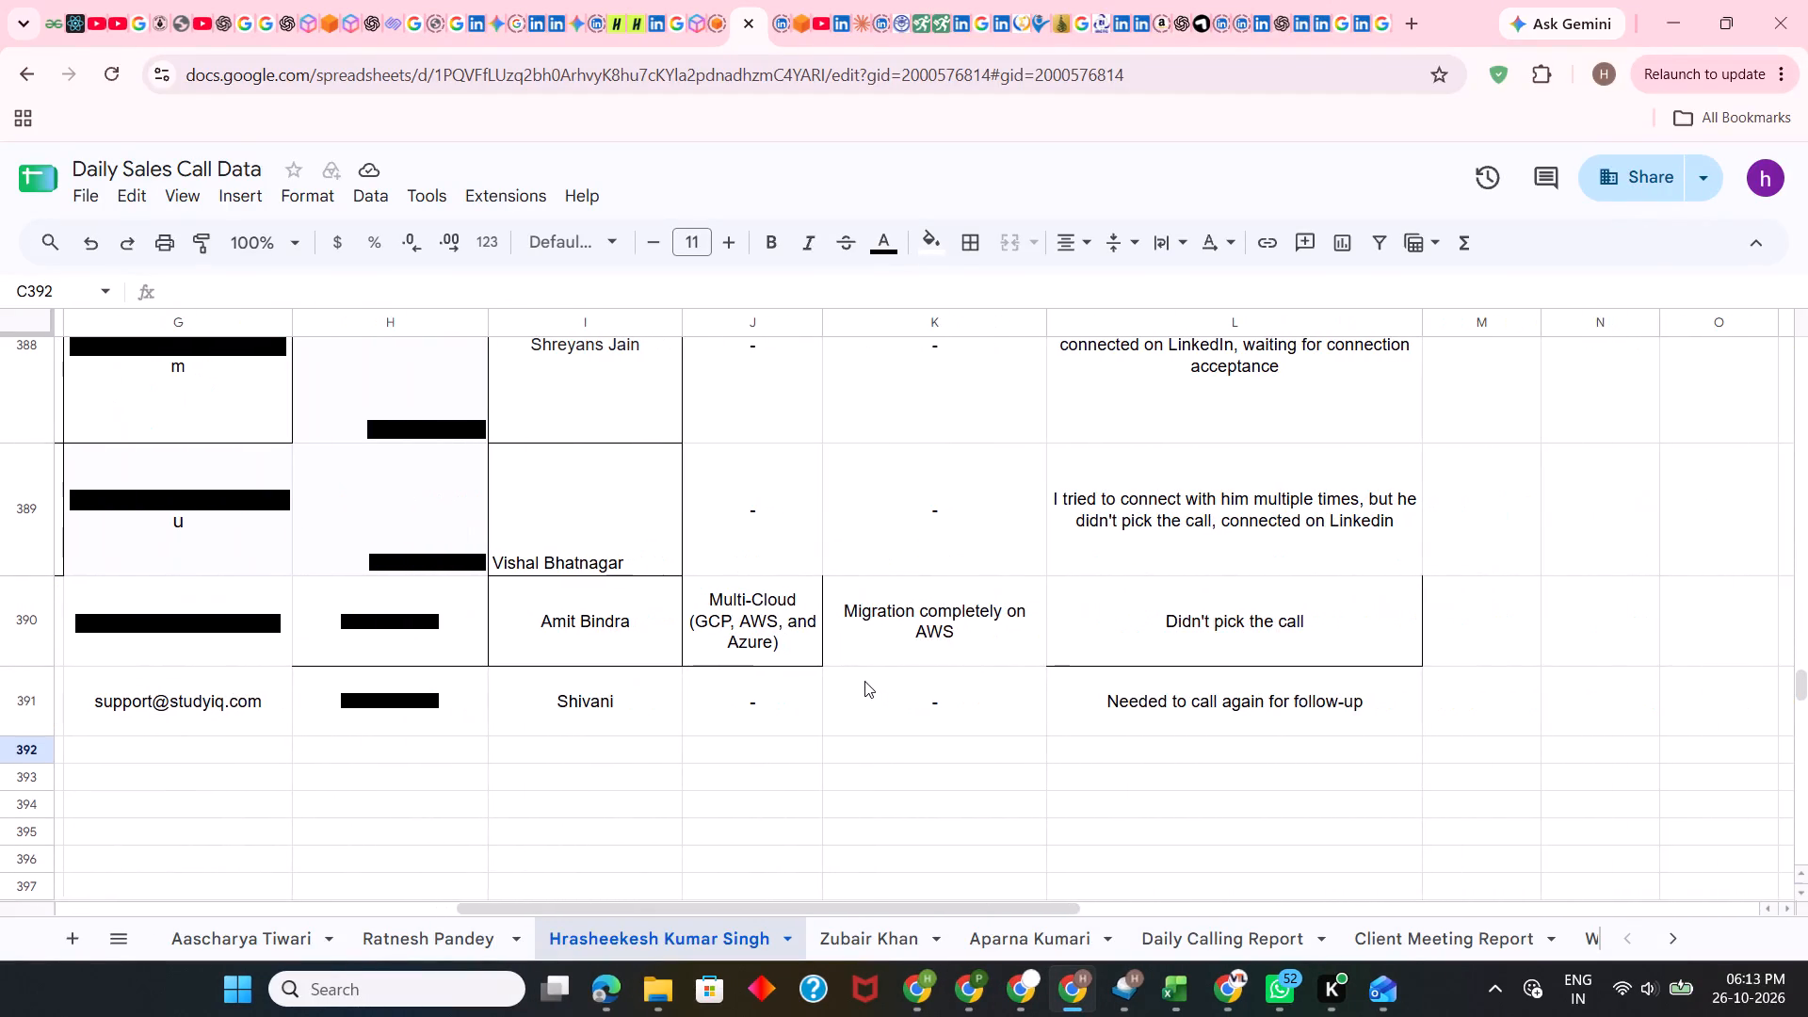
Review the call entries on Hrasheekesh's sheet, from the 26-10-2026 block back to the August 2026 records.
{"action": "scroll", "coordinate": [864, 681], "scroll_direction": "right", "scroll_amount": 1}
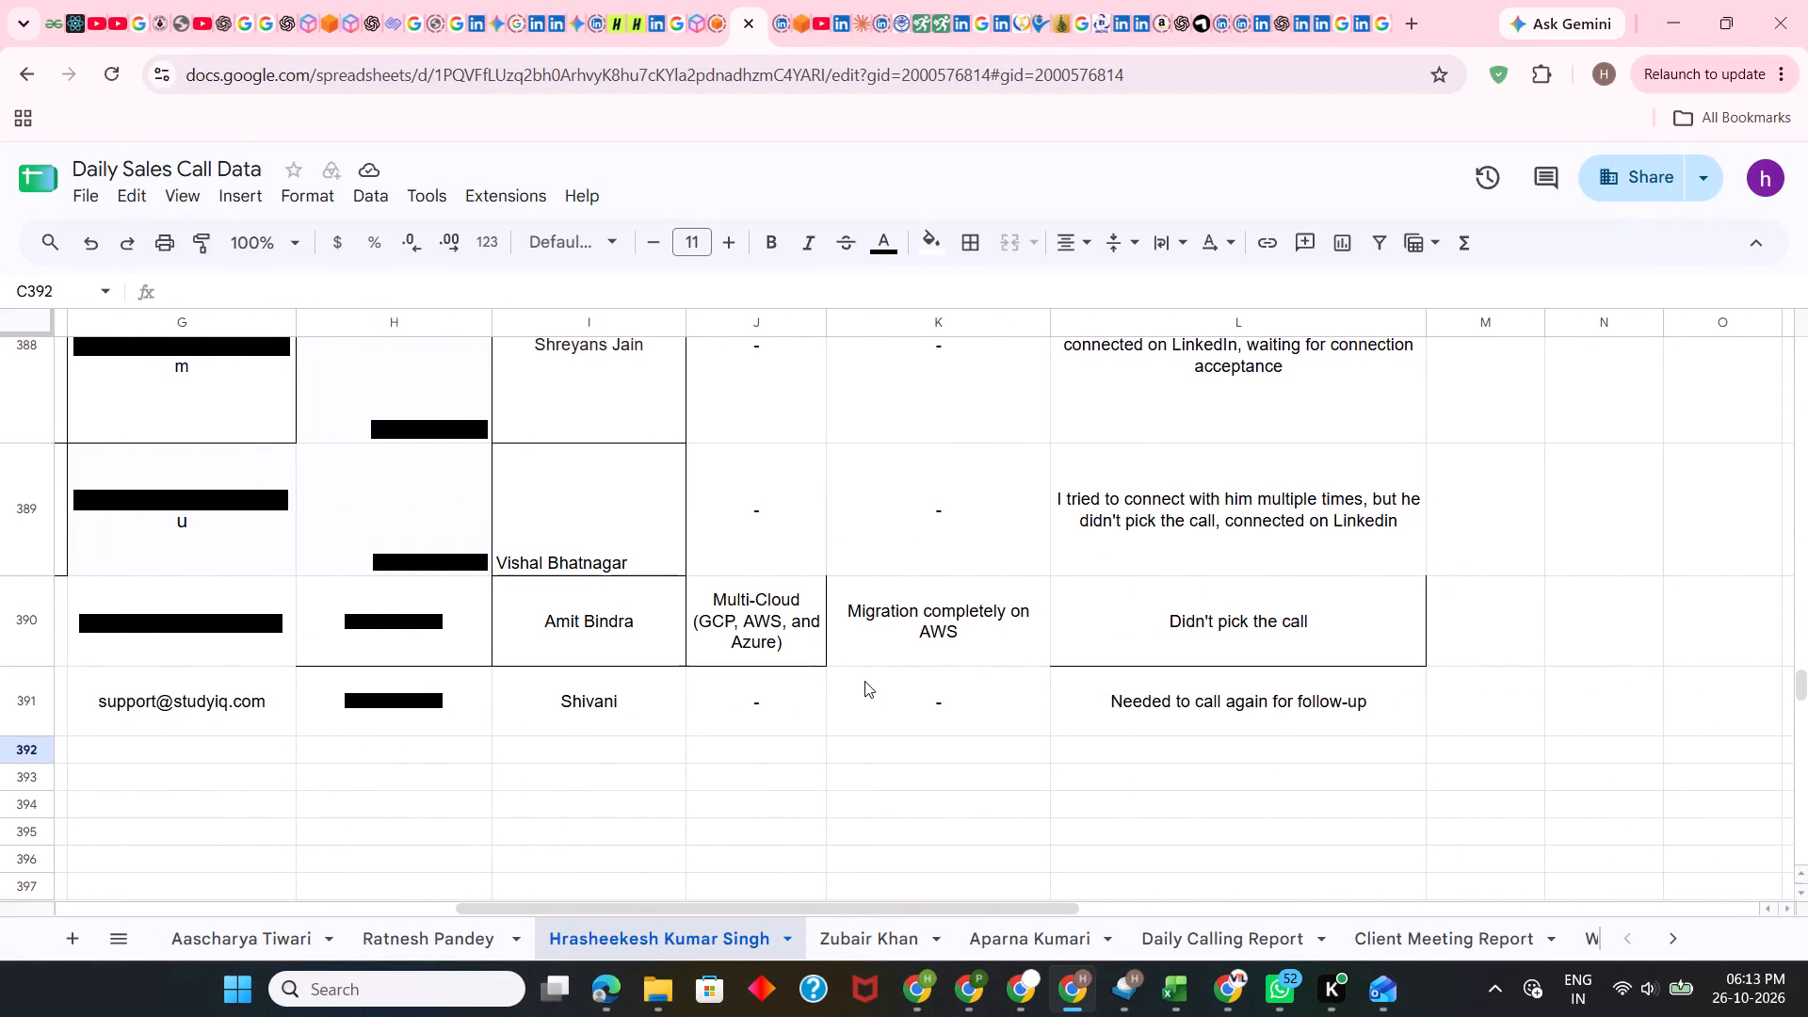
{"action": "scroll", "coordinate": [864, 681], "scroll_direction": "right", "scroll_amount": 1}
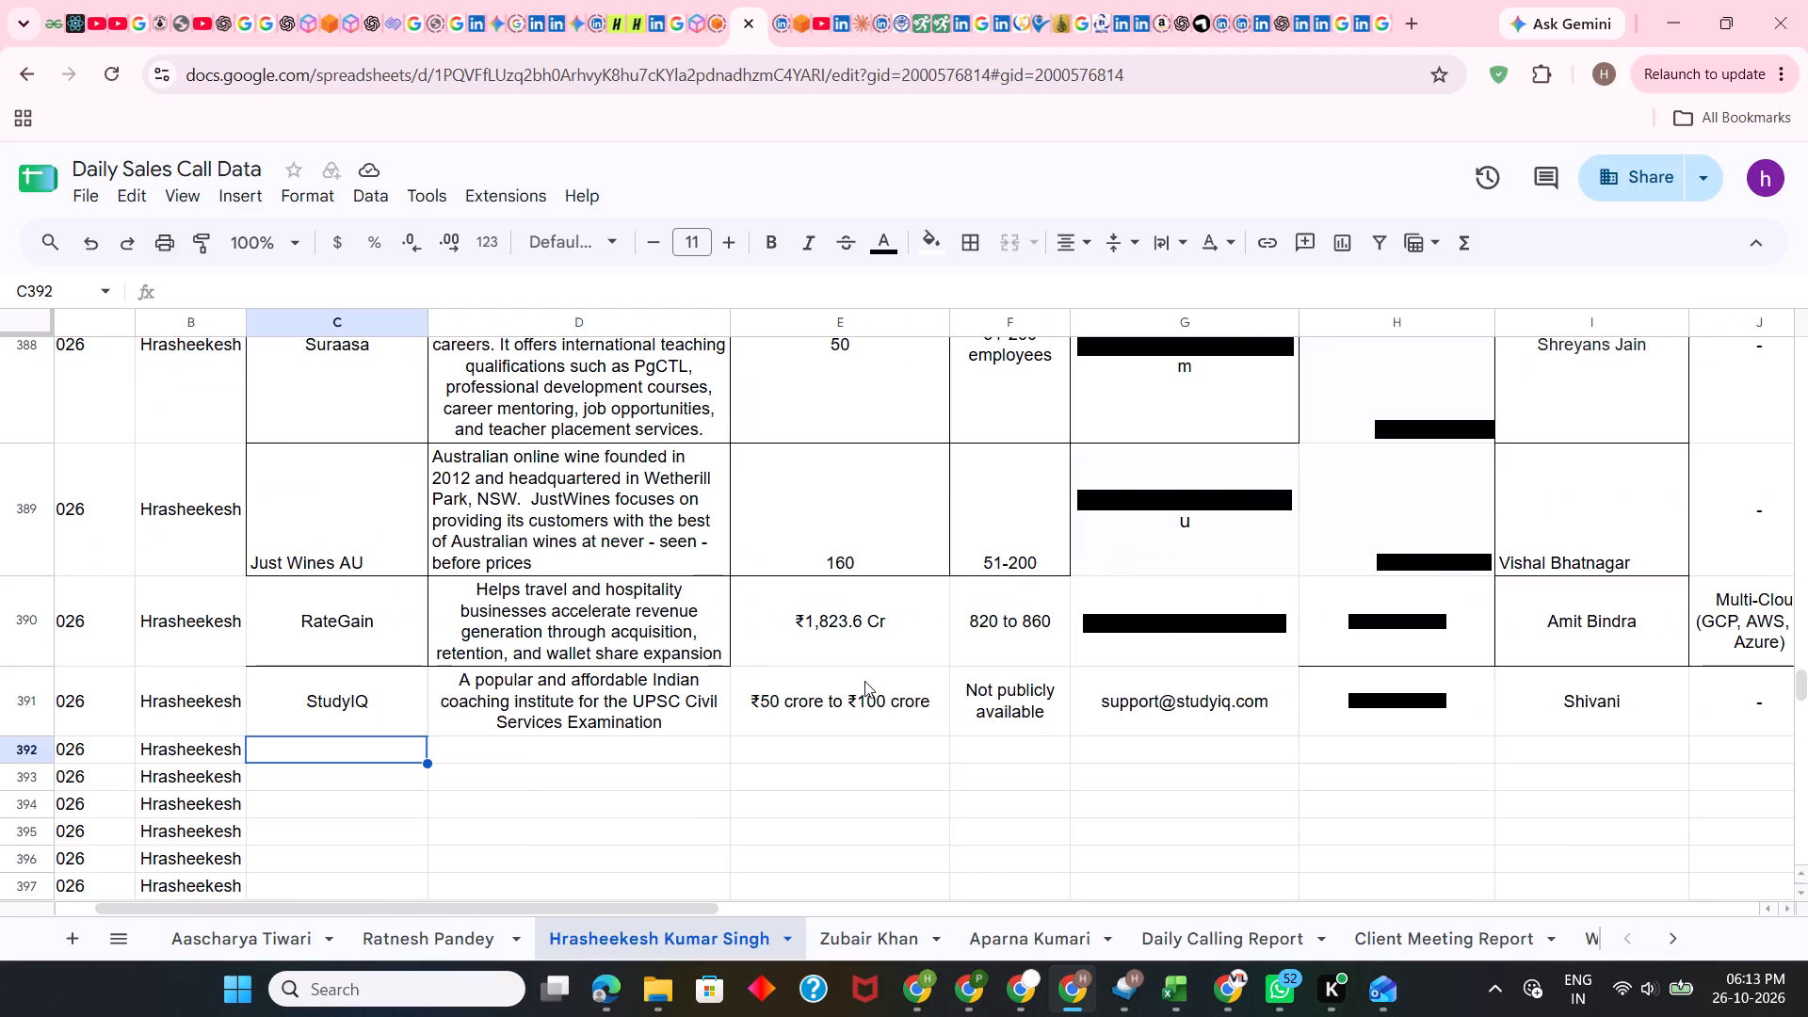
{"action": "scroll", "coordinate": [864, 681], "scroll_direction": "up", "scroll_amount": 7}
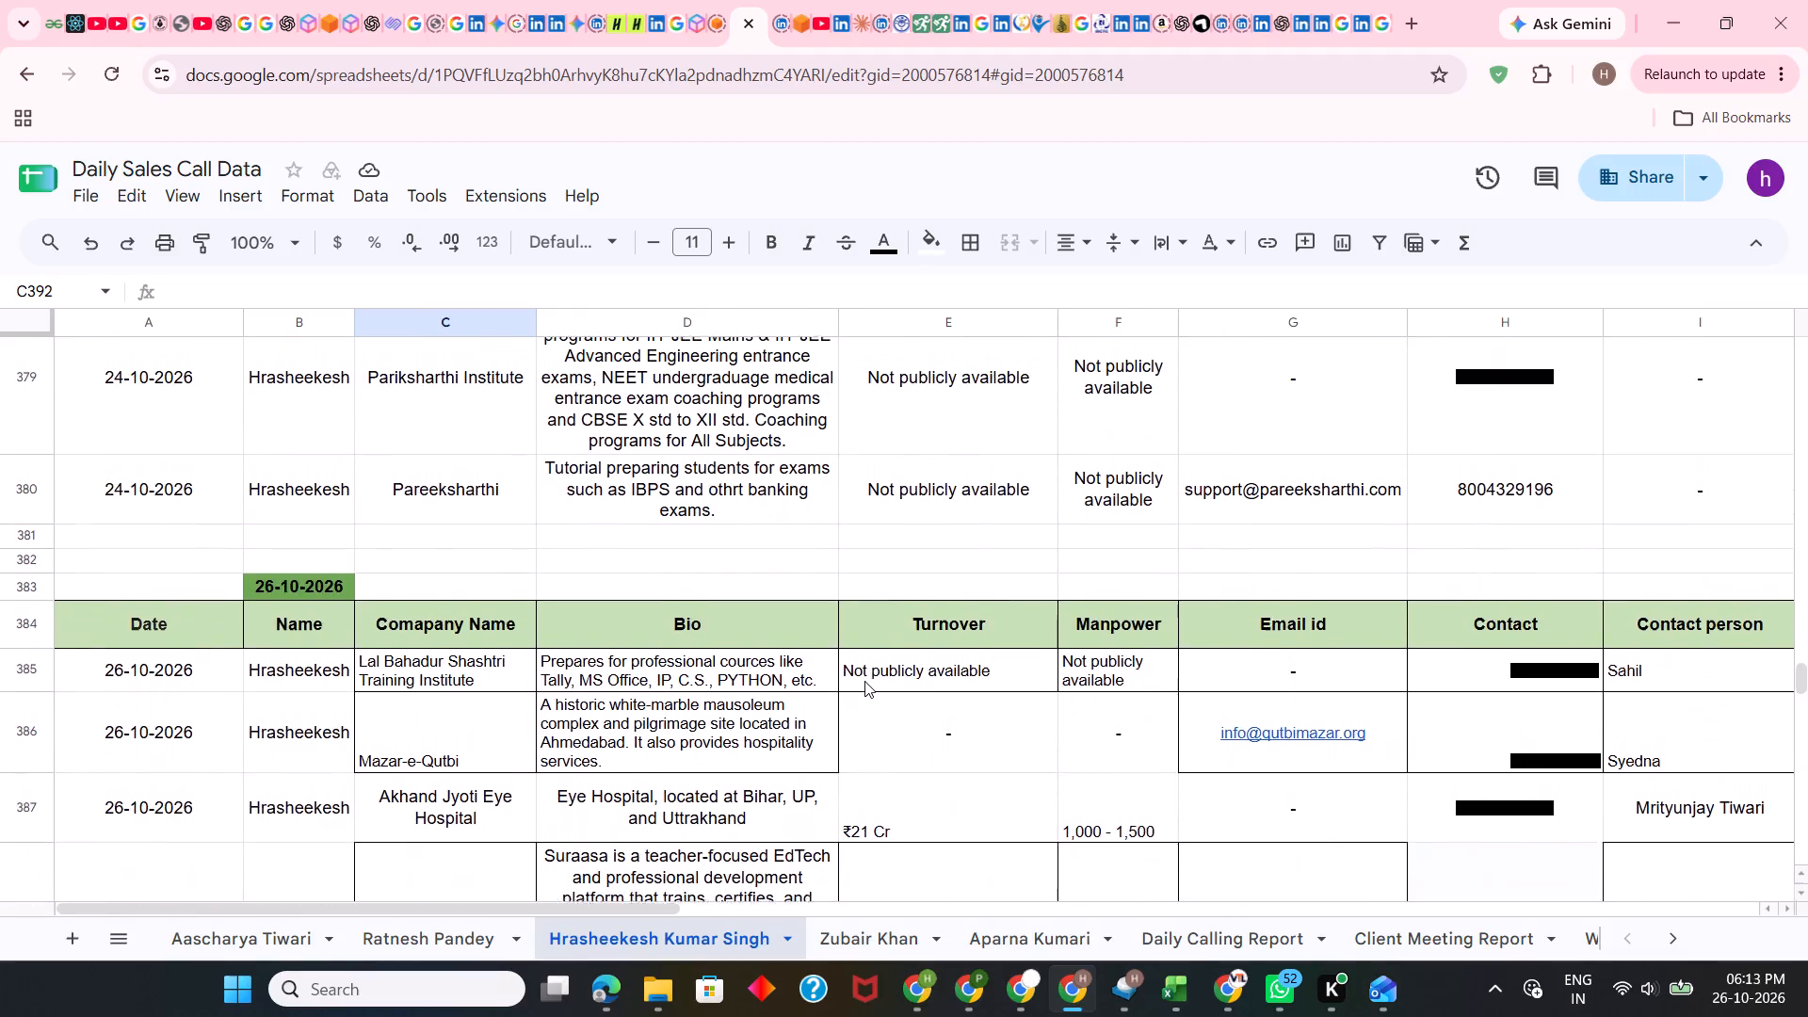
{"action": "scroll", "coordinate": [864, 681], "scroll_direction": "up", "scroll_amount": 8}
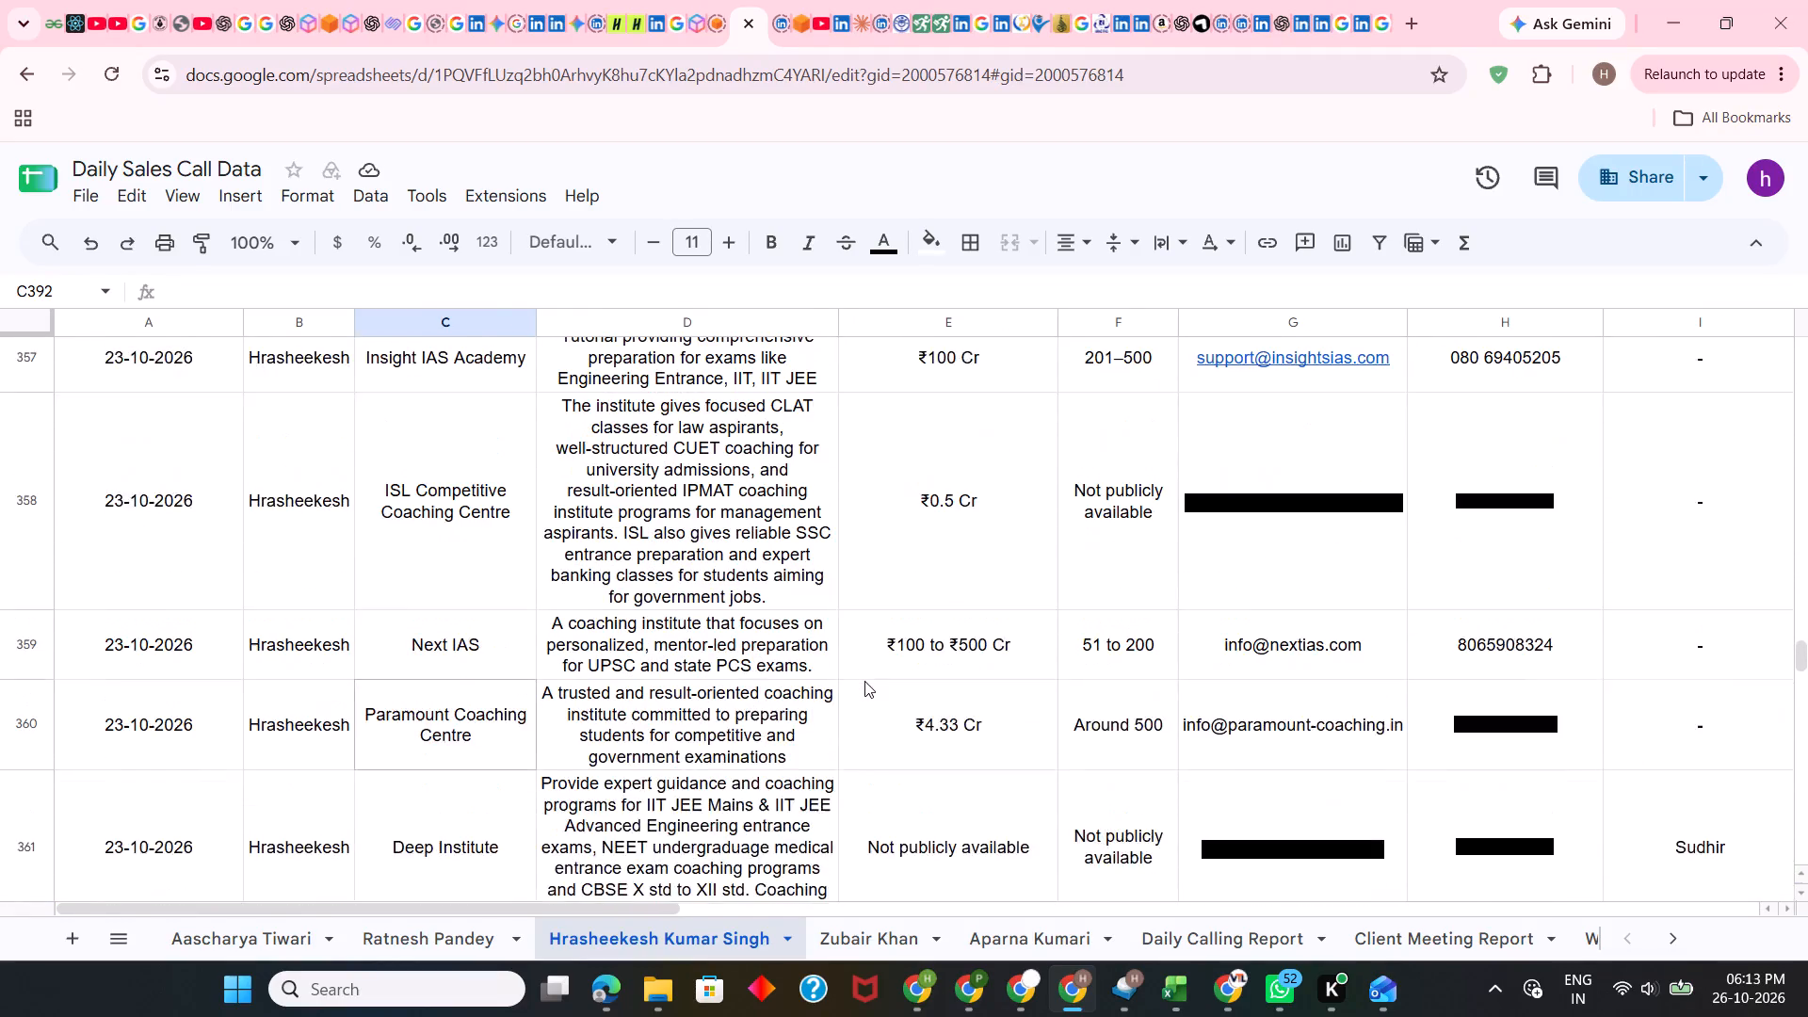
{"action": "scroll", "coordinate": [864, 681], "scroll_direction": "up", "scroll_amount": 1}
{"action": "scroll", "coordinate": [864, 681], "scroll_direction": "down", "scroll_amount": 11}
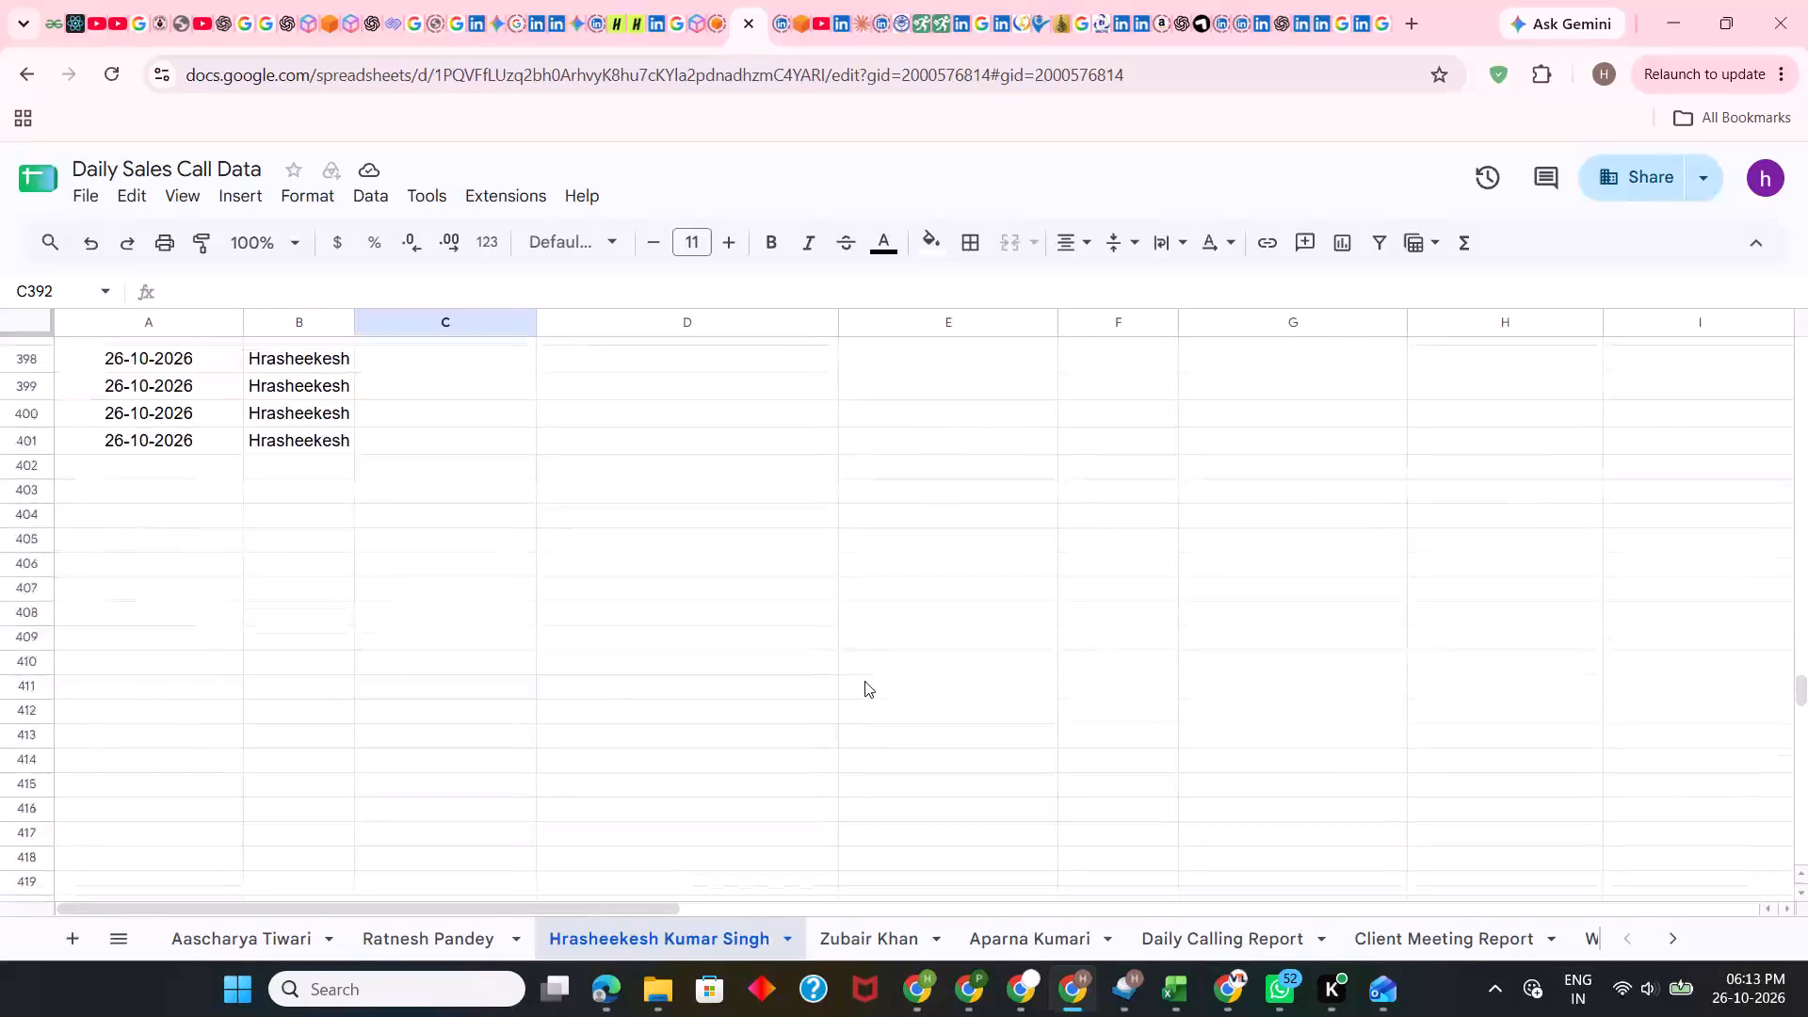
{"action": "scroll", "coordinate": [864, 681], "scroll_direction": "up", "scroll_amount": 18}
{"action": "scroll", "coordinate": [864, 681], "scroll_direction": "up", "scroll_amount": 16}
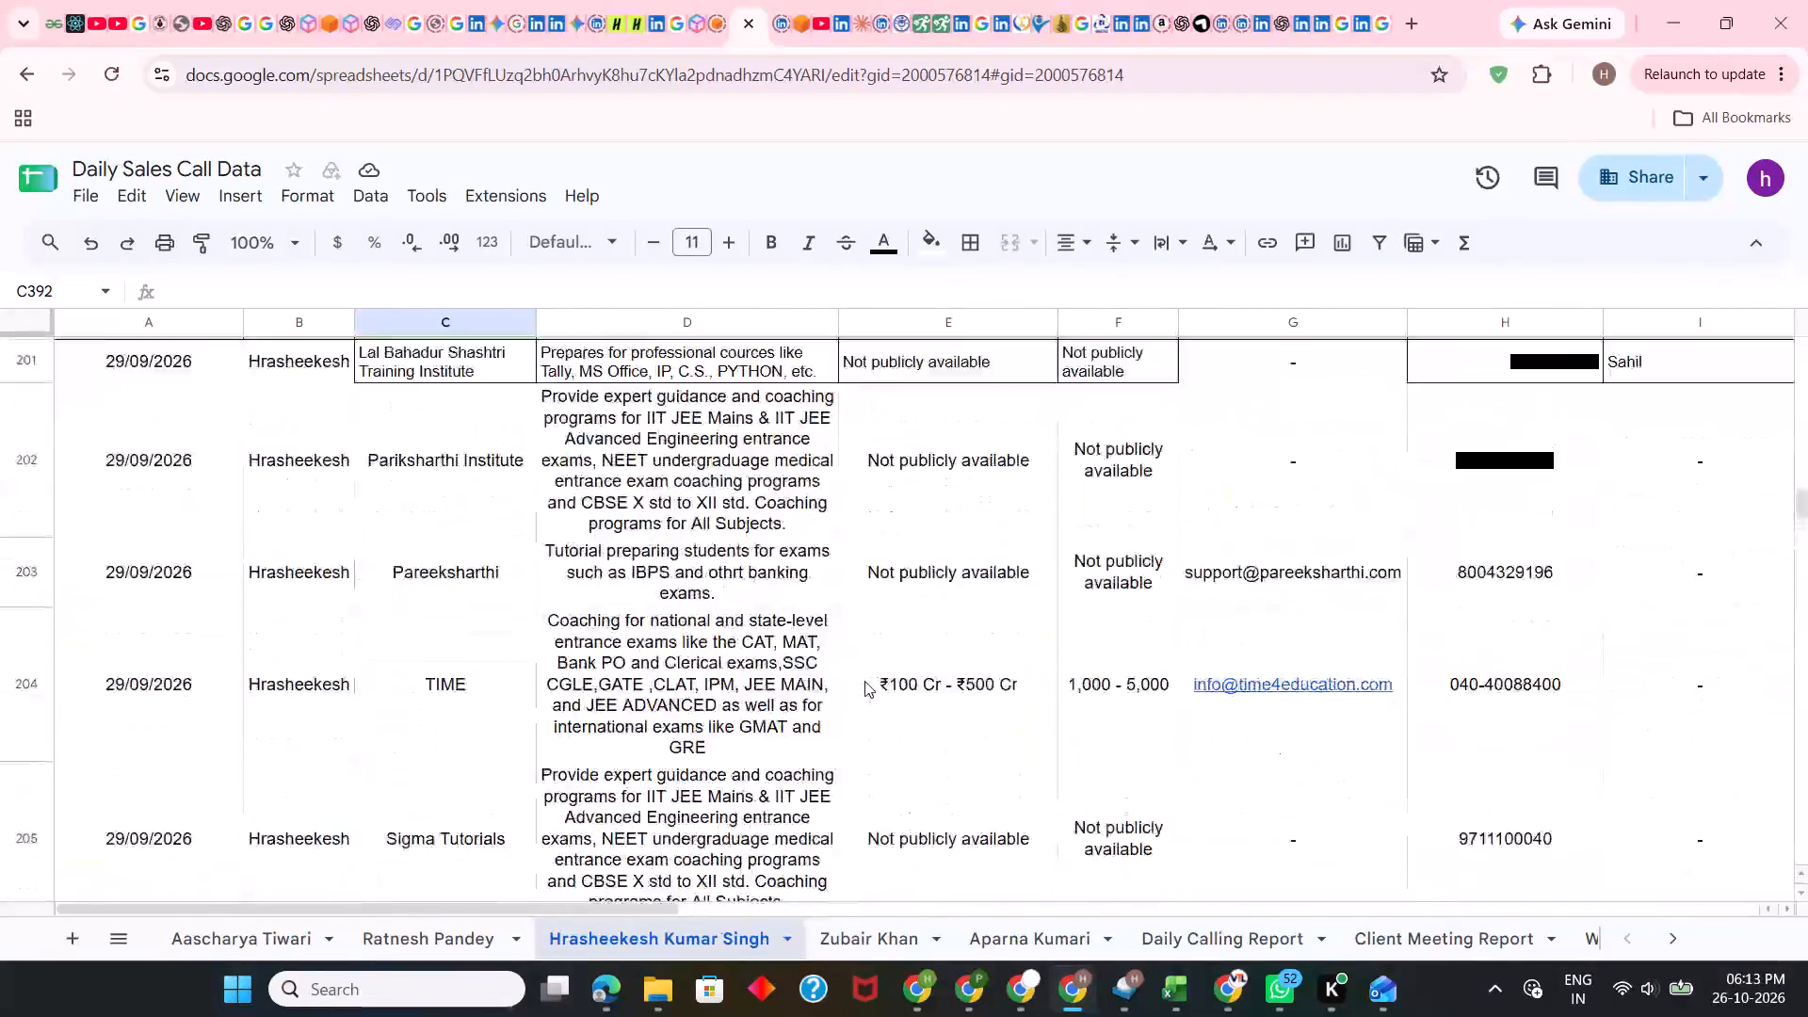
{"action": "scroll", "coordinate": [864, 681], "scroll_direction": "up", "scroll_amount": 16}
{"action": "scroll", "coordinate": [864, 681], "scroll_direction": "up", "scroll_amount": 12}
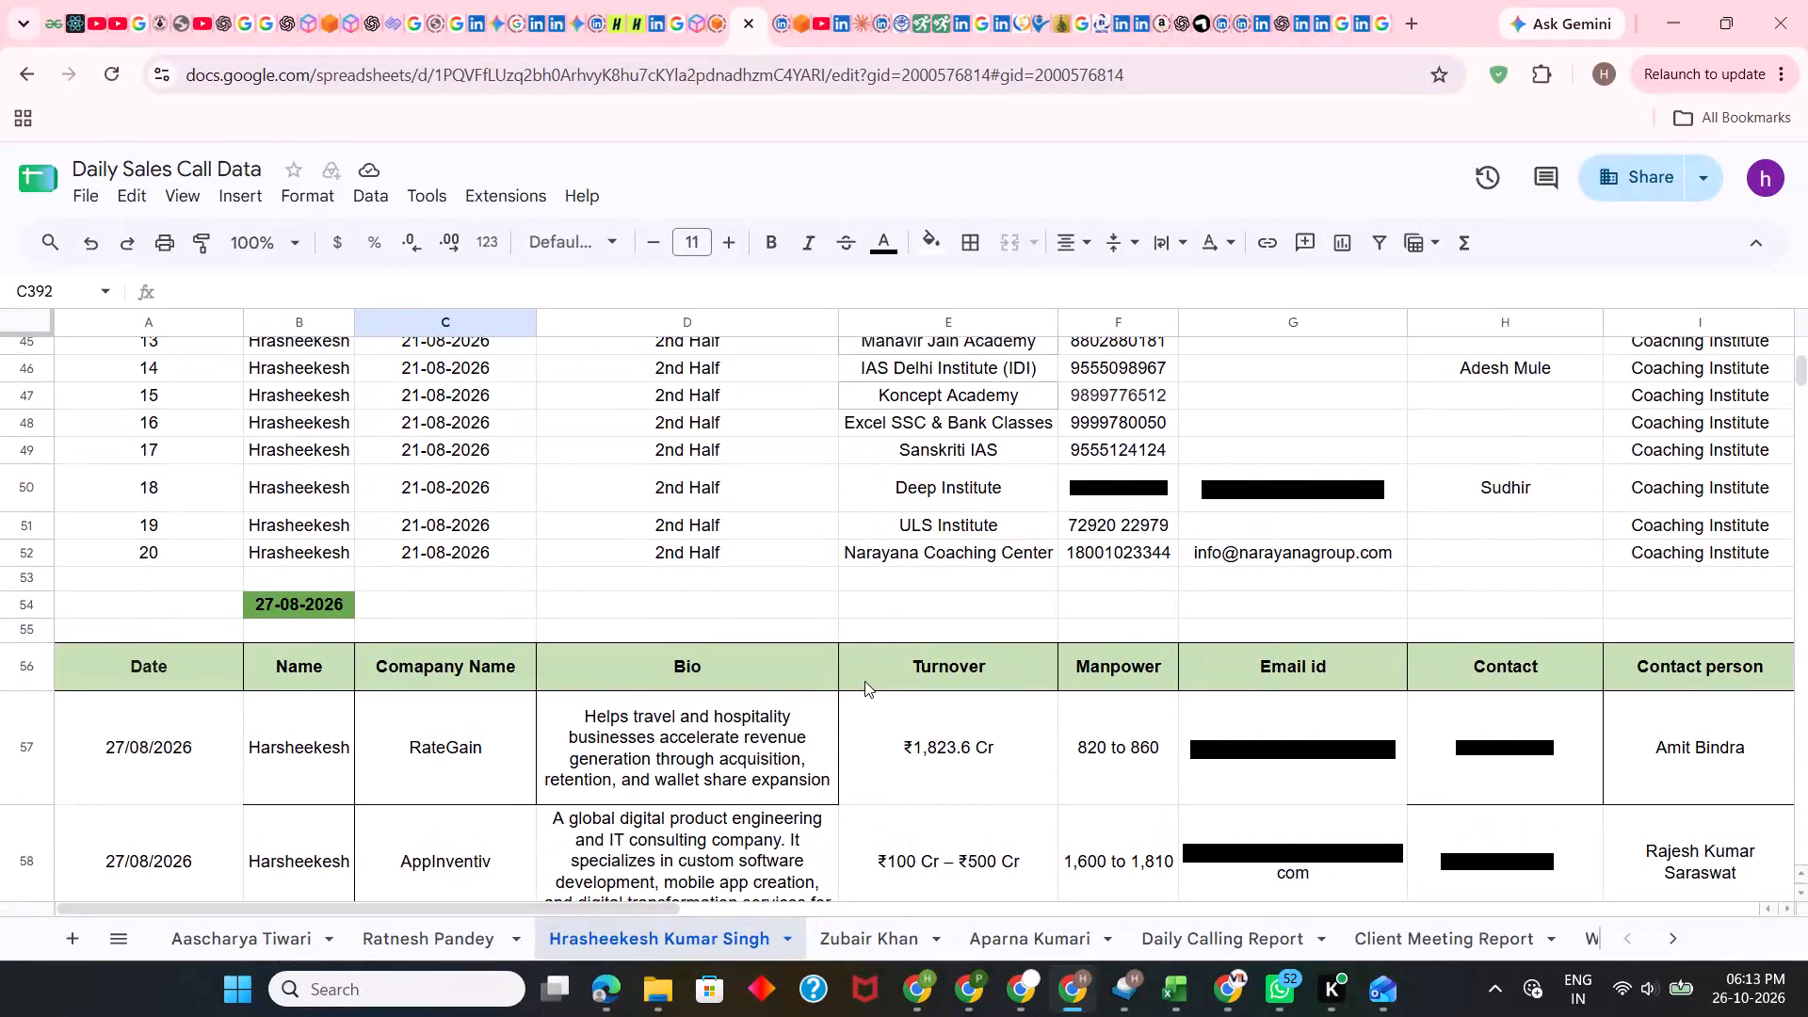
Look through Hrasheekesh's records from 31-08-2026 forward to the 26-10-2026 rows awaiting company details.
{"action": "scroll", "coordinate": [864, 681], "scroll_direction": "down", "scroll_amount": 8}
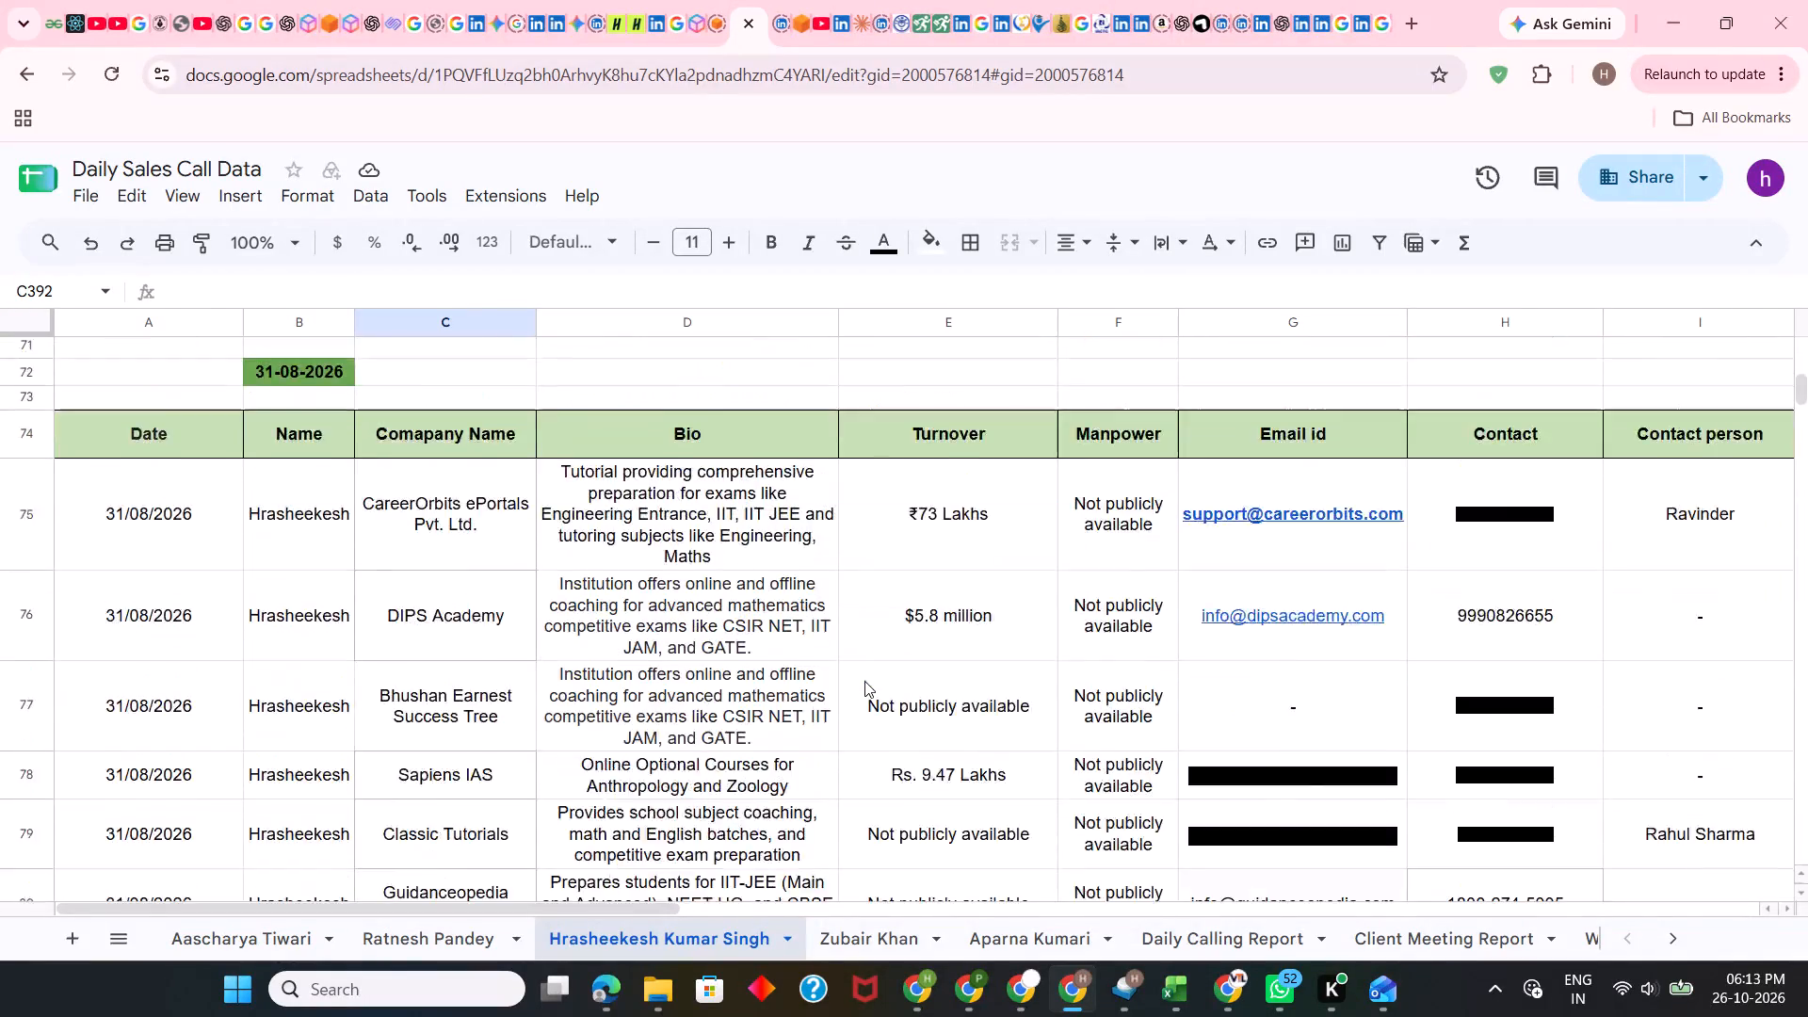
{"action": "scroll", "coordinate": [864, 681], "scroll_direction": "down", "scroll_amount": 20}
{"action": "scroll", "coordinate": [864, 681], "scroll_direction": "down", "scroll_amount": 18}
{"action": "scroll", "coordinate": [864, 681], "scroll_direction": "up", "scroll_amount": 6}
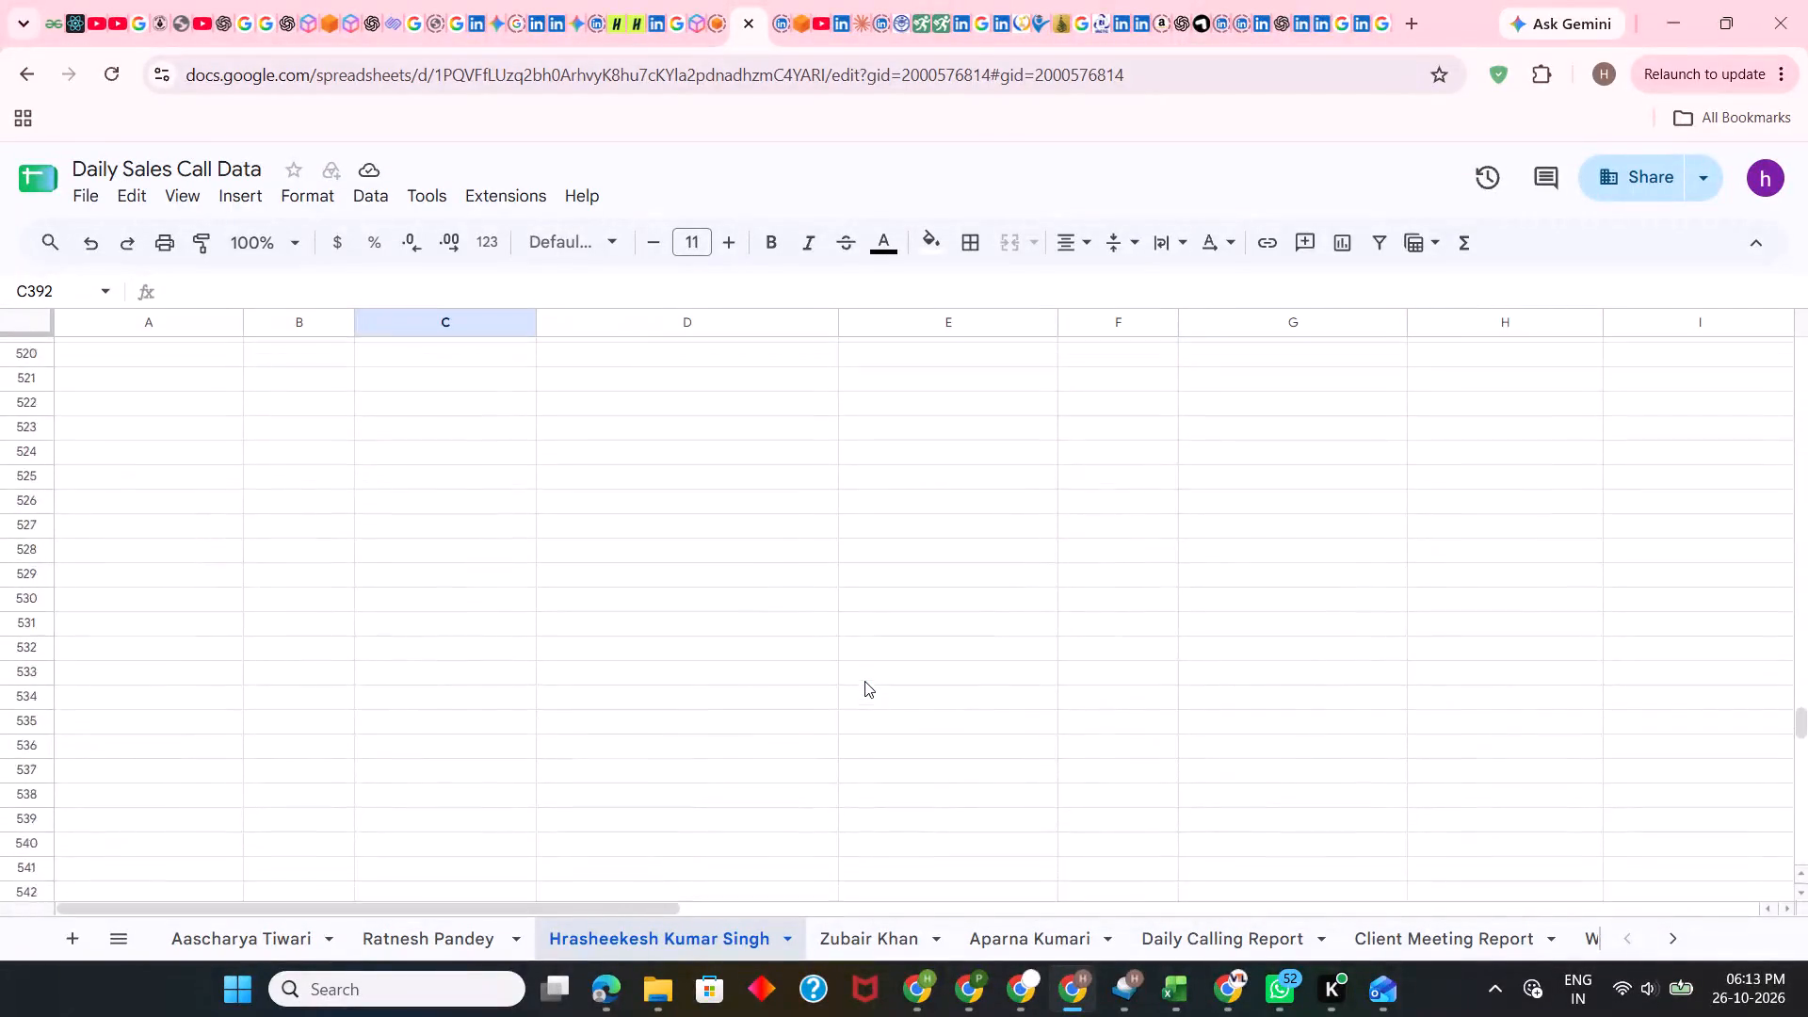
{"action": "scroll", "coordinate": [864, 681], "scroll_direction": "up", "scroll_amount": 9}
{"action": "scroll", "coordinate": [864, 681], "scroll_direction": "down", "scroll_amount": 4}
{"action": "scroll", "coordinate": [864, 681], "scroll_direction": "up", "scroll_amount": 1}
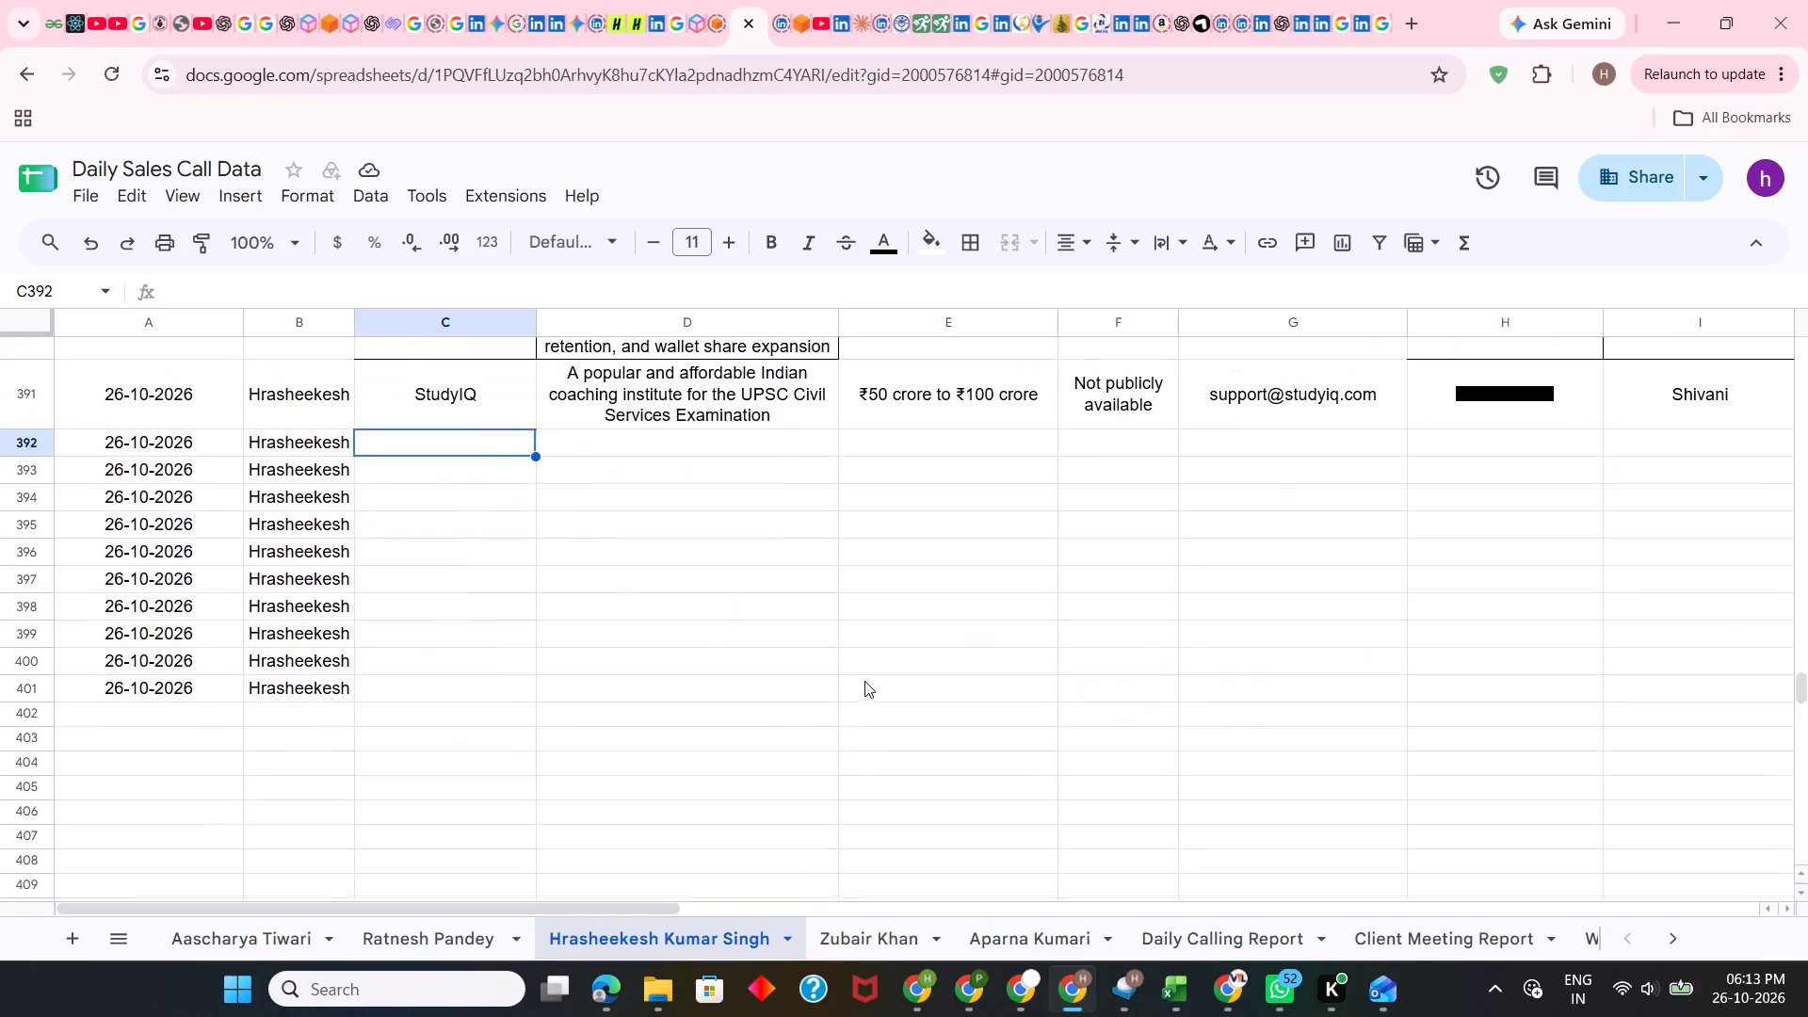
{"action": "scroll", "coordinate": [864, 681], "scroll_direction": "up", "scroll_amount": 1}
Open Aascharya's sheet and look through its call records down to the September 2026 company entries.
{"action": "left_click", "coordinate": [241, 929]}
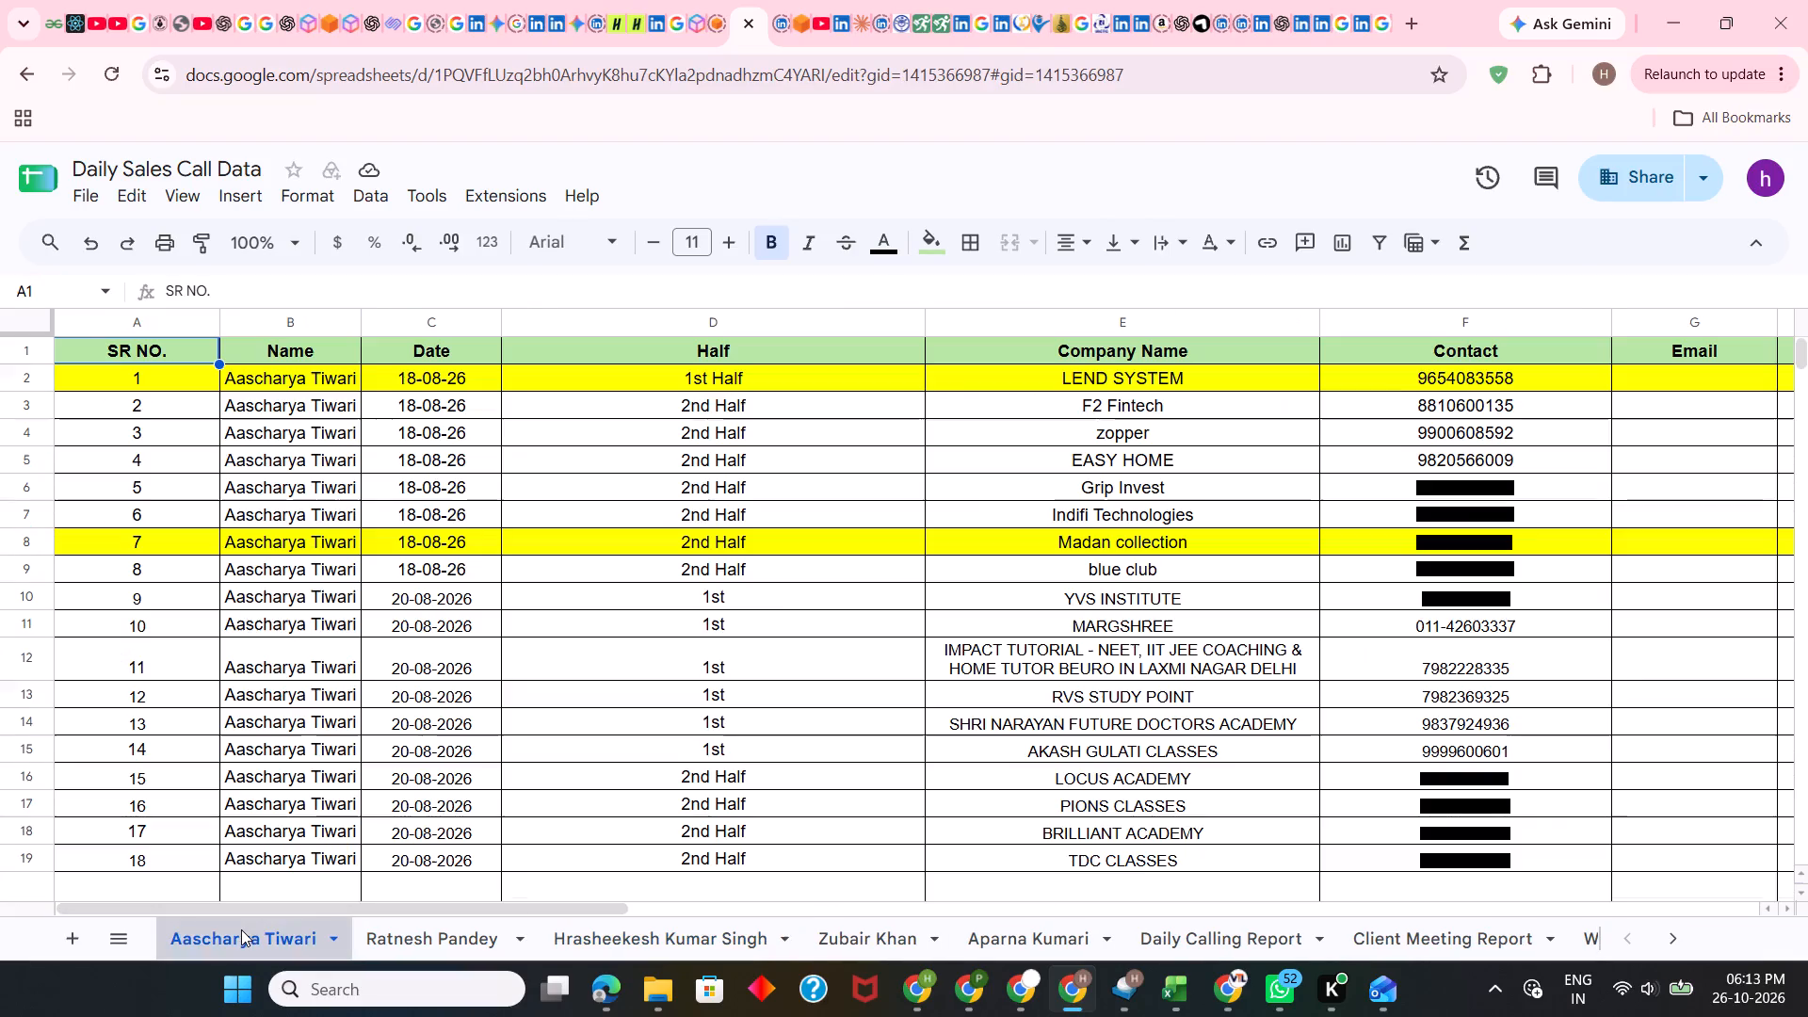
{"action": "scroll", "coordinate": [783, 615], "scroll_direction": "down", "scroll_amount": 16}
{"action": "scroll", "coordinate": [783, 615], "scroll_direction": "down", "scroll_amount": 7}
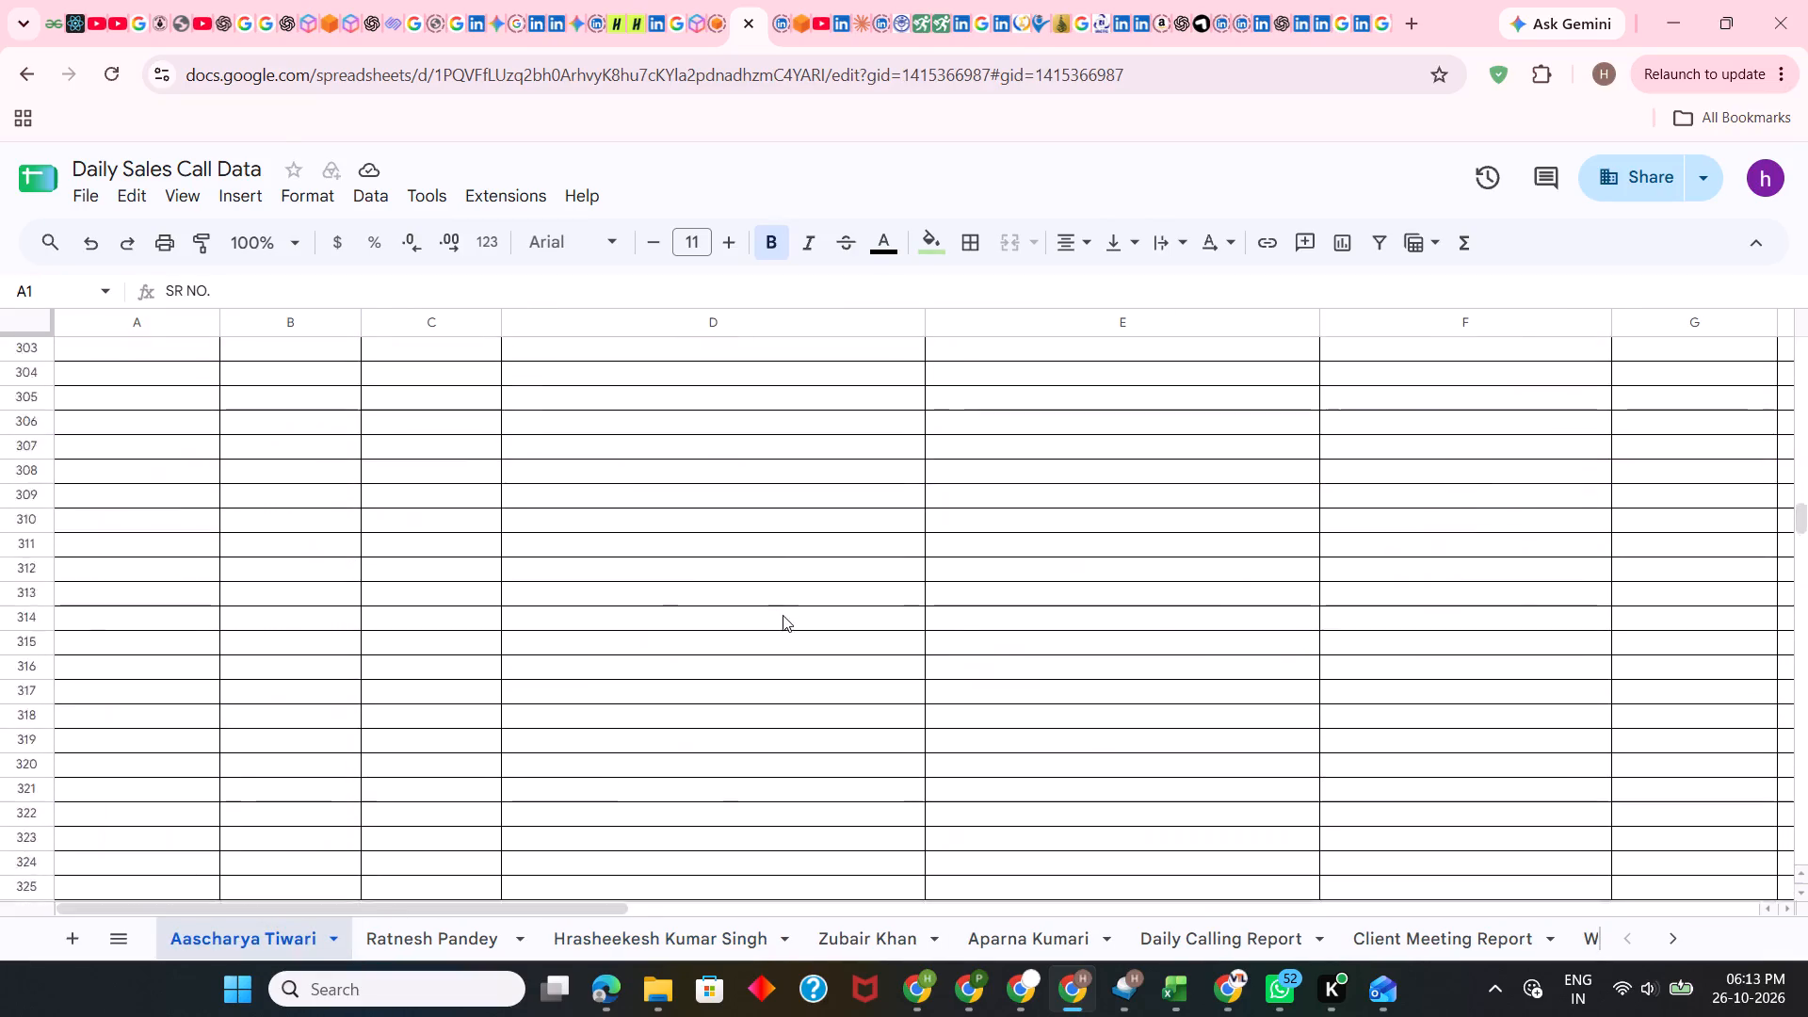
{"action": "scroll", "coordinate": [783, 615], "scroll_direction": "up", "scroll_amount": 10}
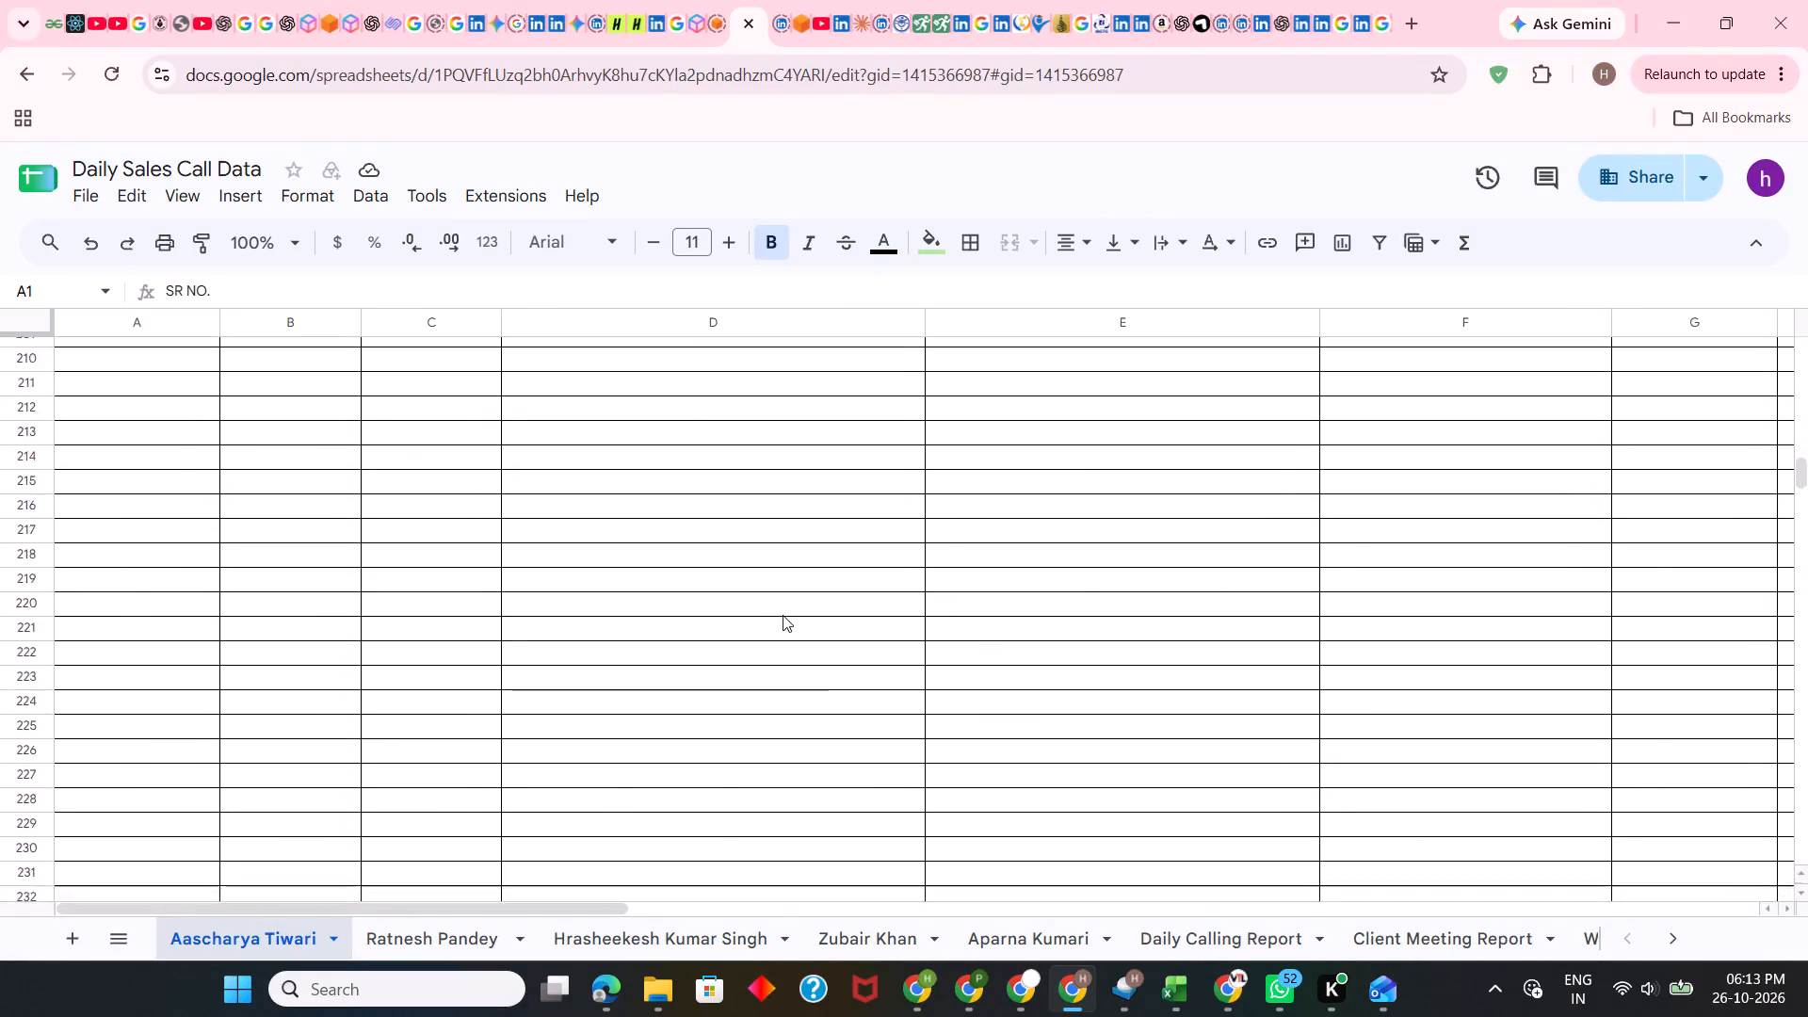
{"action": "scroll", "coordinate": [783, 615], "scroll_direction": "up", "scroll_amount": 6}
{"action": "scroll", "coordinate": [783, 615], "scroll_direction": "down", "scroll_amount": 6}
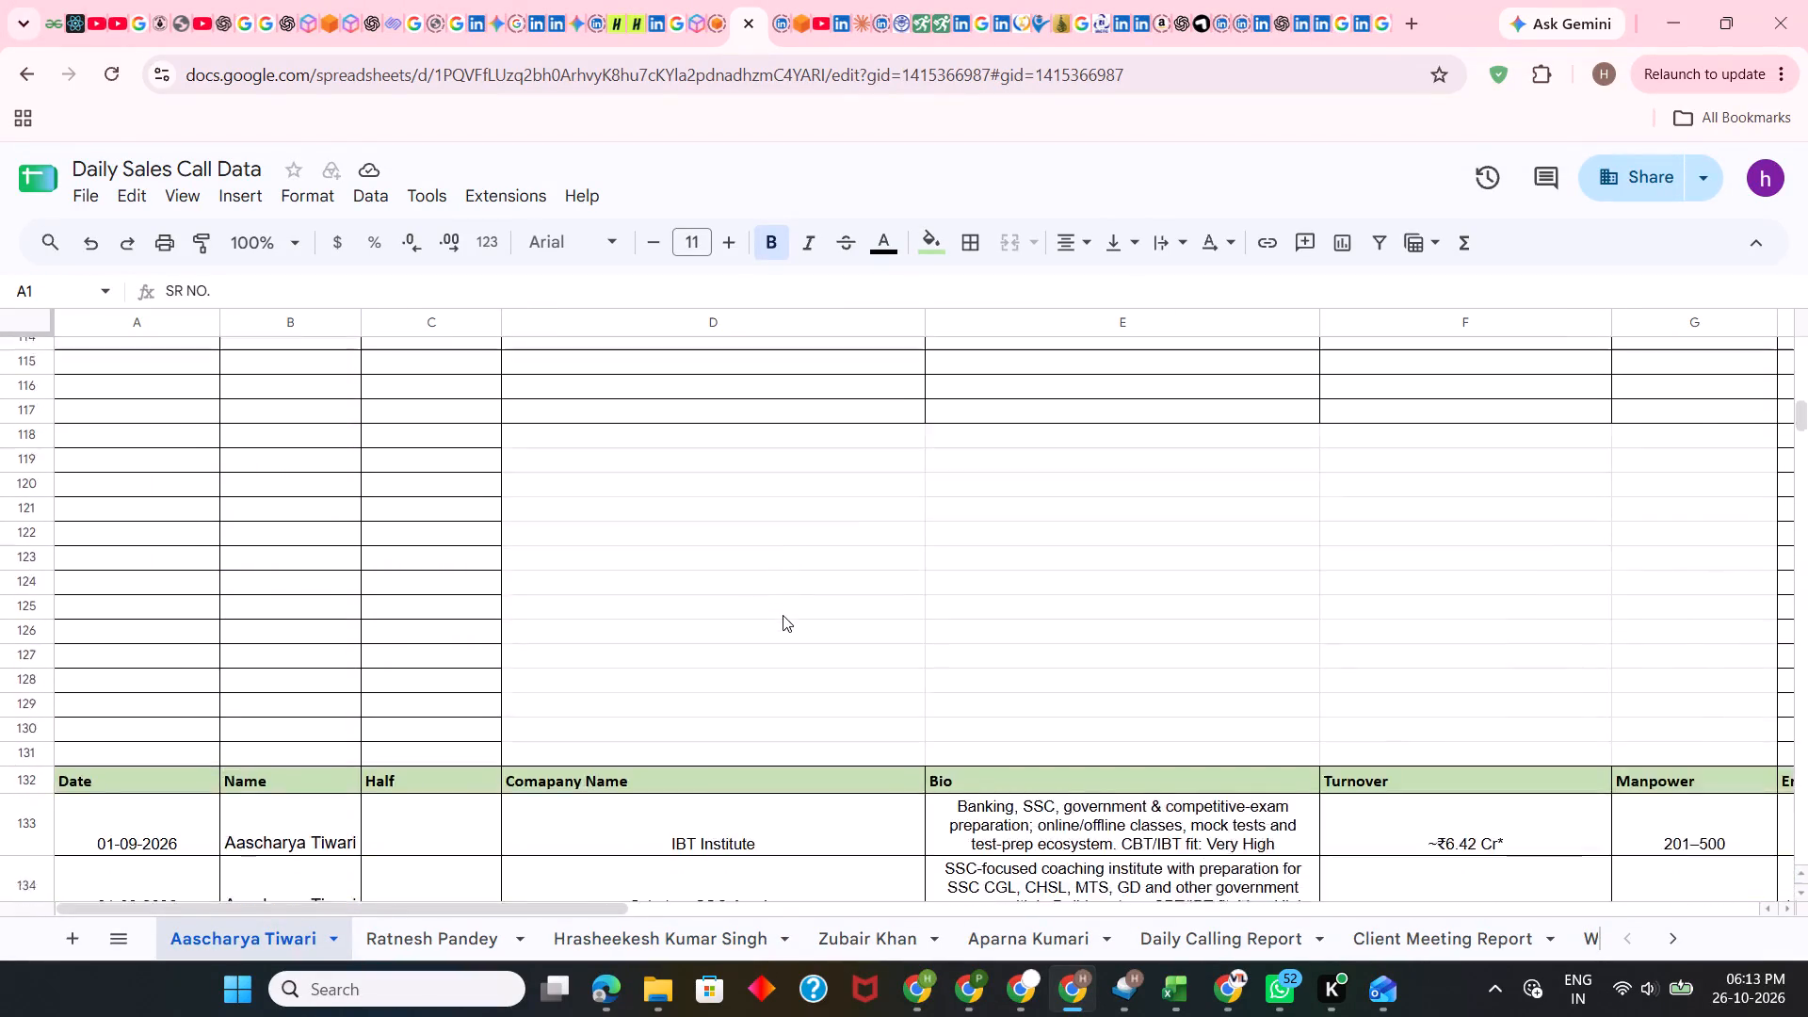
{"action": "scroll", "coordinate": [783, 615], "scroll_direction": "down", "scroll_amount": 2}
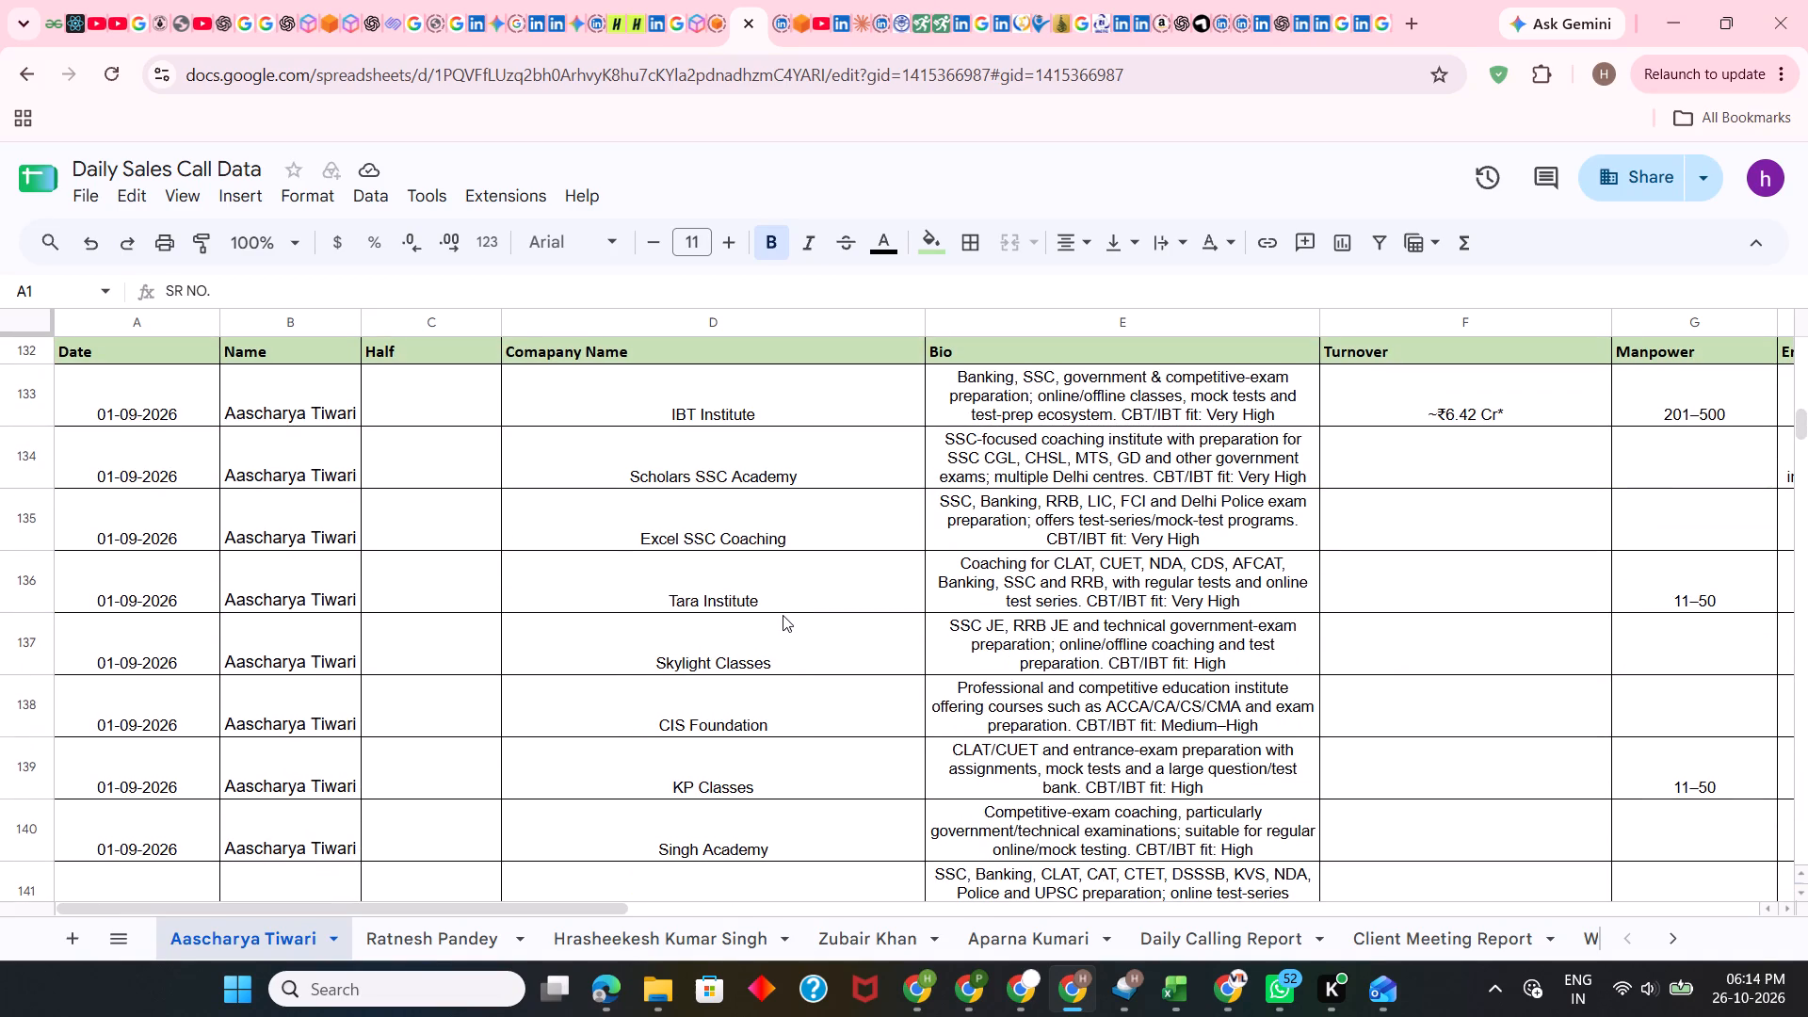
{"action": "scroll", "coordinate": [783, 615], "scroll_direction": "down", "scroll_amount": 3}
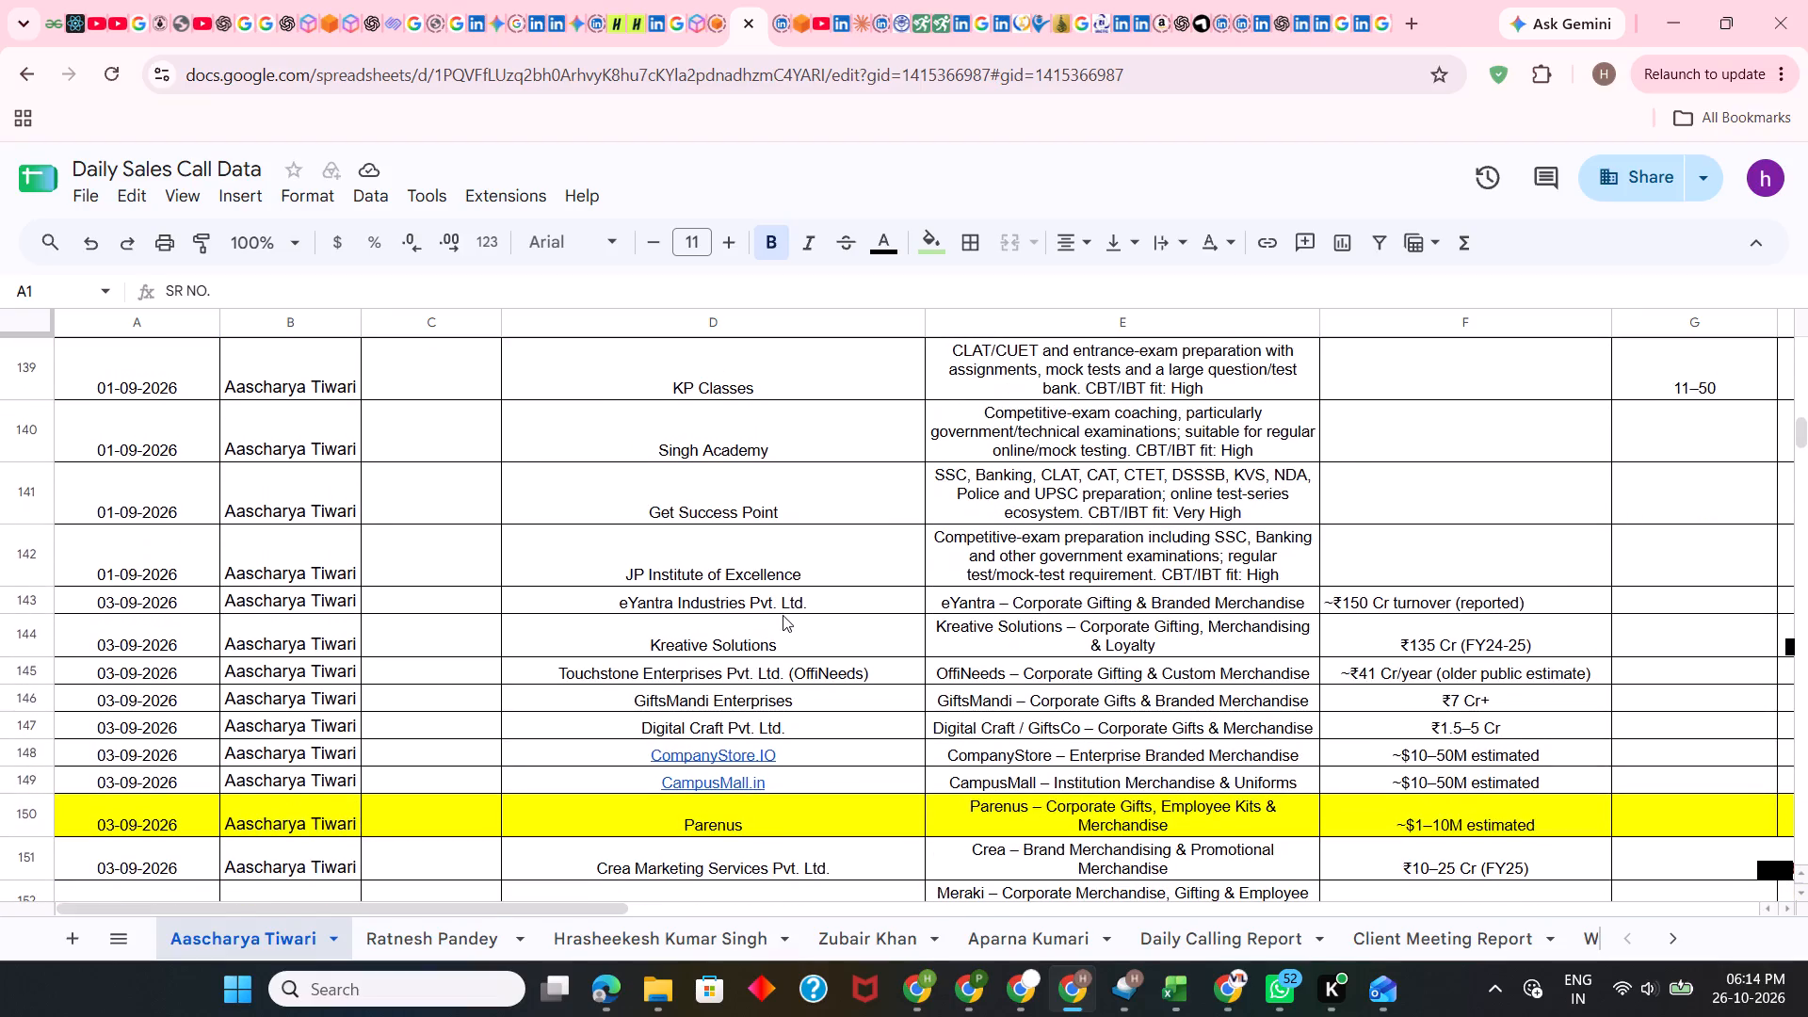
Examine the contact, service, call remark and industry columns for the 01-09-2026 and 03-09-2026 entries on Aascharya's sheet.
{"action": "scroll", "coordinate": [801, 638], "scroll_direction": "left", "scroll_amount": 2}
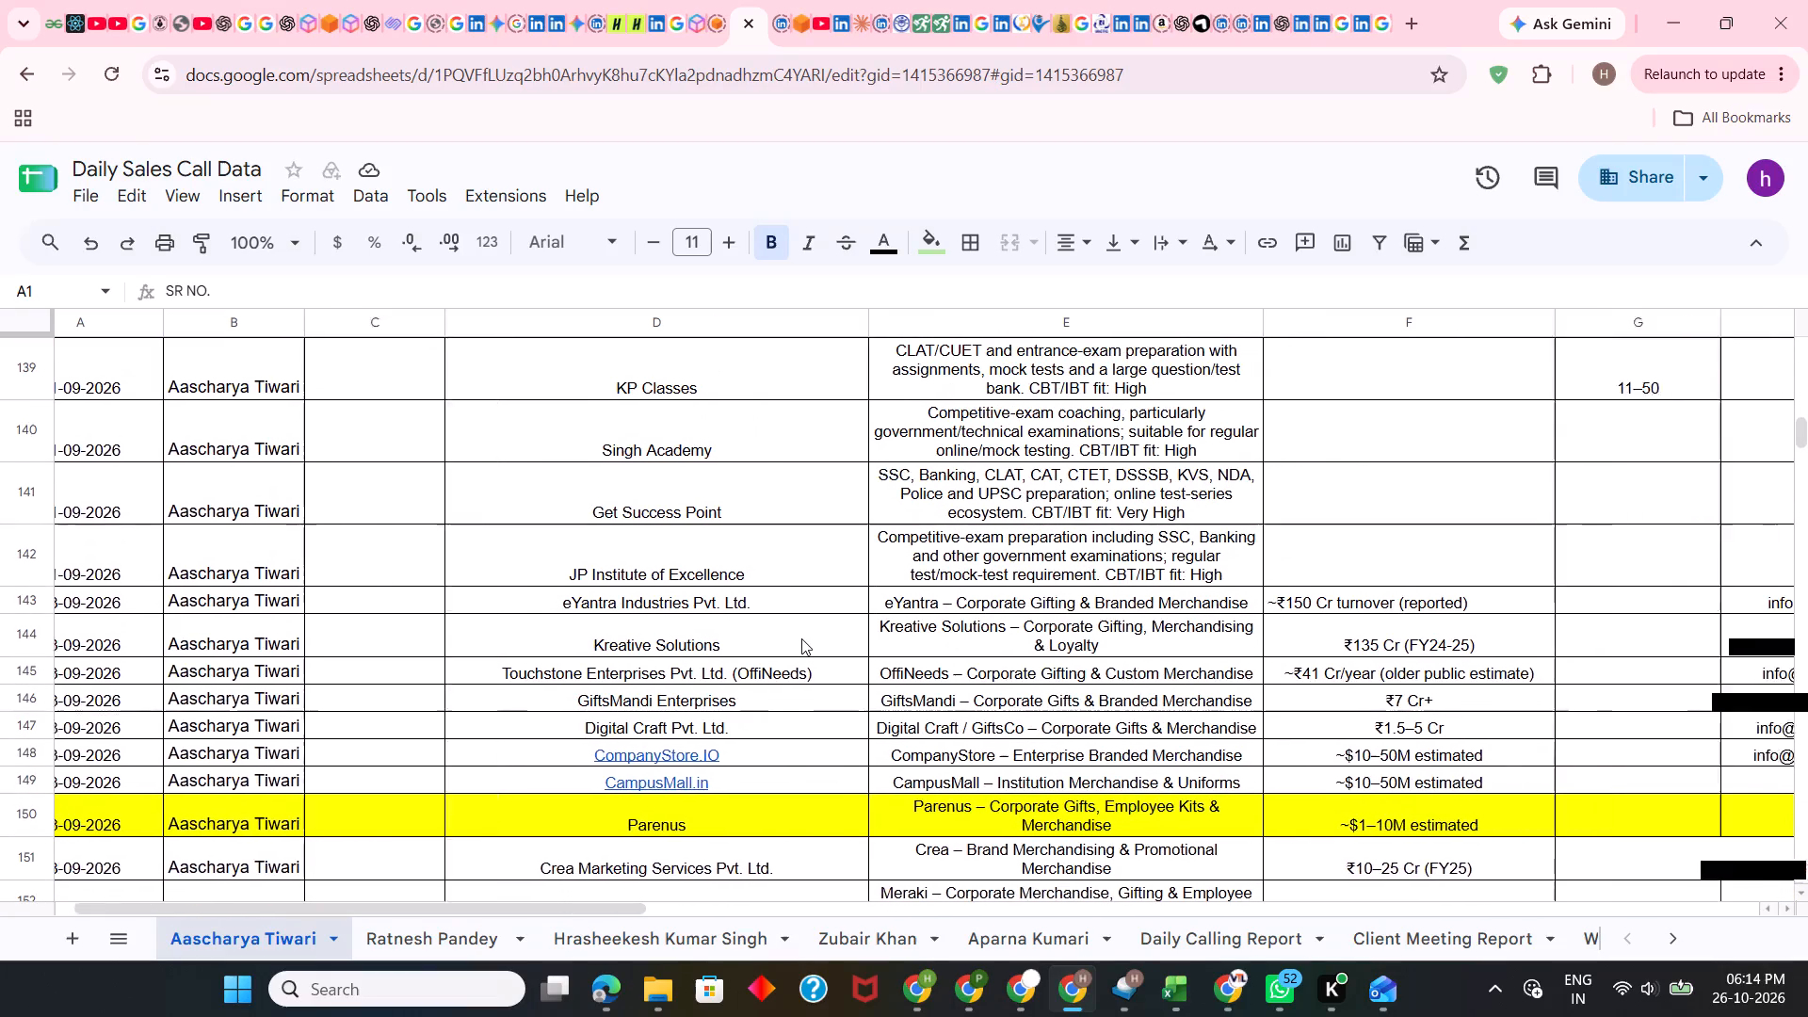
{"action": "scroll", "coordinate": [801, 638], "scroll_direction": "left", "scroll_amount": 8}
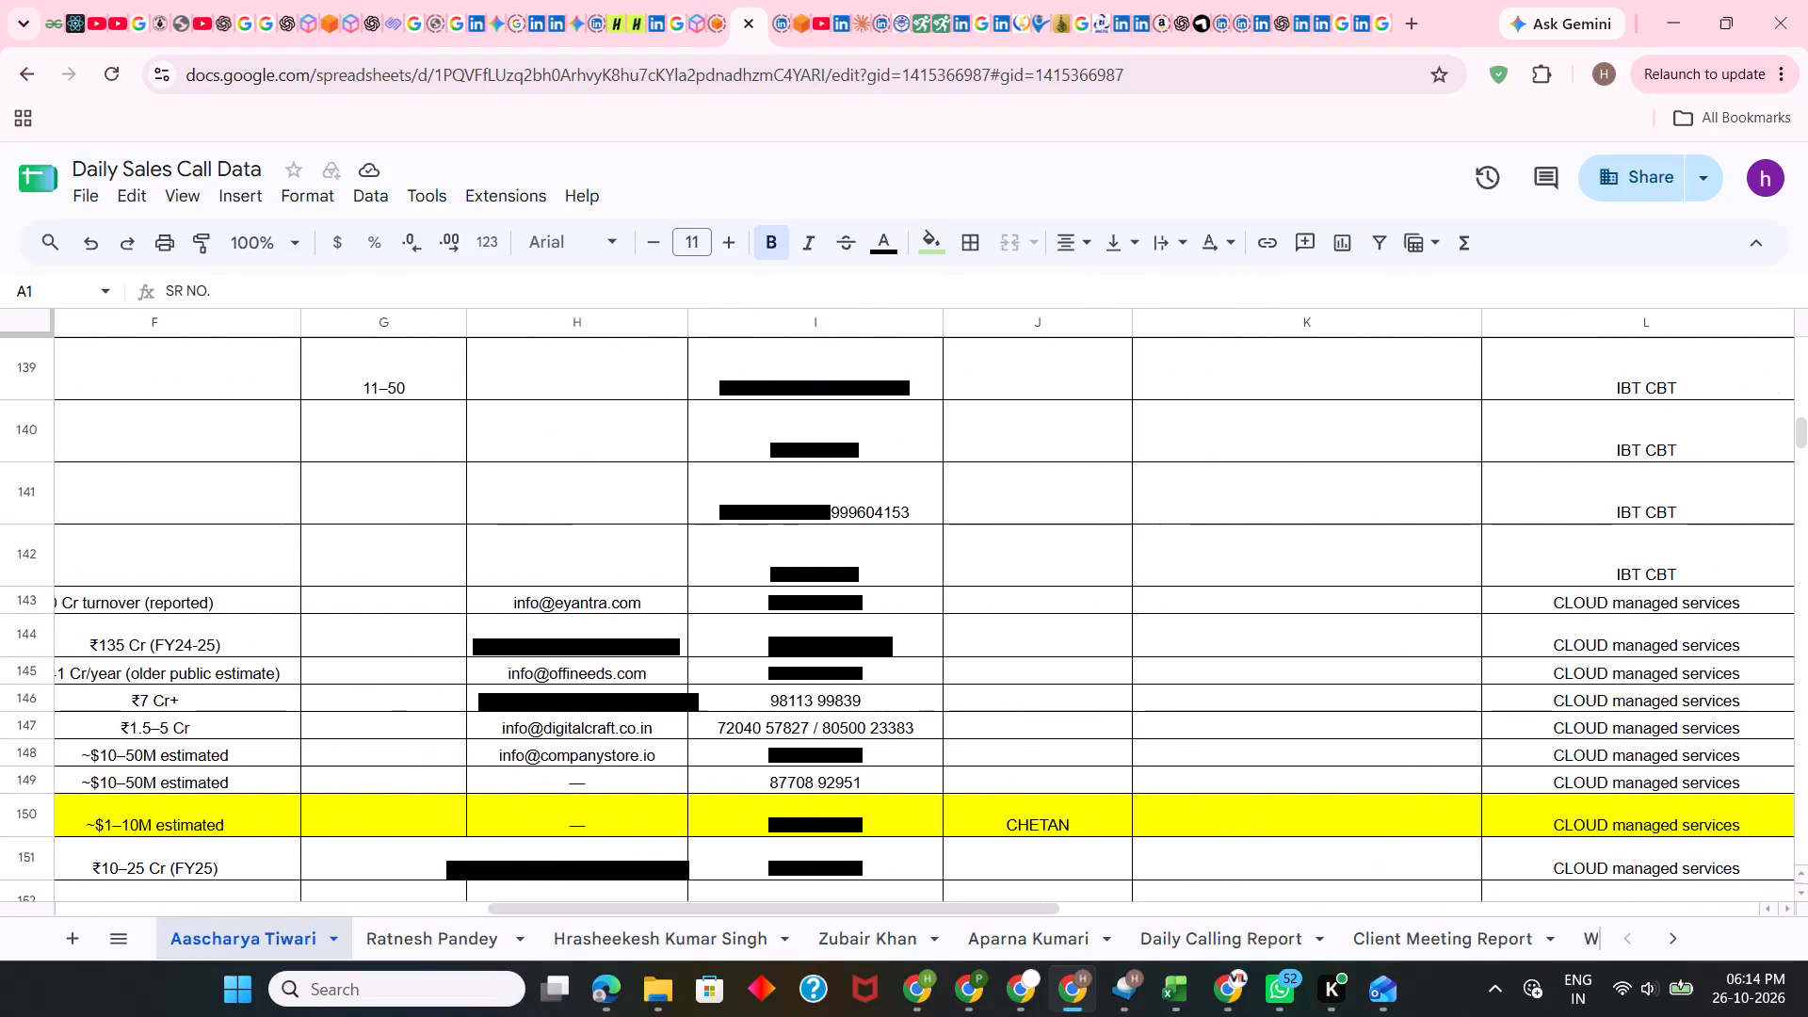
{"action": "scroll", "coordinate": [801, 638], "scroll_direction": "left", "scroll_amount": 4}
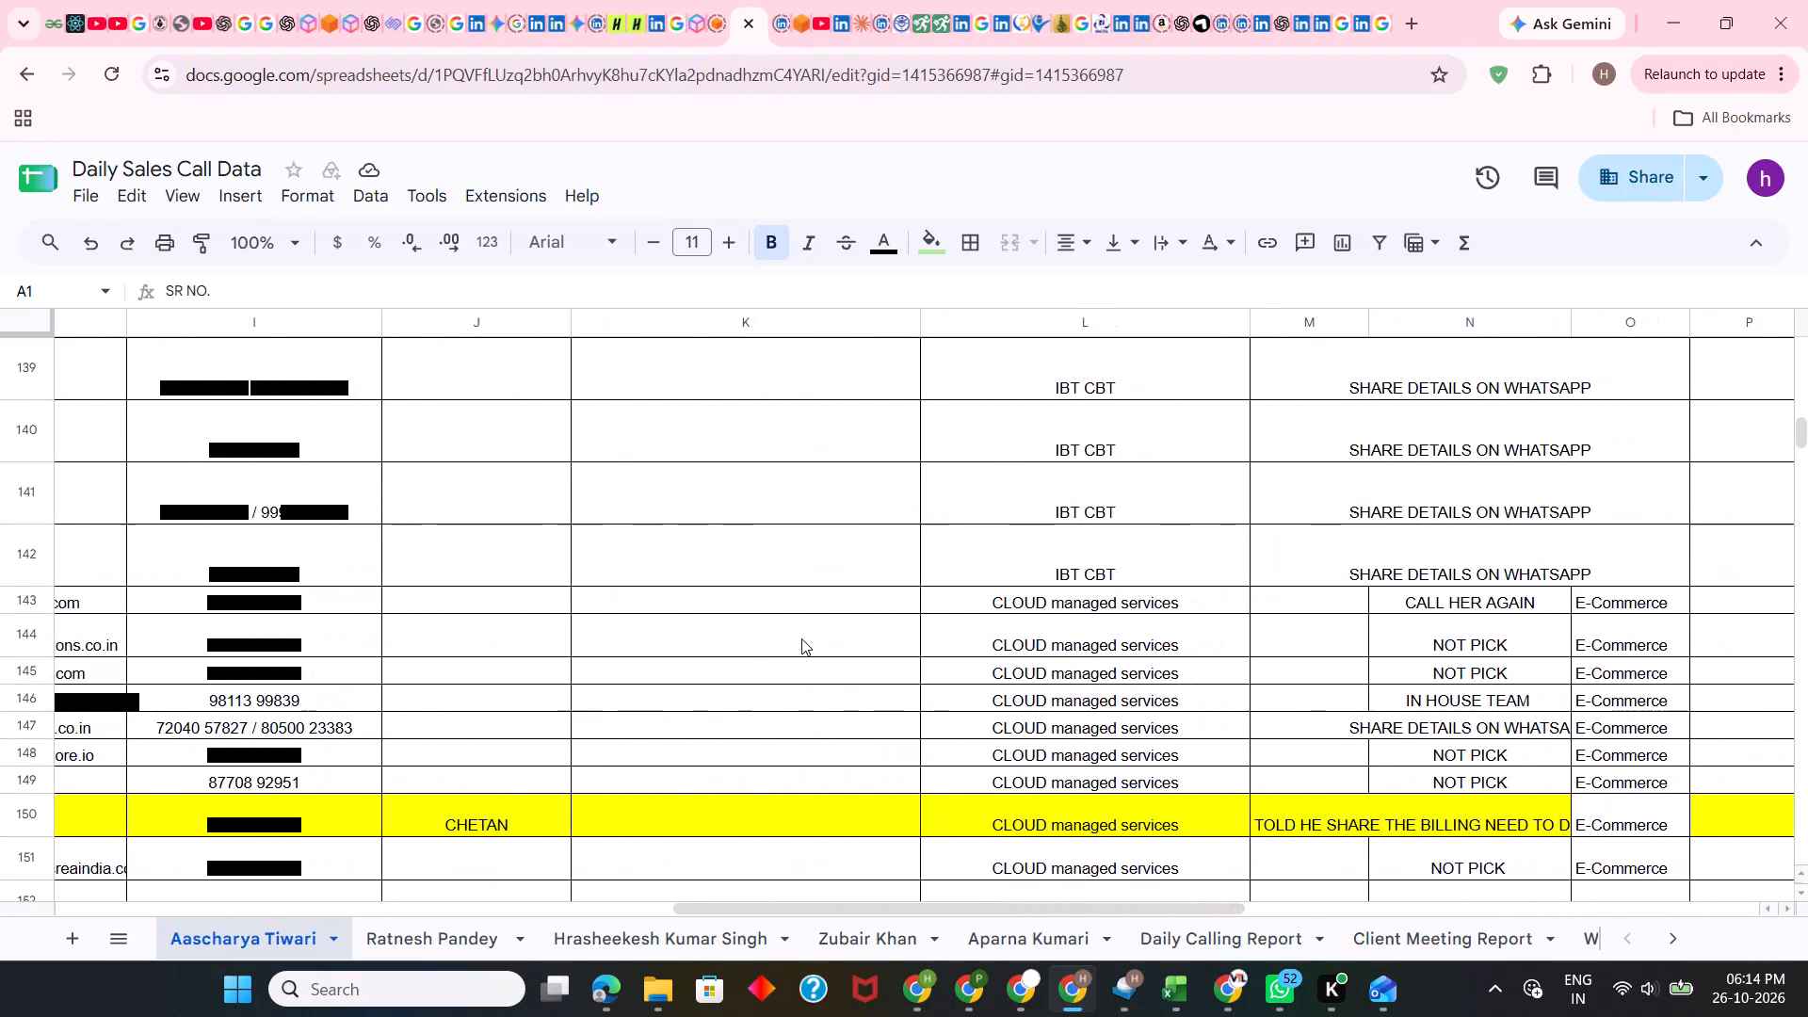
{"action": "scroll", "coordinate": [801, 638], "scroll_direction": "left", "scroll_amount": 5}
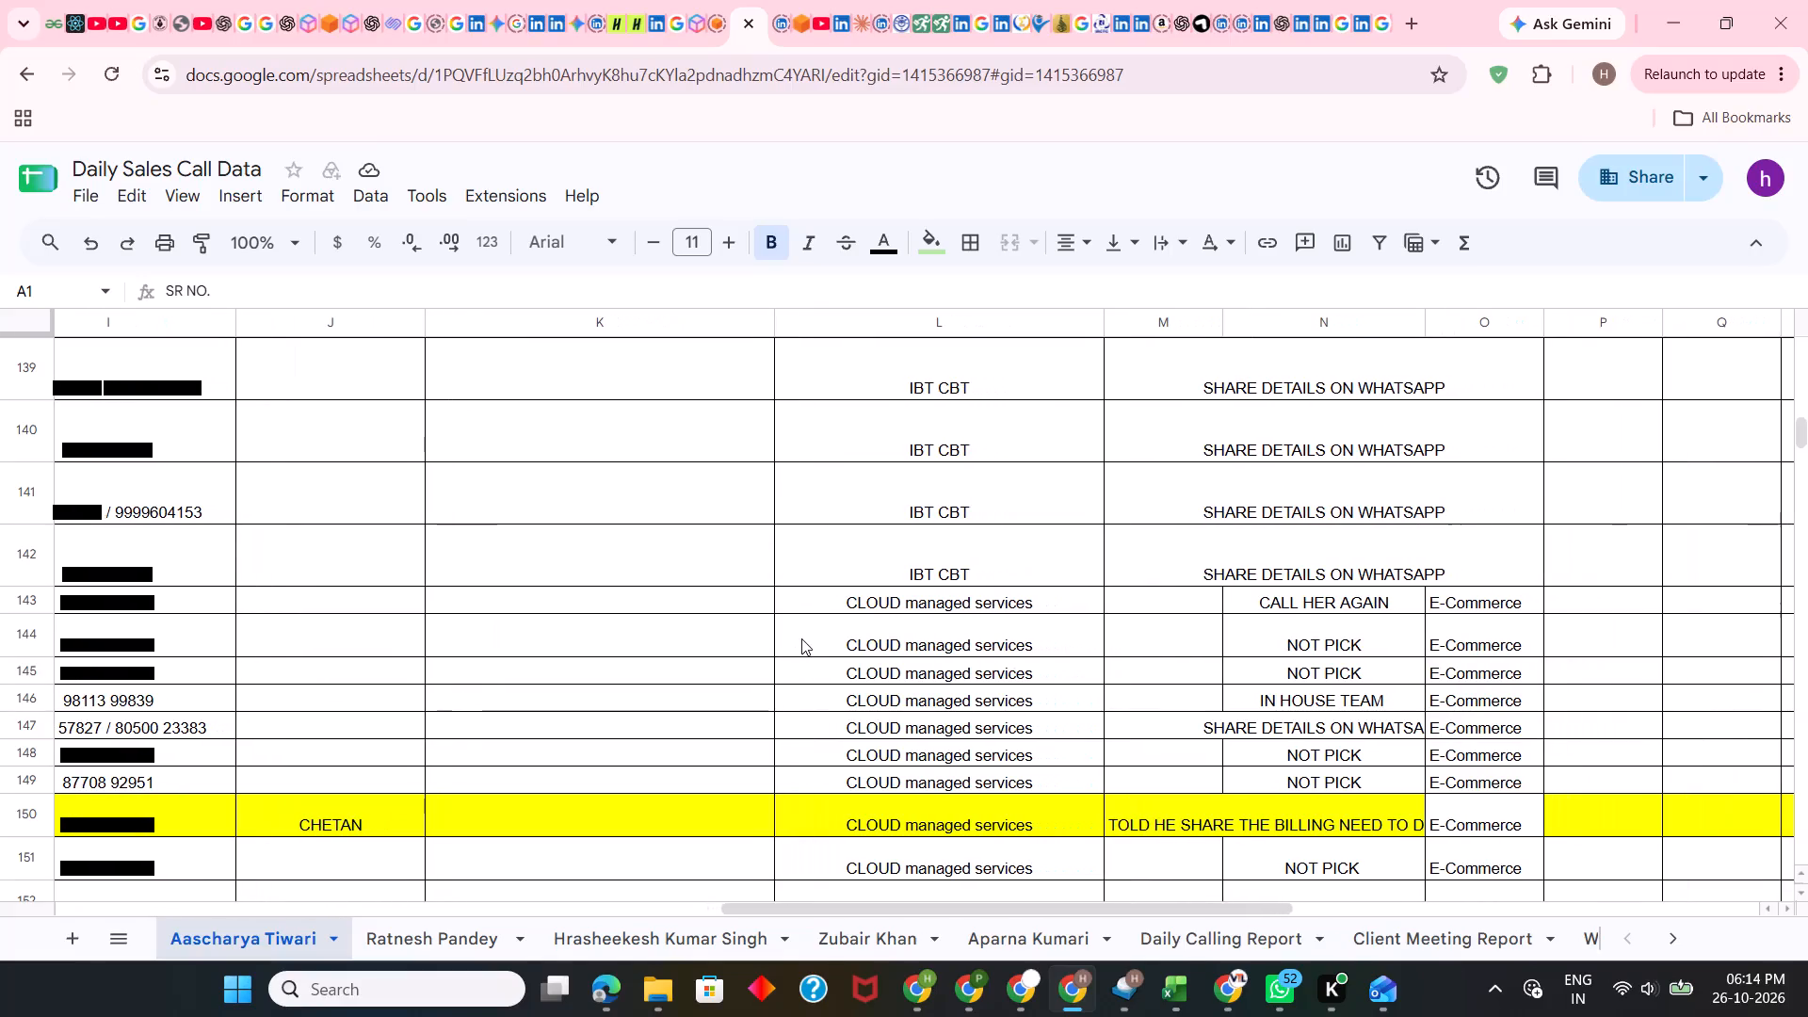
{"action": "scroll", "coordinate": [801, 638], "scroll_direction": "left", "scroll_amount": 5}
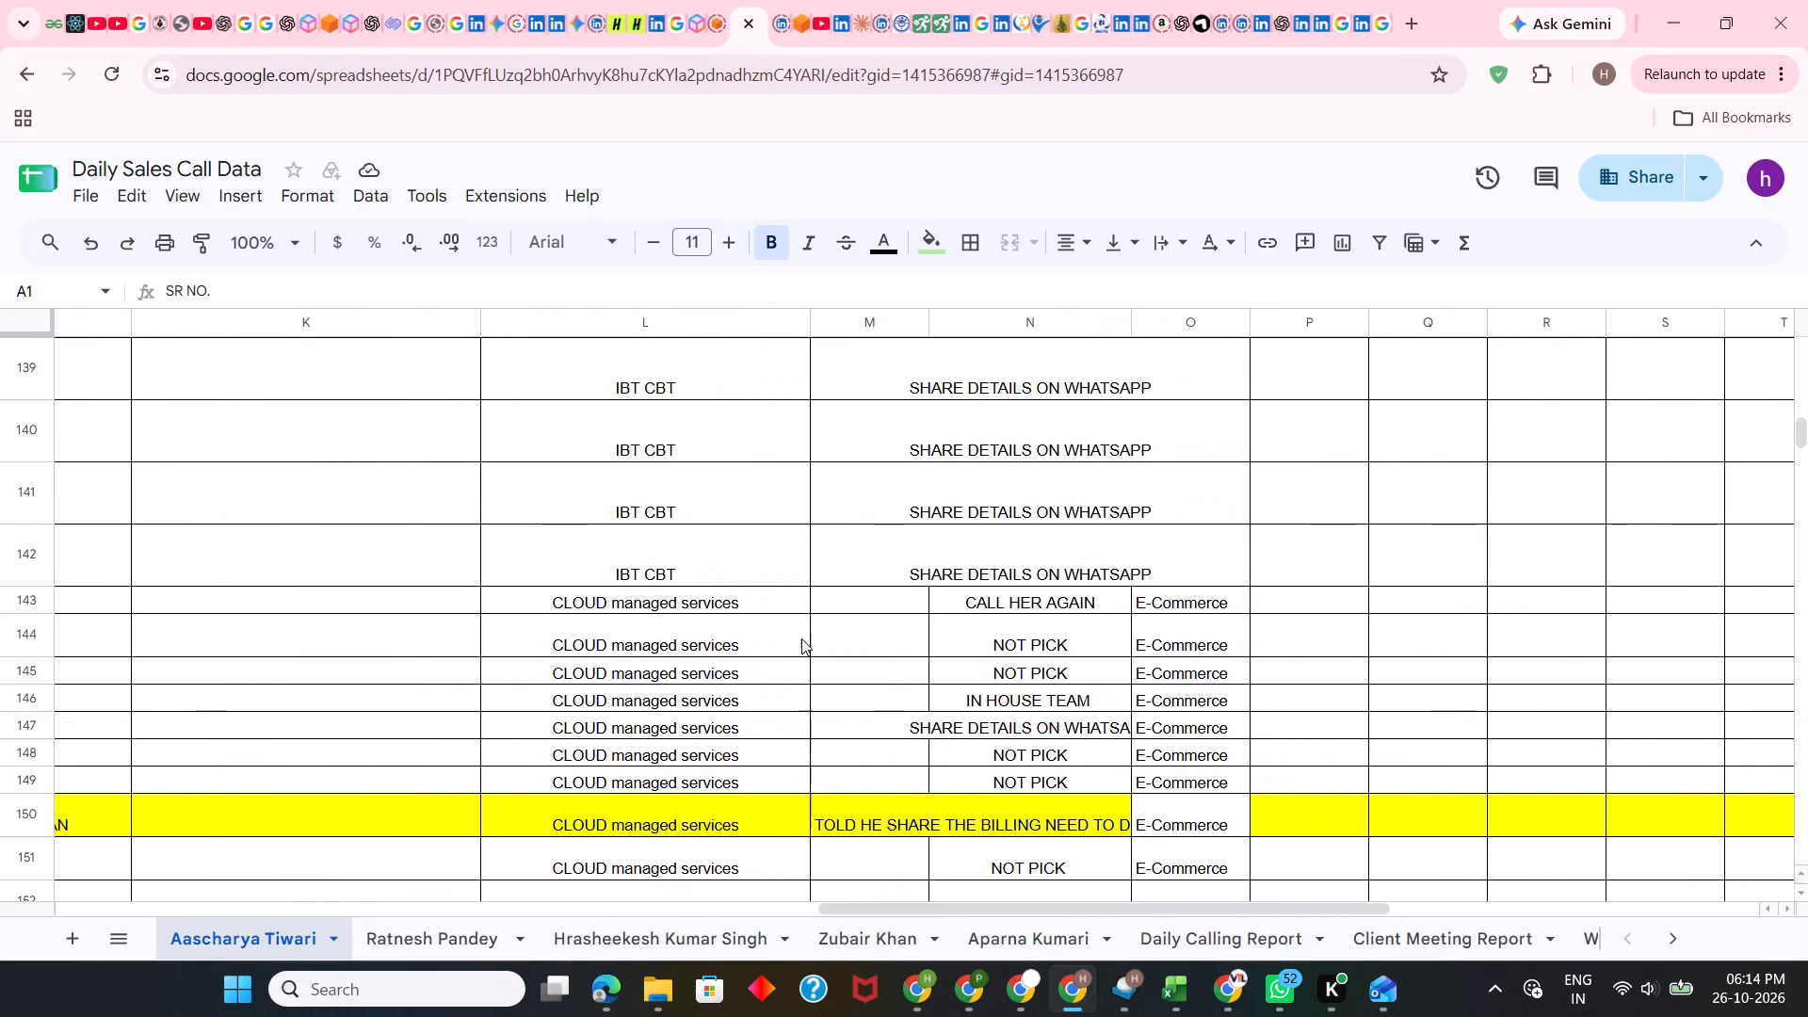
{"action": "scroll", "coordinate": [801, 638], "scroll_direction": "left", "scroll_amount": 3}
{"action": "scroll", "coordinate": [801, 638], "scroll_direction": "right", "scroll_amount": 15}
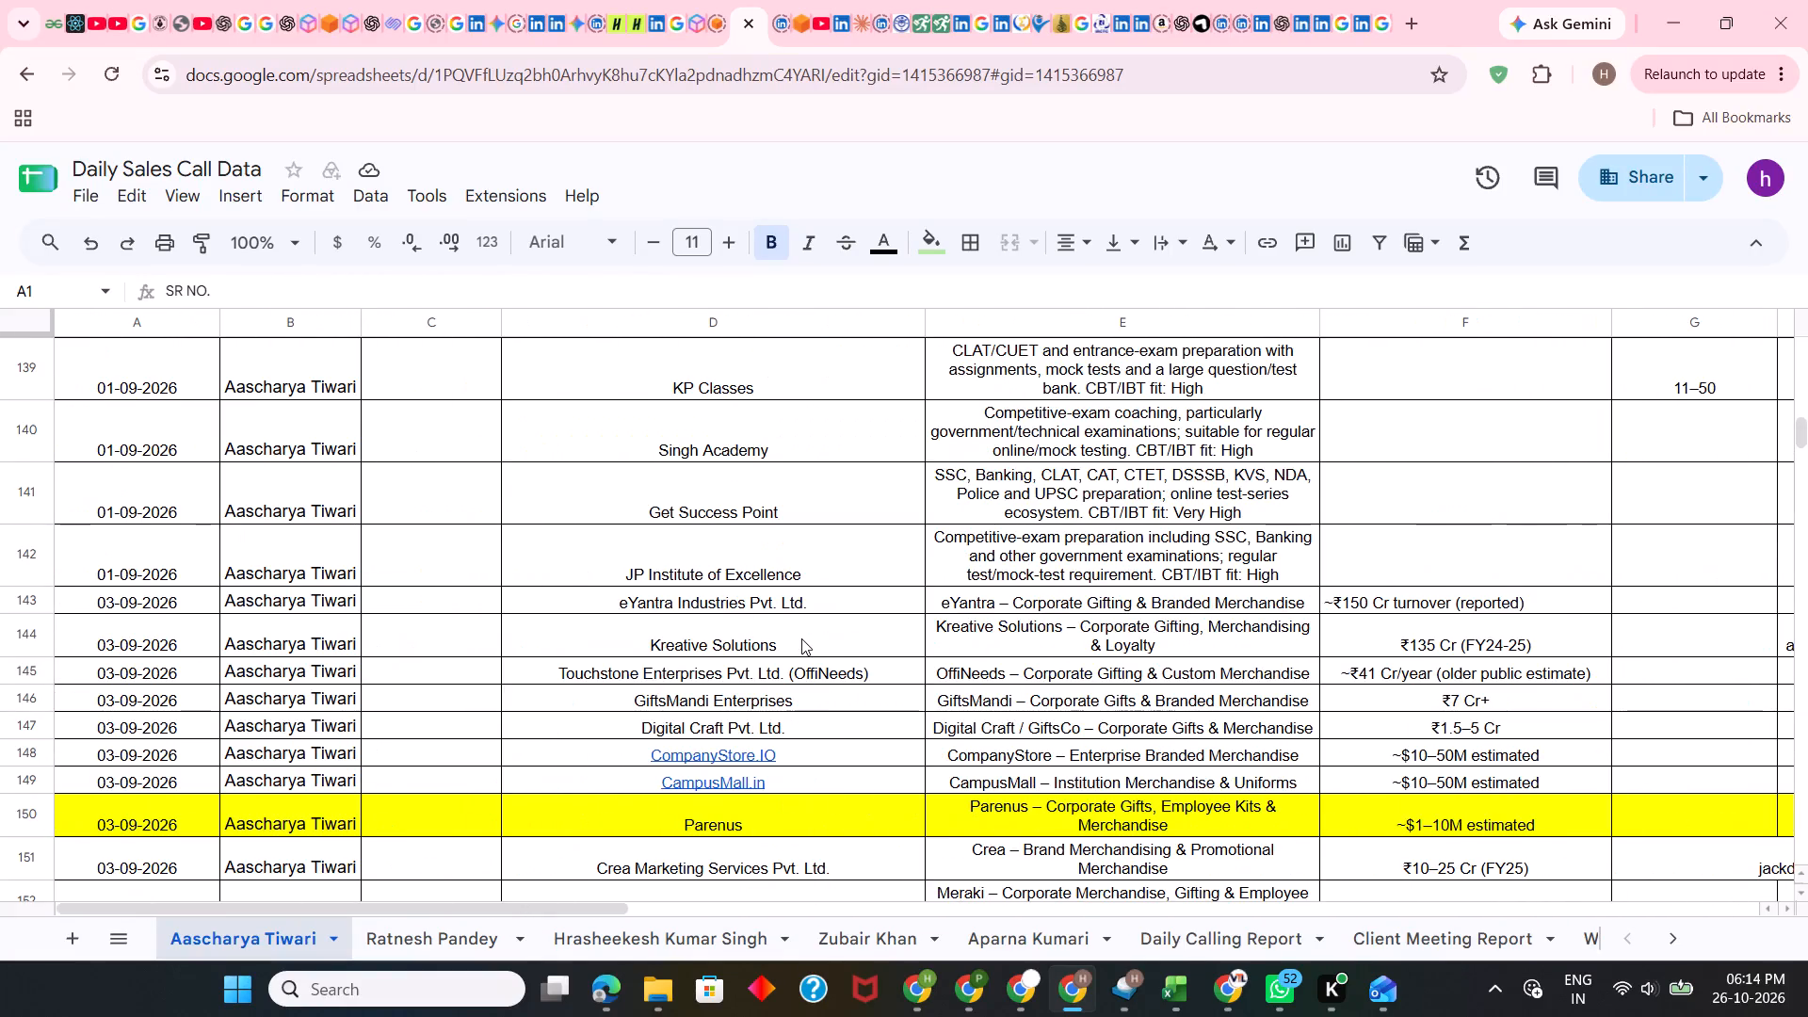
Examine the last 03-09-2026 entries on Aascharya's sheet, through Drupe Foods India, including their contacts, offered services and call remarks.
{"action": "scroll", "coordinate": [801, 638], "scroll_direction": "down", "scroll_amount": 3}
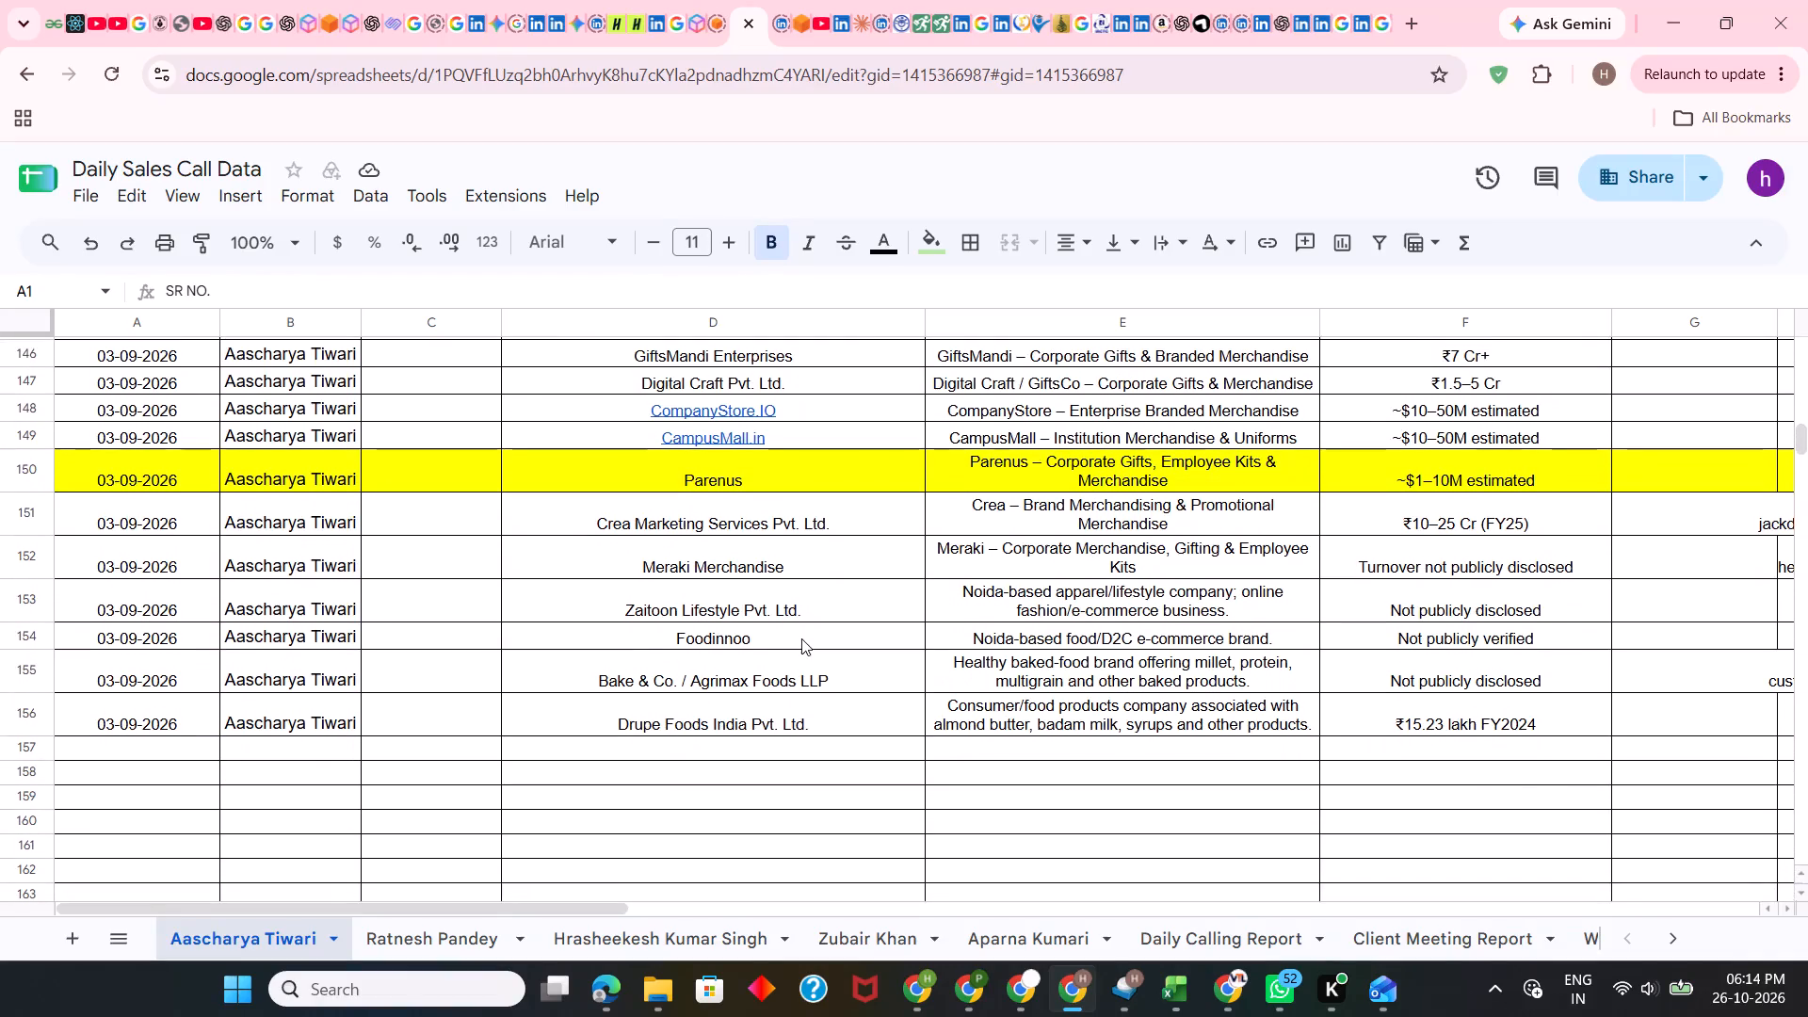
{"action": "scroll", "coordinate": [801, 638], "scroll_direction": "left", "scroll_amount": 9}
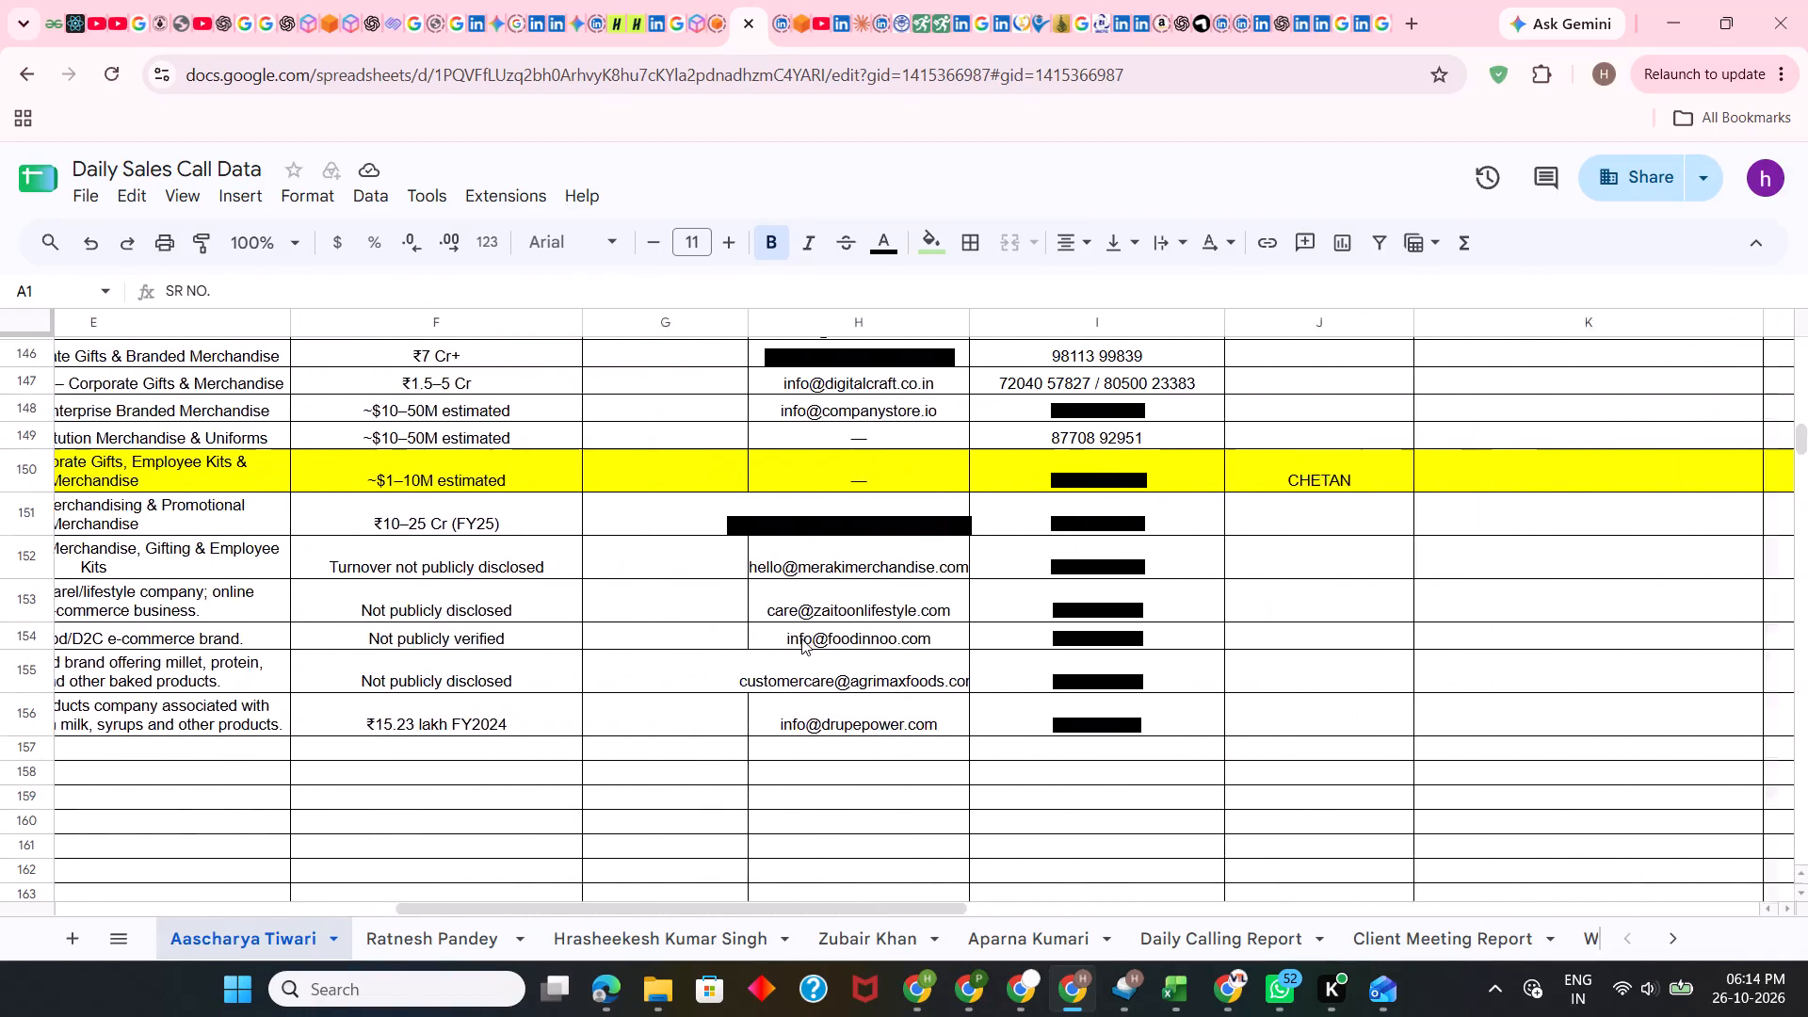
{"action": "scroll", "coordinate": [801, 638], "scroll_direction": "left", "scroll_amount": 4}
{"action": "scroll", "coordinate": [801, 638], "scroll_direction": "right", "scroll_amount": 2}
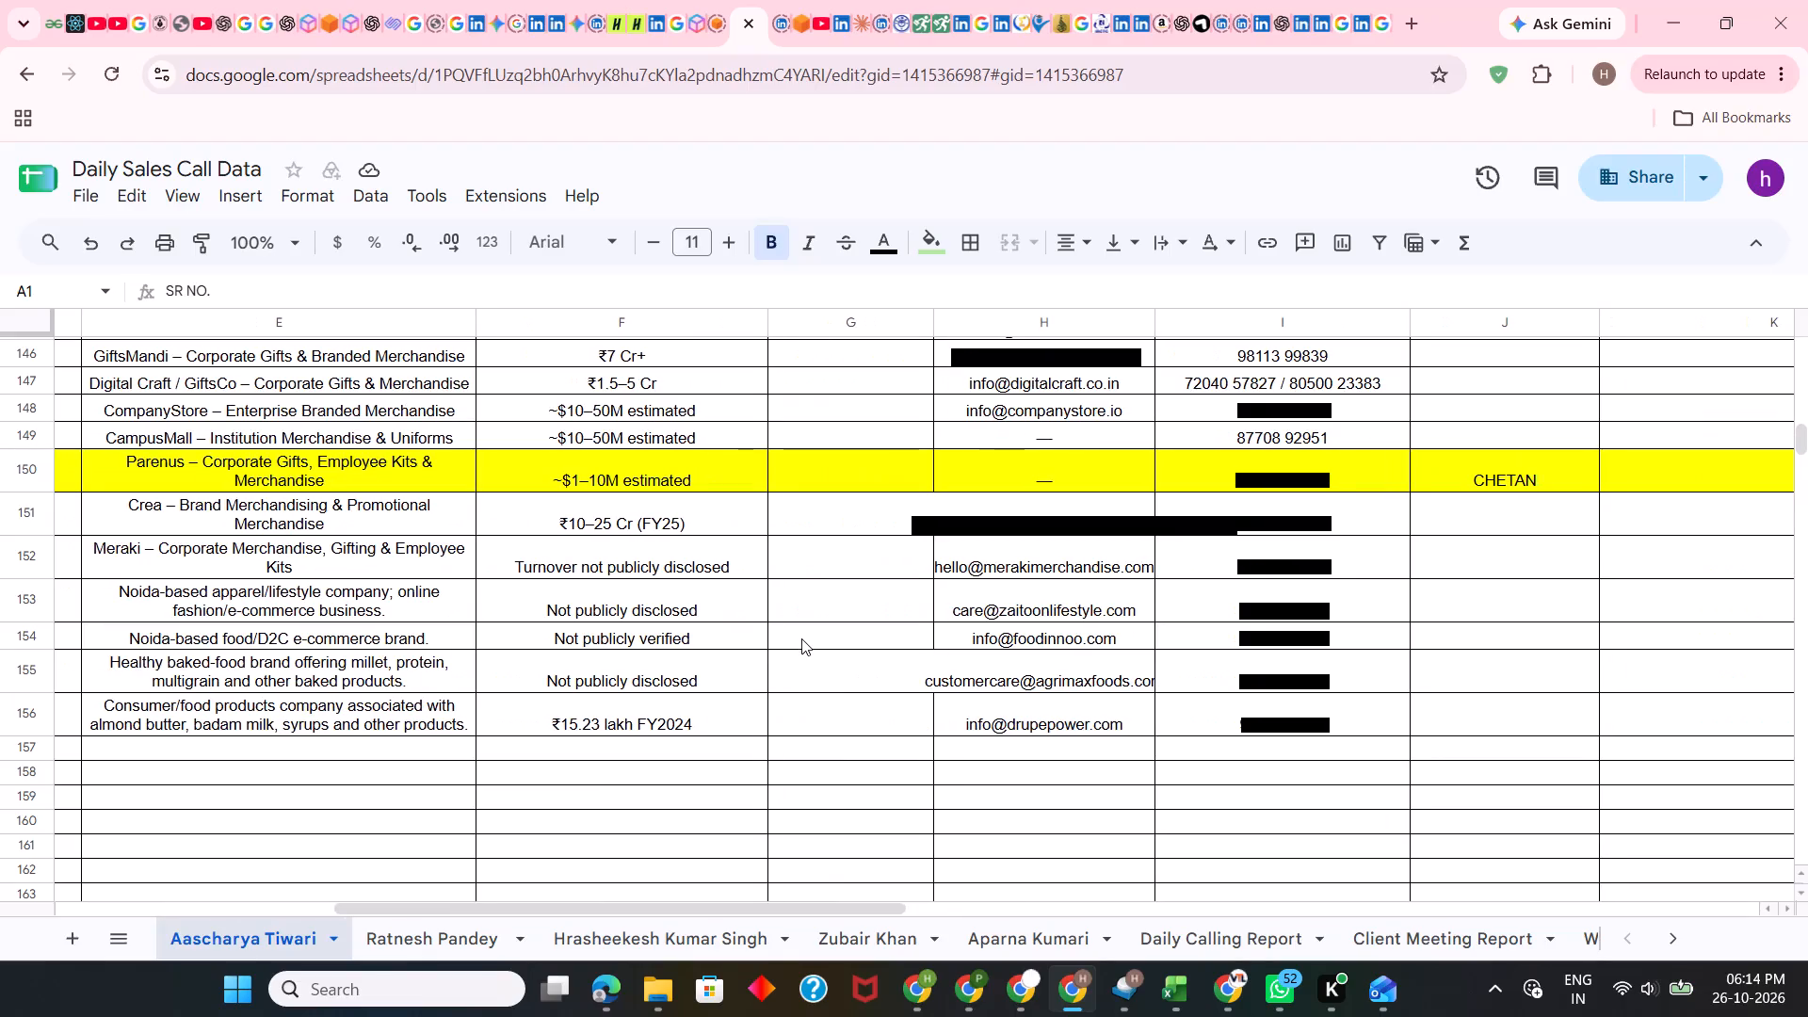
{"action": "scroll", "coordinate": [801, 638], "scroll_direction": "right", "scroll_amount": 1}
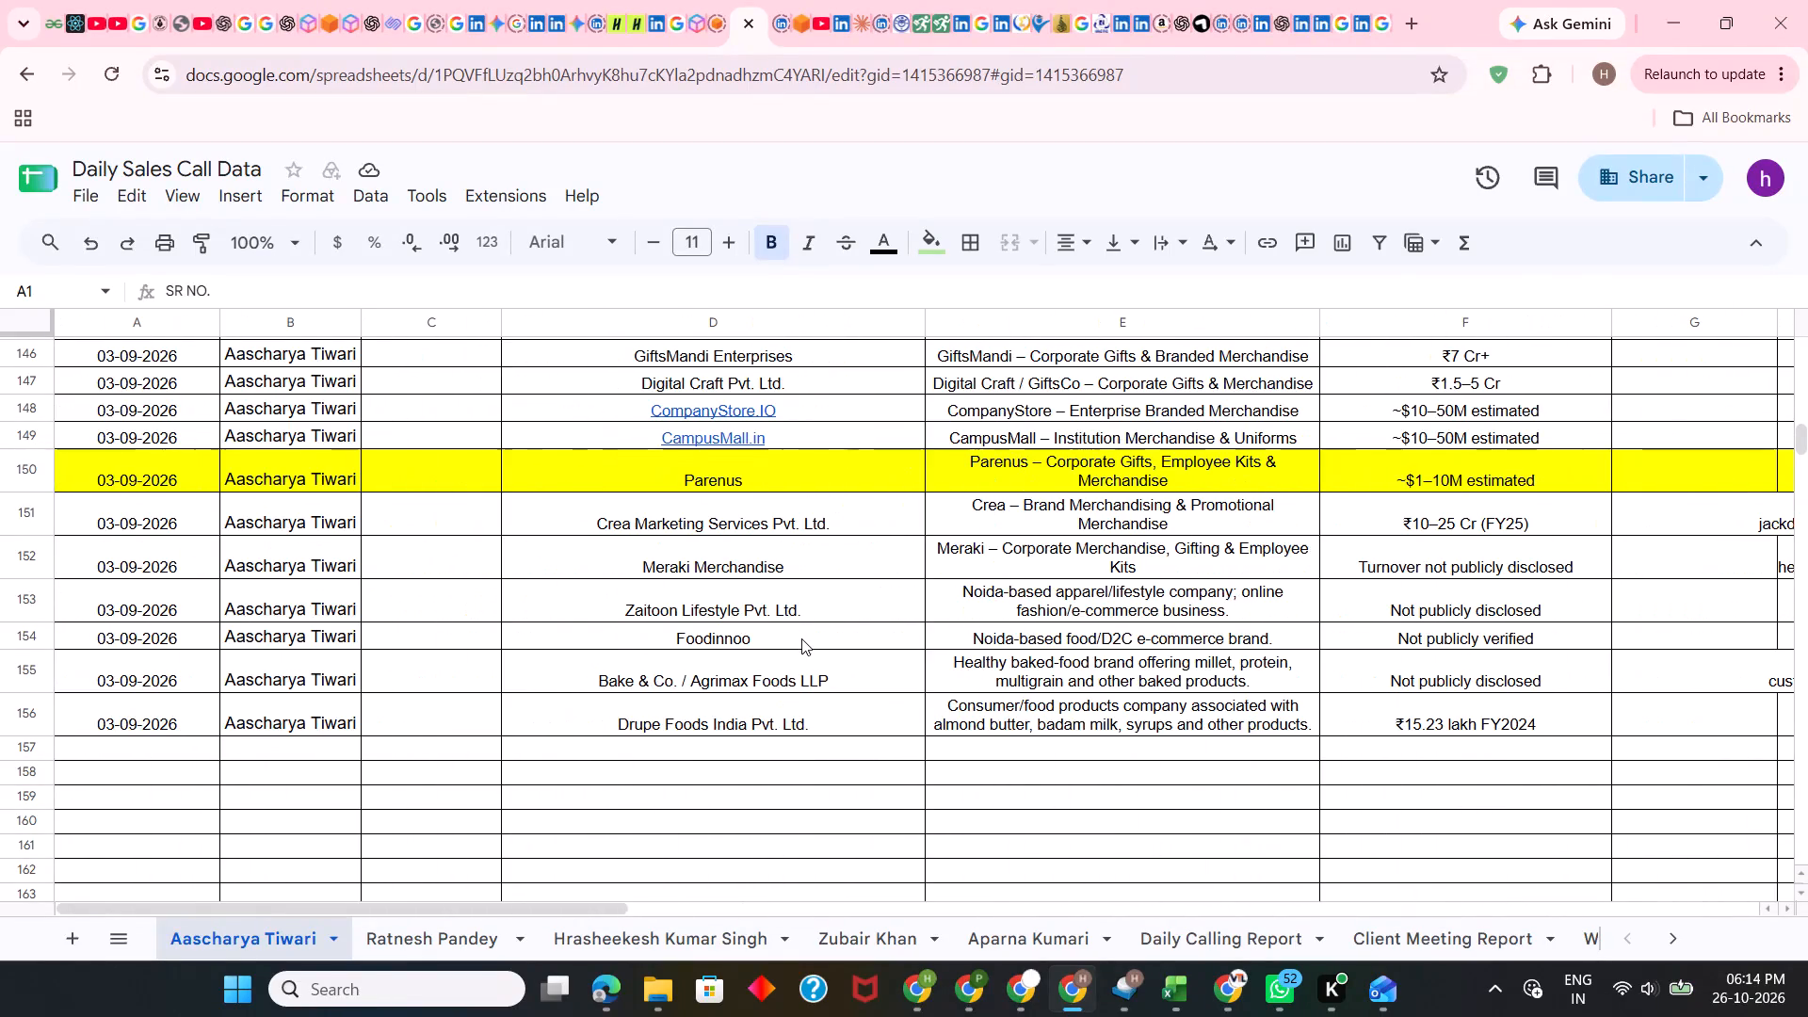
{"action": "left_click", "coordinate": [890, 929]}
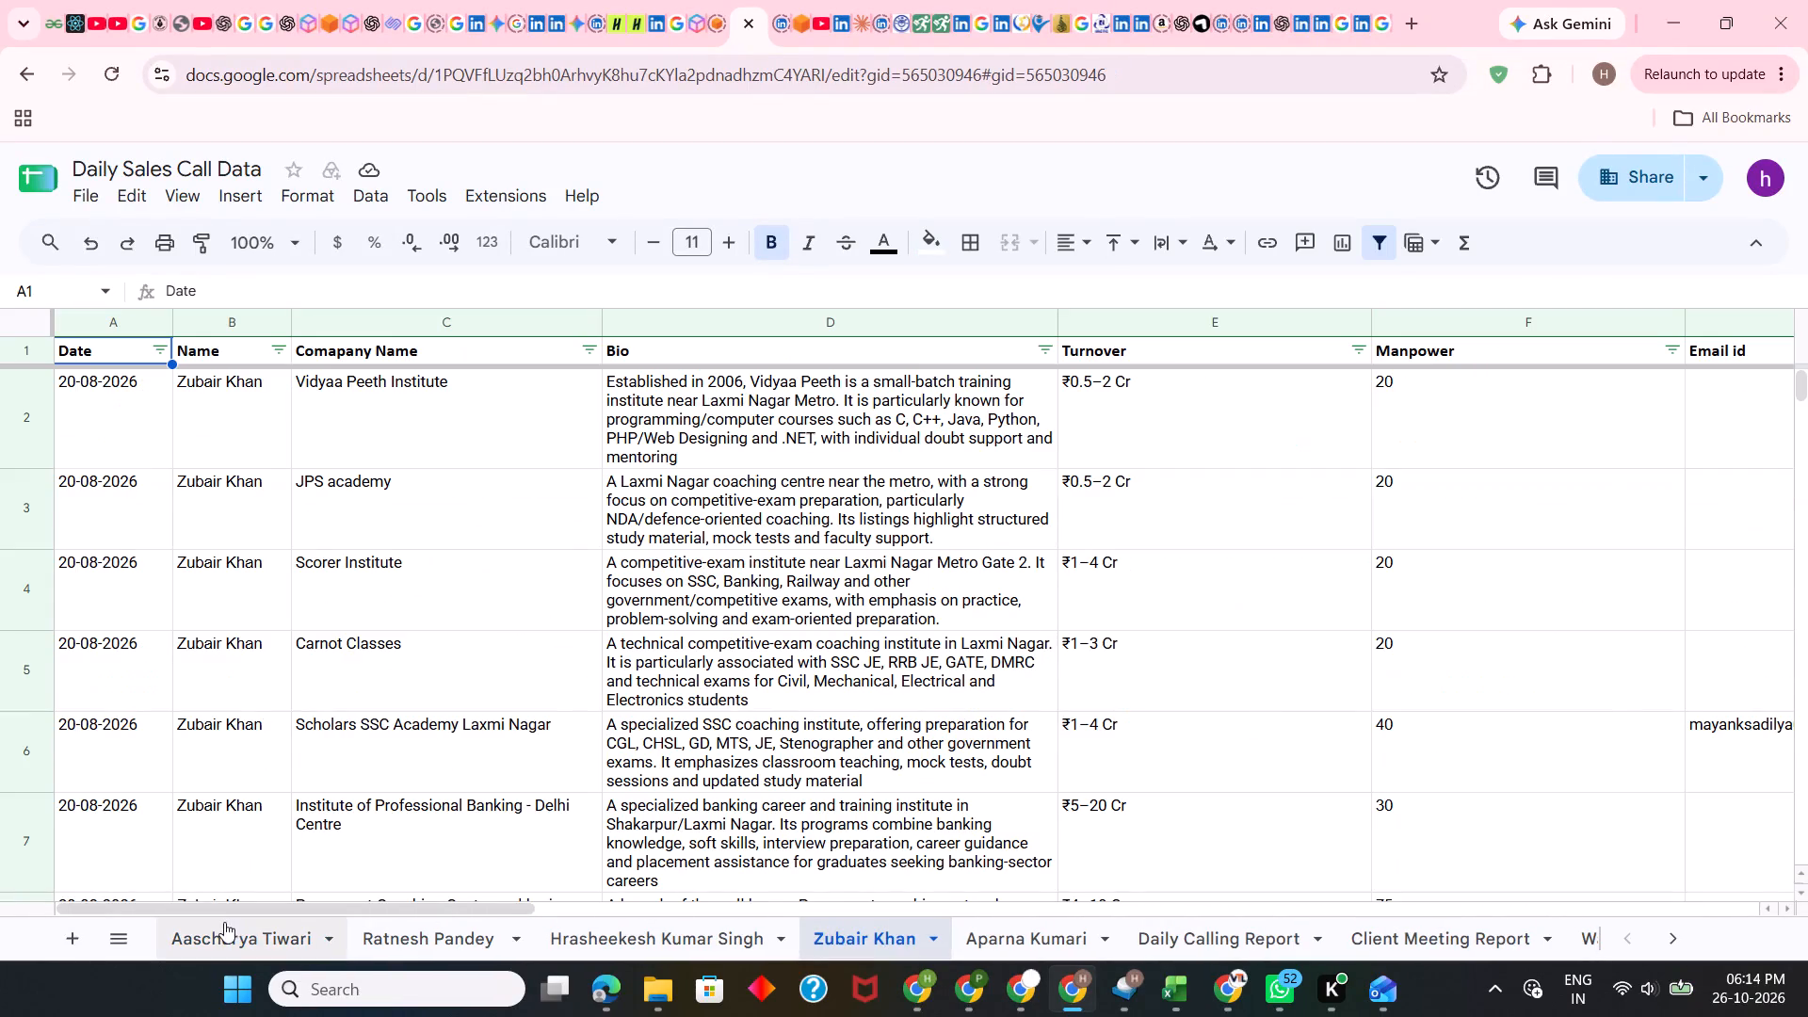
{"action": "left_click", "coordinate": [223, 922]}
{"action": "scroll", "coordinate": [1230, 635], "scroll_direction": "left", "scroll_amount": 10}
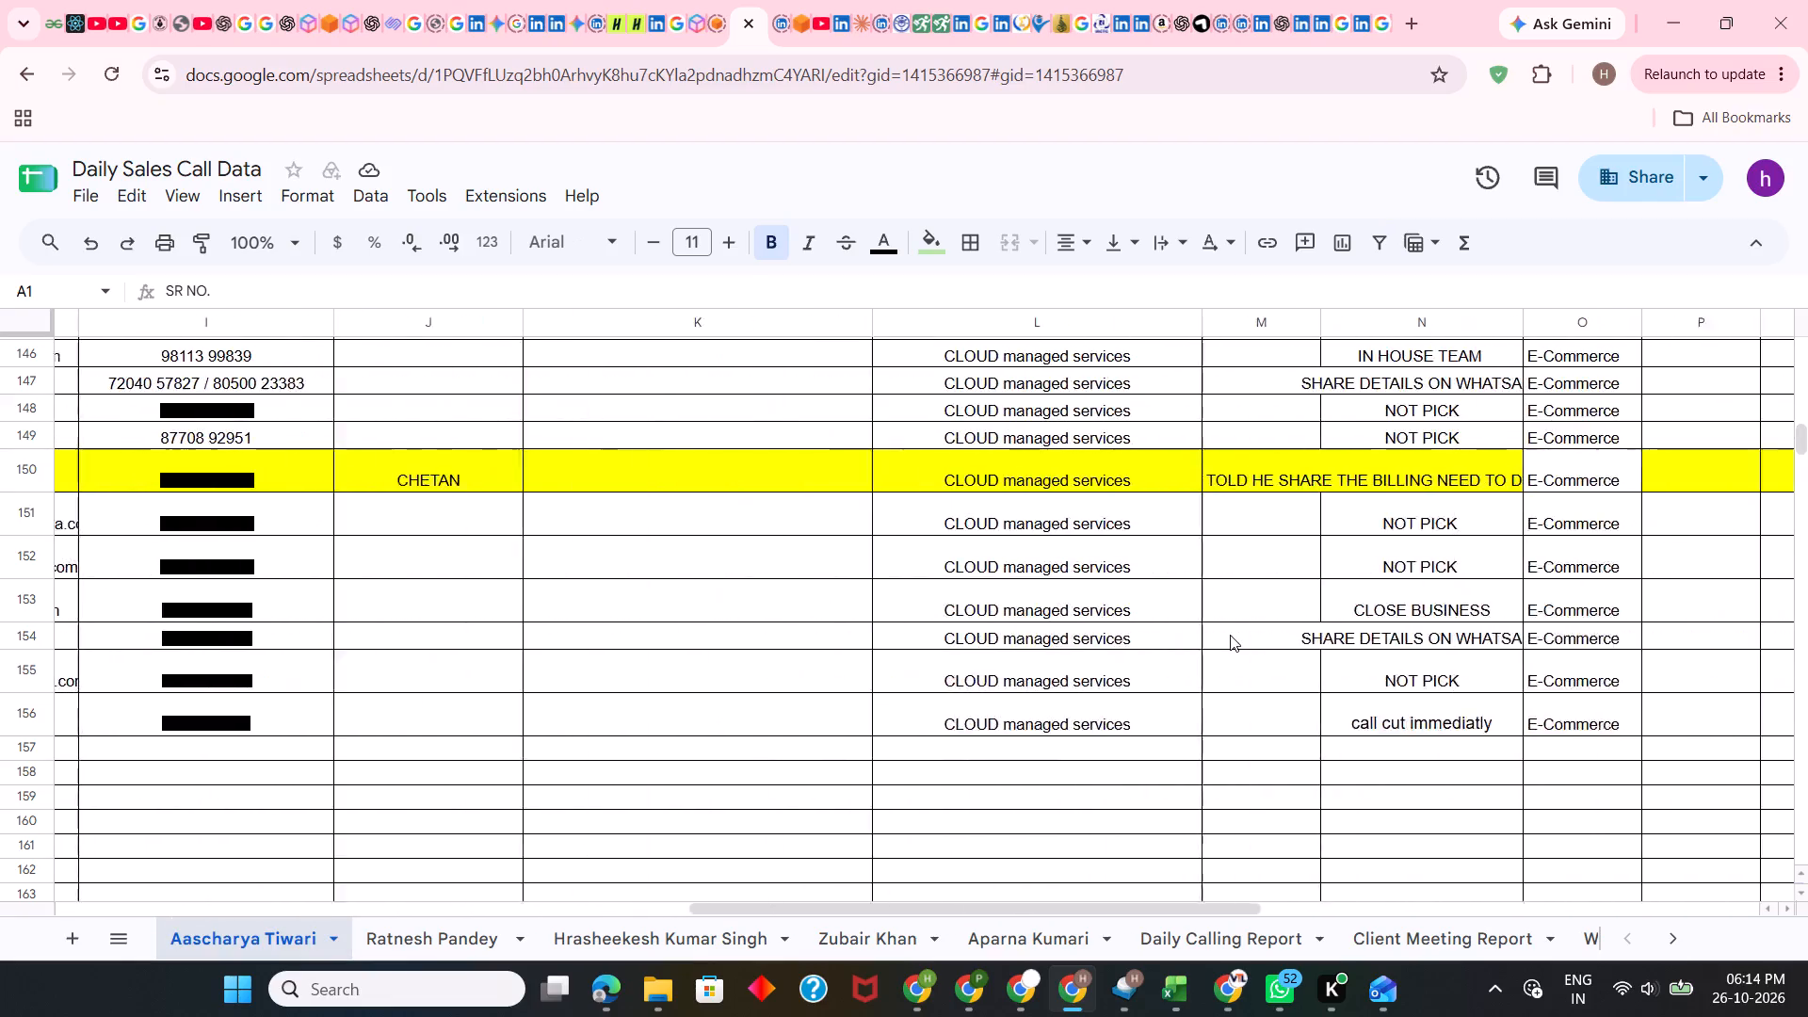
{"action": "scroll", "coordinate": [1230, 635], "scroll_direction": "left", "scroll_amount": 4}
{"action": "scroll", "coordinate": [1230, 635], "scroll_direction": "right", "scroll_amount": 16}
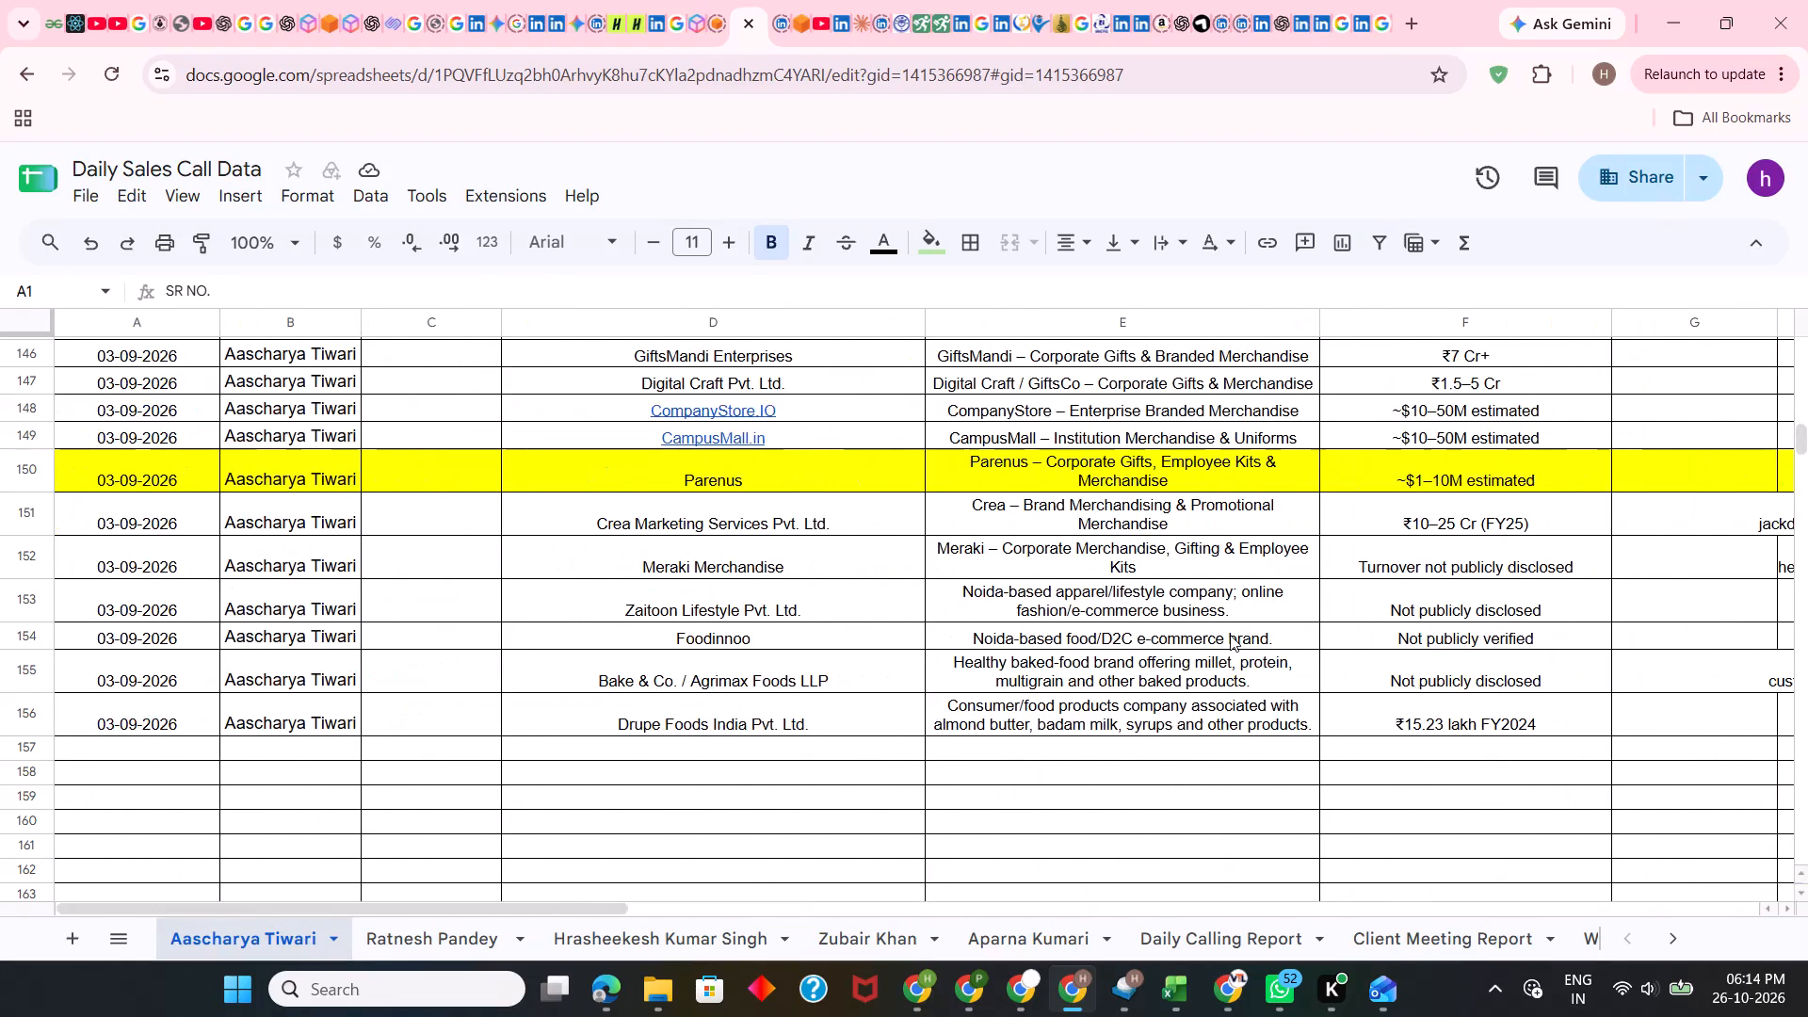
Open Zubair's sheet and look through the company, bio, turnover and manpower details of the 20-08-2026 coaching institute records.
{"action": "left_click", "coordinate": [886, 937]}
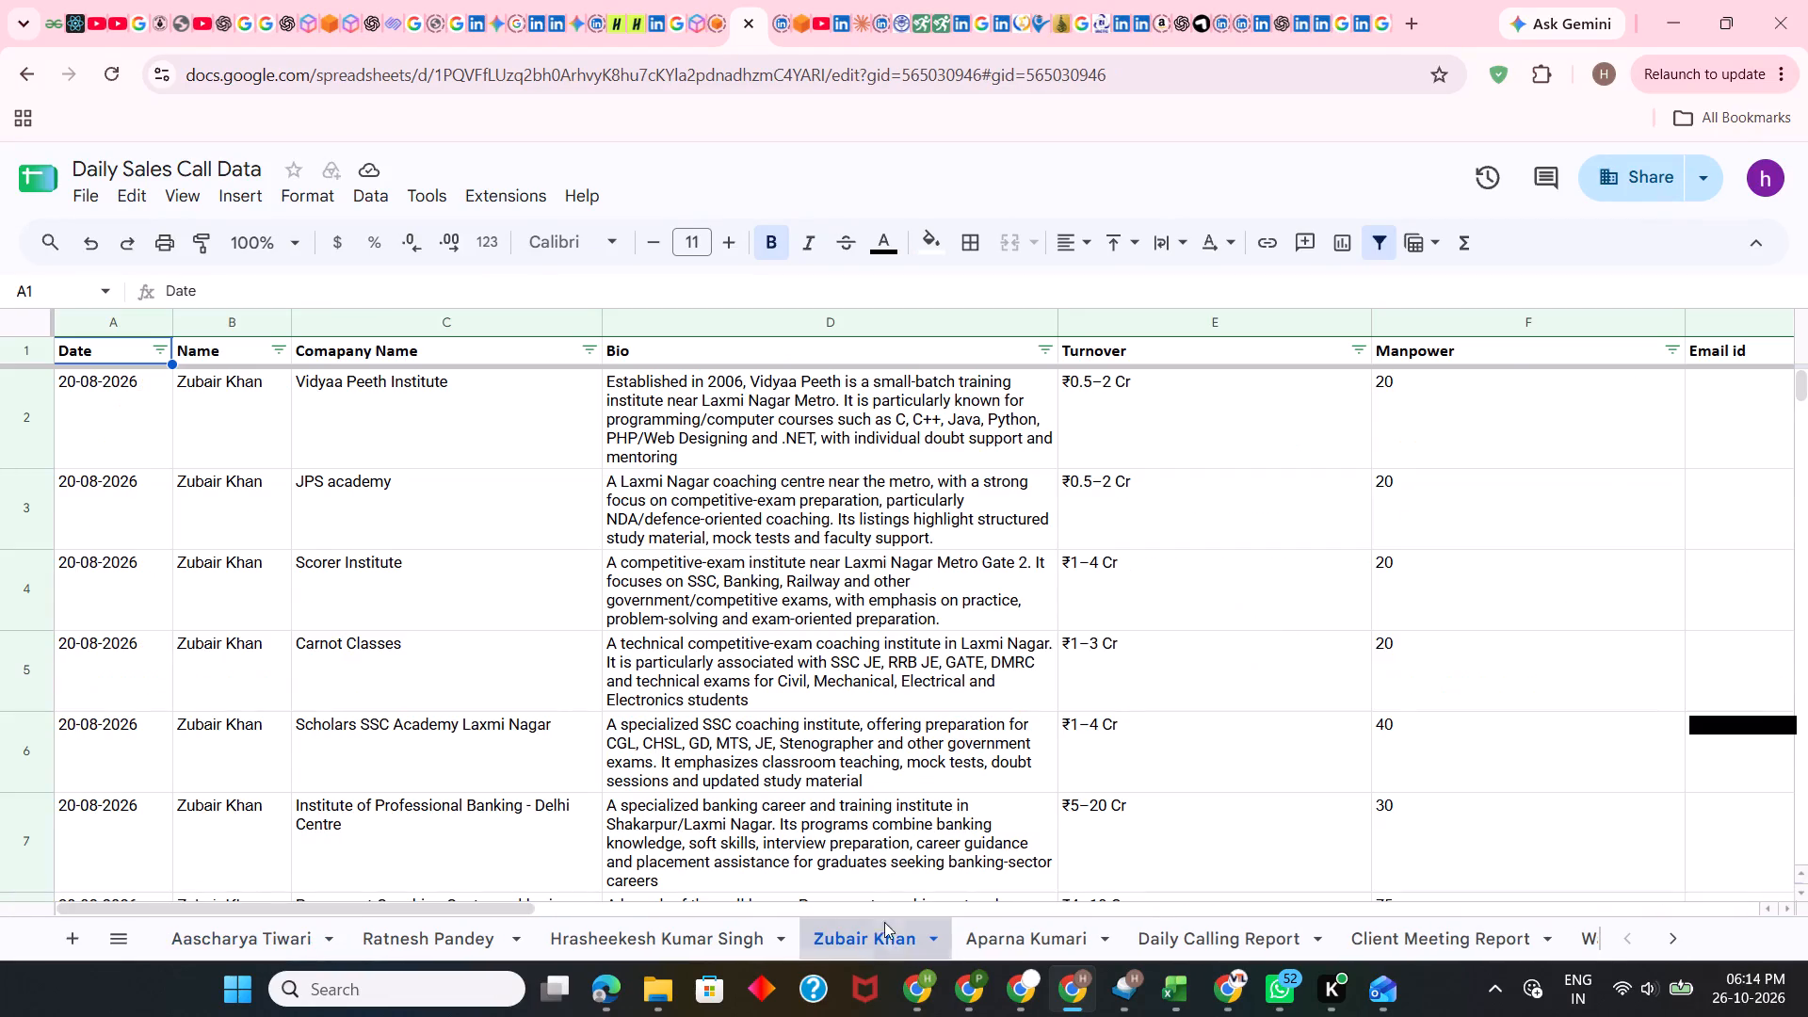
{"action": "scroll", "coordinate": [889, 668], "scroll_direction": "left", "scroll_amount": 8}
{"action": "scroll", "coordinate": [889, 668], "scroll_direction": "right", "scroll_amount": 2}
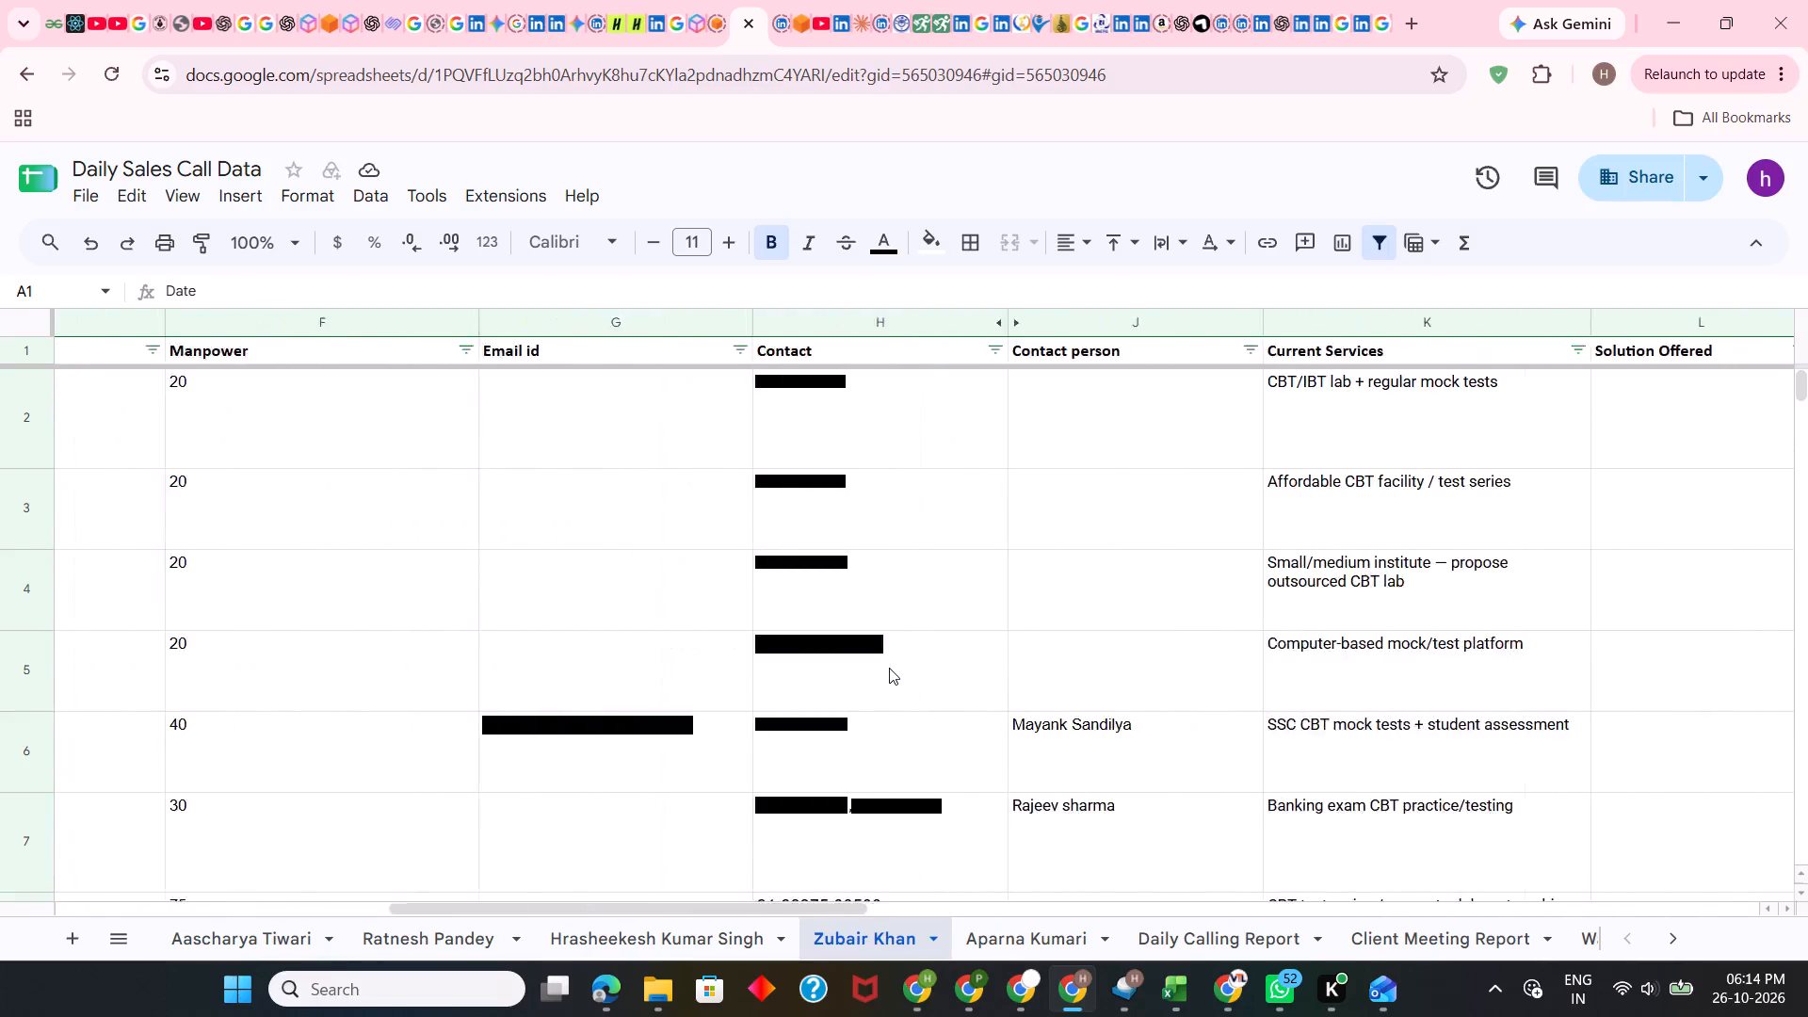
{"action": "scroll", "coordinate": [889, 668], "scroll_direction": "right", "scroll_amount": 2}
{"action": "scroll", "coordinate": [889, 668], "scroll_direction": "down", "scroll_amount": 1}
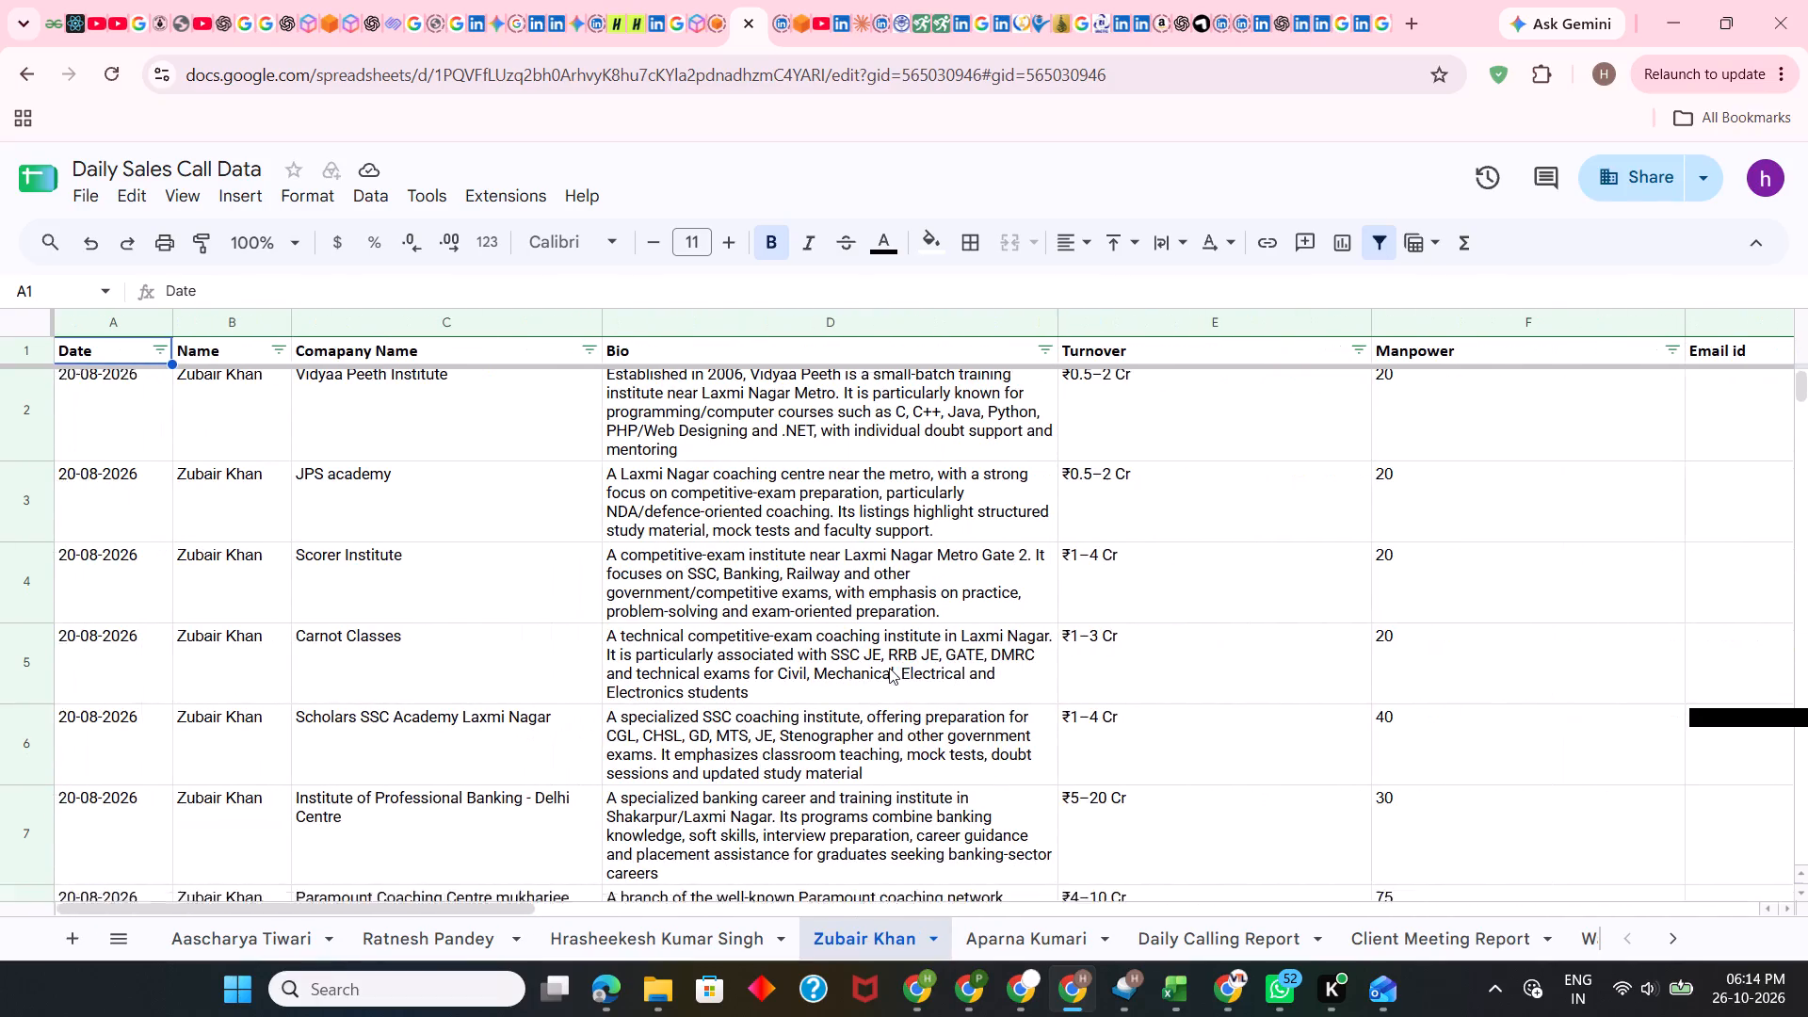
{"action": "scroll", "coordinate": [889, 668], "scroll_direction": "down", "scroll_amount": 3}
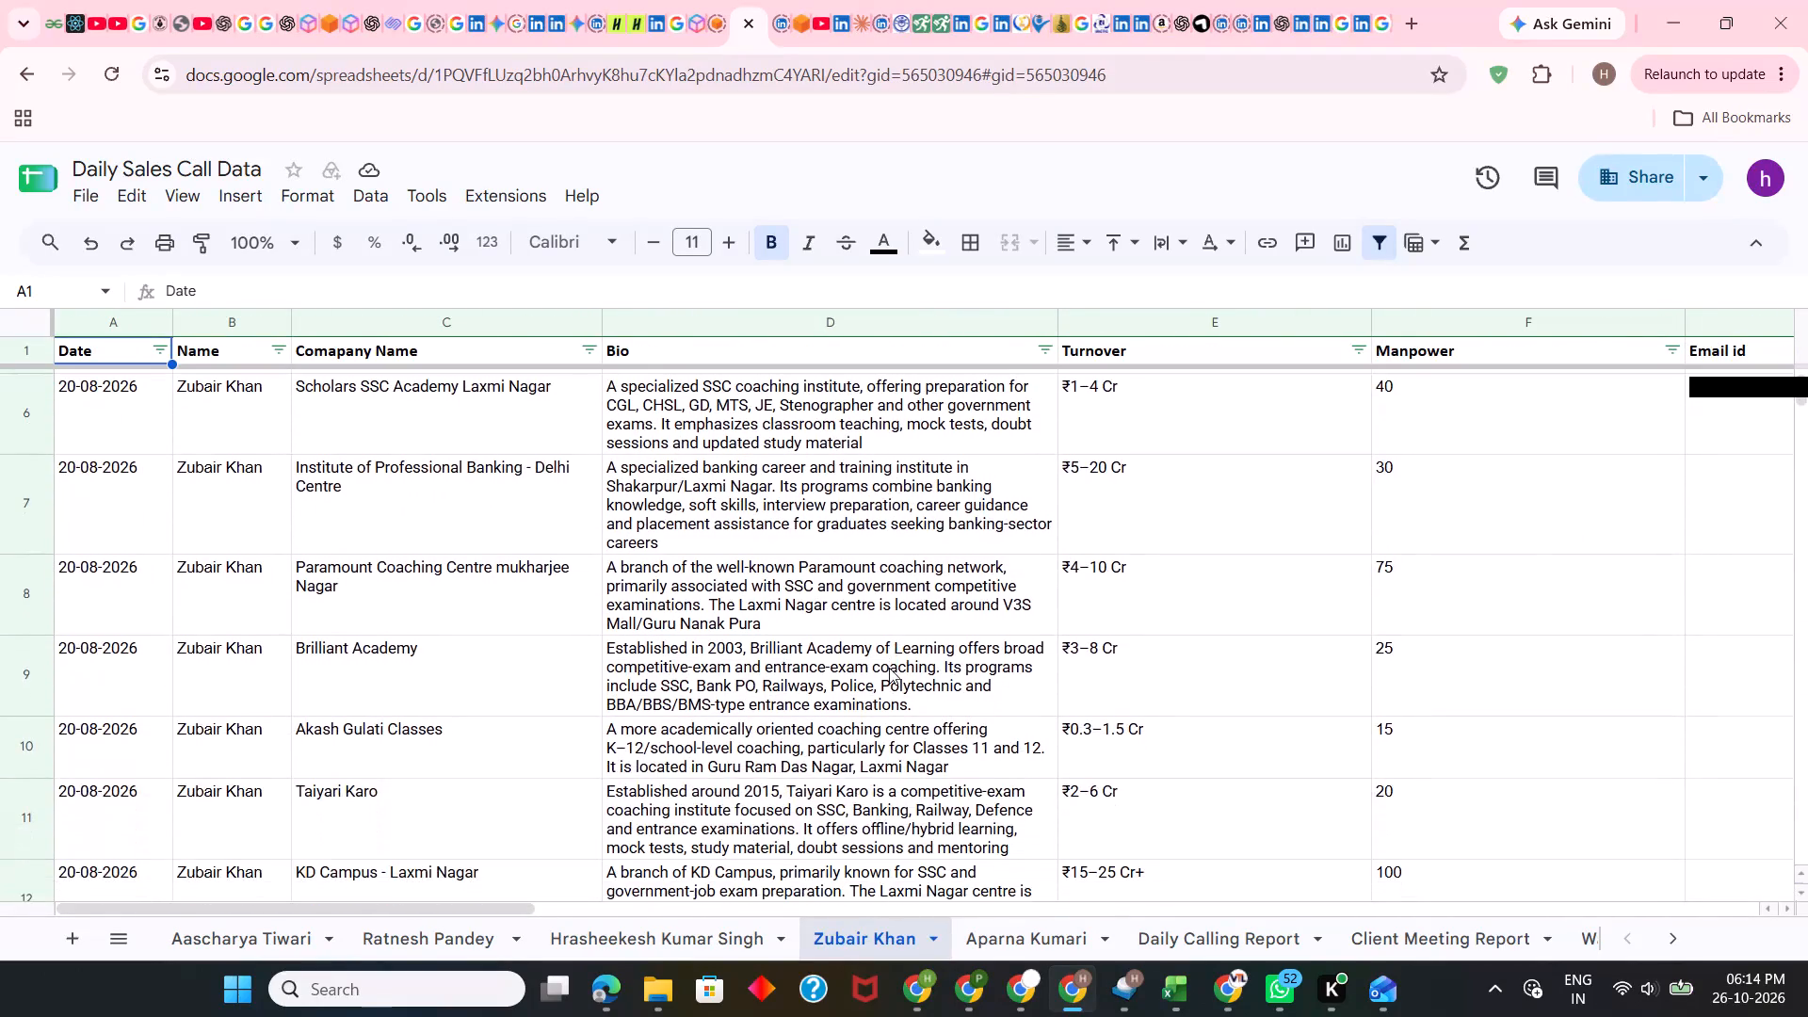
{"action": "scroll", "coordinate": [889, 668], "scroll_direction": "up", "scroll_amount": 2}
{"action": "scroll", "coordinate": [889, 668], "scroll_direction": "down", "scroll_amount": 4}
{"action": "scroll", "coordinate": [889, 668], "scroll_direction": "right", "scroll_amount": 1}
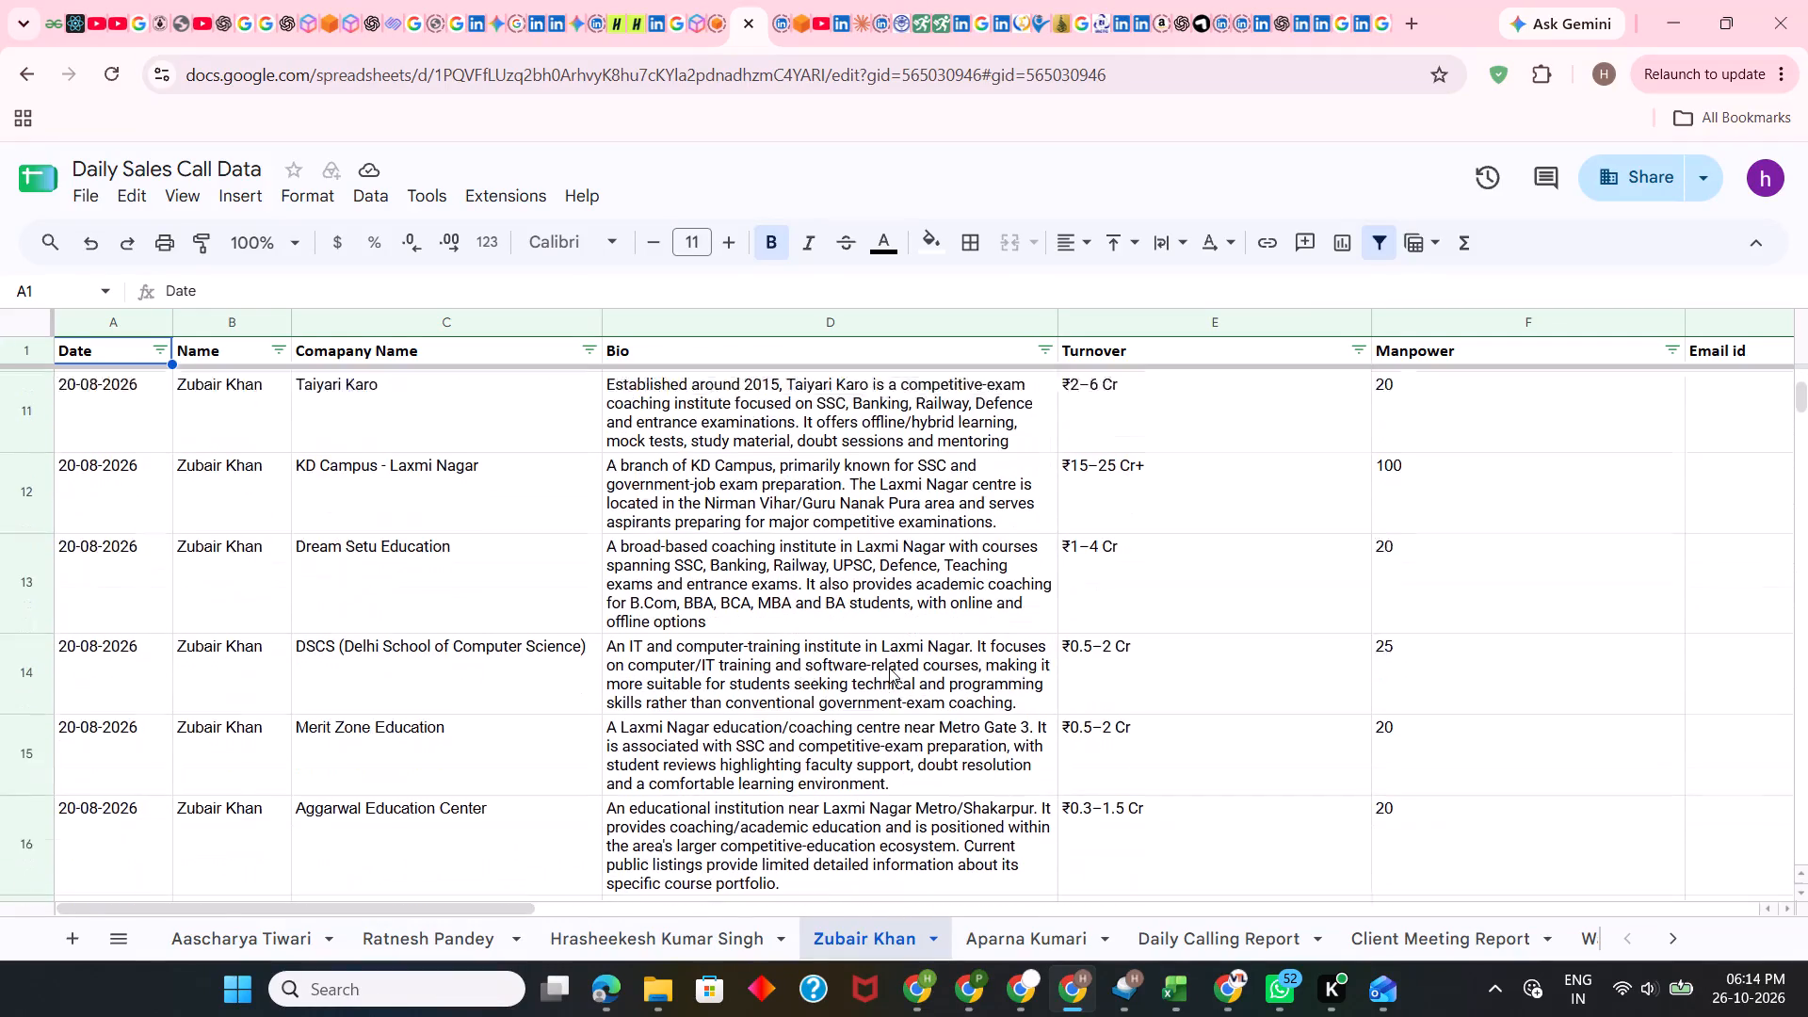
{"action": "scroll", "coordinate": [889, 668], "scroll_direction": "right", "scroll_amount": 1}
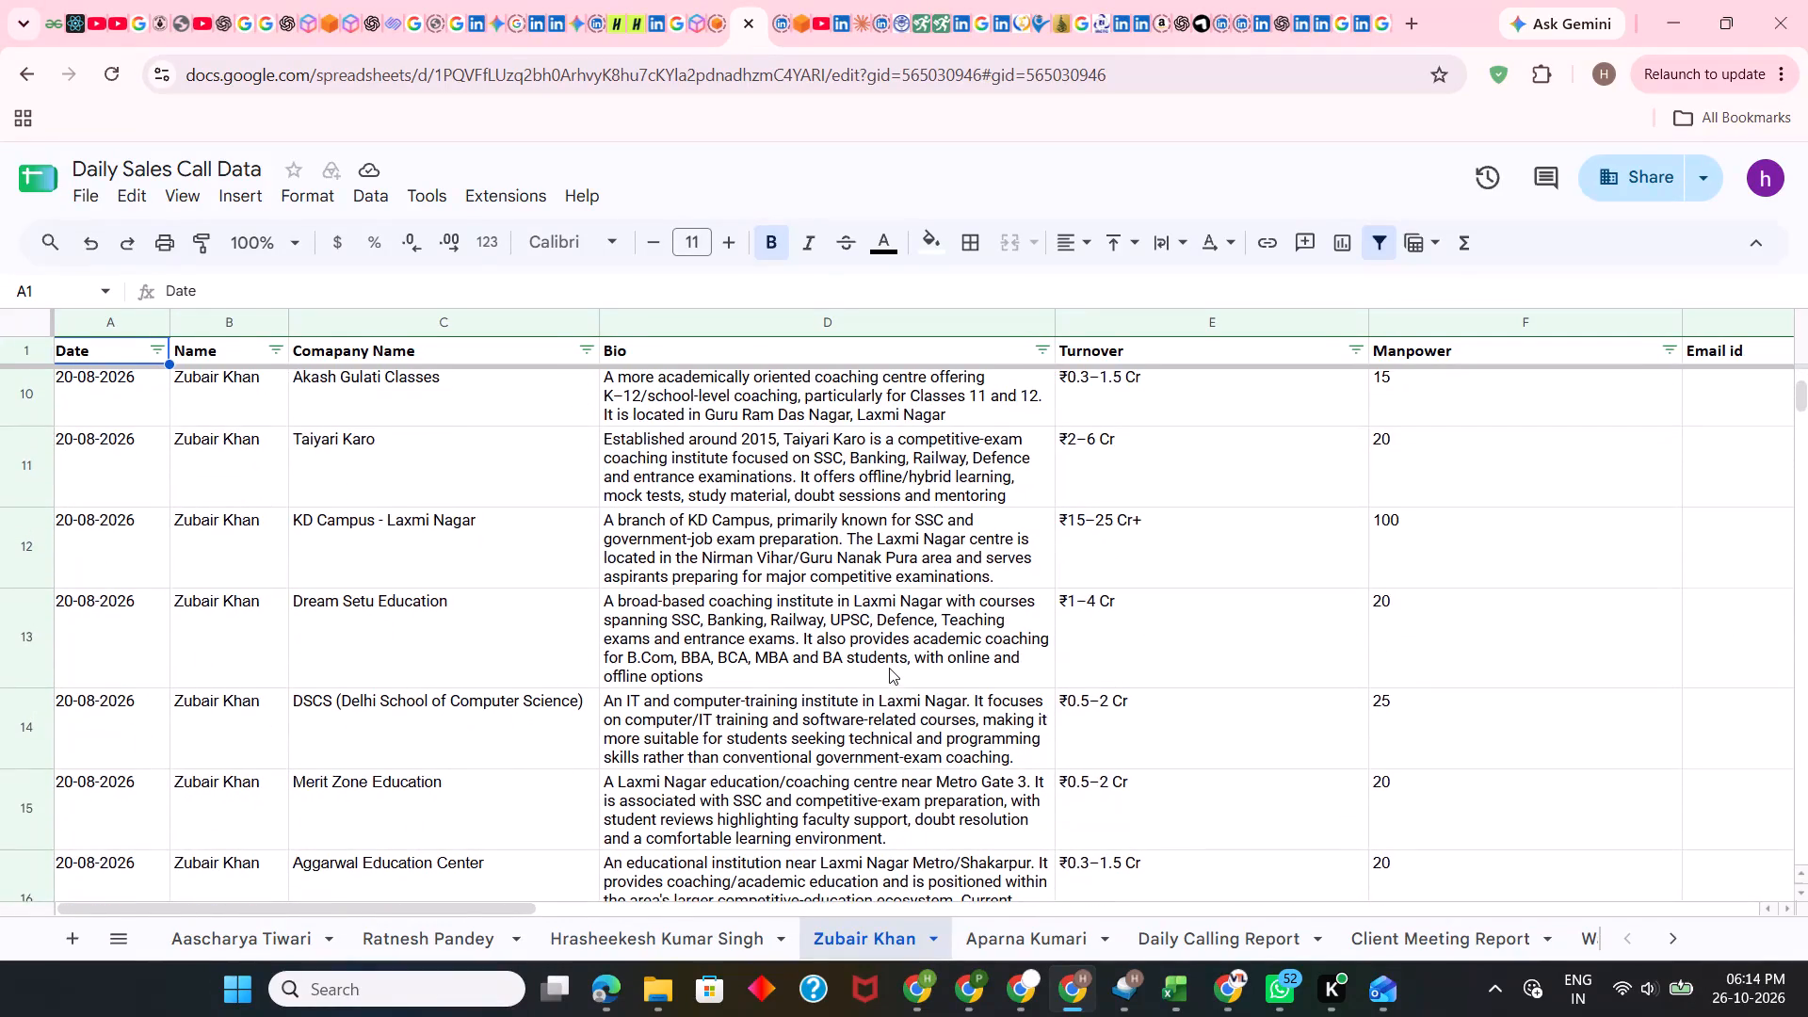
{"action": "scroll", "coordinate": [889, 668], "scroll_direction": "right", "scroll_amount": 1}
Examine the contact, current services and remark columns for the Akash Gulati Classes through Aggarwal Education Center entries on Zubair's sheet.
{"action": "scroll", "coordinate": [1455, 523], "scroll_direction": "left", "scroll_amount": 9}
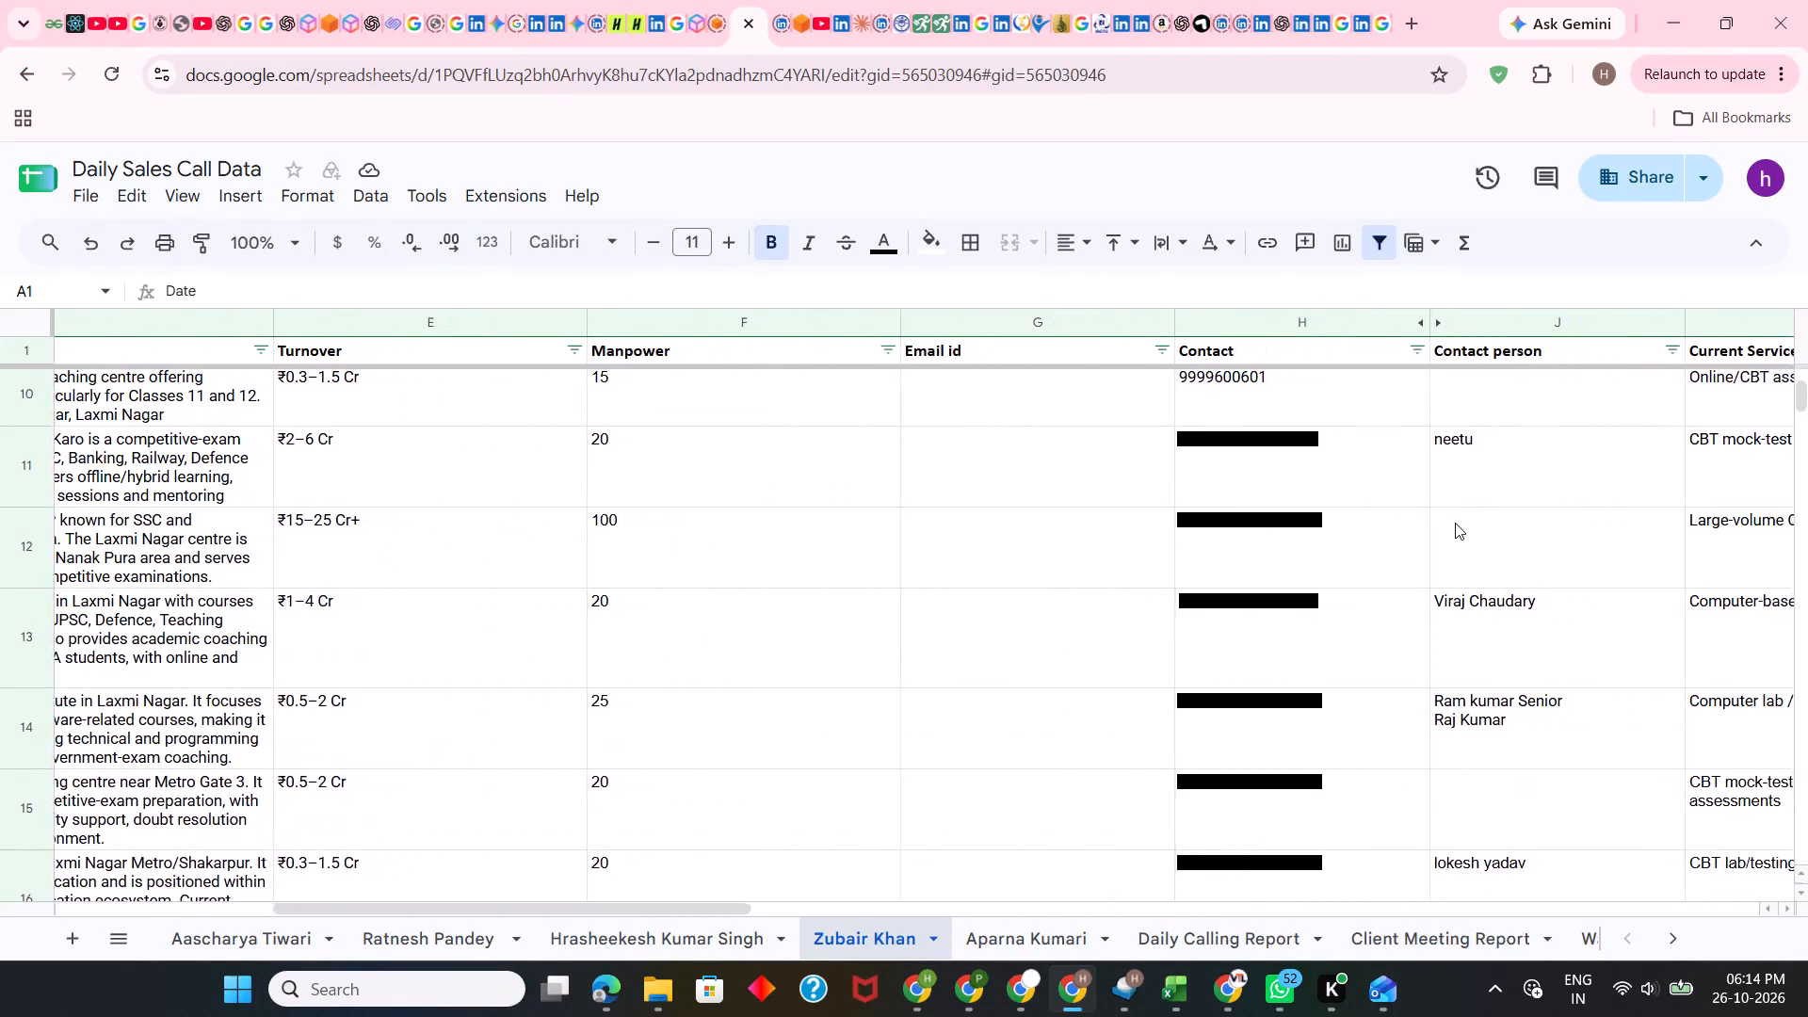
{"action": "scroll", "coordinate": [1455, 523], "scroll_direction": "left", "scroll_amount": 10}
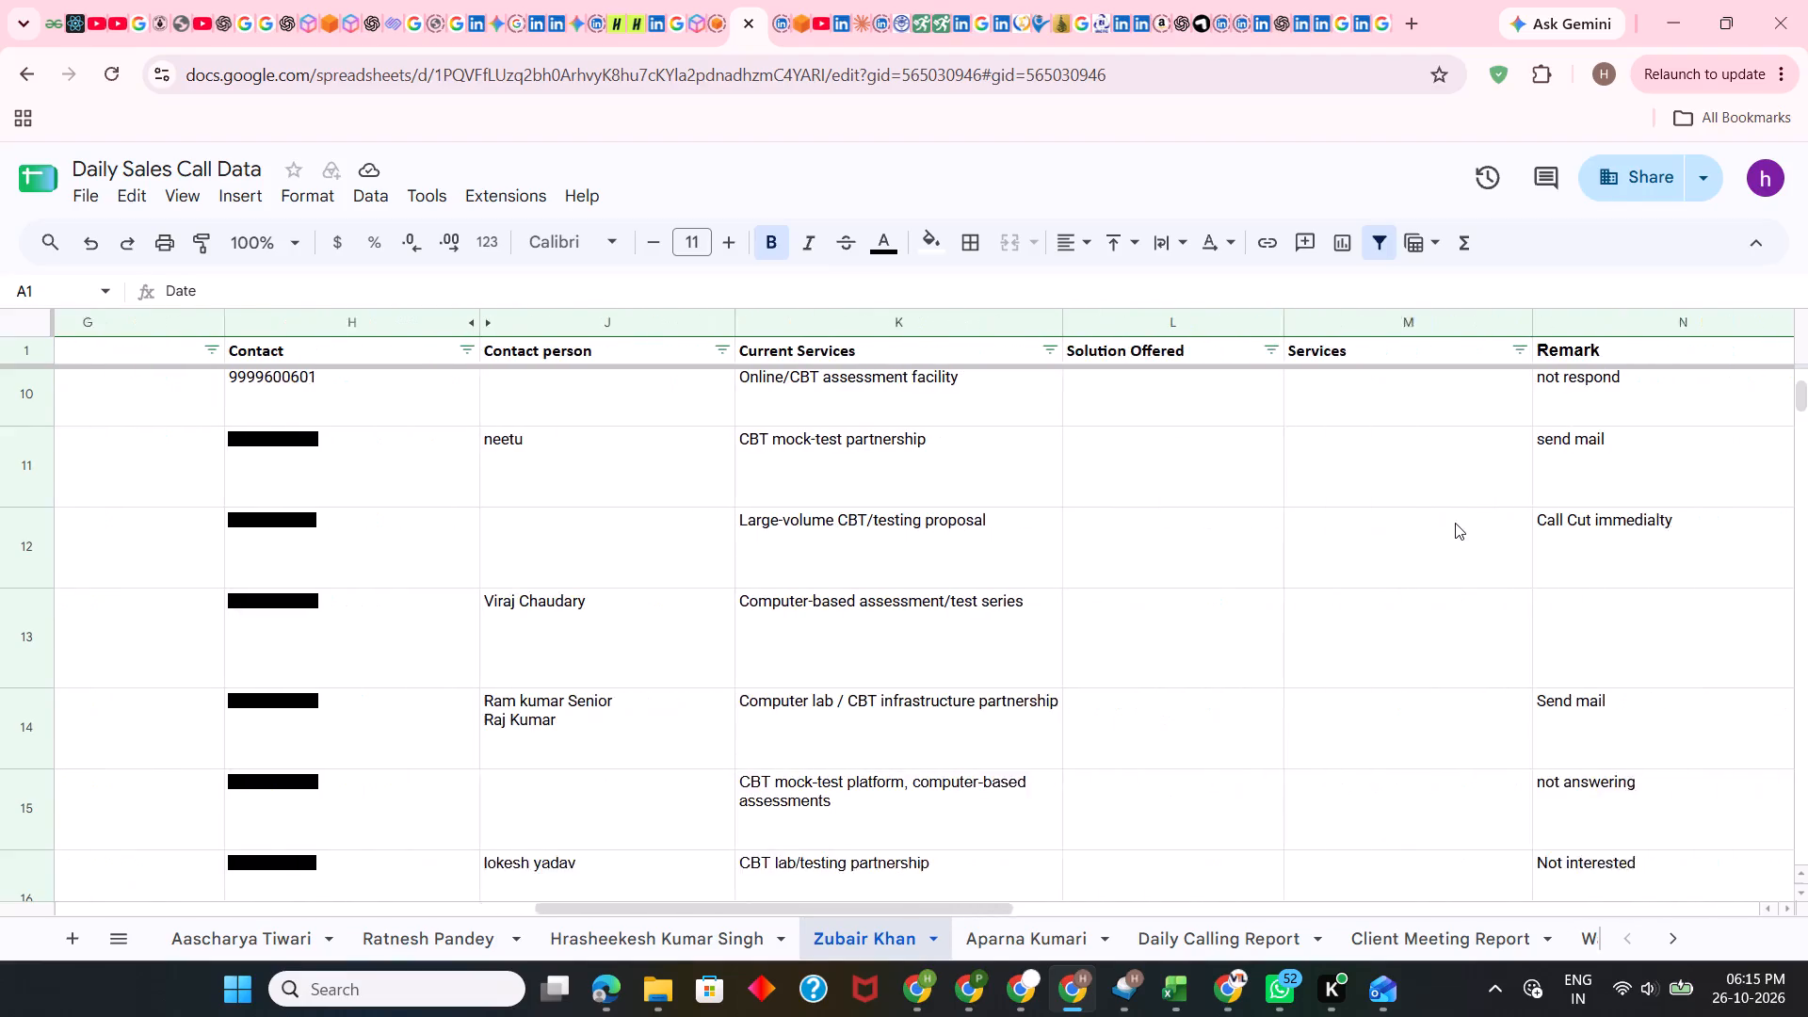
{"action": "scroll", "coordinate": [1455, 523], "scroll_direction": "left", "scroll_amount": 1}
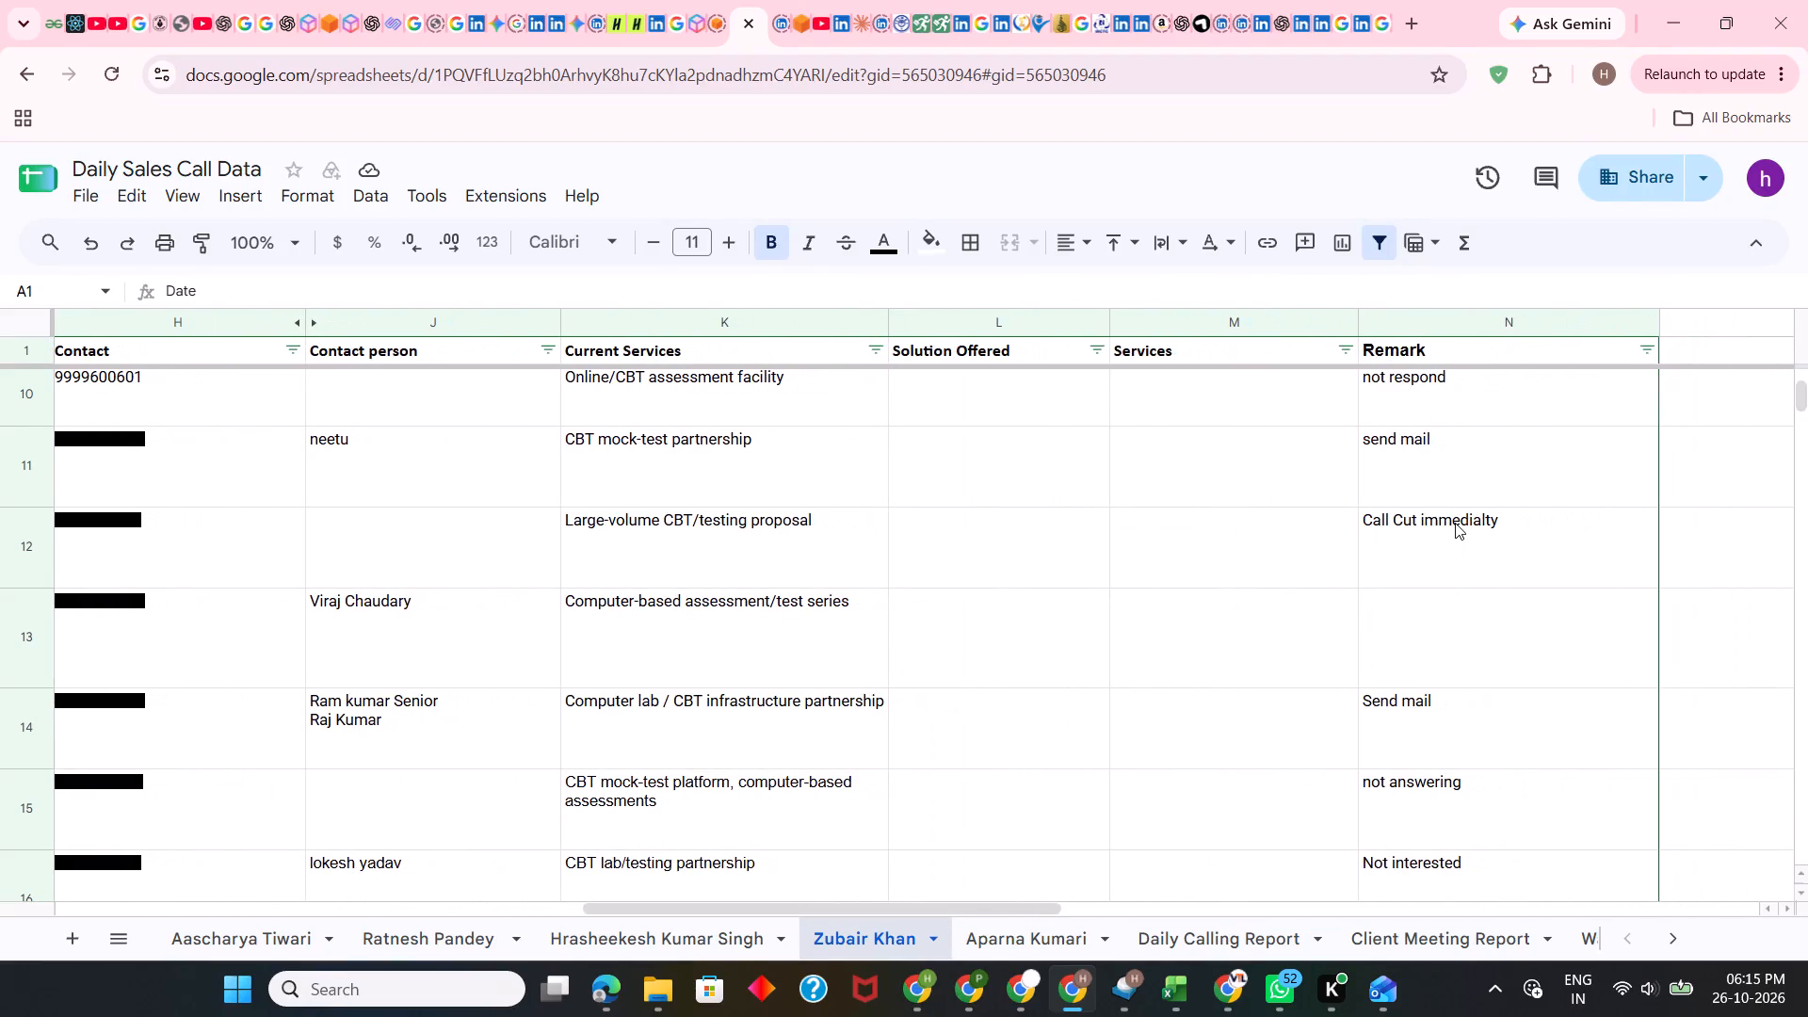
{"action": "scroll", "coordinate": [1455, 523], "scroll_direction": "left", "scroll_amount": 1}
{"action": "scroll", "coordinate": [1455, 523], "scroll_direction": "right", "scroll_amount": 8}
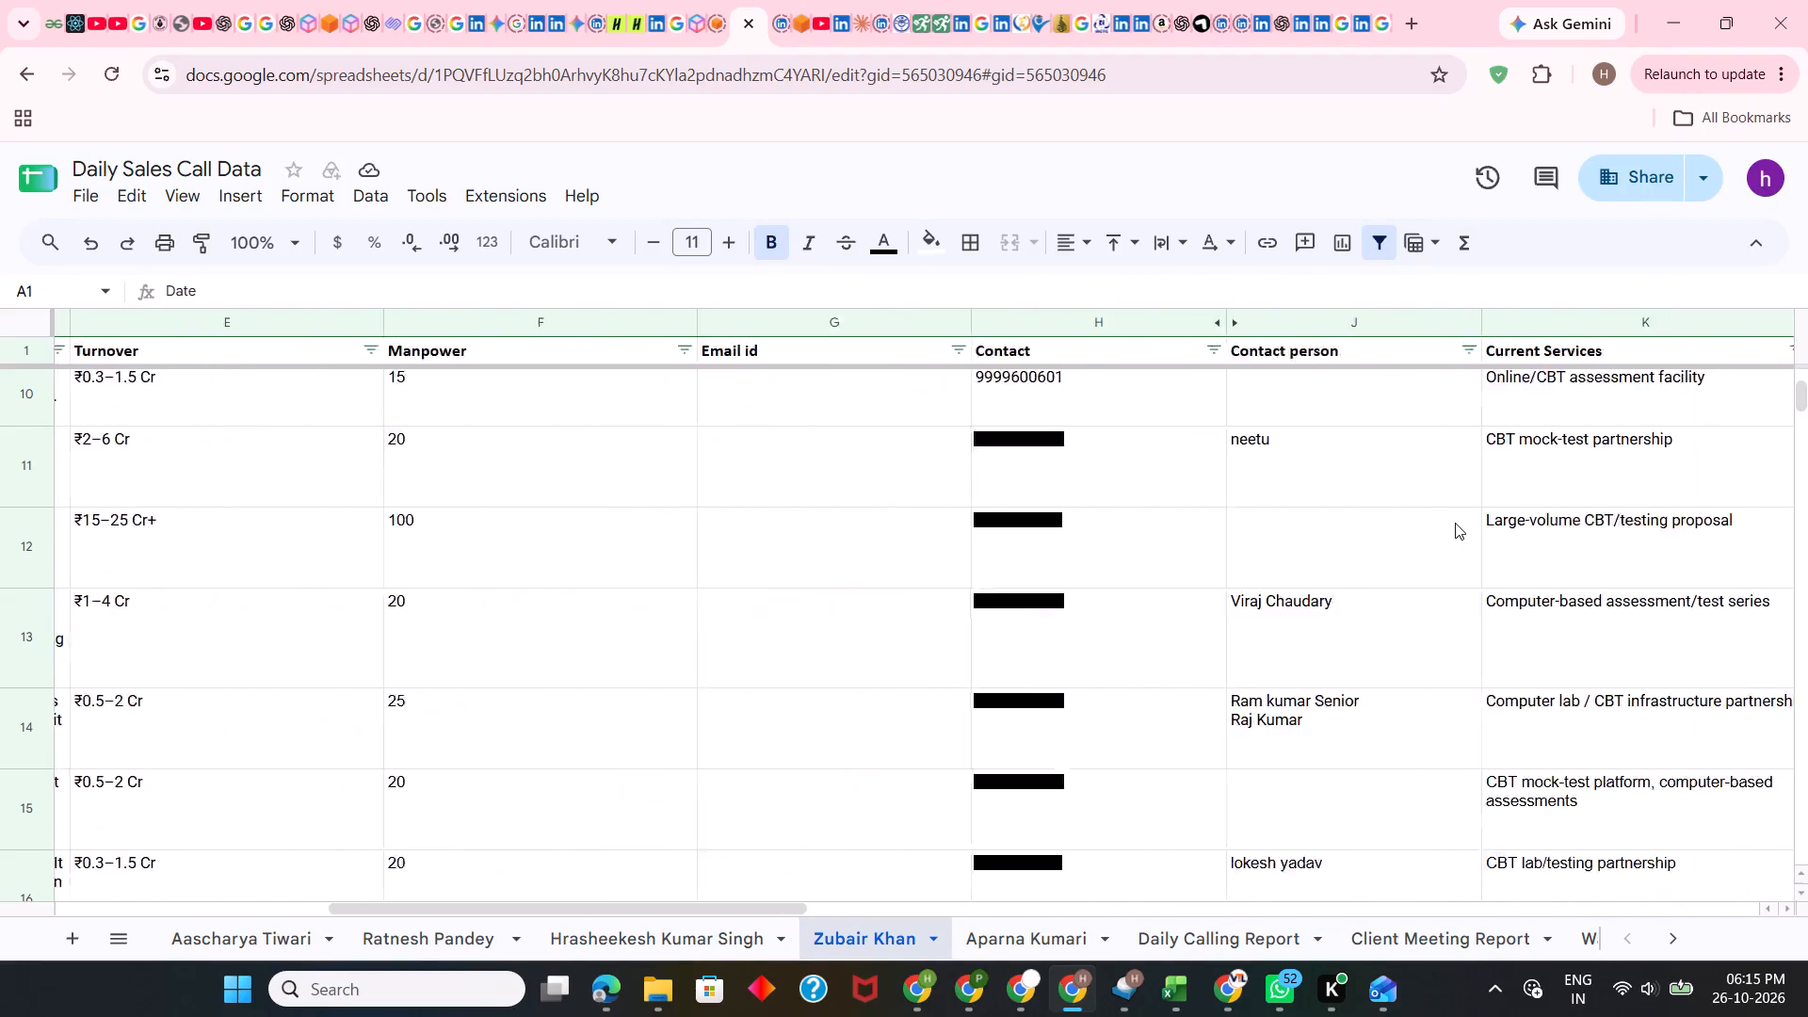
{"action": "scroll", "coordinate": [1455, 523], "scroll_direction": "right", "scroll_amount": 5}
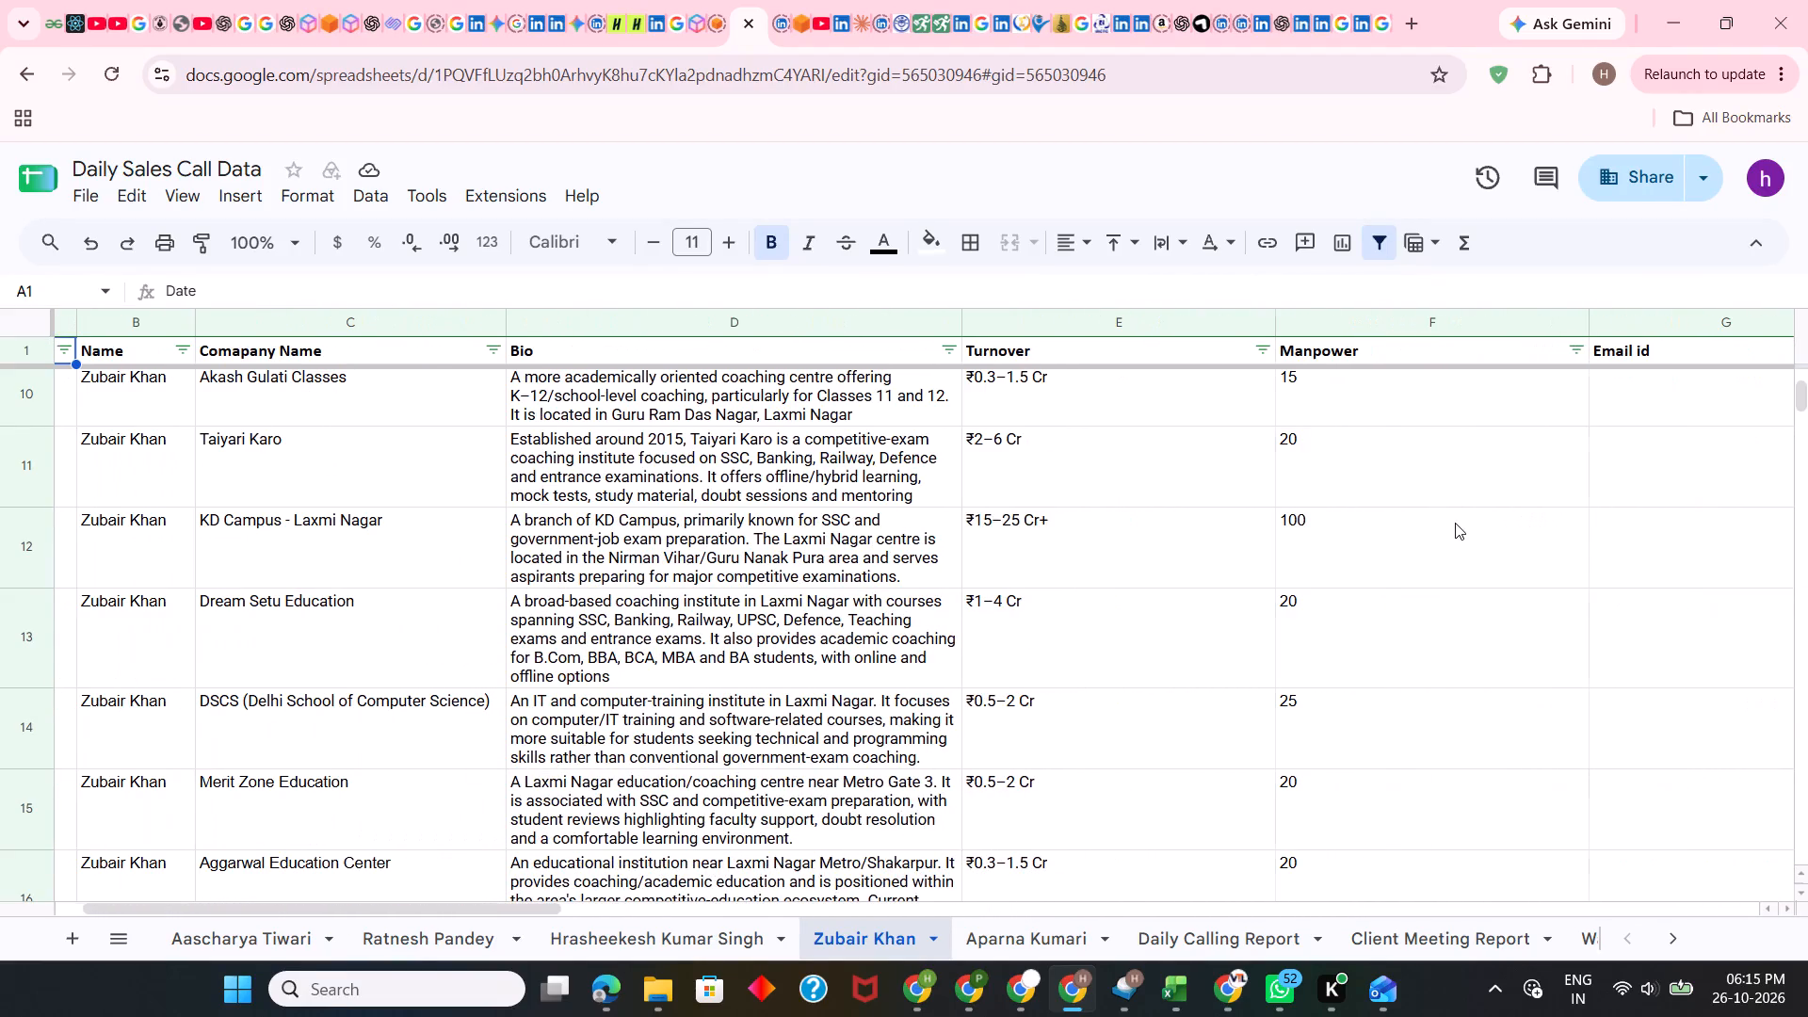
Look through Zubair's records down to the 21-08-2026 Career Craft entry, and return to the entries around KD Campus - Laxmi Nagar.
{"action": "scroll", "coordinate": [1455, 523], "scroll_direction": "down", "scroll_amount": 1}
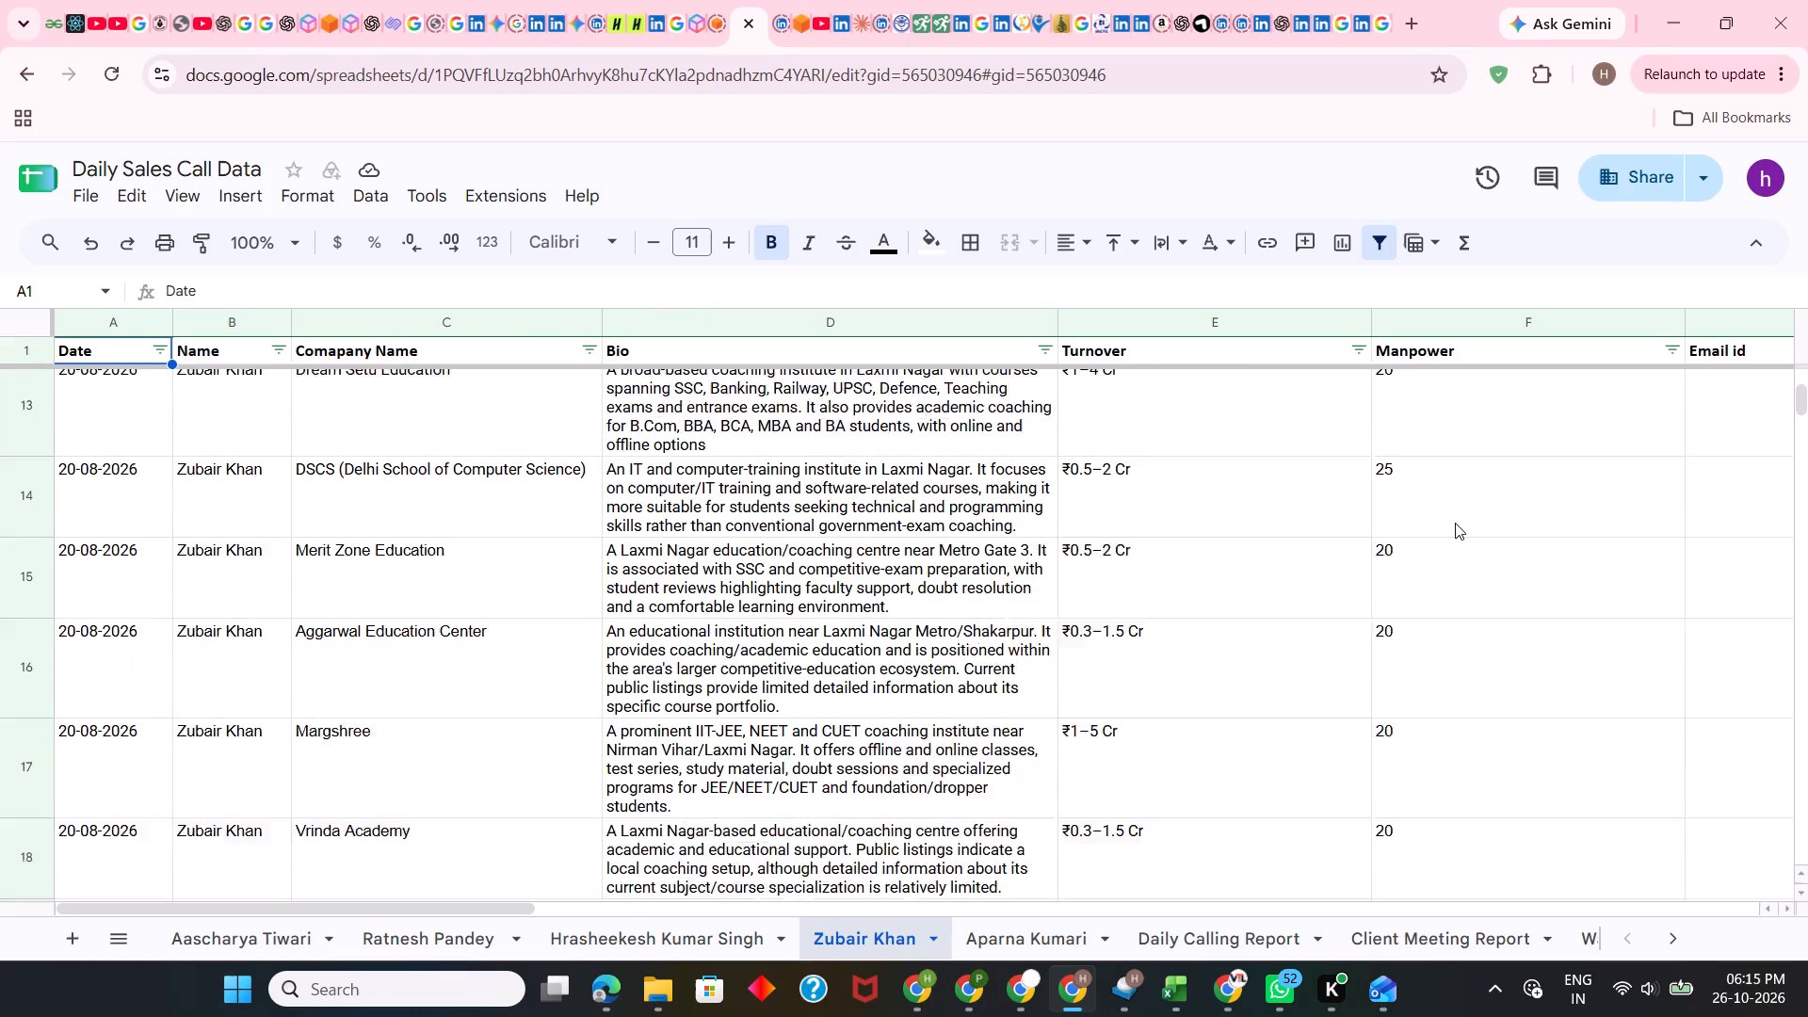
{"action": "scroll", "coordinate": [1455, 523], "scroll_direction": "down", "scroll_amount": 3}
{"action": "scroll", "coordinate": [1455, 523], "scroll_direction": "right", "scroll_amount": 1}
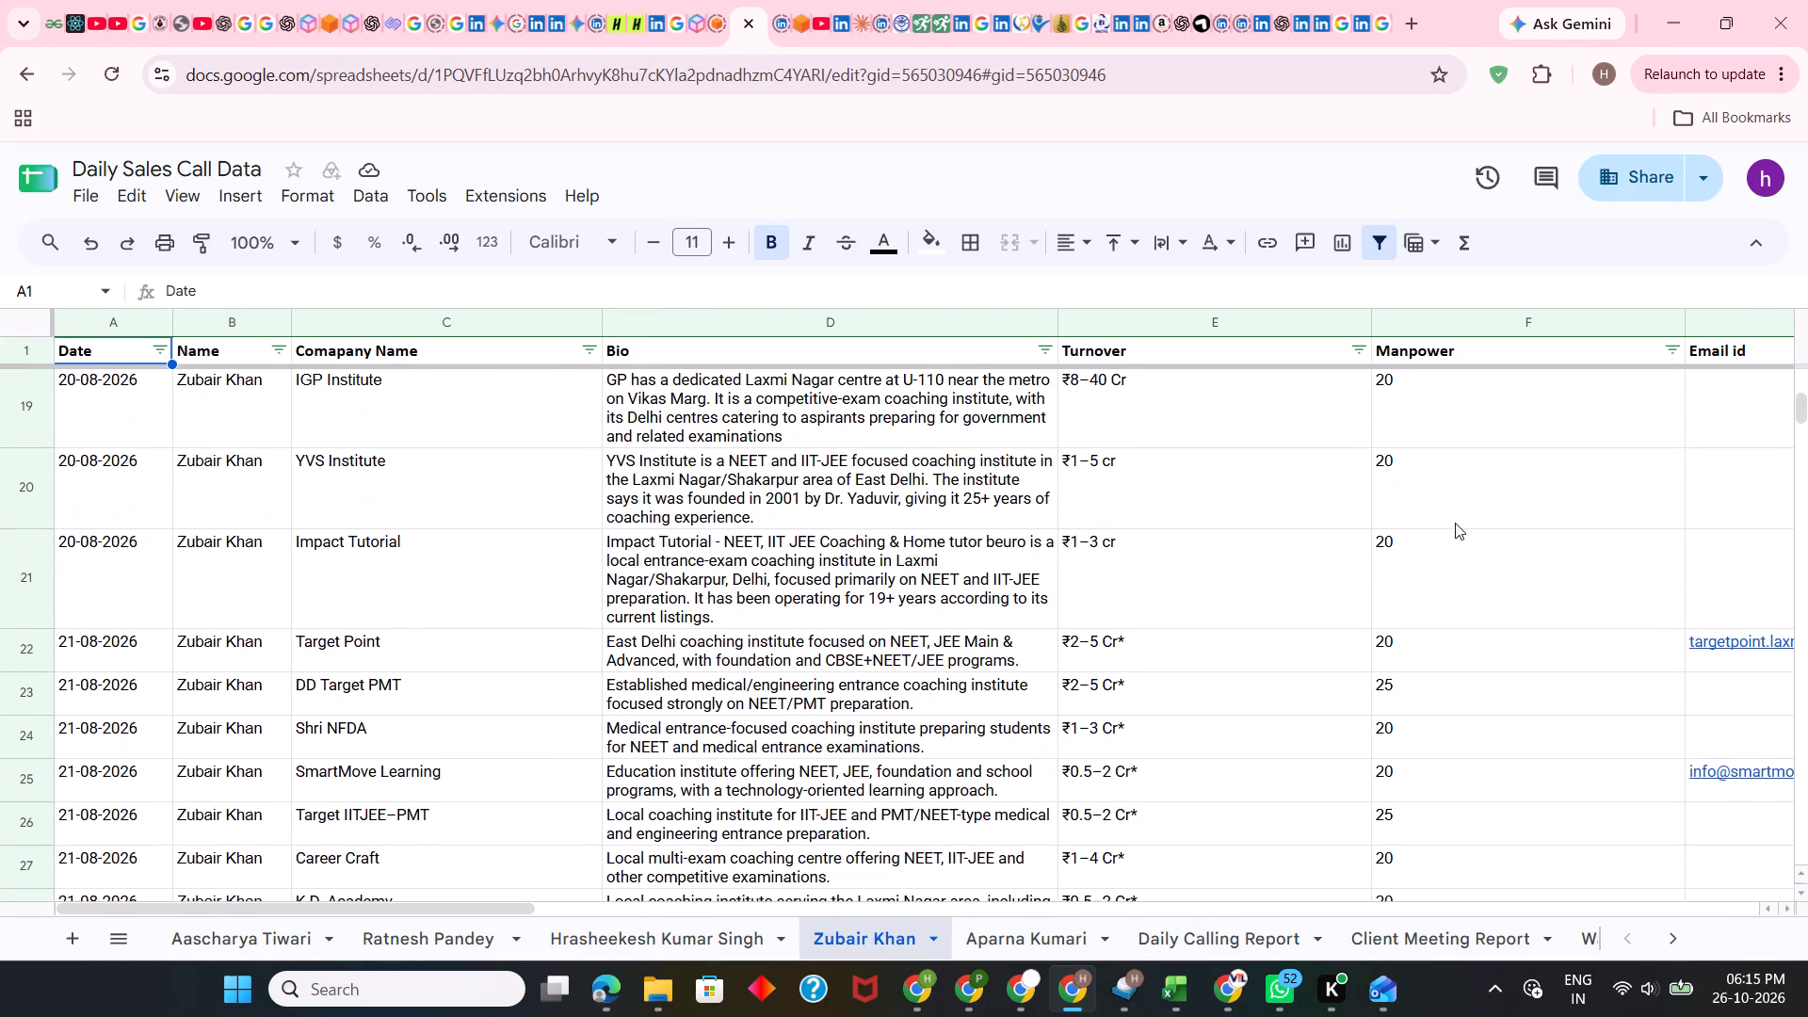
{"action": "scroll", "coordinate": [1455, 523], "scroll_direction": "right", "scroll_amount": 2}
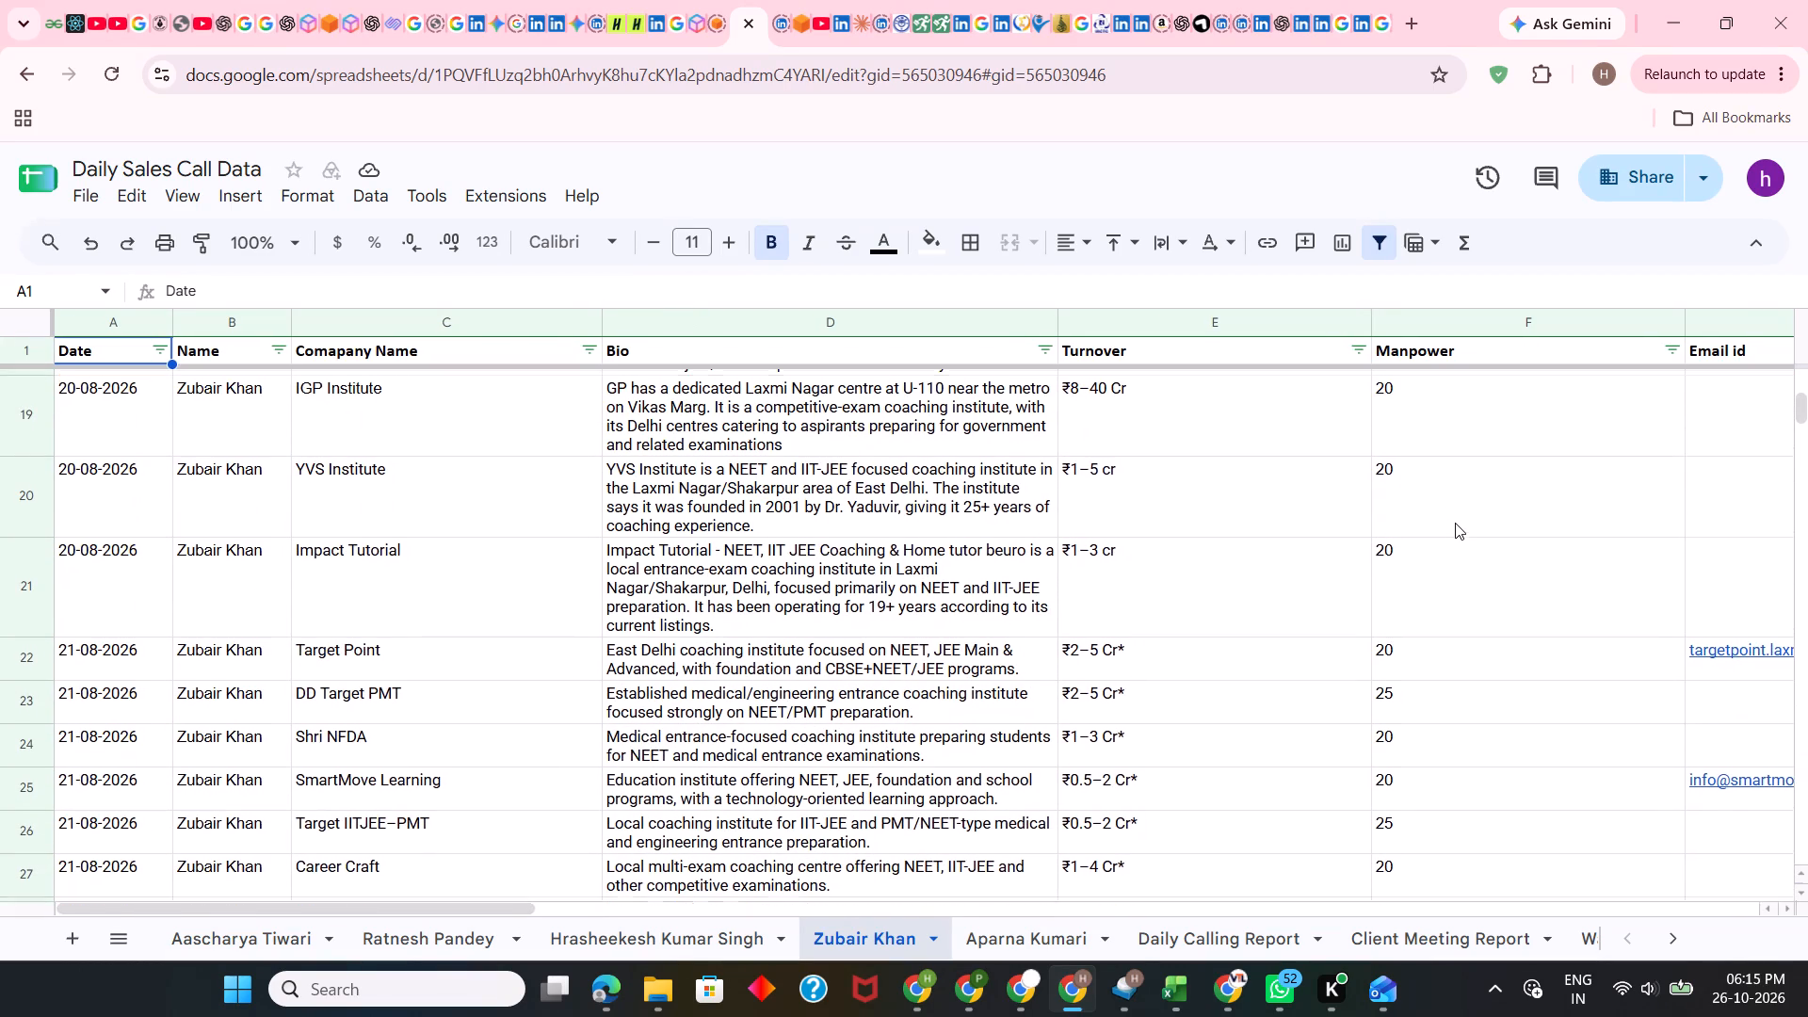
{"action": "scroll", "coordinate": [1455, 523], "scroll_direction": "right", "scroll_amount": 1}
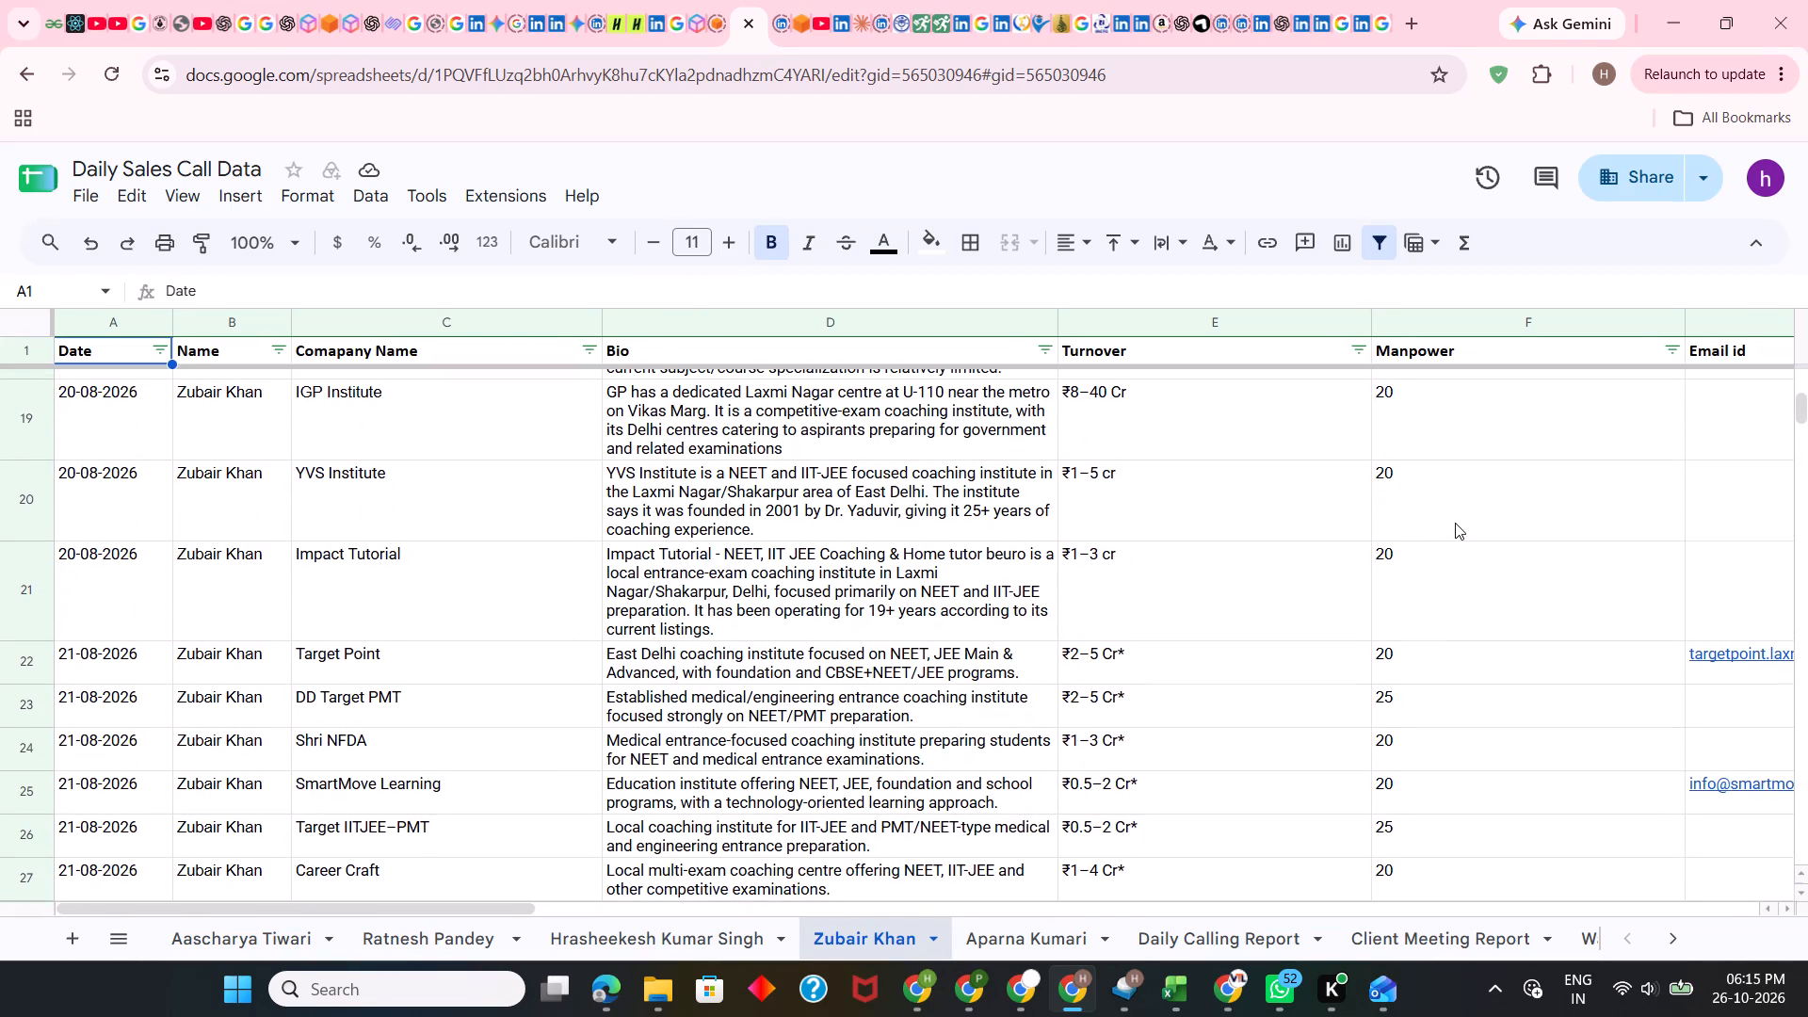
{"action": "scroll", "coordinate": [1455, 523], "scroll_direction": "up", "scroll_amount": 7}
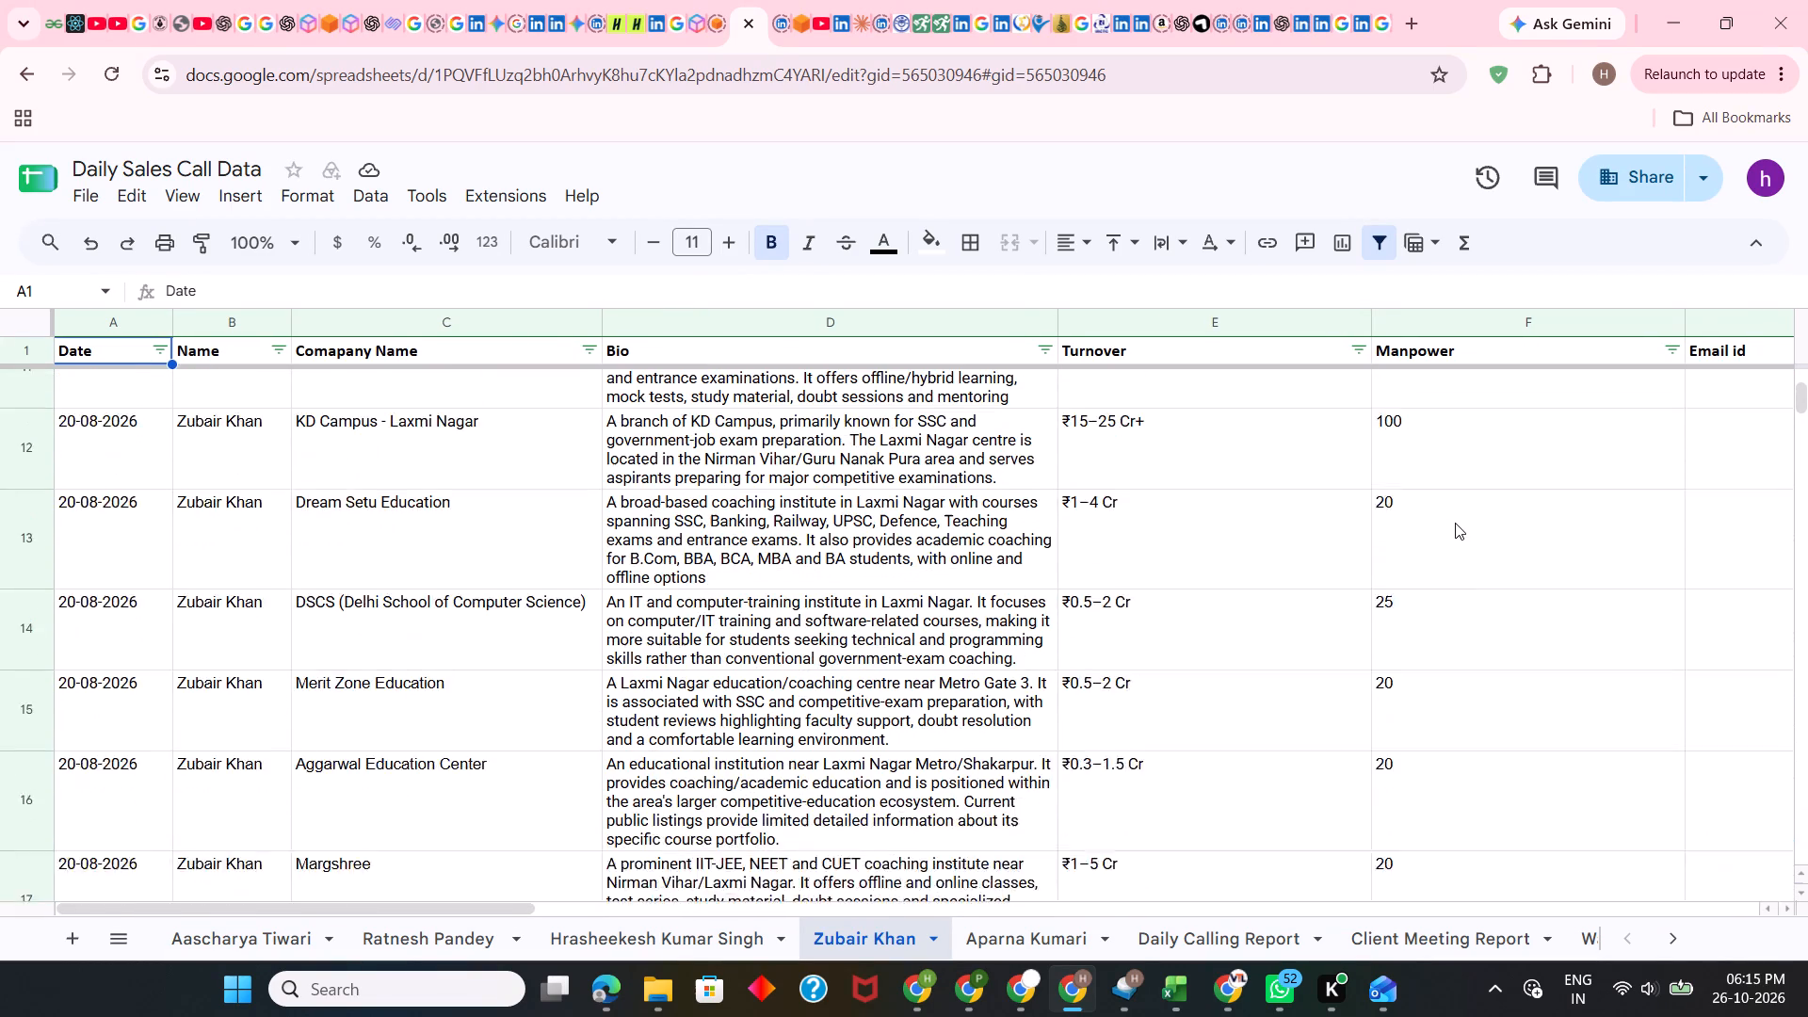
{"action": "scroll", "coordinate": [1455, 523], "scroll_direction": "up", "scroll_amount": 2}
{"action": "scroll", "coordinate": [1455, 523], "scroll_direction": "down", "scroll_amount": 1}
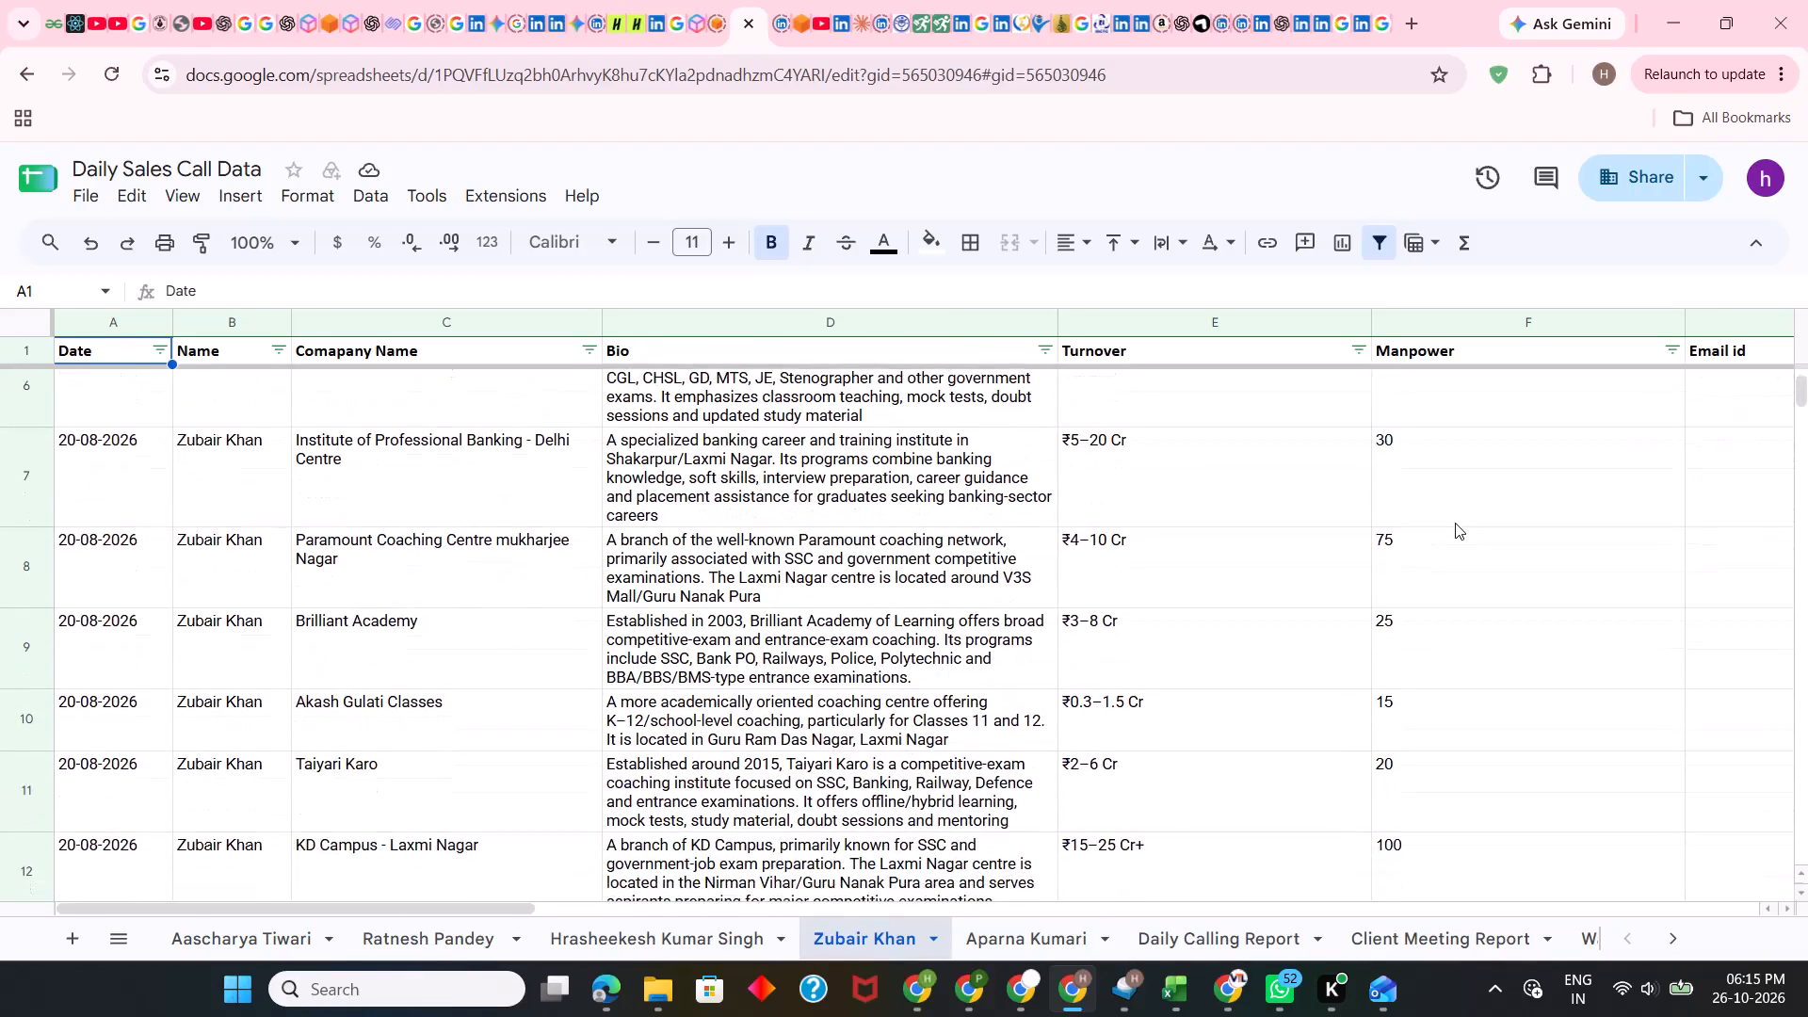
{"action": "scroll", "coordinate": [1455, 523], "scroll_direction": "down", "scroll_amount": 3}
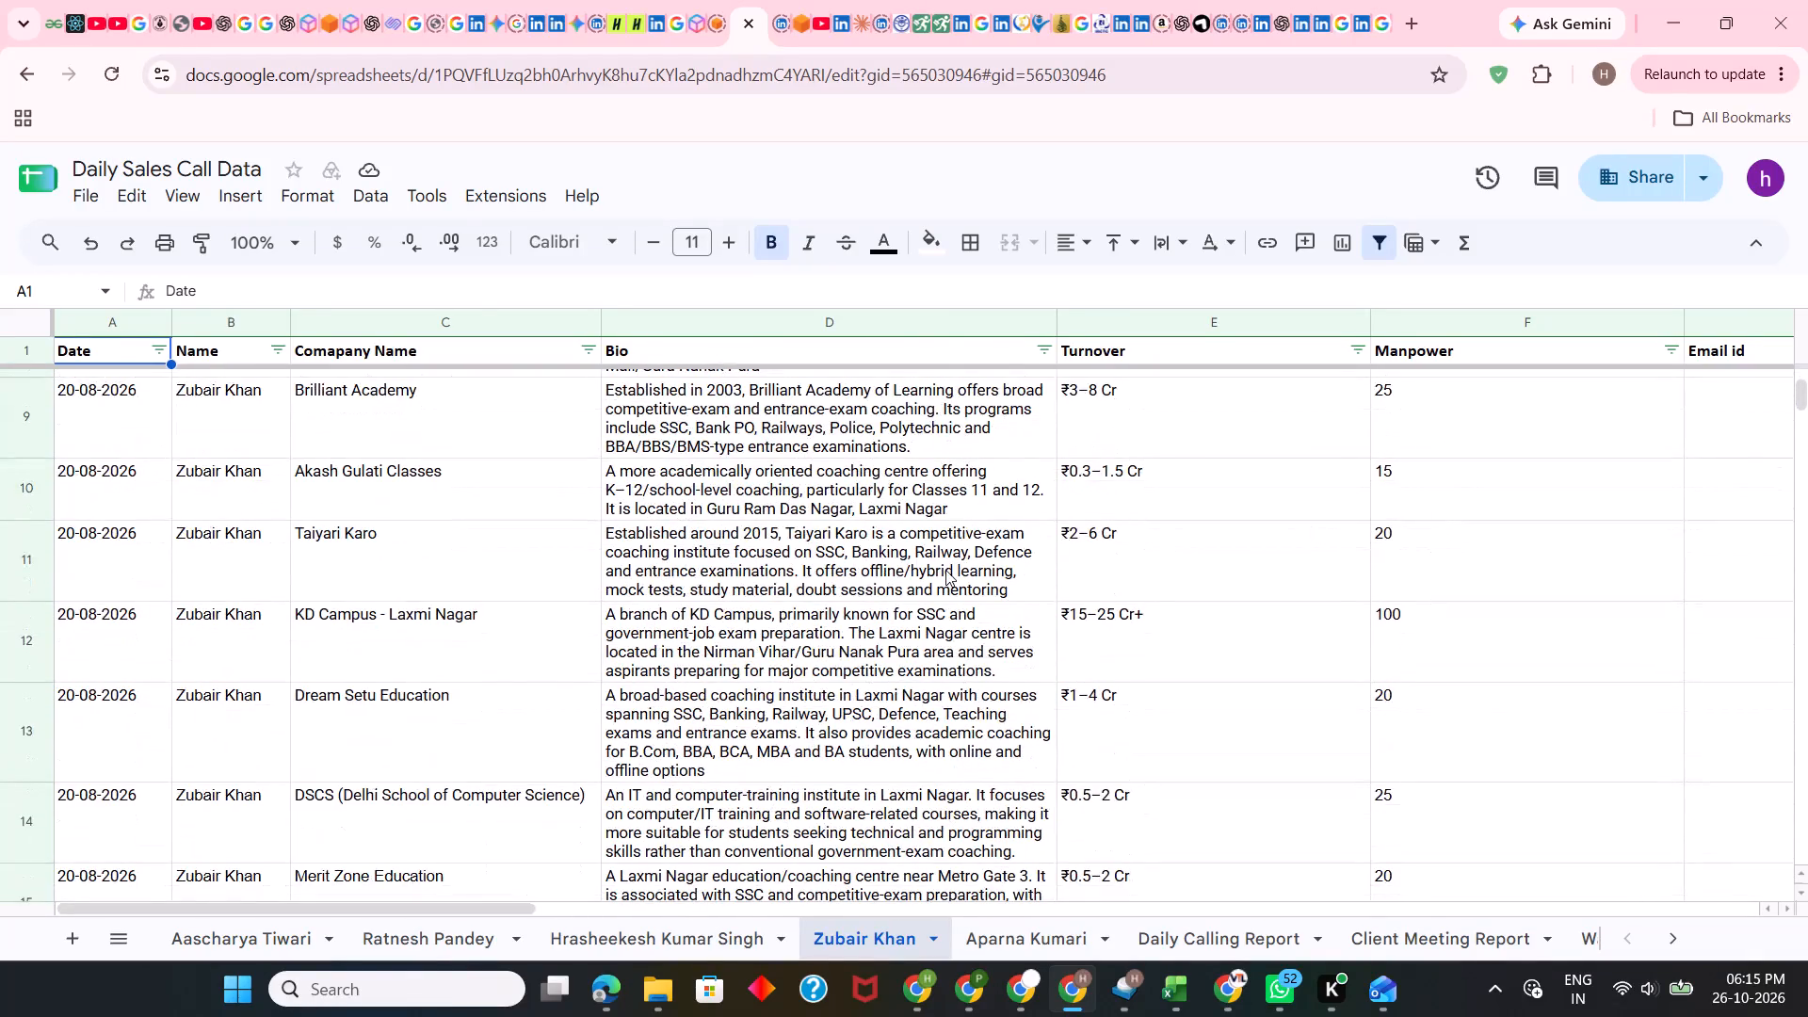
Copy the KD Campus - Laxmi Nagar record, company name through remark, from Zubair's sheet into row 392 of Hrasheekesh's sheet, starting at C392.
{"action": "left_click", "coordinate": [541, 641]}
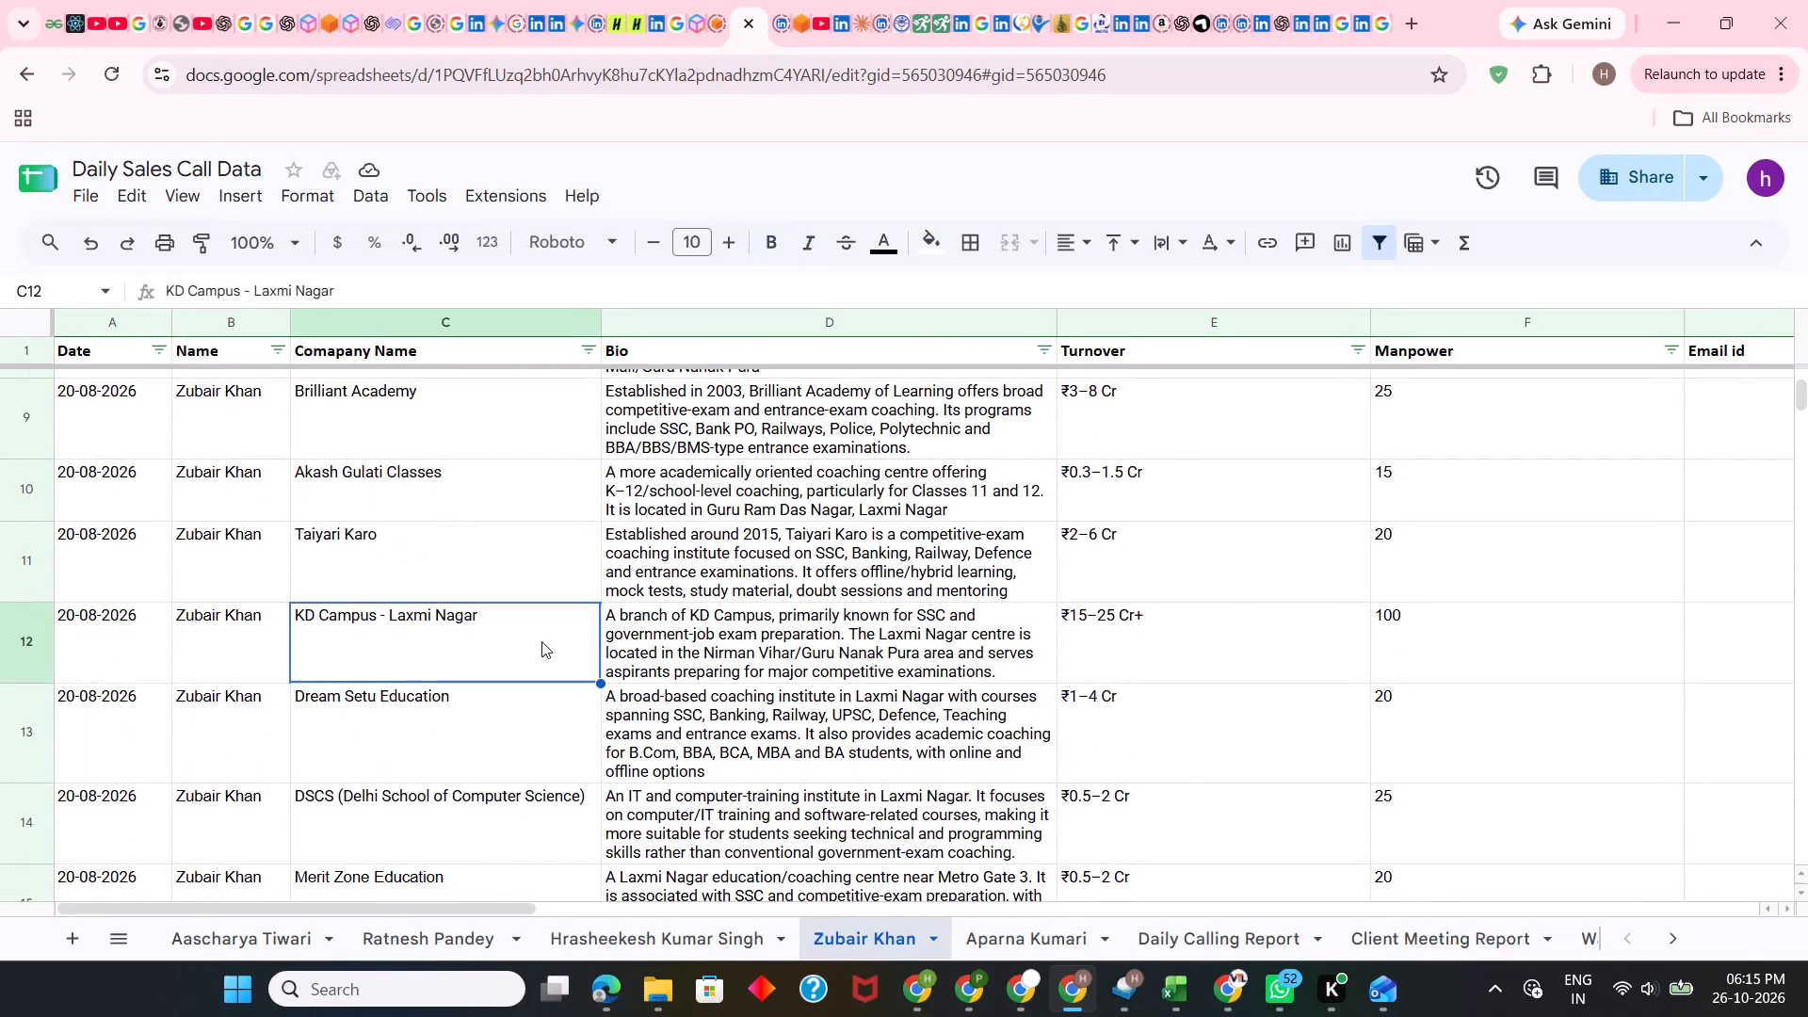
{"action": "key", "text": "shift+Right"}
{"action": "key", "text": "shift+Right"}
{"action": "key", "text": "shift+Right"}
{"action": "key", "text": "shift+Right"}
{"action": "key", "text": "shift+Right"}
{"action": "key", "text": "shift+Right"}
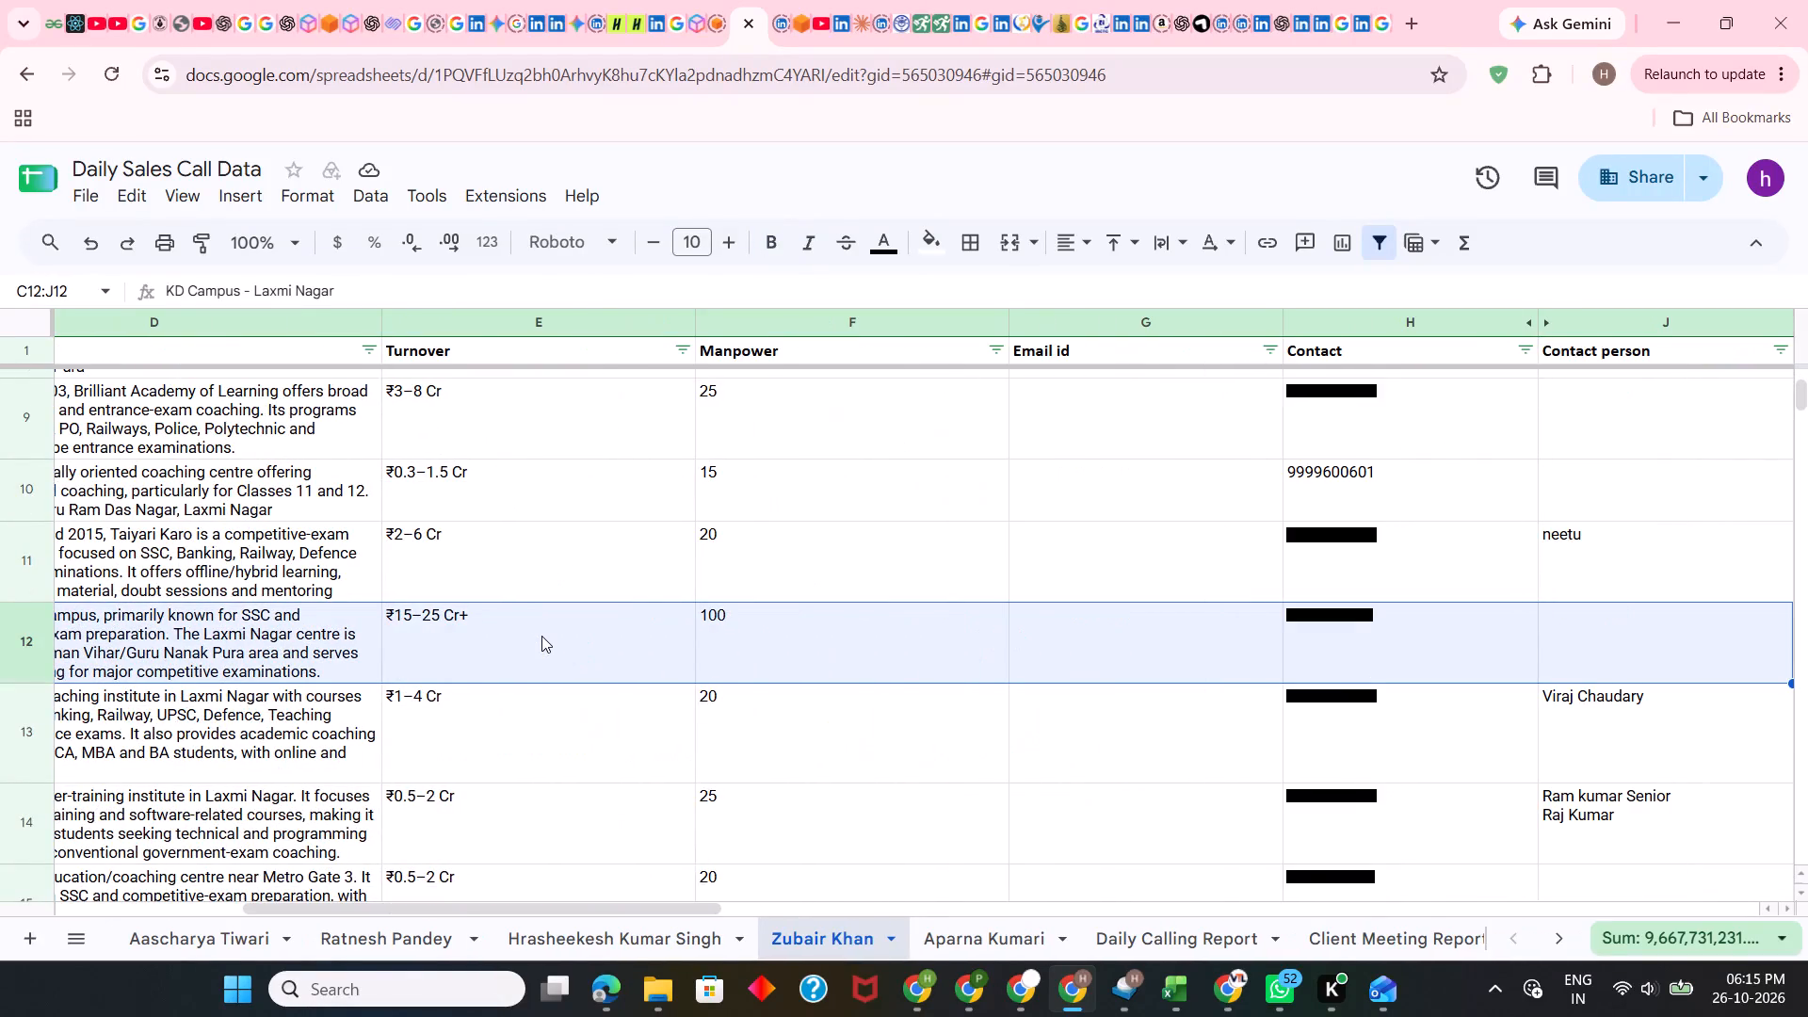
{"action": "key", "text": "shift+Right"}
{"action": "key", "text": "shift+Right"}
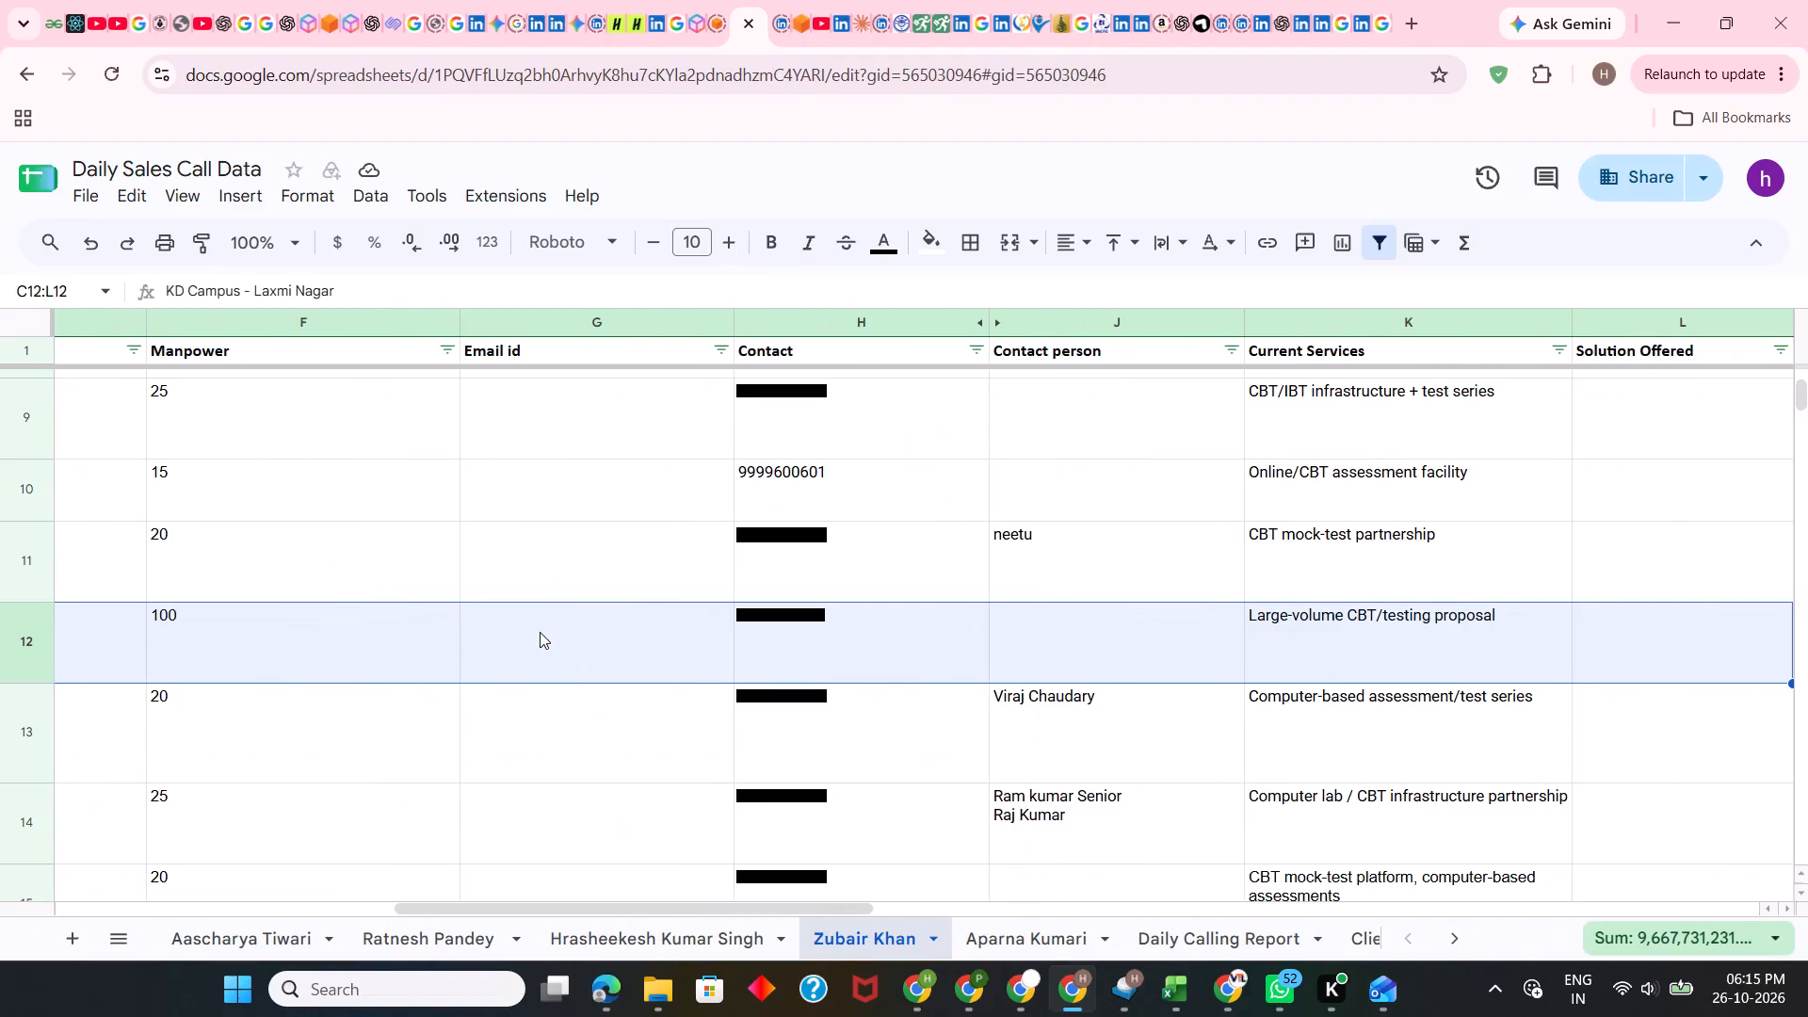
{"action": "key", "text": "shift+Right"}
{"action": "key", "text": "shift+Right"}
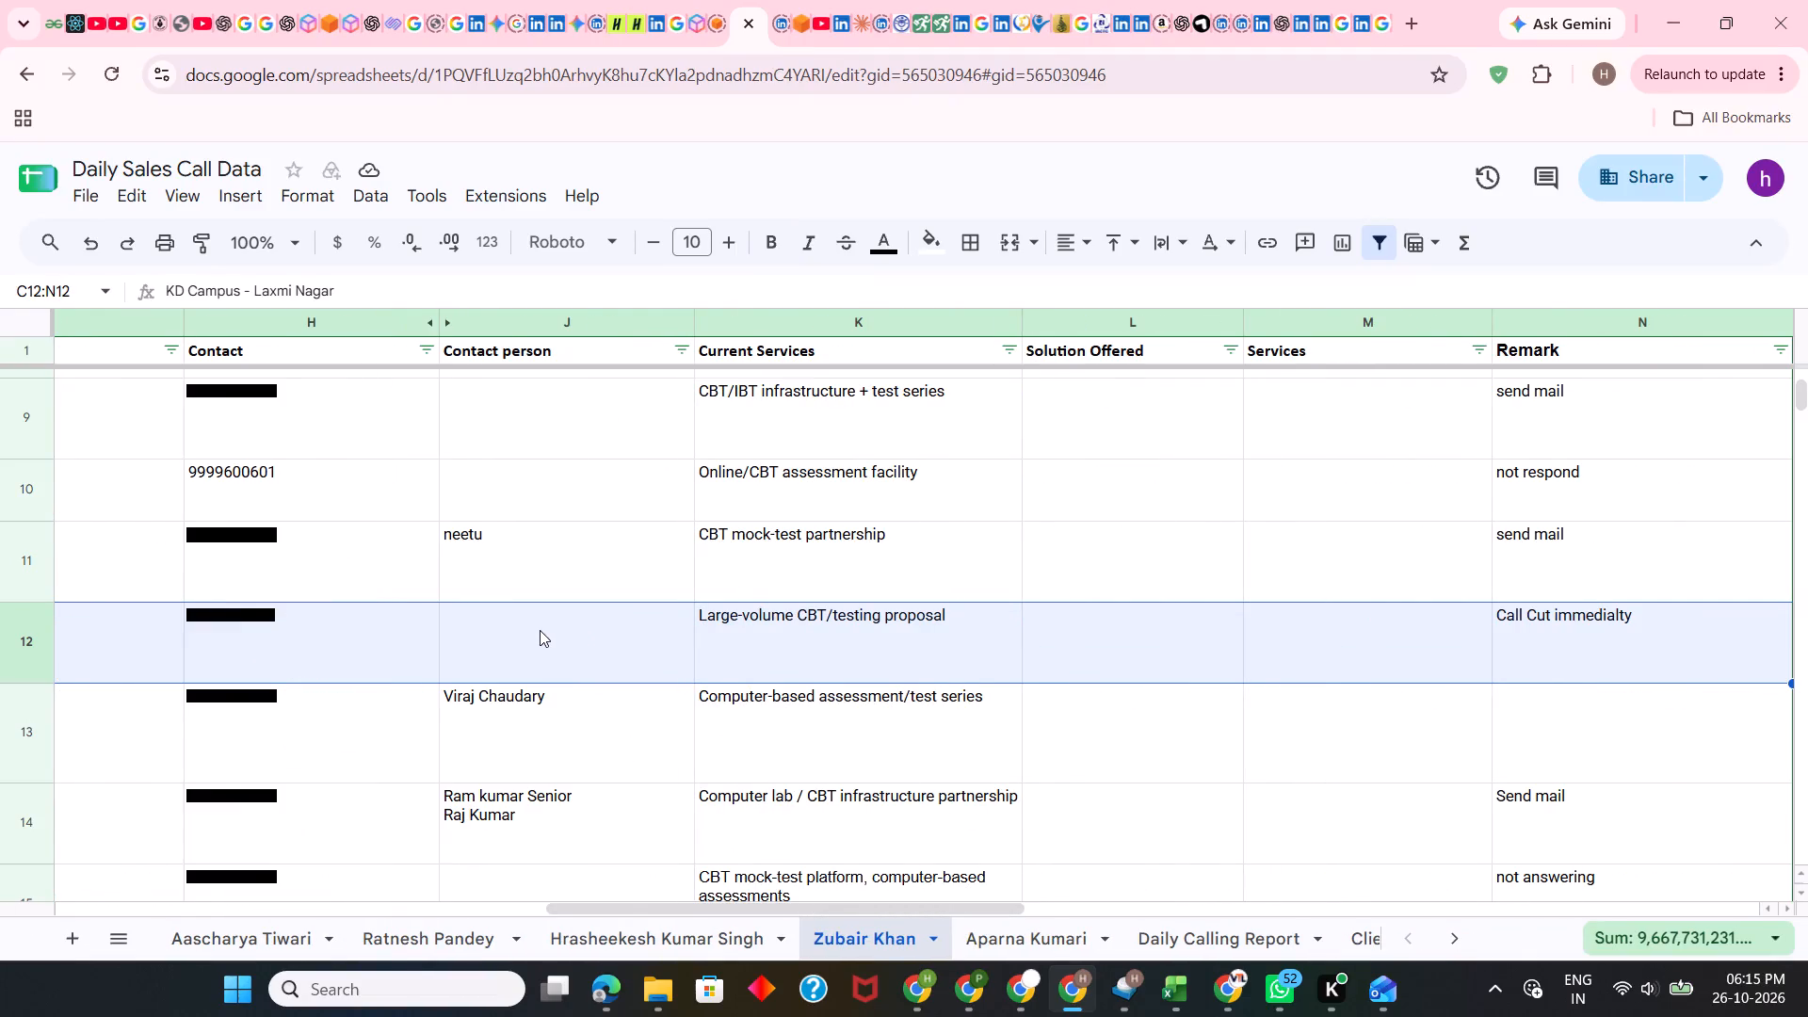
{"action": "key", "text": "ctrl+c"}
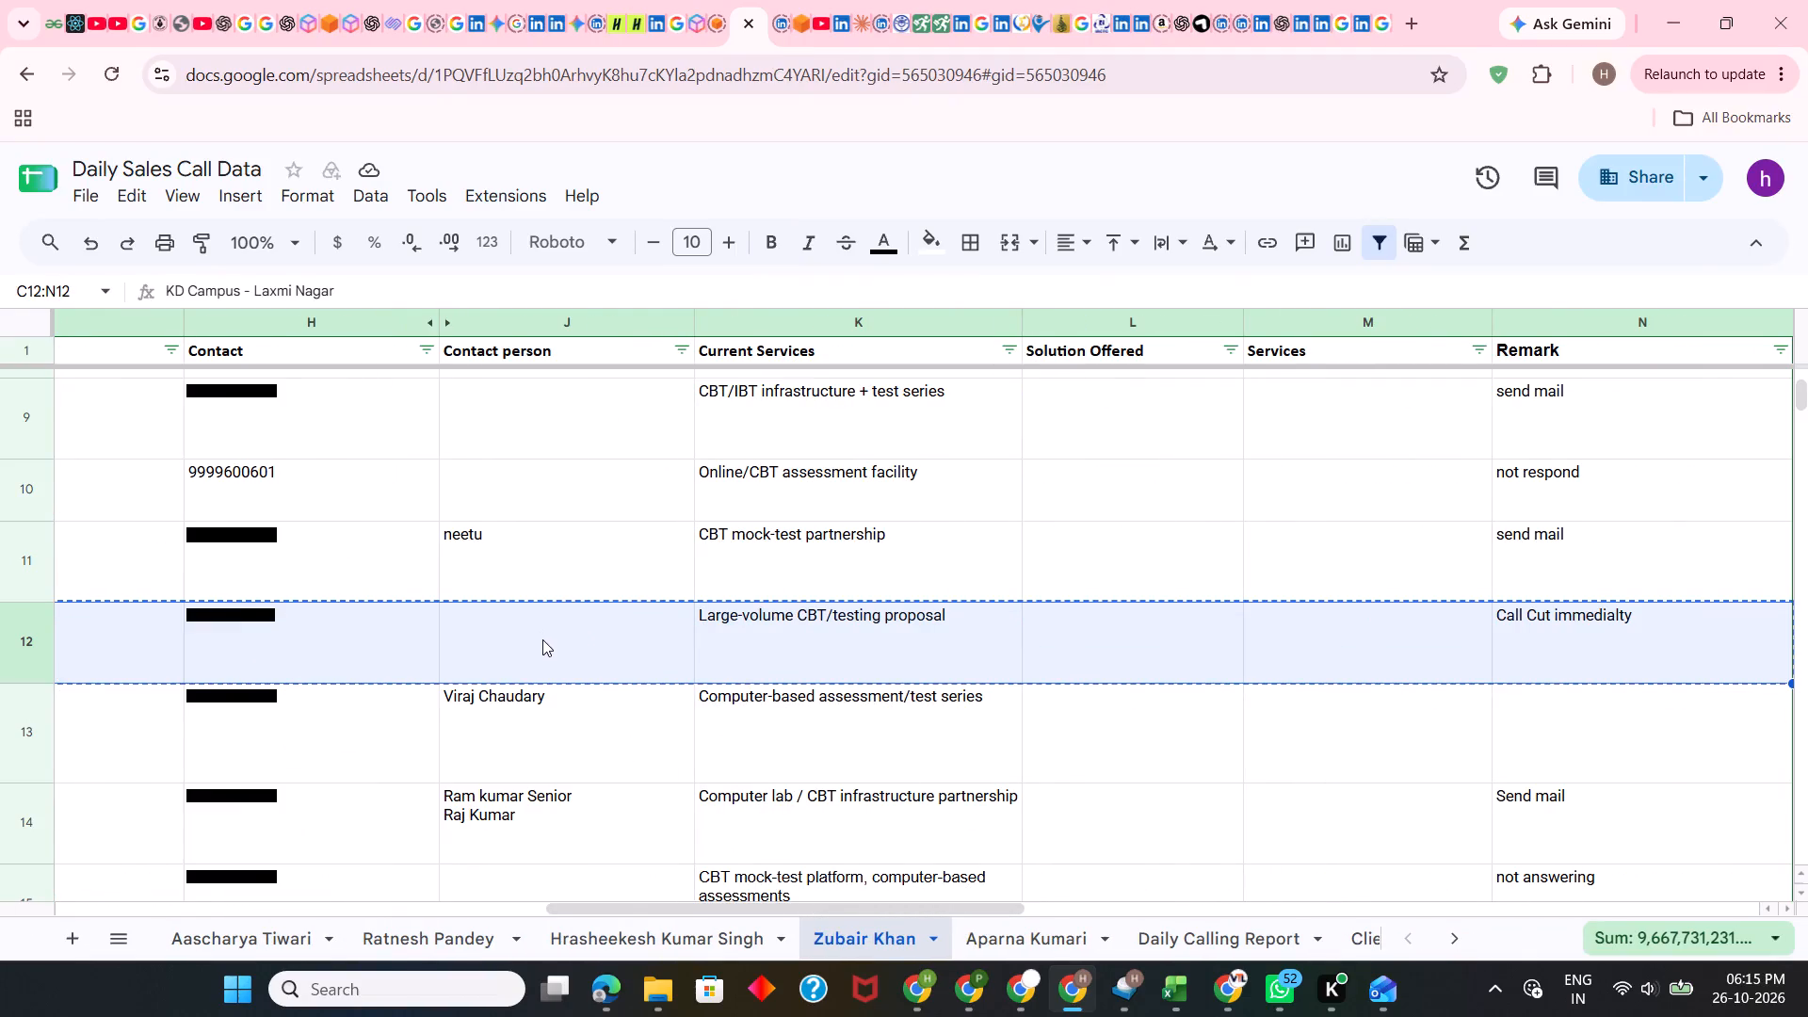
{"action": "left_click", "coordinate": [719, 924]}
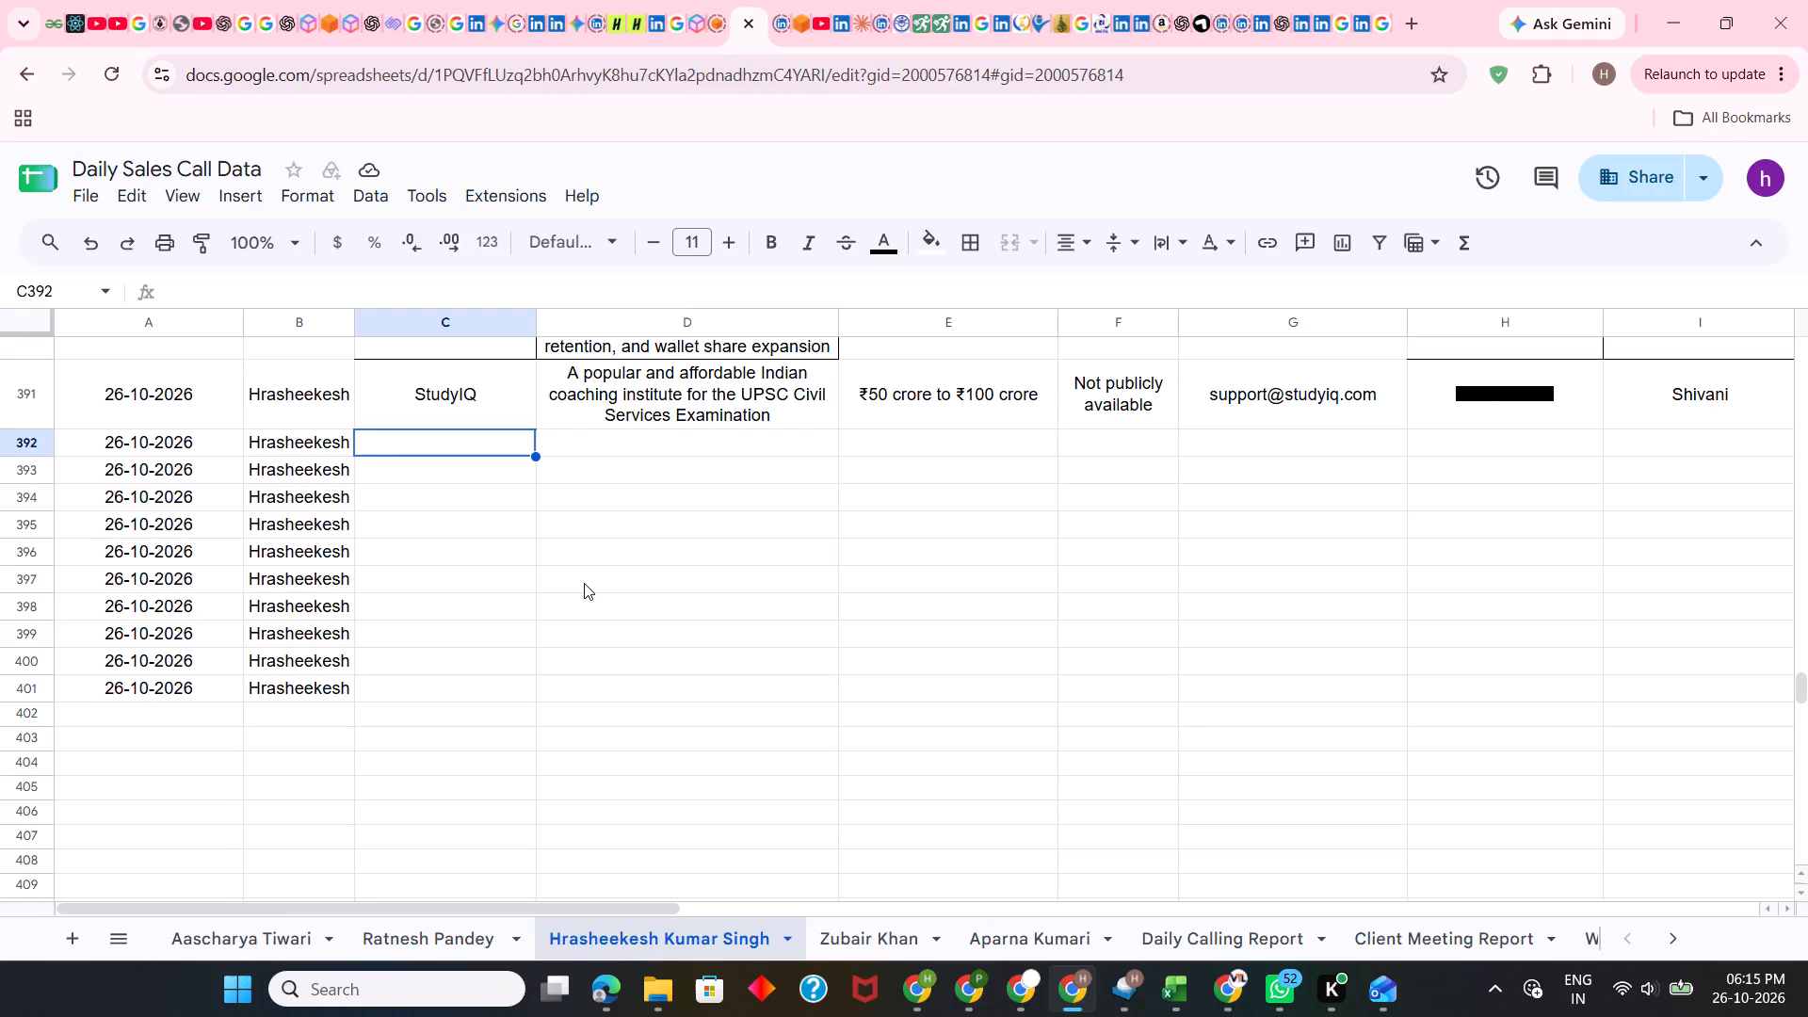
{"action": "key", "text": "ctrl+v"}
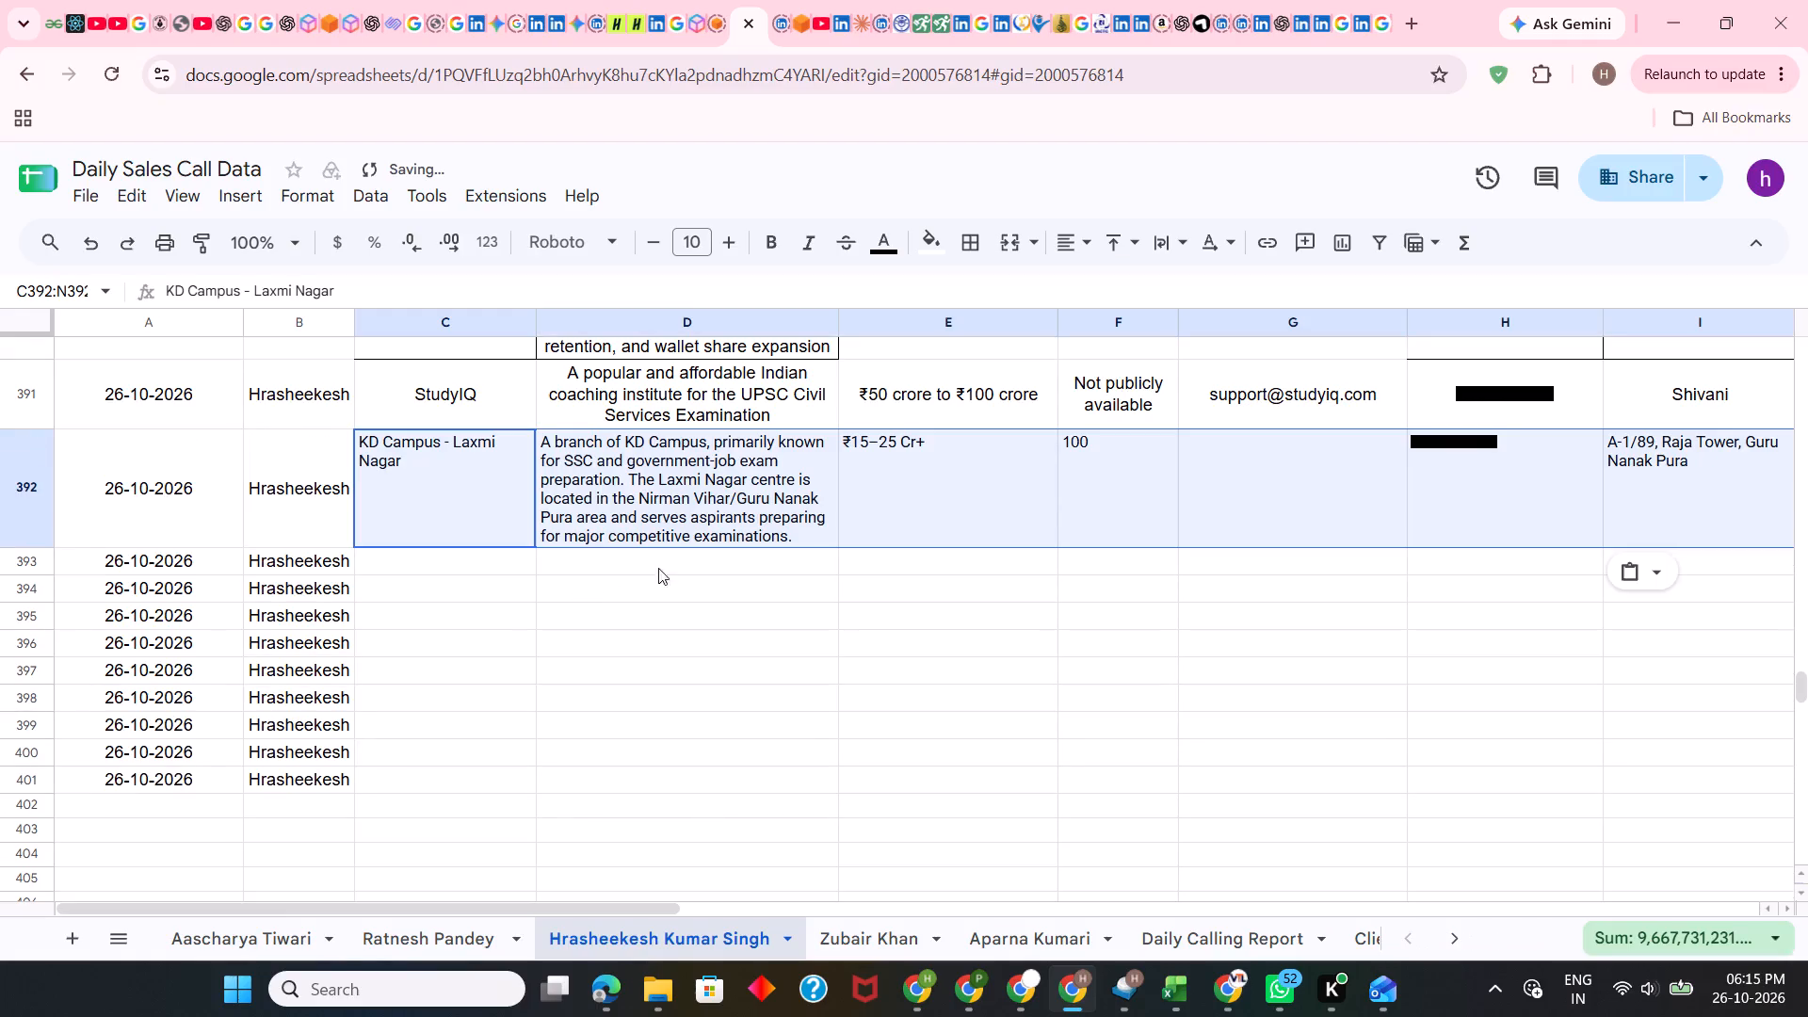
Format the pasted KD Campus record in row 392 with font size 11 and the Default (Arial) font.
{"action": "left_click", "coordinate": [736, 249]}
{"action": "left_click", "coordinate": [611, 248]}
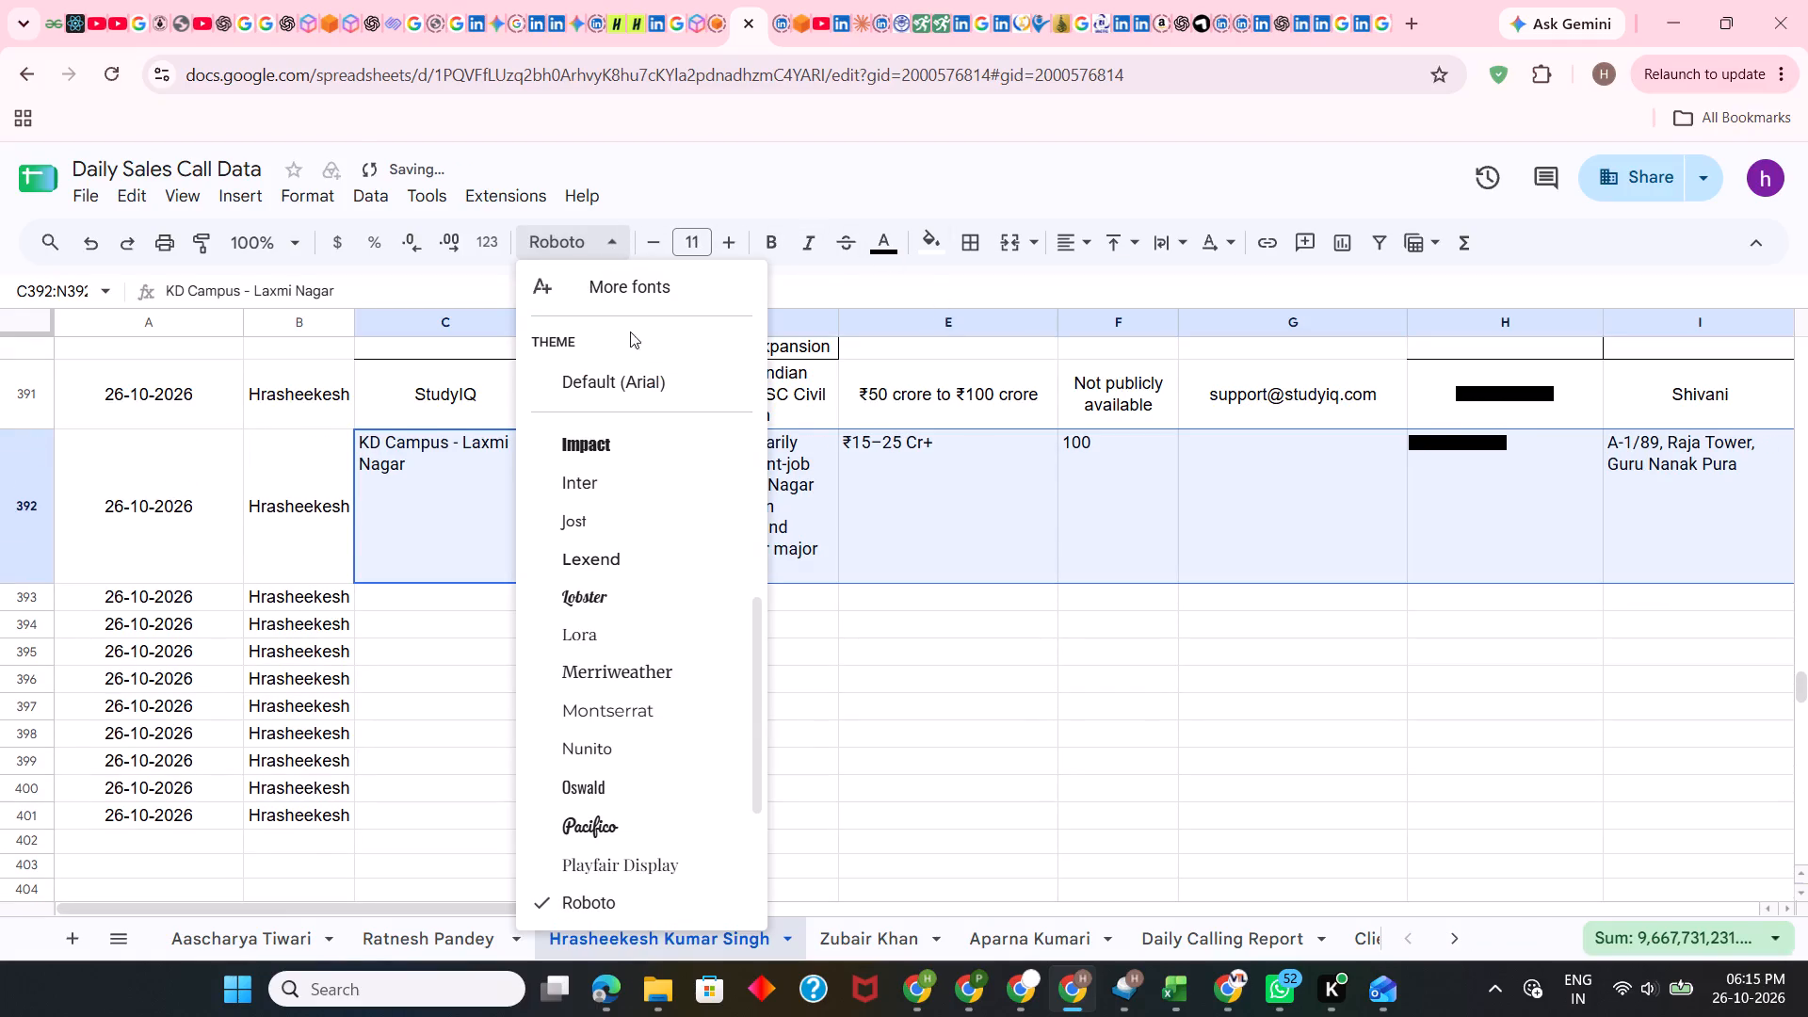
{"action": "left_click", "coordinate": [651, 386]}
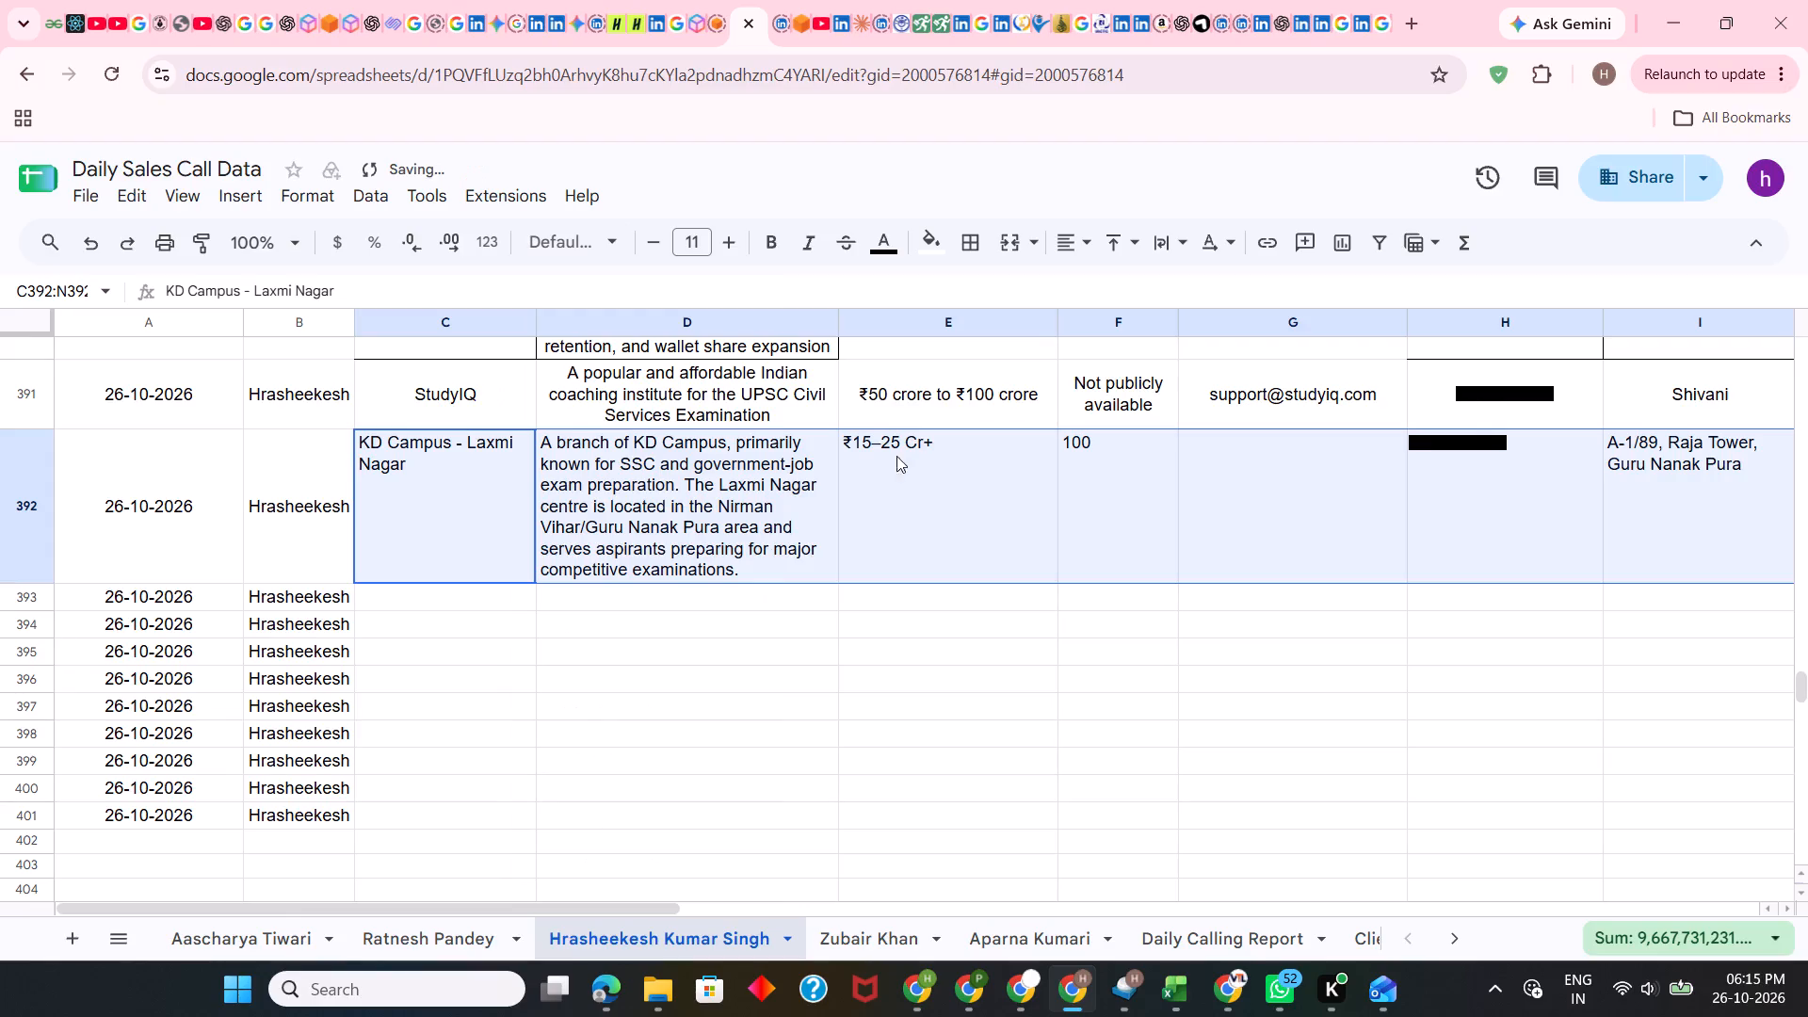
Change the crore amount for KD Campus - Laxmi Nagar in cell E392 to ₹15 Cr+.
{"action": "left_click", "coordinate": [944, 438]}
{"action": "left_click", "coordinate": [944, 438]}
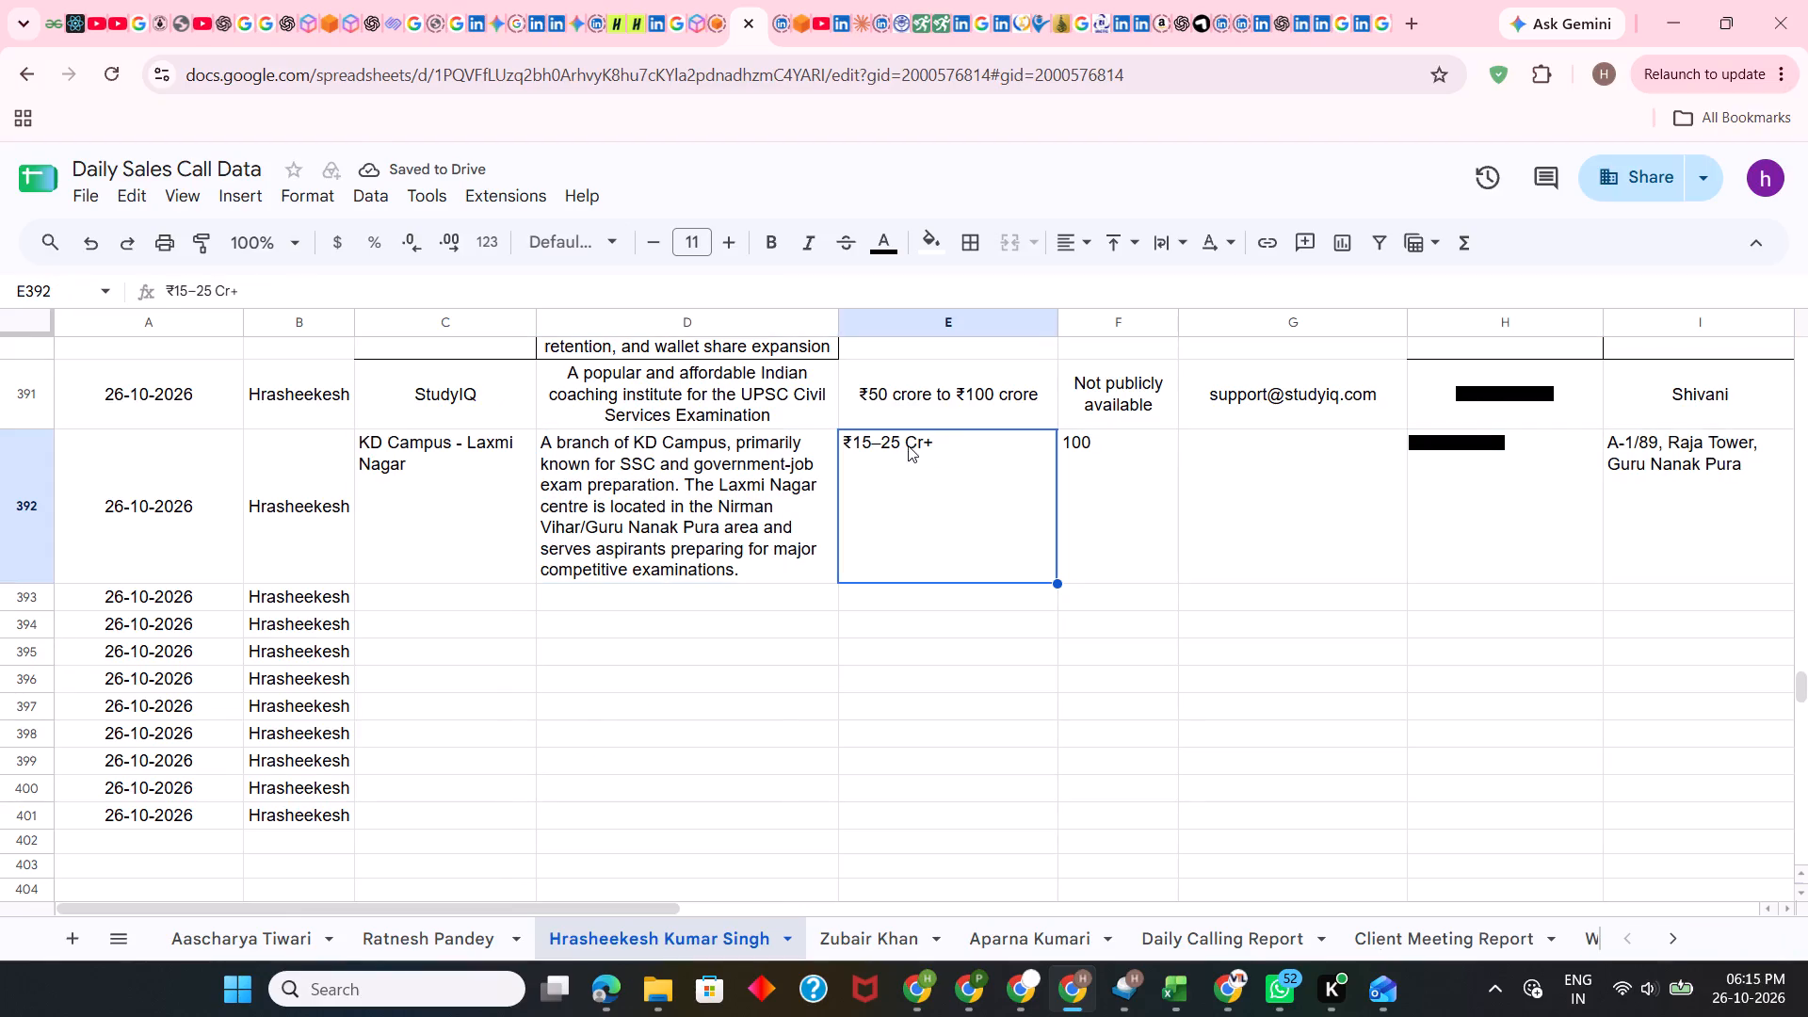
{"action": "double_click", "coordinate": [917, 444]}
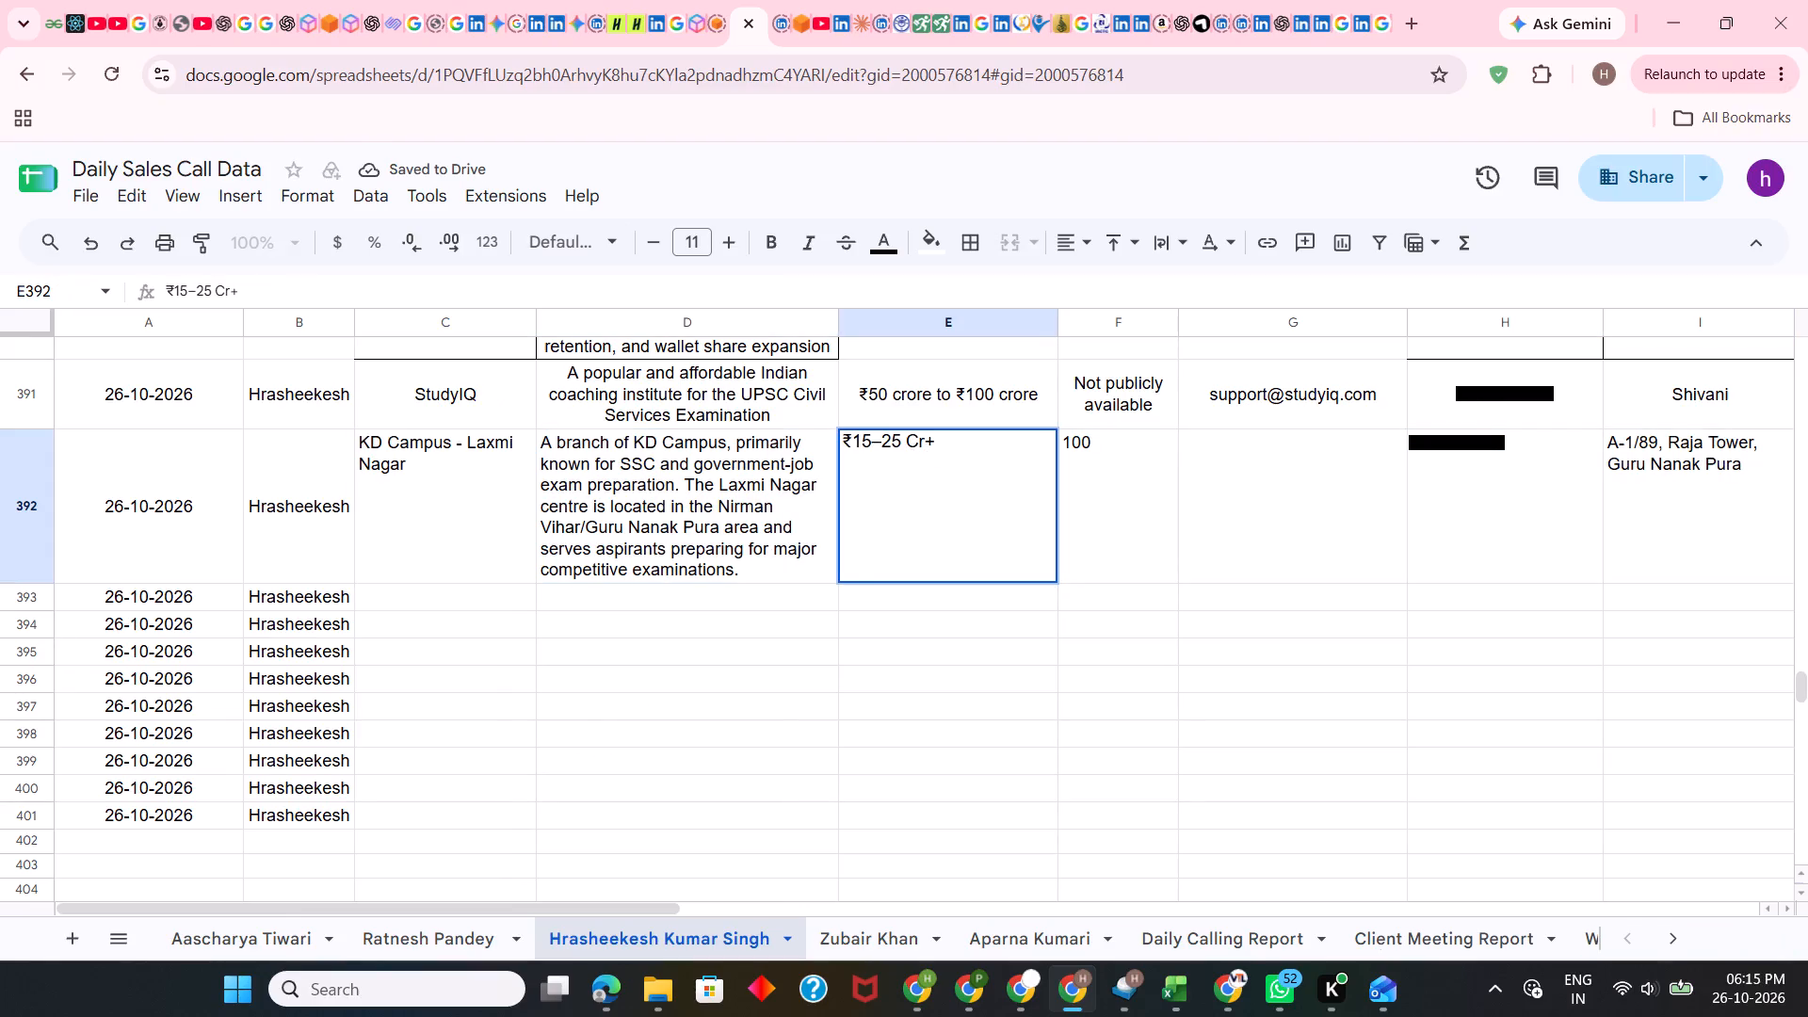
{"action": "left_click_drag", "start_coordinate": [907, 441], "coordinate": [892, 441]}
{"action": "left_click_drag", "start_coordinate": [892, 441], "coordinate": [953, 443]}
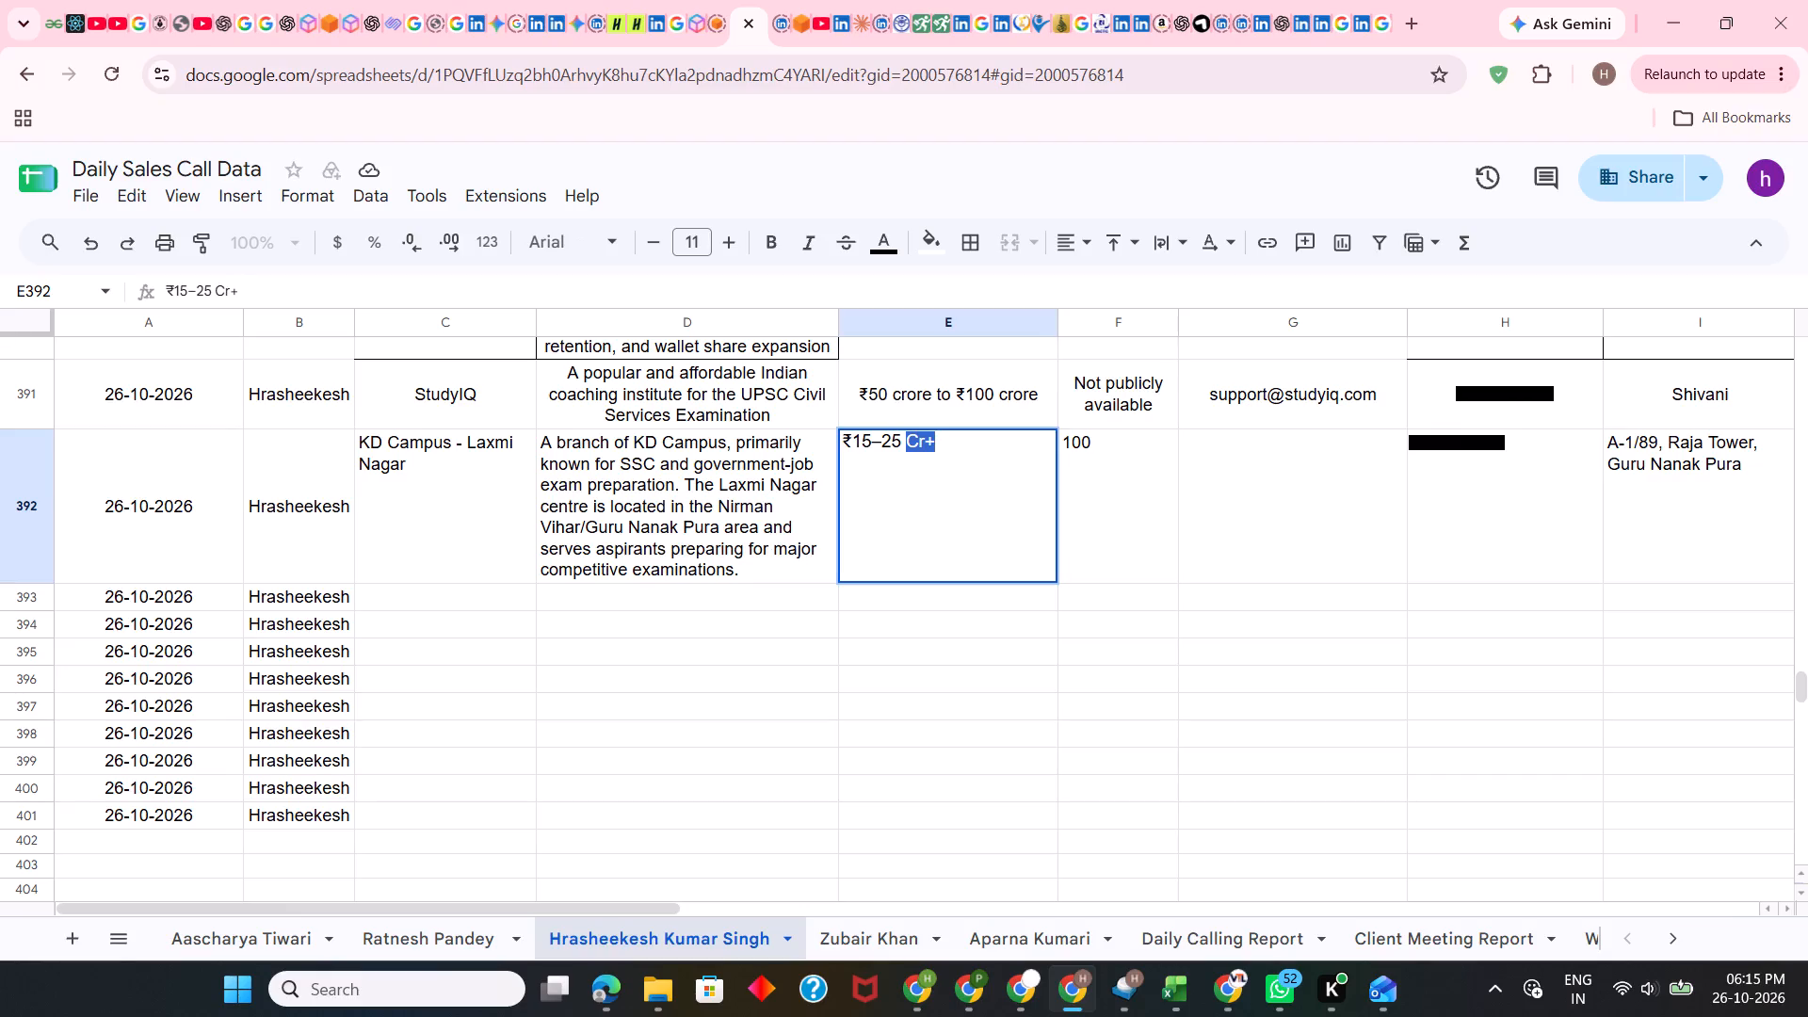
{"action": "left_click", "coordinate": [953, 443]}
{"action": "key", "text": "BackSpace"}
{"action": "key", "text": "BackSpace"}
{"action": "key", "text": "BackSpace"}
{"action": "key", "text": "BackSpace"}
{"action": "key", "text": "BackSpace"}
{"action": "key", "text": "BackSpace"}
{"action": "key", "text": "BackSpace"}
{"action": "key", "text": "space"}
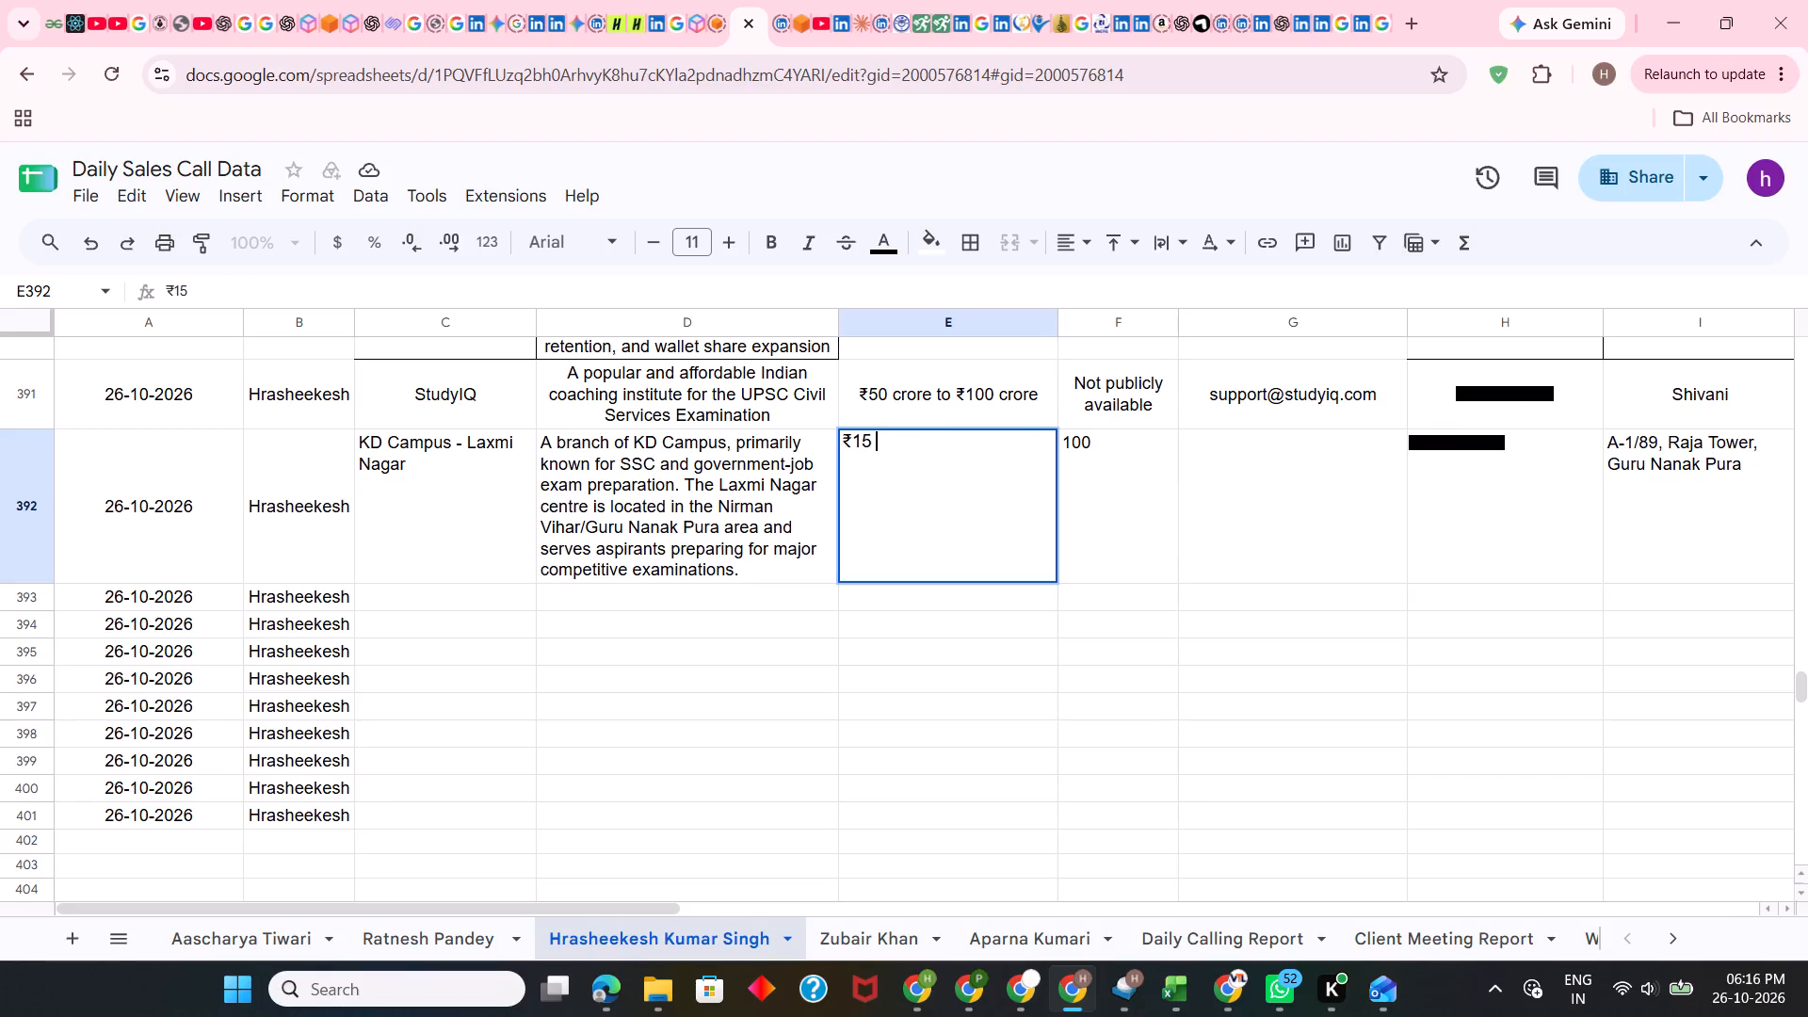
{"action": "key", "text": "BackSpace"}
{"action": "type", "text": "+"}
{"action": "key", "text": "space"}
{"action": "type", "text": "Cr"}
{"action": "key", "text": "shift+plus"}
{"action": "key", "text": "BackSpace"}
{"action": "key", "text": "BackSpace"}
{"action": "key", "text": "BackSpace"}
{"action": "key", "text": "BackSpace"}
{"action": "key", "text": "BackSpace"}
{"action": "key", "text": "space"}
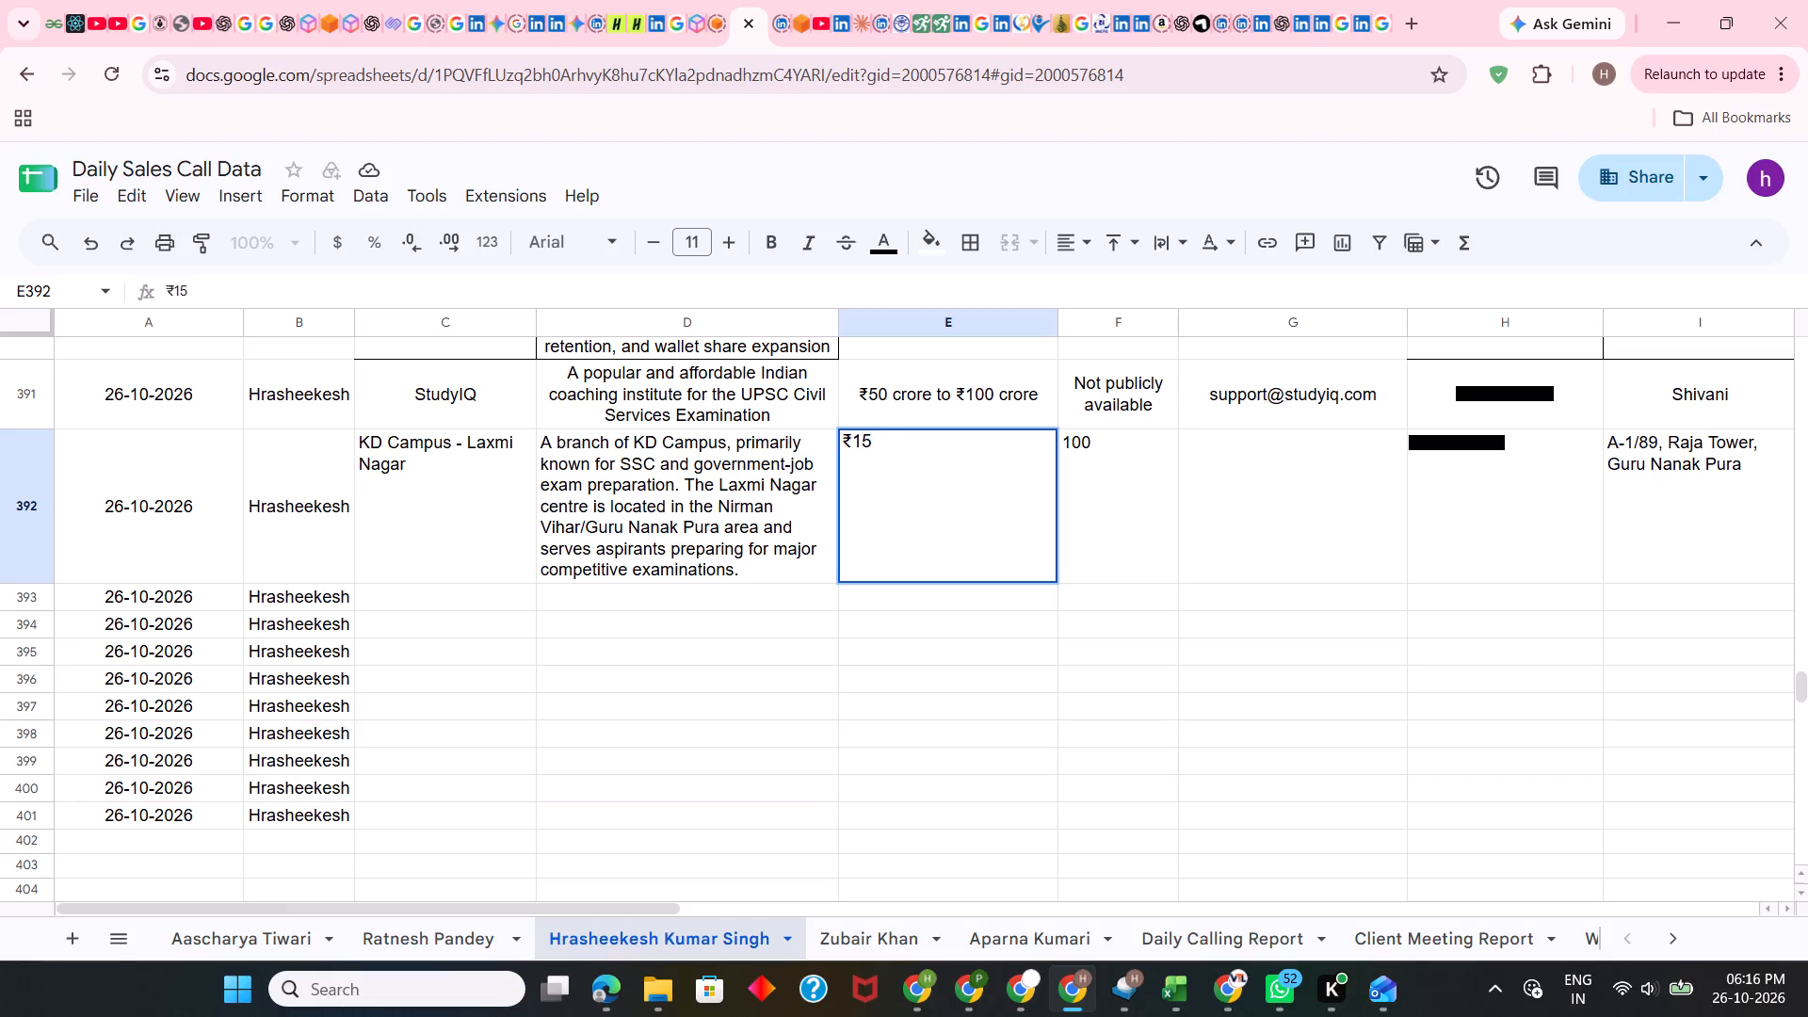
{"action": "type", "text": "Cr"}
{"action": "key", "text": "shift+plus"}
{"action": "left_click", "coordinate": [1246, 490]}
Copy the dash placeholder from the Akash Jyoti Eye Hospital row's email cell, G387, into the empty G392 of the KD Campus row.
{"action": "scroll", "coordinate": [1246, 490], "scroll_direction": "up", "scroll_amount": 4}
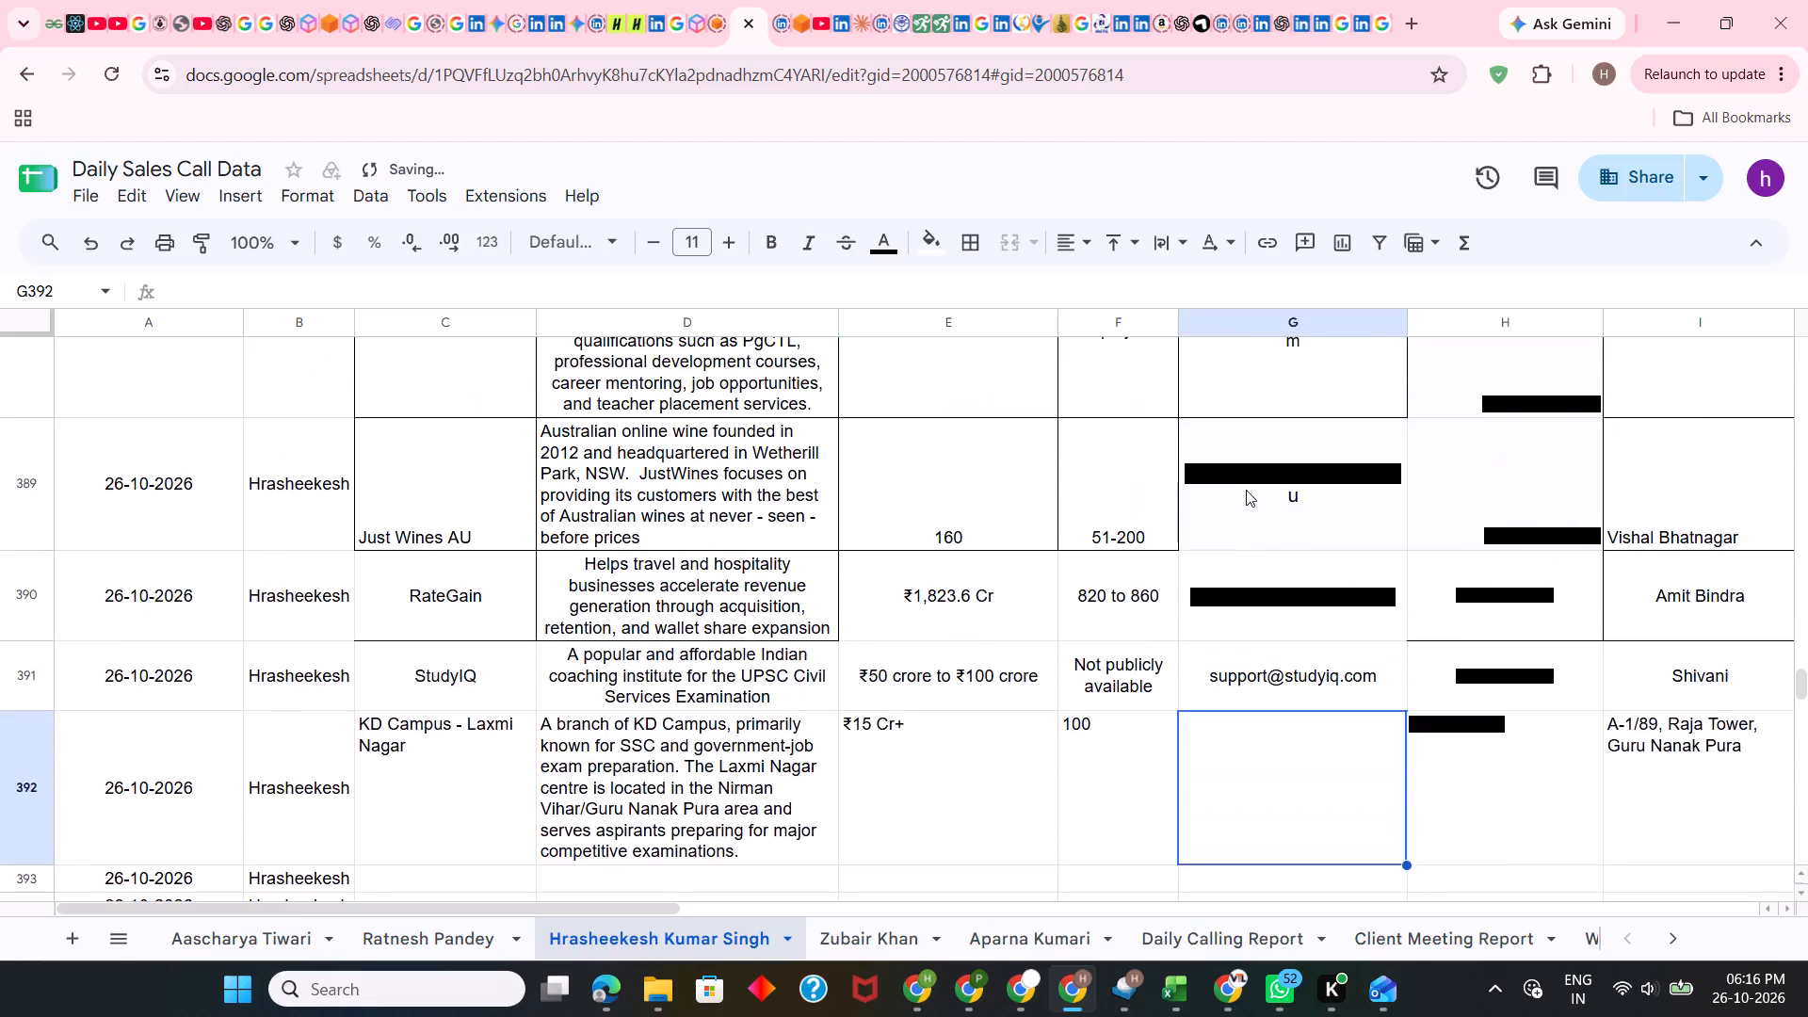
{"action": "scroll", "coordinate": [1246, 490], "scroll_direction": "up", "scroll_amount": 3}
{"action": "left_click", "coordinate": [1246, 490]}
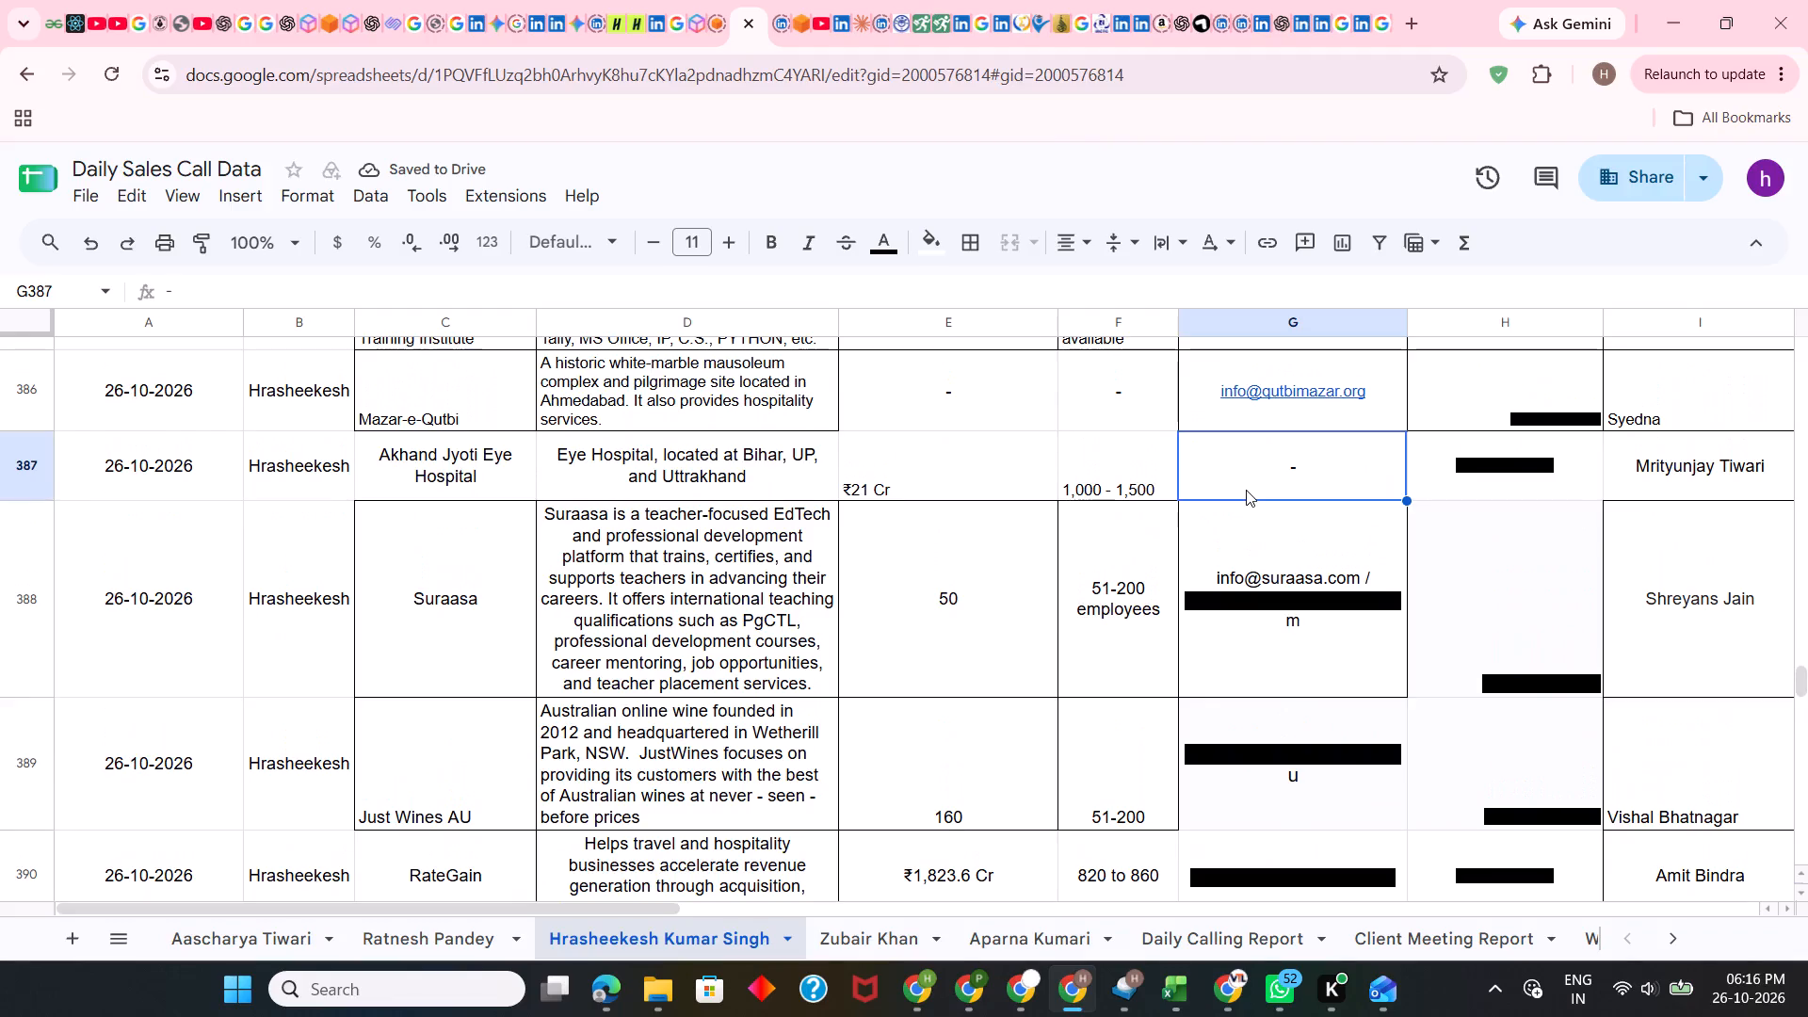
{"action": "key", "text": "ctrl+c"}
{"action": "scroll", "coordinate": [1246, 490], "scroll_direction": "down", "scroll_amount": 2}
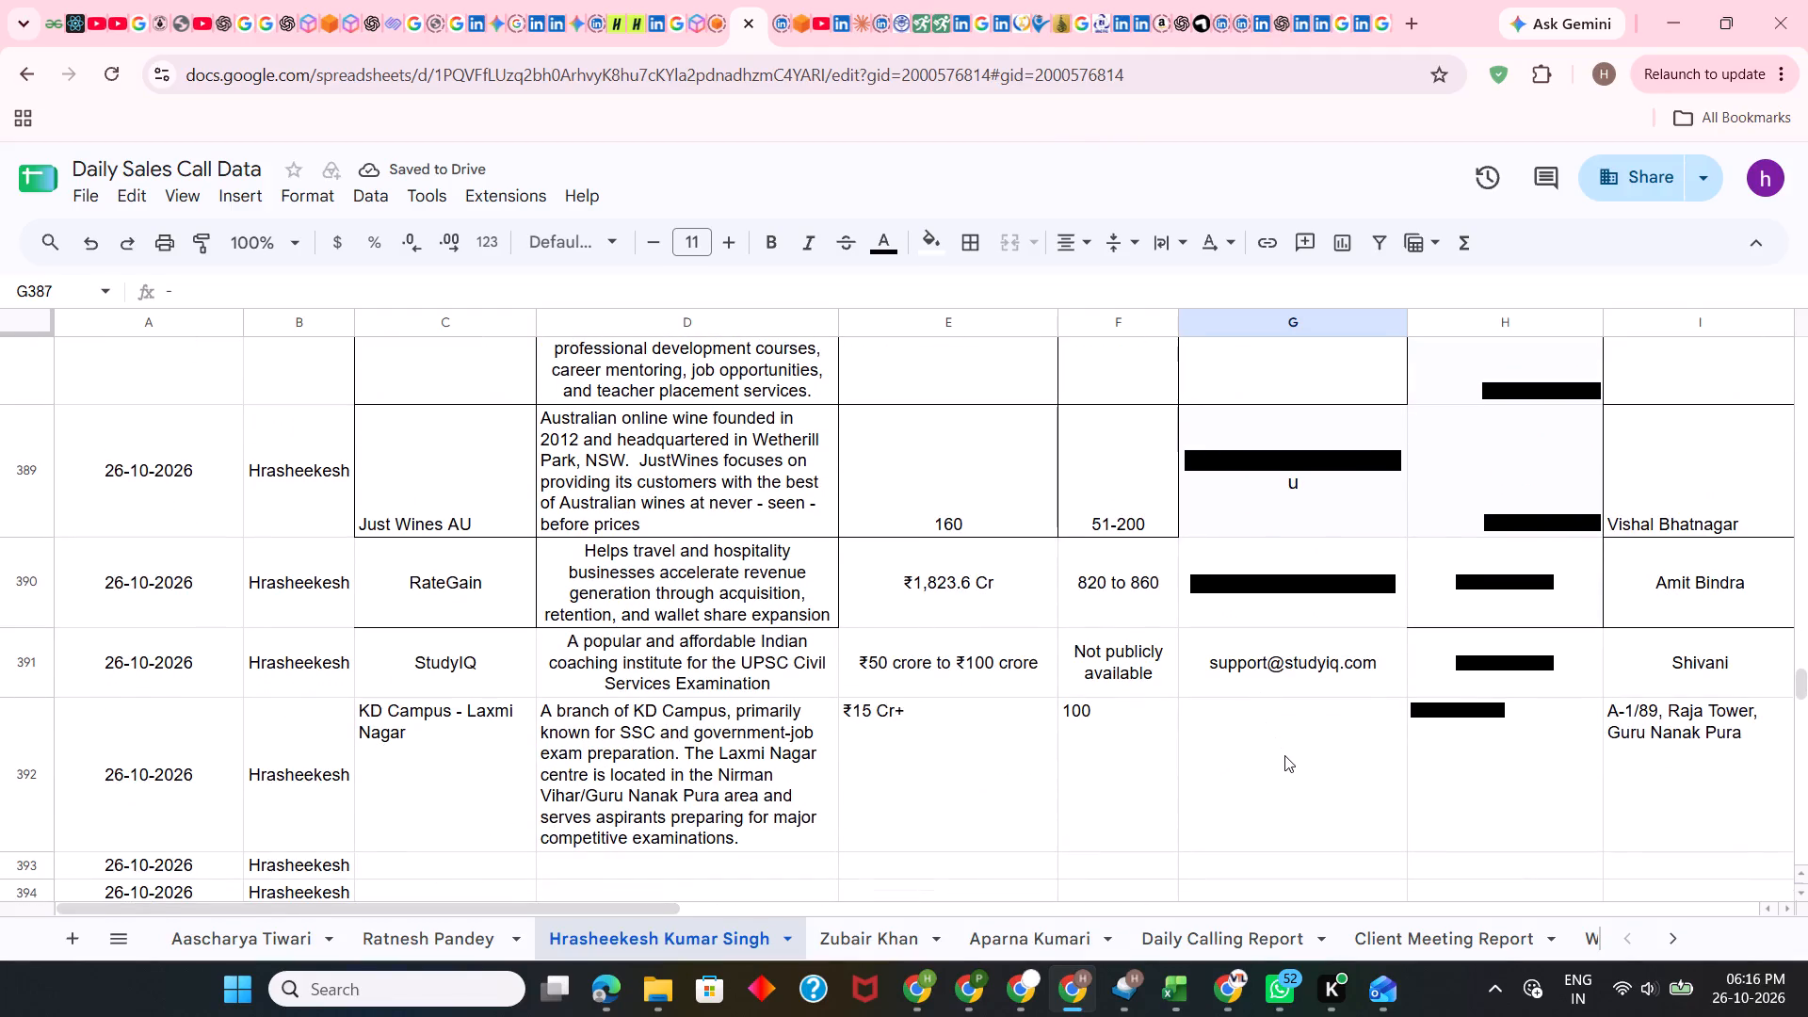
{"action": "left_click", "coordinate": [1286, 761]}
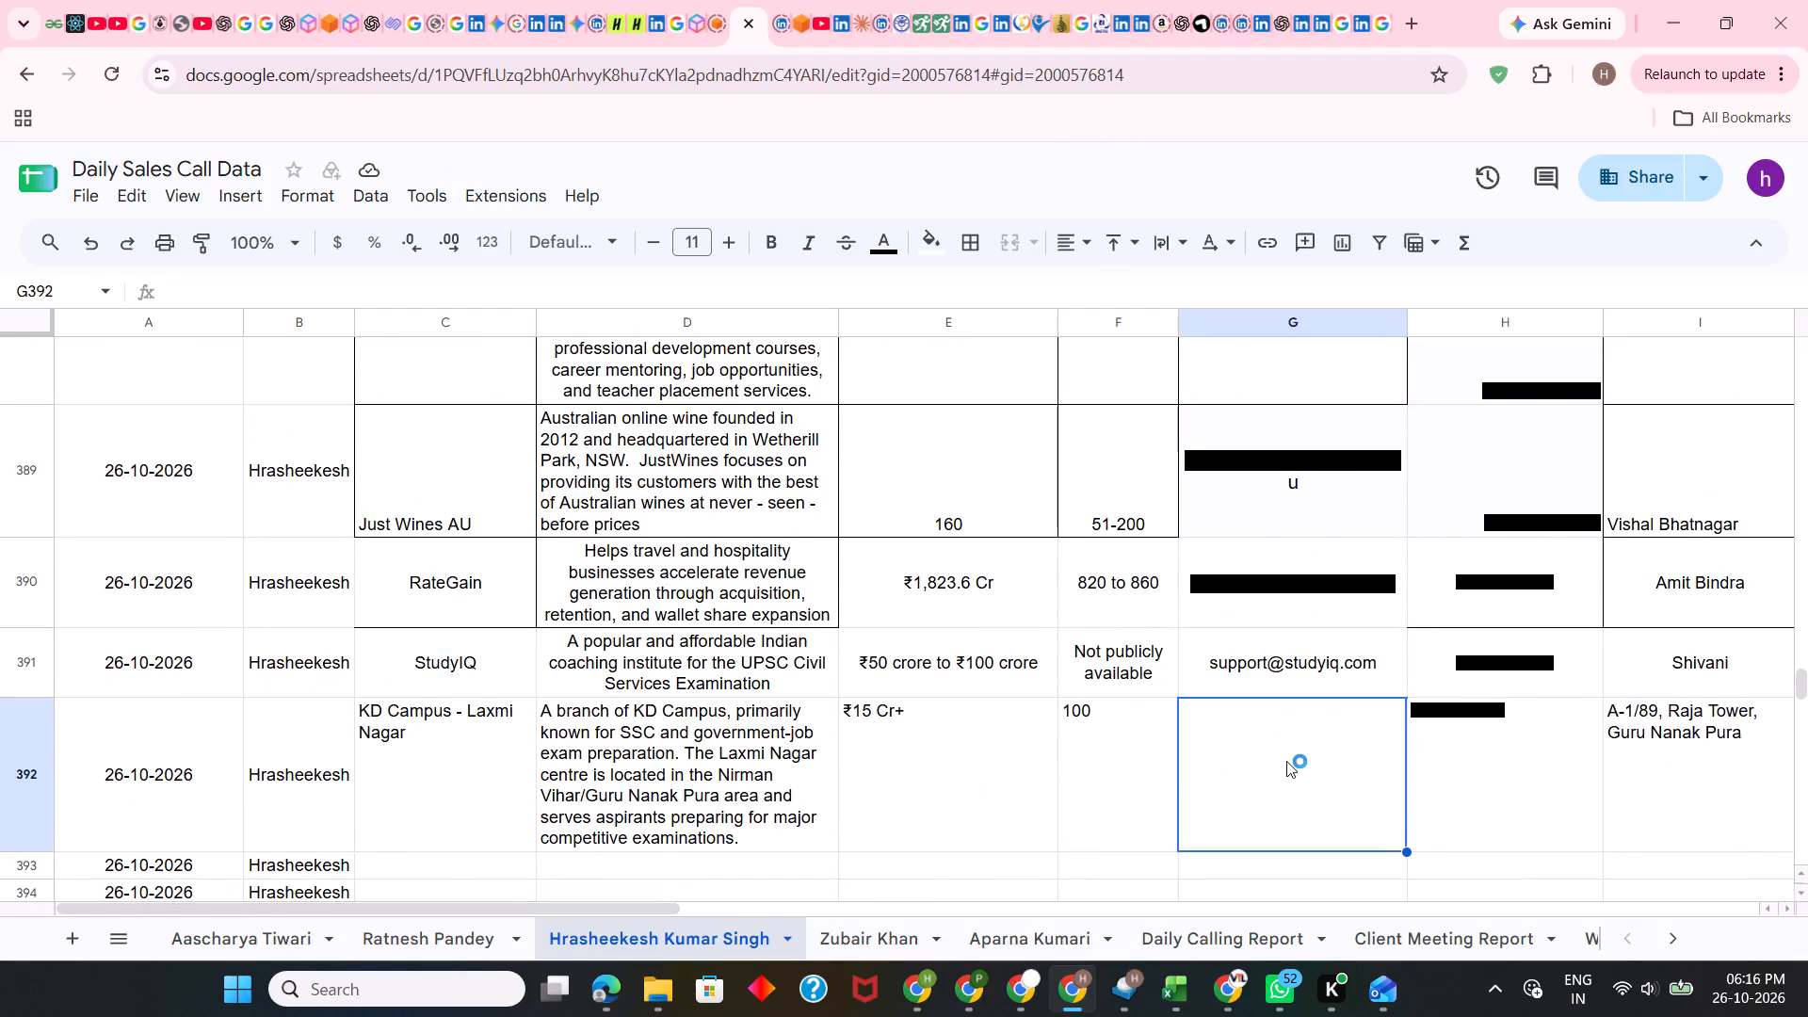
{"action": "key", "text": "ctrl+v"}
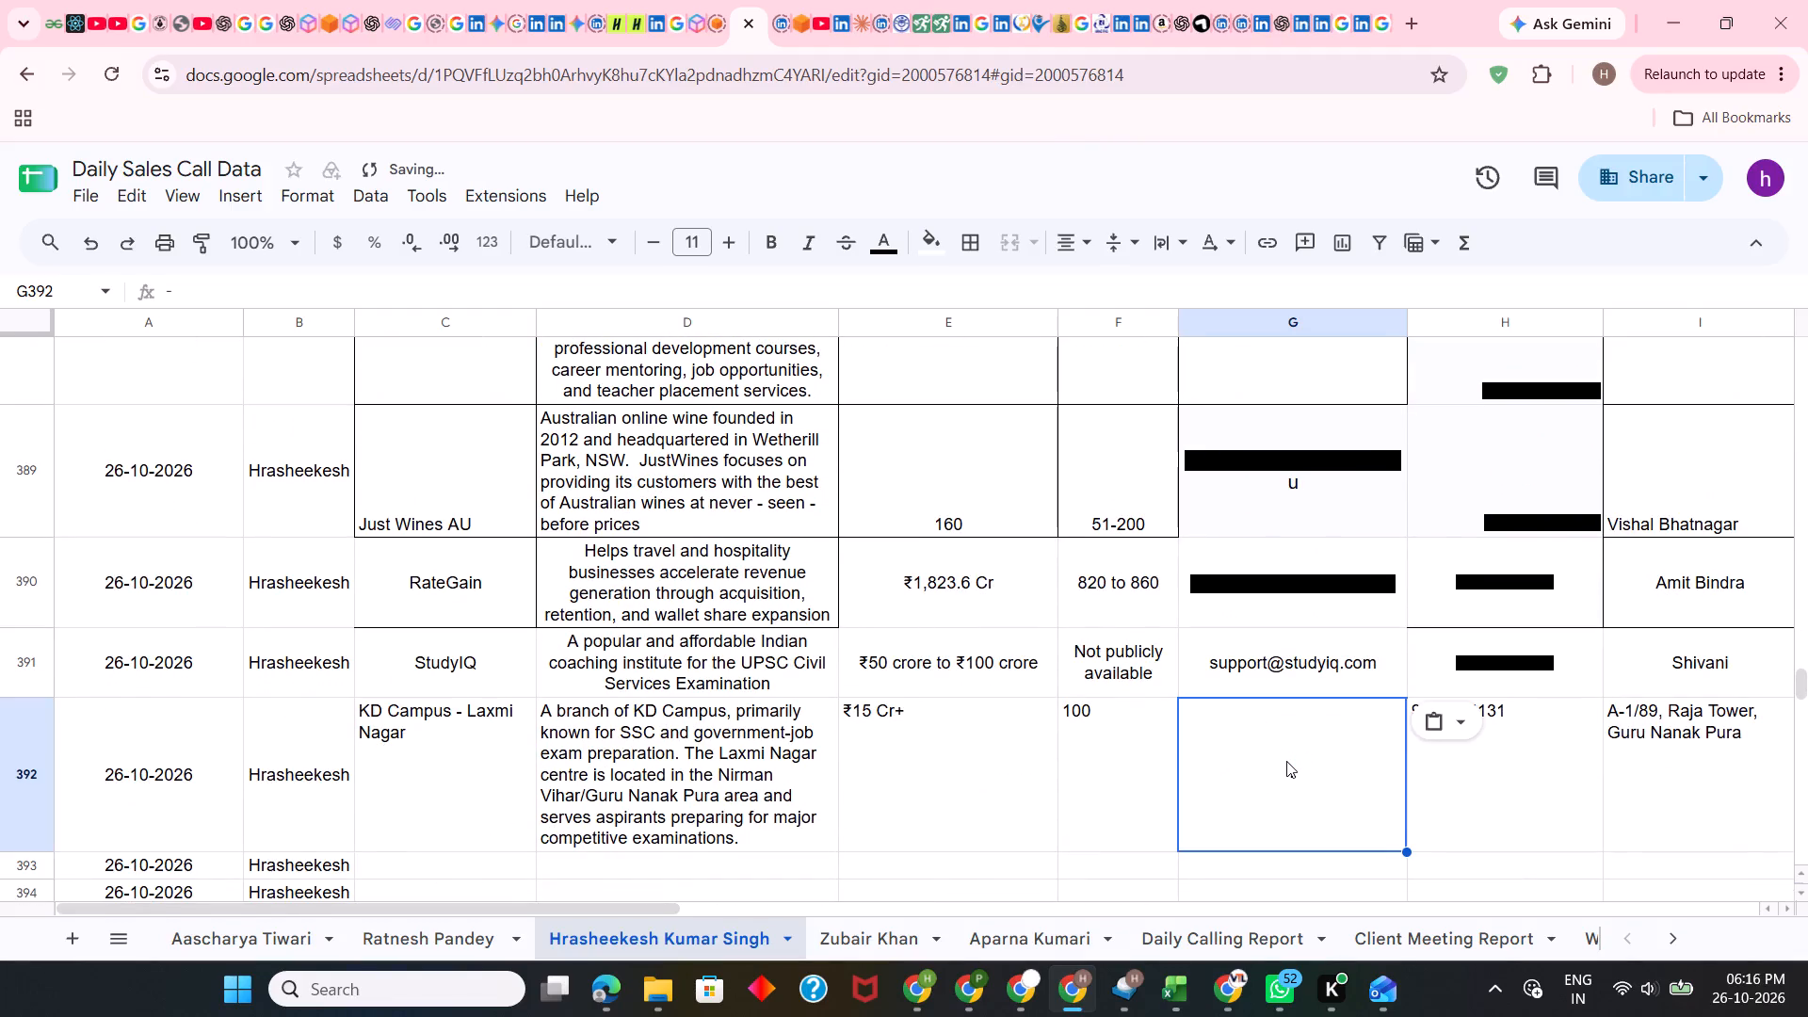
Select the address entry in cell I392, the contact name column of the KD Campus row.
{"action": "scroll", "coordinate": [1536, 763], "scroll_direction": "left", "scroll_amount": 3}
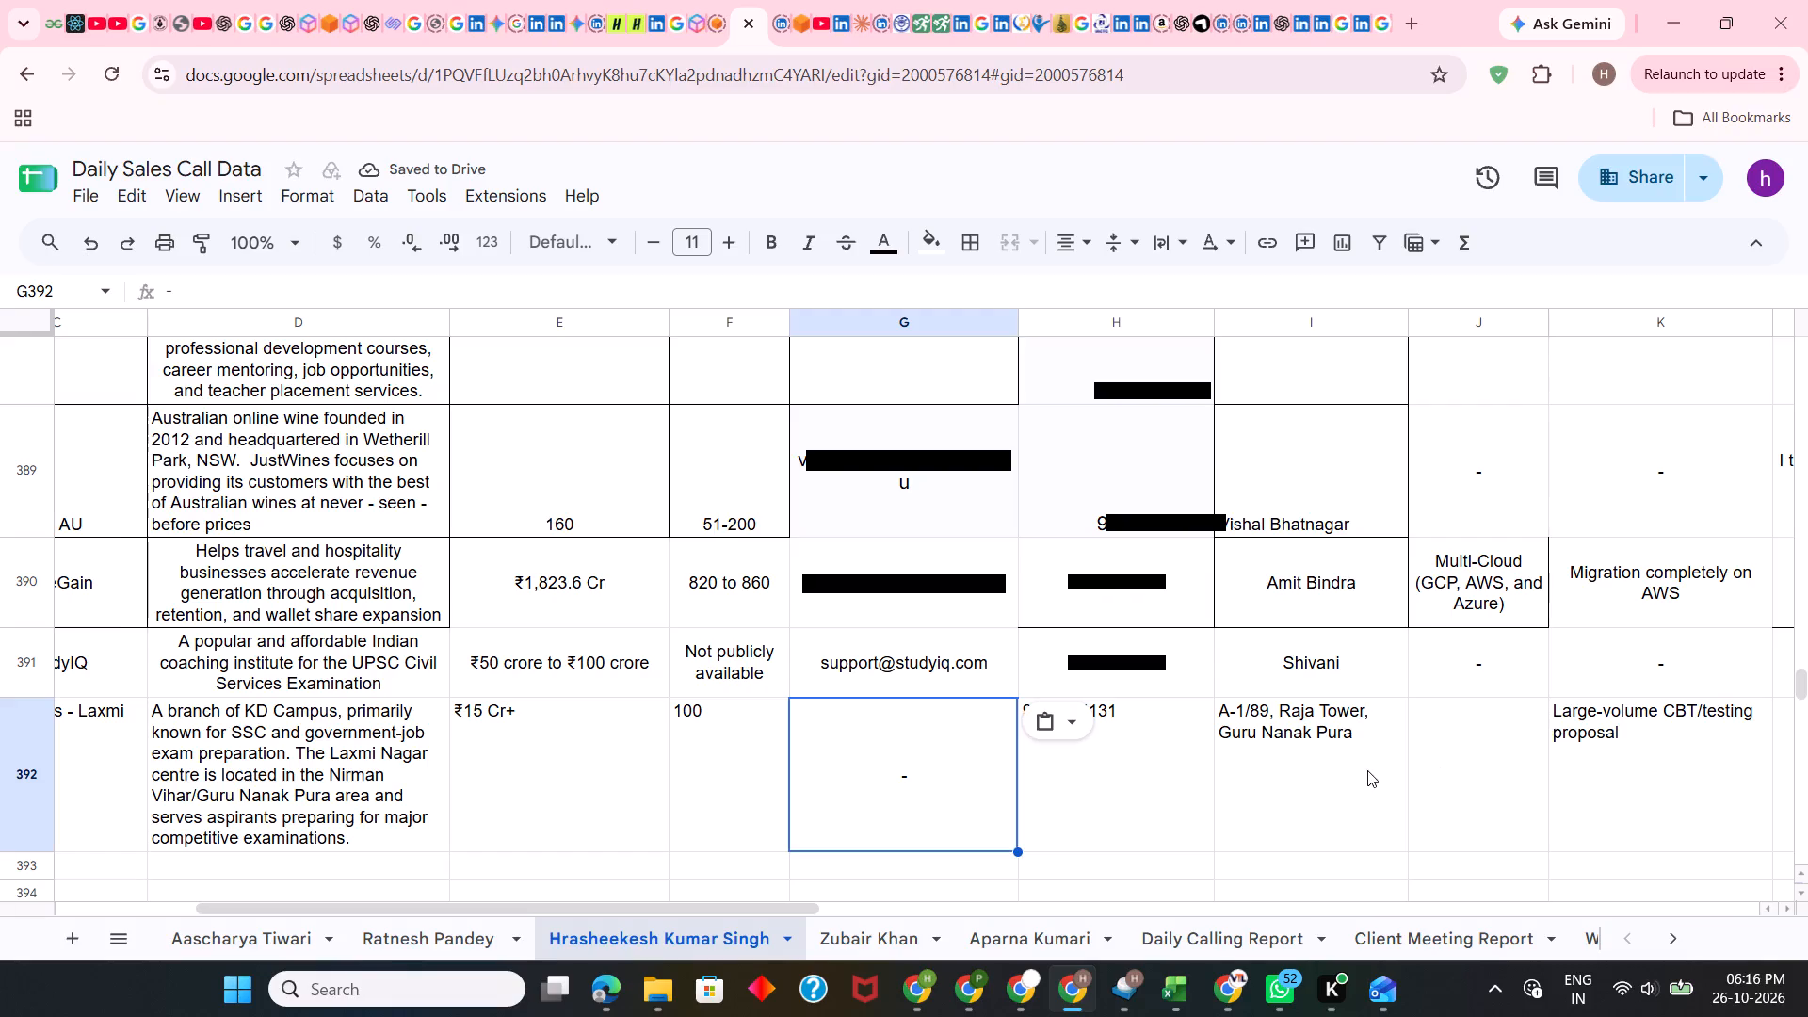
{"action": "scroll", "coordinate": [1299, 765], "scroll_direction": "left", "scroll_amount": 2}
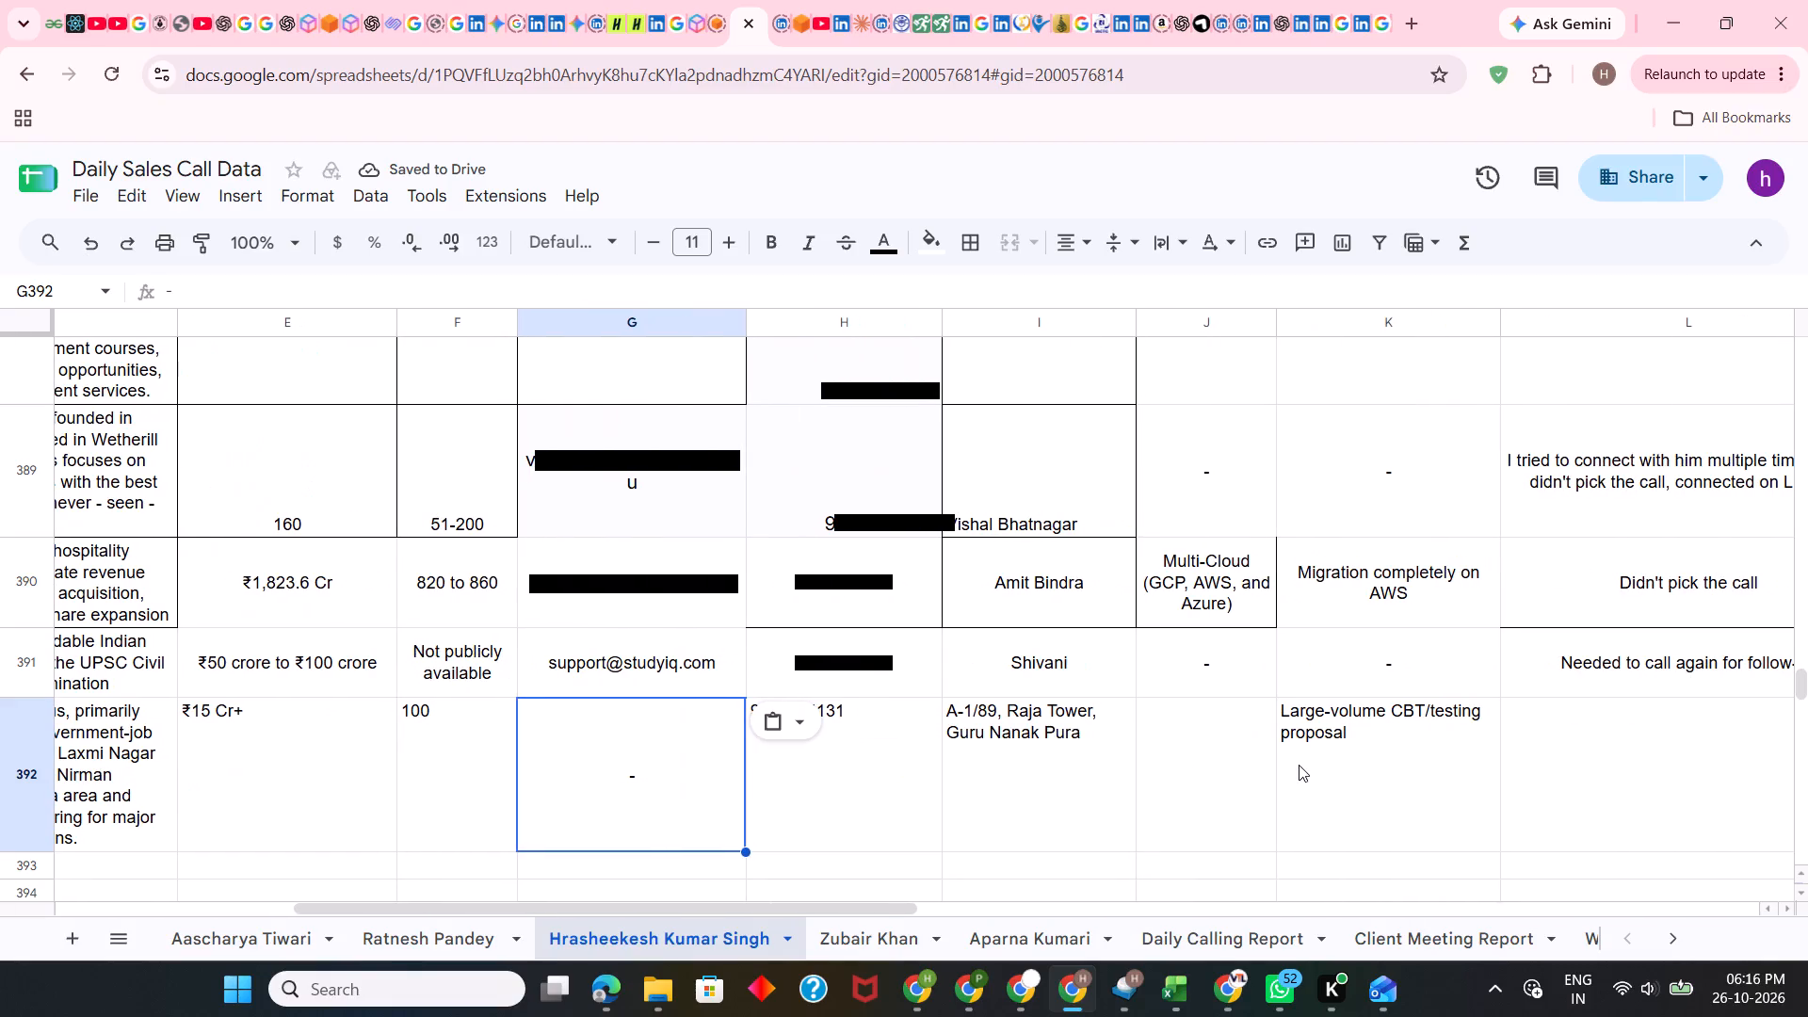
{"action": "left_click", "coordinate": [1018, 777]}
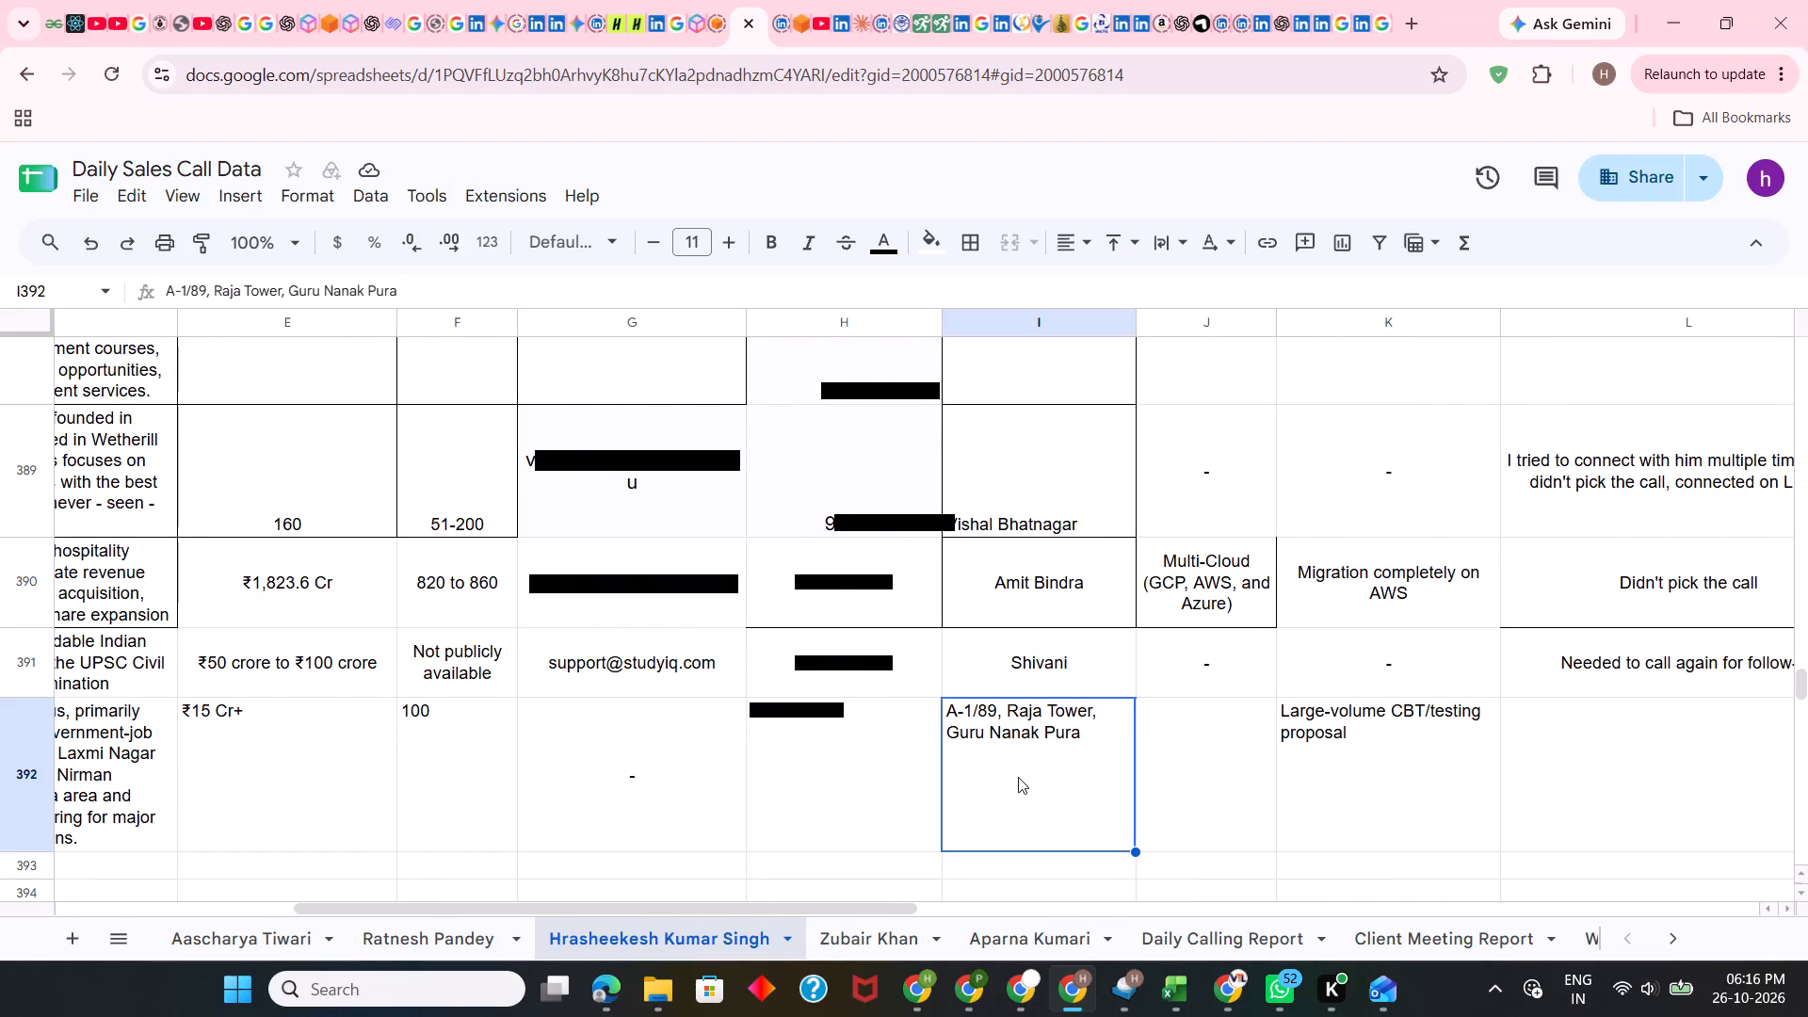
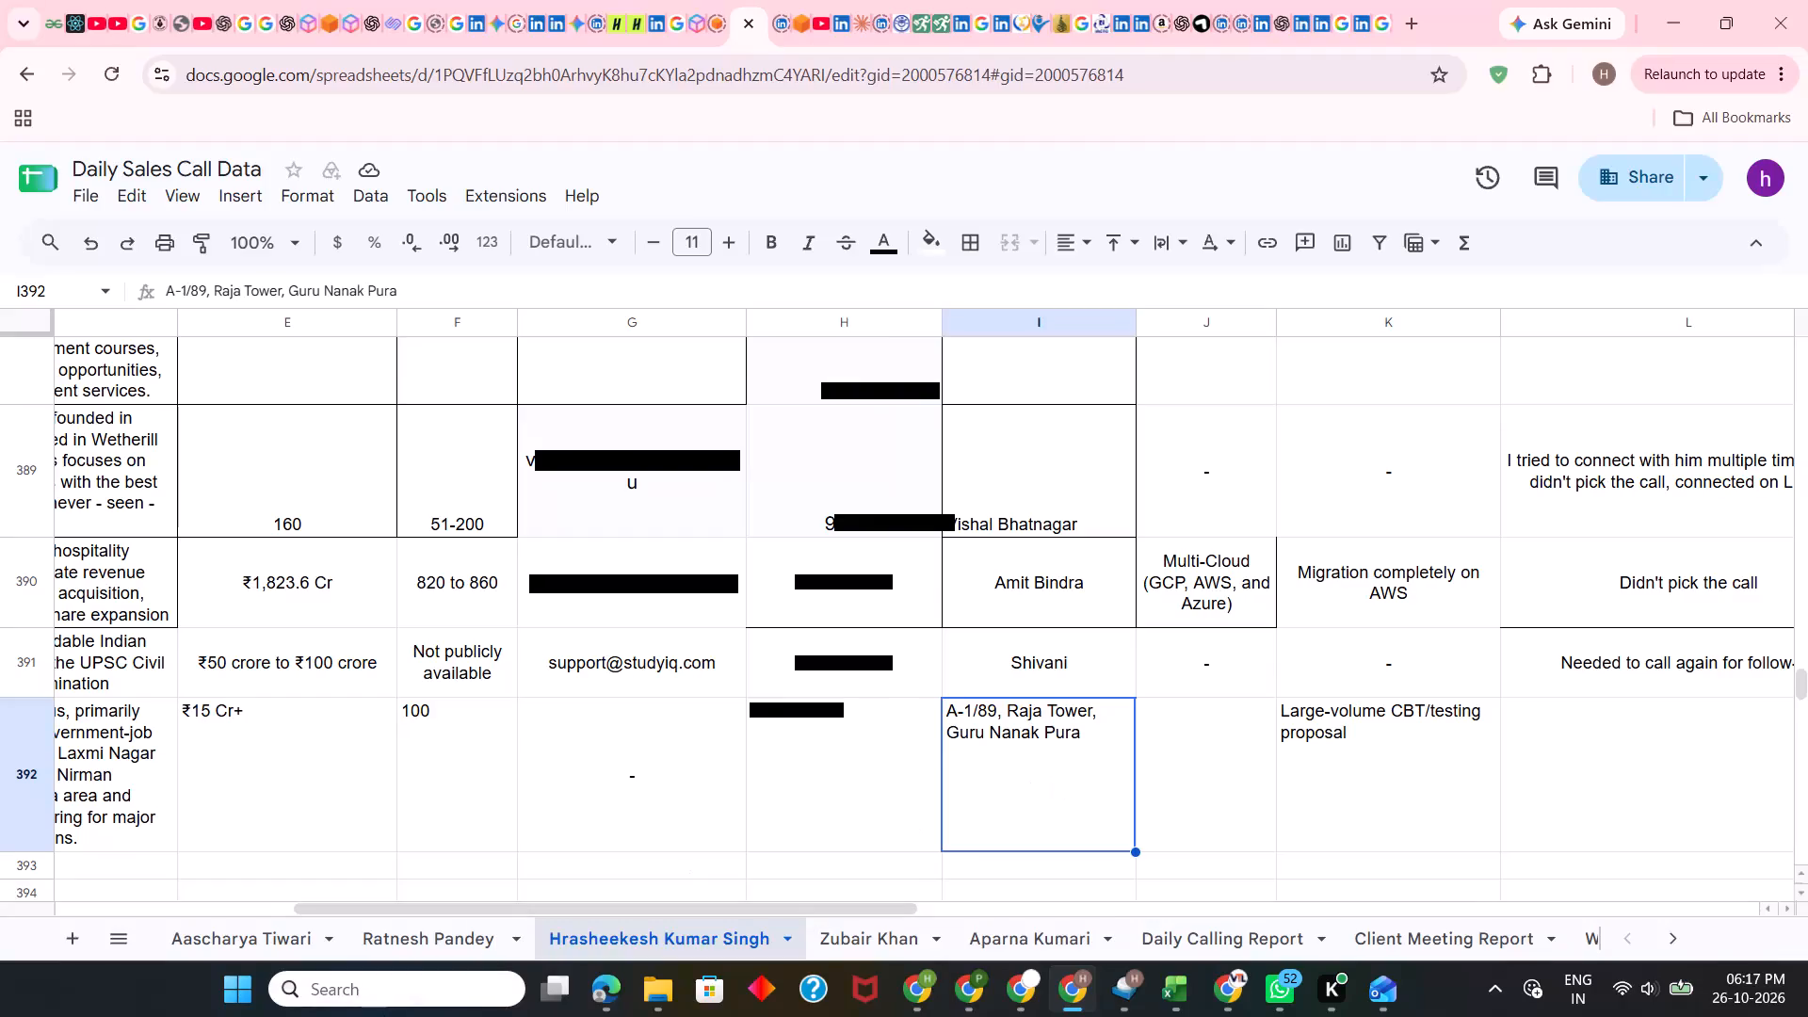
Switch from the spreadsheet to the Windows search and look for an app beginning with "te".
{"action": "left_click", "coordinate": [246, 992]}
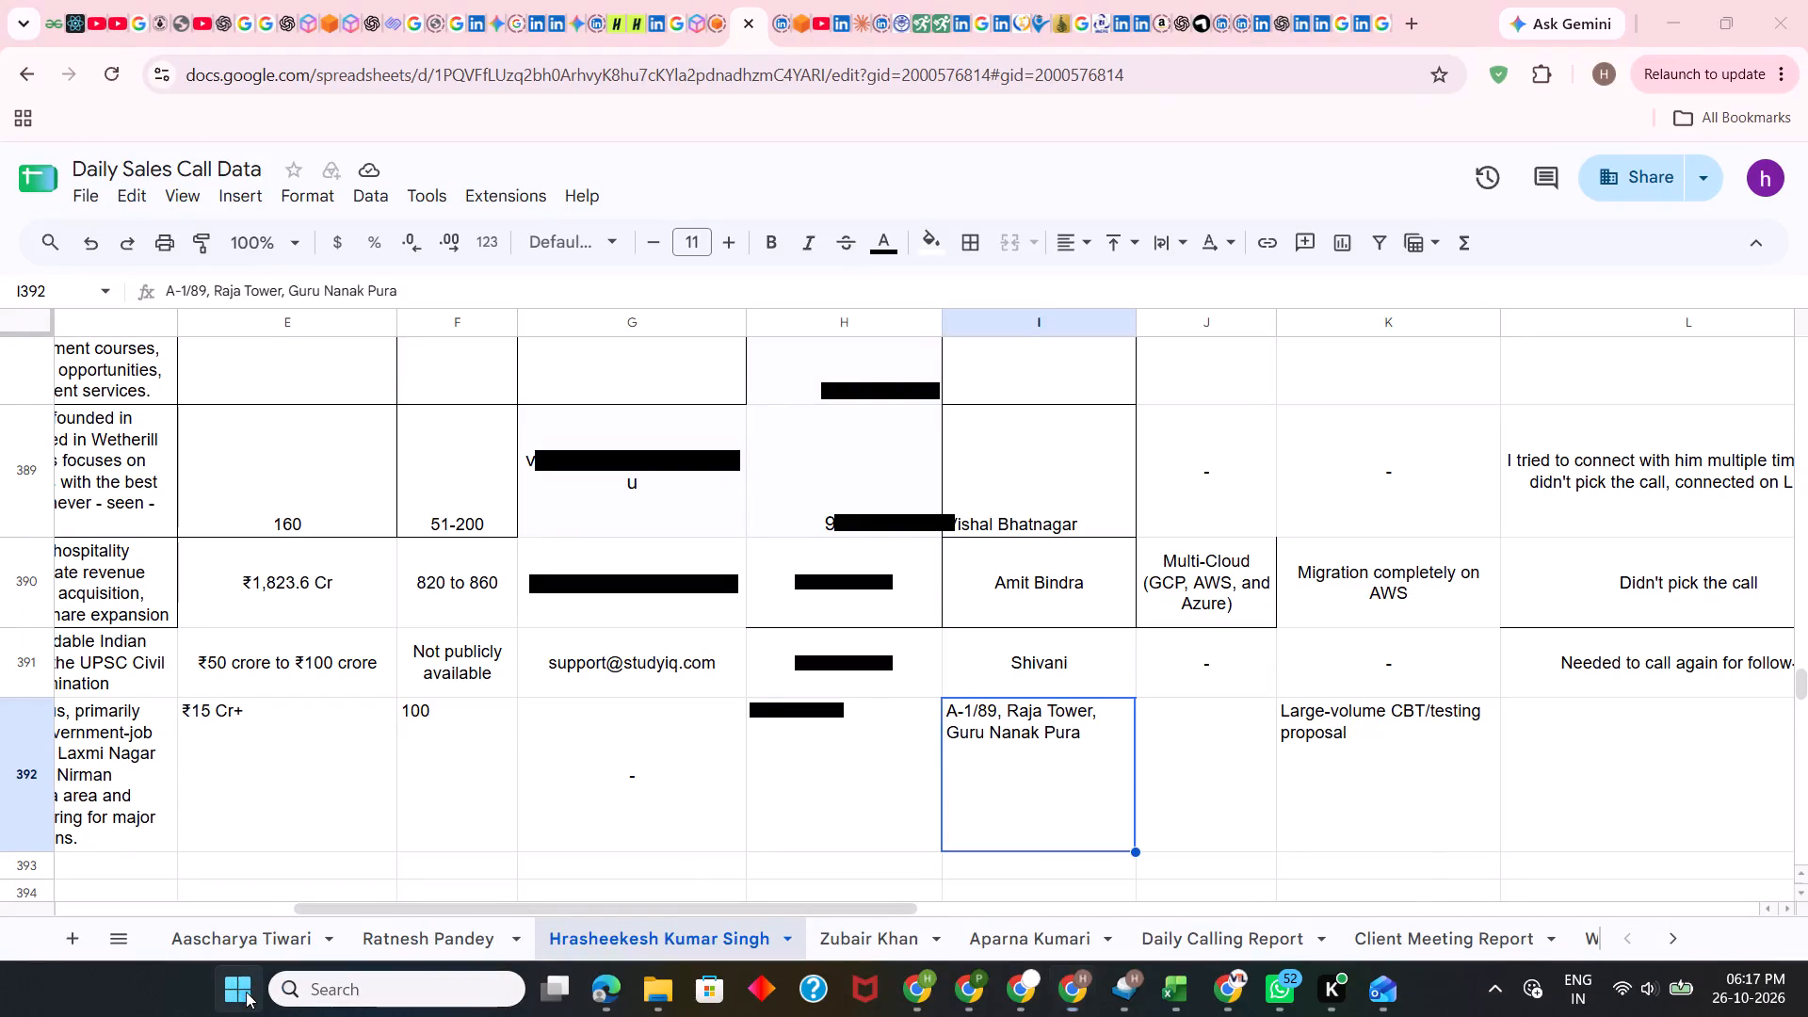
{"action": "left_click", "coordinate": [472, 969]}
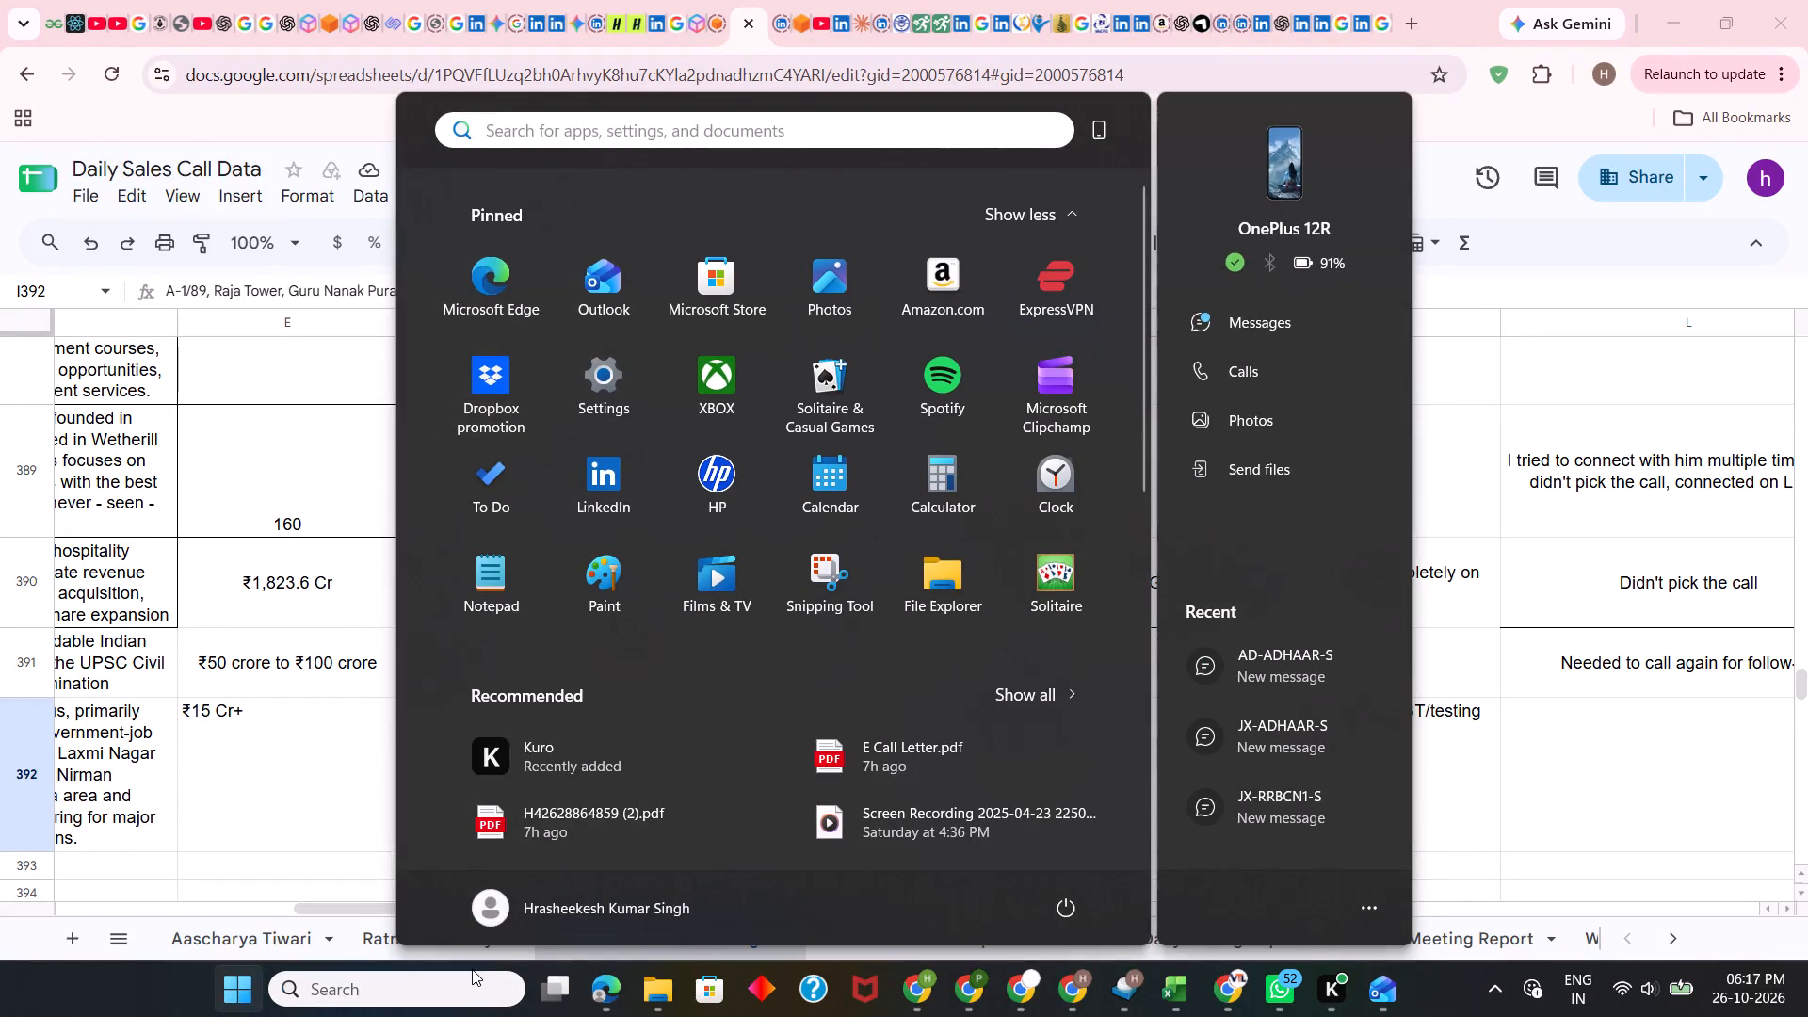
{"action": "left_click", "coordinate": [453, 987]}
{"action": "type", "text": "te"}
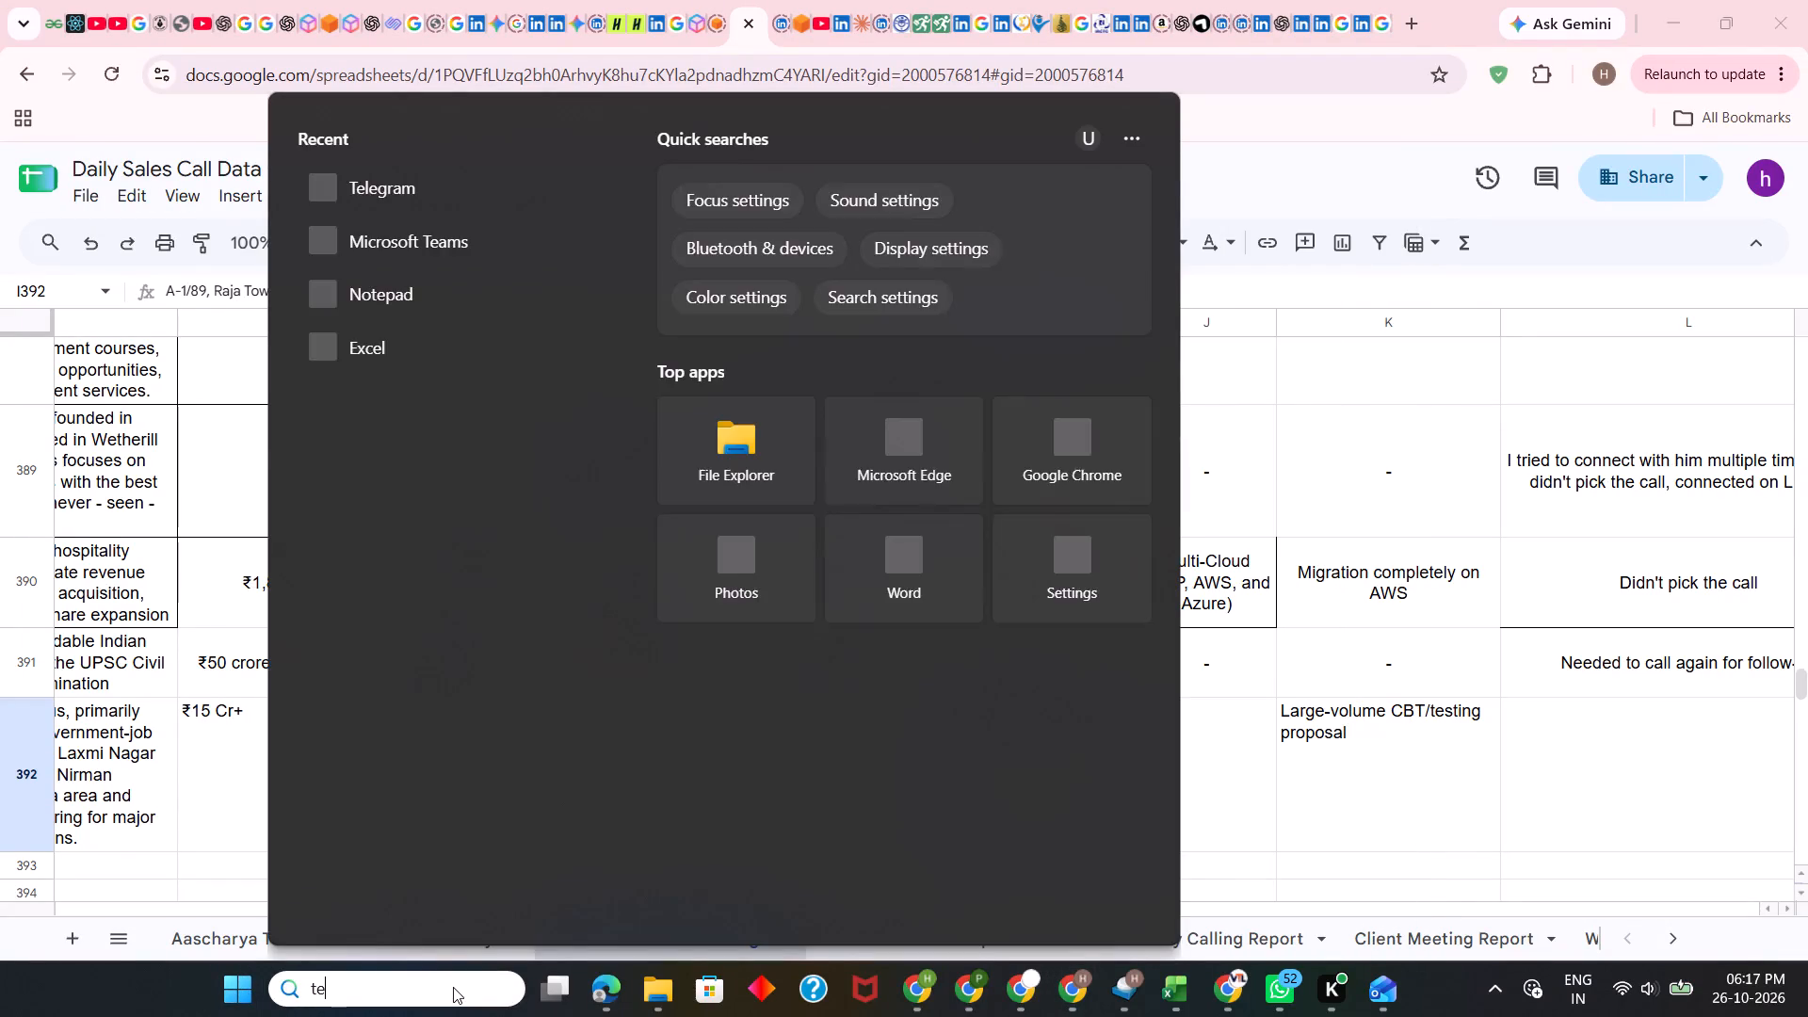
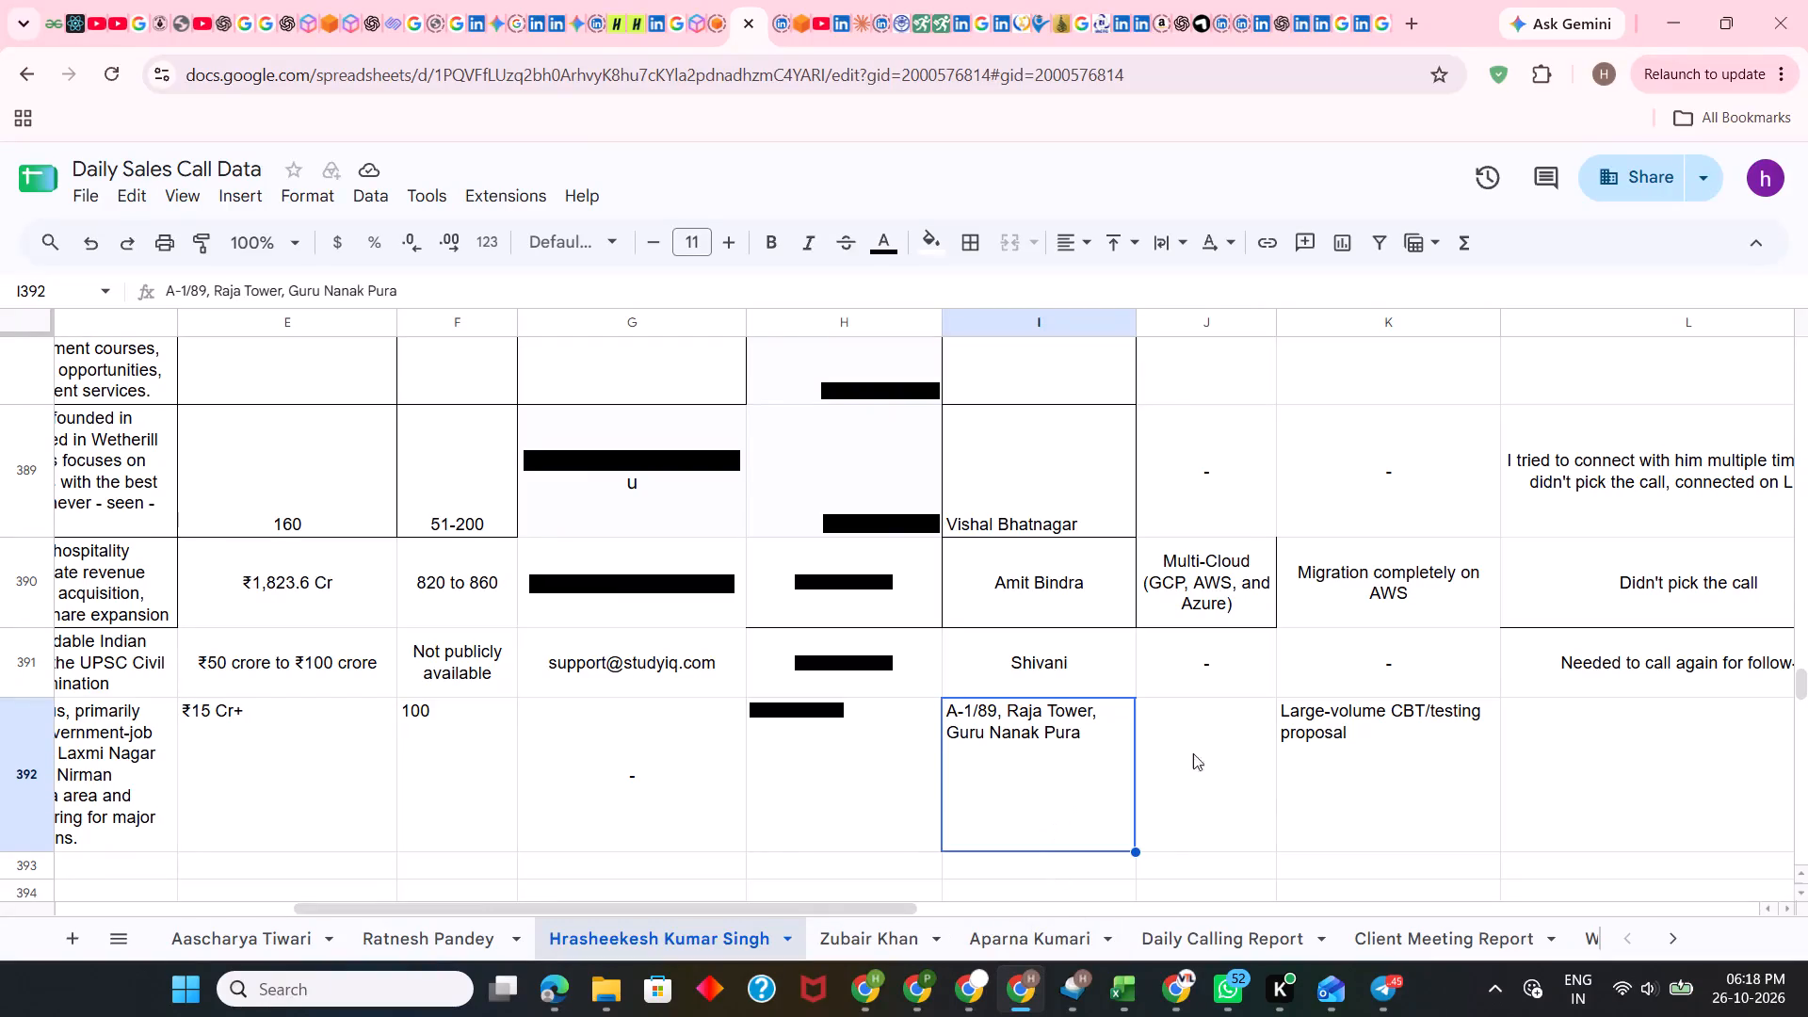
Copy the phone number from column H of row 392 in Hrasheekesh's sheet.
{"action": "left_click", "coordinate": [854, 799]}
{"action": "key", "text": "ctrl+c"}
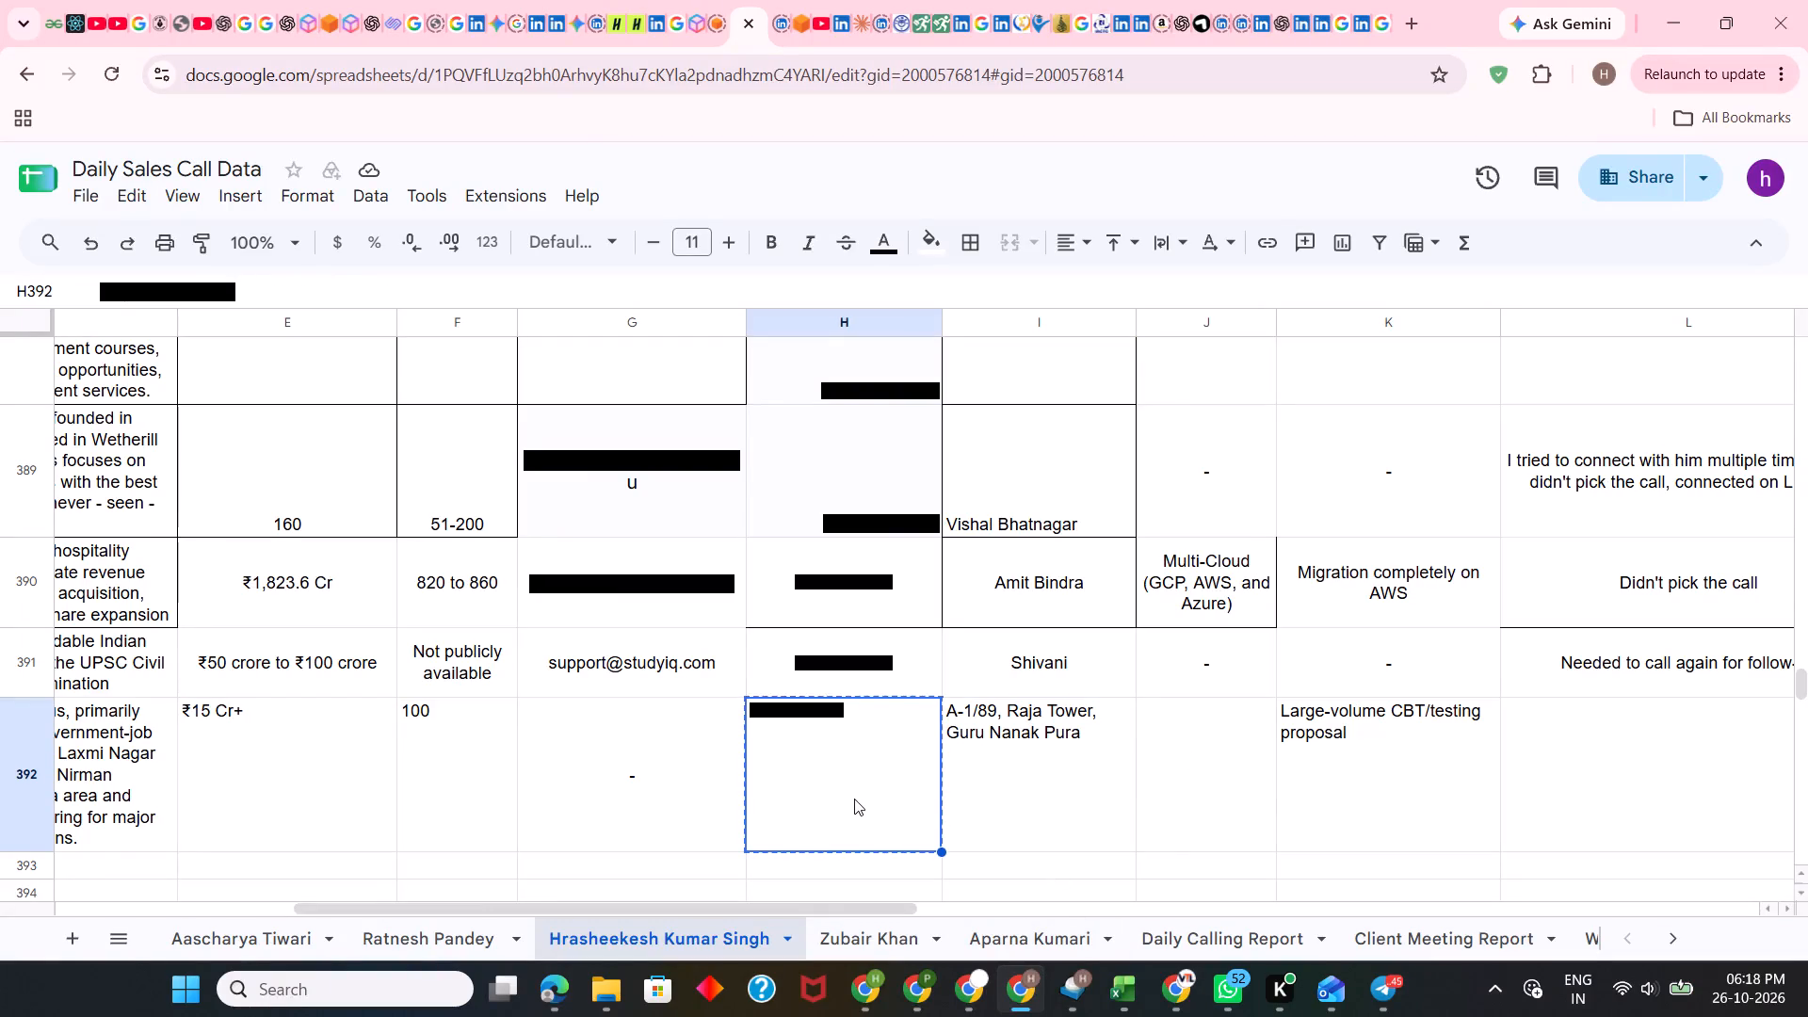
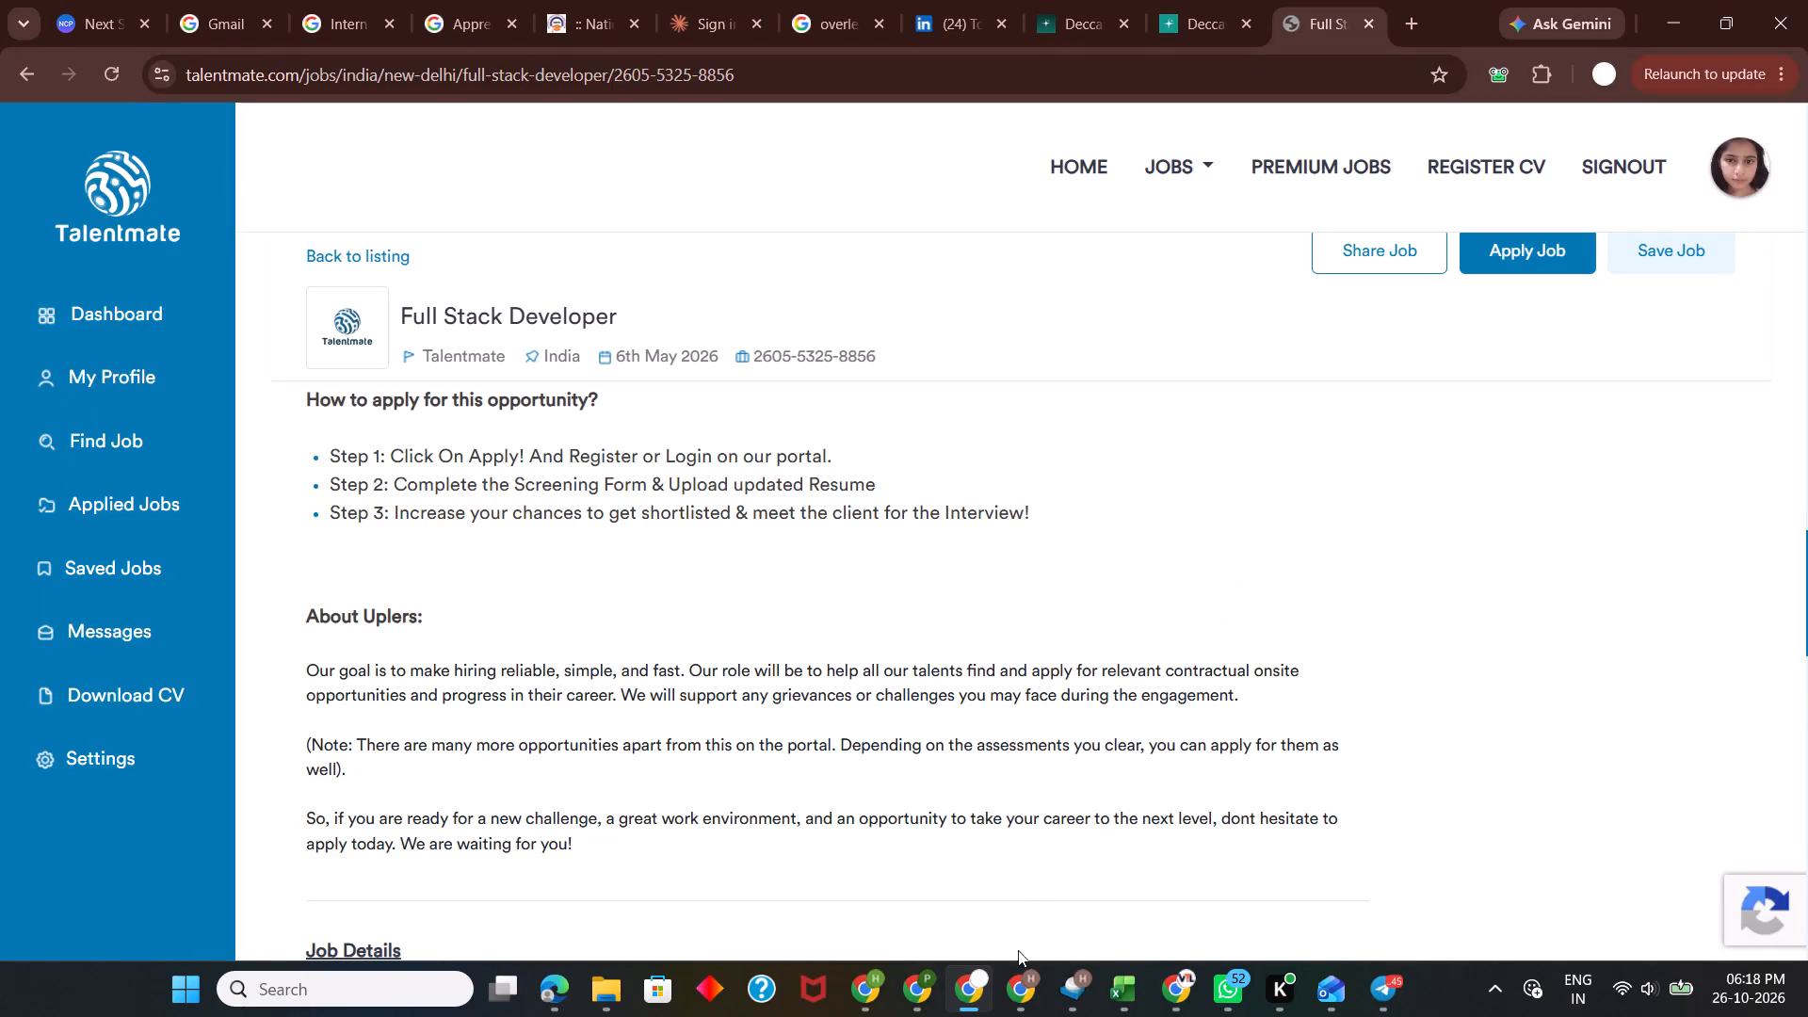
Return to the Daily Sales Call Data spreadsheet and replace the address in row 392's Contact person cell with the dash copied from J391.
{"action": "left_click", "coordinate": [1022, 998]}
{"action": "left_click", "coordinate": [1057, 775]}
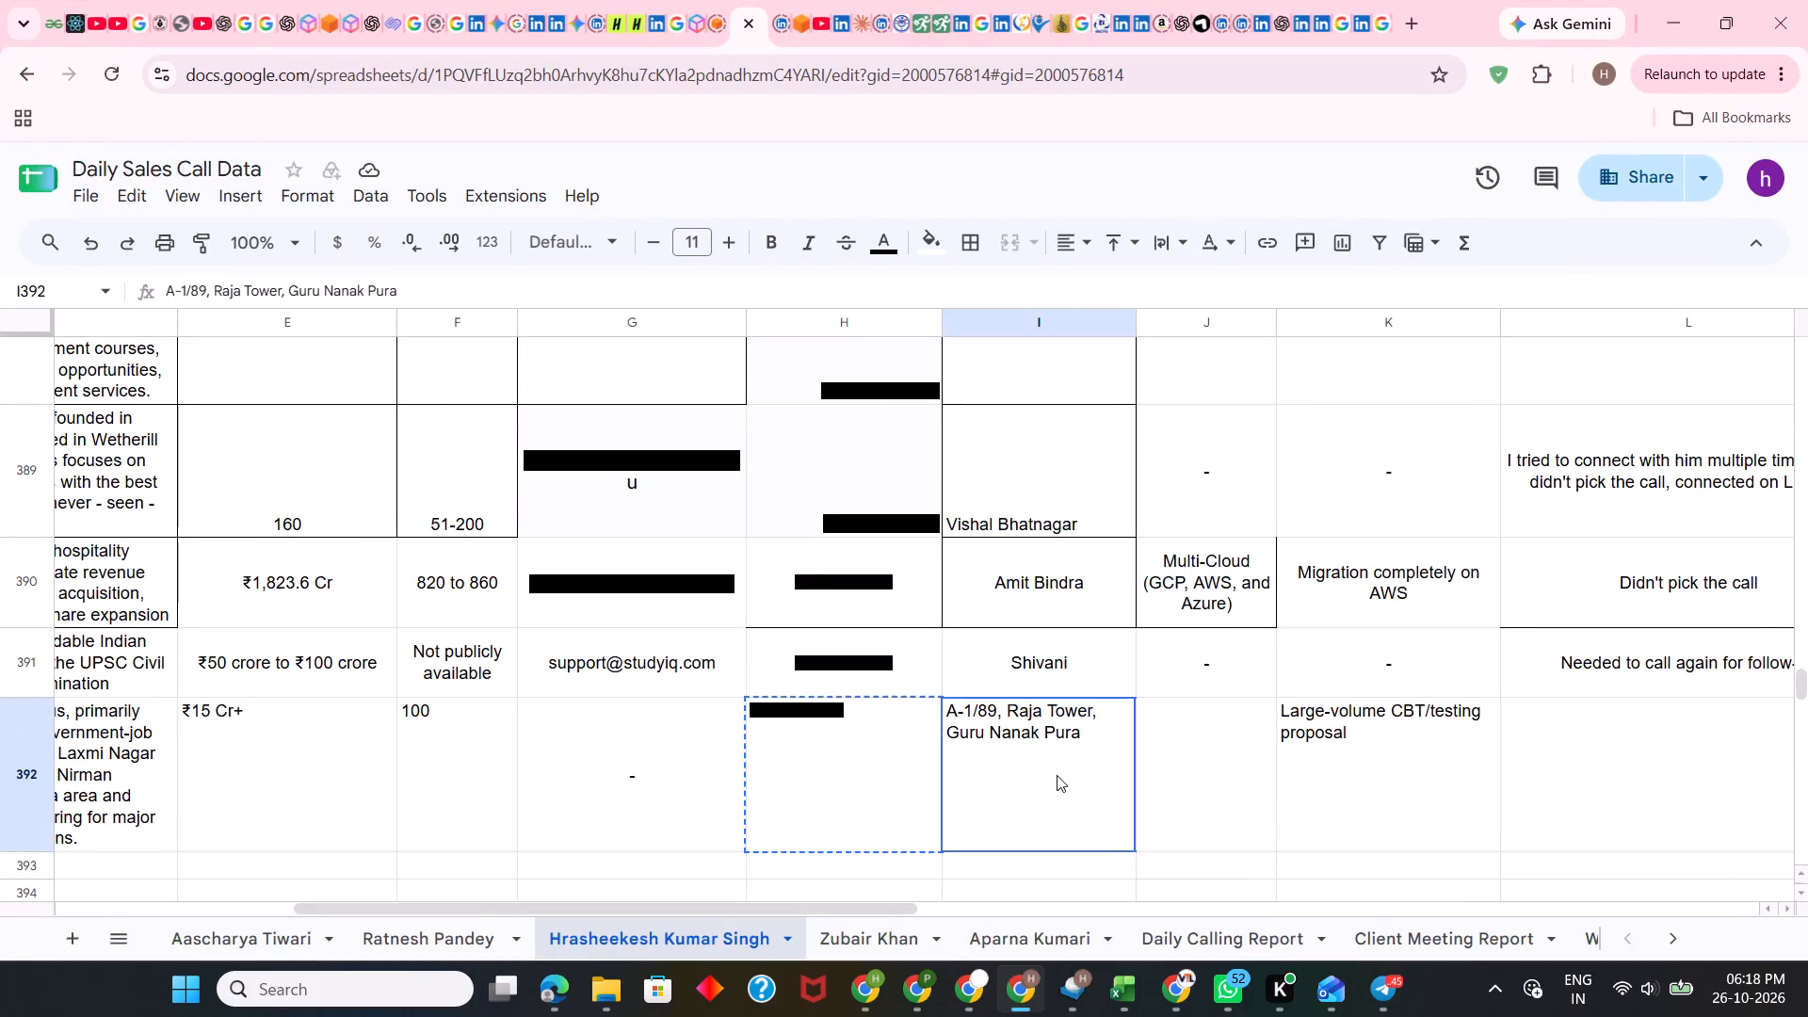
{"action": "left_click", "coordinate": [1239, 636]}
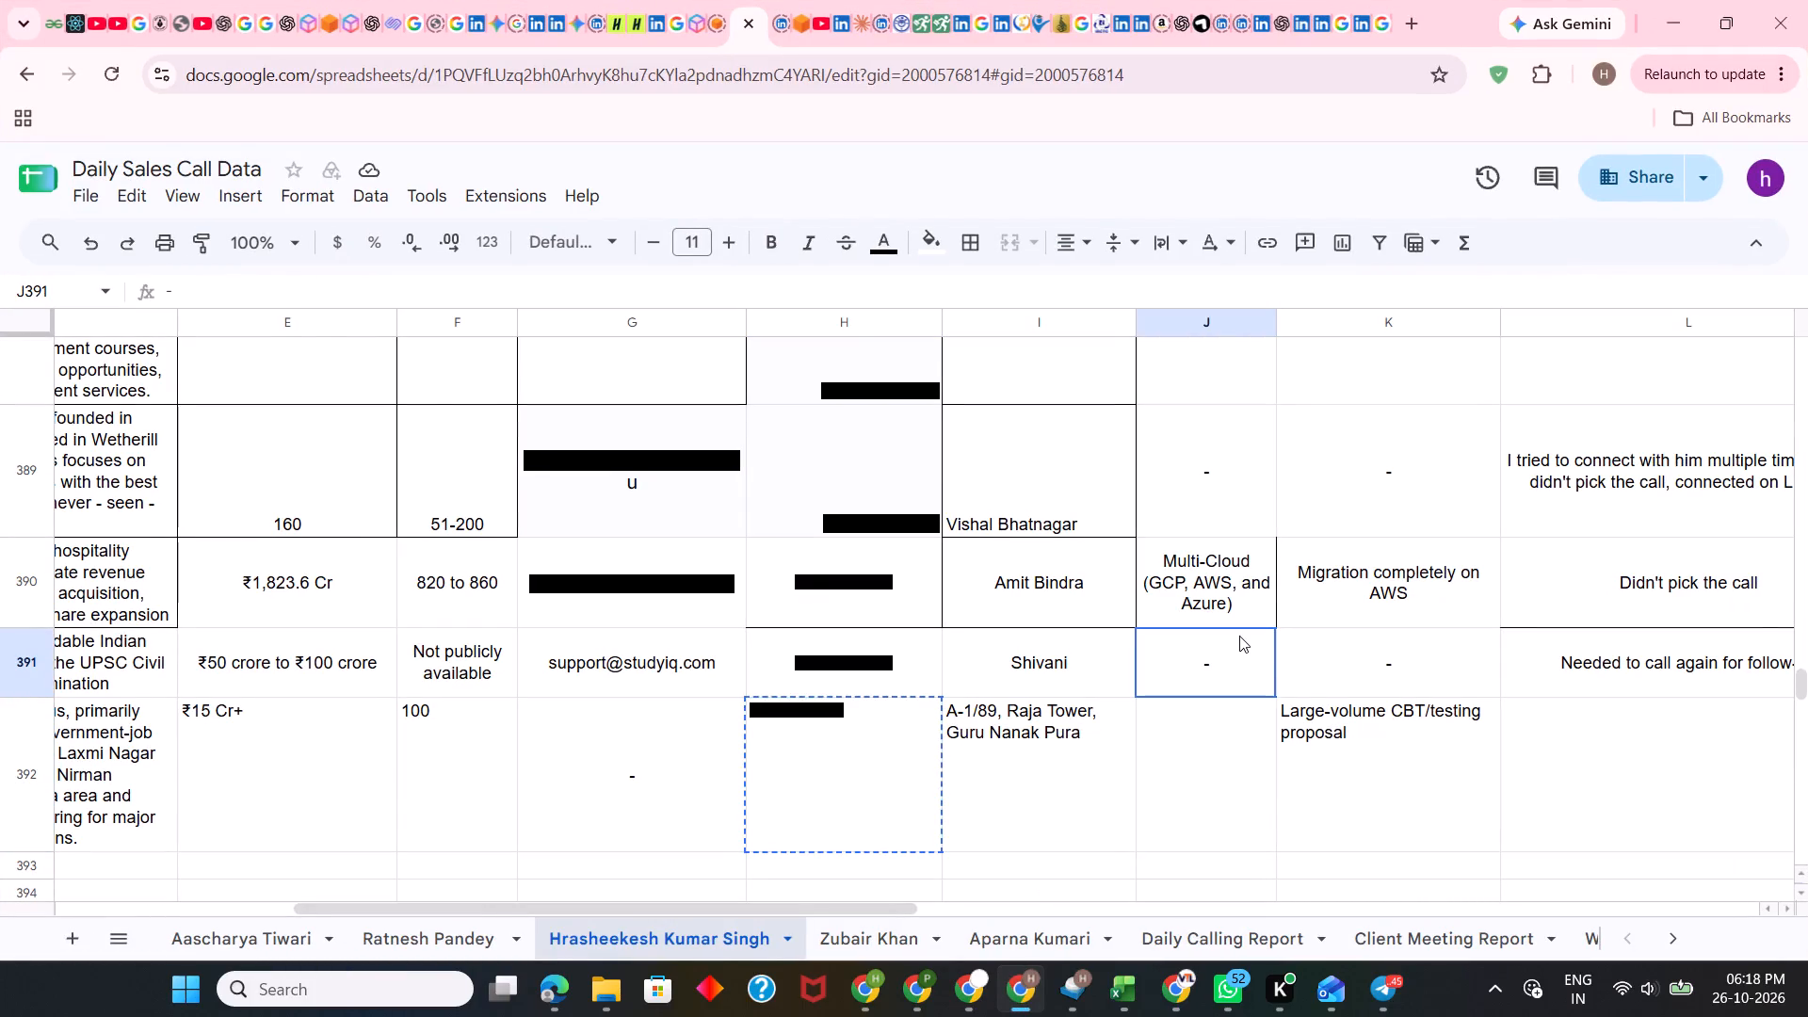
{"action": "key", "text": "ctrl+c"}
{"action": "key", "text": "Down"}
{"action": "key", "text": "Left"}
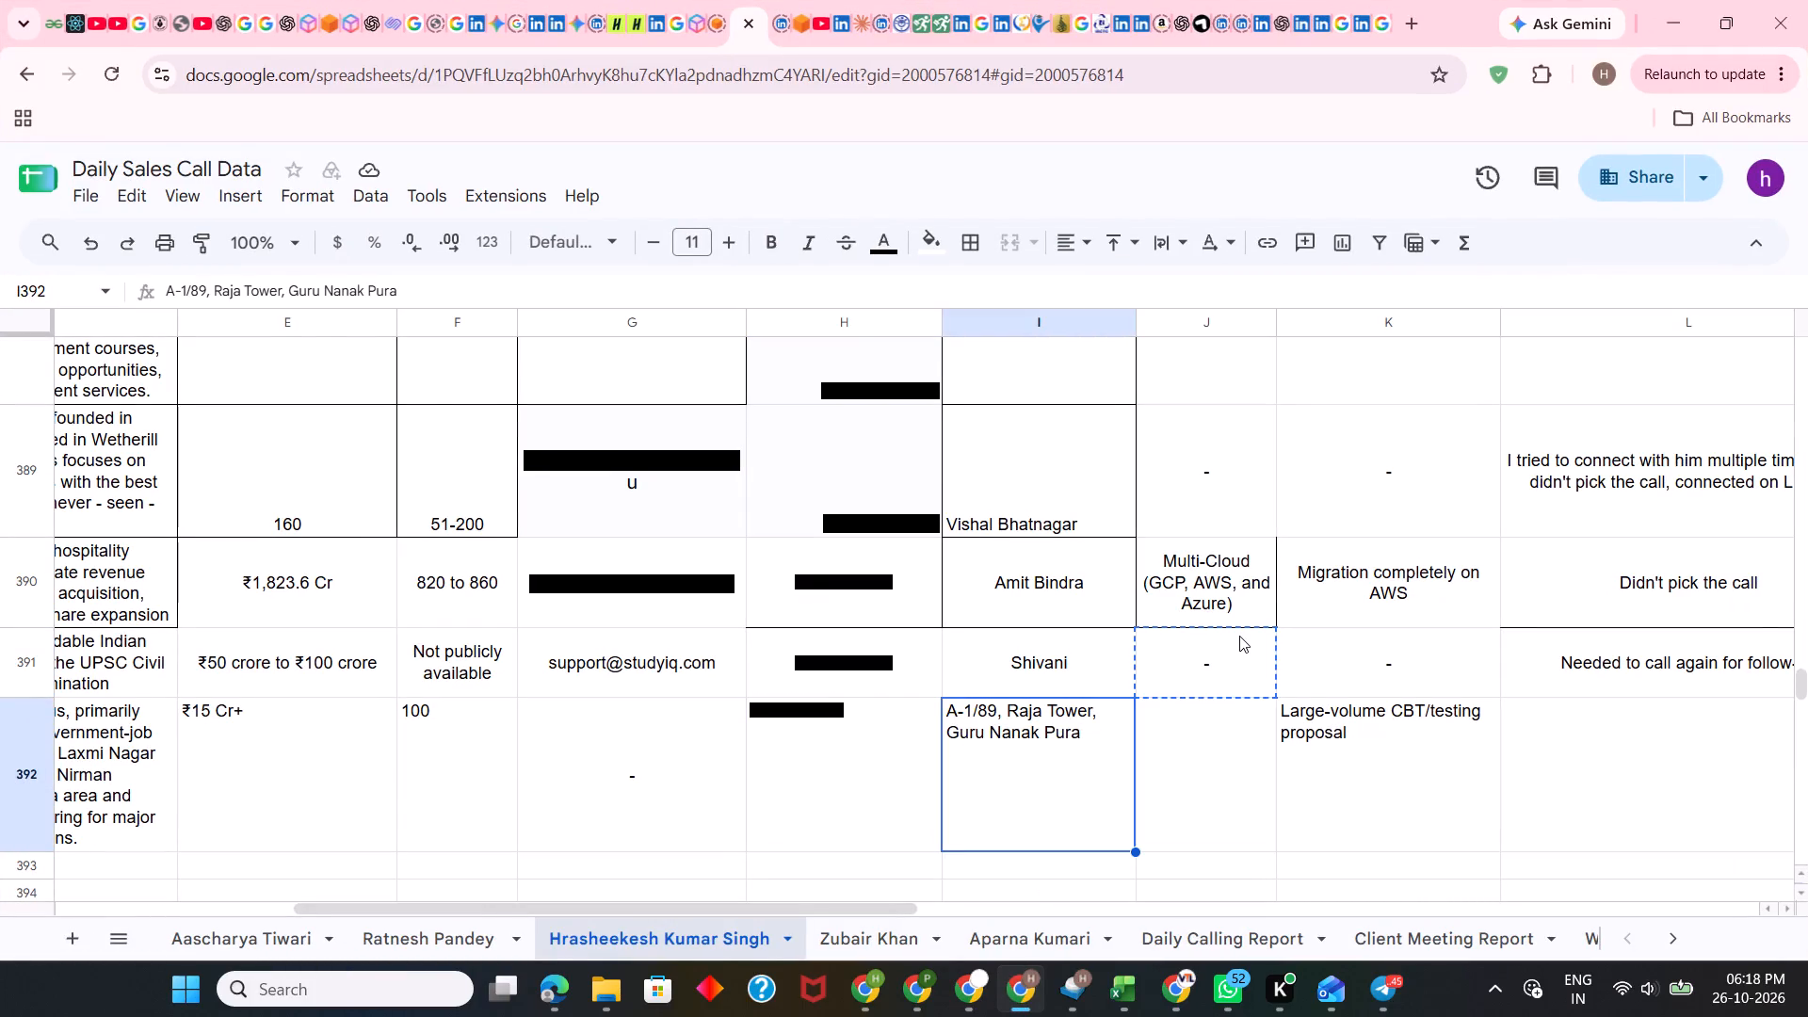
{"action": "key", "text": "ctrl+v"}
Fill the dash from J391 down into row 392's Current Services cell.
{"action": "key", "text": "Right"}
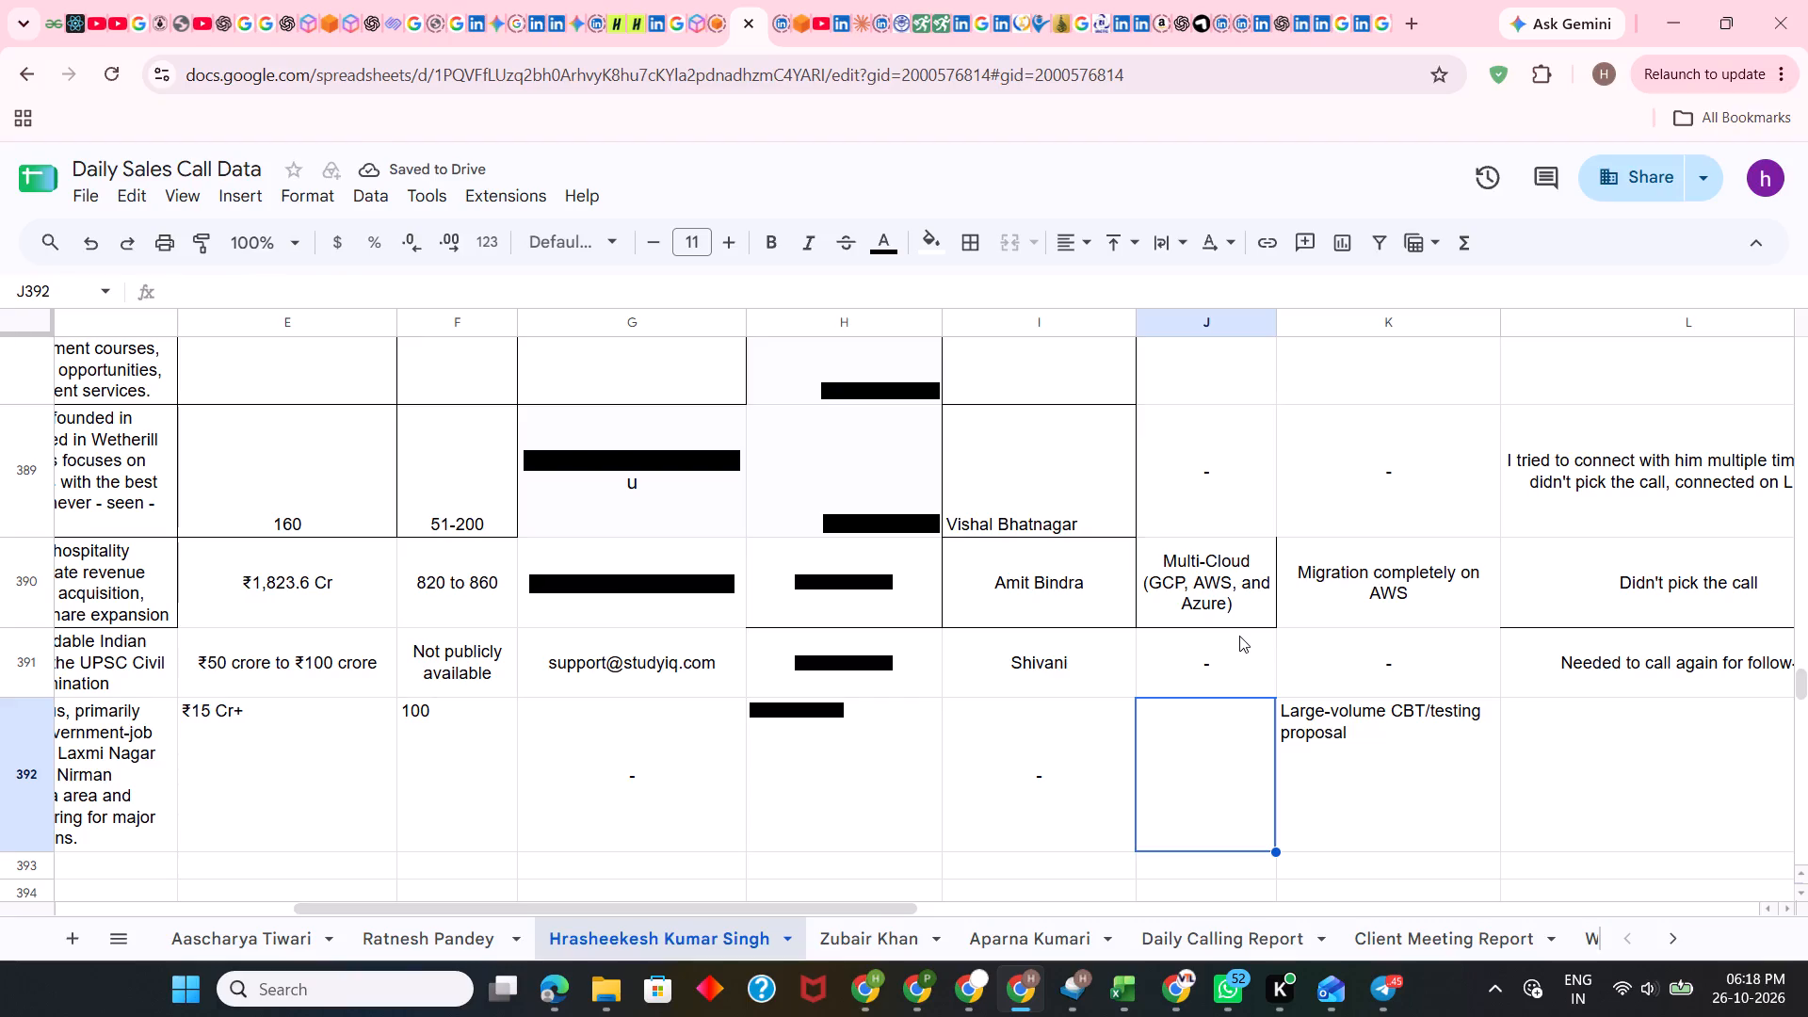
{"action": "key", "text": "Up"}
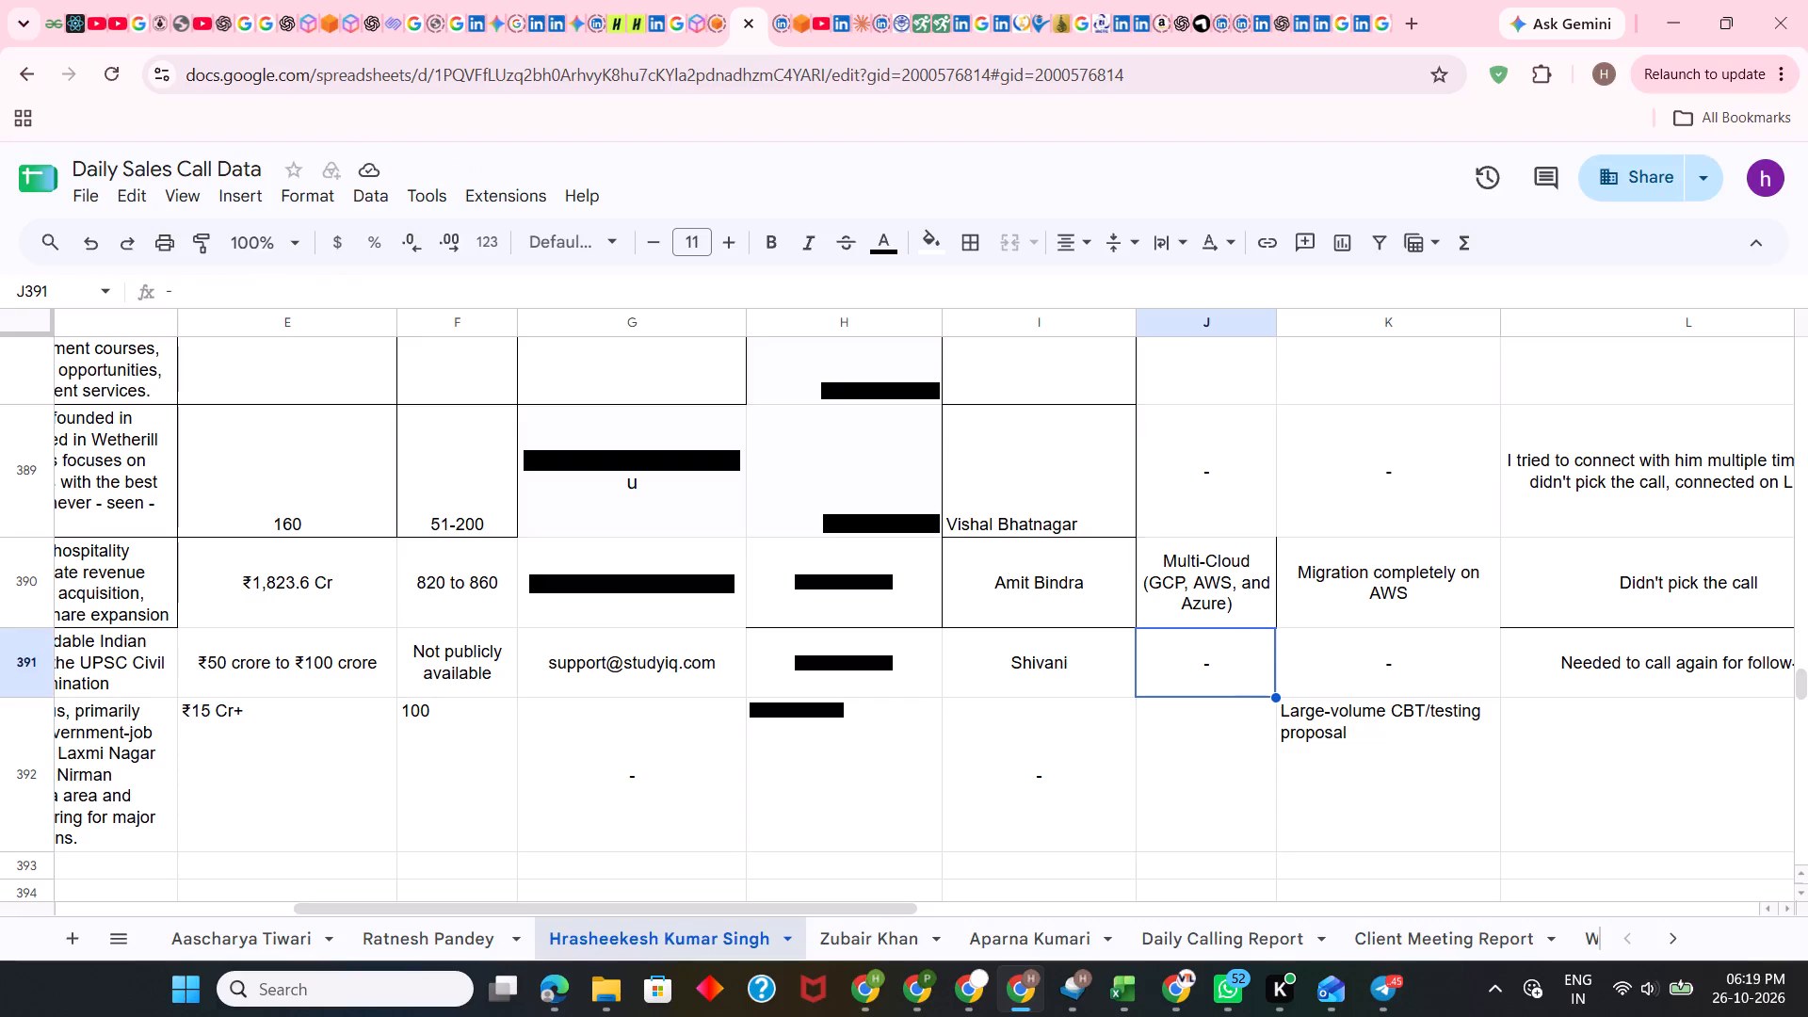
{"action": "left_click_drag", "start_coordinate": [1274, 699], "coordinate": [1274, 751]}
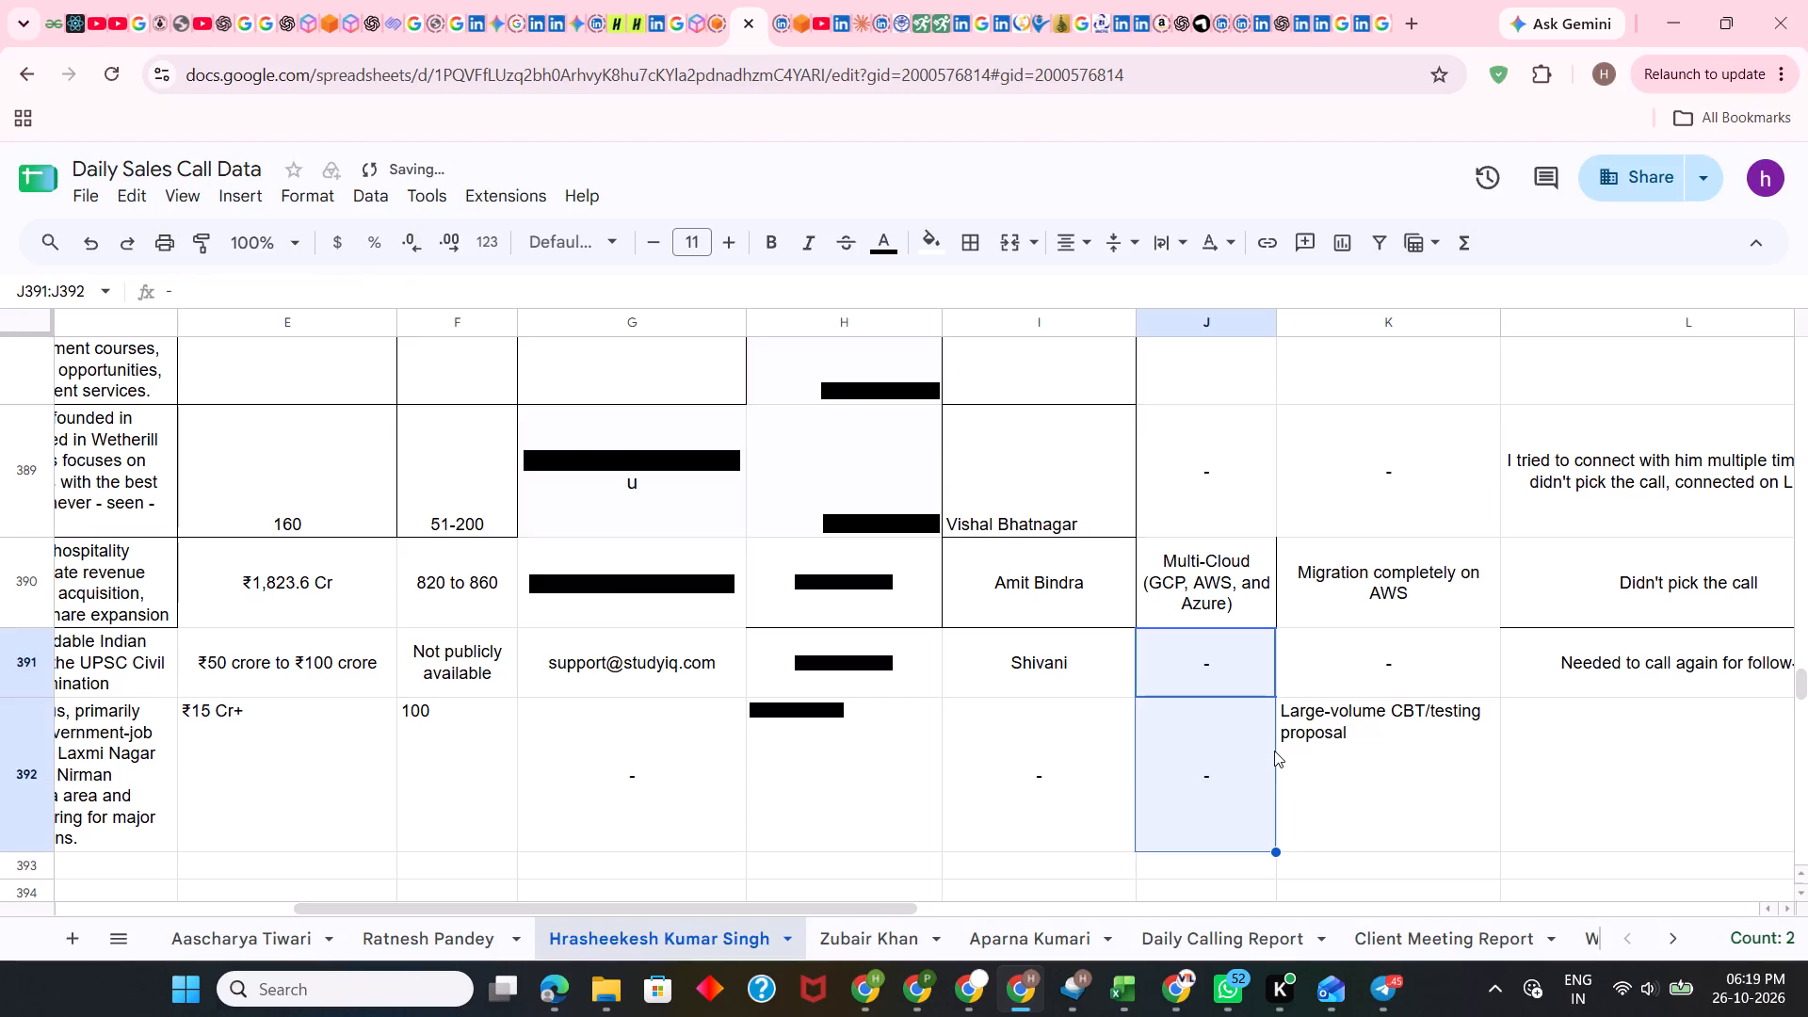
Clear the stray "Call Cut immedialty" note from column N of row 392.
{"action": "left_click", "coordinate": [1447, 761]}
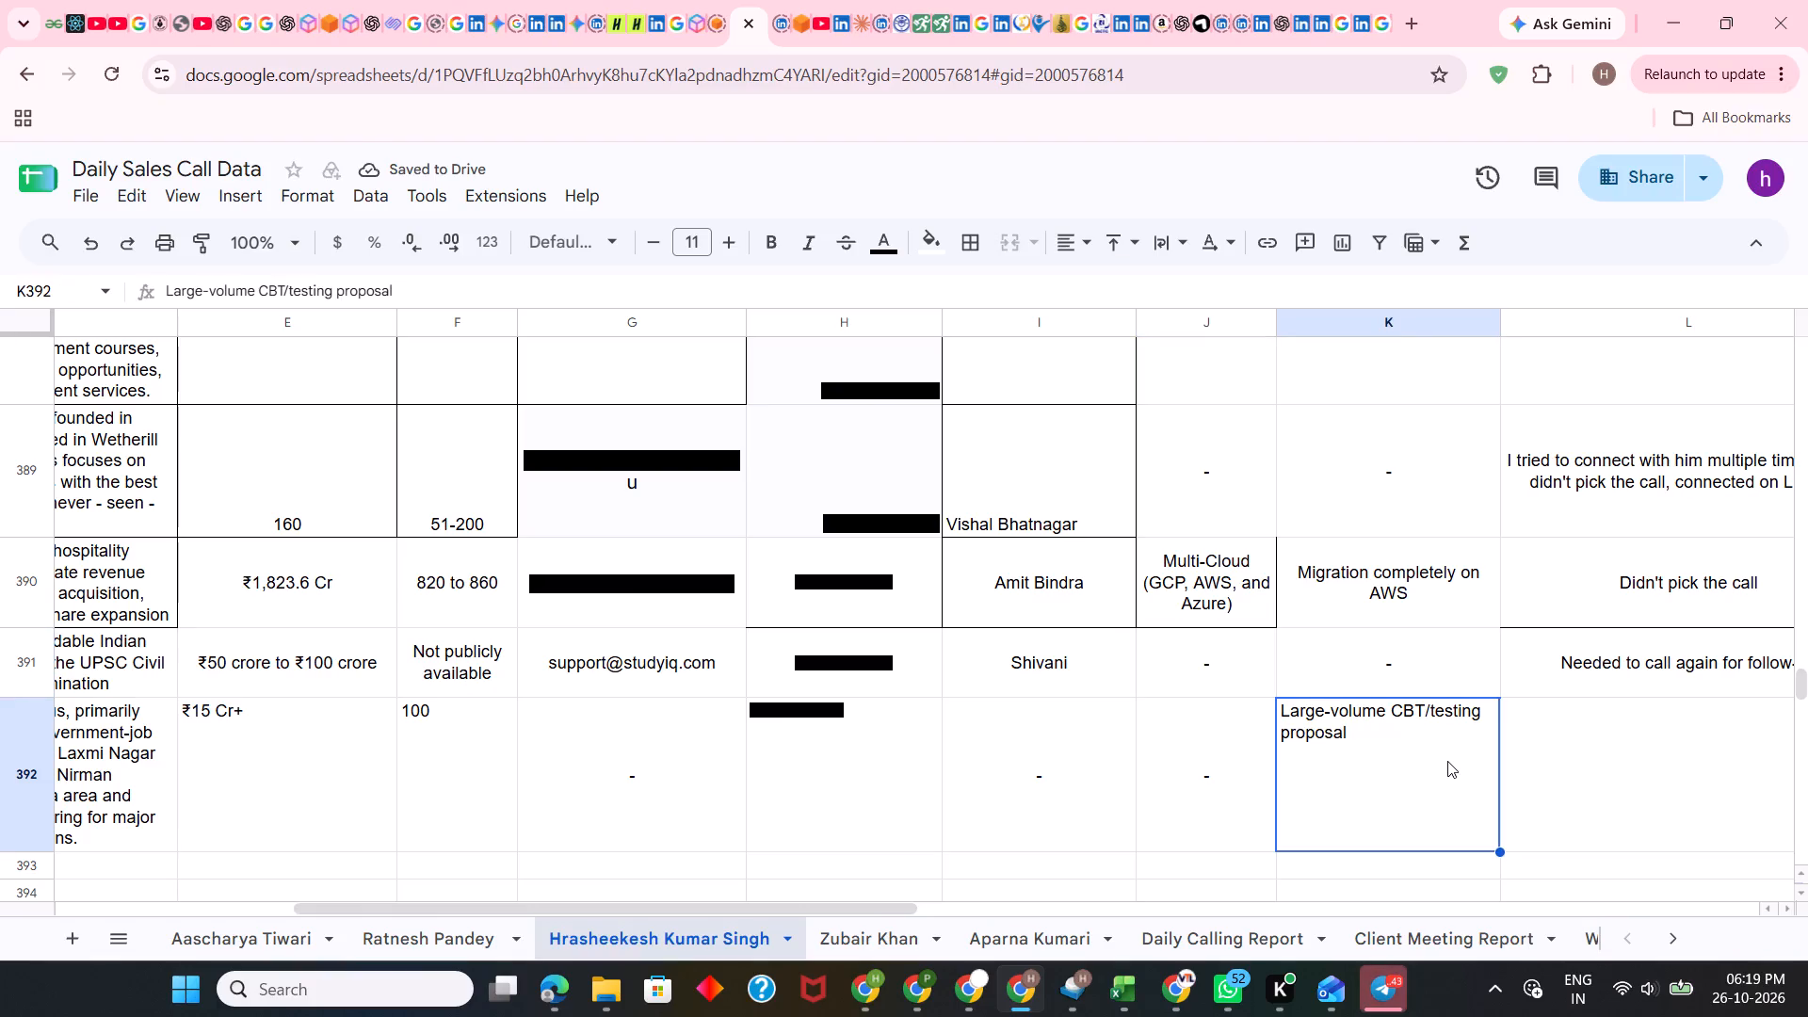
{"action": "scroll", "coordinate": [1447, 761], "scroll_direction": "up", "scroll_amount": 1}
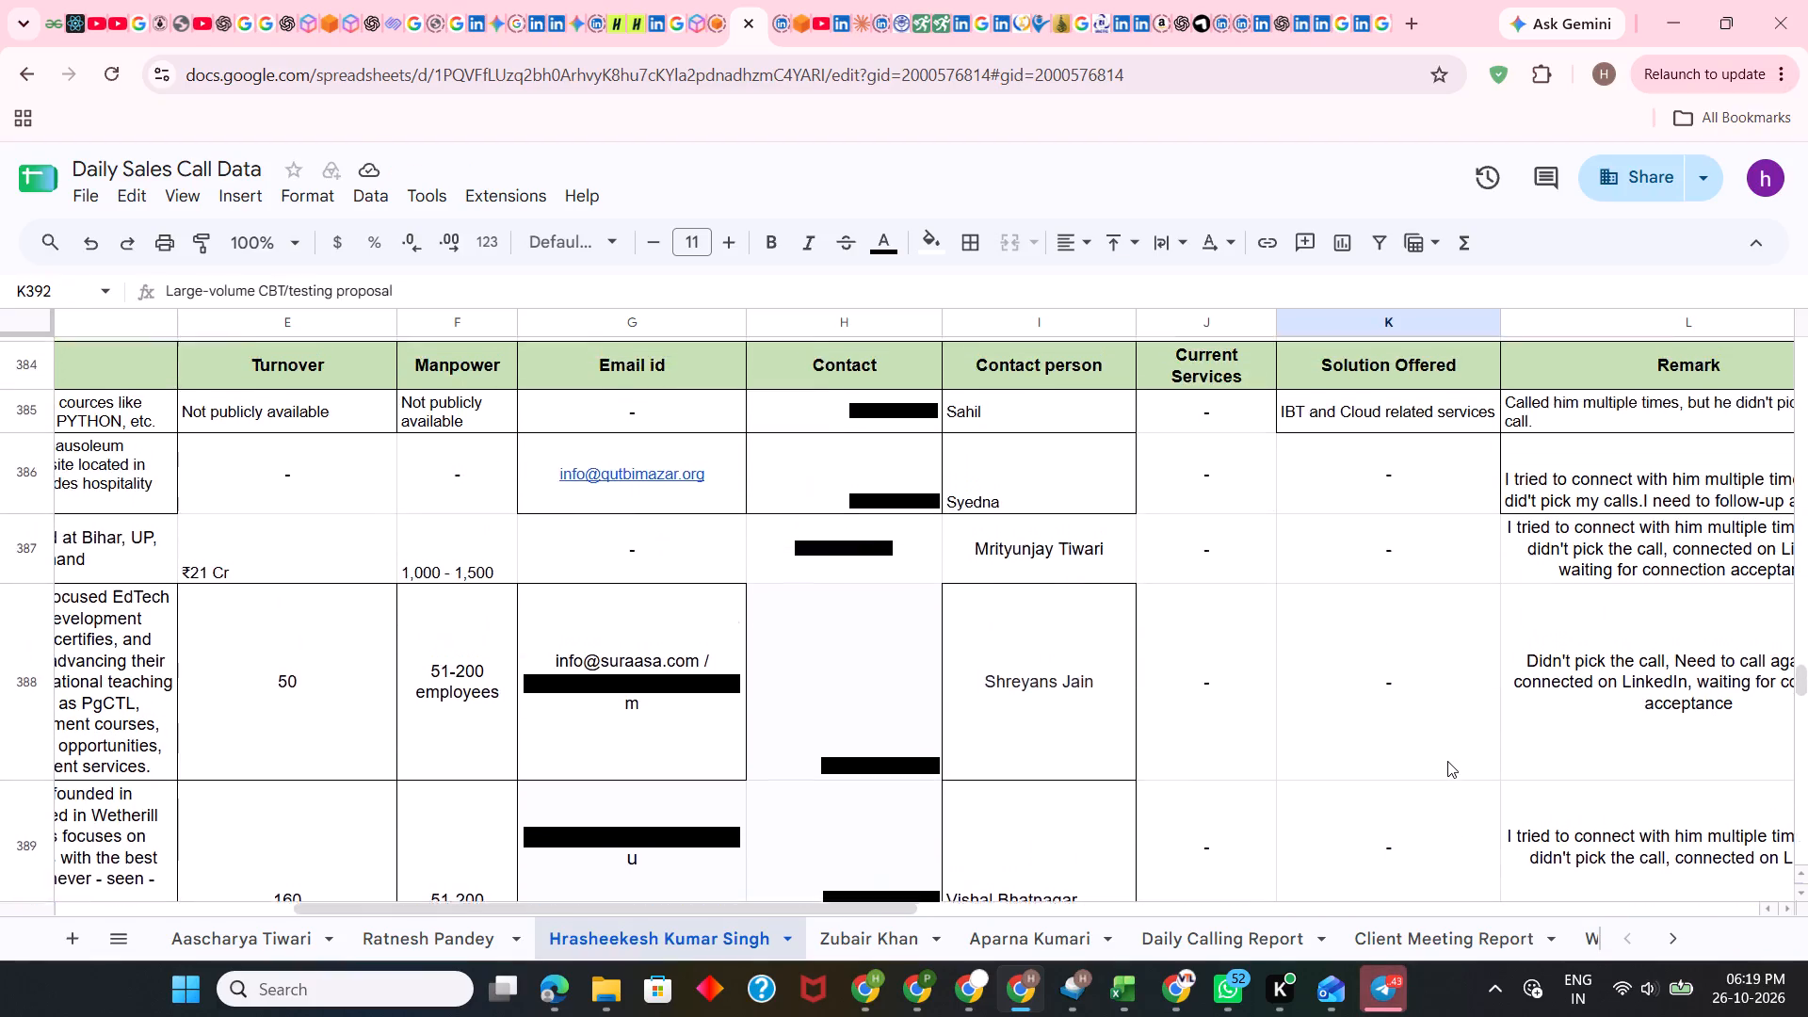
{"action": "scroll", "coordinate": [1447, 761], "scroll_direction": "up", "scroll_amount": 1}
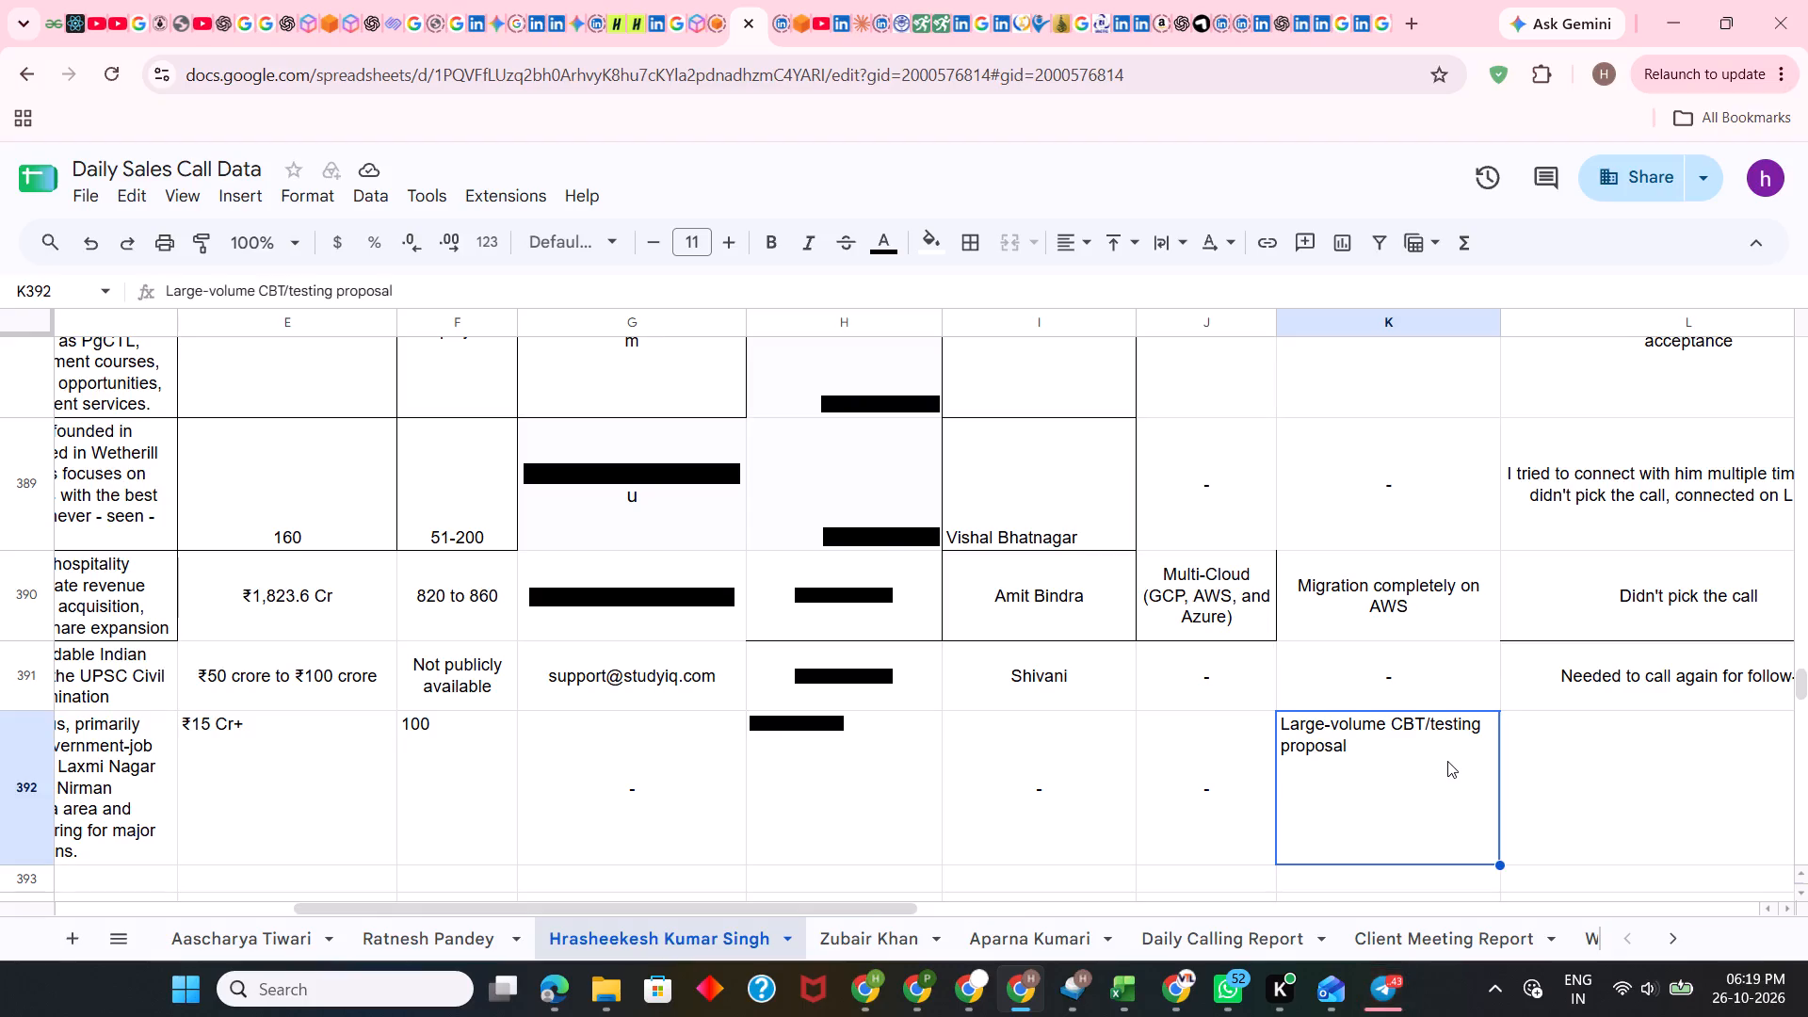
{"action": "scroll", "coordinate": [1447, 761], "scroll_direction": "left", "scroll_amount": 3}
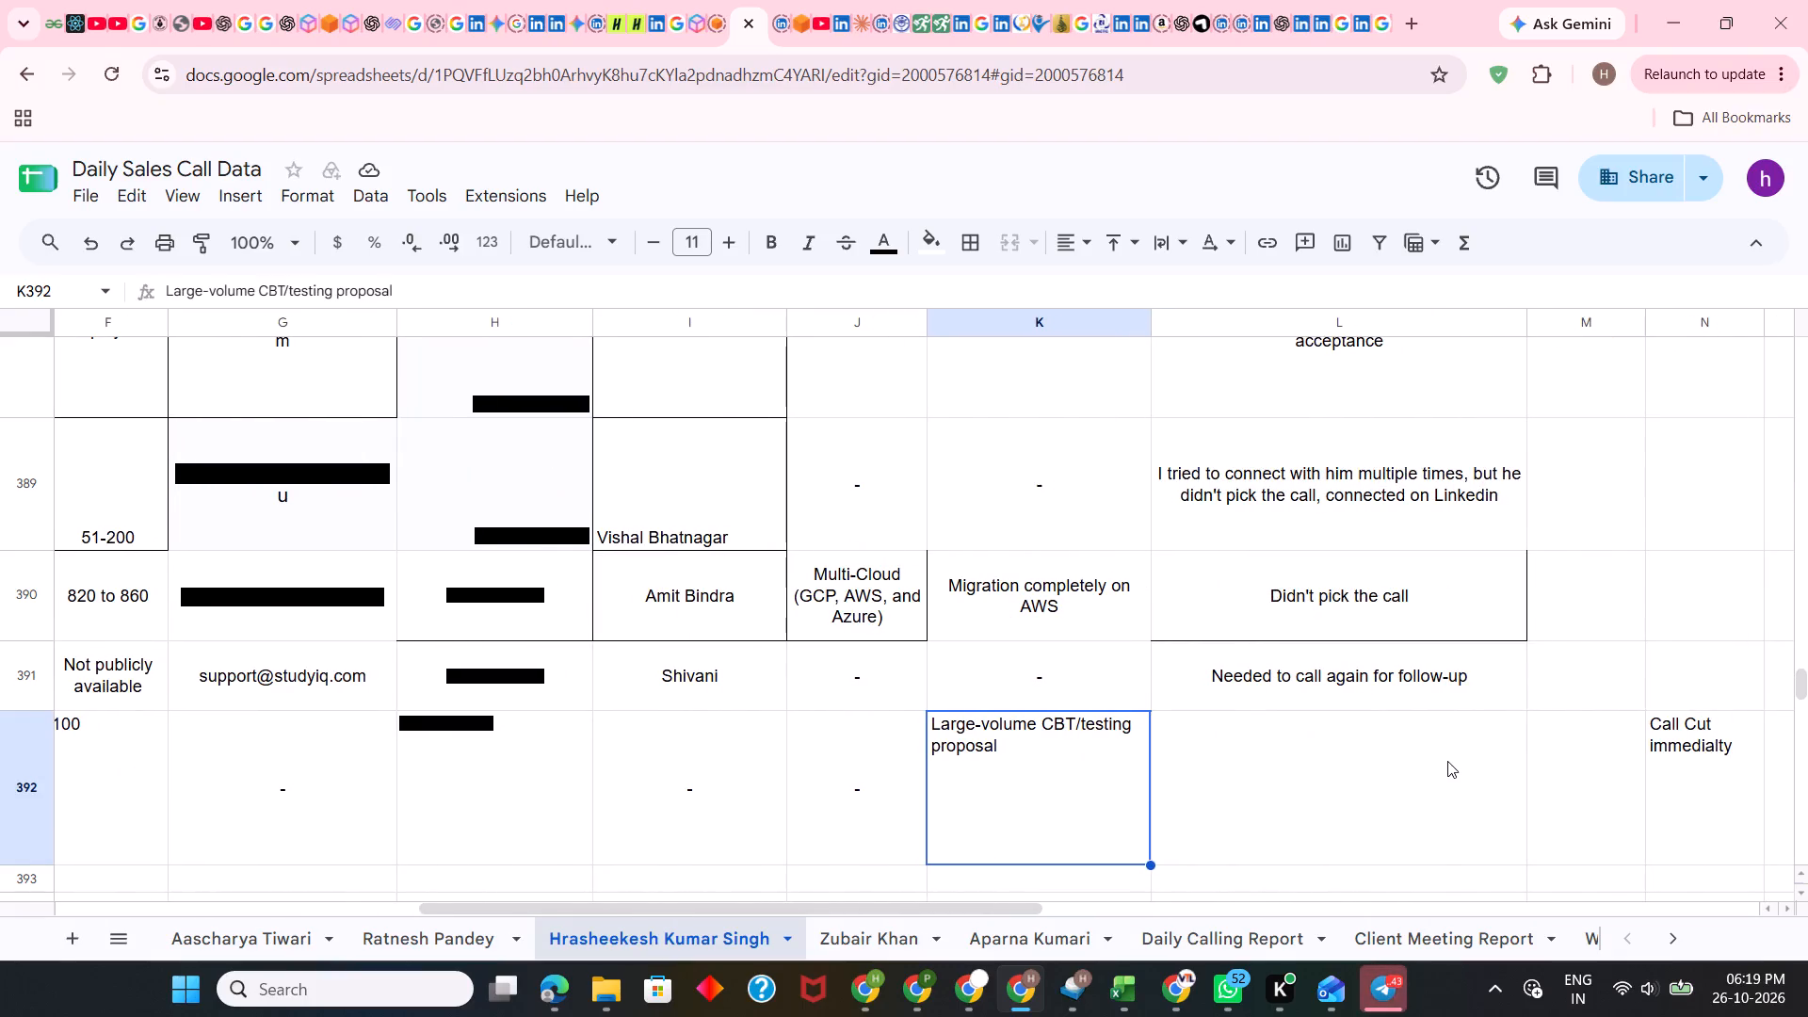
{"action": "left_click", "coordinate": [1757, 756]}
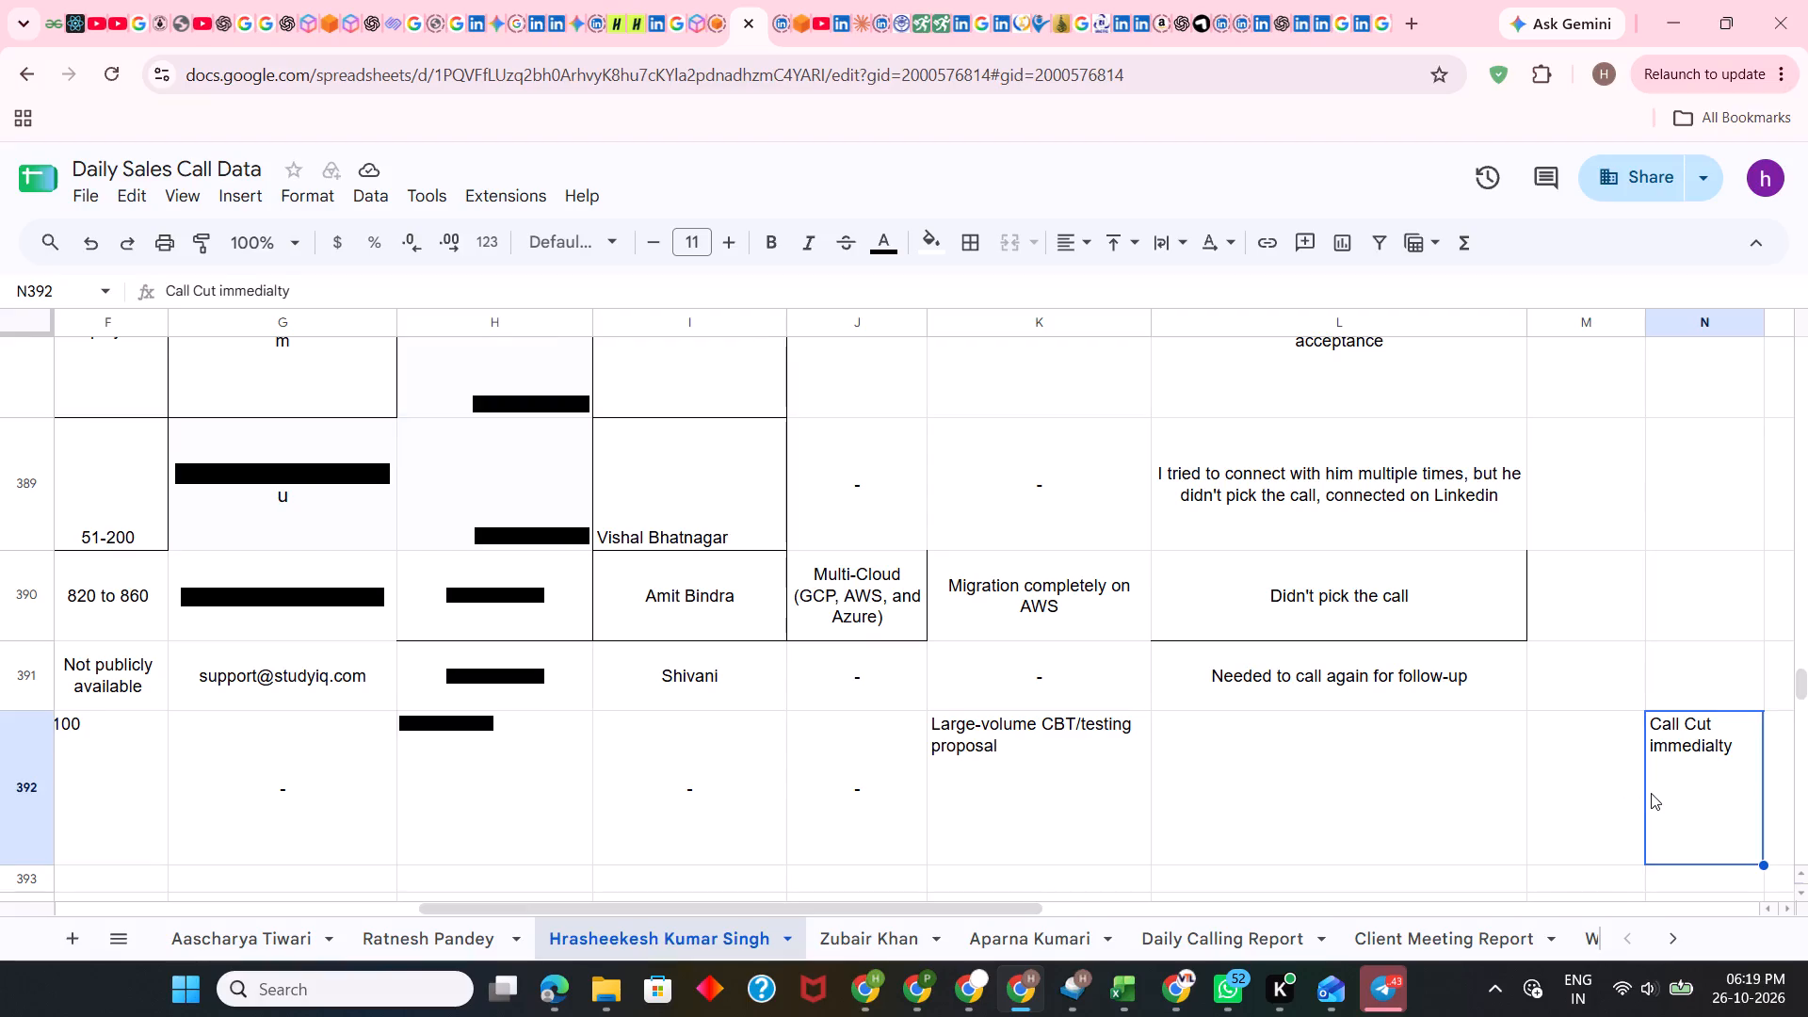
{"action": "key", "text": "BackSpace"}
Enter "She cut the call immediately" in the Remark cell of row 392.
{"action": "left_click", "coordinate": [1368, 814]}
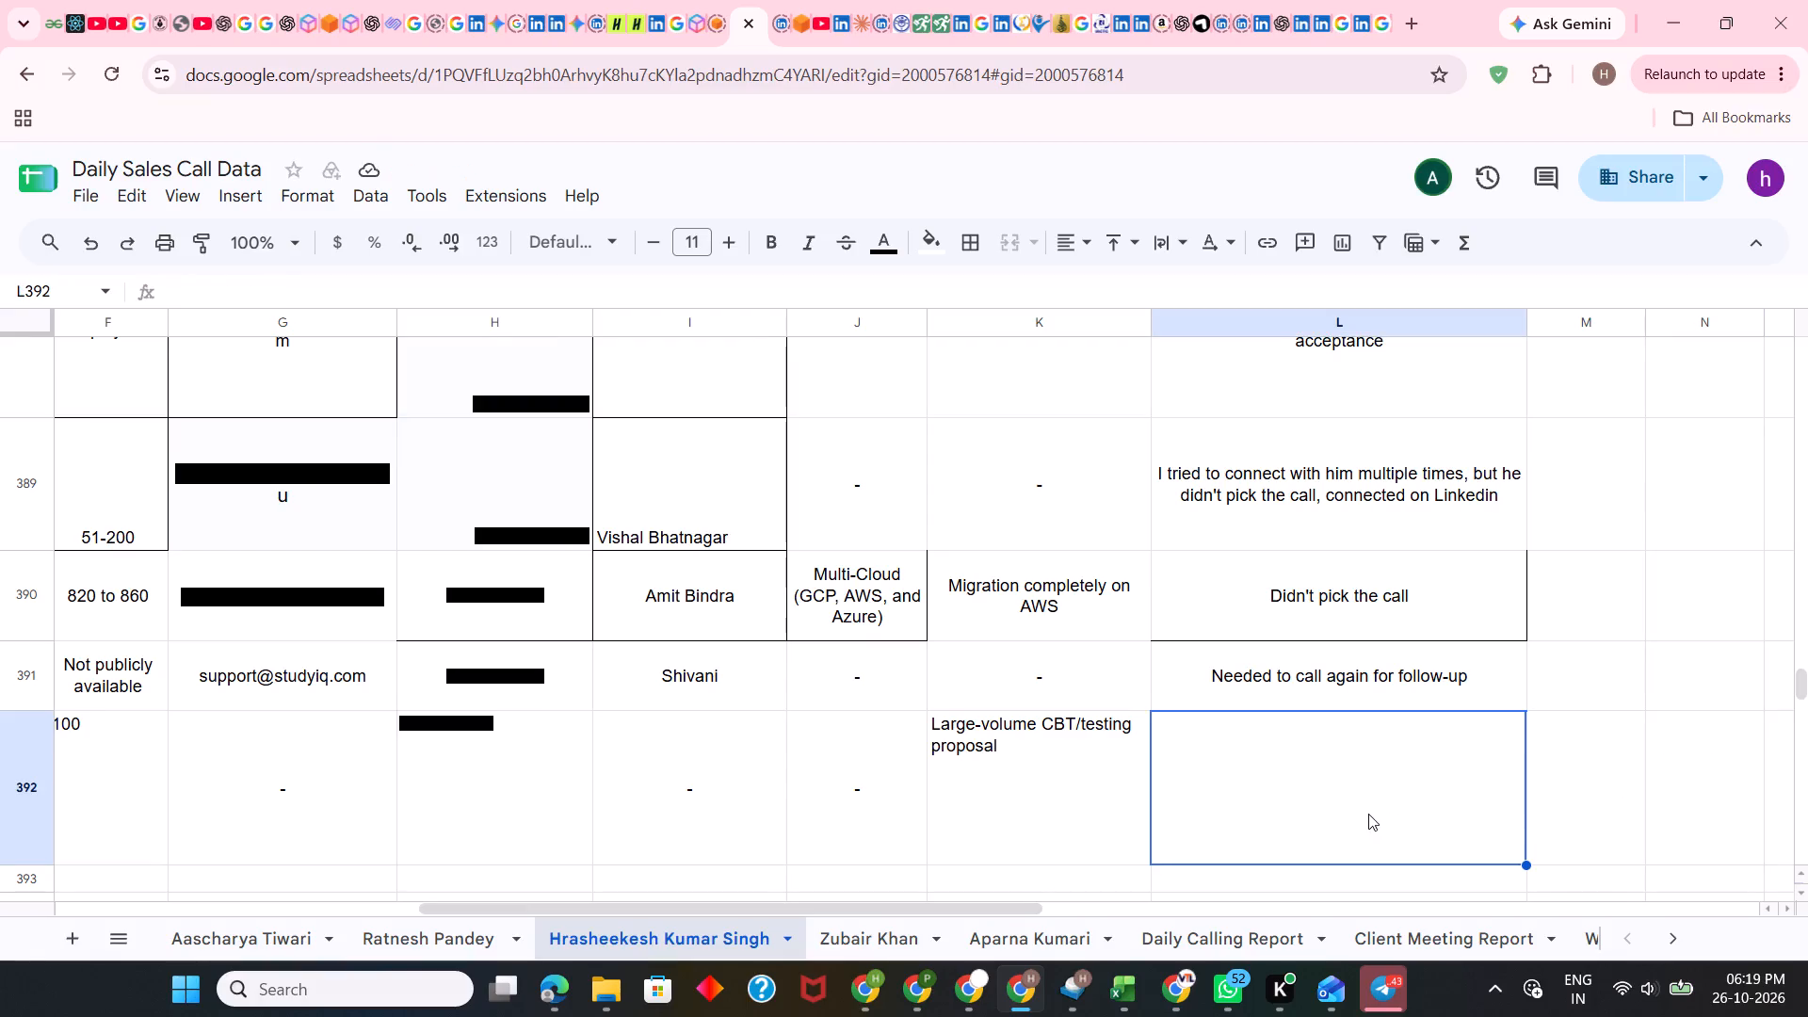
{"action": "type", "text": "She cur"}
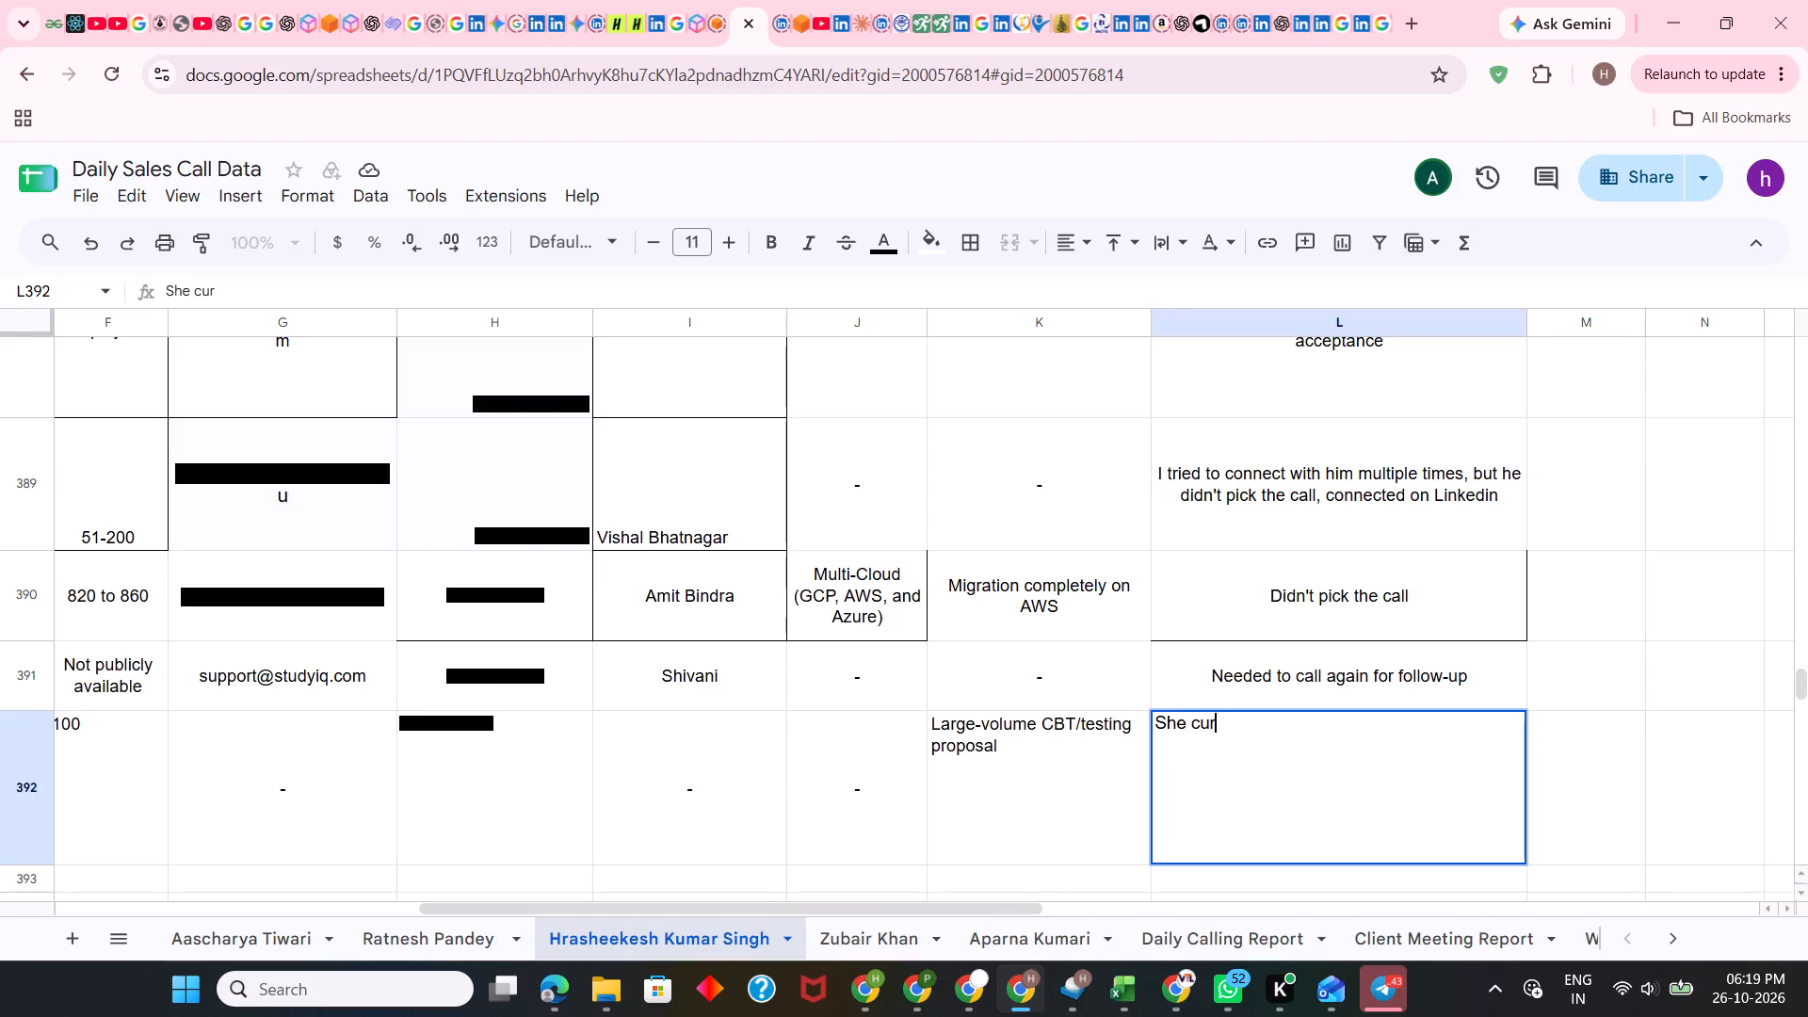
{"action": "key", "text": "BackSpace"}
{"action": "type", "text": "t thr"}
{"action": "key", "text": "space"}
{"action": "key", "text": "BackSpace"}
{"action": "key", "text": "BackSpace"}
{"action": "type", "text": "e call immediately"}
{"action": "key", "text": "Return"}
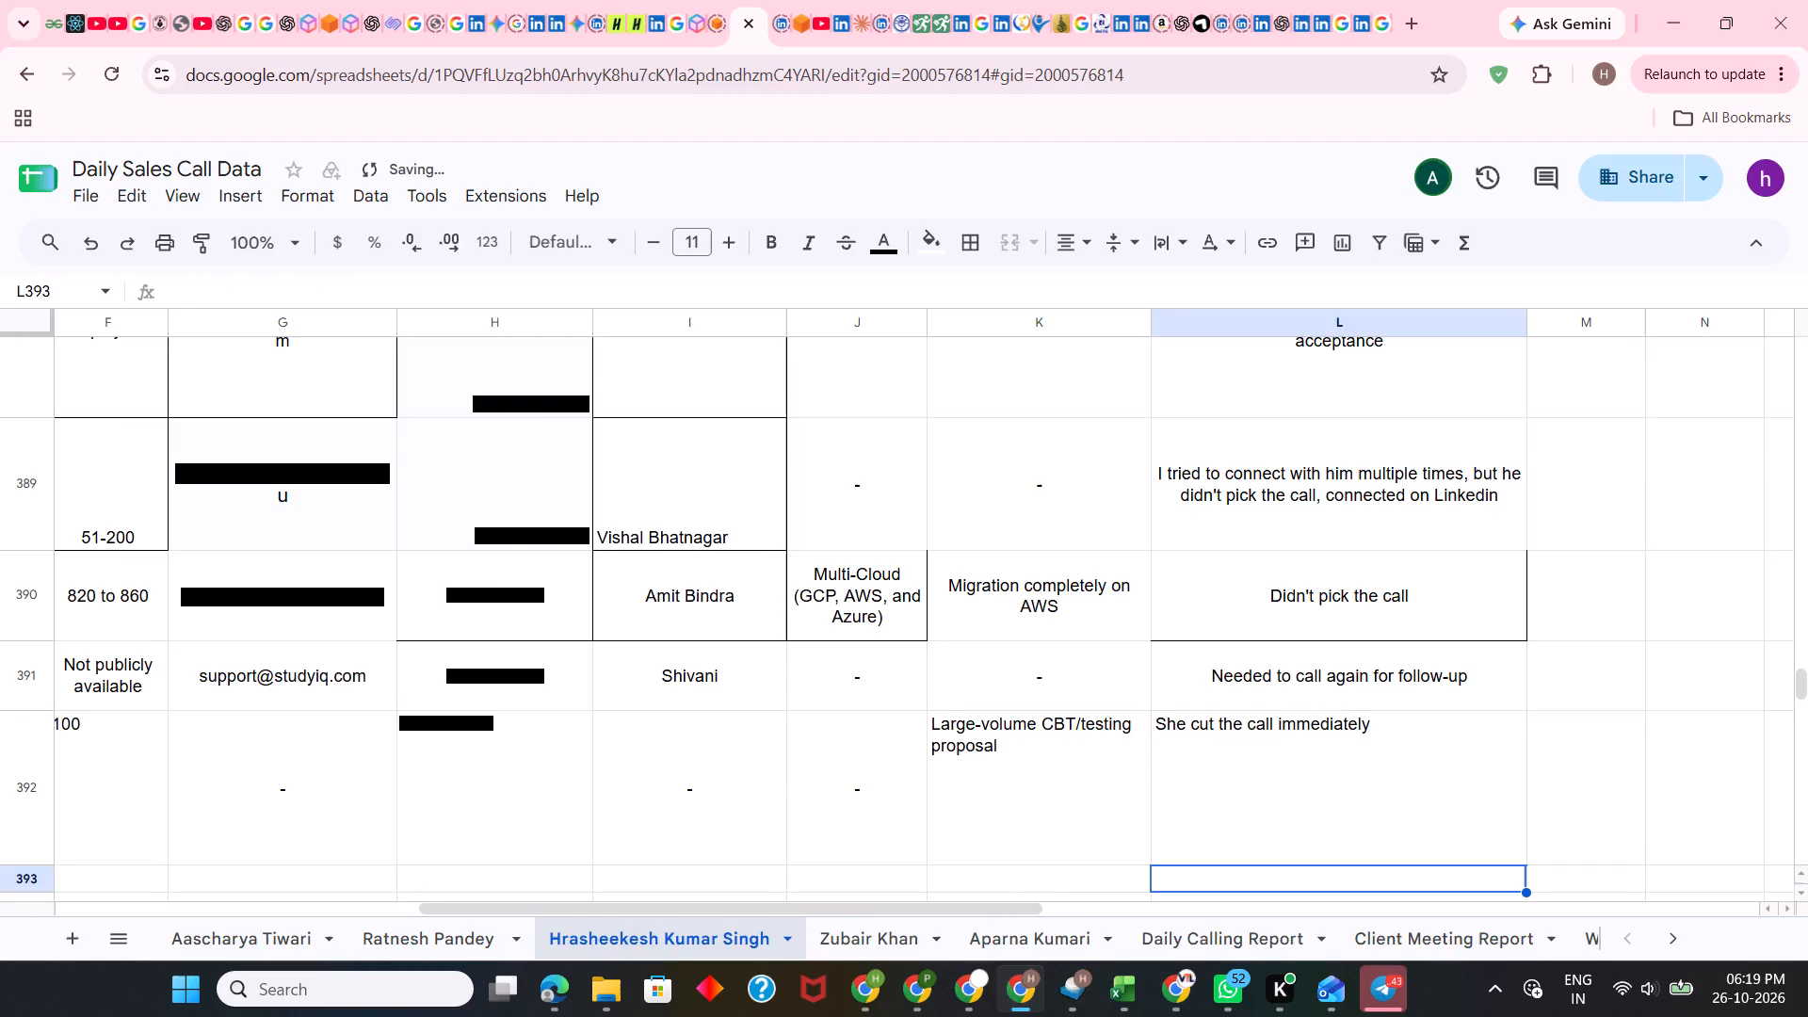
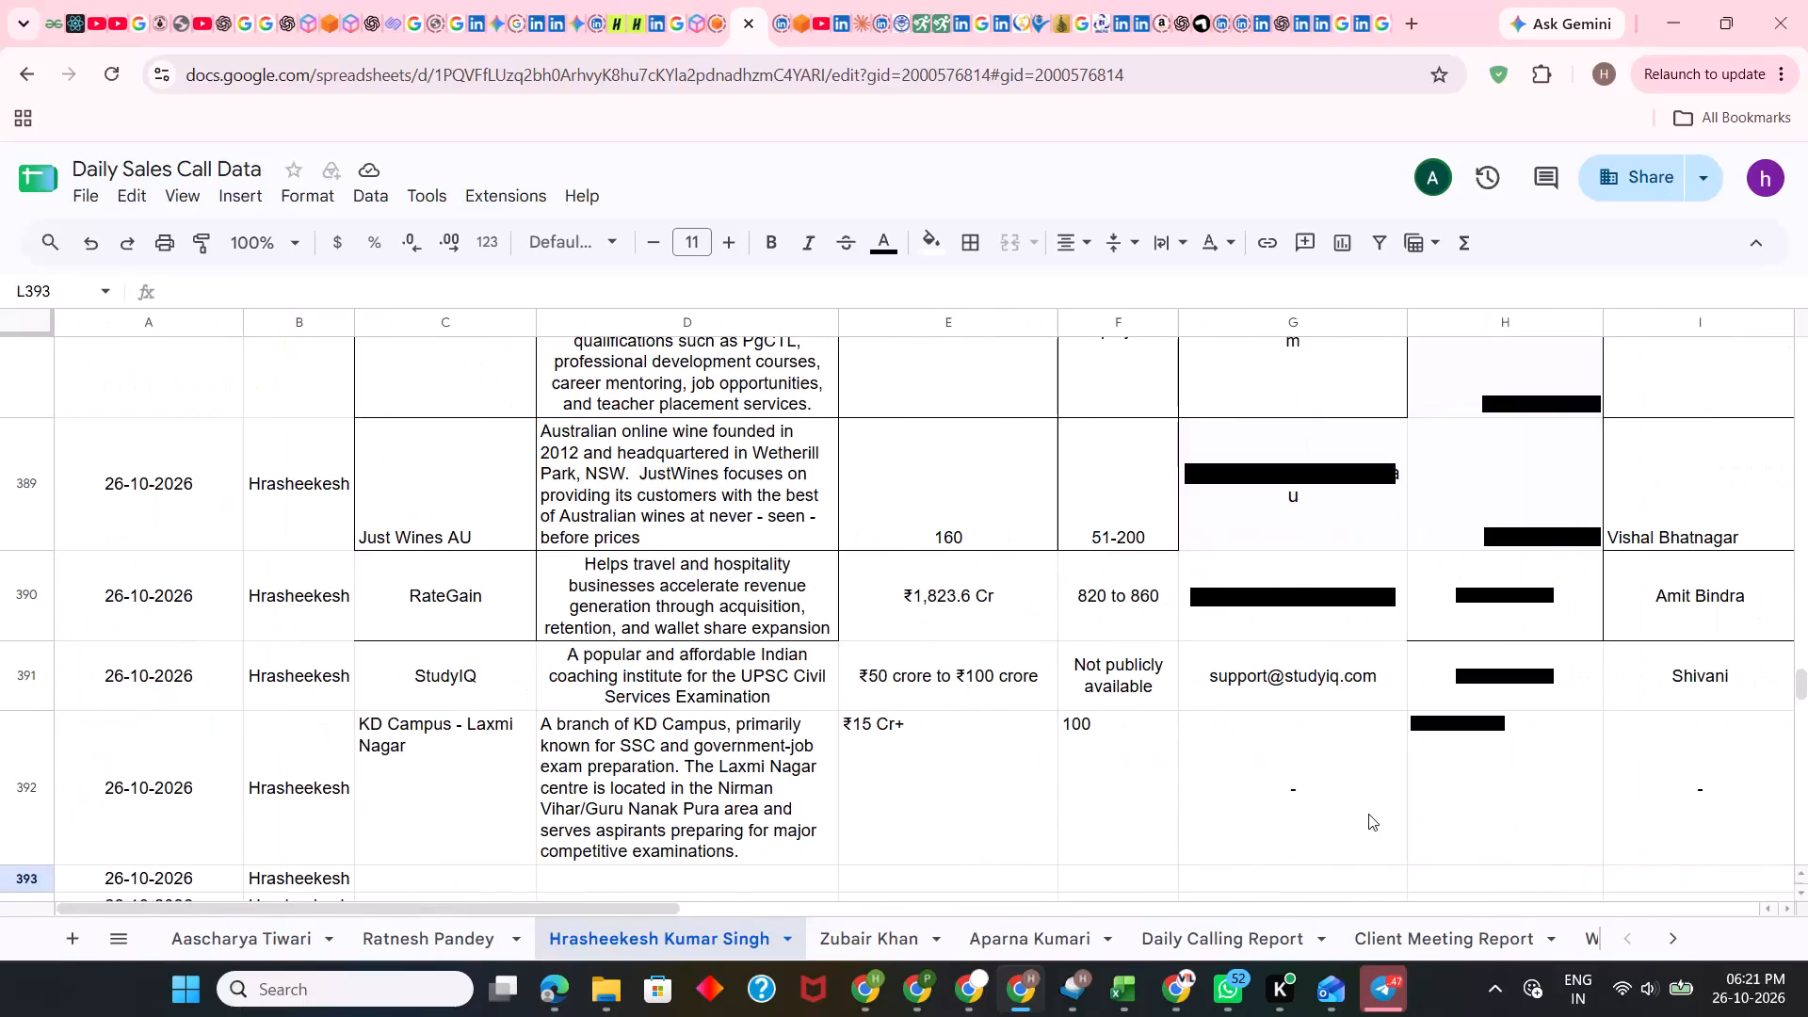
Go to the first empty 26-10-2026 row and select its company name cell, C393.
{"action": "scroll", "coordinate": [1368, 814], "scroll_direction": "down", "scroll_amount": 4}
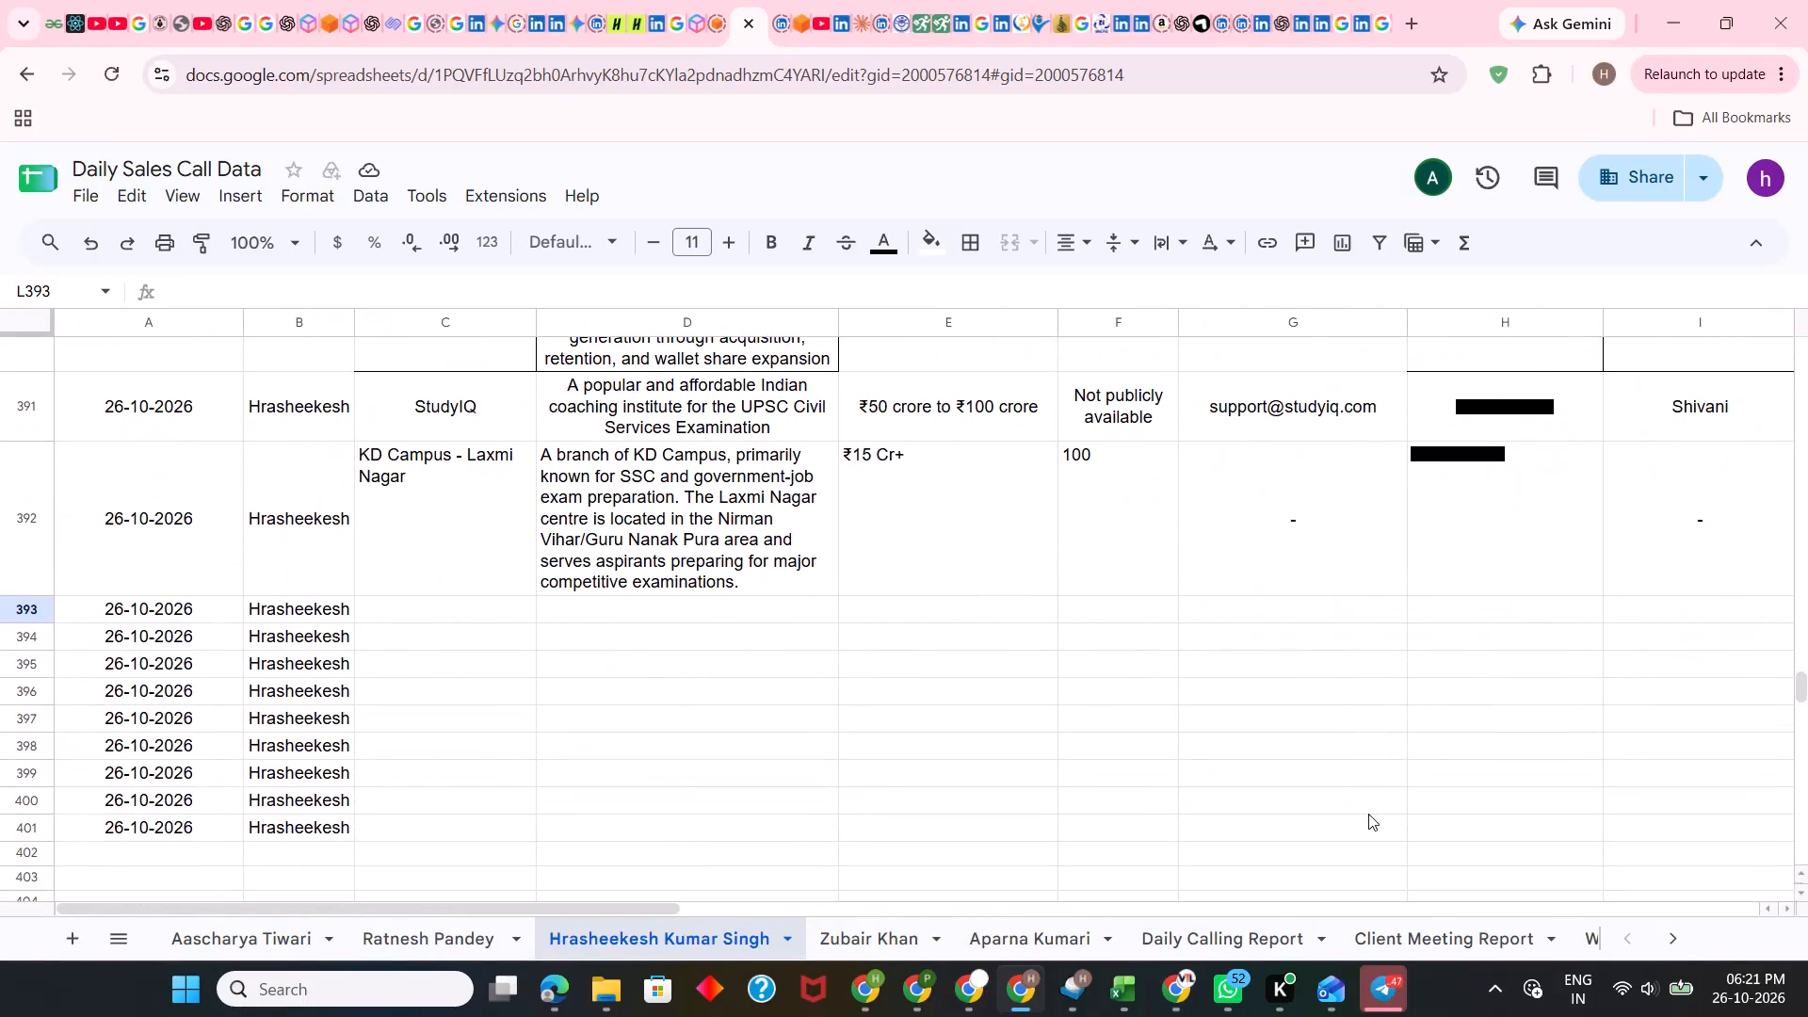
{"action": "left_click", "coordinate": [508, 621]}
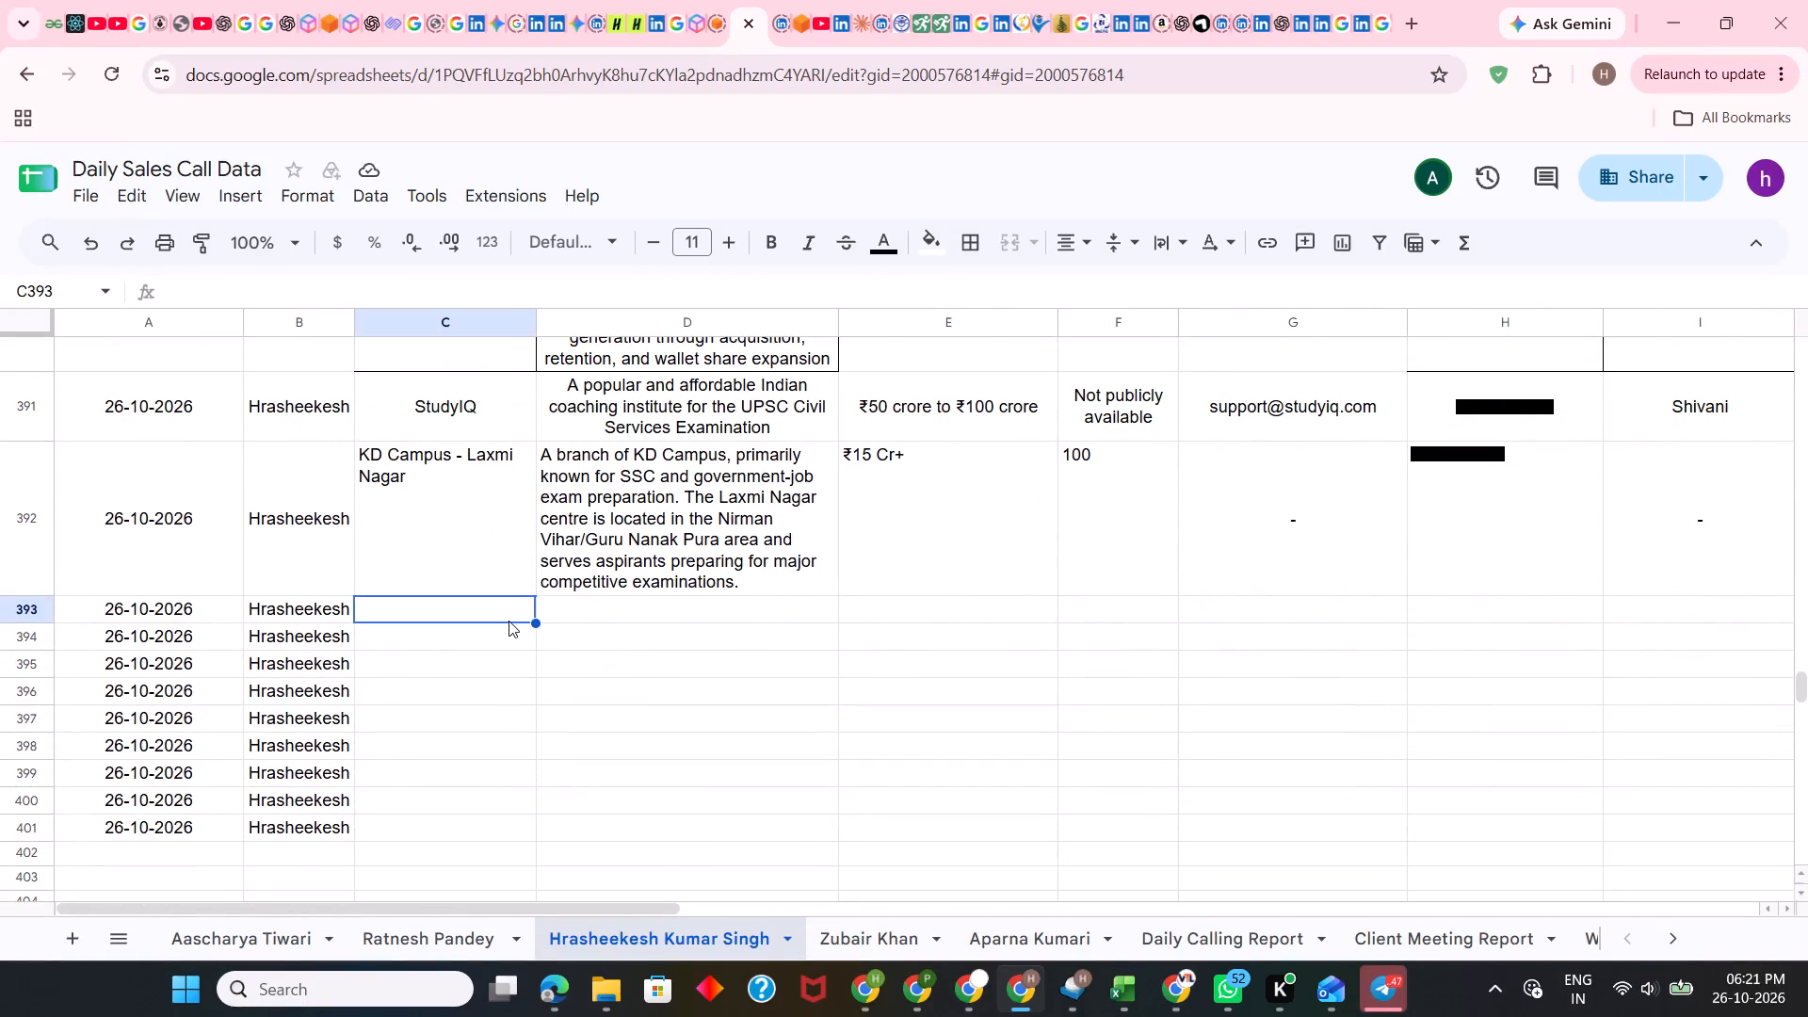
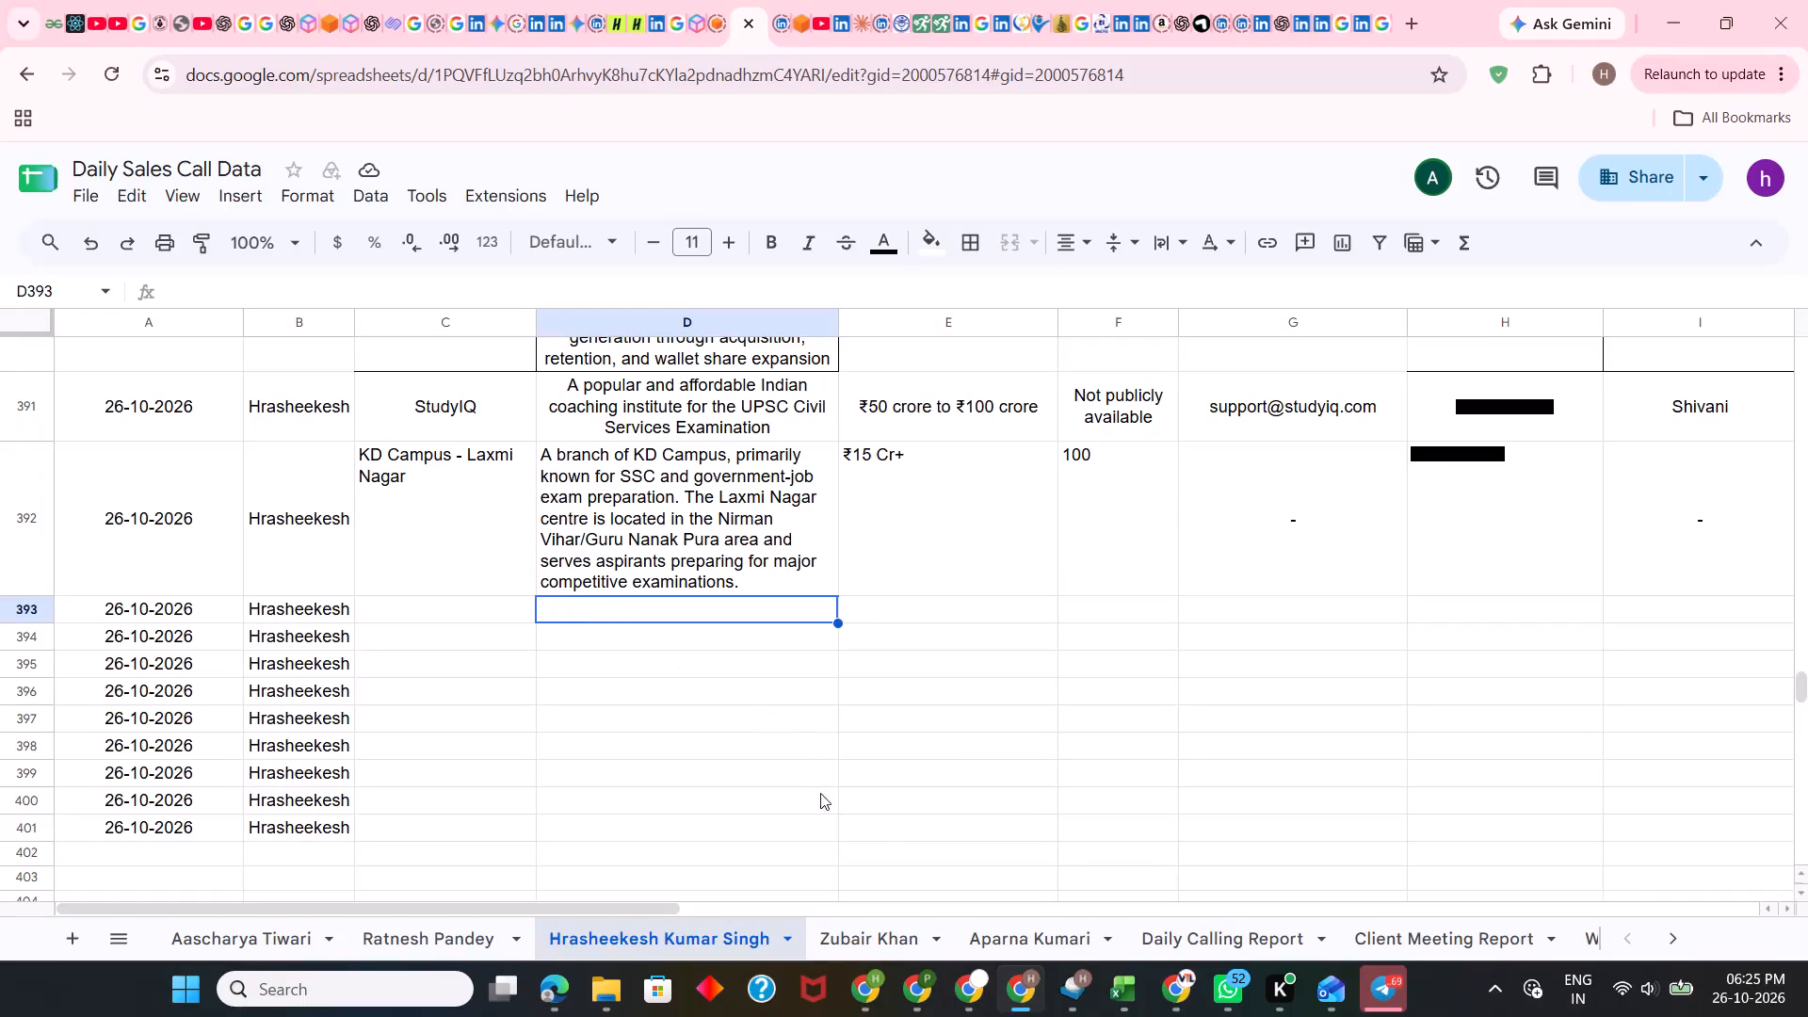
In Zubair's sheet, browse the company records below KD Campus and select the IGP Institute company name cell, C19.
{"action": "left_click", "coordinate": [875, 942]}
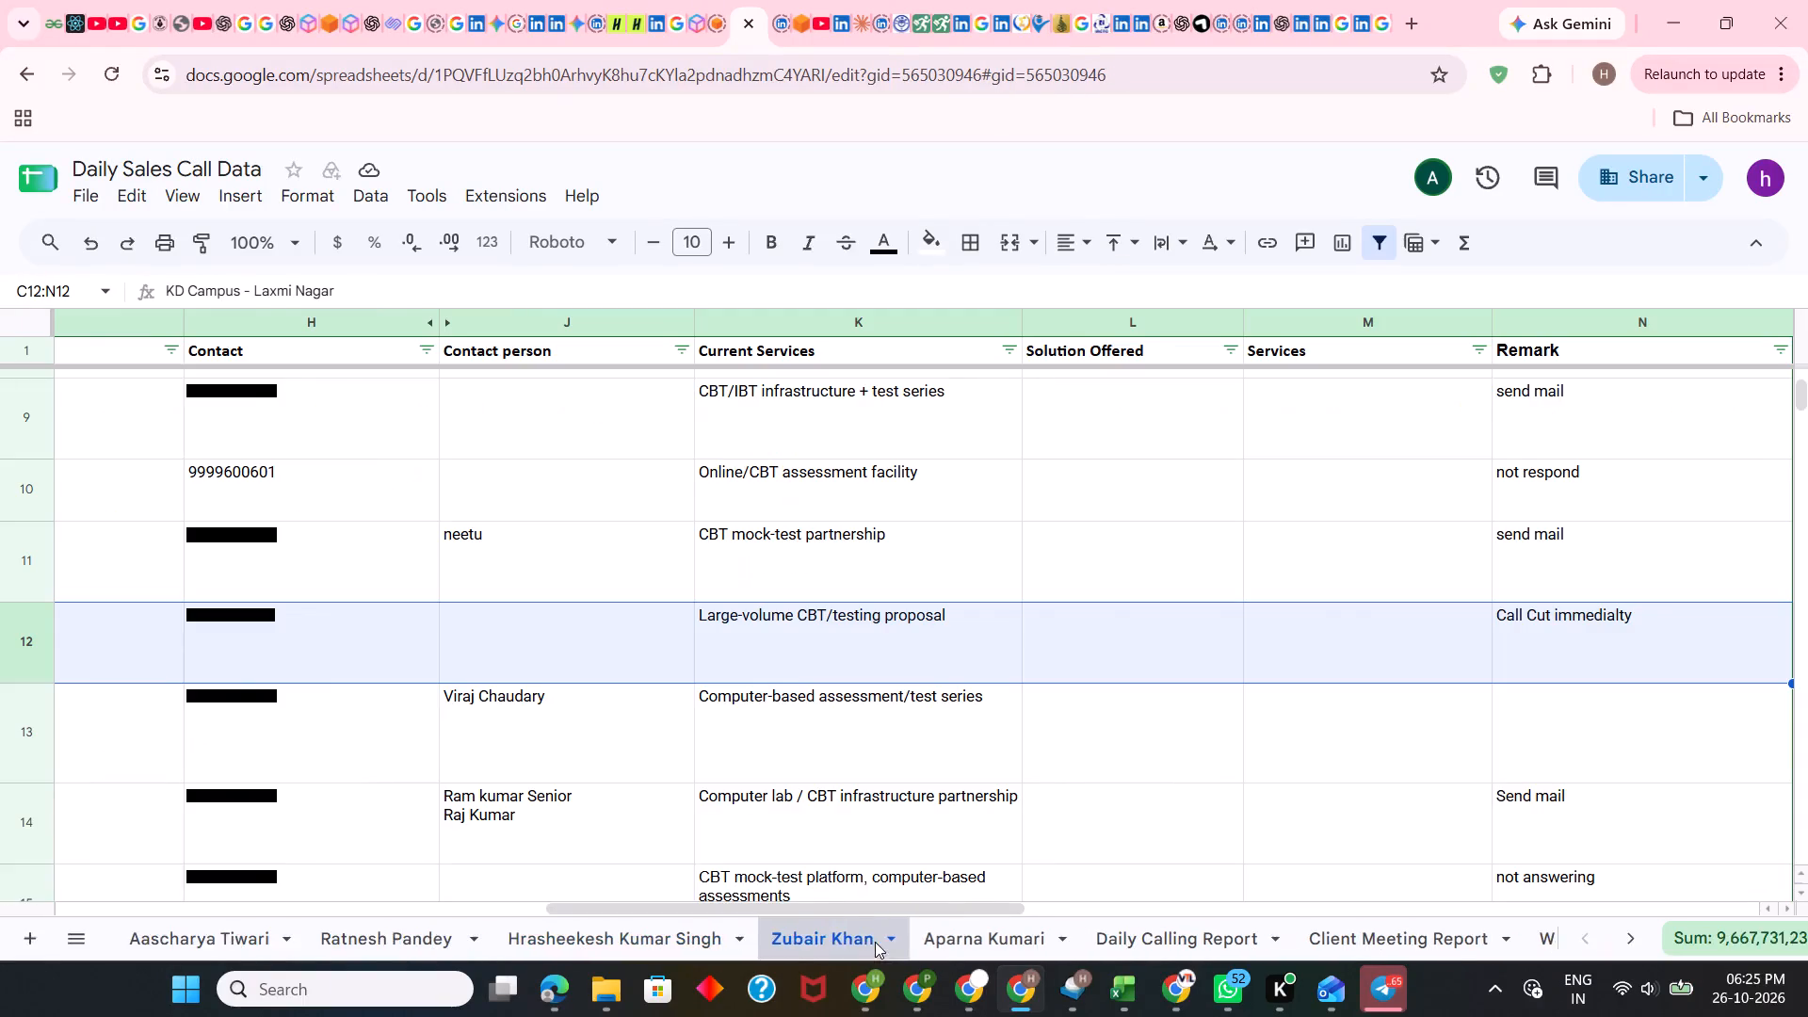
{"action": "scroll", "coordinate": [315, 710], "scroll_direction": "right", "scroll_amount": 10}
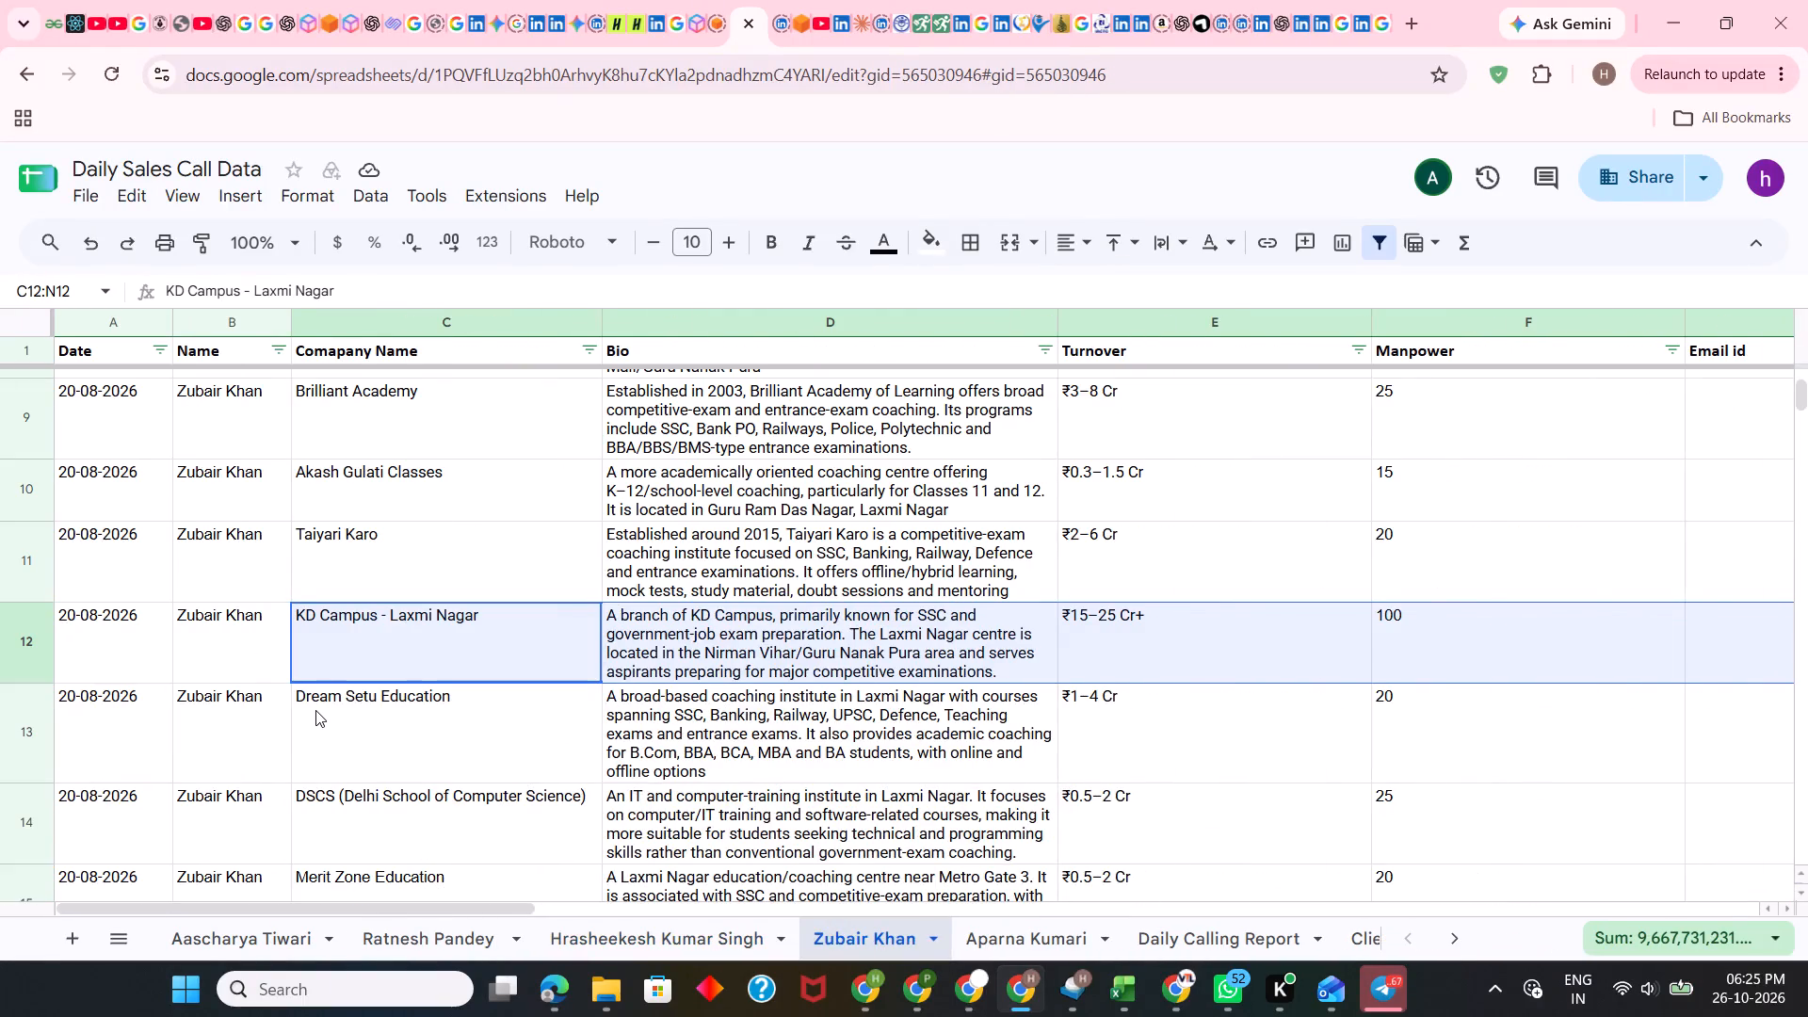
{"action": "scroll", "coordinate": [315, 710], "scroll_direction": "left", "scroll_amount": 2}
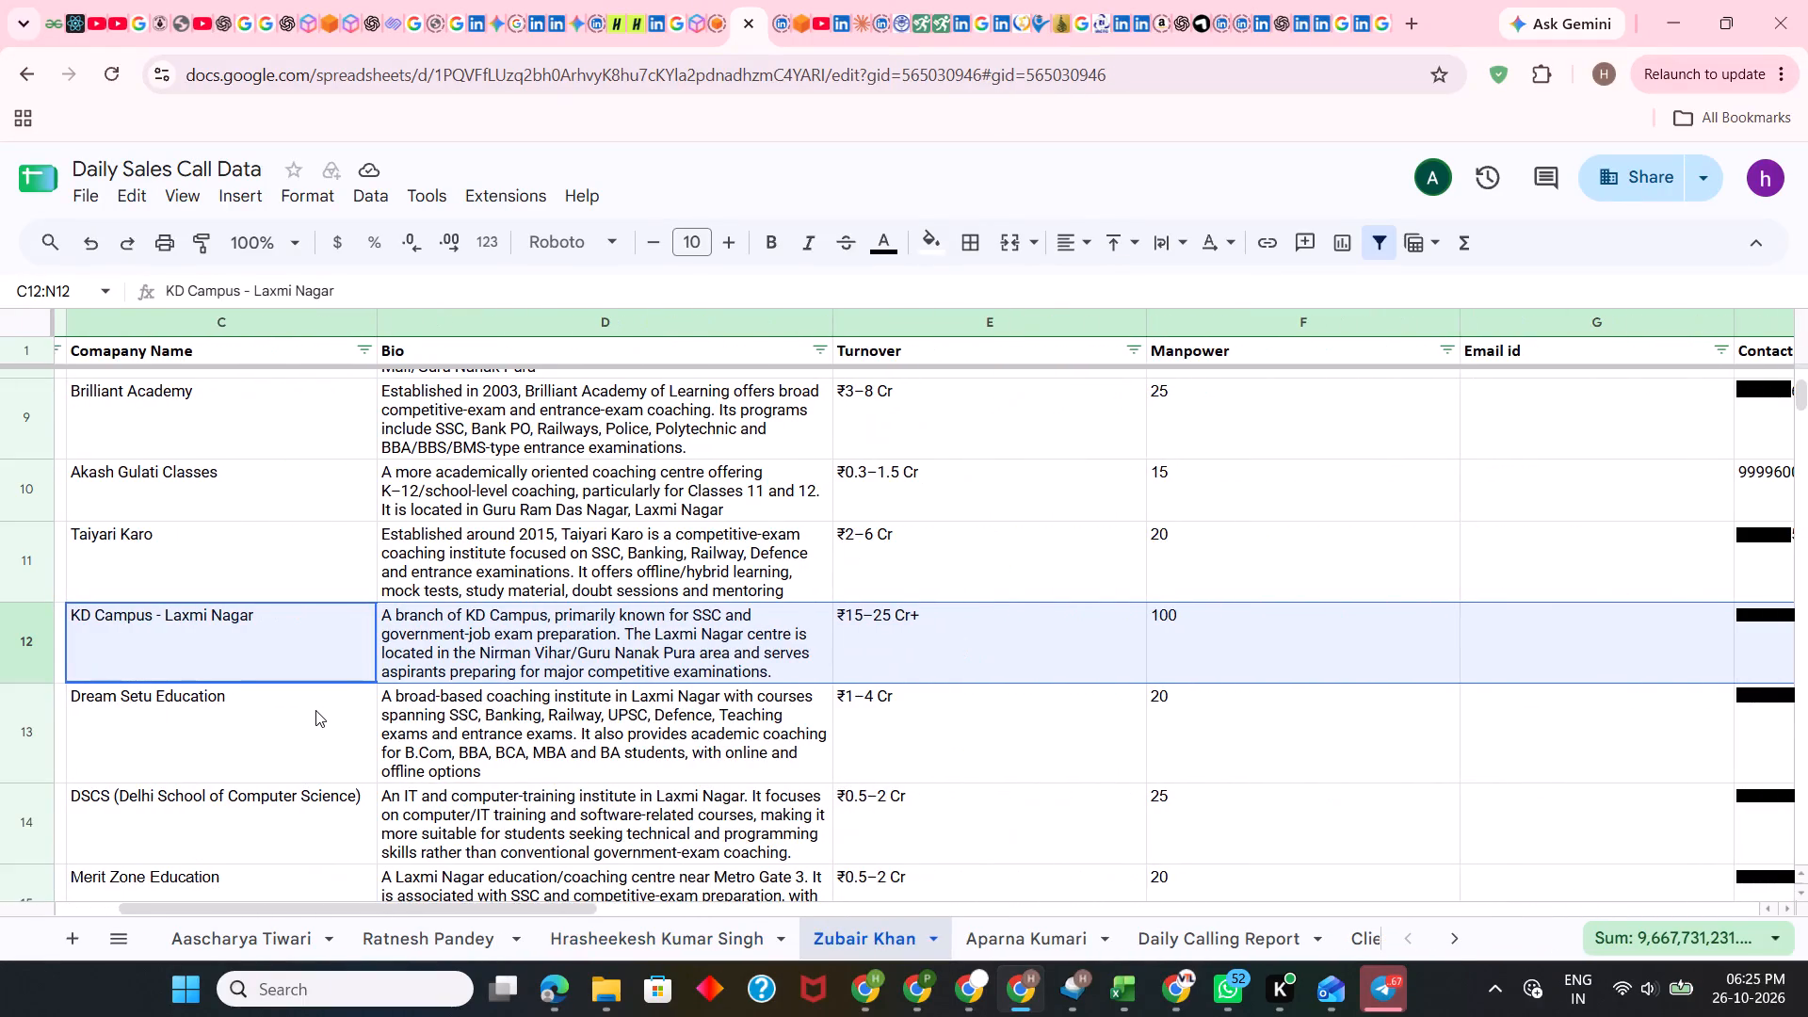
{"action": "scroll", "coordinate": [315, 710], "scroll_direction": "down", "scroll_amount": 3}
{"action": "scroll", "coordinate": [315, 710], "scroll_direction": "up", "scroll_amount": 3}
{"action": "scroll", "coordinate": [315, 710], "scroll_direction": "right", "scroll_amount": 9}
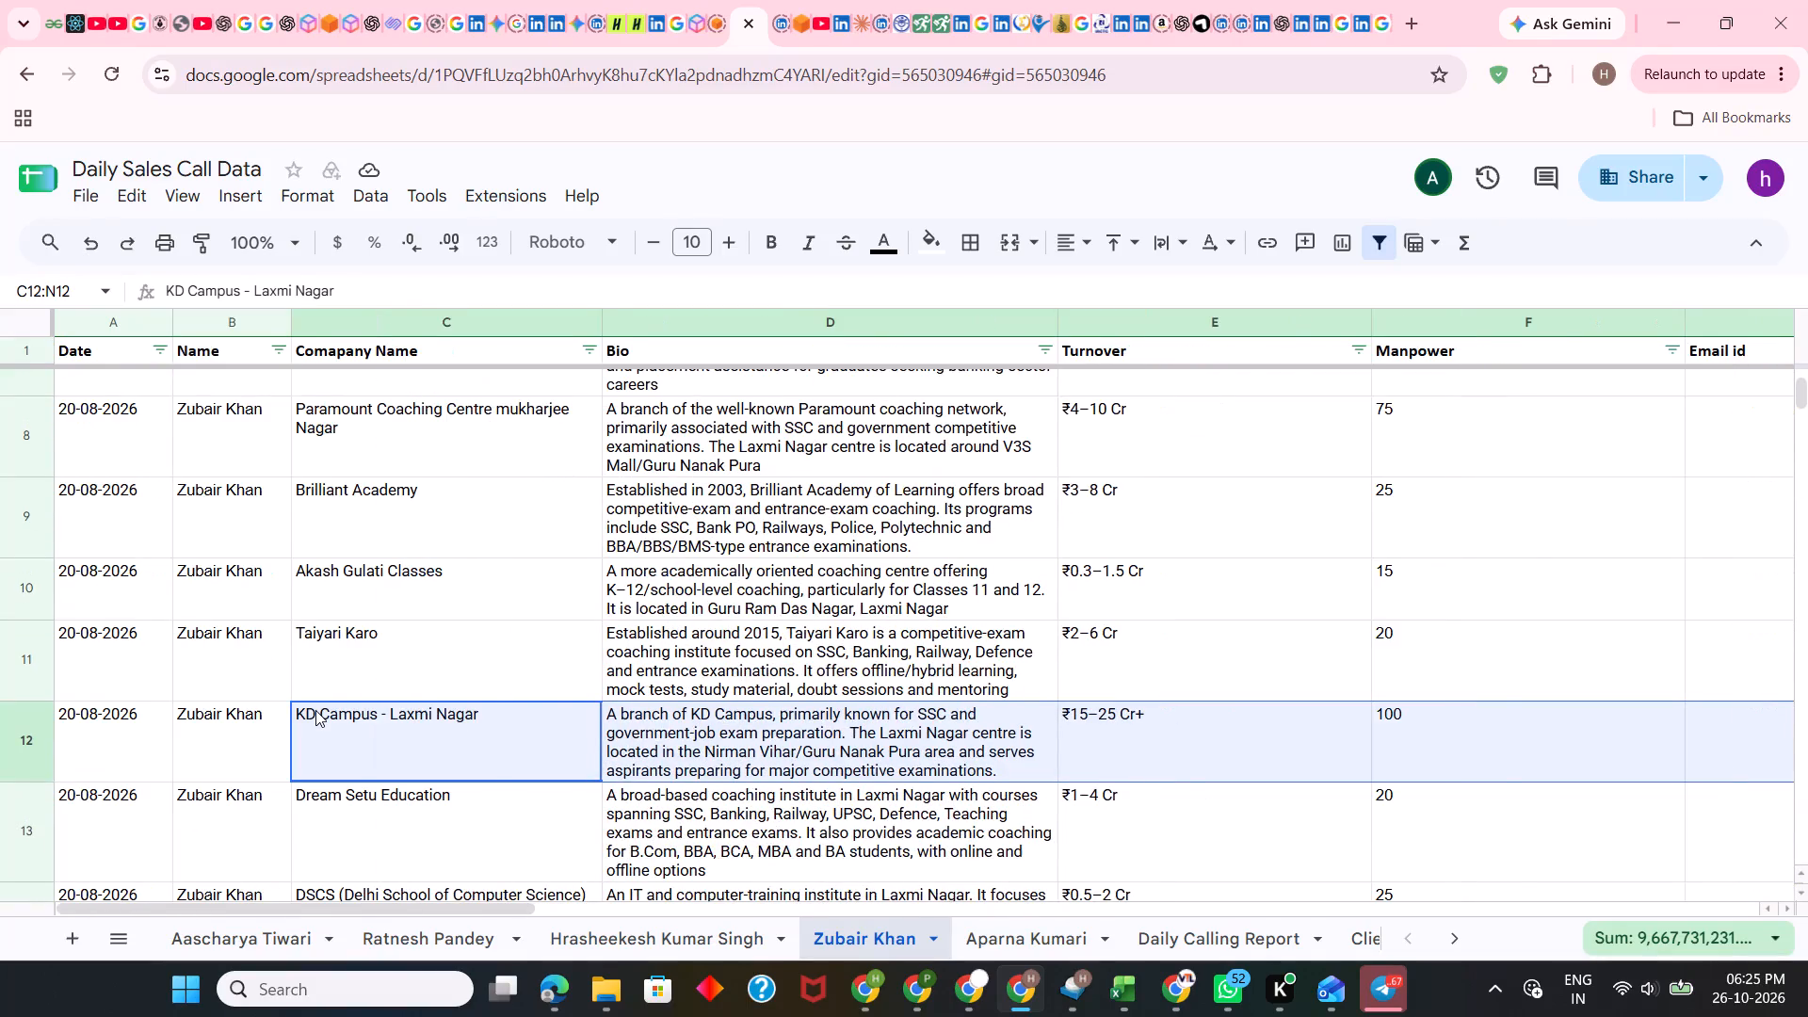
{"action": "scroll", "coordinate": [315, 710], "scroll_direction": "down", "scroll_amount": 3}
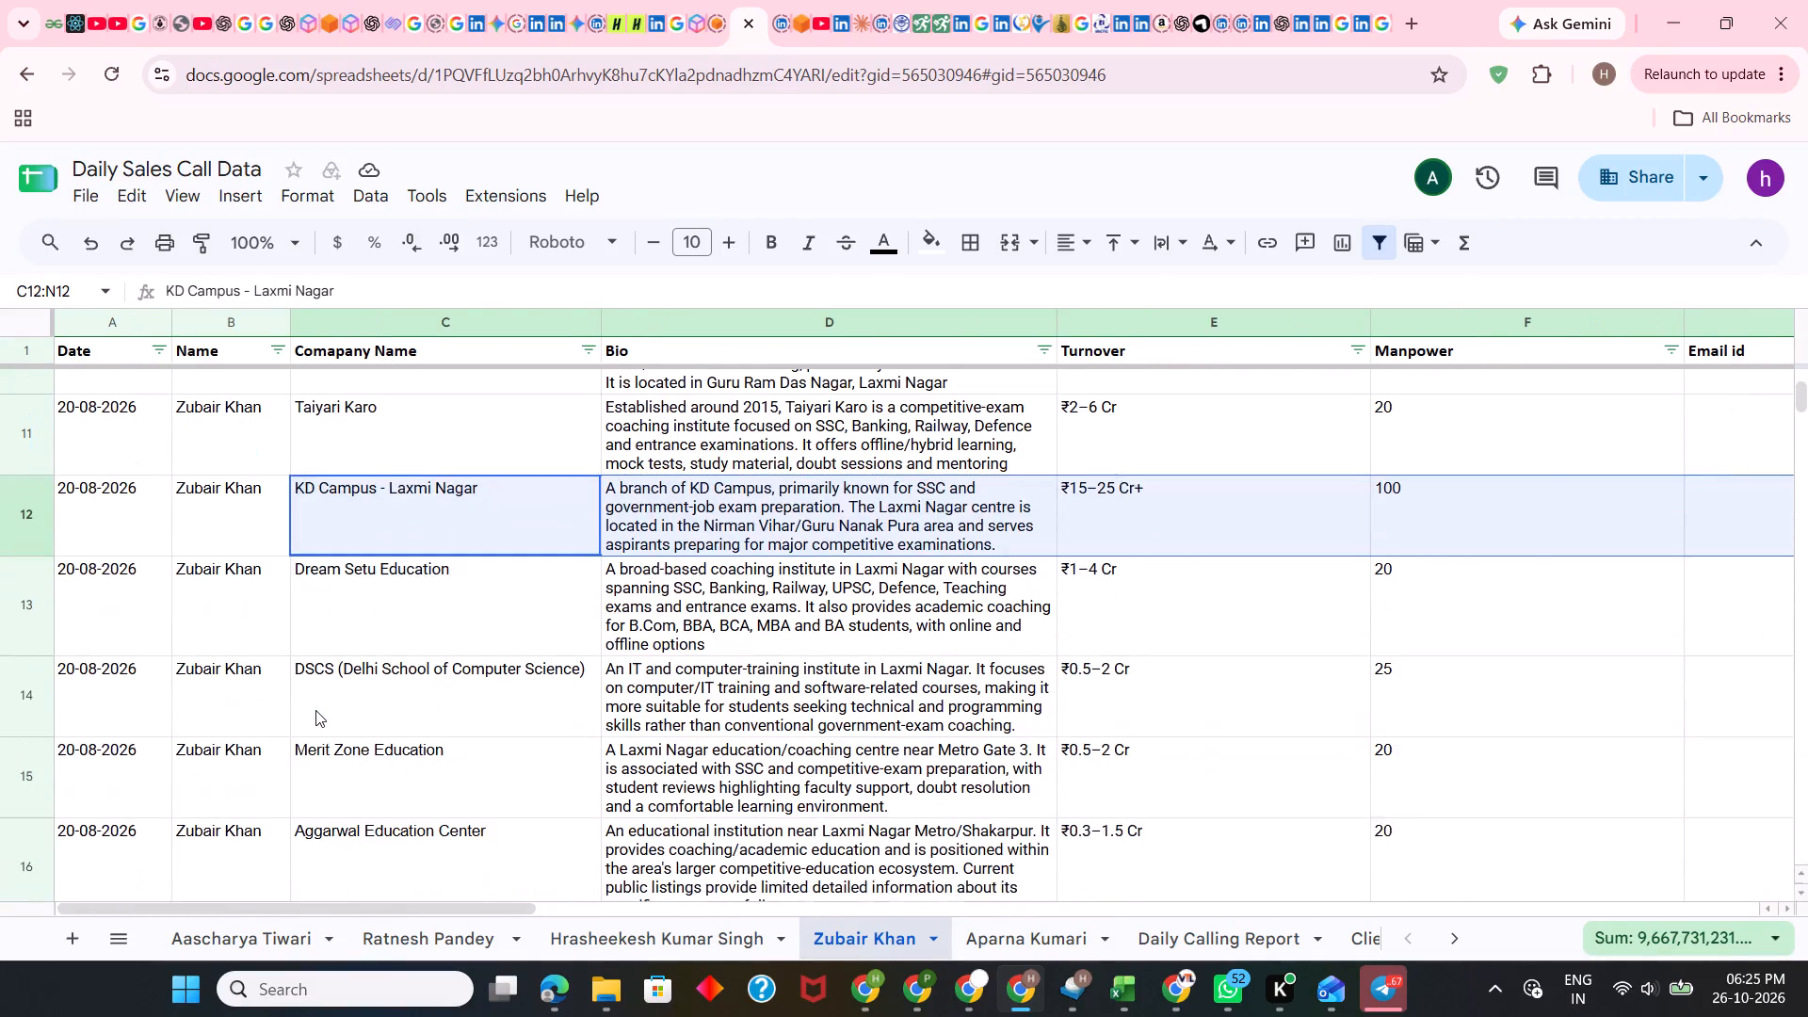
{"action": "scroll", "coordinate": [315, 710], "scroll_direction": "left", "scroll_amount": 9}
{"action": "scroll", "coordinate": [315, 710], "scroll_direction": "right", "scroll_amount": 6}
{"action": "scroll", "coordinate": [315, 710], "scroll_direction": "down", "scroll_amount": 1}
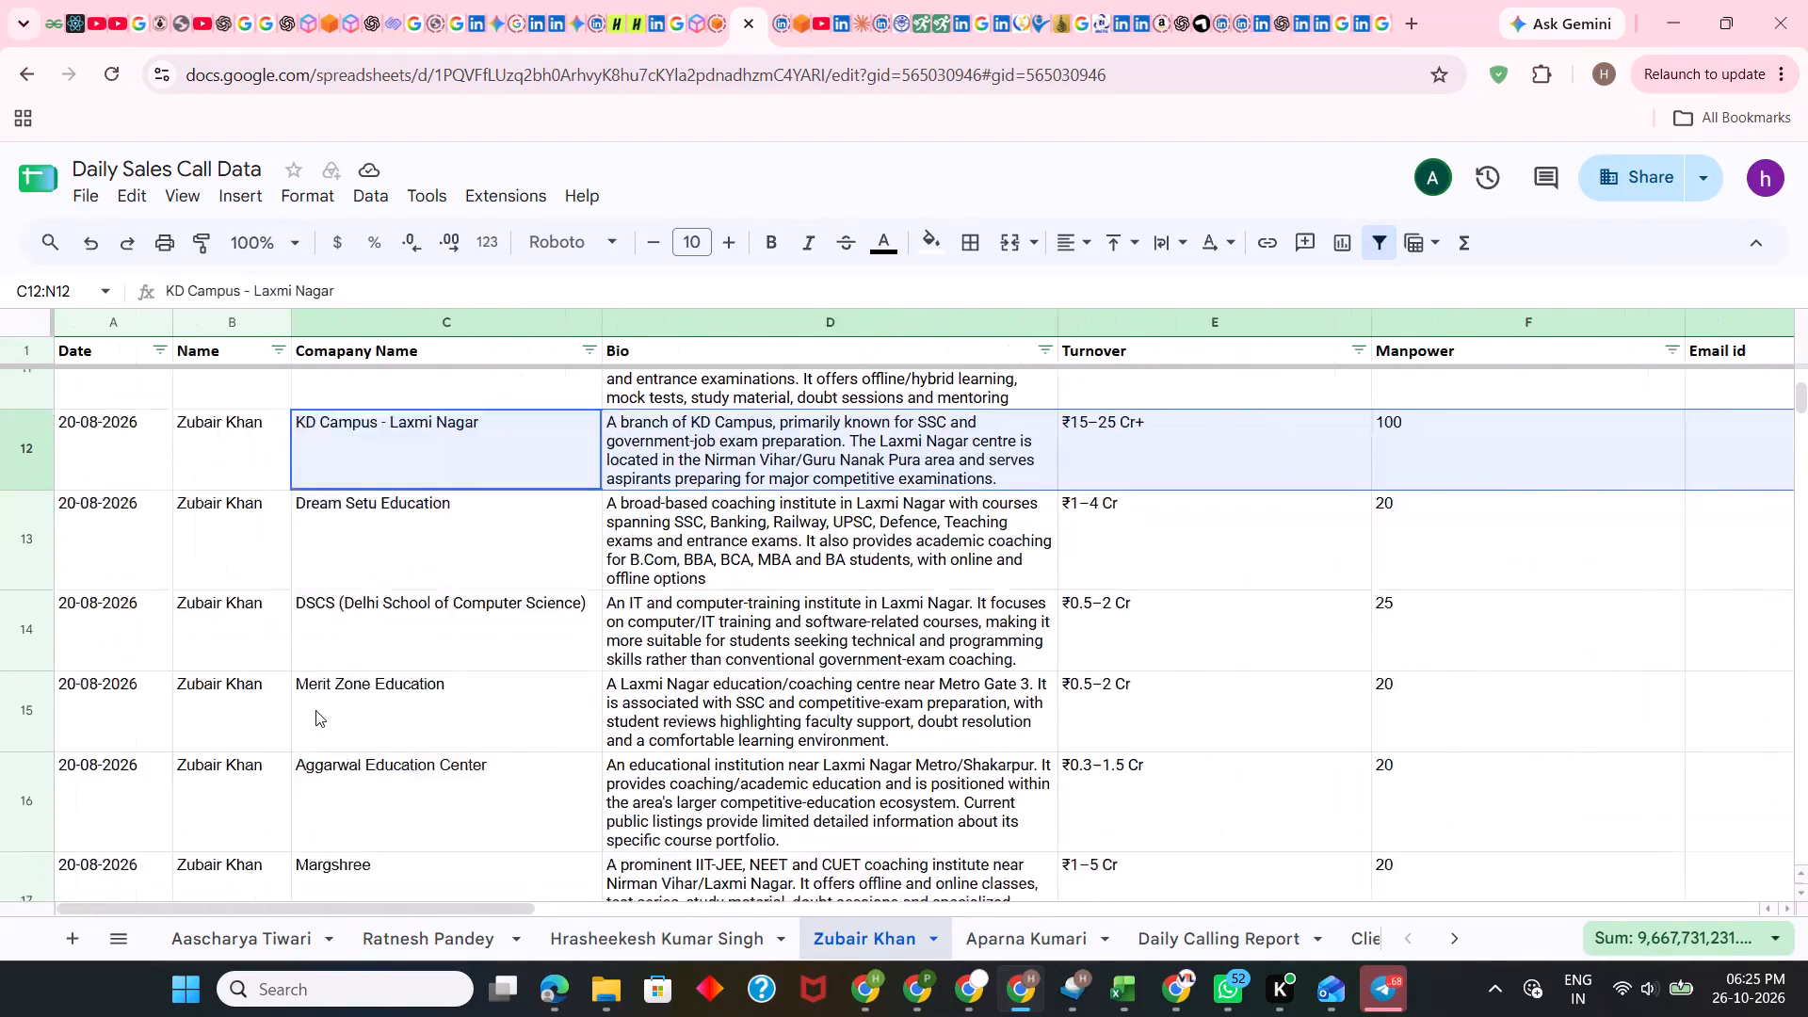
{"action": "scroll", "coordinate": [315, 710], "scroll_direction": "down", "scroll_amount": 2}
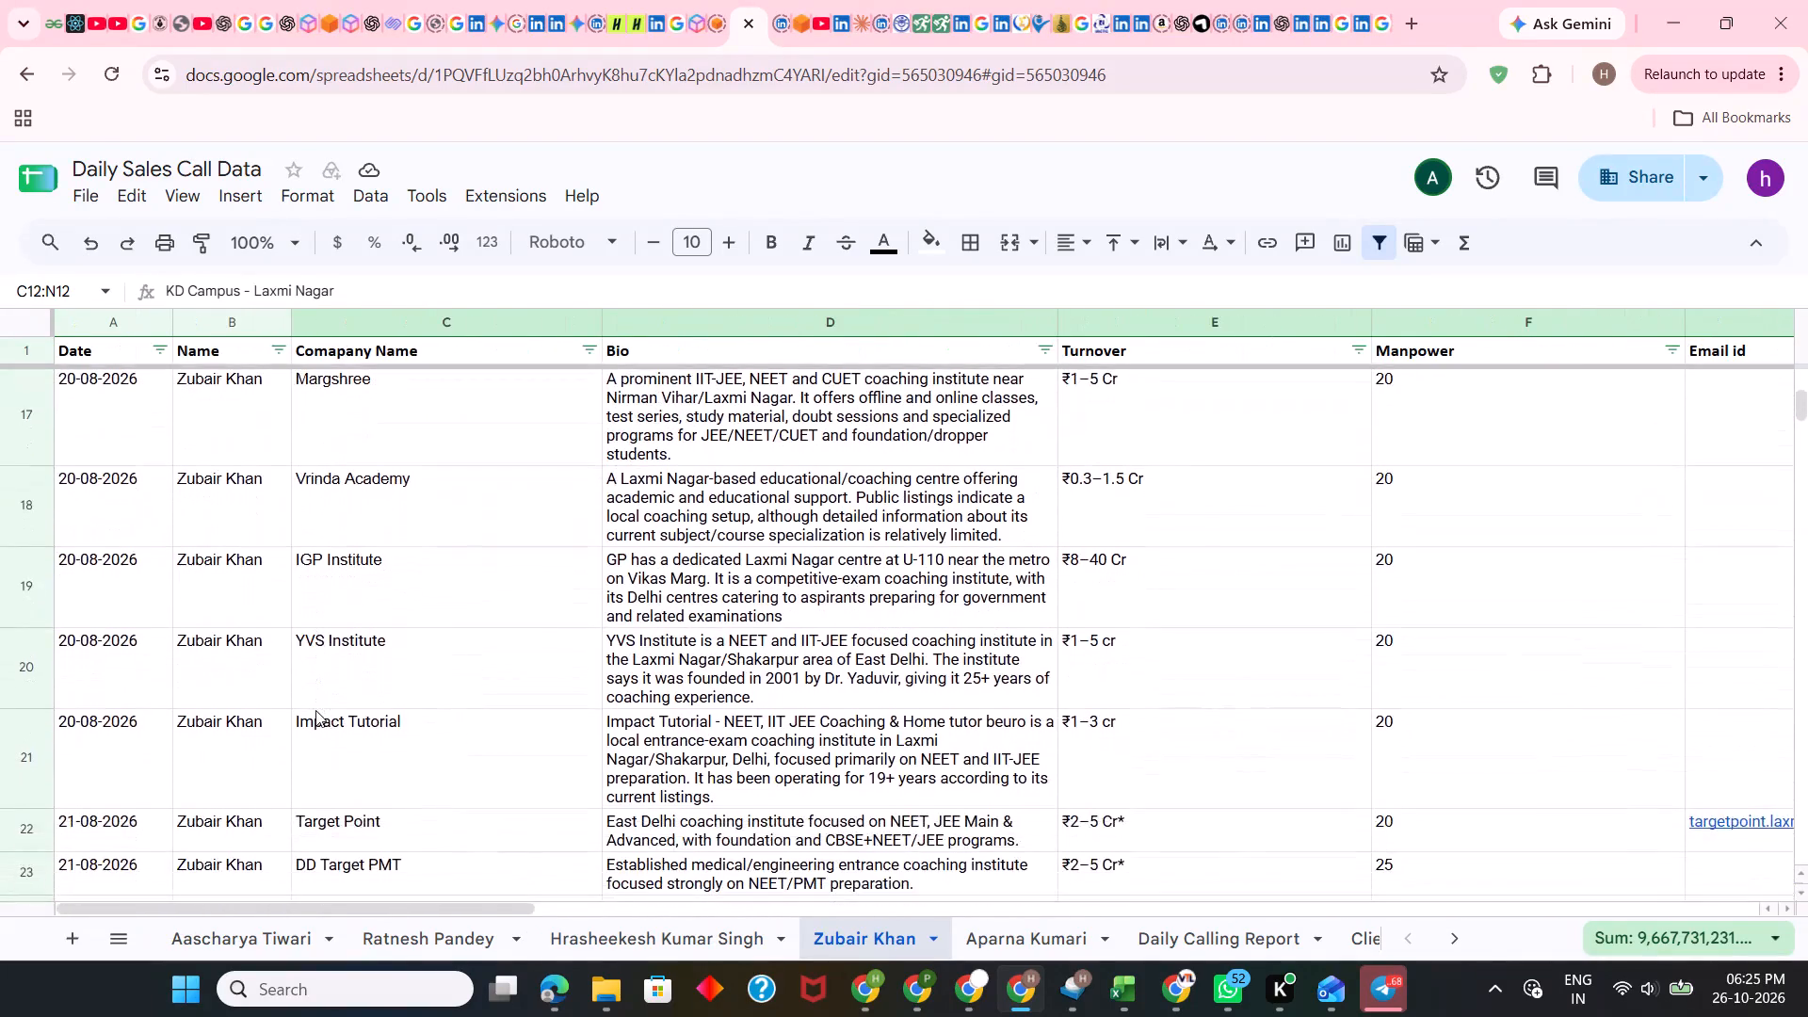
{"action": "left_click", "coordinate": [492, 596]}
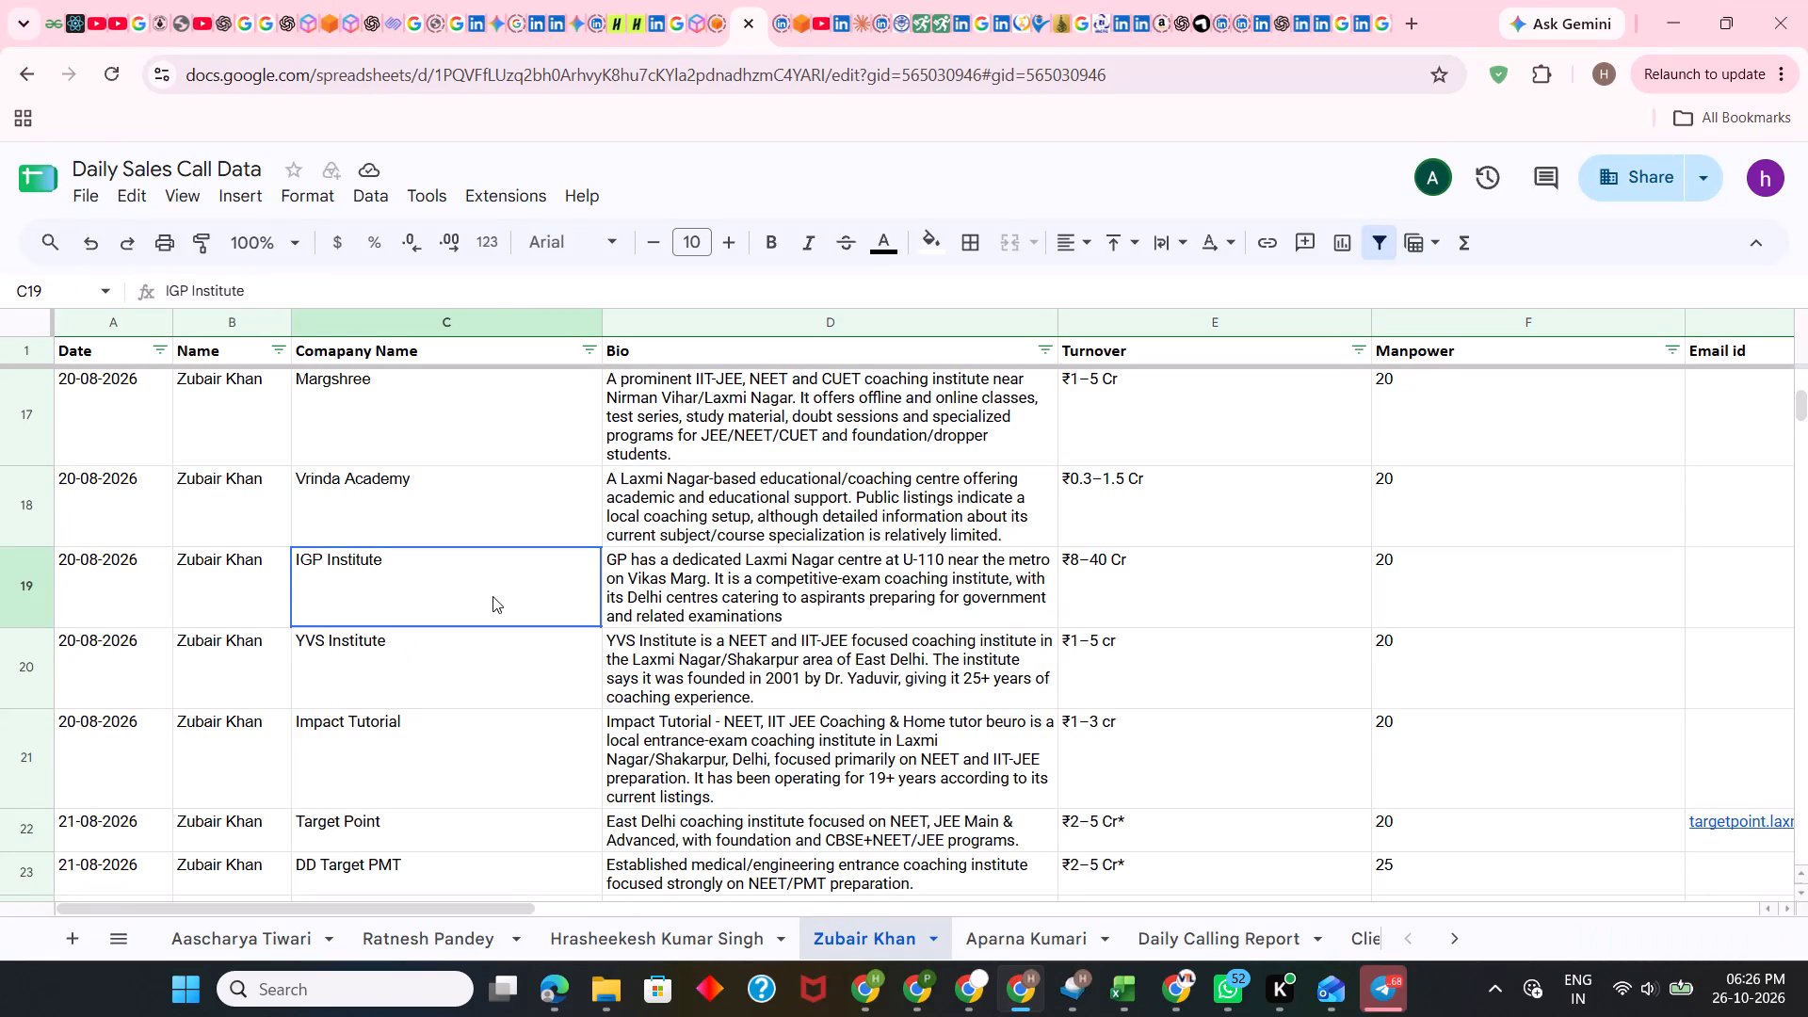
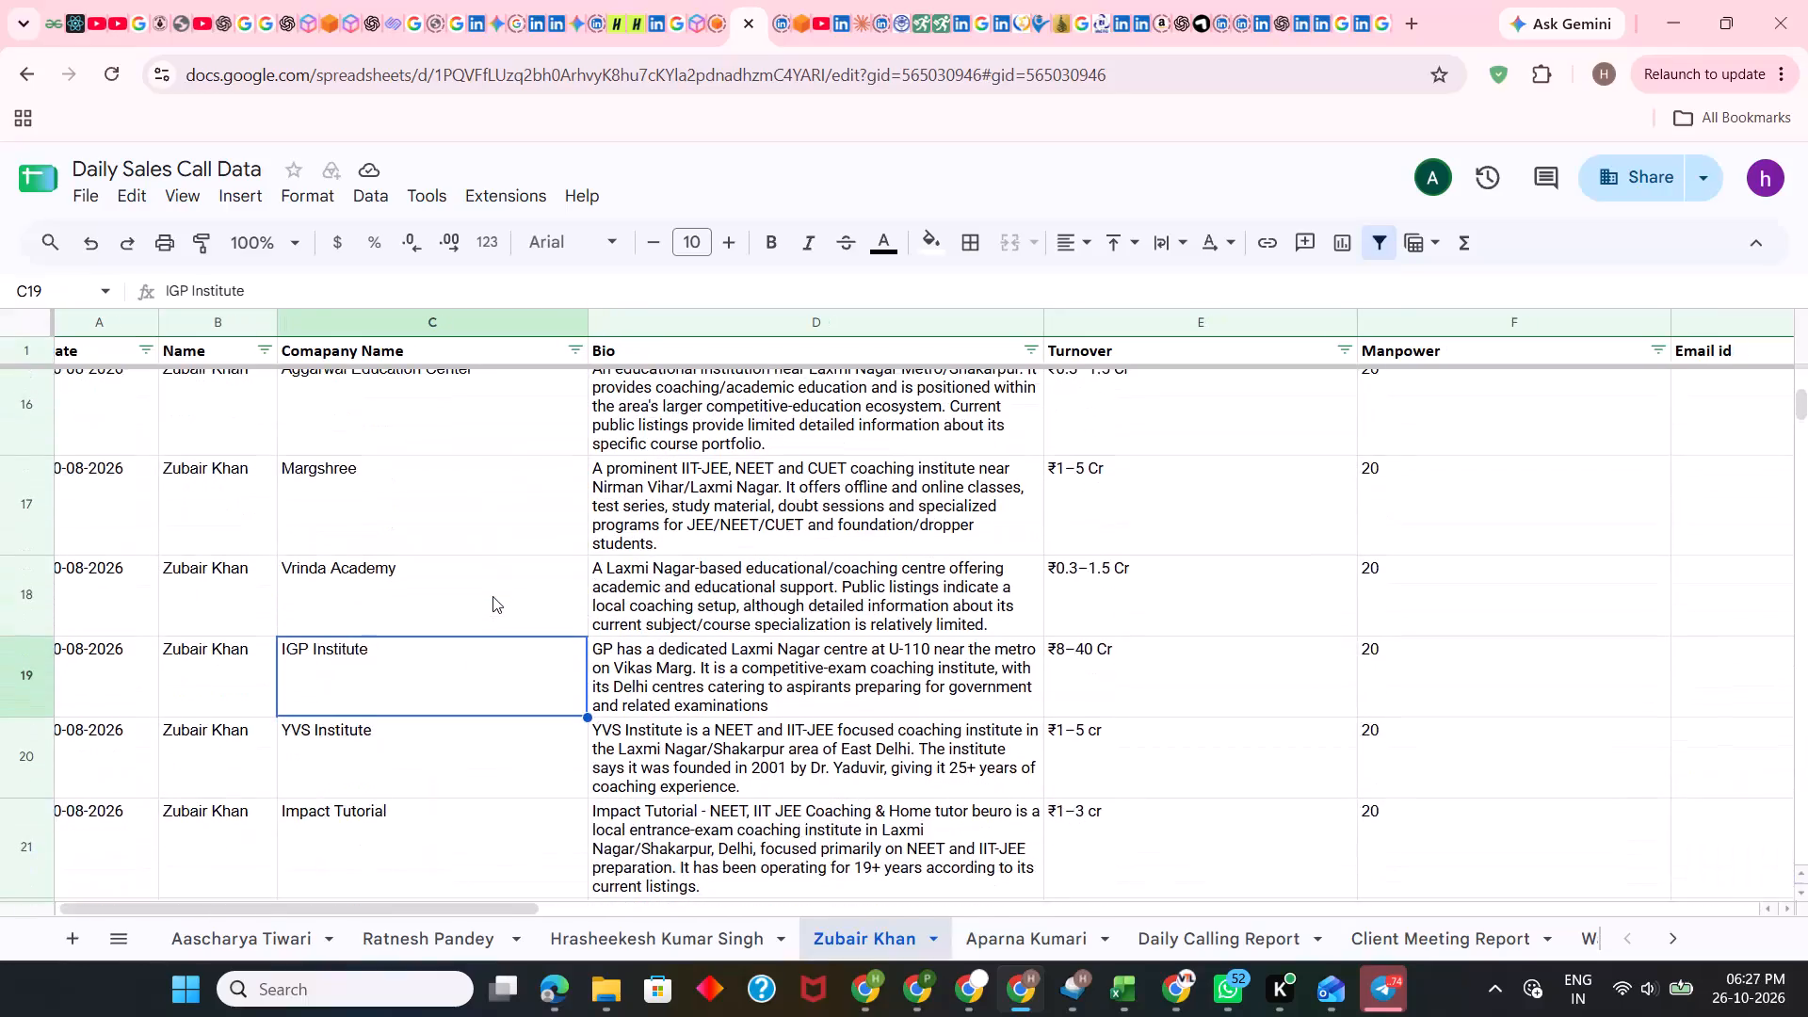
In Zubair's sheet, copy the MADE EASY record in row 42 from company name through remark, C42:N42.
{"action": "scroll", "coordinate": [492, 596], "scroll_direction": "down", "scroll_amount": 5}
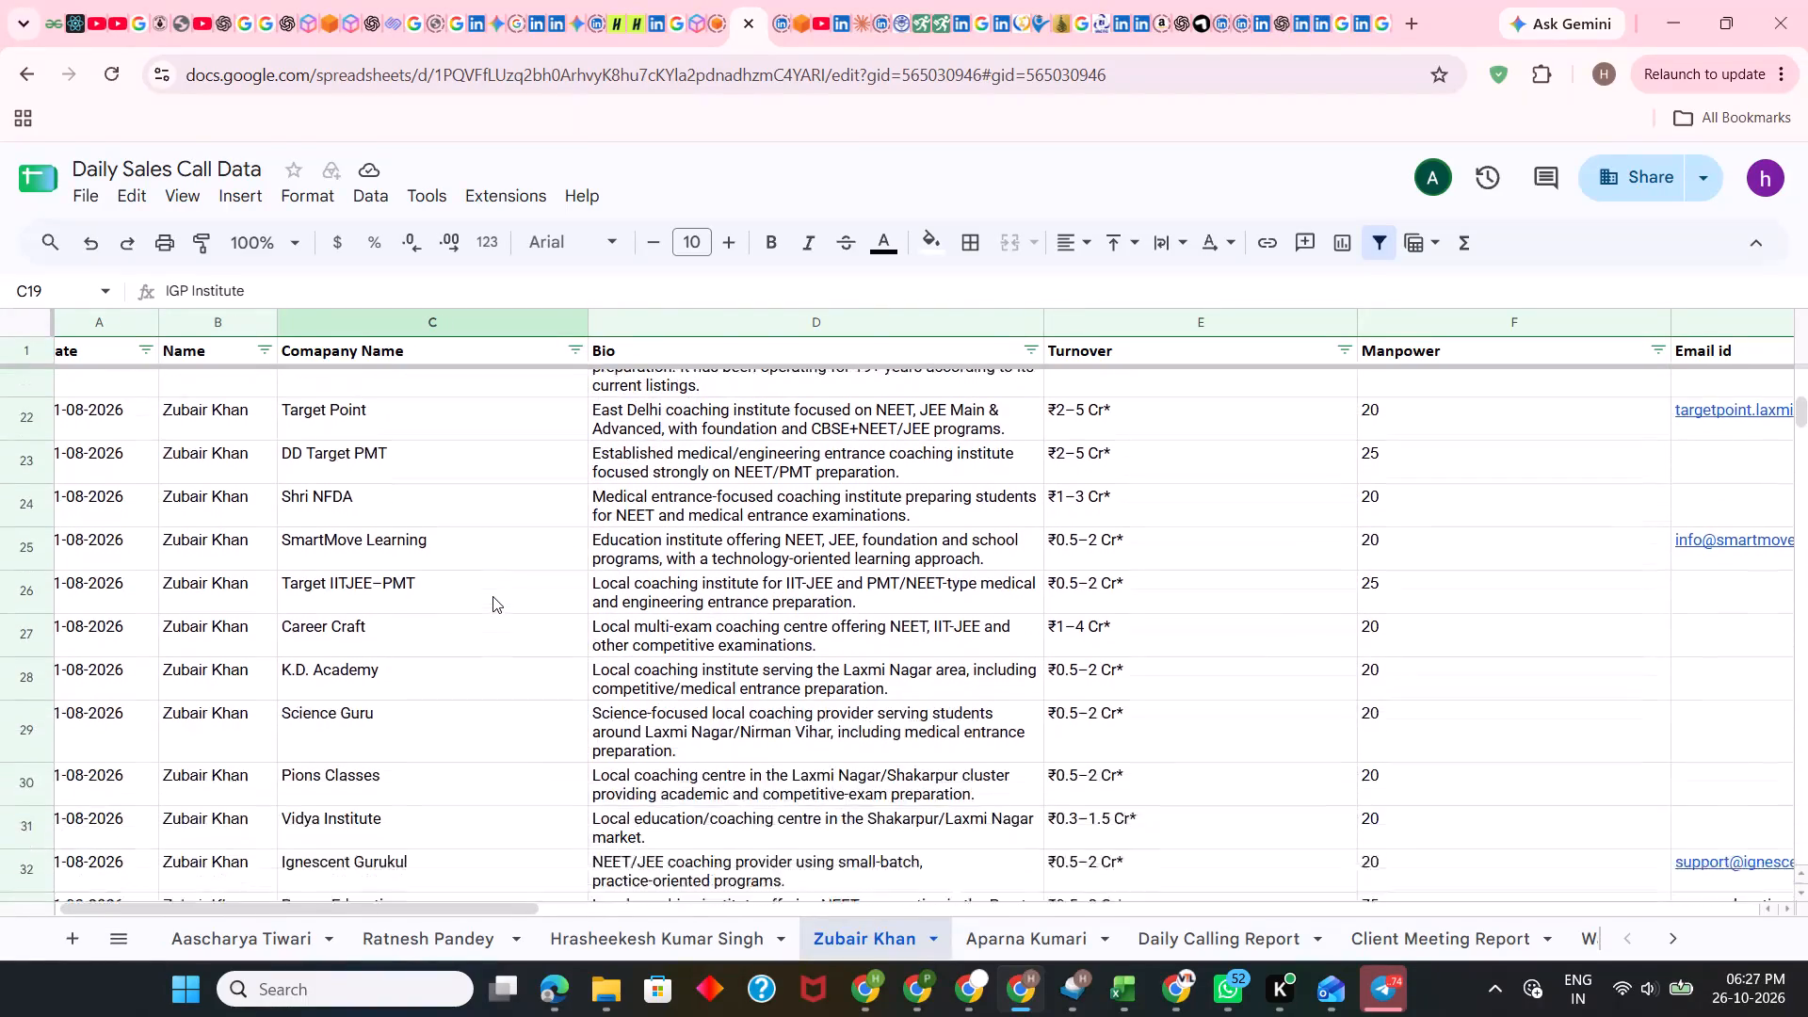
{"action": "scroll", "coordinate": [492, 596], "scroll_direction": "down", "scroll_amount": 5}
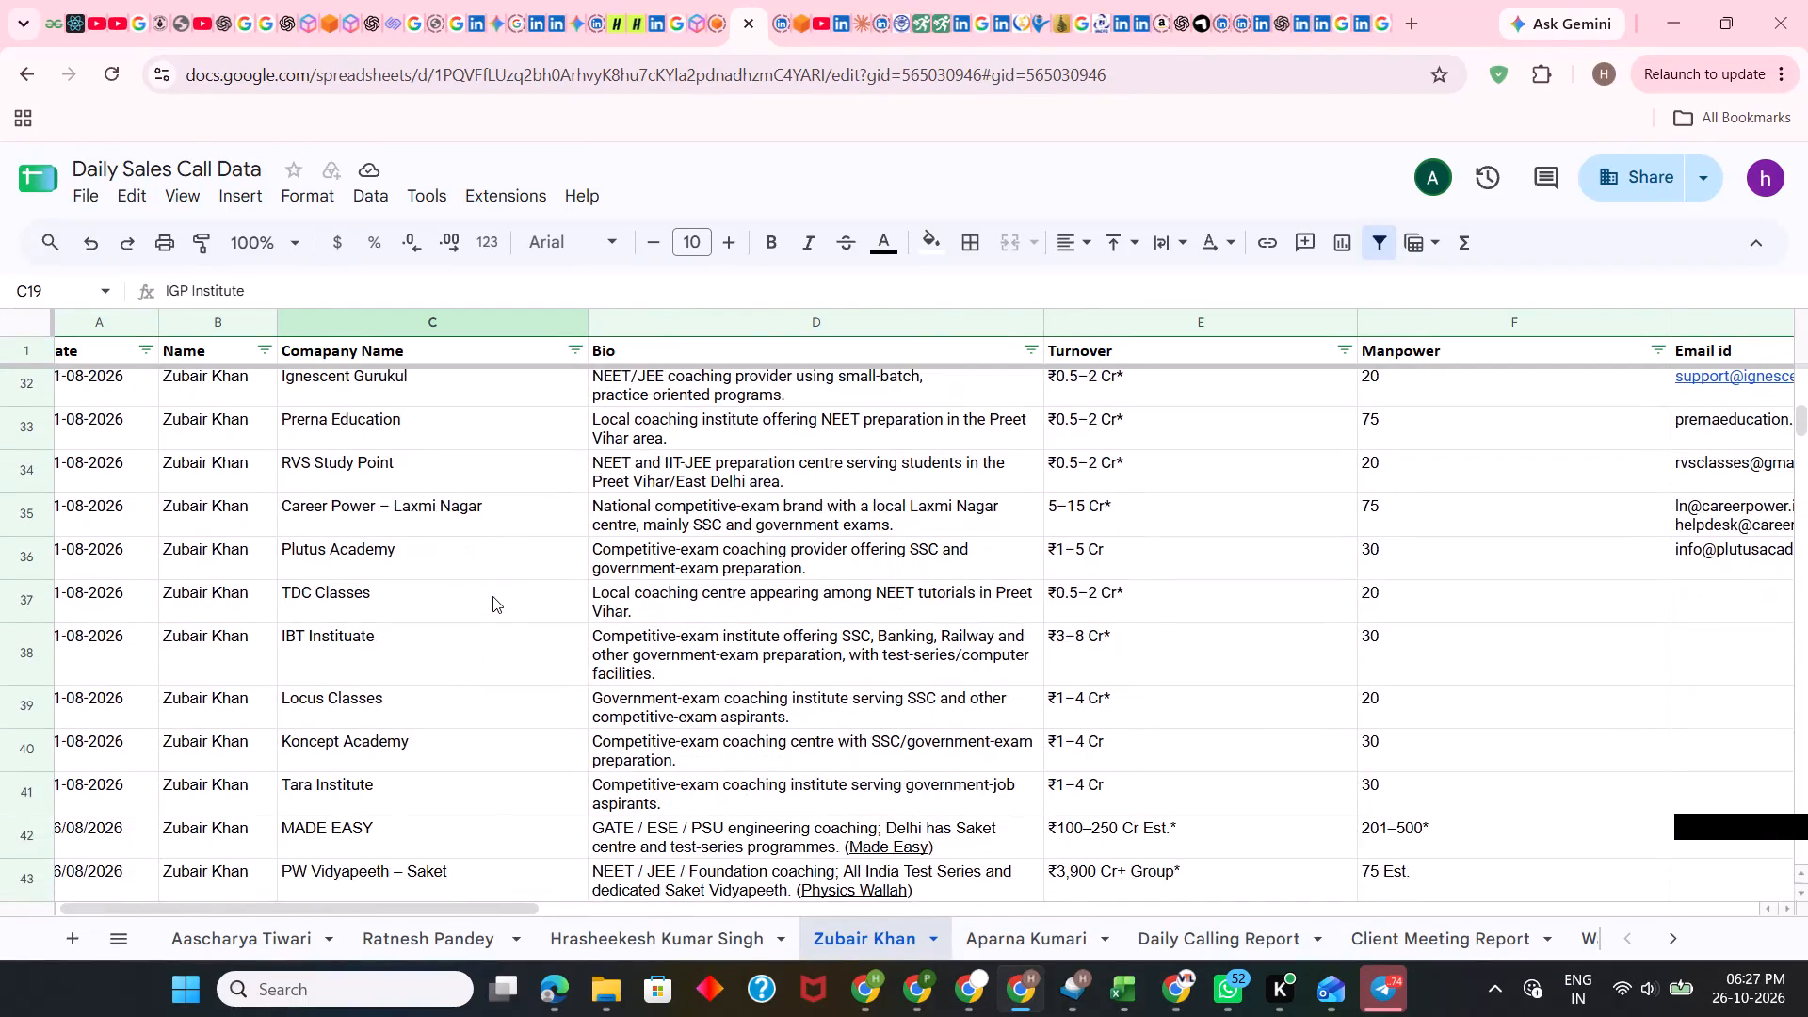
{"action": "scroll", "coordinate": [492, 596], "scroll_direction": "down", "scroll_amount": 3}
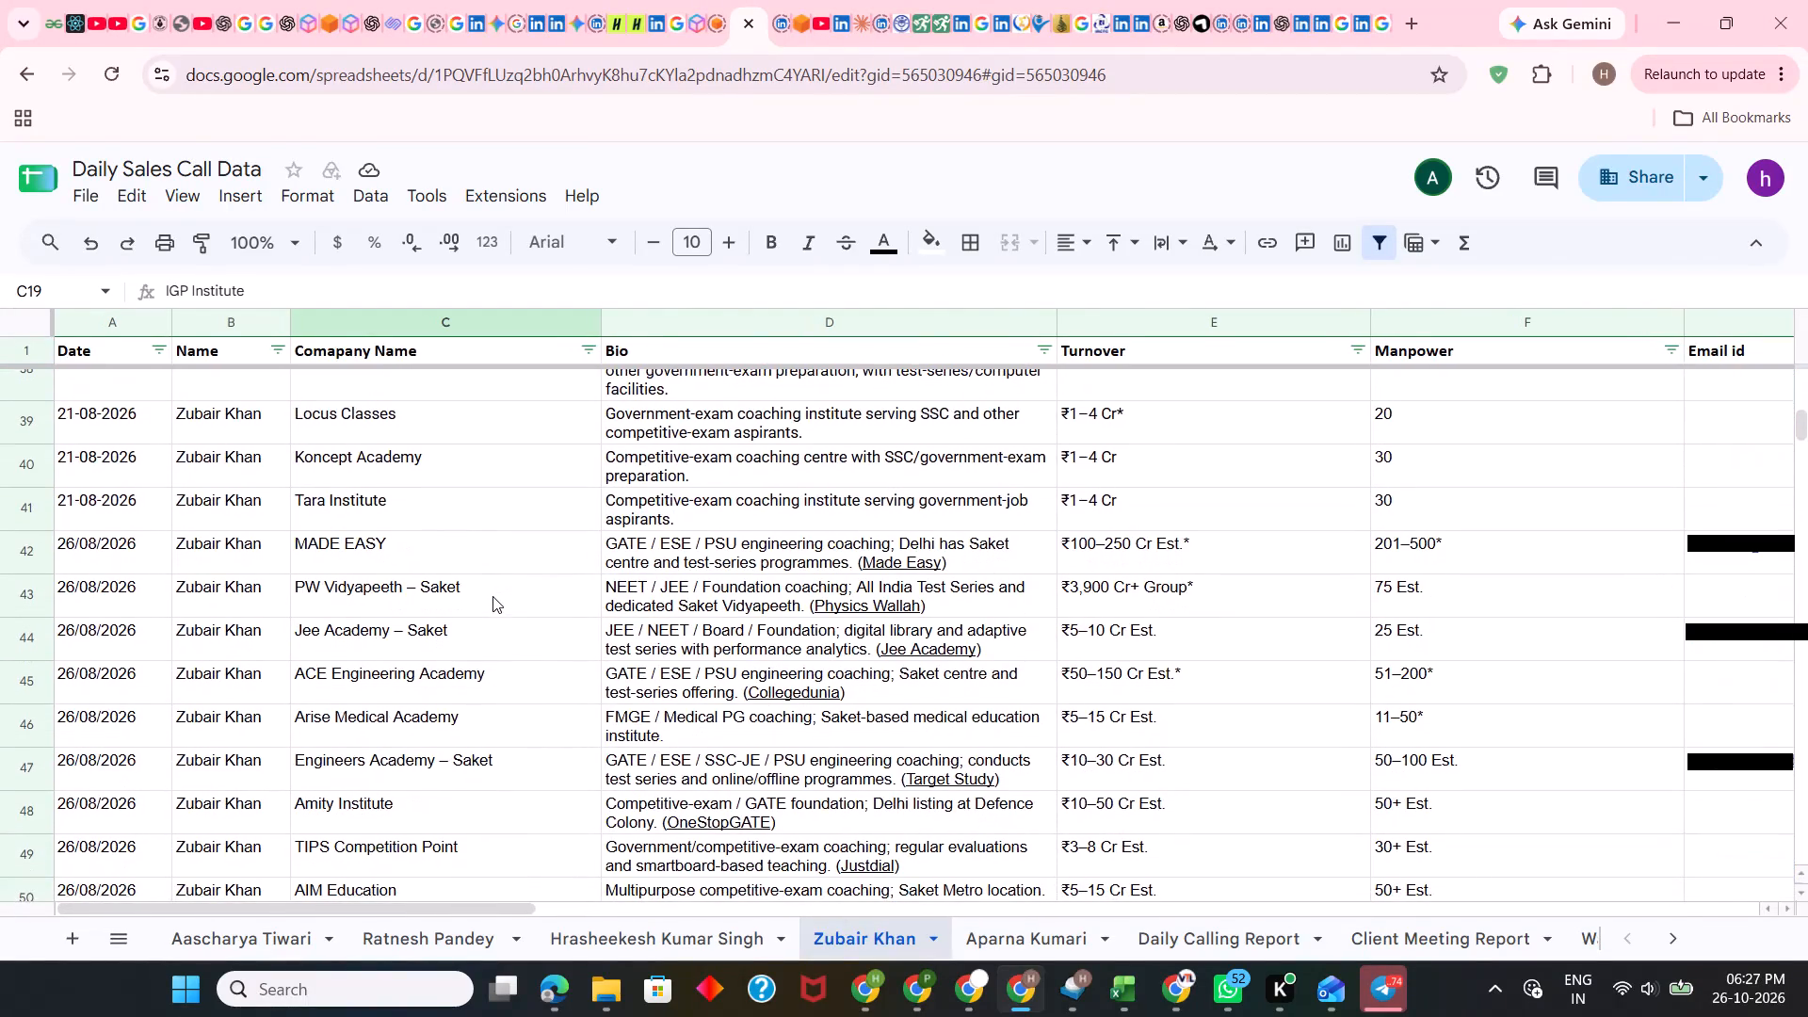
{"action": "left_click", "coordinate": [450, 559]}
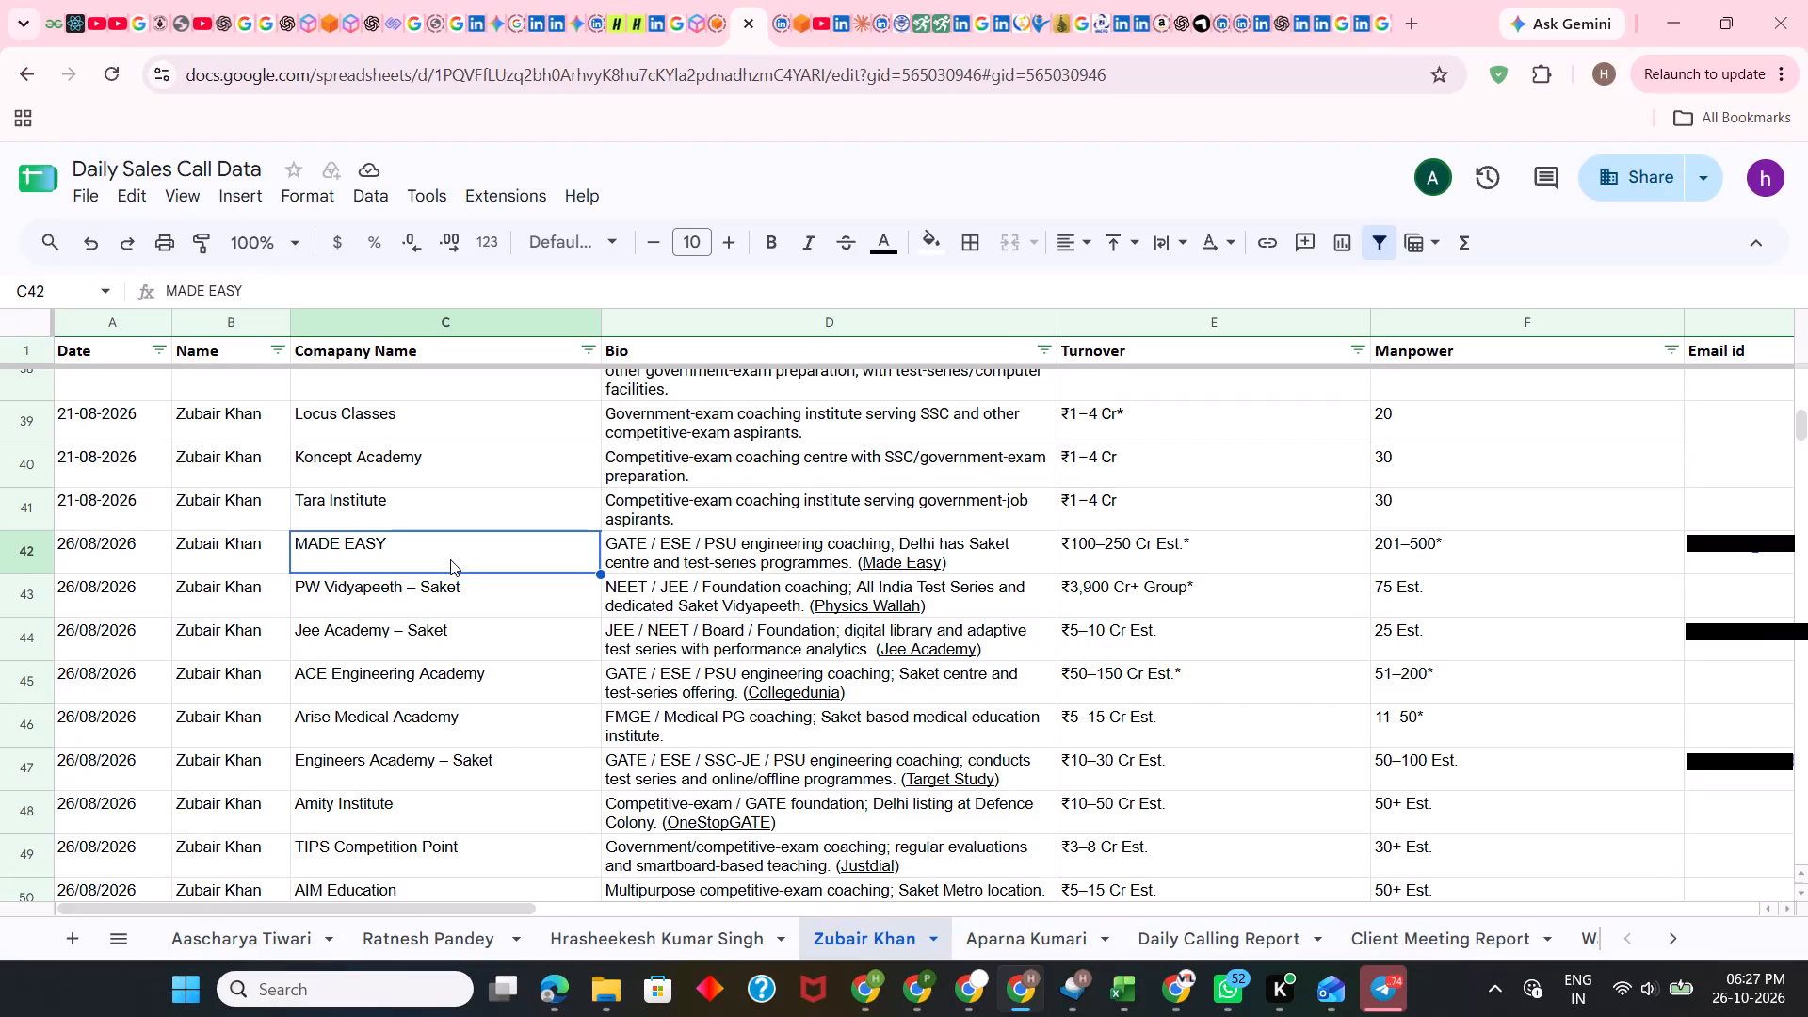
{"action": "key", "text": "shift+Right"}
{"action": "key", "text": "shift+Right"}
{"action": "key", "text": "shift+Right"}
{"action": "key", "text": "shift+Right"}
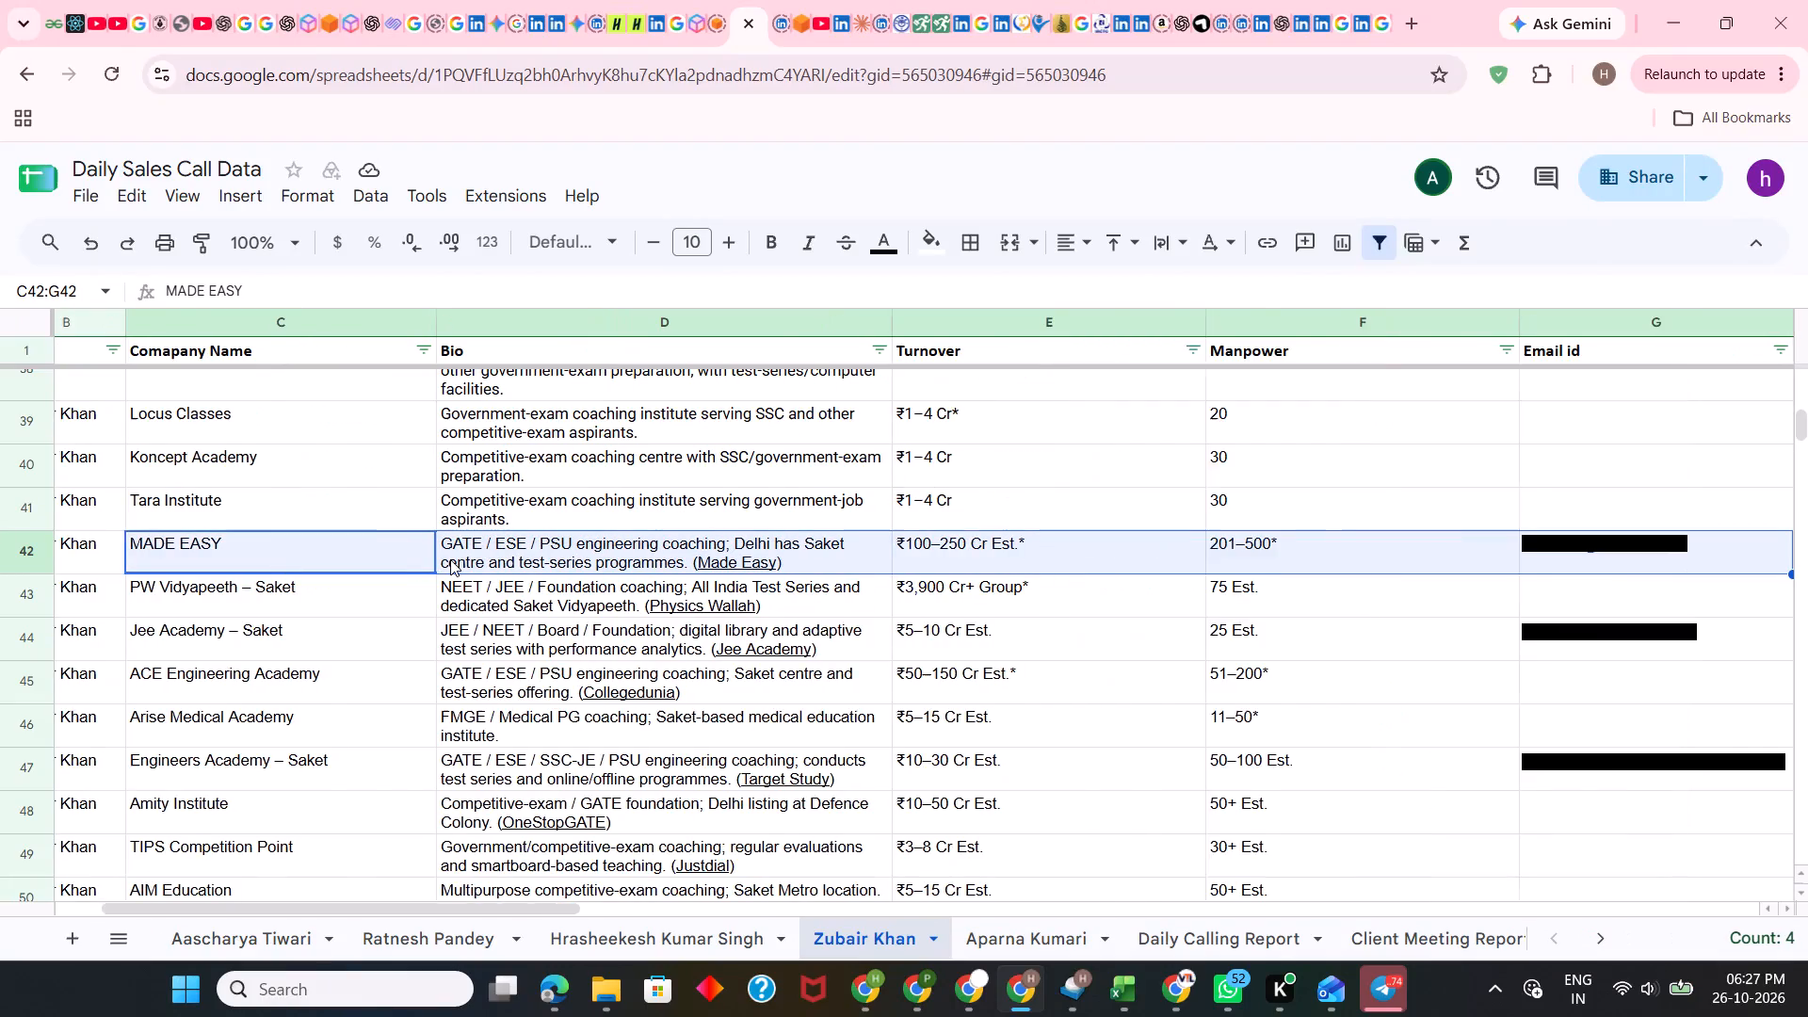
{"action": "key", "text": "shift+Right"}
{"action": "key", "text": "shift+Right"}
{"action": "key", "text": "shift+Right"}
{"action": "key", "text": "shift+Right"}
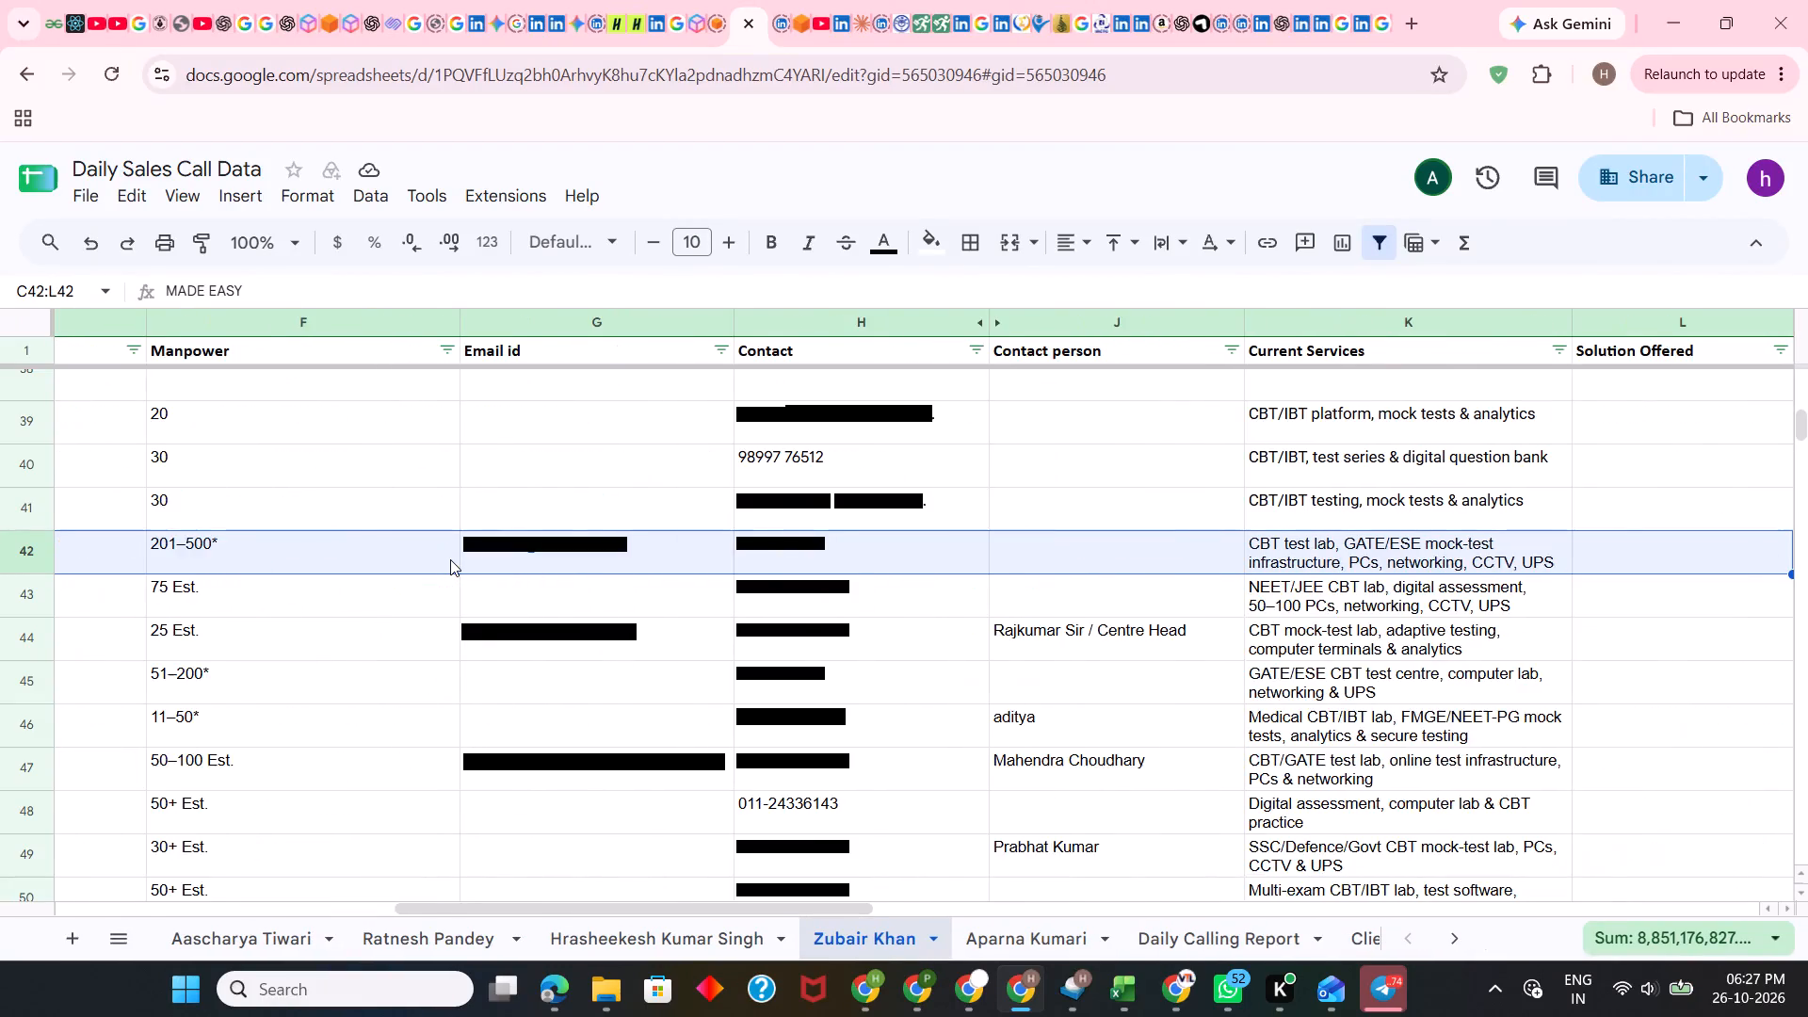
{"action": "key", "text": "shift+Right"}
{"action": "key", "text": "shift+Right"}
{"action": "key", "text": "shift+Right"}
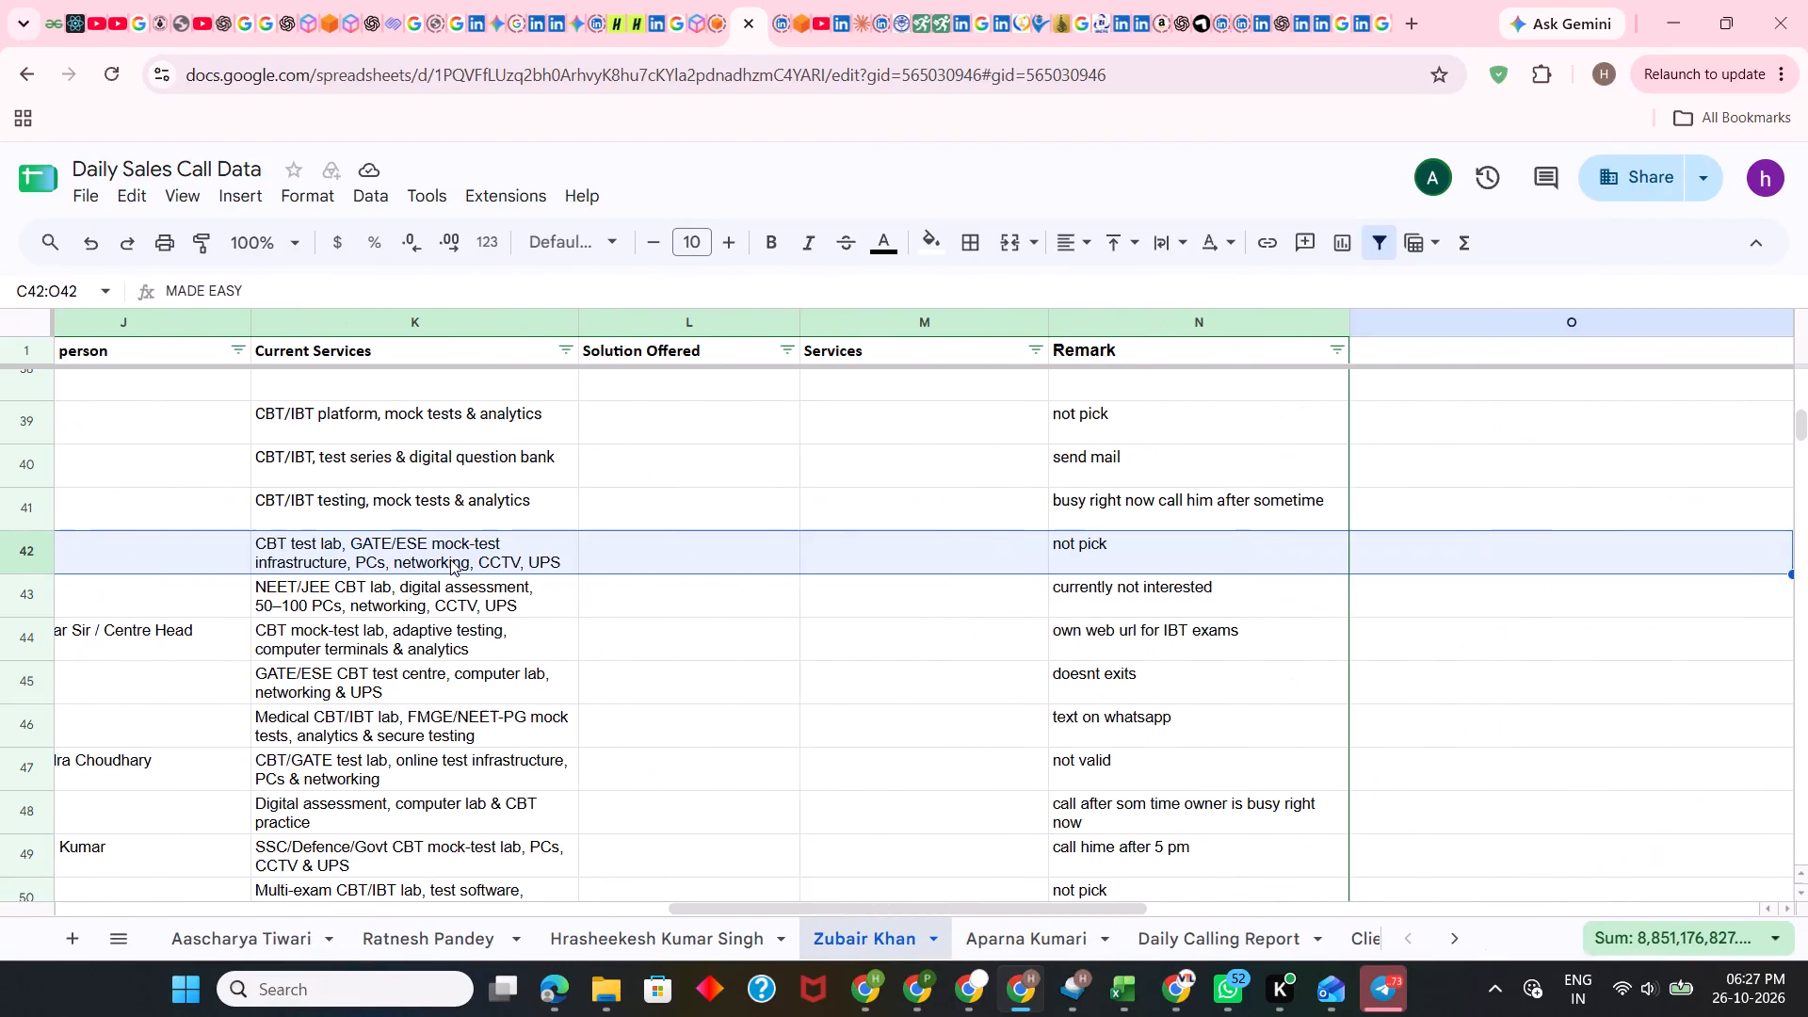
{"action": "key", "text": "shift+Left"}
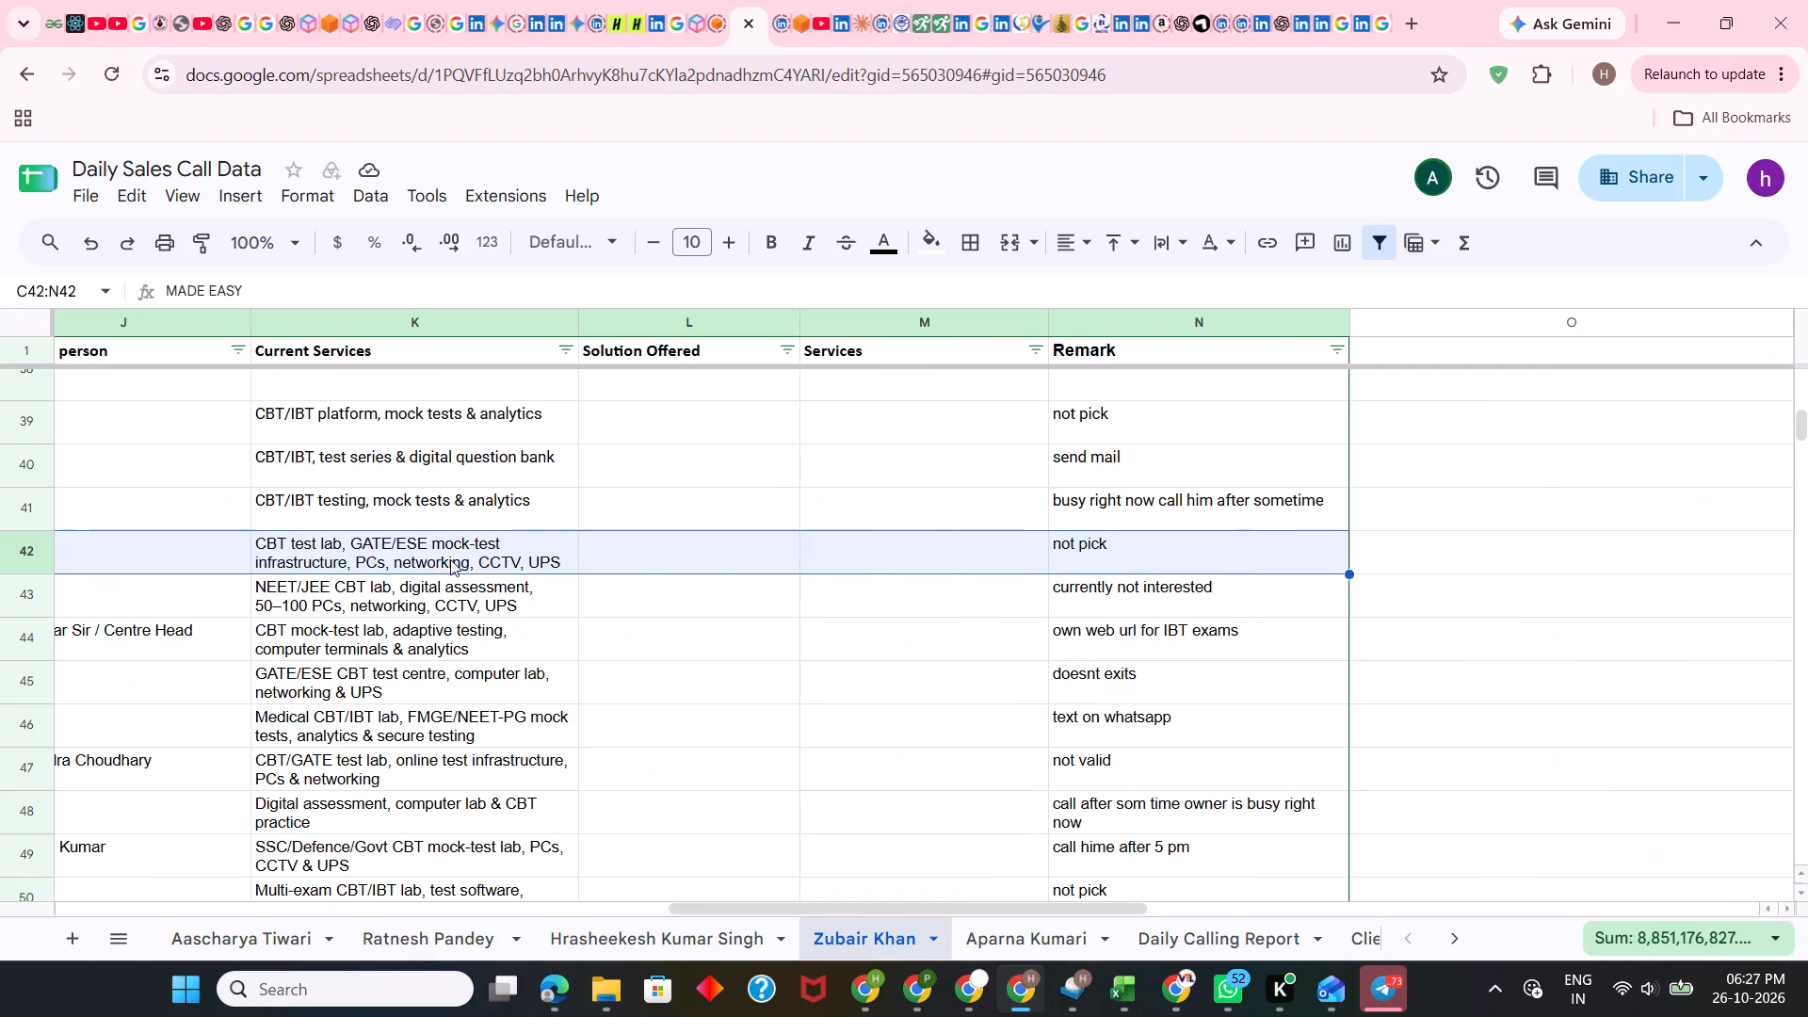
{"action": "key", "text": "ctrl+c"}
{"action": "scroll", "coordinate": [7, 641], "scroll_direction": "right", "scroll_amount": 13}
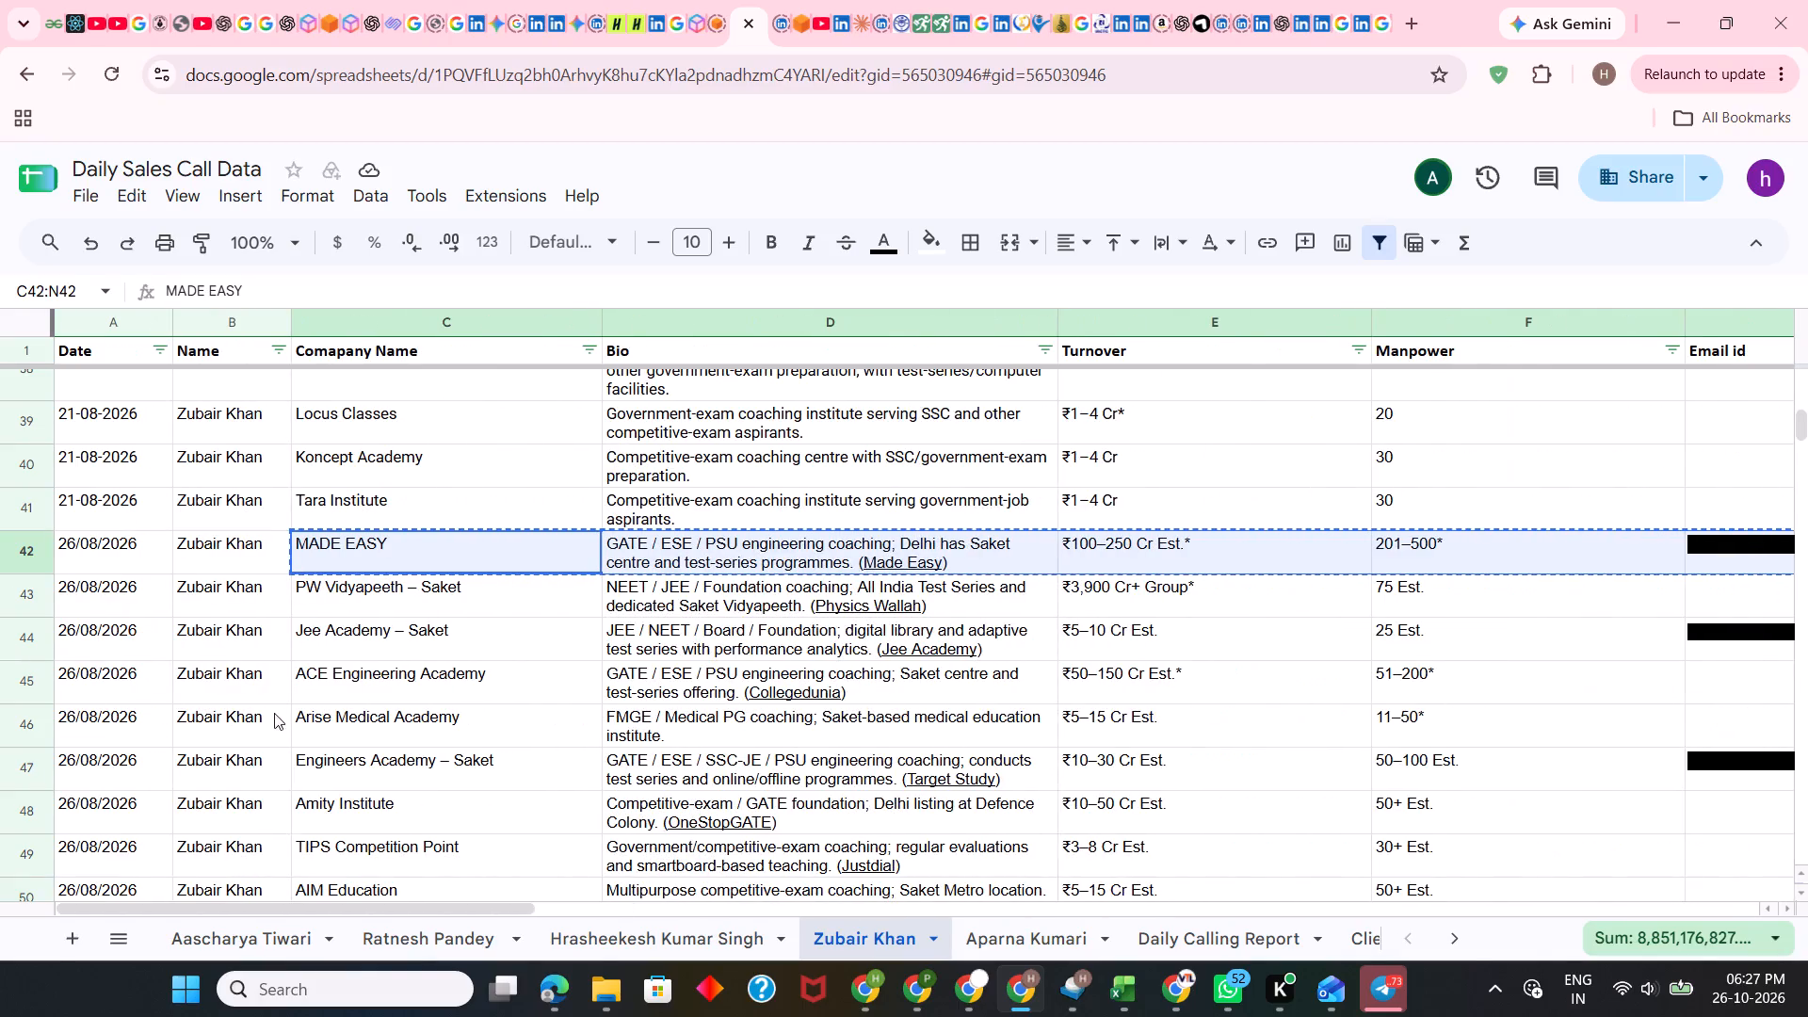
Paste the copied record into Hrasheekesh's sheet starting at the empty company name cell C393.
{"action": "left_click", "coordinate": [655, 938]}
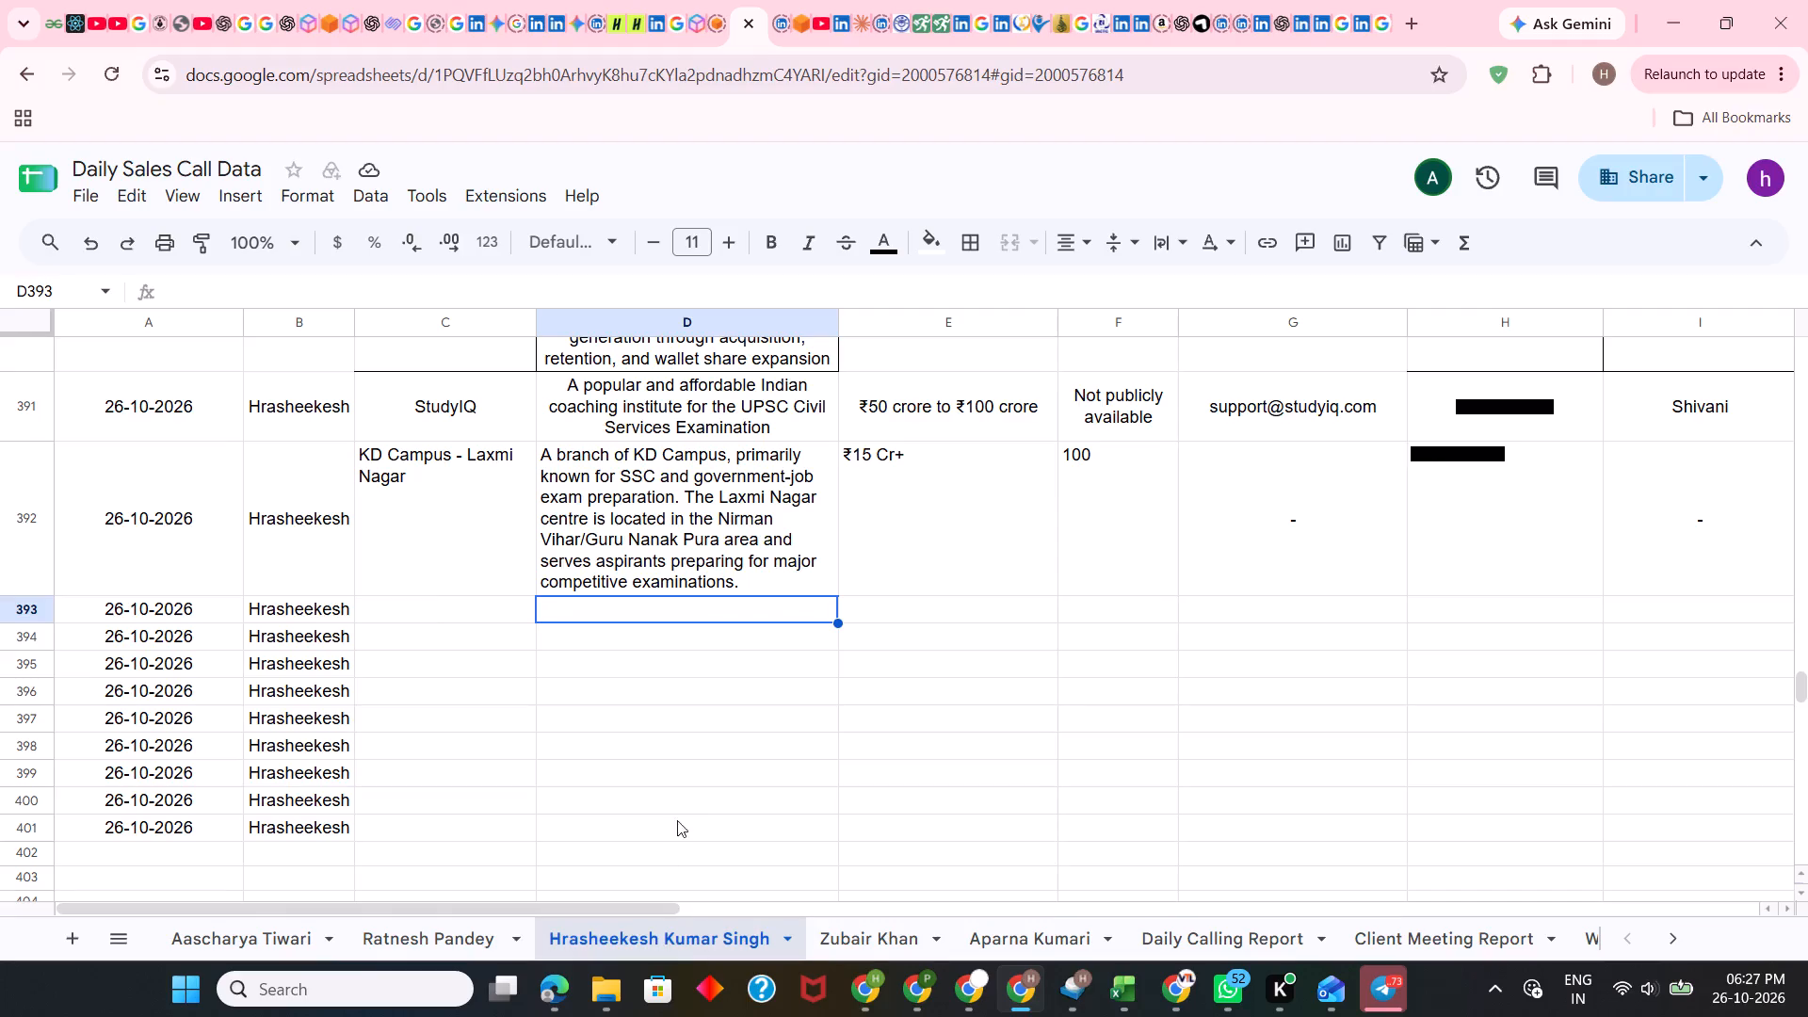
{"action": "left_click", "coordinate": [448, 605]}
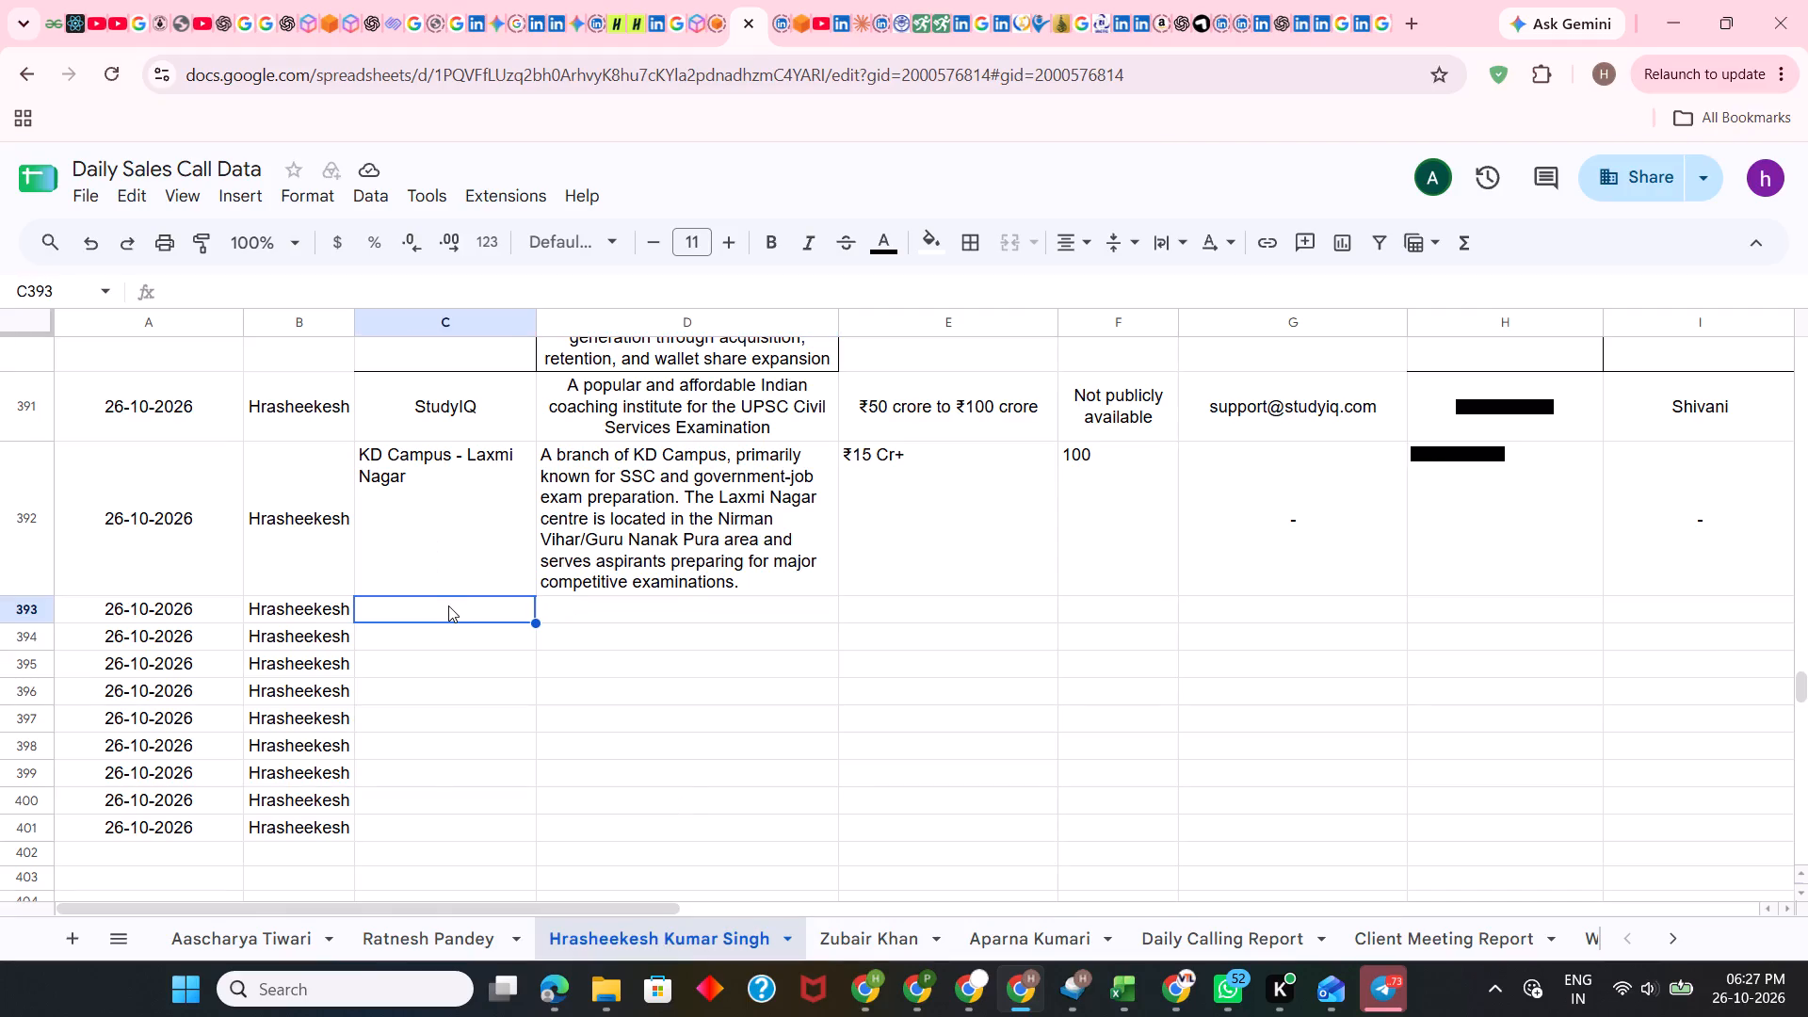
{"action": "key", "text": "ctrl+v"}
Remove the linked "(Made Easy)" reference from the row 393 bio, ending the text at "test-series programmes.".
{"action": "double_click", "coordinate": [751, 654]}
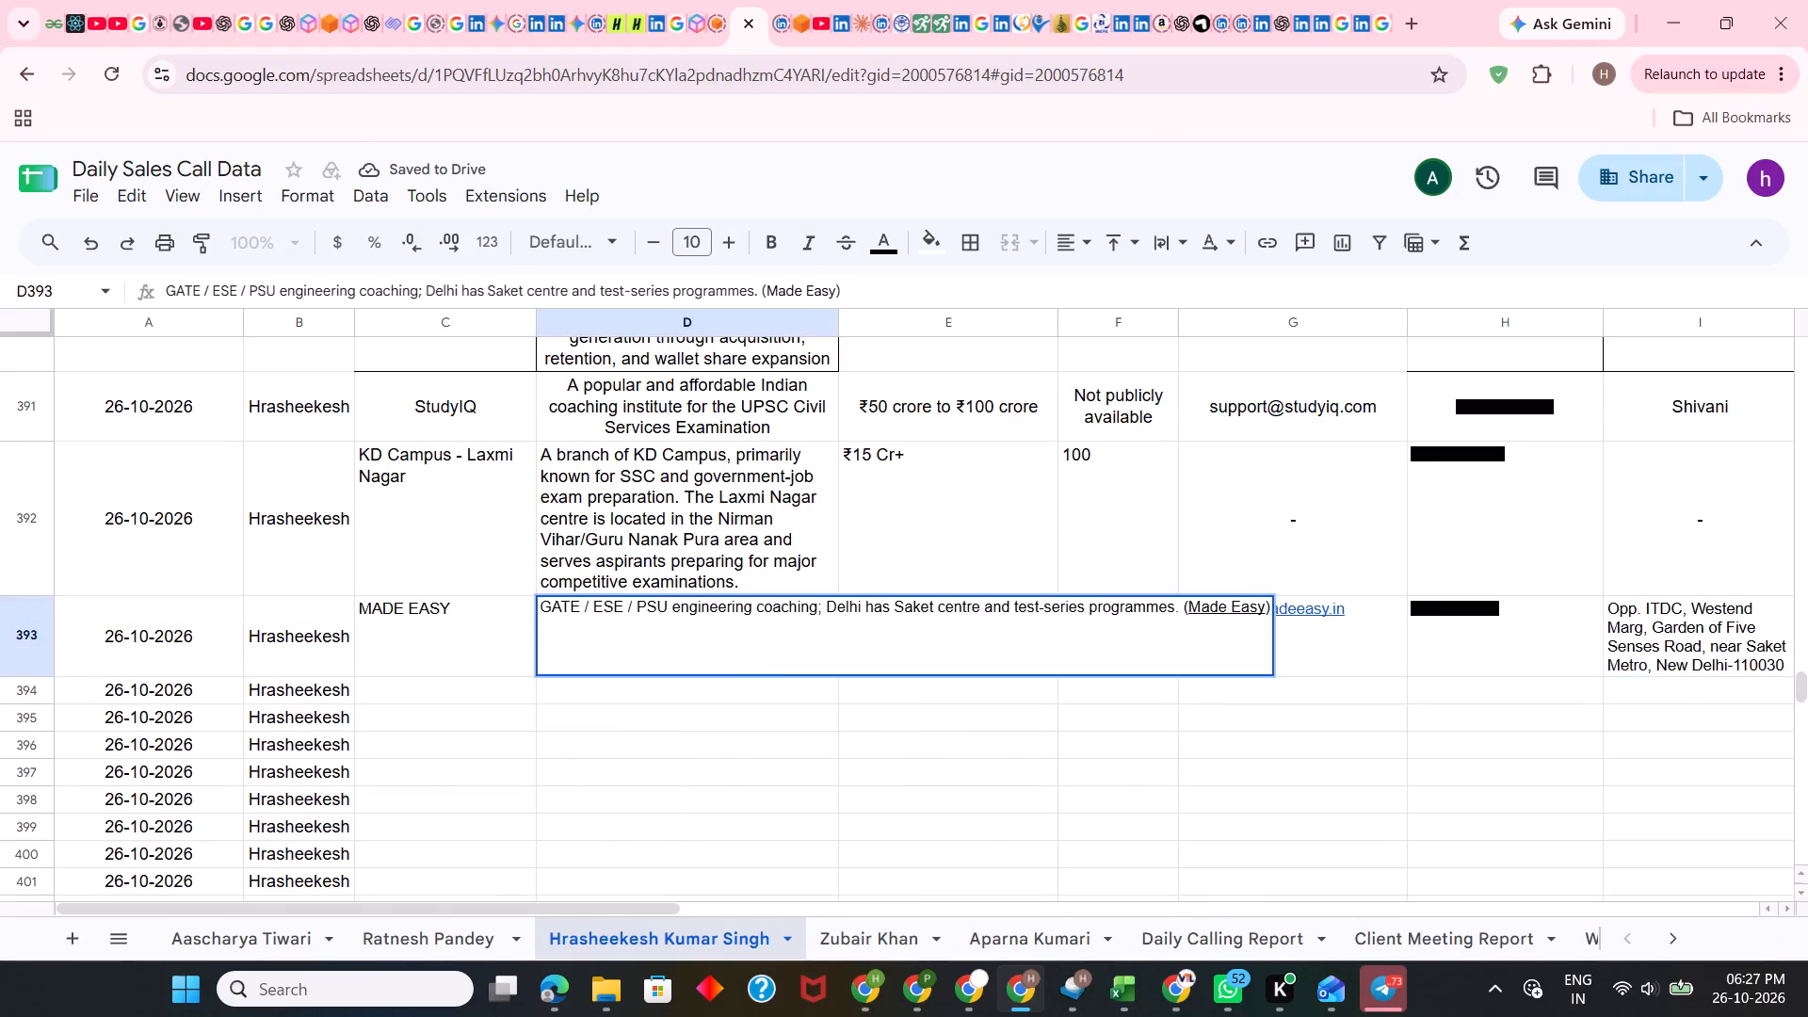
{"action": "left_click", "coordinate": [1176, 609]}
{"action": "key", "text": "Right"}
{"action": "key", "text": "shift+Right"}
{"action": "key", "text": "shift+Right"}
{"action": "key", "text": "shift+Right"}
{"action": "key", "text": "shift+Right"}
{"action": "key", "text": "shift+Right"}
{"action": "key", "text": "shift+Right"}
{"action": "key", "text": "shift+Right"}
{"action": "key", "text": "shift+Right"}
{"action": "key", "text": "shift+Right"}
{"action": "key", "text": "shift+Right"}
{"action": "key", "text": "shift+Right"}
{"action": "key", "text": "shift+Right"}
{"action": "key", "text": "shift+Right"}
{"action": "key", "text": "shift+Right"}
{"action": "key", "text": "shift+Right"}
{"action": "key", "text": "shift+Right"}
{"action": "key", "text": "shift+Right"}
{"action": "key", "text": "shift+Right"}
{"action": "key", "text": "shift+Right"}
{"action": "key", "text": "shift+Right"}
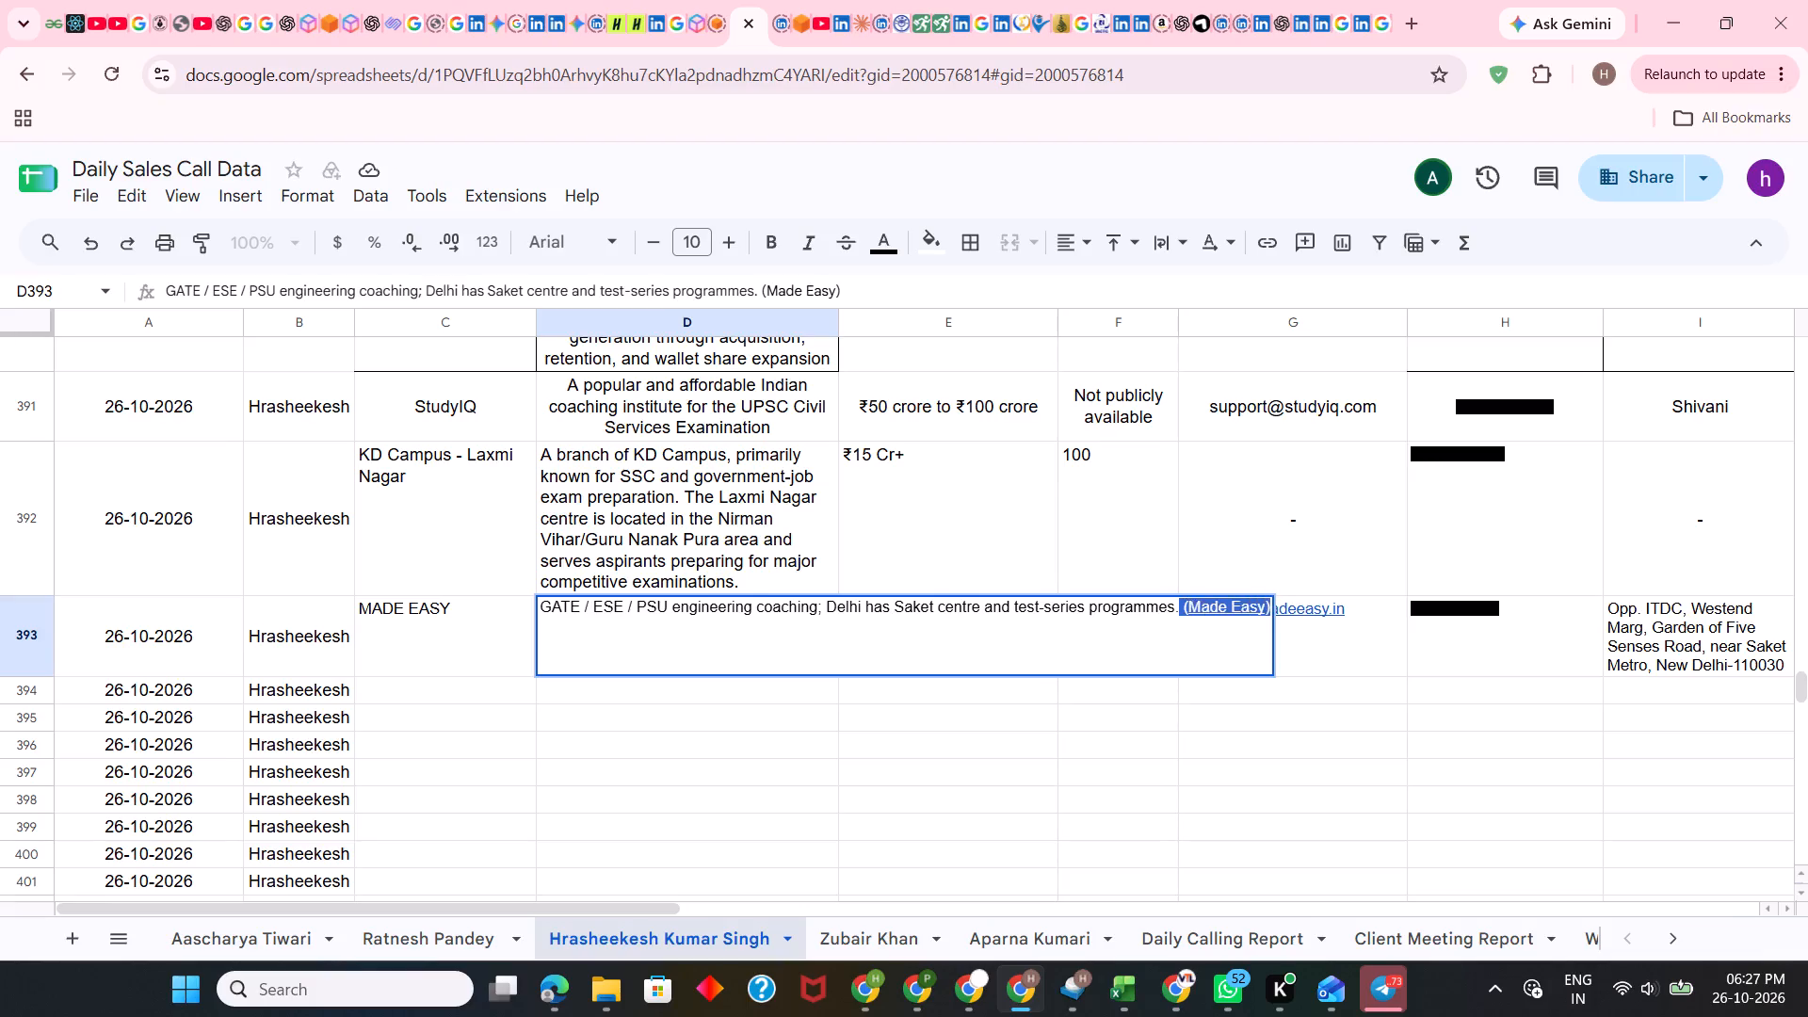
{"action": "key", "text": "BackSpace"}
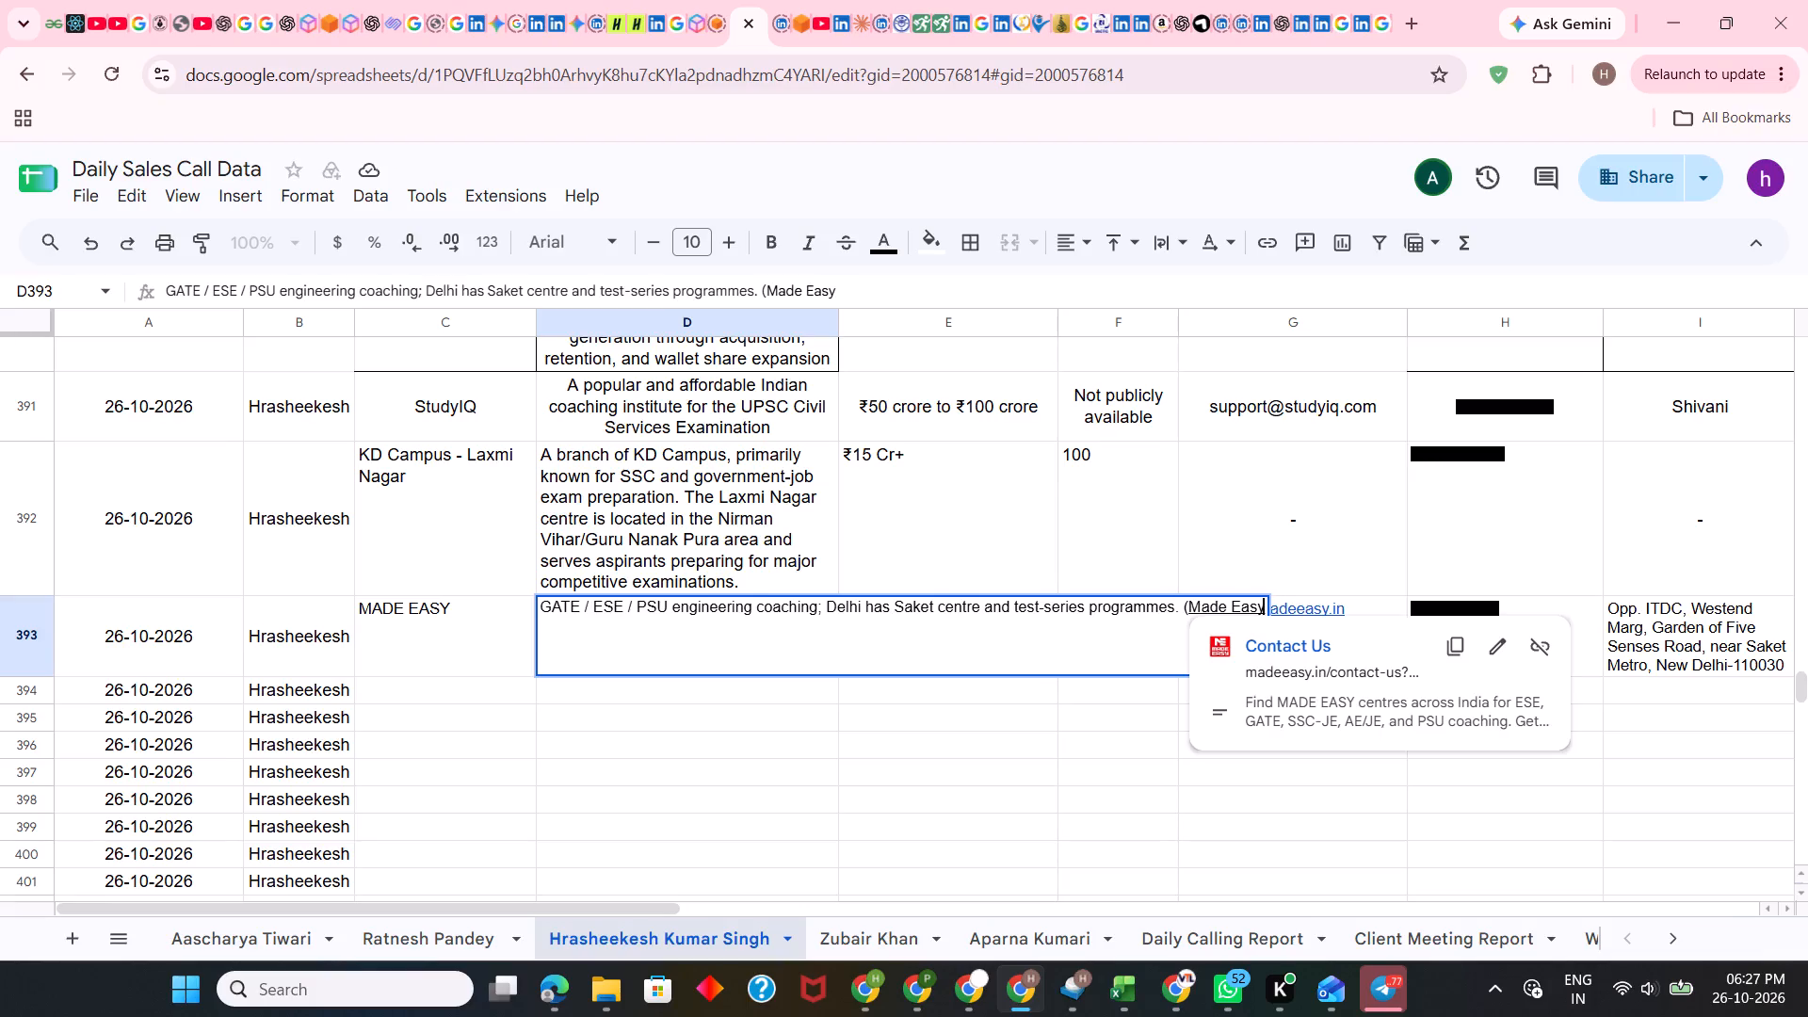
{"action": "key", "text": "BackSpace"}
{"action": "key", "text": "BackSpace"}
{"action": "key", "text": "BackSpace"}
{"action": "key", "text": "BackSpace"}
{"action": "key", "text": "BackSpace"}
{"action": "key", "text": "BackSpace"}
{"action": "key", "text": "BackSpace"}
{"action": "key", "text": "BackSpace"}
{"action": "key", "text": "BackSpace"}
{"action": "key", "text": "BackSpace"}
{"action": "key", "text": "BackSpace"}
{"action": "key", "text": "BackSpace"}
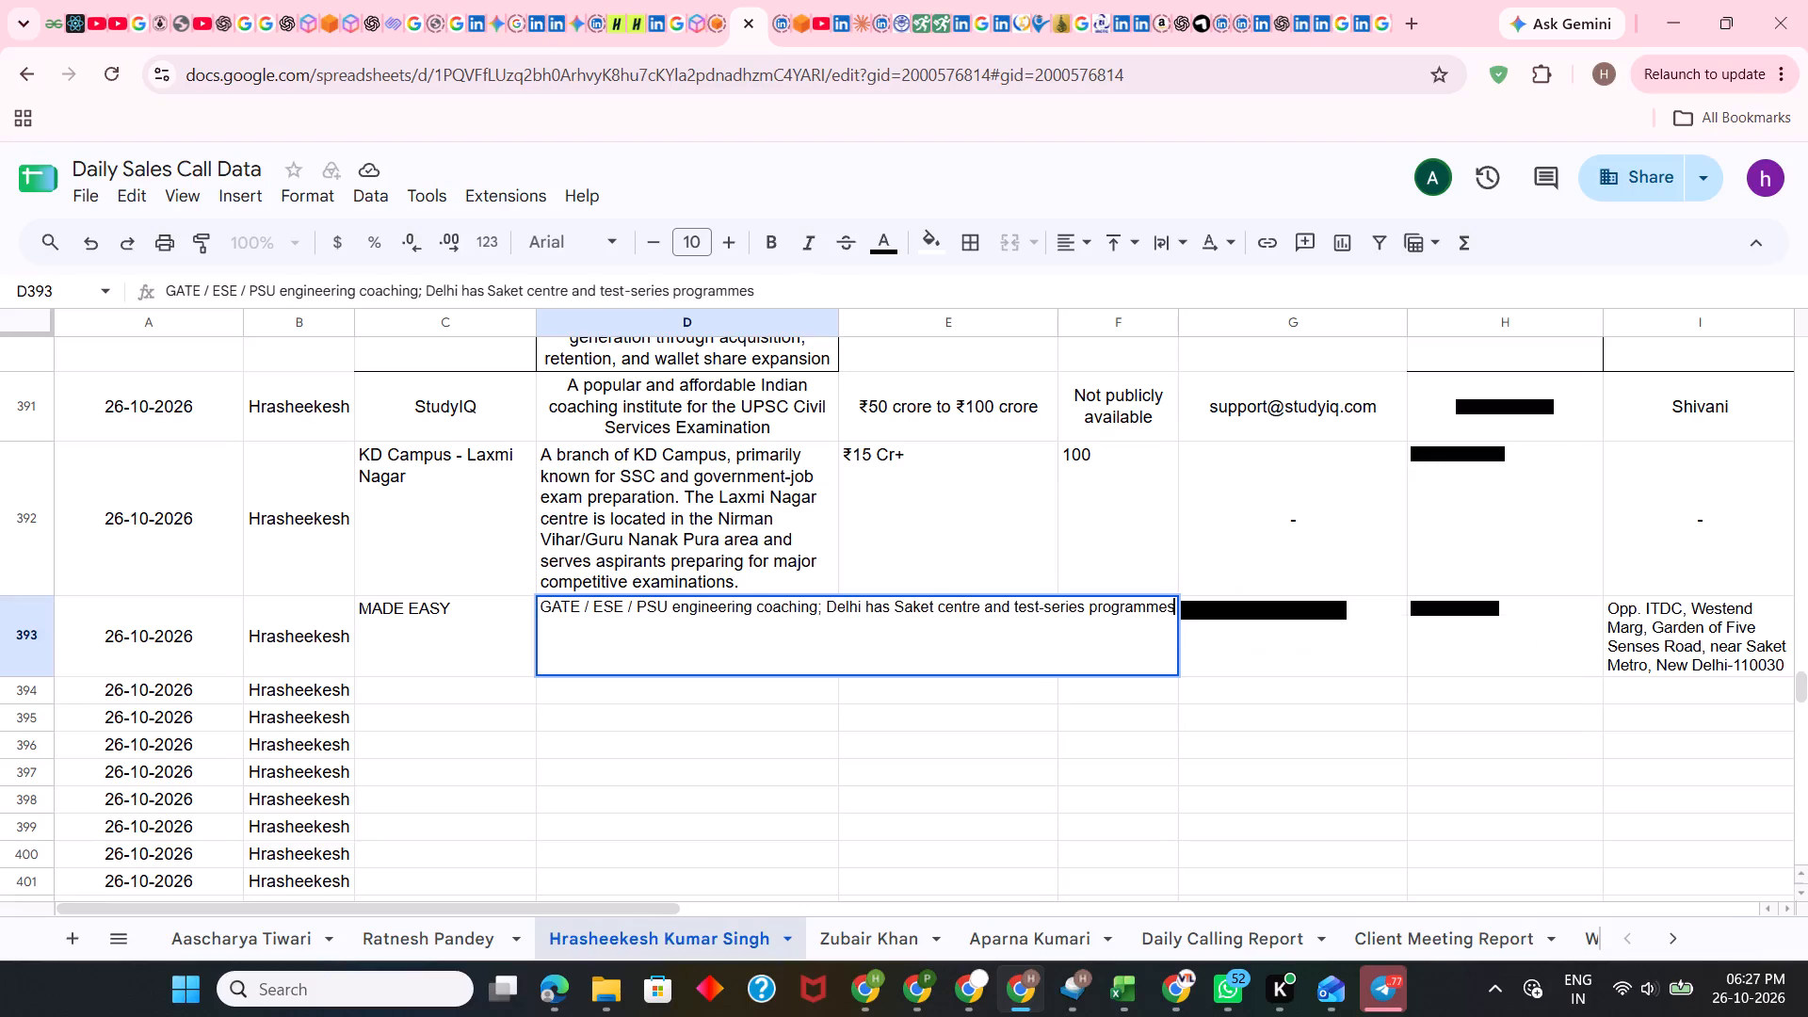
{"action": "key", "text": "period"}
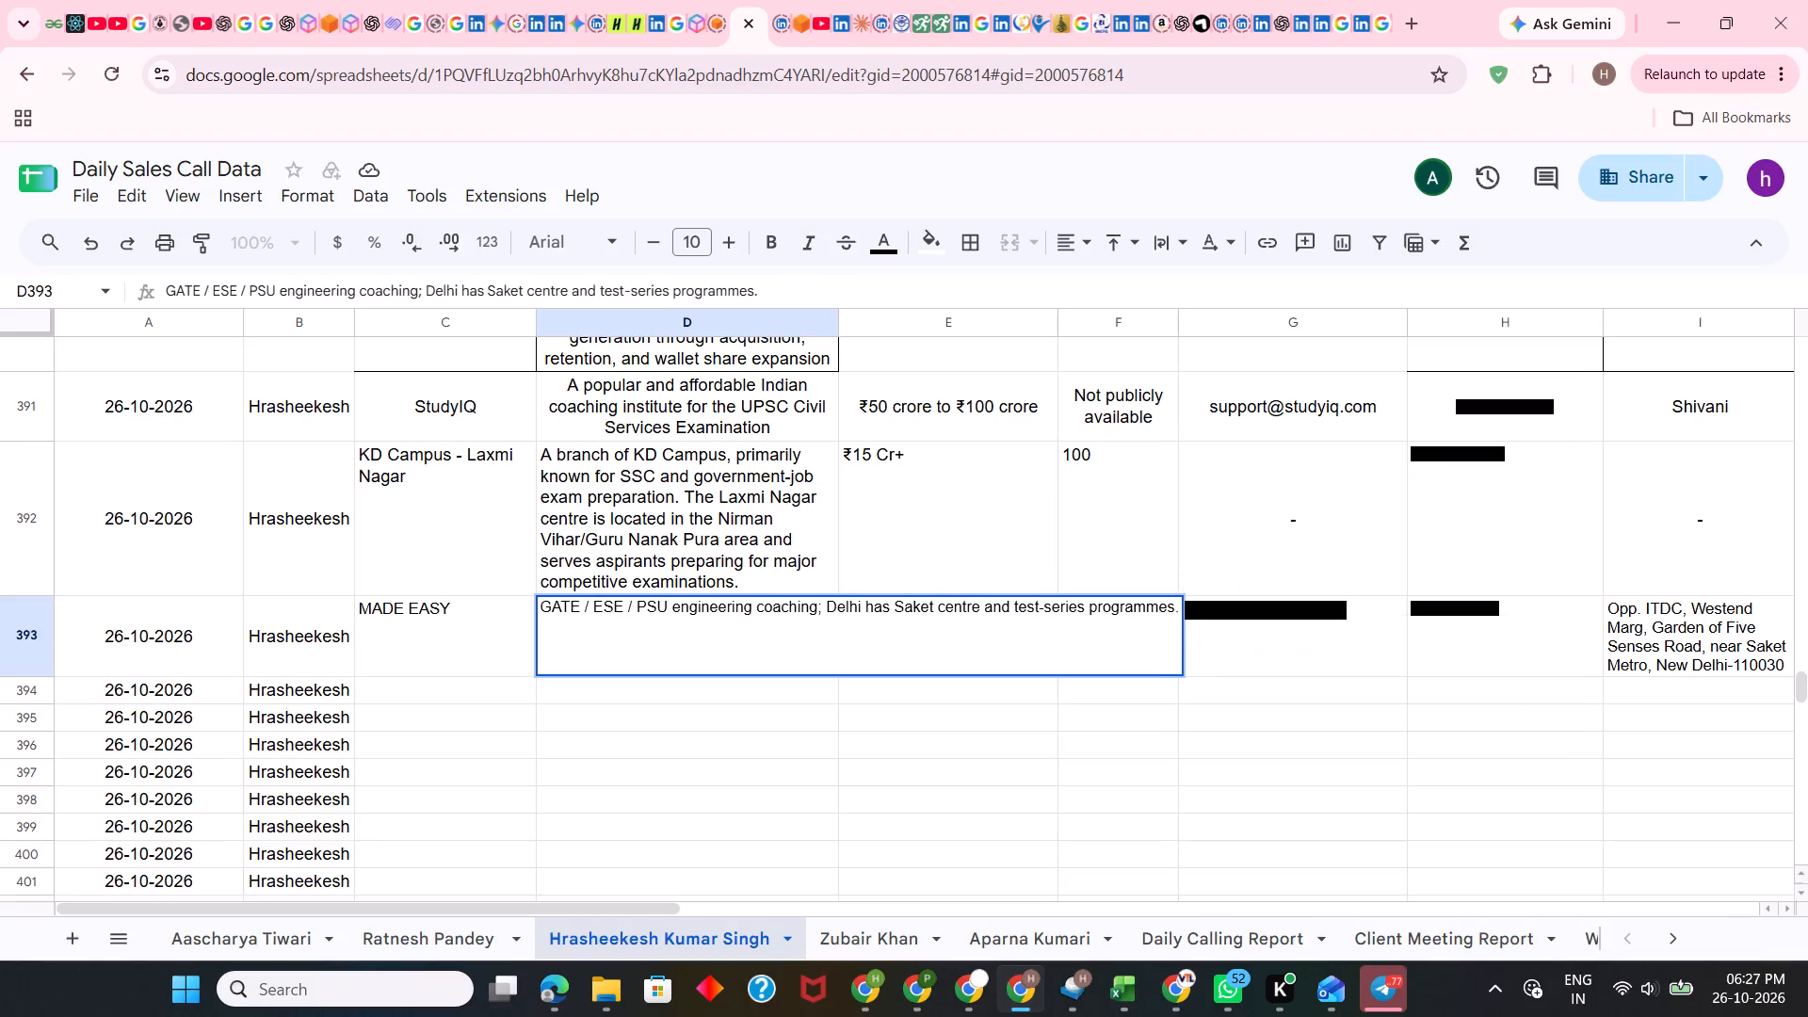
{"action": "key", "text": "space"}
{"action": "key", "text": "BackSpace"}
{"action": "left_click", "coordinate": [888, 685]}
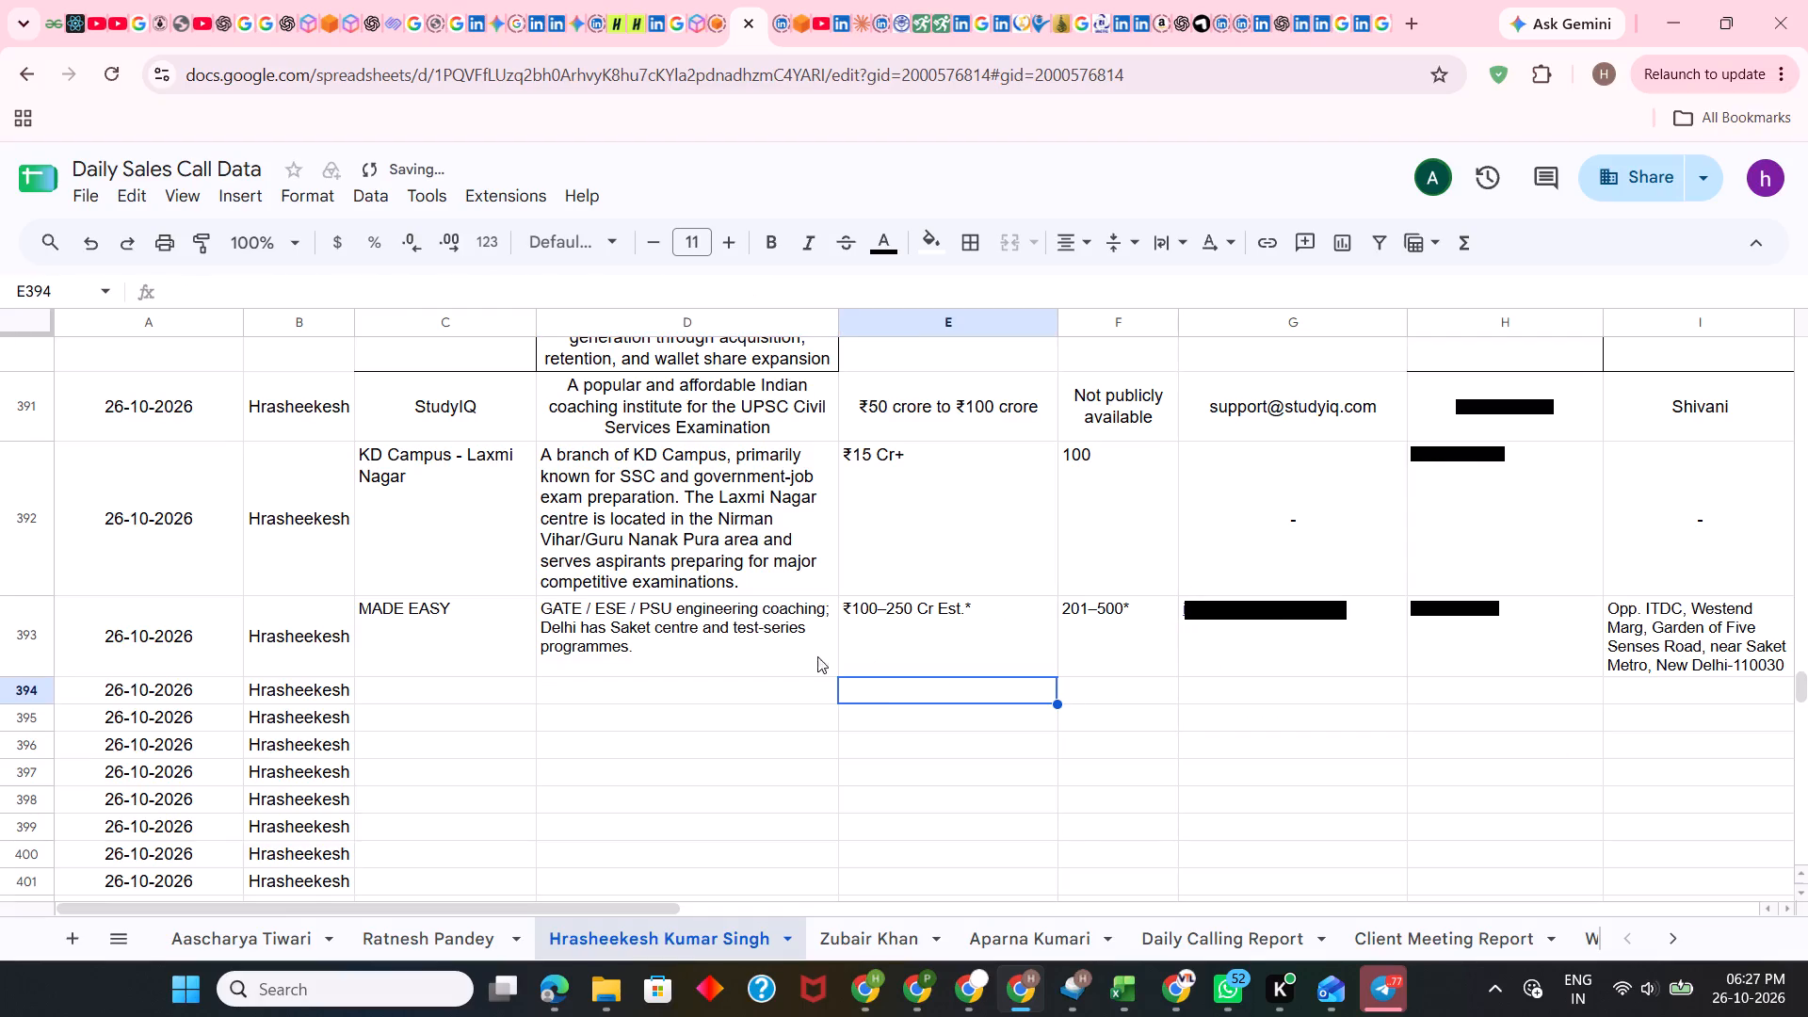
Set the font size of the whole MADE EASY row, 393, to 11.
{"action": "left_click", "coordinate": [27, 630]}
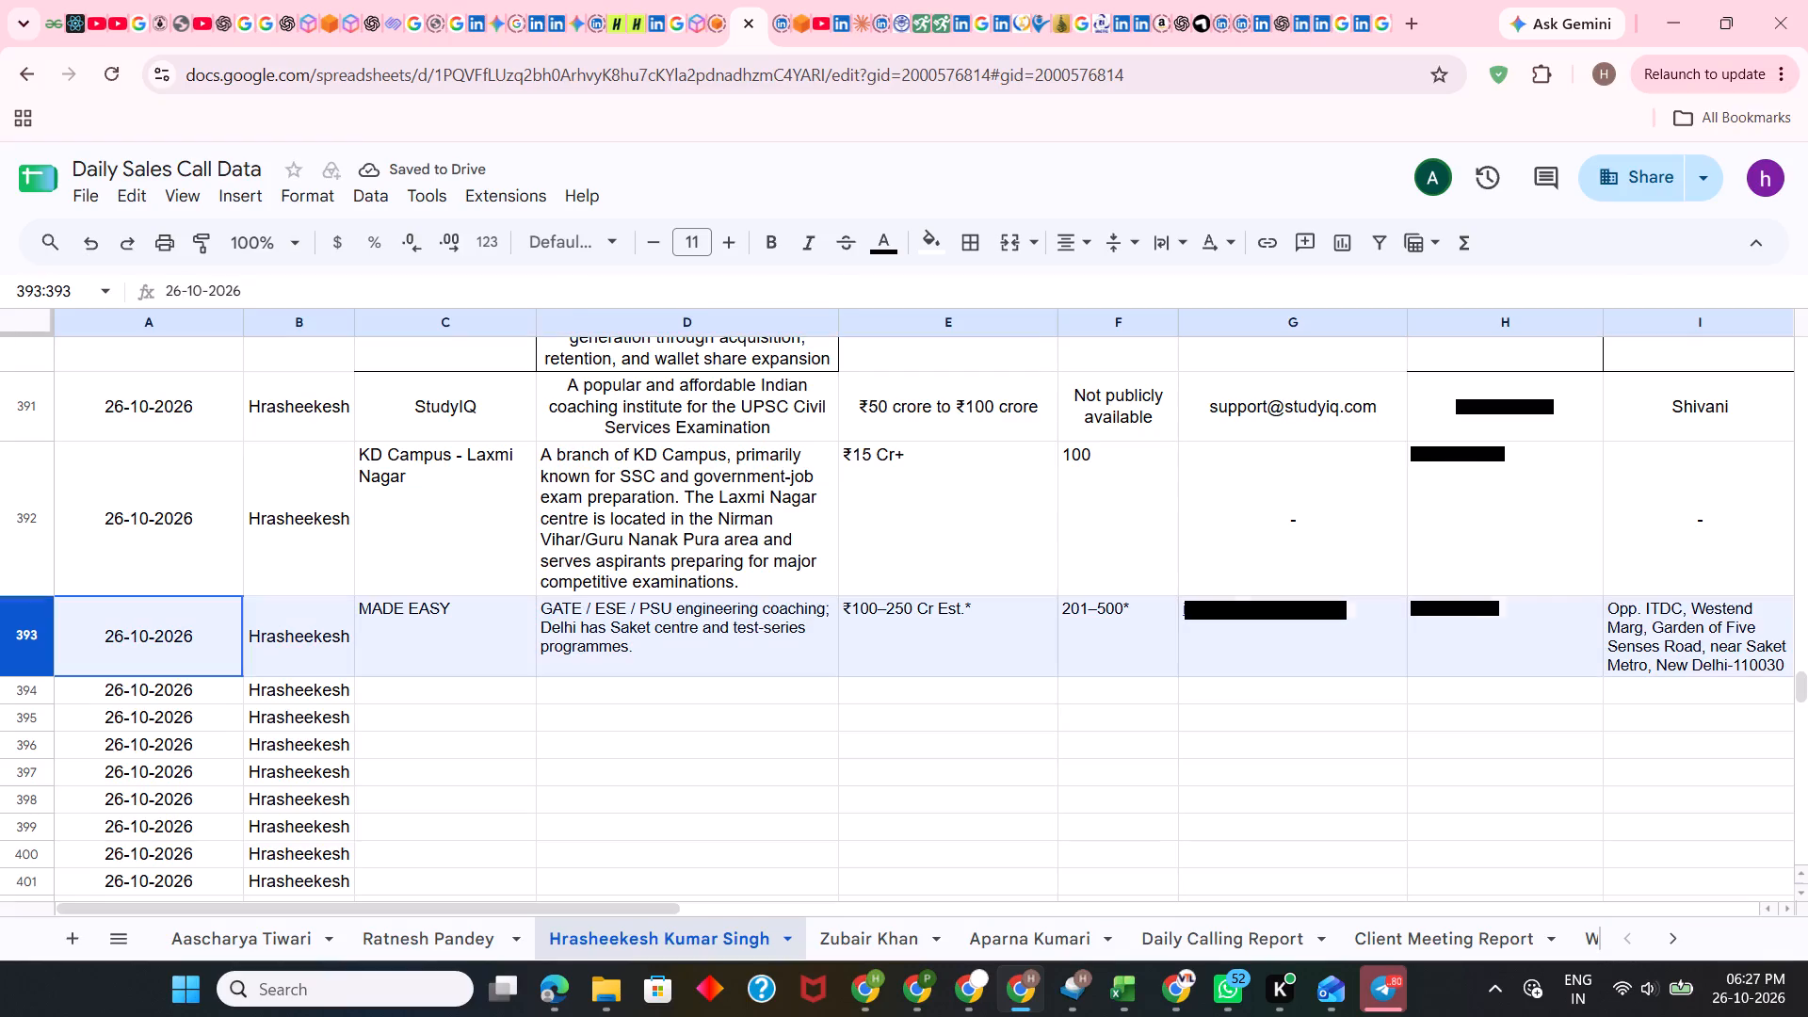
{"action": "left_click", "coordinate": [726, 250]}
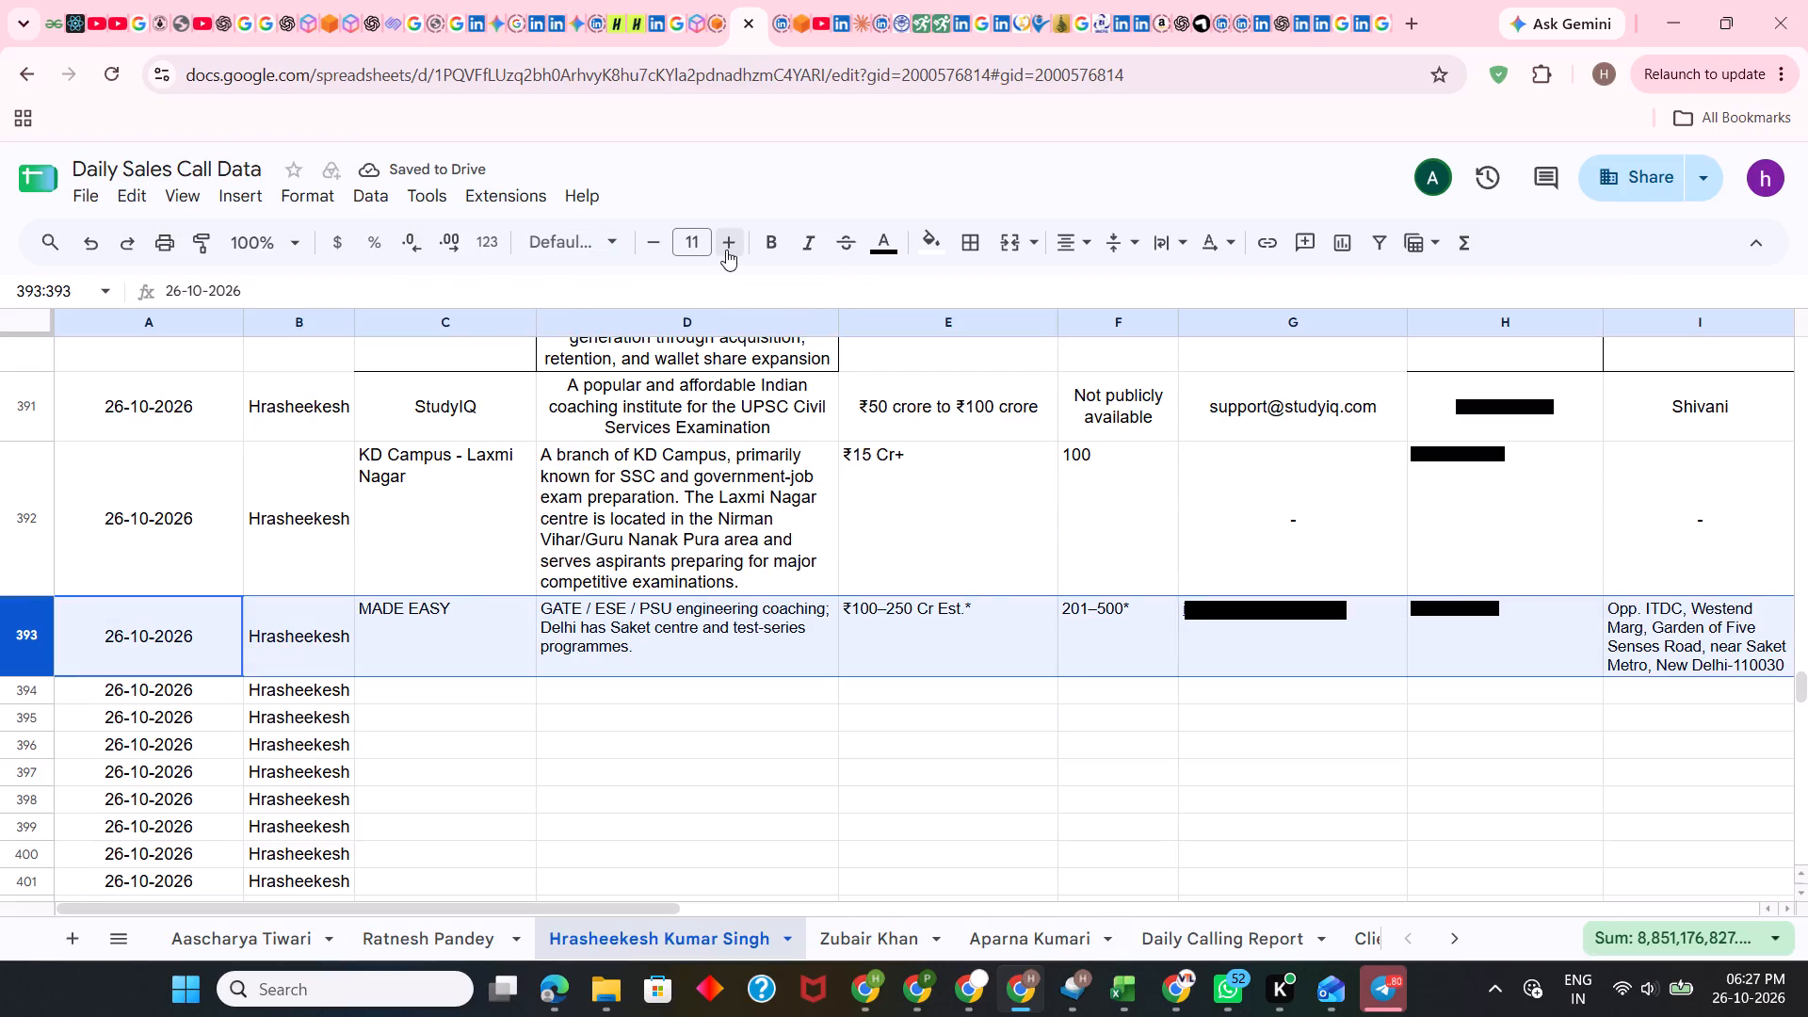
{"action": "left_click", "coordinate": [655, 250]}
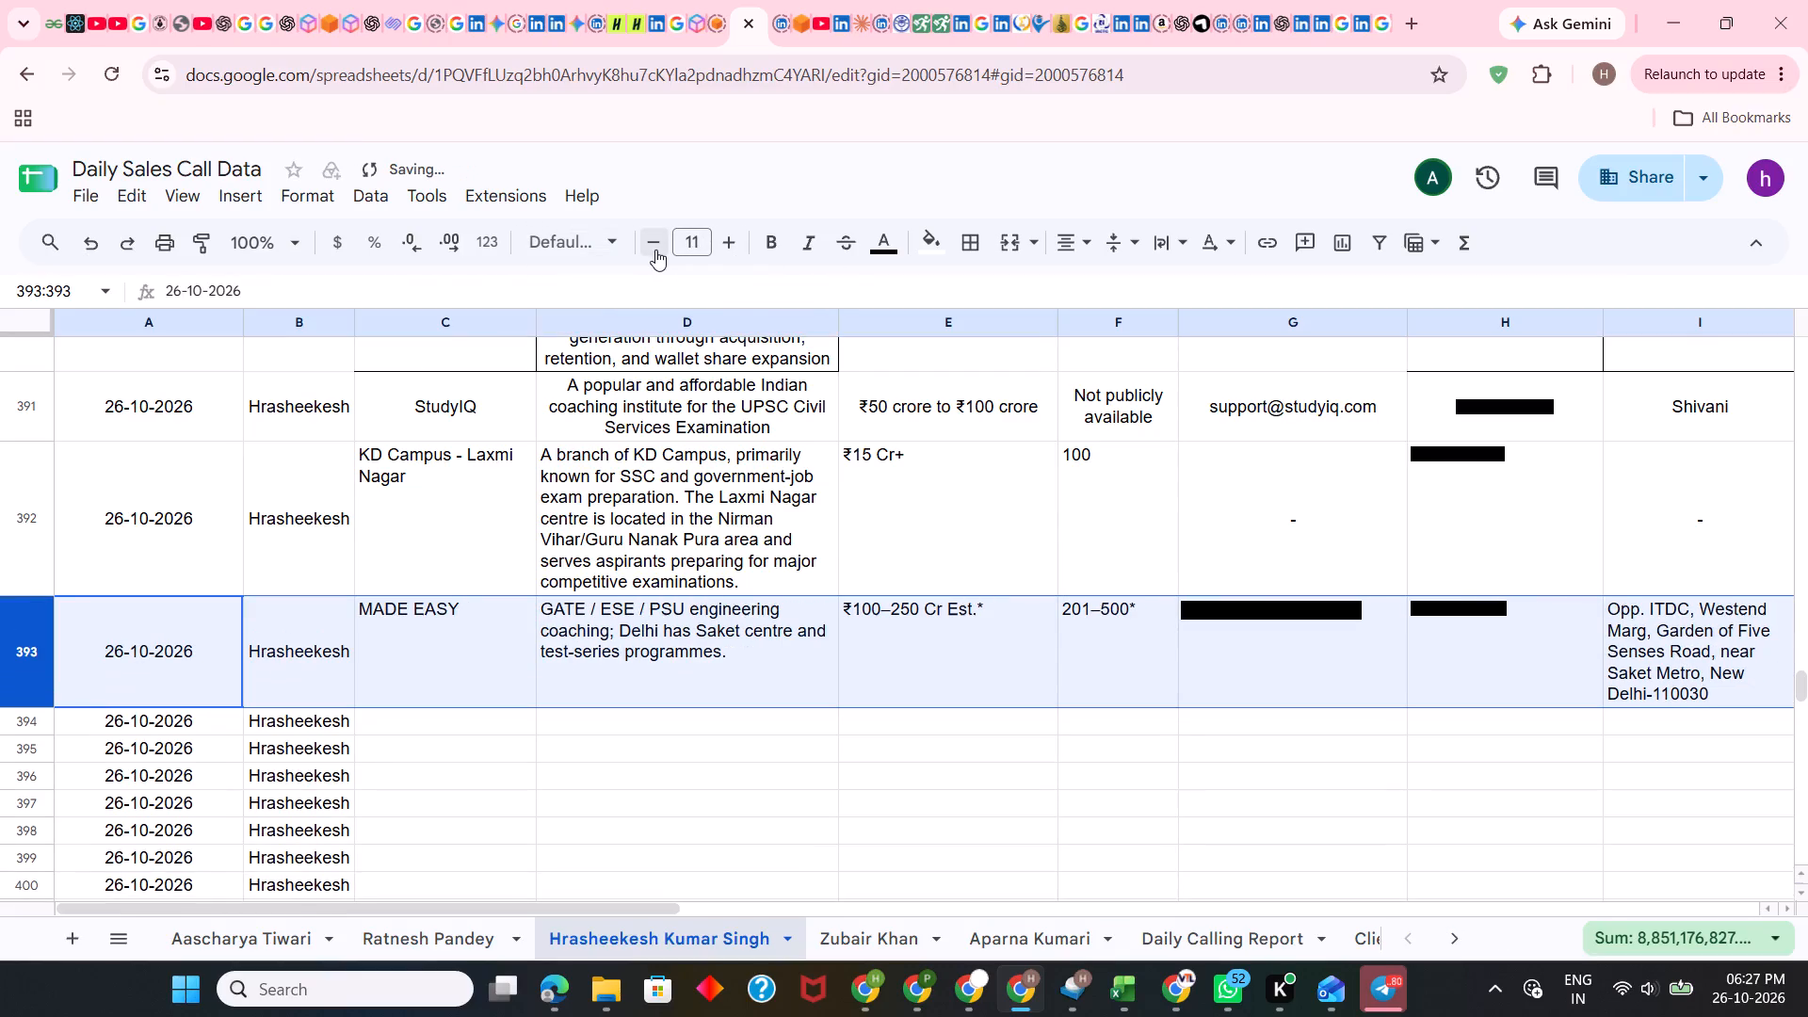
{"action": "left_click", "coordinate": [1116, 647]}
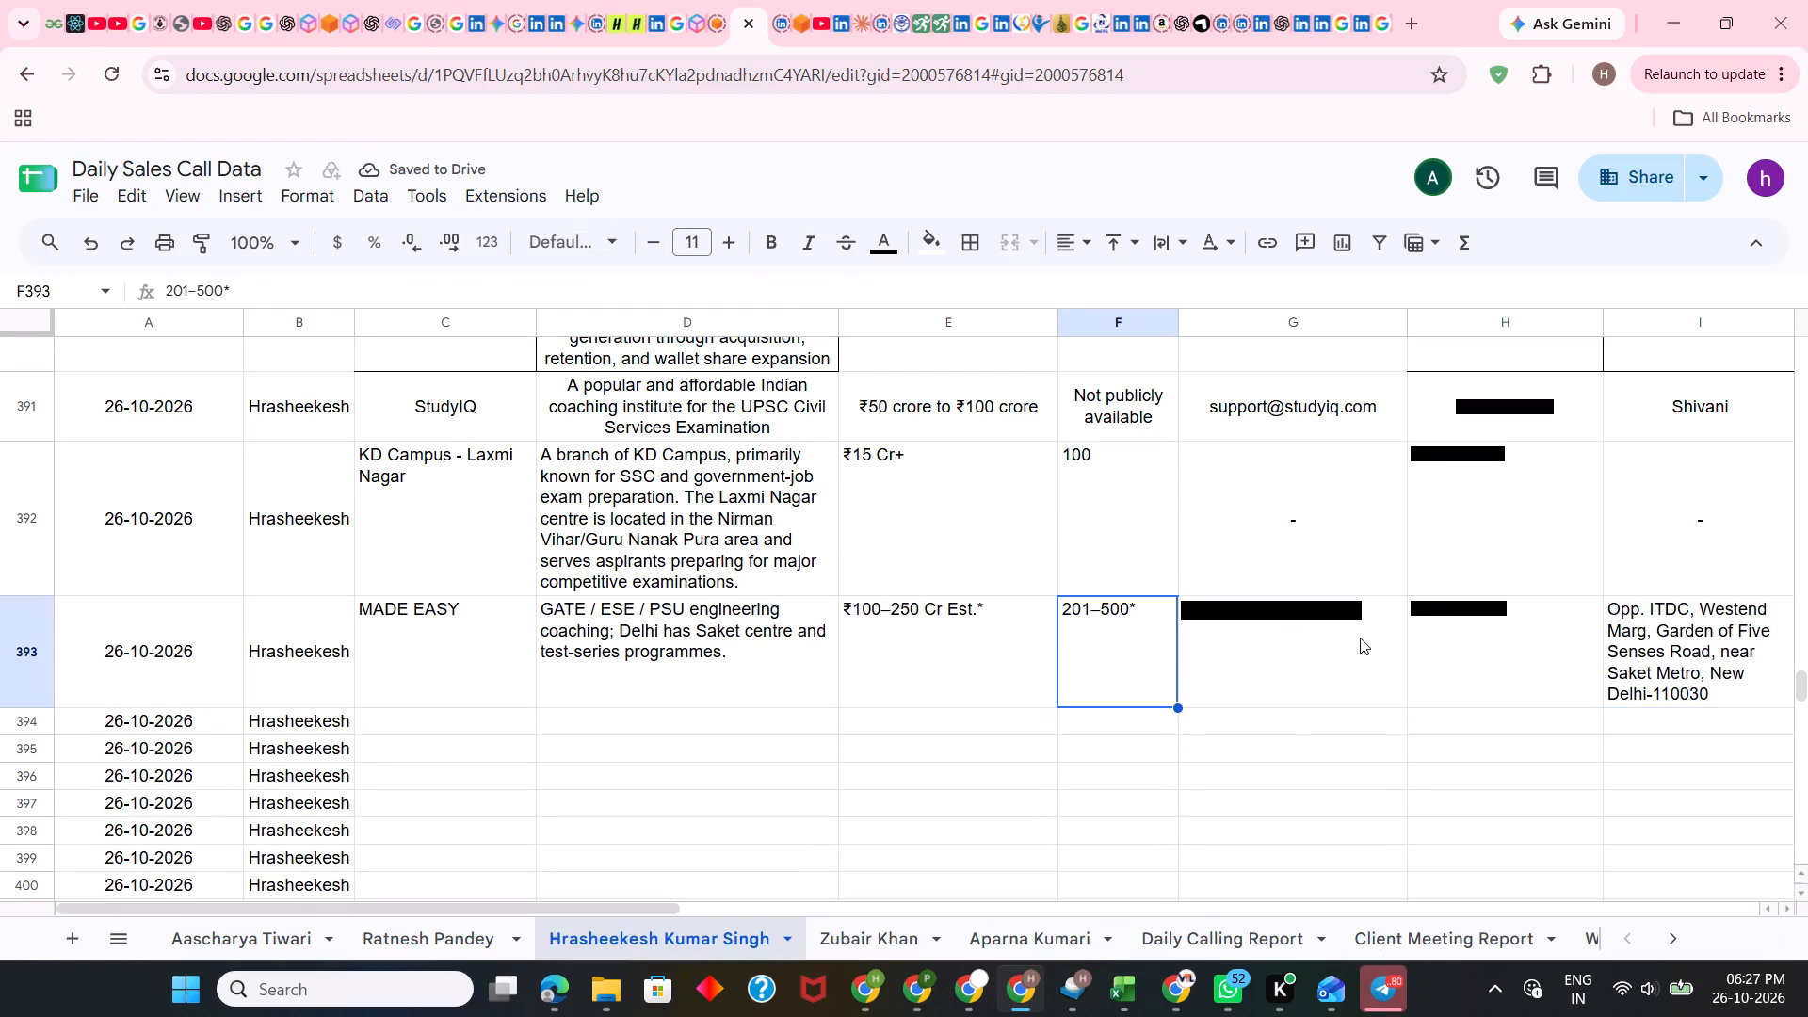
Trim MADE EASY's turnover in E393 to "₹100–250 Cr".
{"action": "scroll", "coordinate": [1479, 633], "scroll_direction": "left", "scroll_amount": 1}
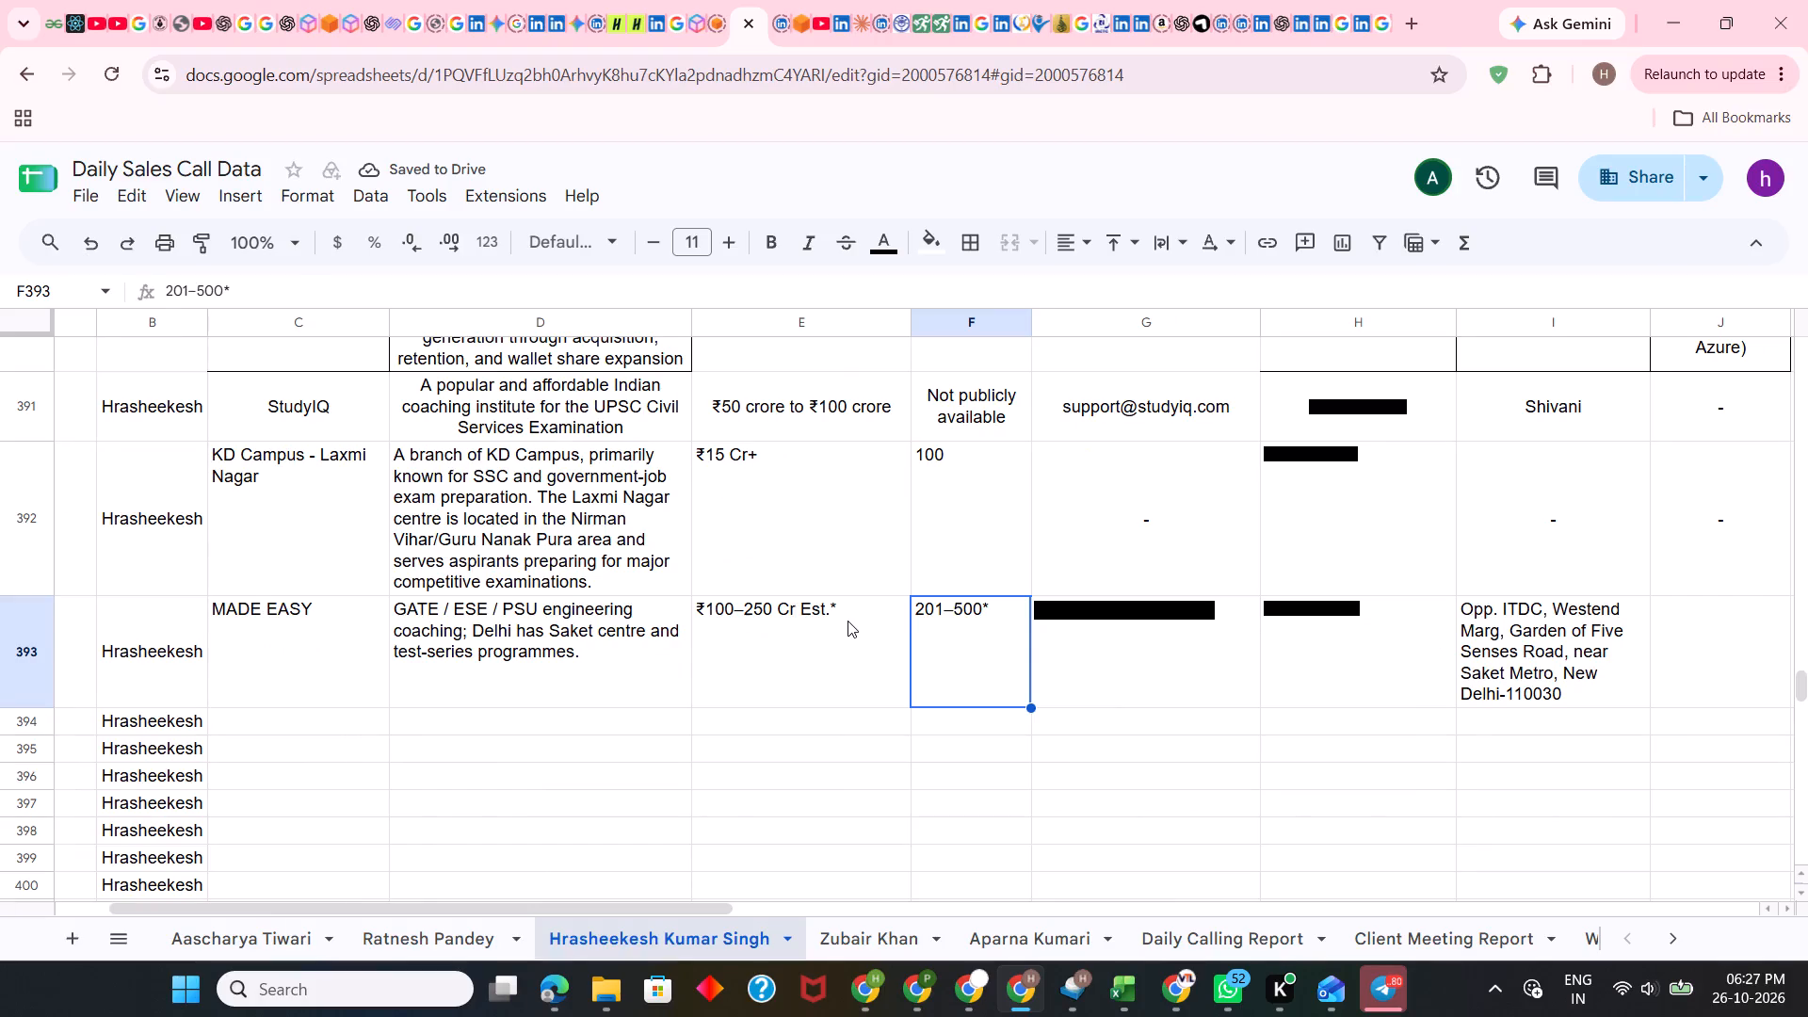
{"action": "double_click", "coordinate": [847, 621]}
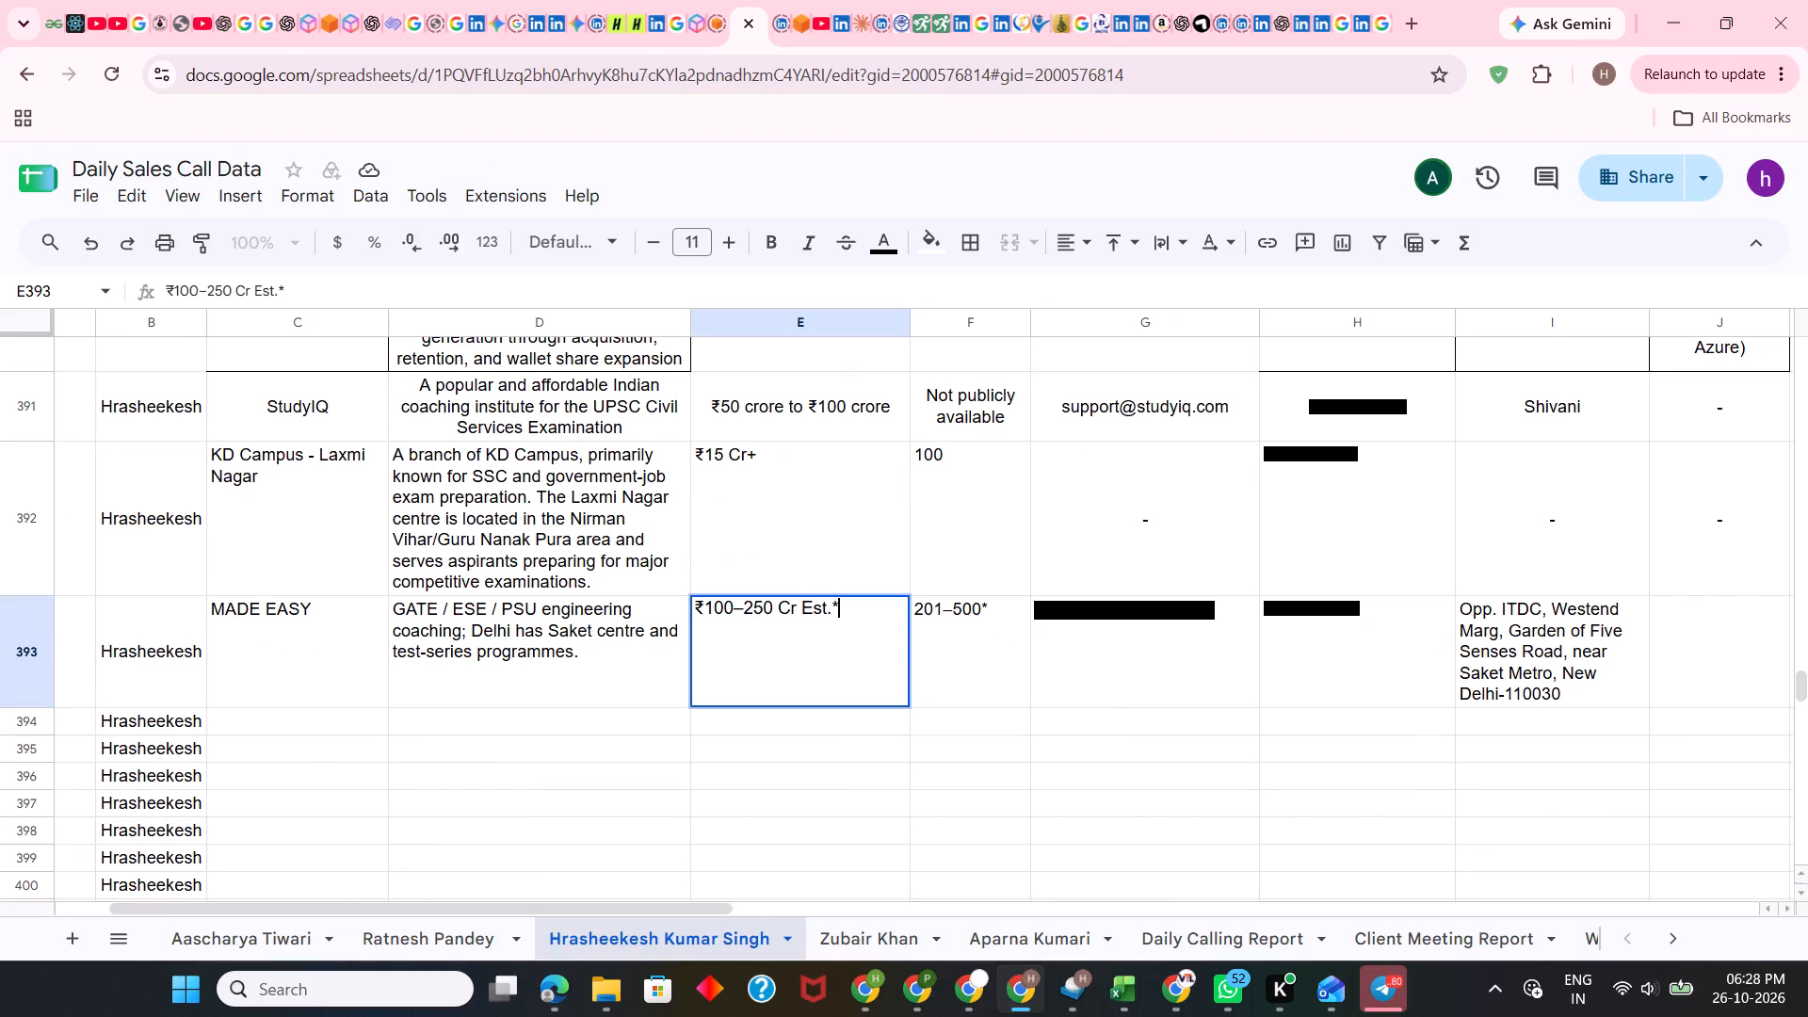
{"action": "left_click_drag", "start_coordinate": [844, 611], "coordinate": [802, 611]}
{"action": "key", "text": "BackSpace"}
{"action": "key", "text": "BackSpace"}
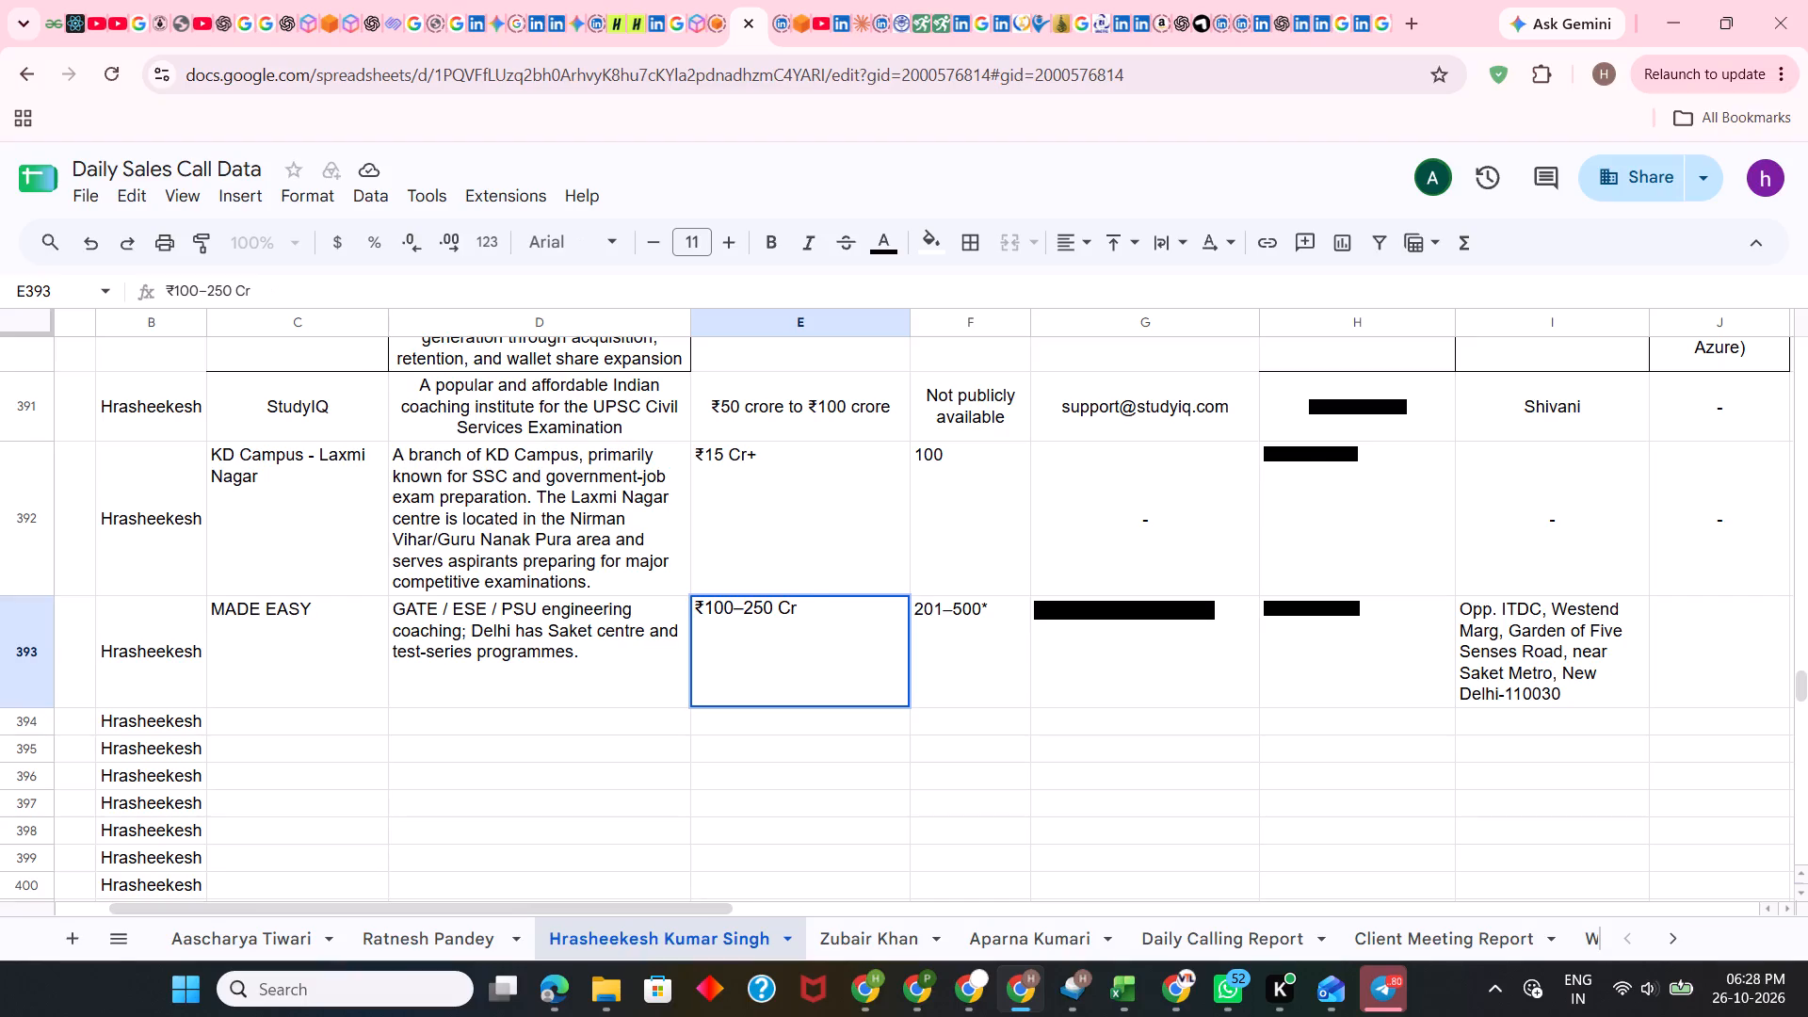
{"action": "key", "text": "Return"}
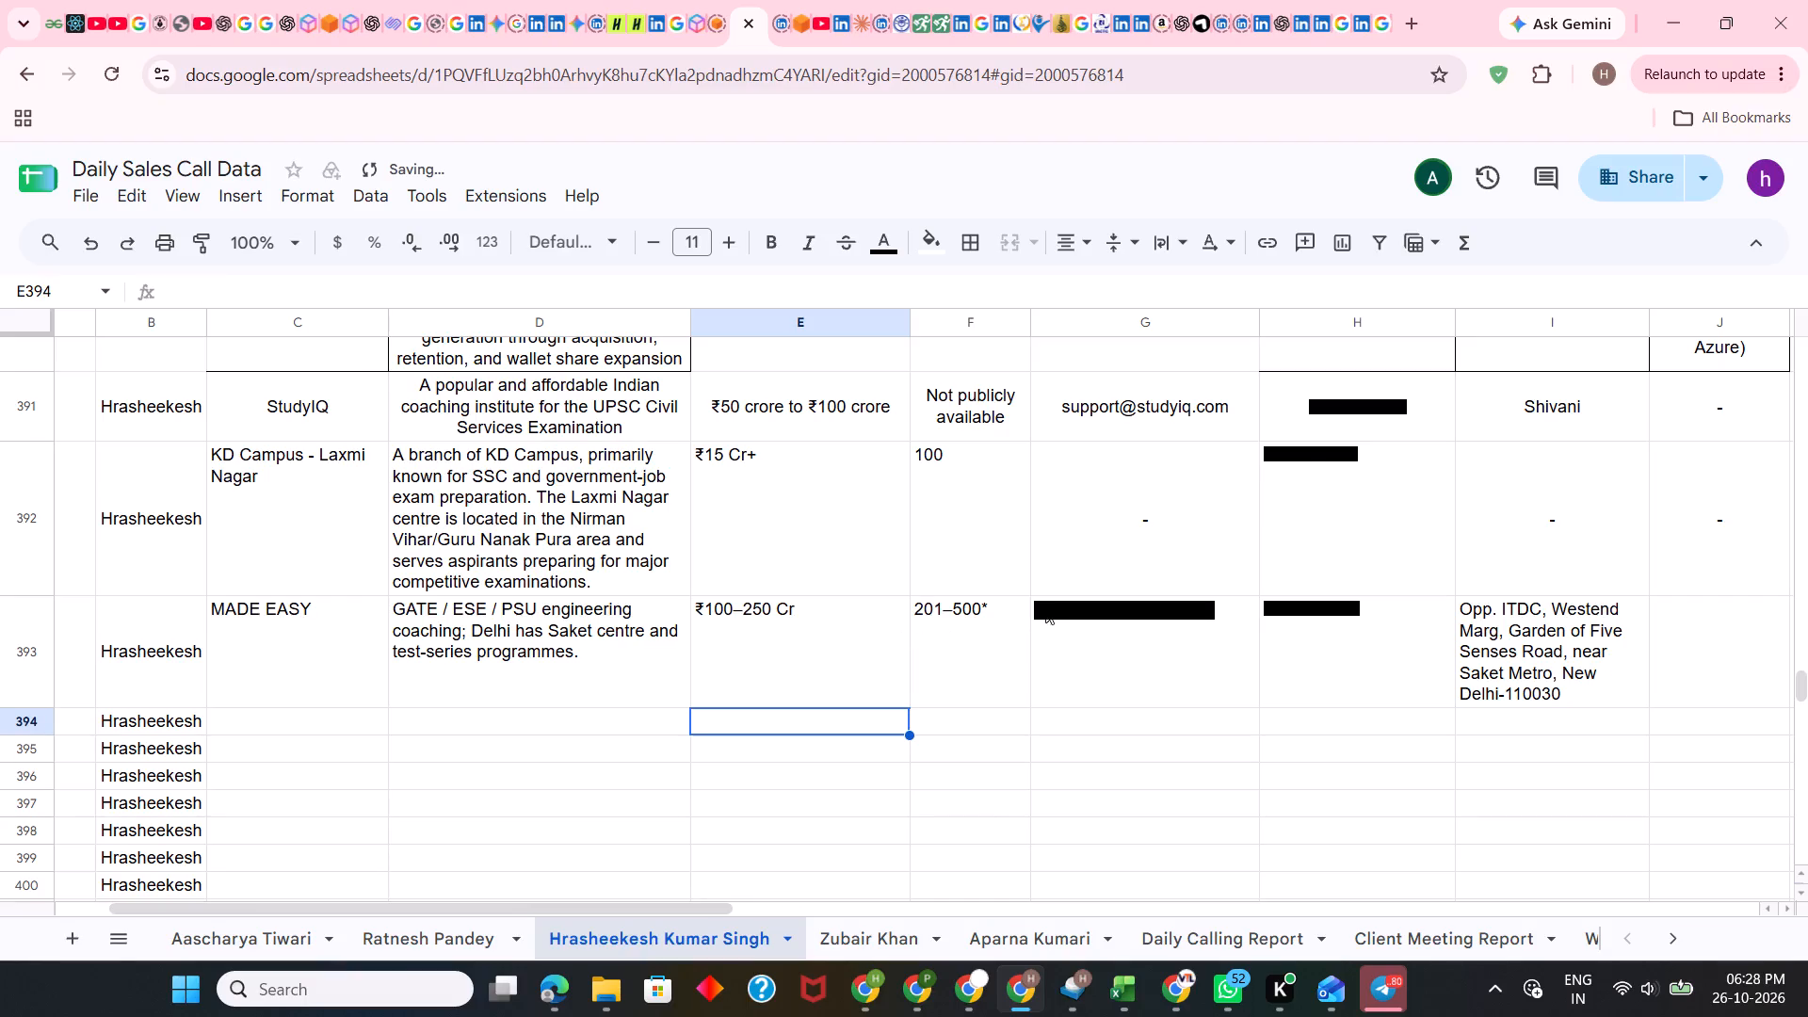
Replace the address in MADE EASY's Contact person cell with a dash, filling the dashes from I392:J392 down to row 393.
{"action": "scroll", "coordinate": [1345, 625], "scroll_direction": "left", "scroll_amount": 3}
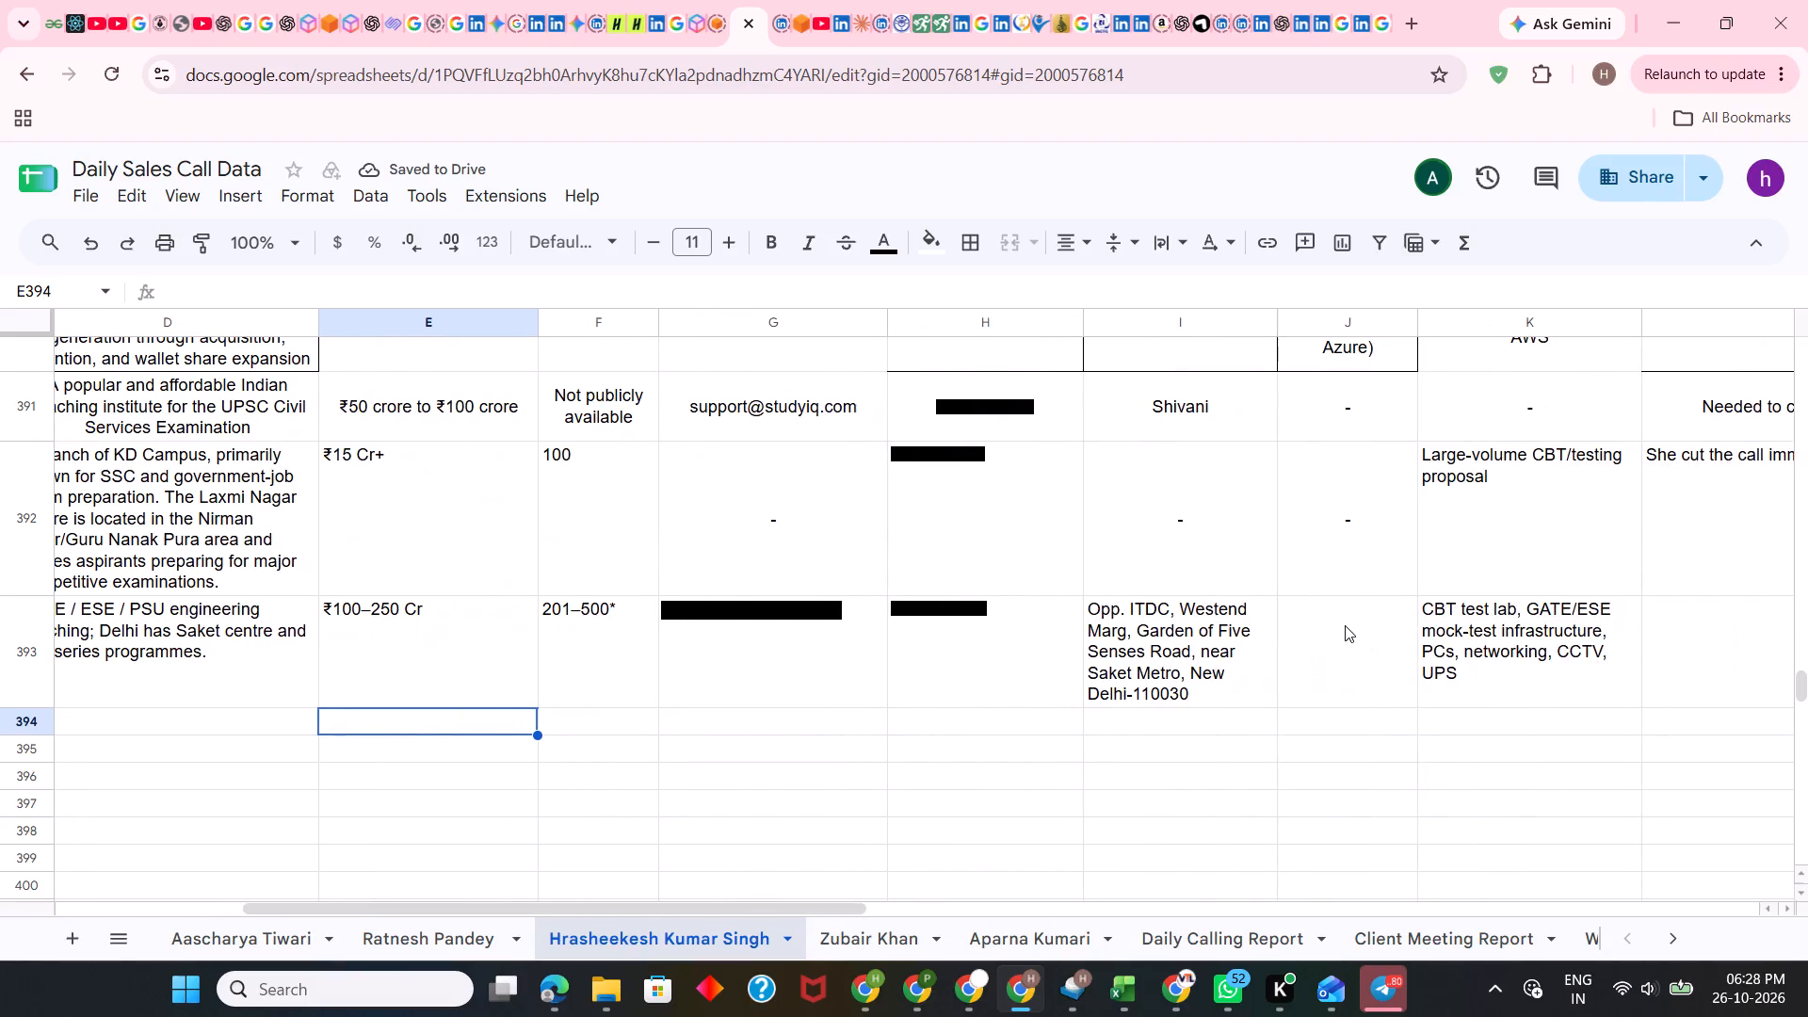
{"action": "left_click", "coordinate": [1201, 654]}
{"action": "key", "text": "BackSpace"}
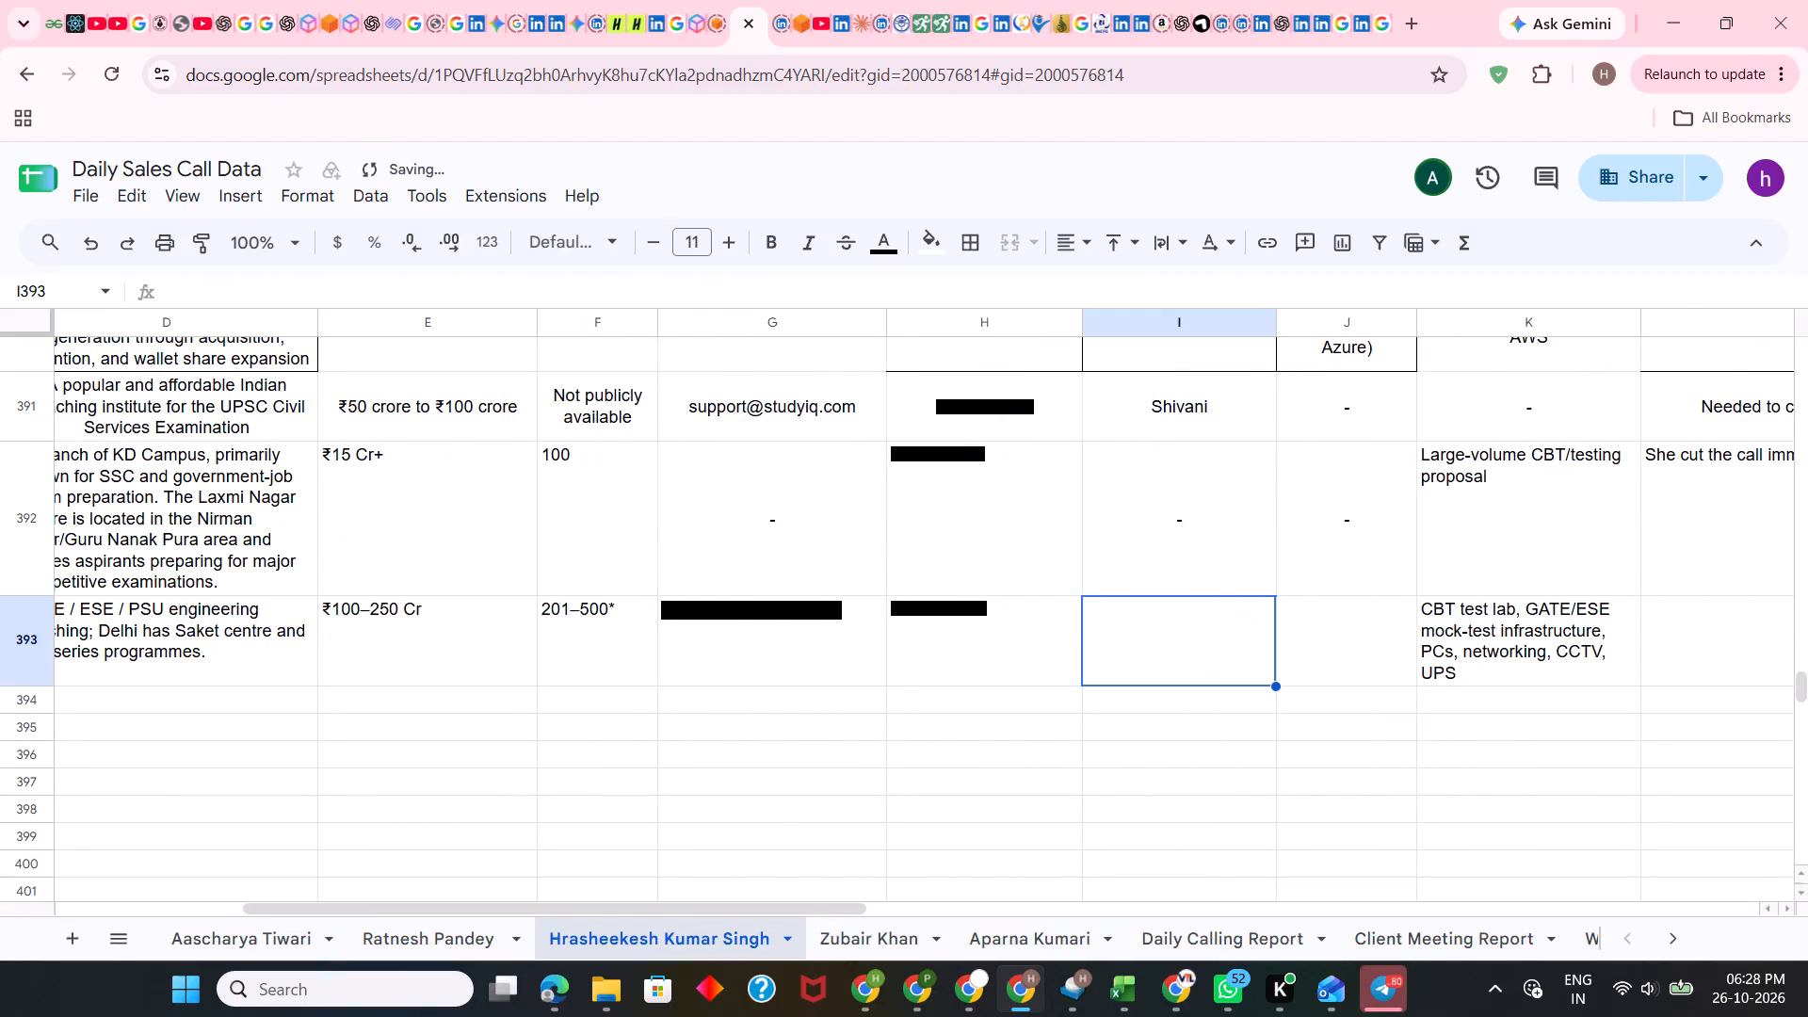
{"action": "left_click", "coordinate": [1205, 542]}
{"action": "key", "text": "shift+Right"}
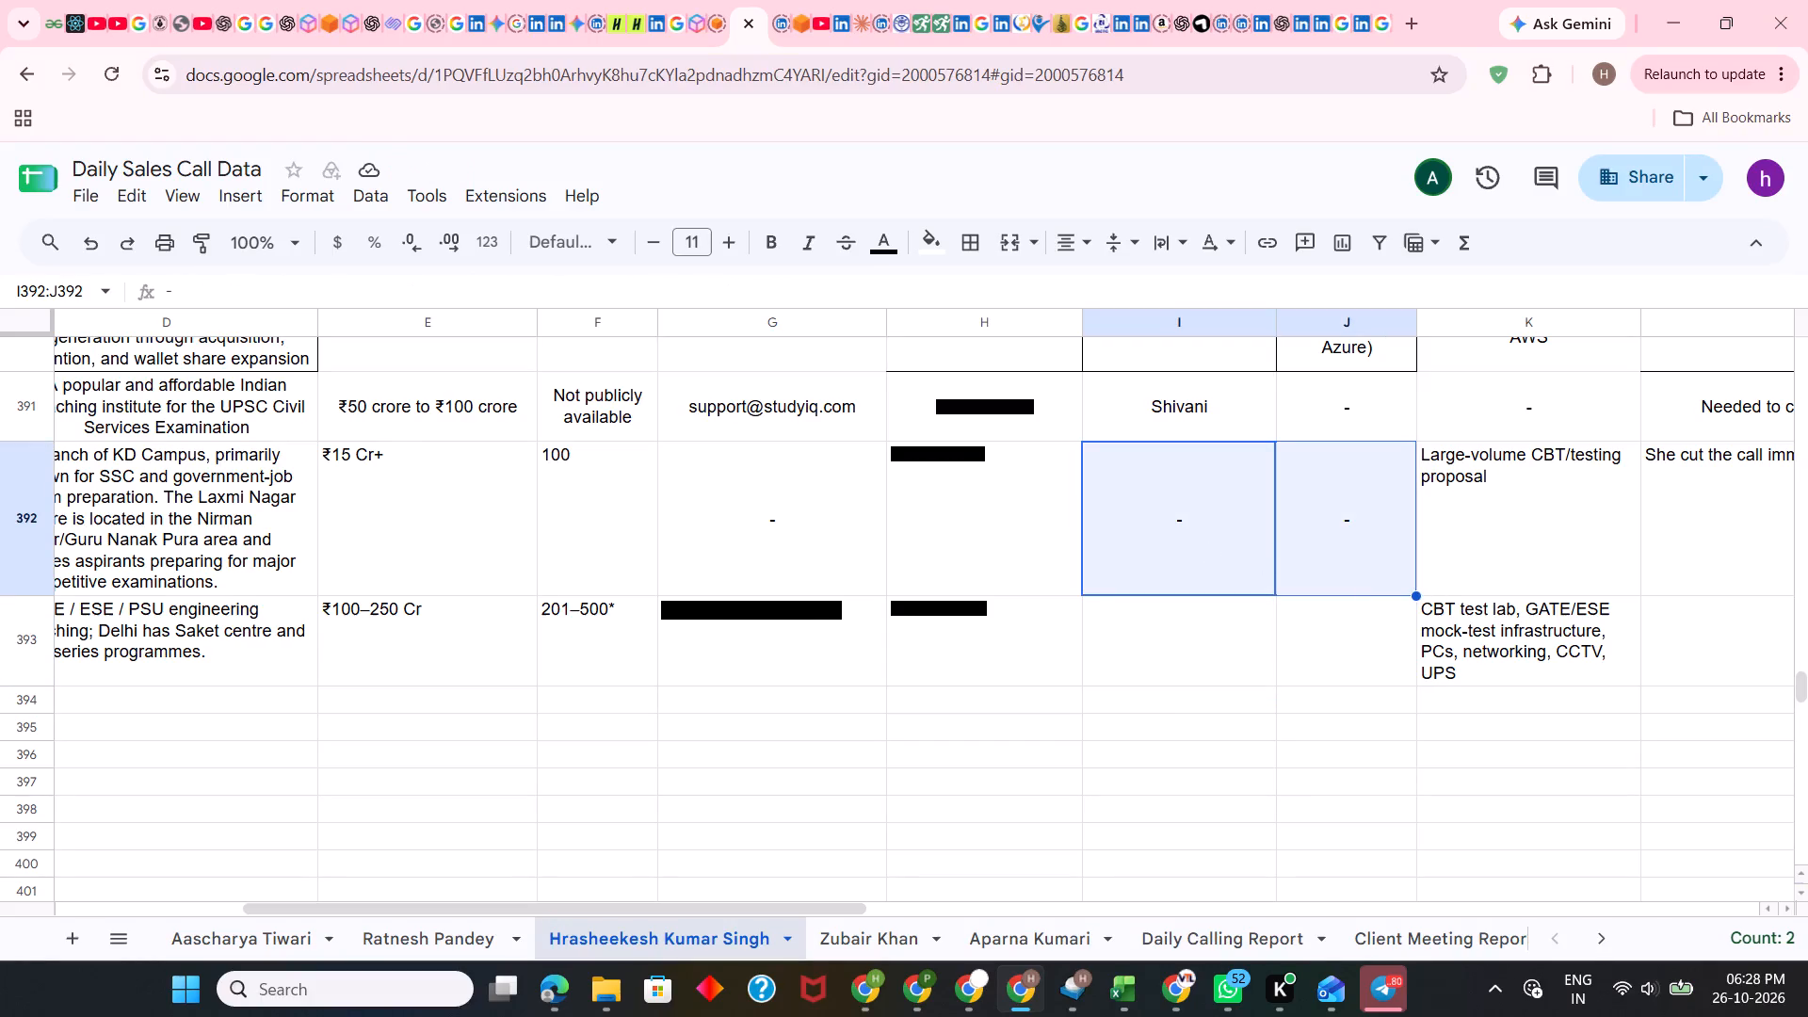
{"action": "left_click_drag", "start_coordinate": [1417, 597], "coordinate": [1417, 654]}
Check the table's column headers and clear MADE EASY's Solution Offered text in K393.
{"action": "scroll", "coordinate": [1417, 654], "scroll_direction": "up", "scroll_amount": 5}
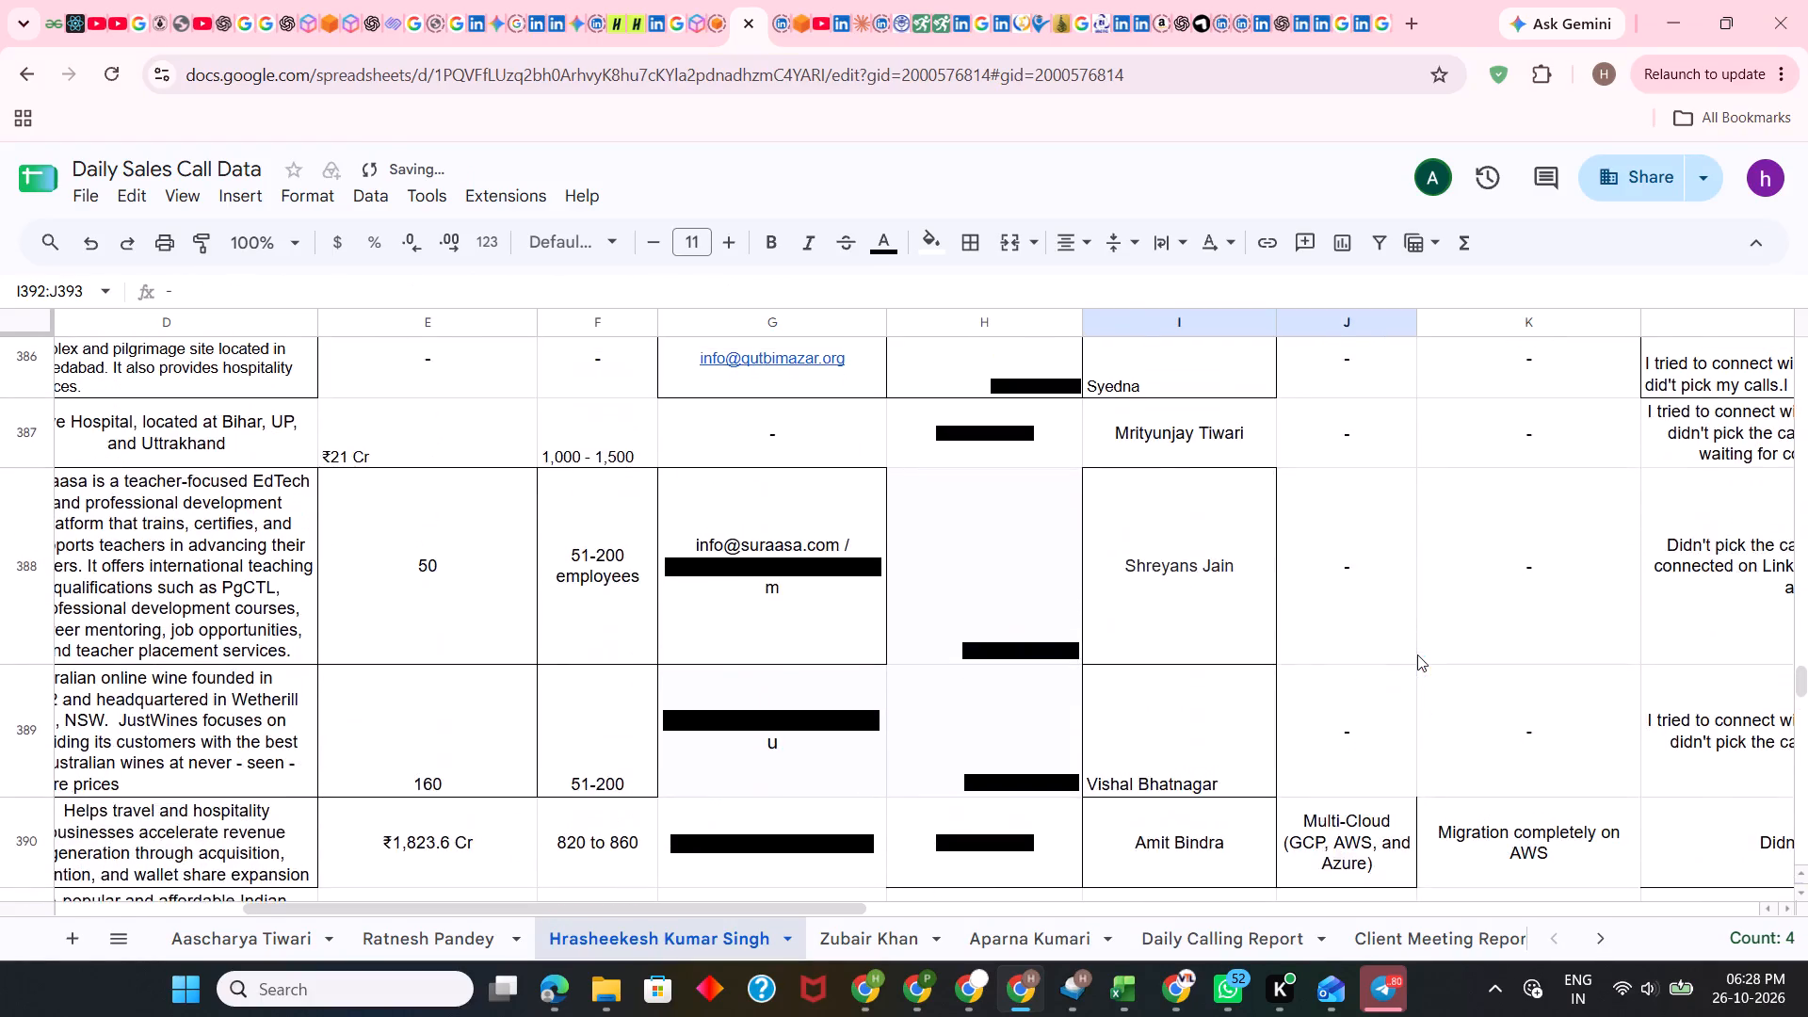
{"action": "scroll", "coordinate": [1417, 654], "scroll_direction": "up", "scroll_amount": 2}
{"action": "scroll", "coordinate": [1417, 654], "scroll_direction": "down", "scroll_amount": 1}
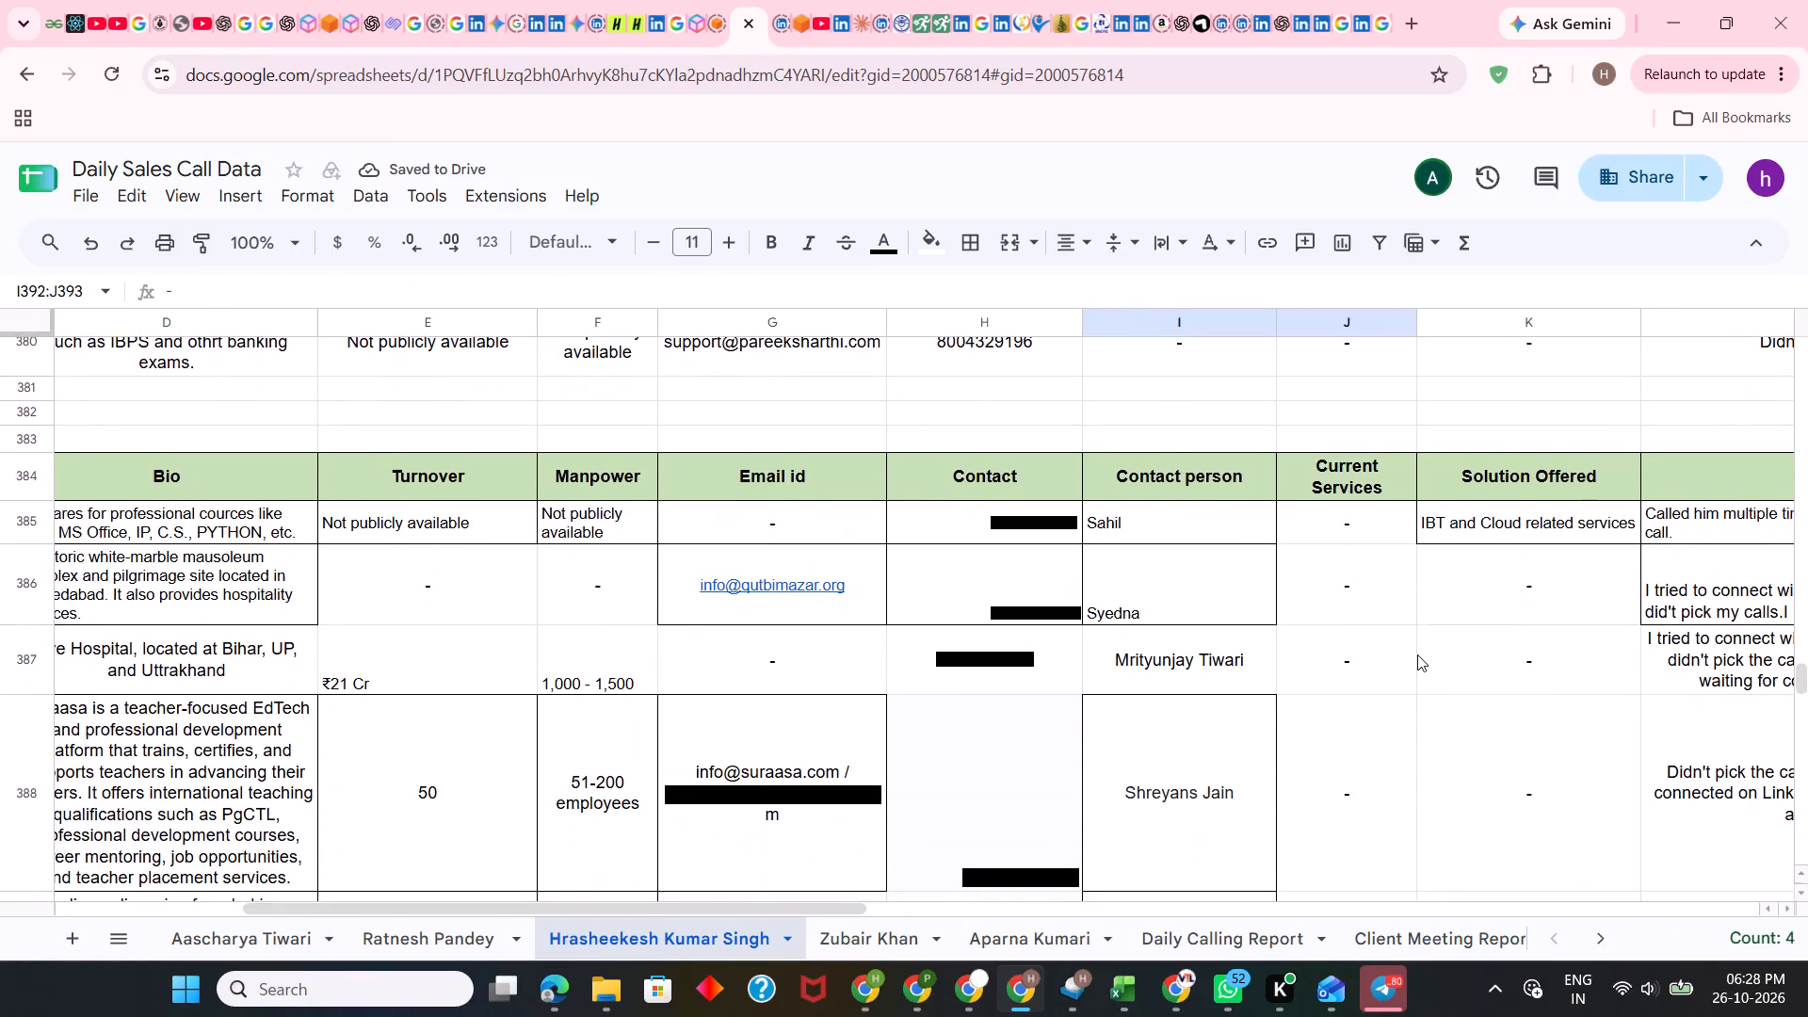
{"action": "scroll", "coordinate": [1417, 654], "scroll_direction": "down", "scroll_amount": 7}
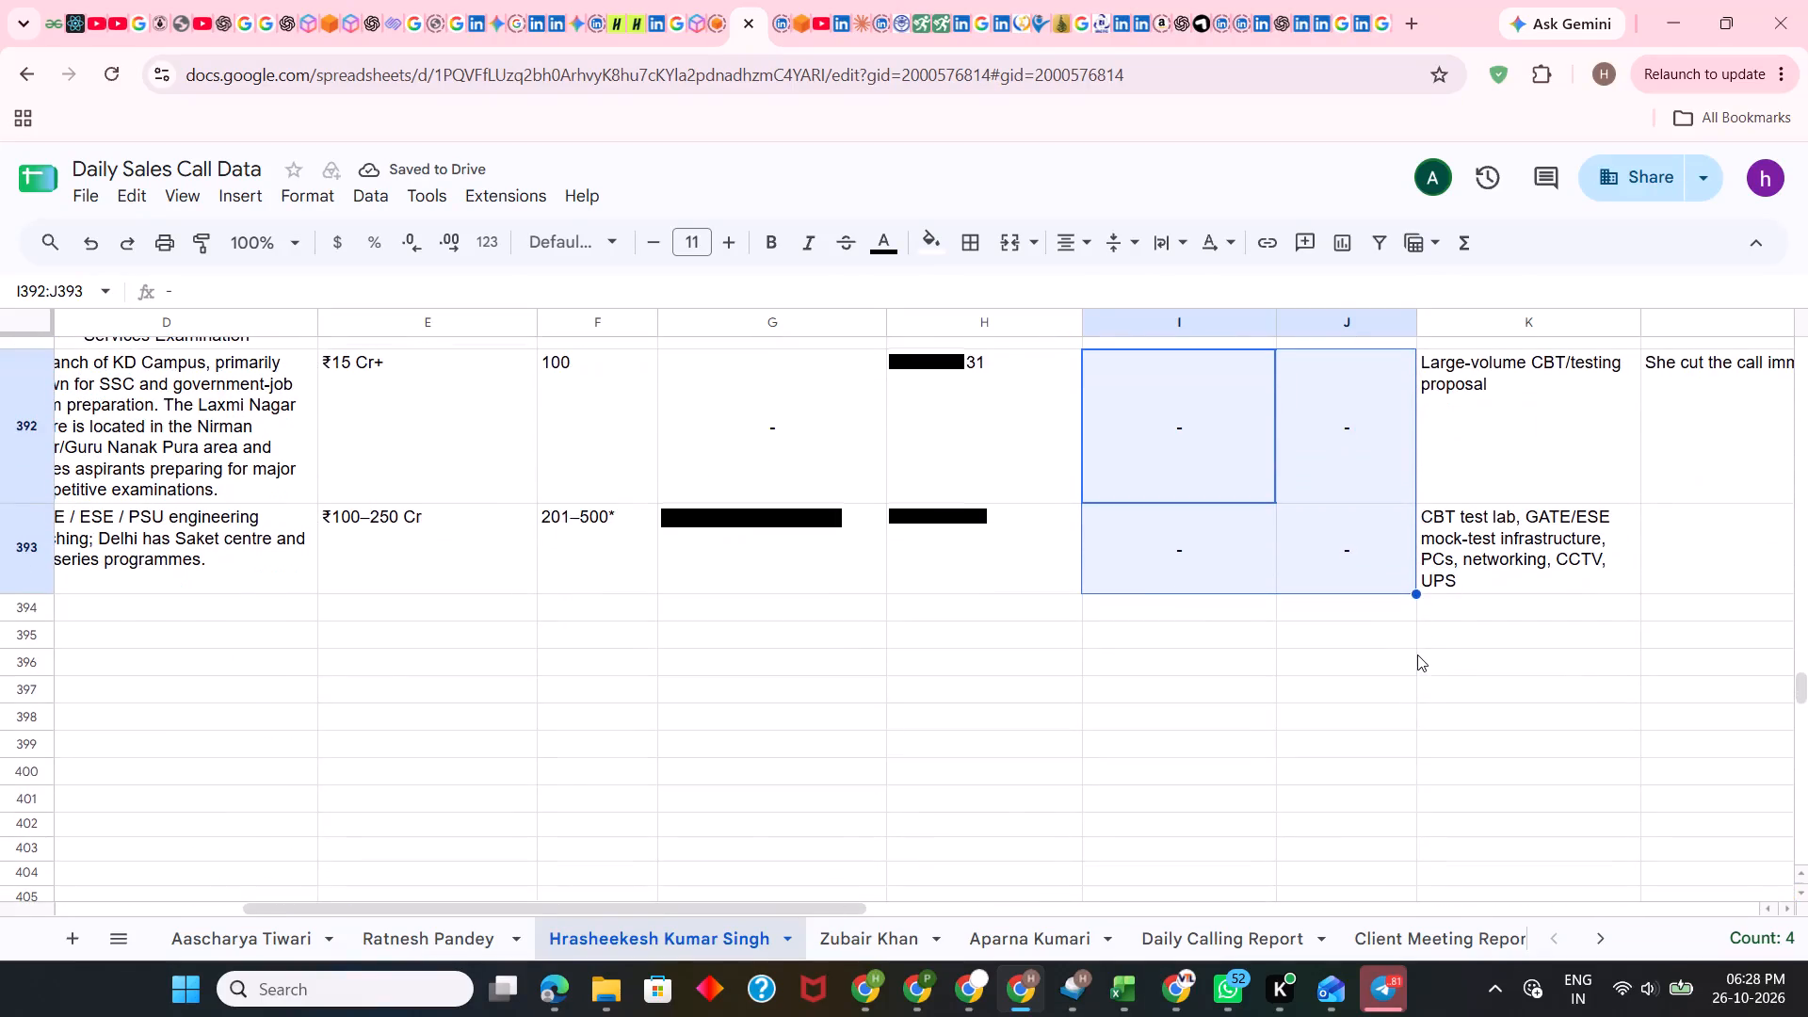
{"action": "scroll", "coordinate": [1417, 654], "scroll_direction": "down", "scroll_amount": 1}
{"action": "scroll", "coordinate": [1417, 654], "scroll_direction": "left", "scroll_amount": 4}
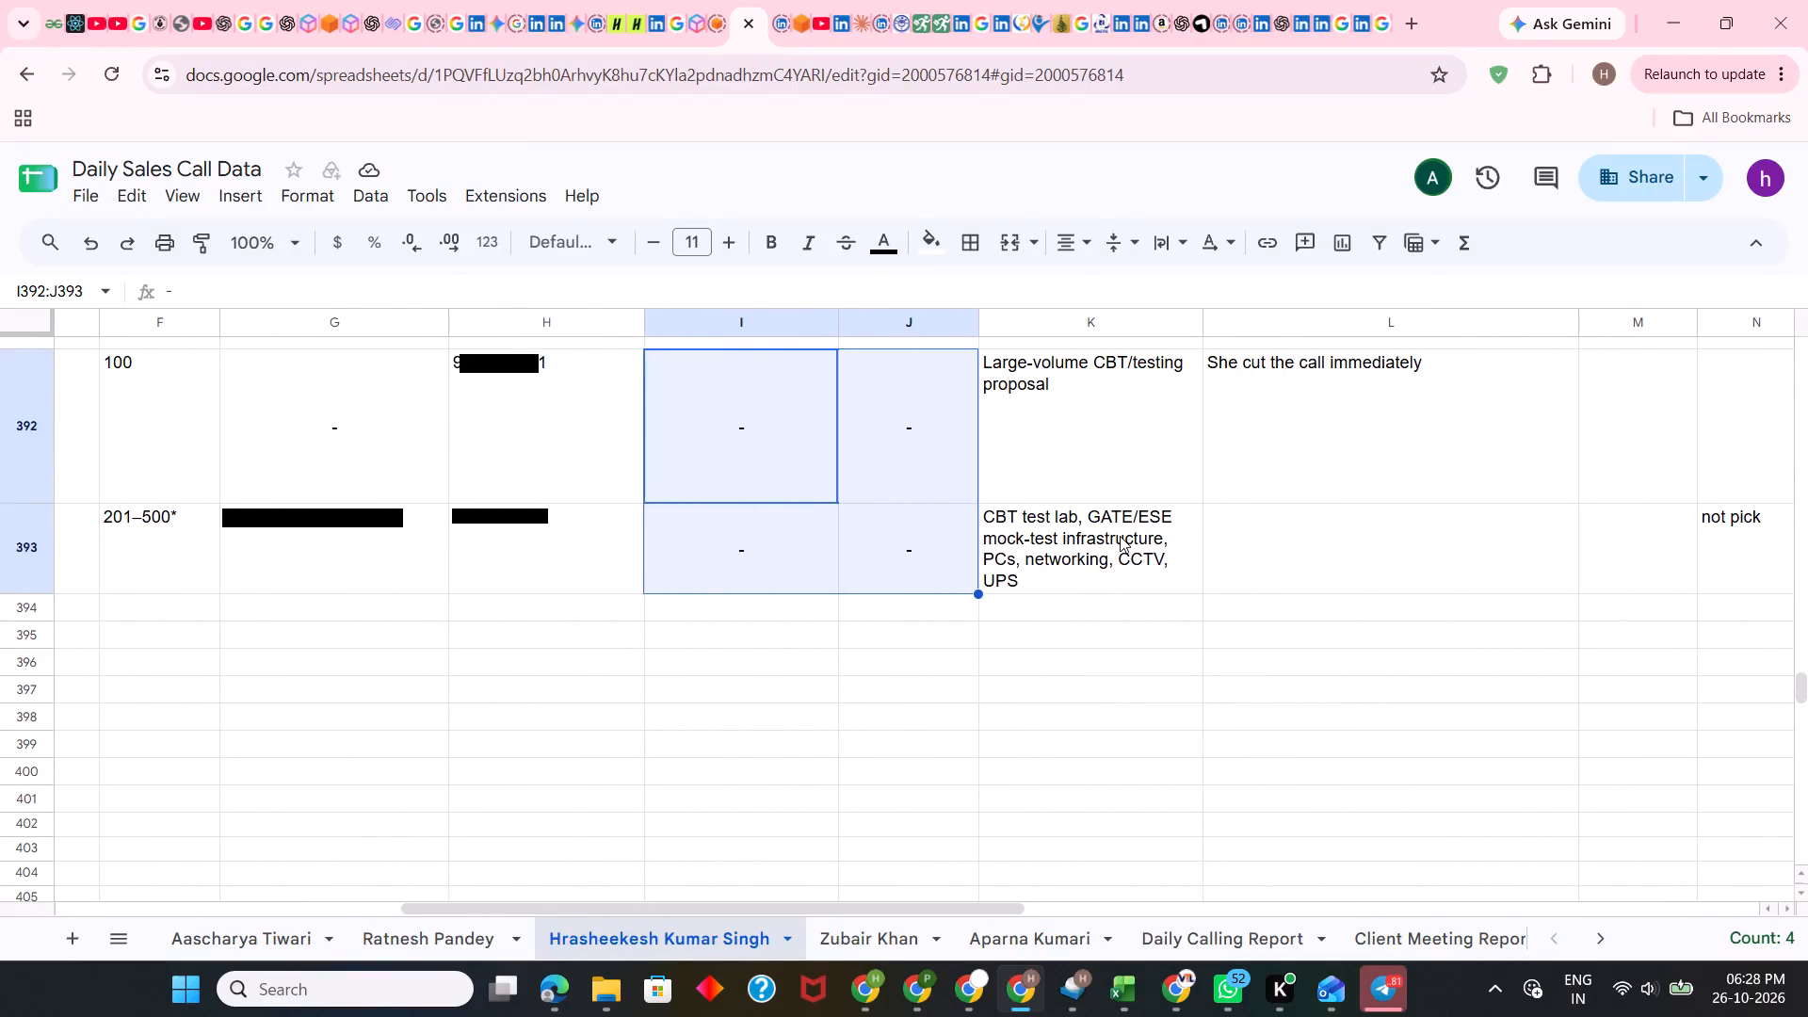
{"action": "left_click", "coordinate": [1120, 536]}
{"action": "key", "text": "BackSpace"}
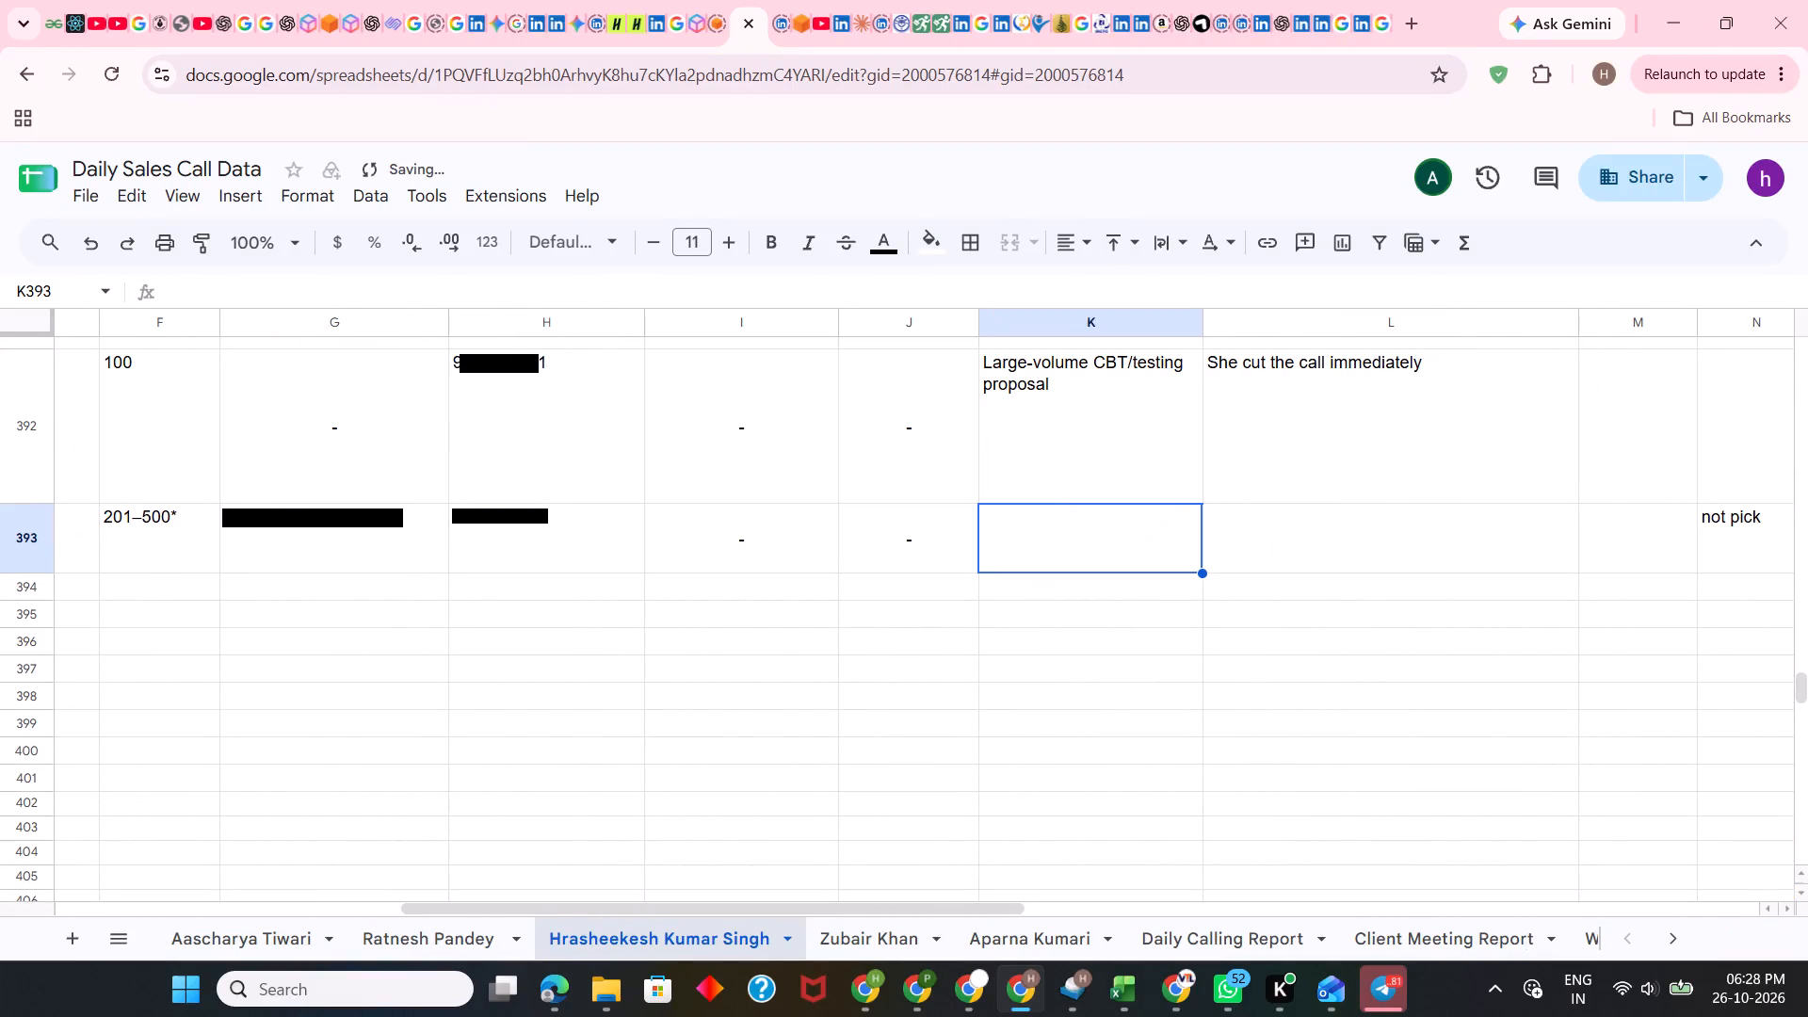
Replace KD Campus - Laxmi Nagar's Solution Offered text in K392 with "IBT" and fill it down to MADE EASY's K393.
{"action": "key", "text": "Up"}
{"action": "scroll", "coordinate": [1120, 536], "scroll_direction": "up", "scroll_amount": 2}
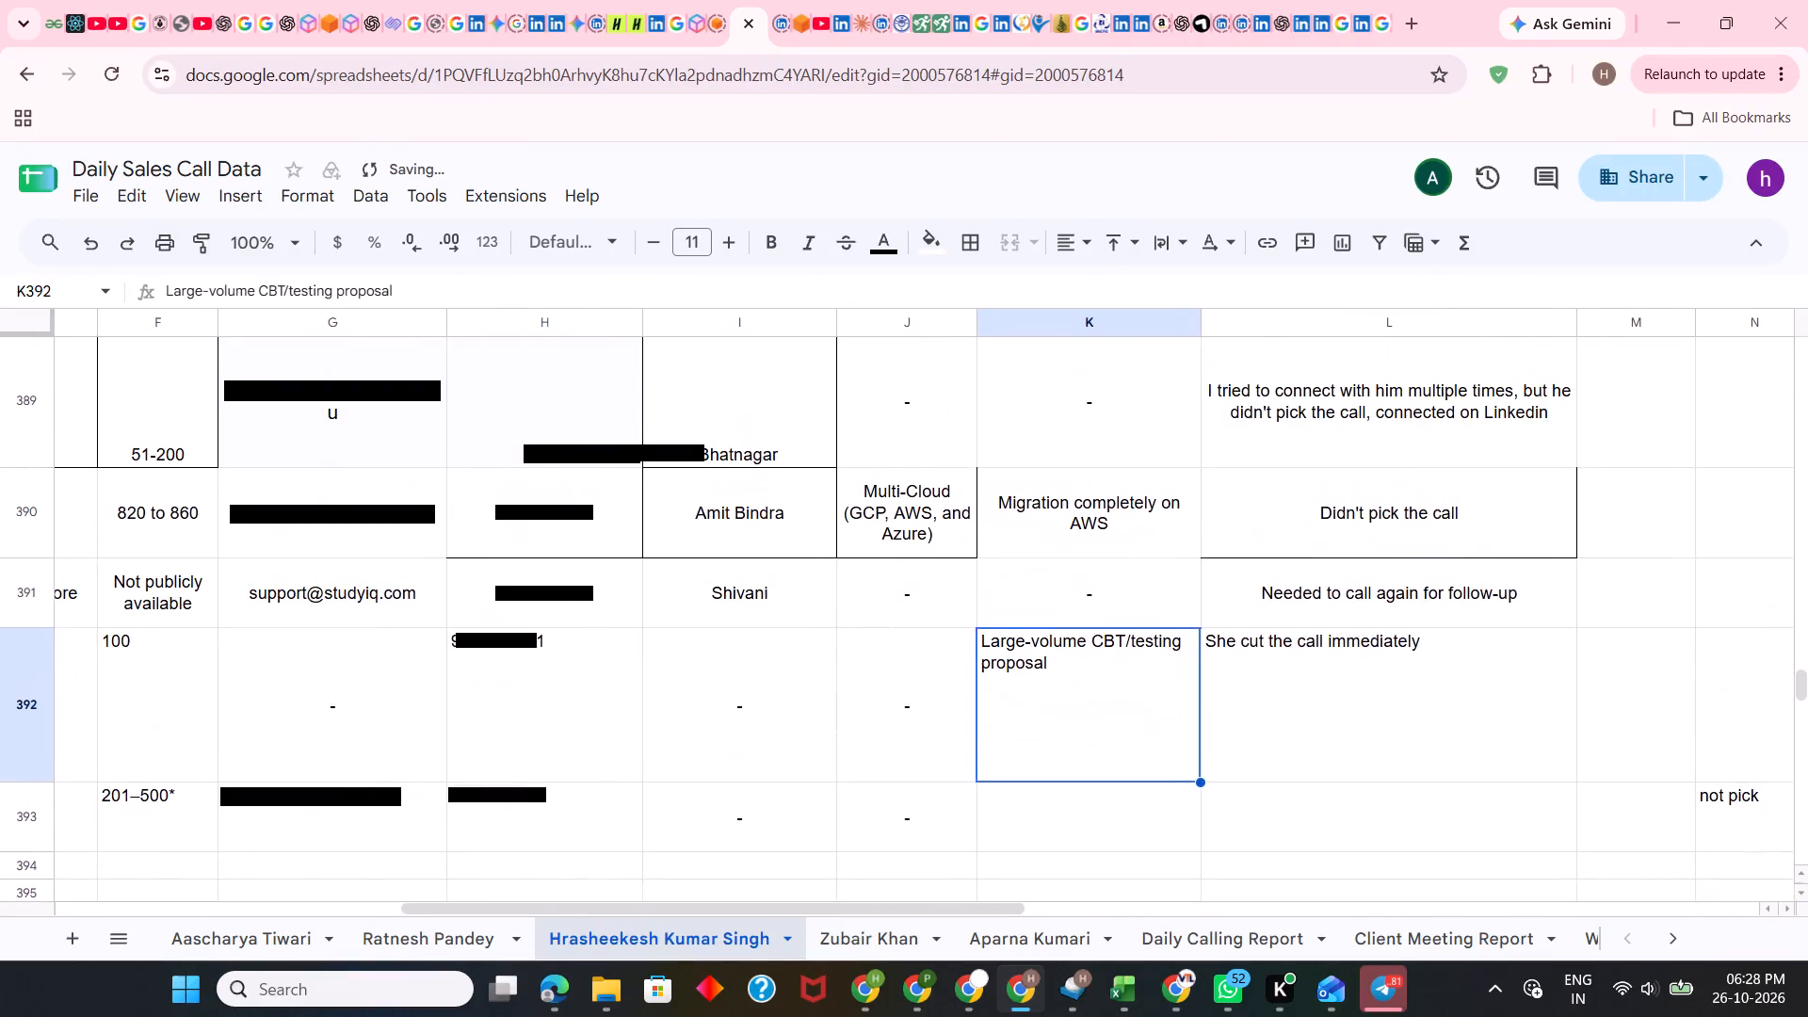
{"action": "scroll", "coordinate": [1120, 536], "scroll_direction": "up", "scroll_amount": 1}
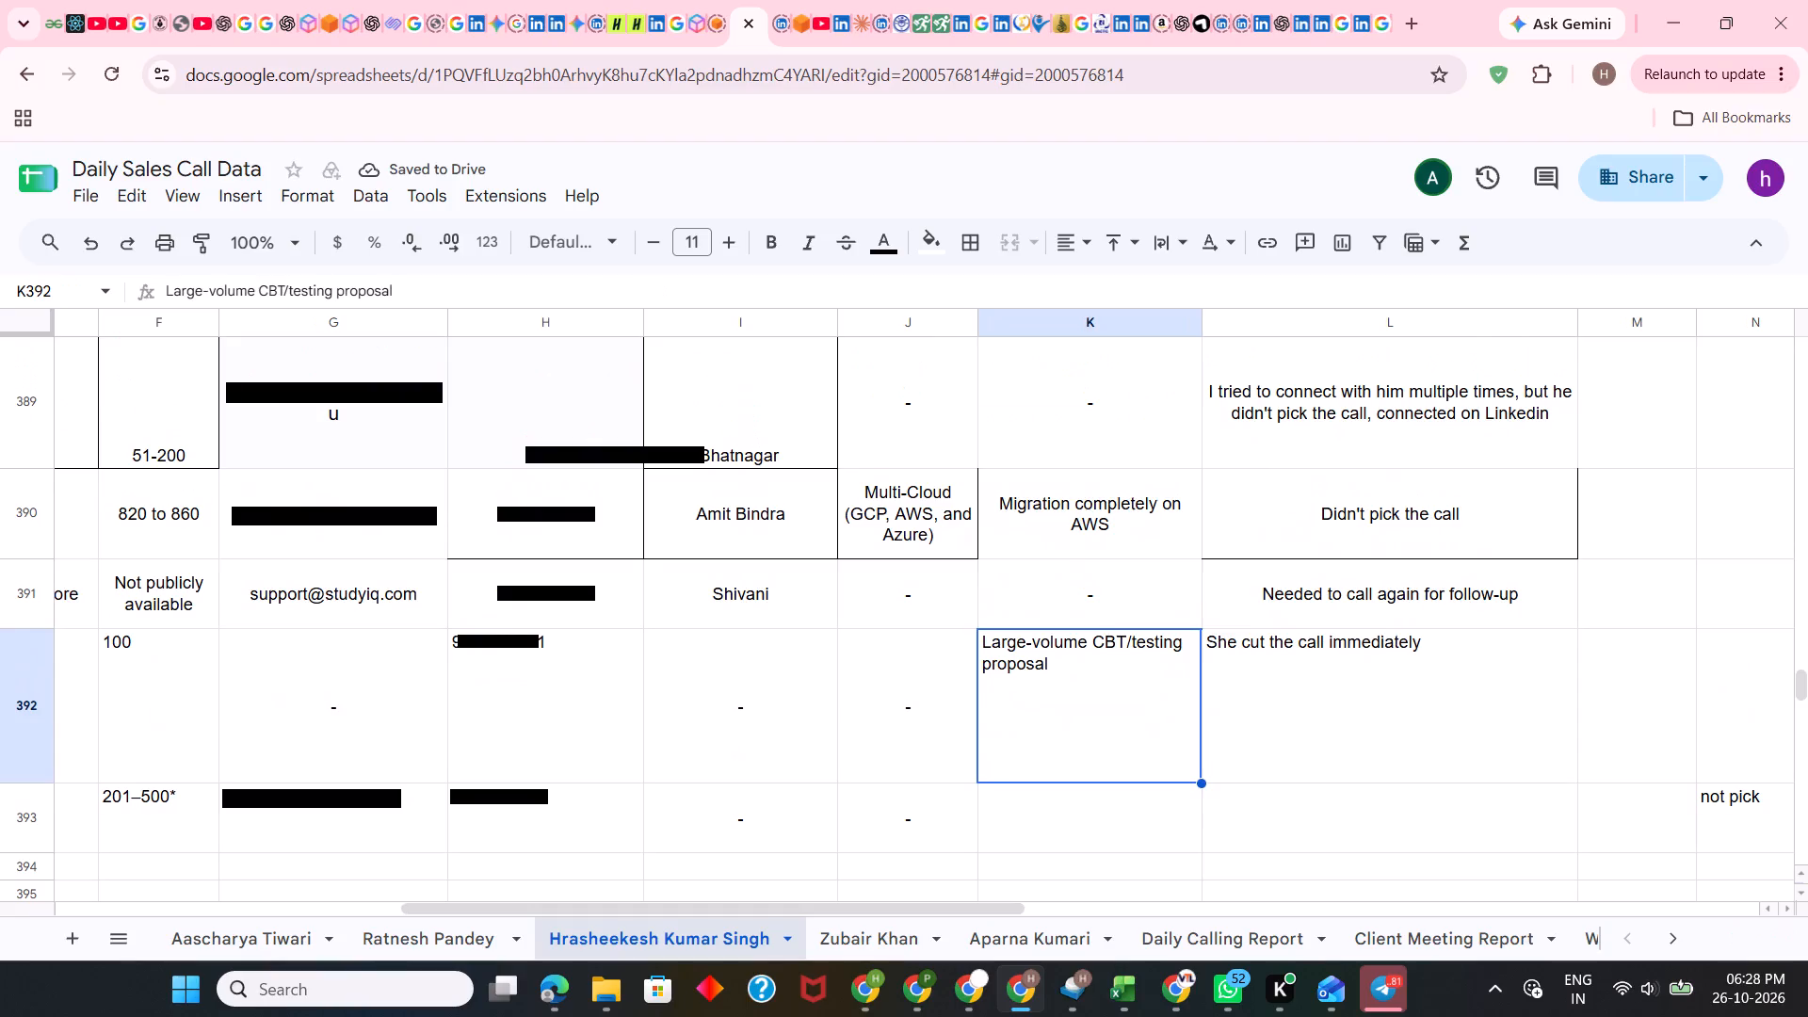
{"action": "key", "text": "BackSpace"}
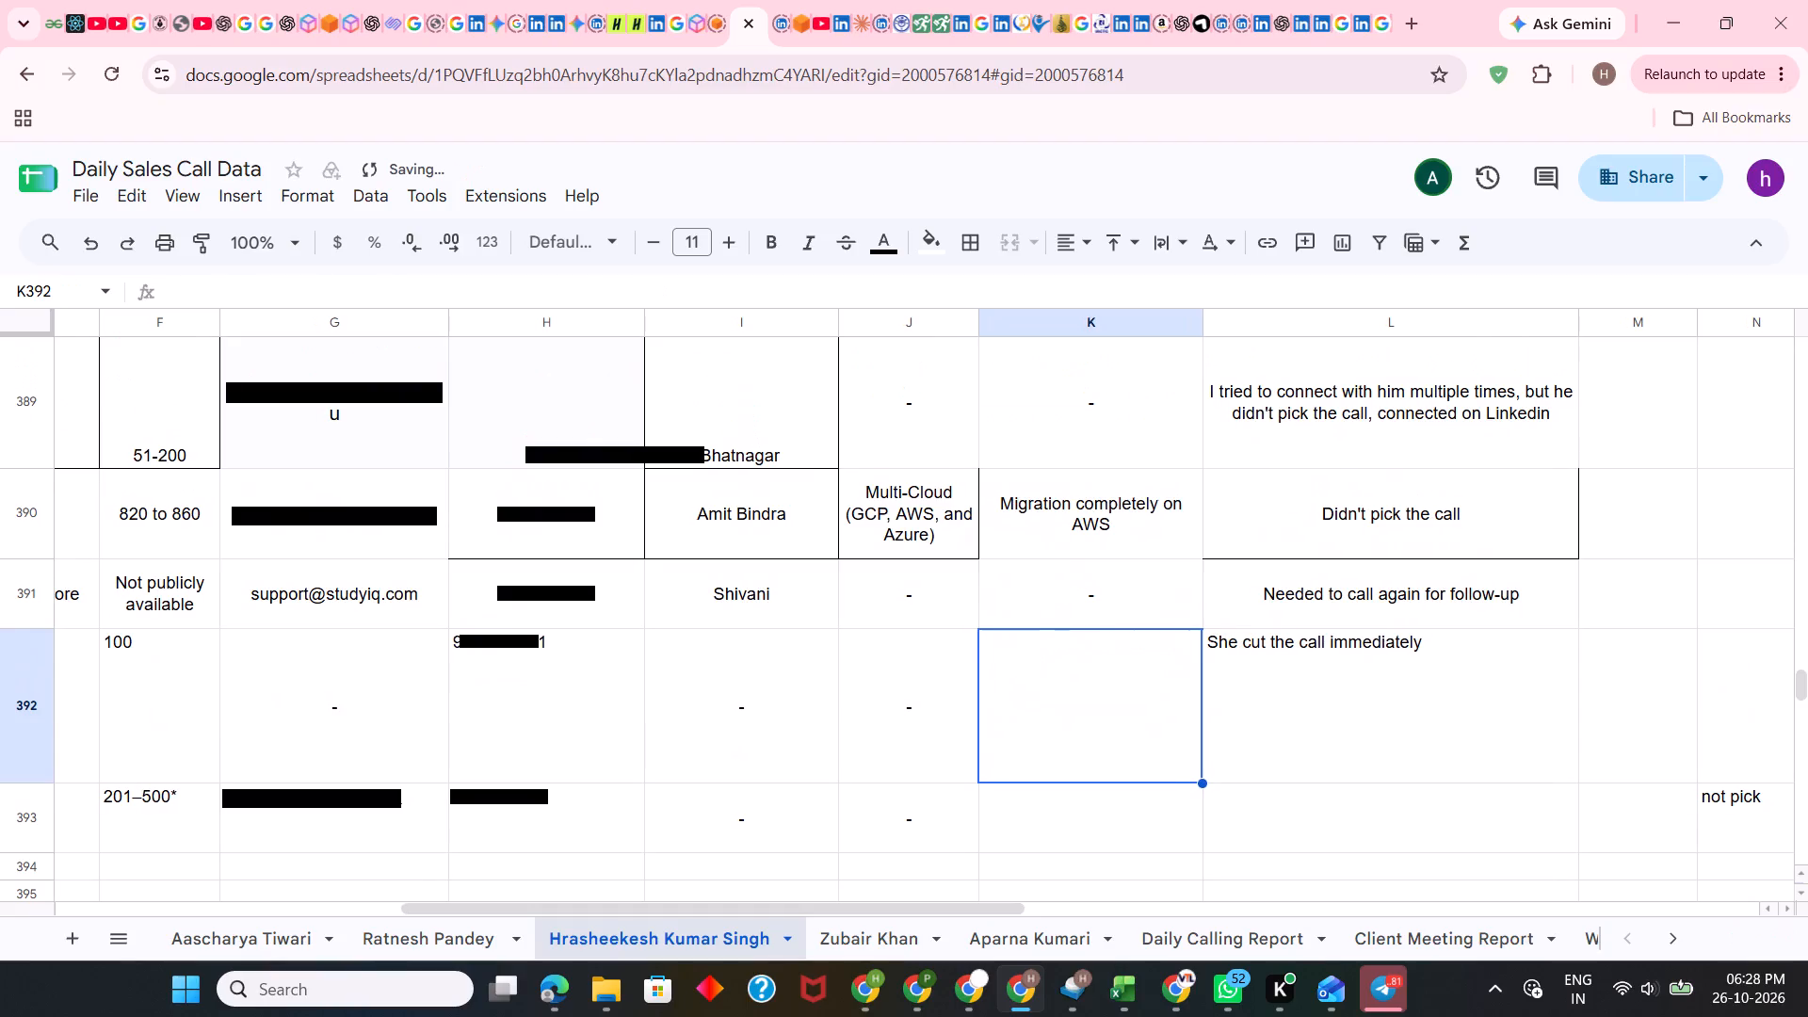
{"action": "scroll", "coordinate": [1120, 536], "scroll_direction": "up", "scroll_amount": 4}
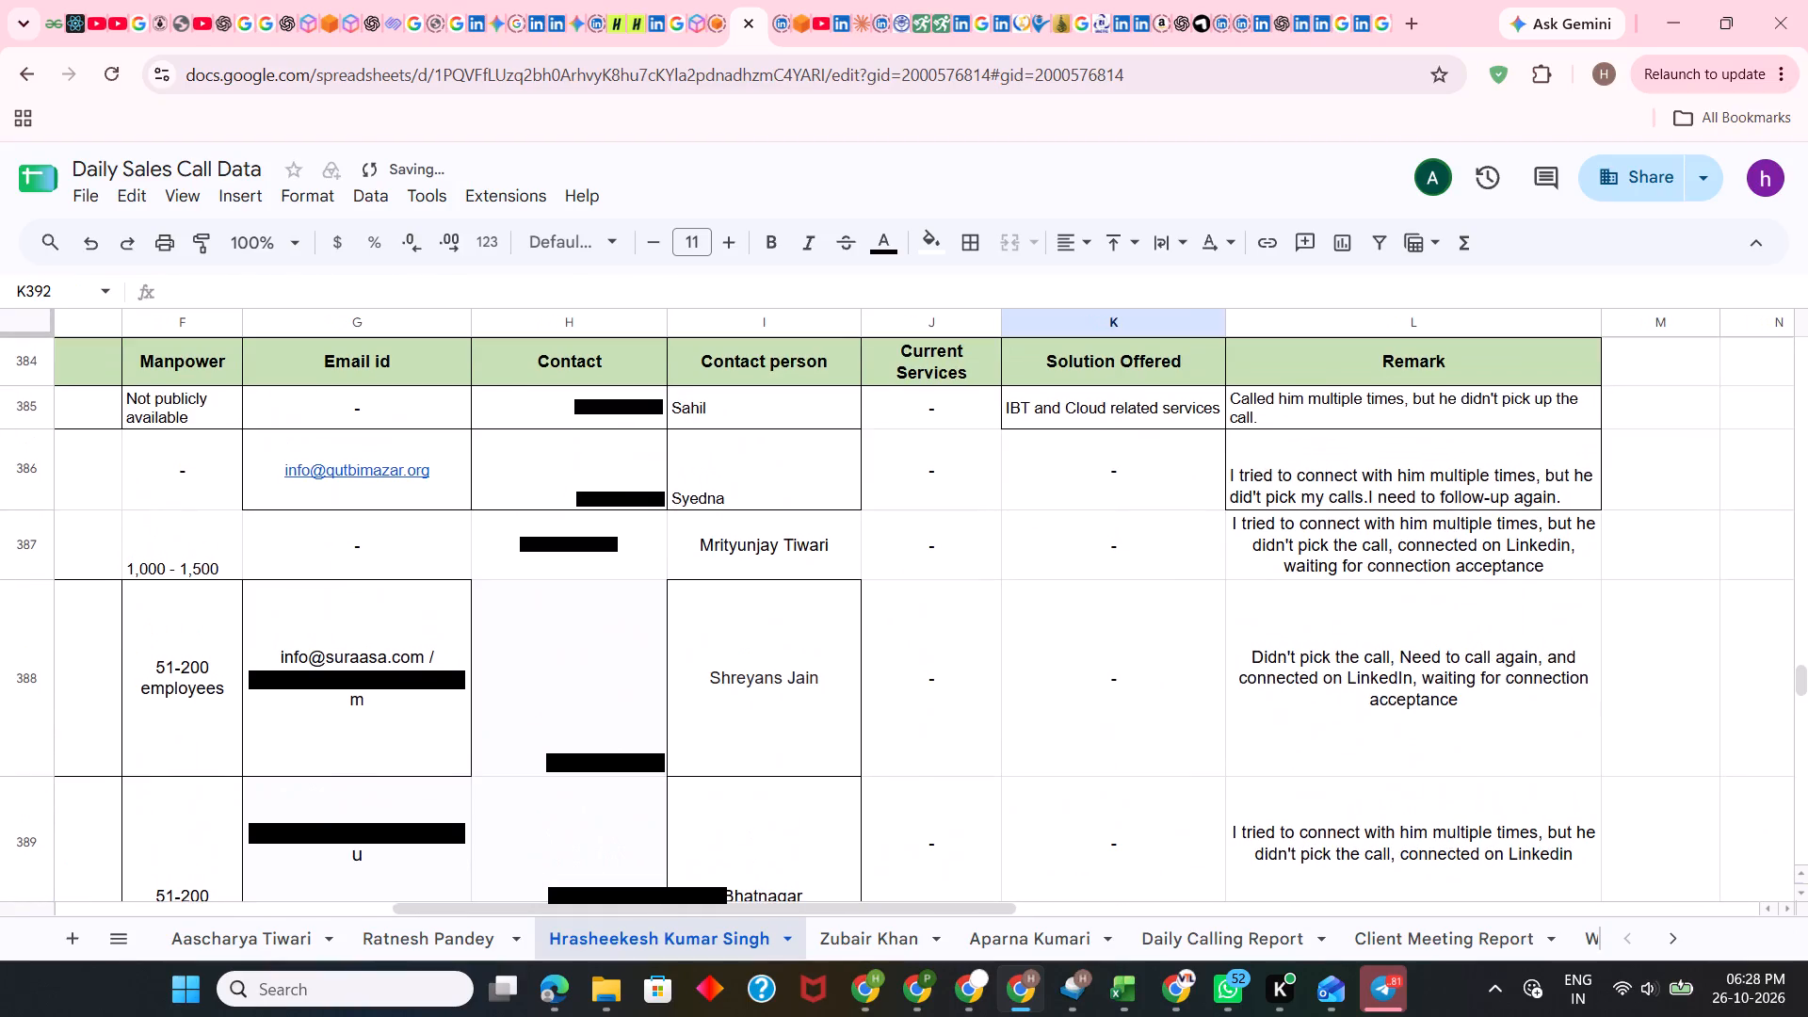
{"action": "scroll", "coordinate": [1108, 484], "scroll_direction": "down", "scroll_amount": 3}
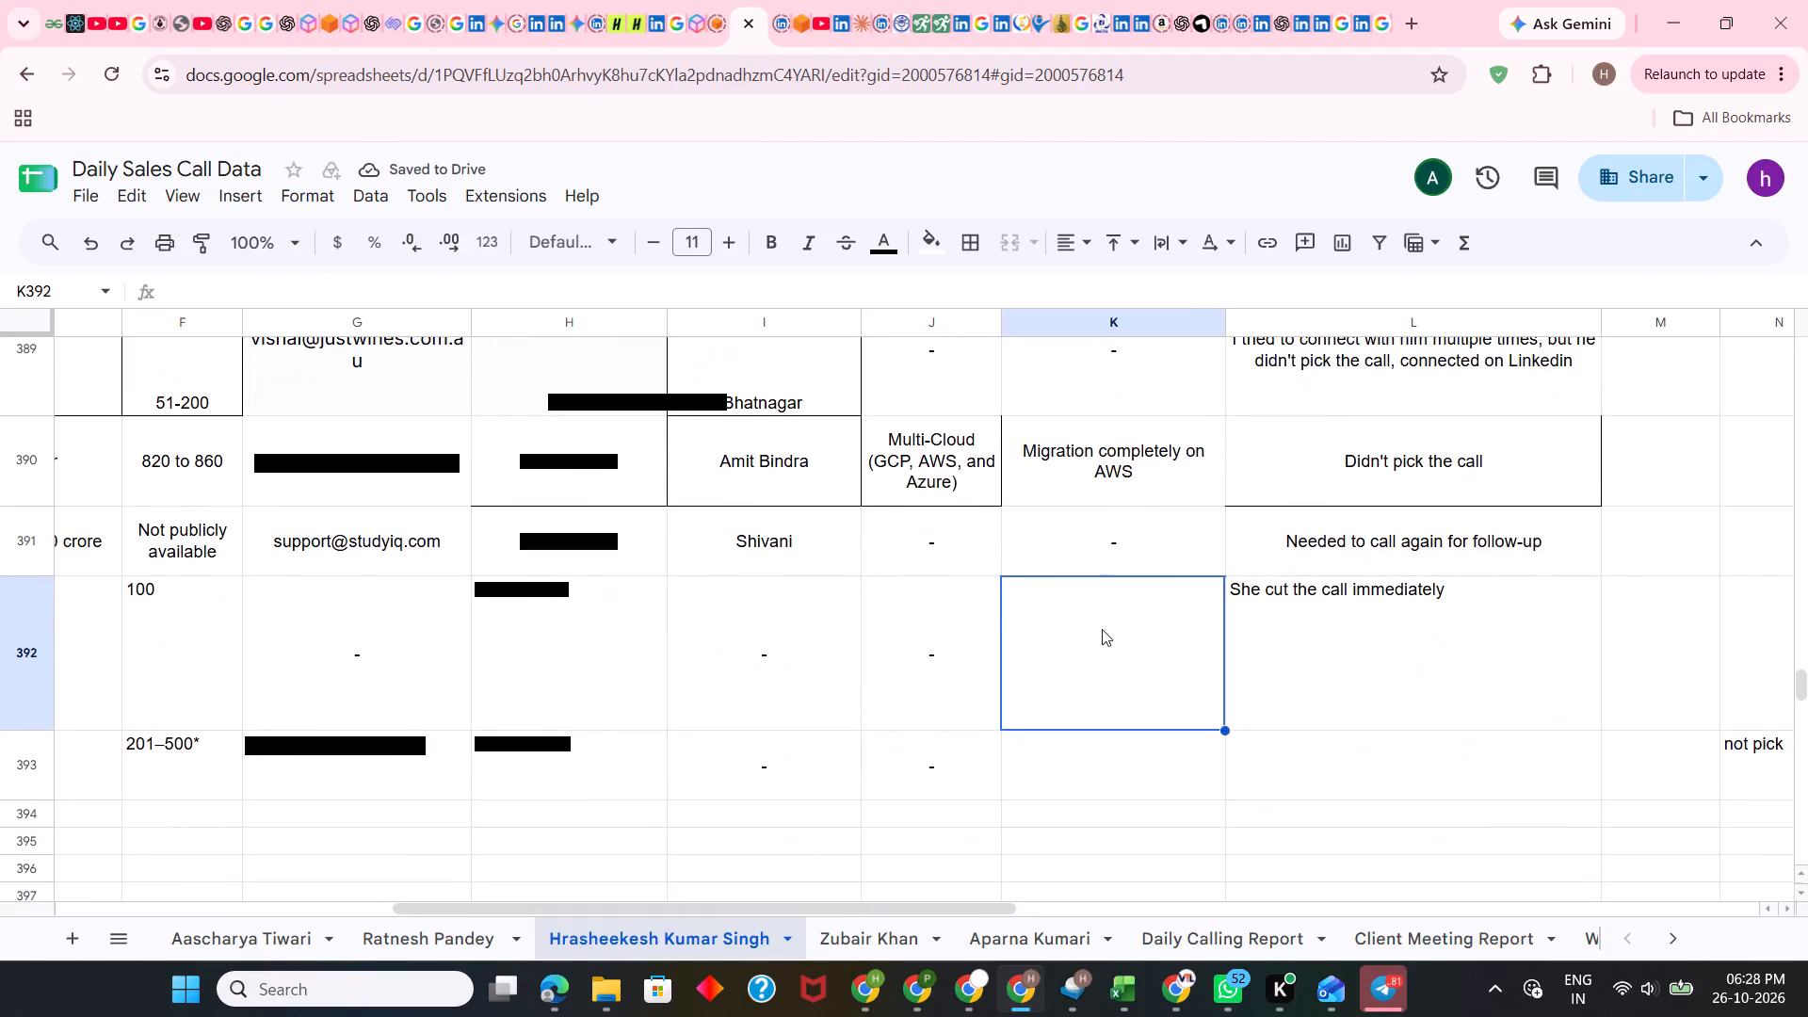
{"action": "type", "text": "IBT"}
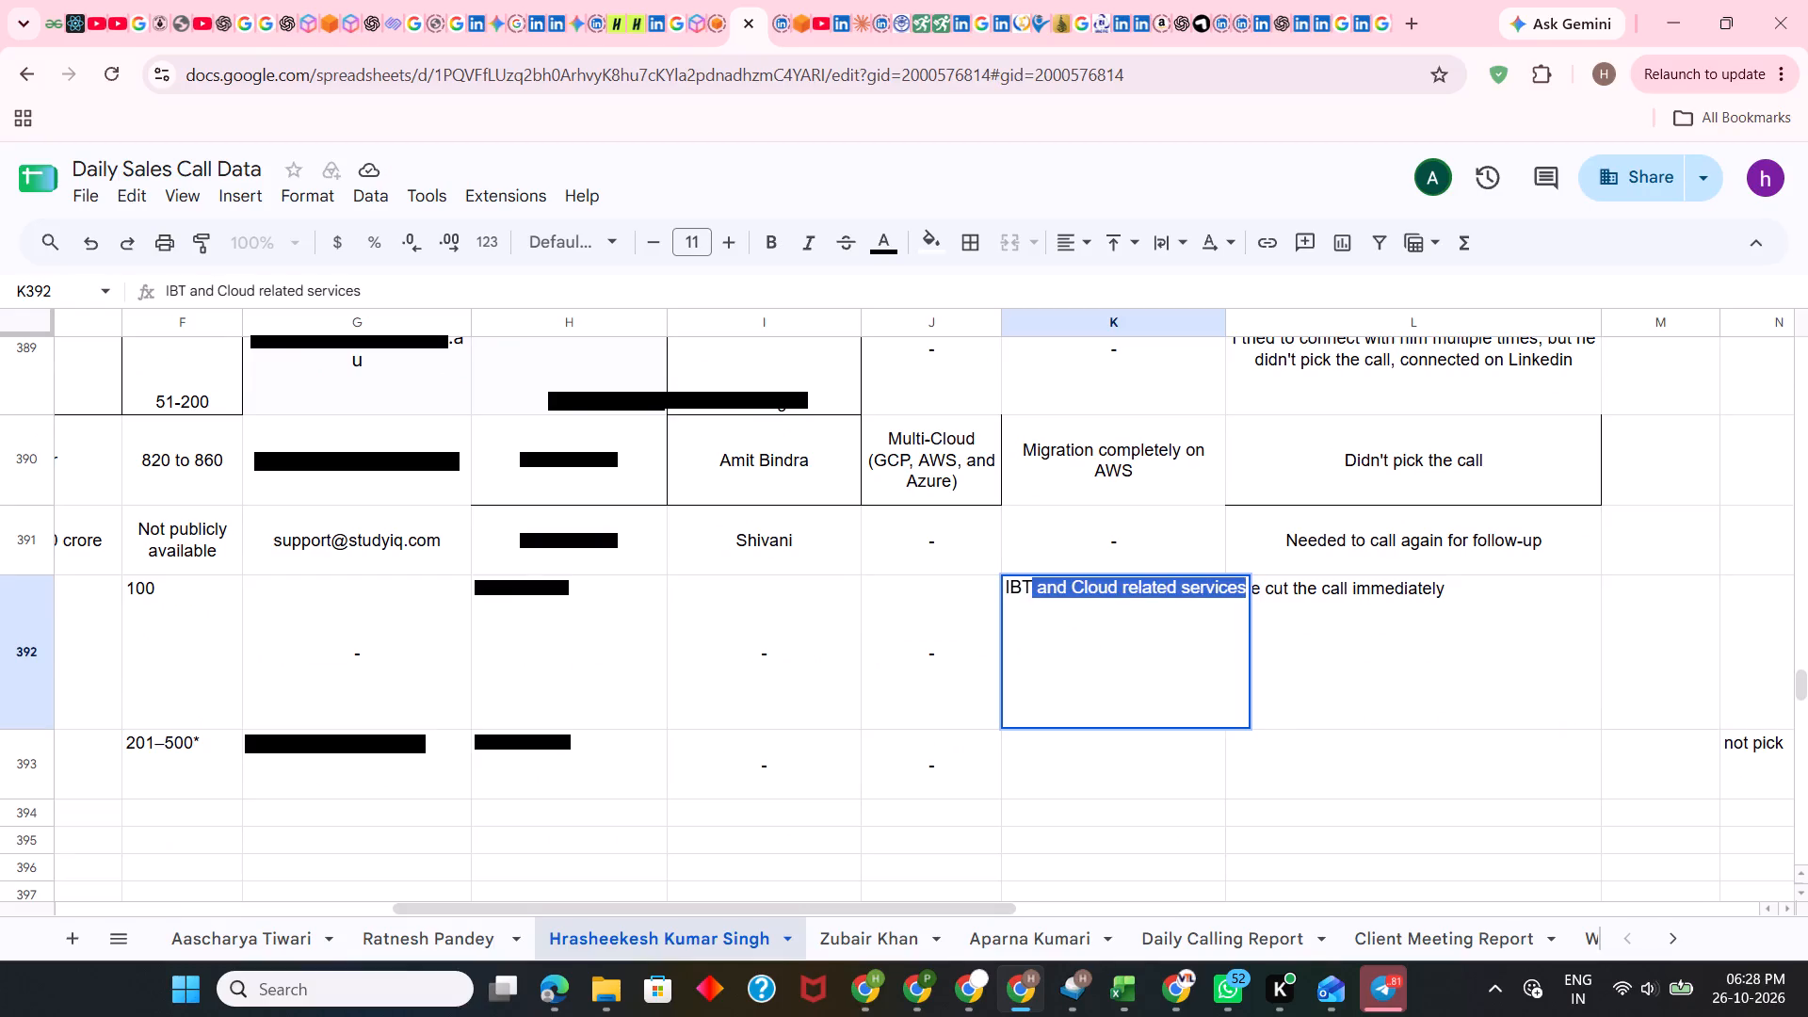
{"action": "key", "text": "BackSpace"}
{"action": "key", "text": "Return"}
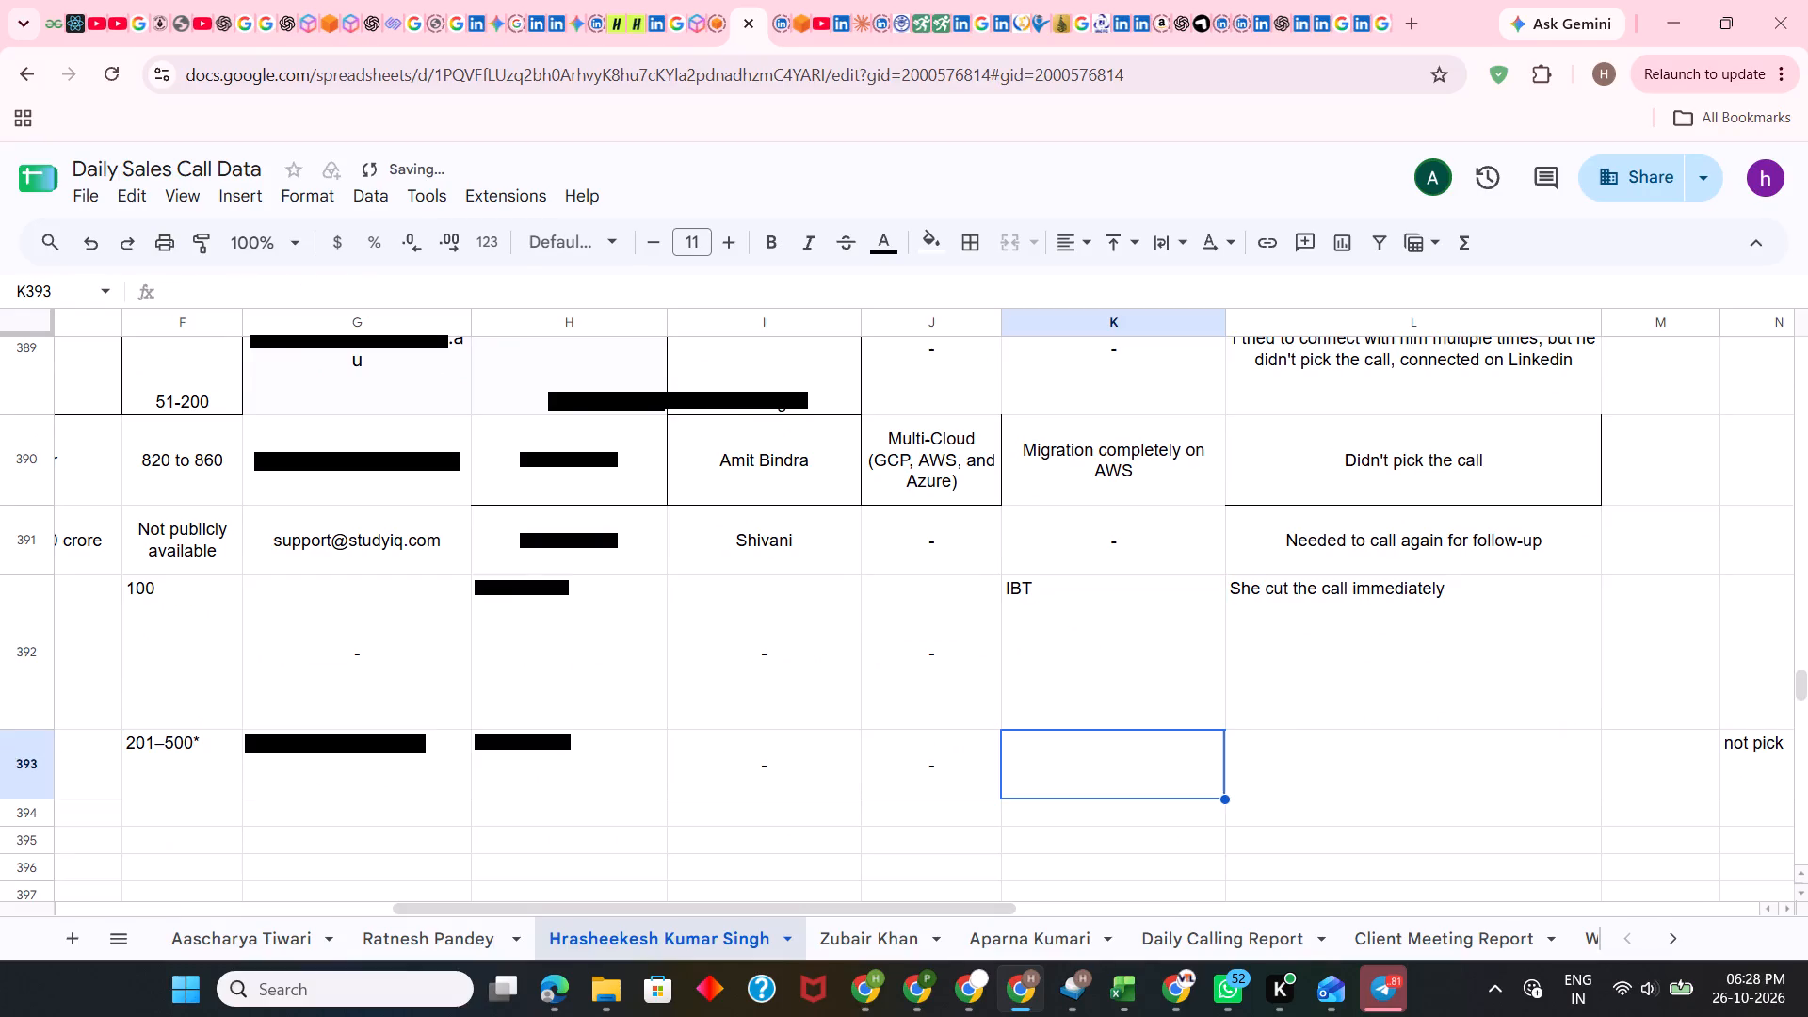
{"action": "left_click", "coordinate": [1159, 630]}
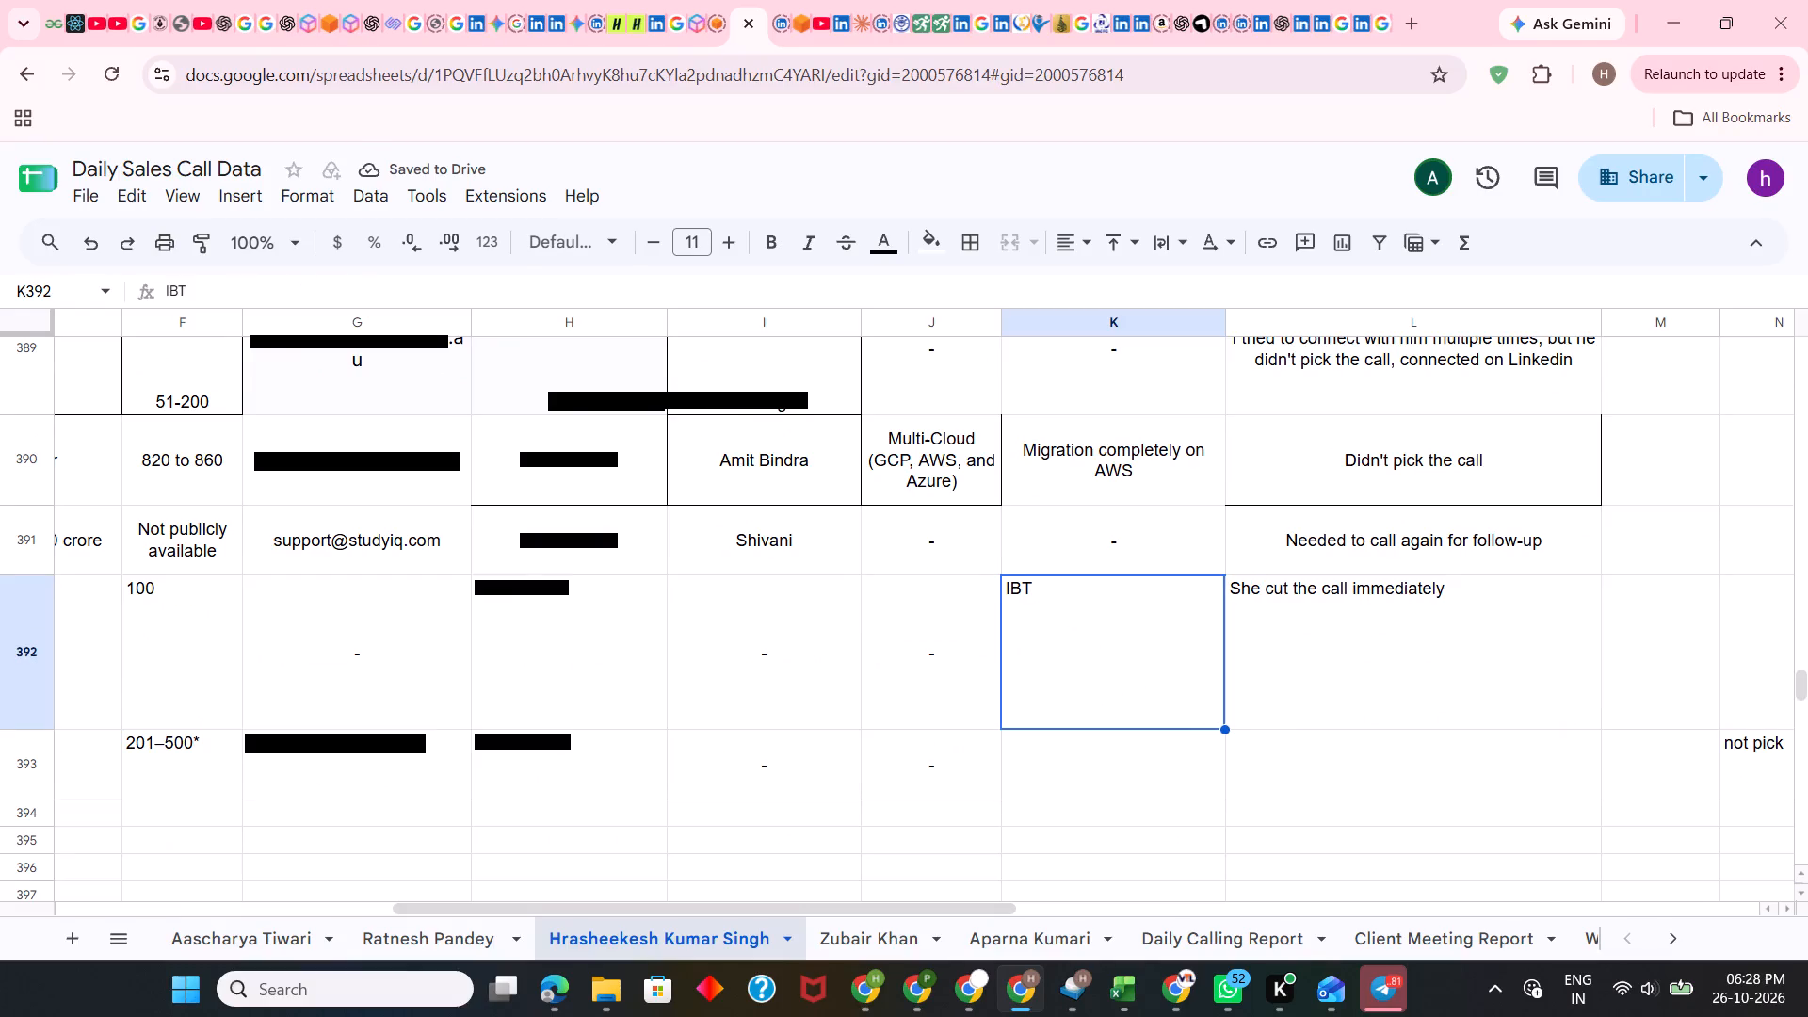
{"action": "left_click_drag", "start_coordinate": [1224, 725], "coordinate": [1226, 763]}
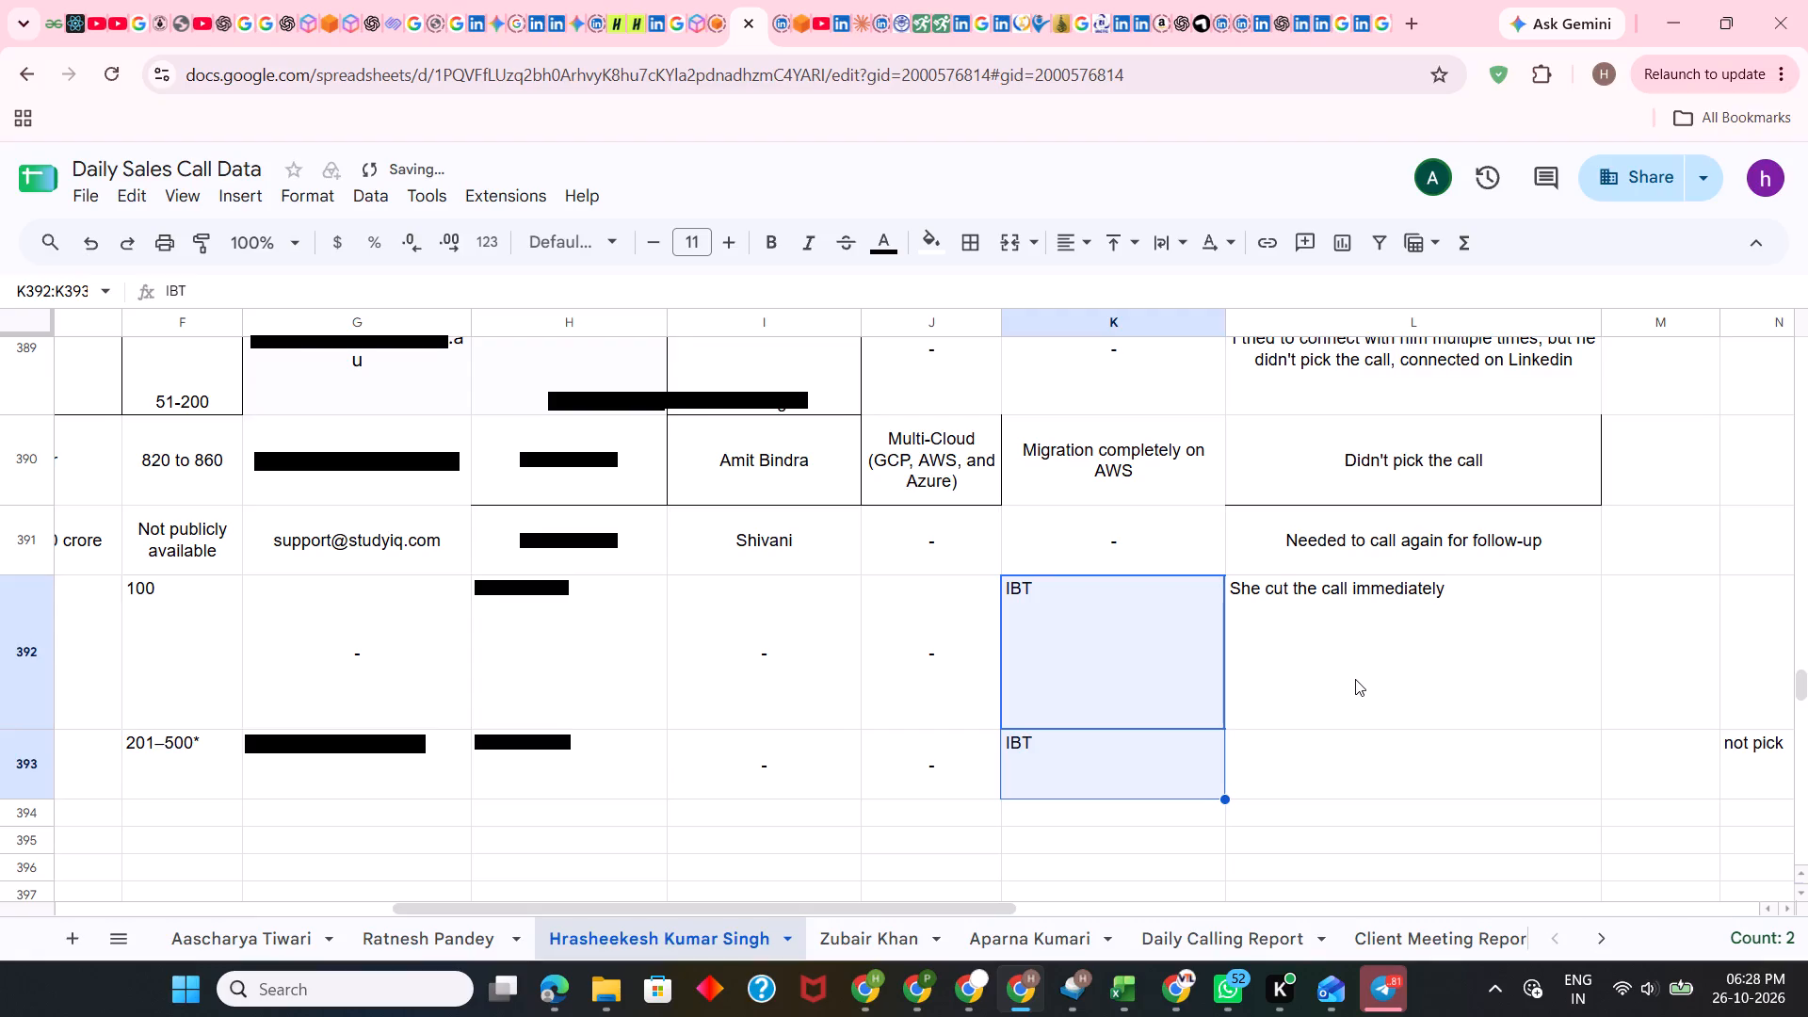
Copy RateGain's remark "Didn't pick the call" into MADE EASY's Remark cell L393 and clear the stray "not pick" in N393.
{"action": "left_click", "coordinate": [1765, 774]}
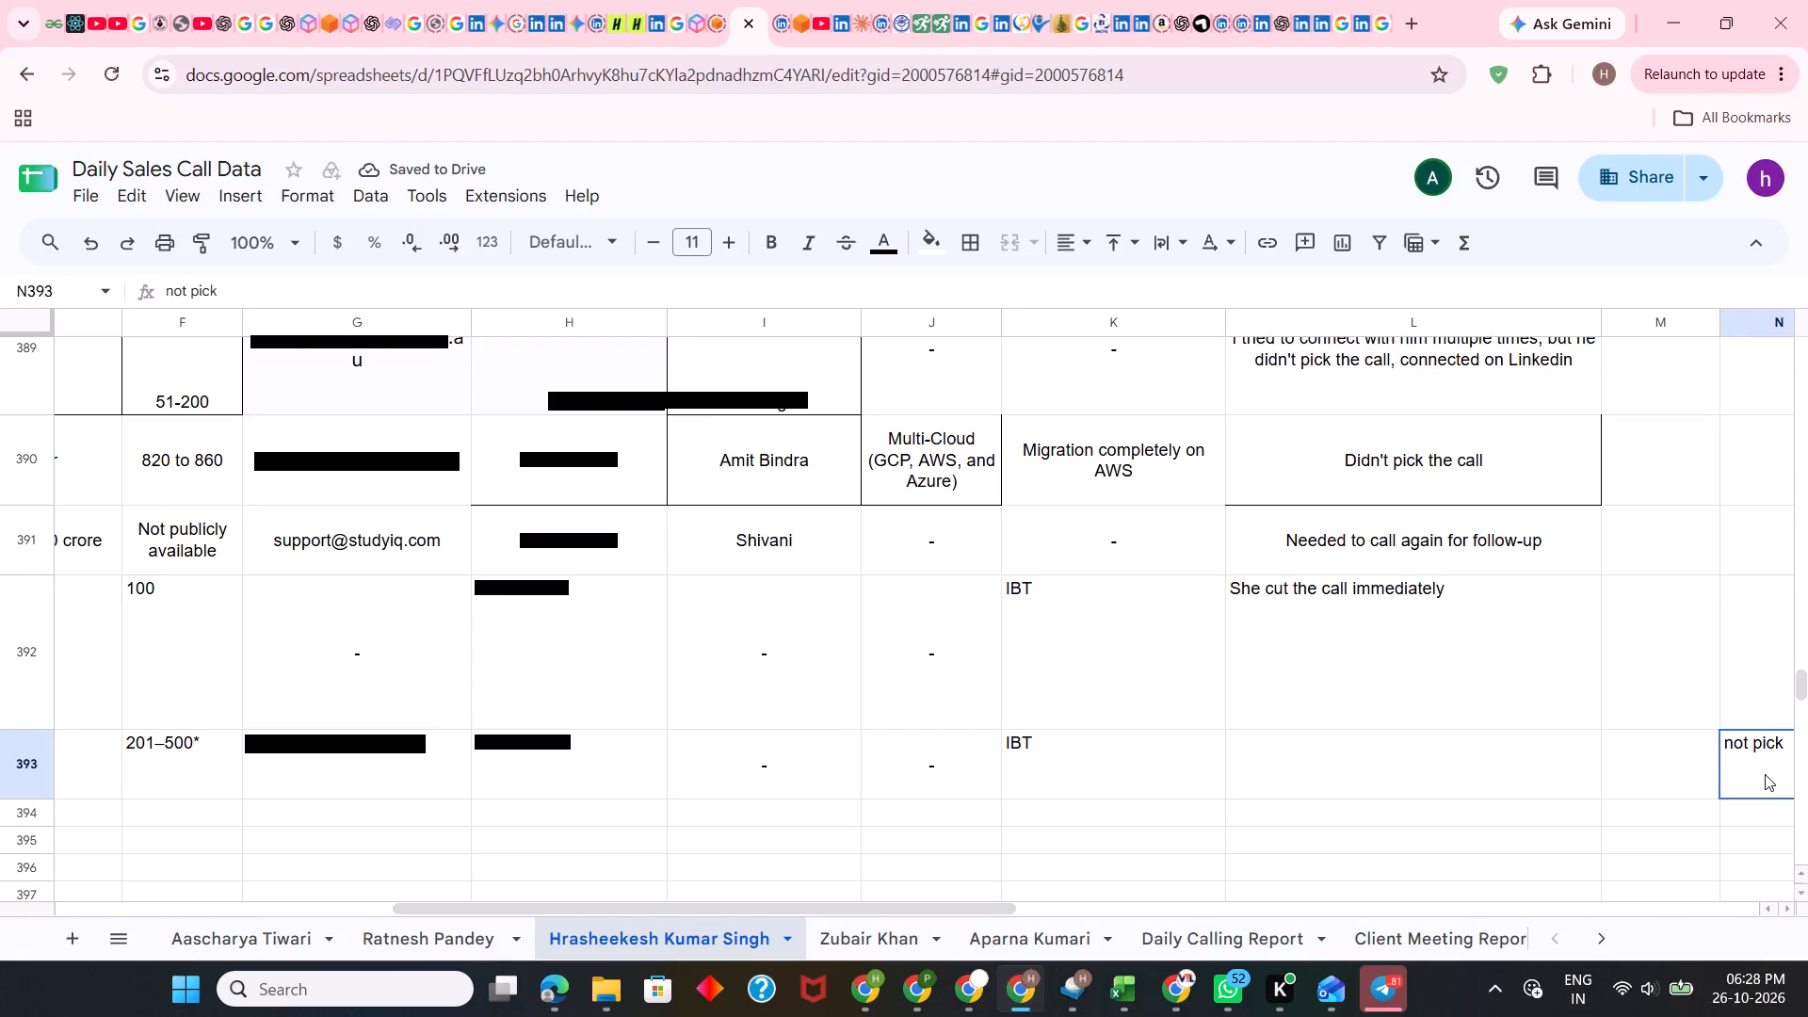
{"action": "left_click", "coordinate": [1469, 446]}
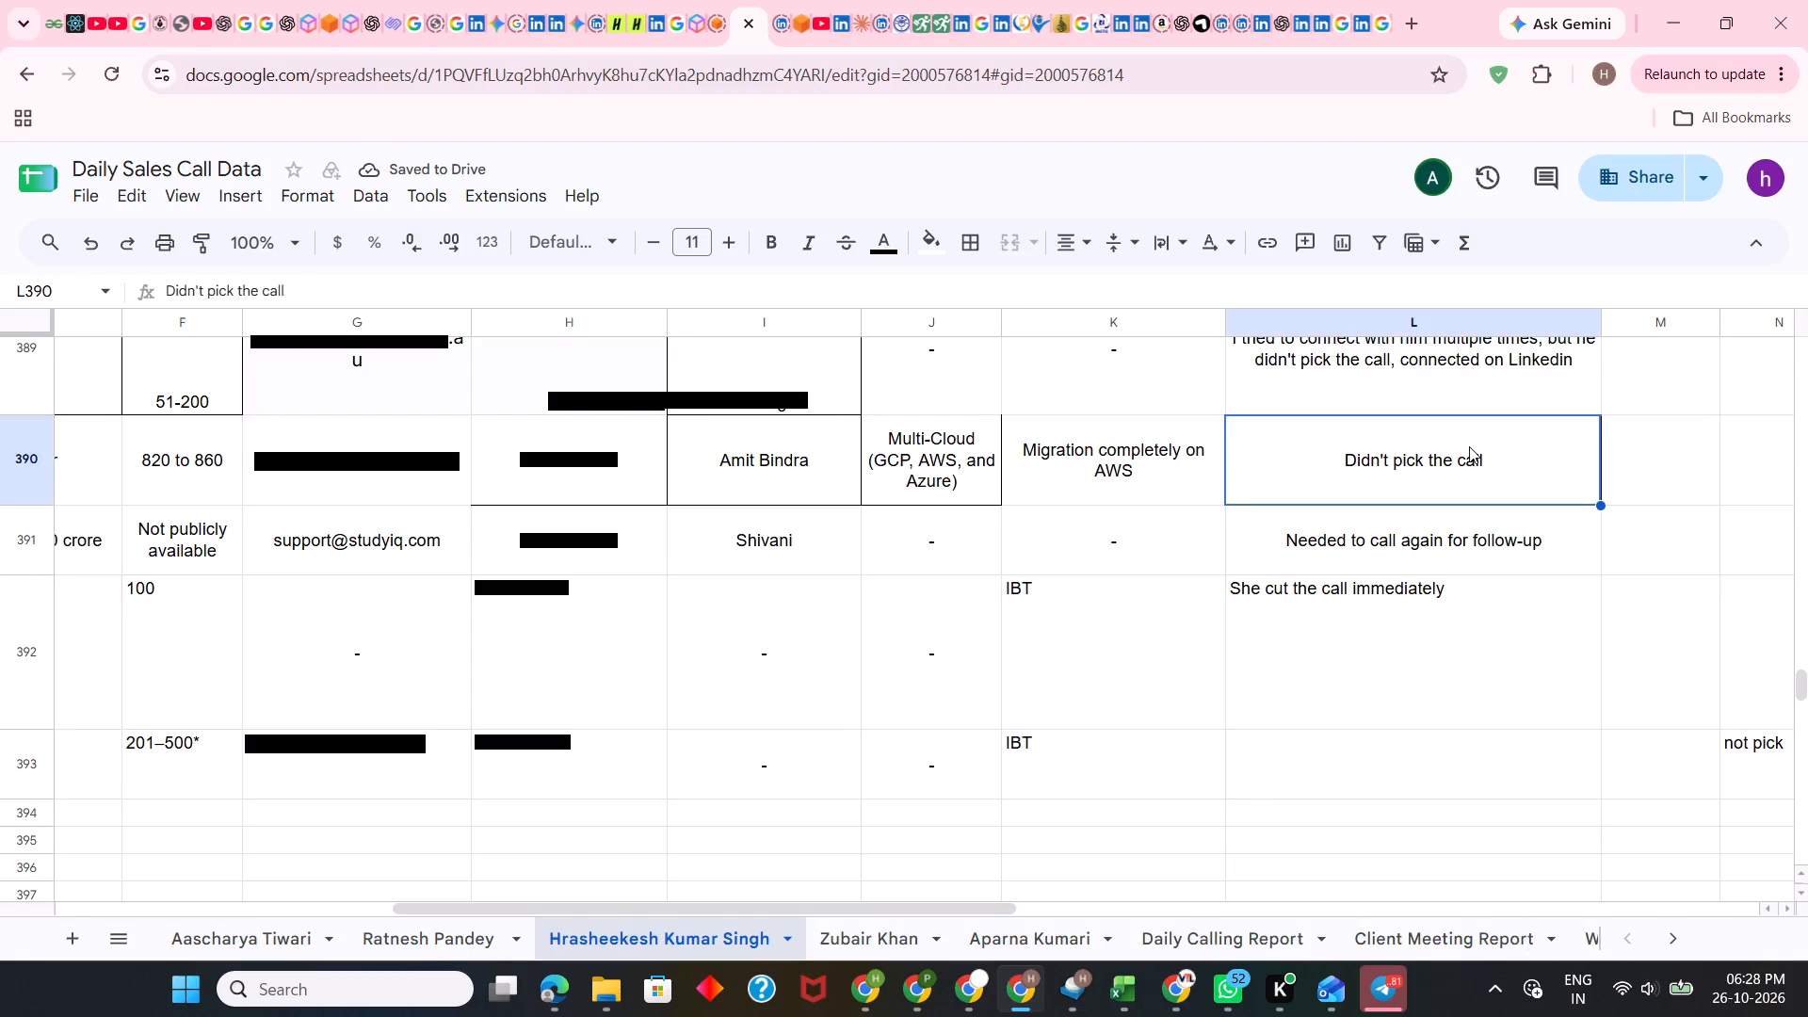
{"action": "key", "text": "ctrl+c"}
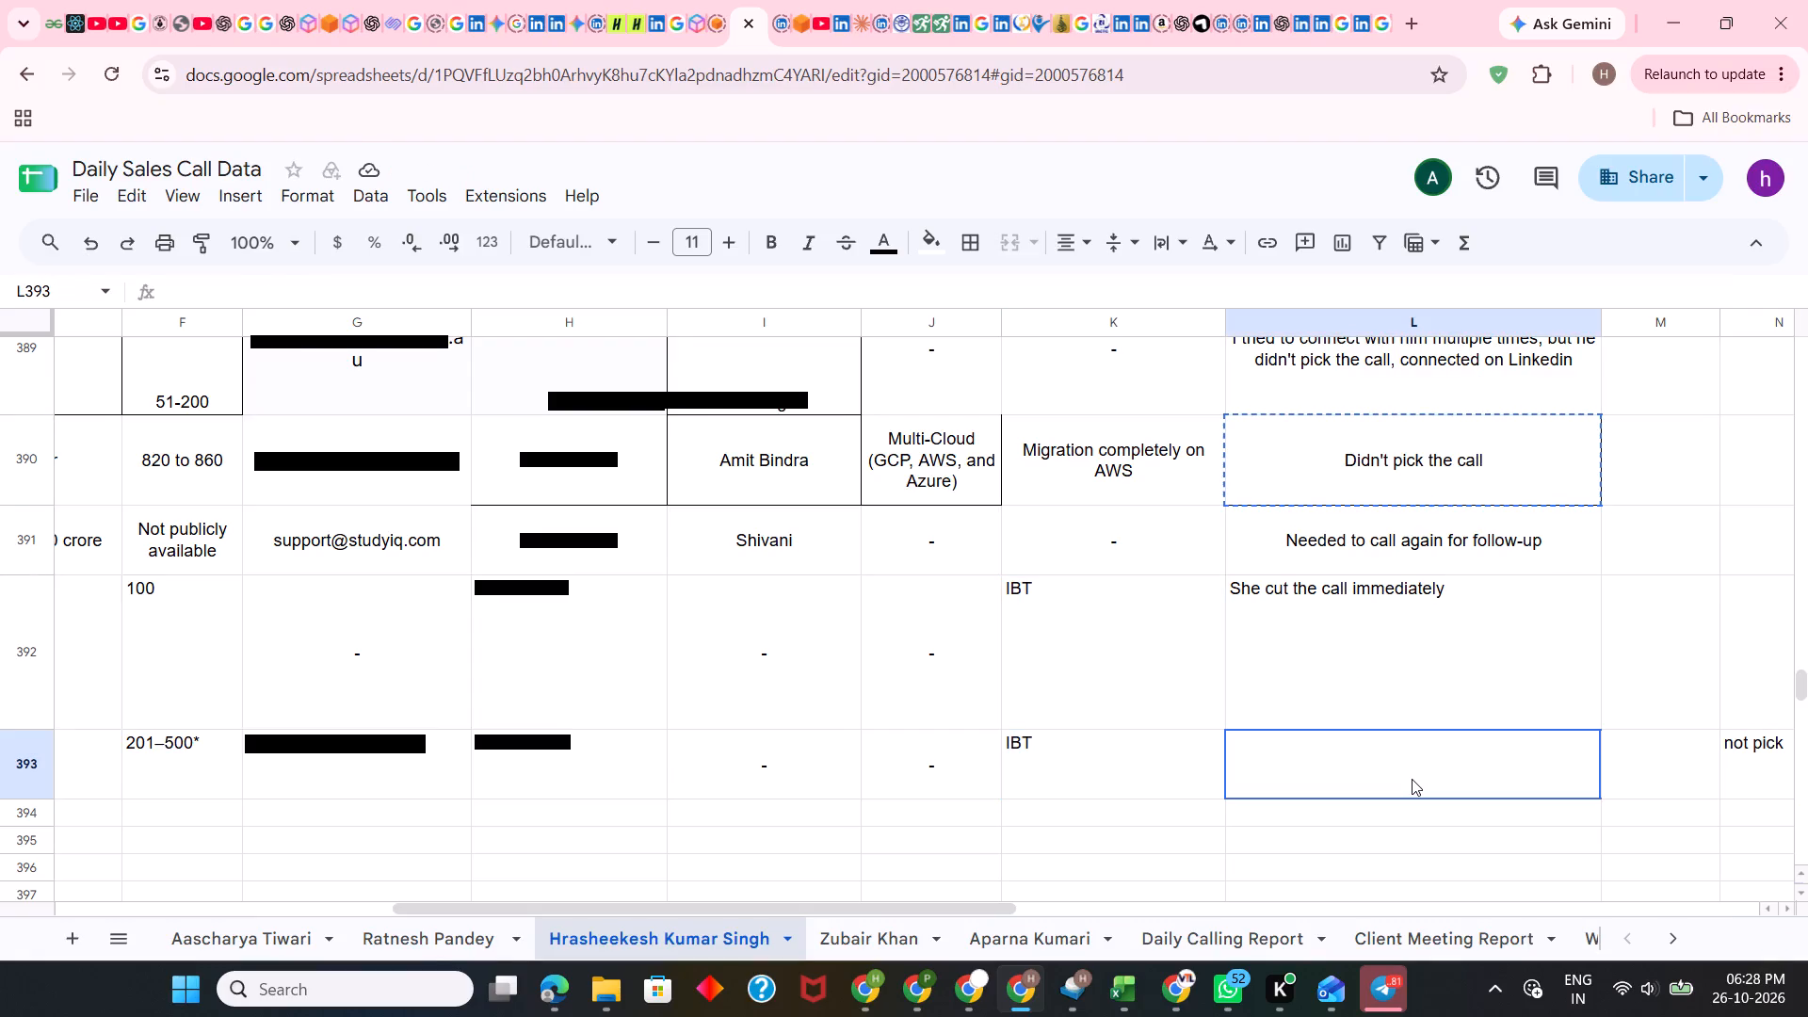
{"action": "left_click", "coordinate": [1412, 779]}
{"action": "key", "text": "ctrl+v"}
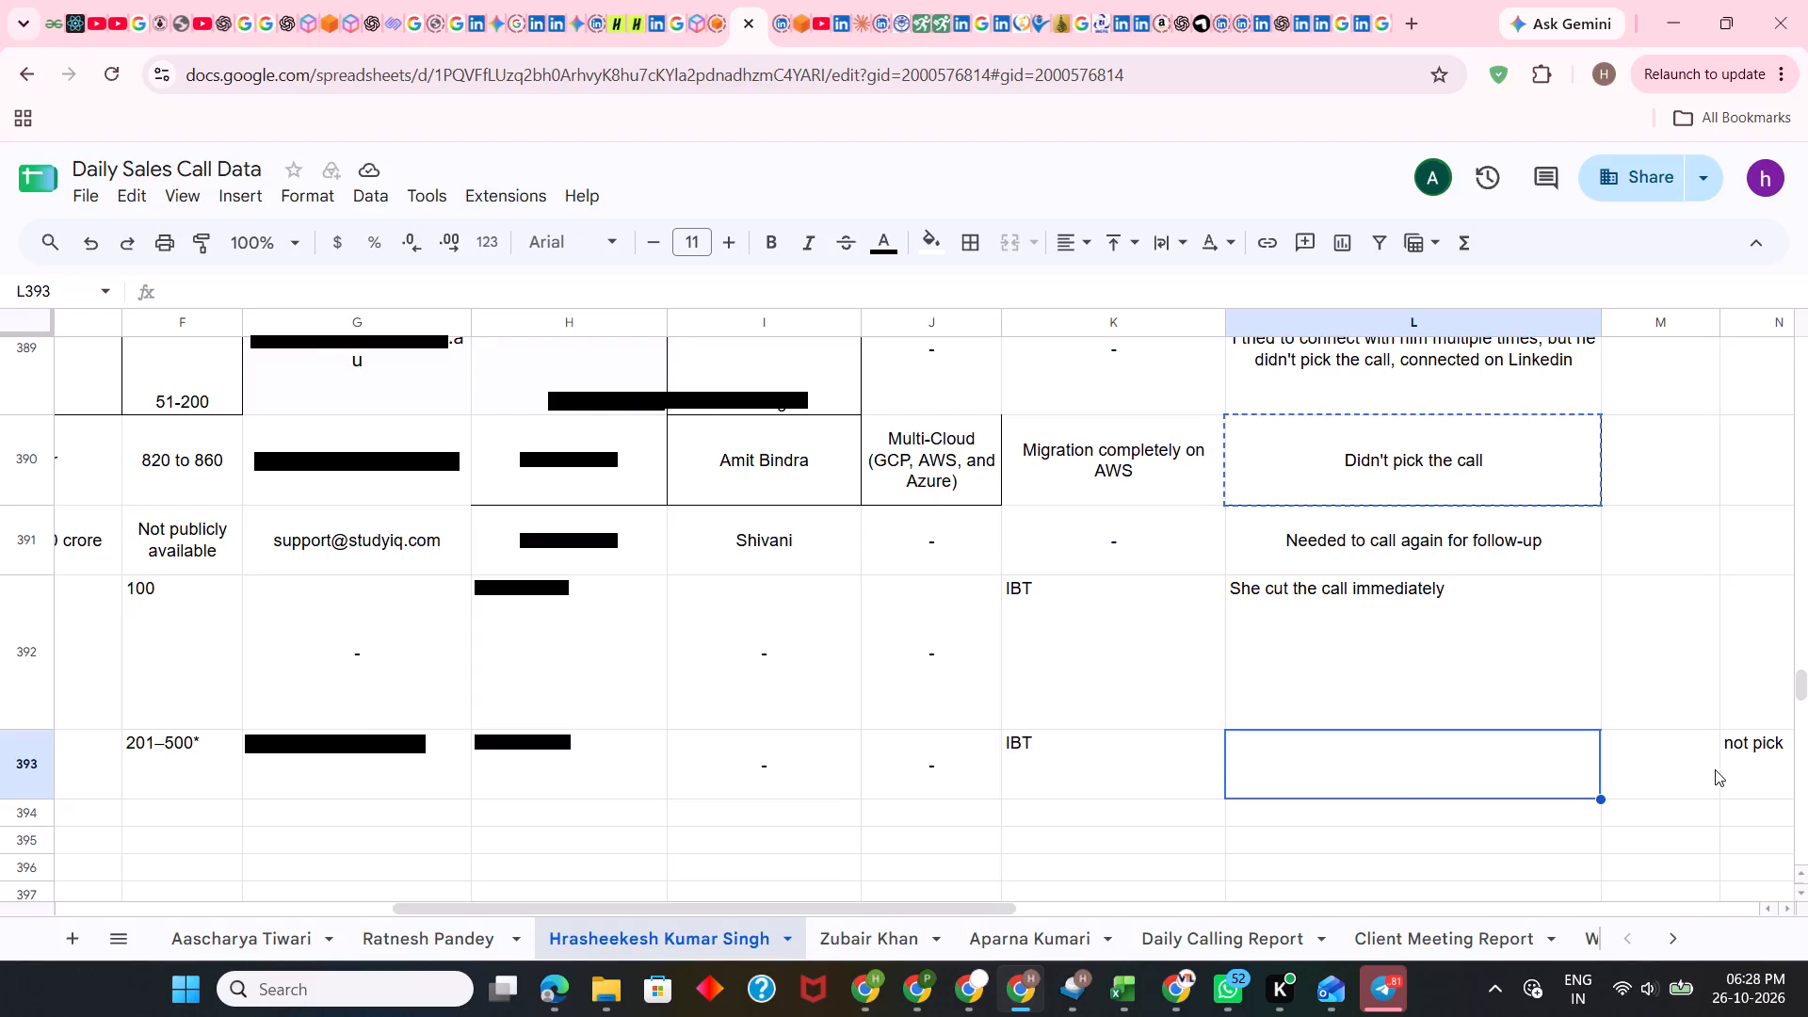
{"action": "left_click", "coordinate": [1757, 764]}
{"action": "key", "text": "BackSpace"}
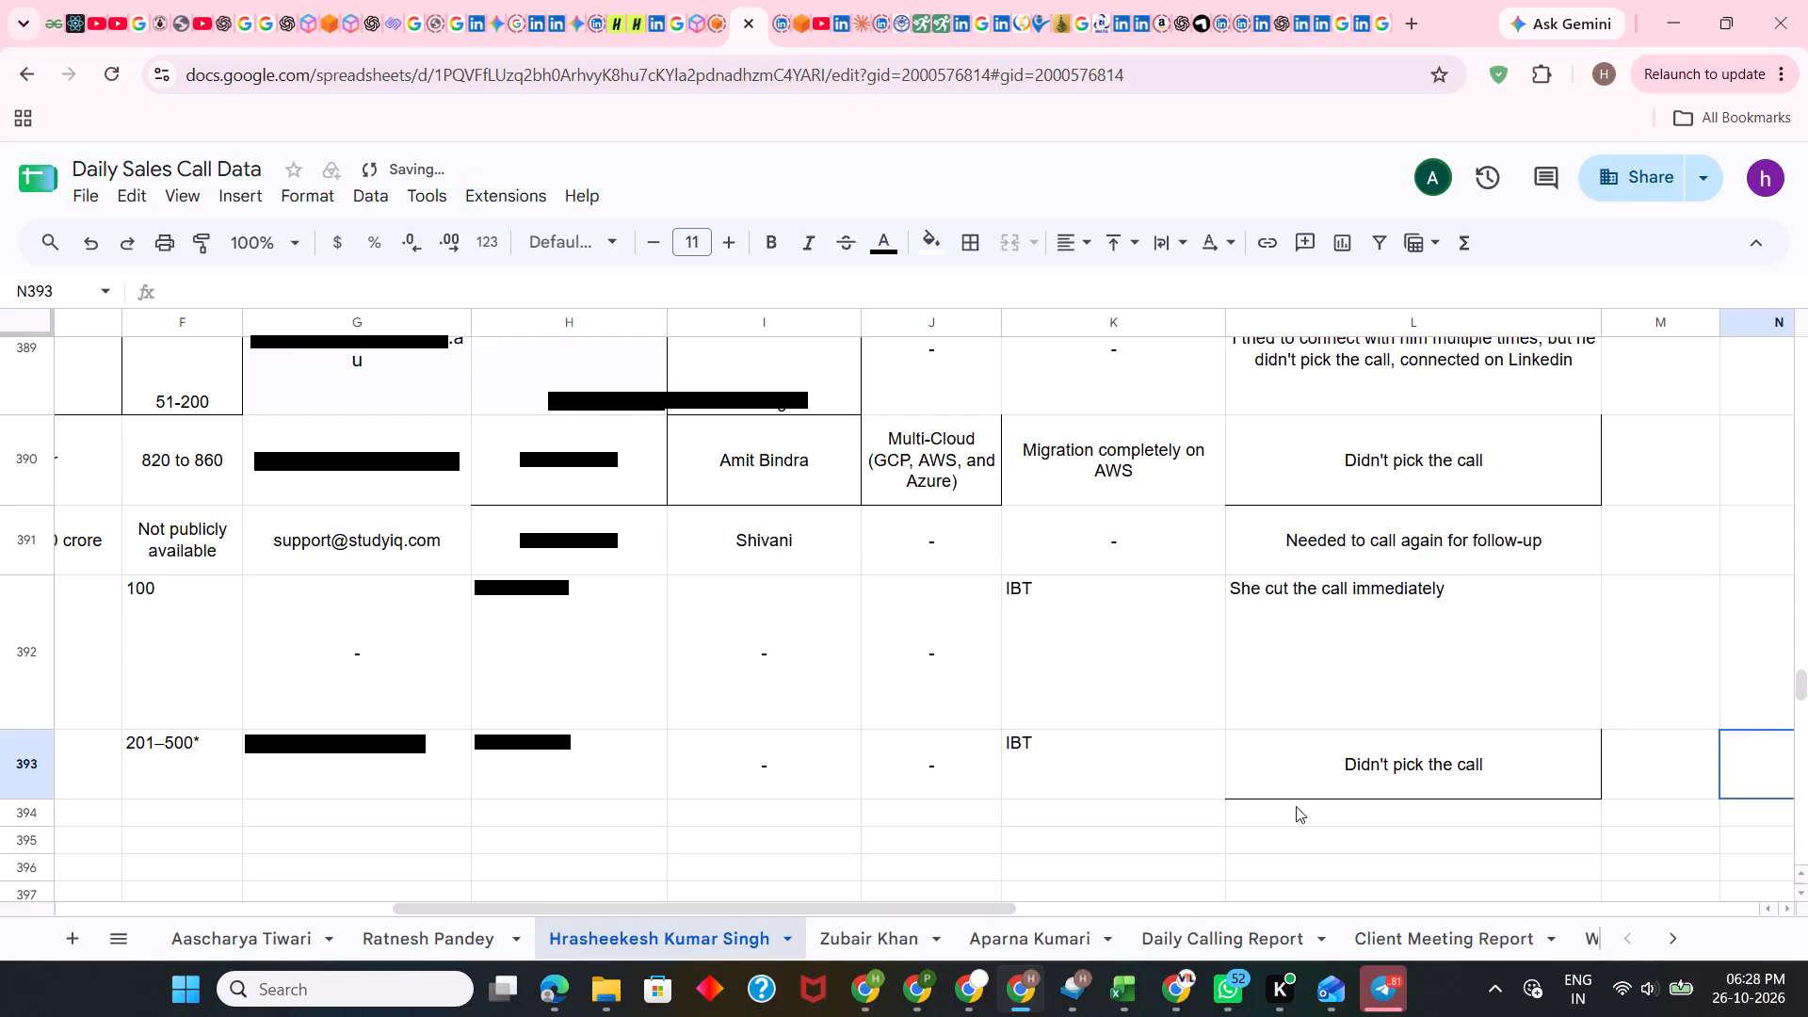
Review the 26-10-2026 rows and look back through Hrasheekesh's earlier dated company records as far as the 28/09/2026 block.
{"action": "scroll", "coordinate": [1205, 791], "scroll_direction": "right", "scroll_amount": 11}
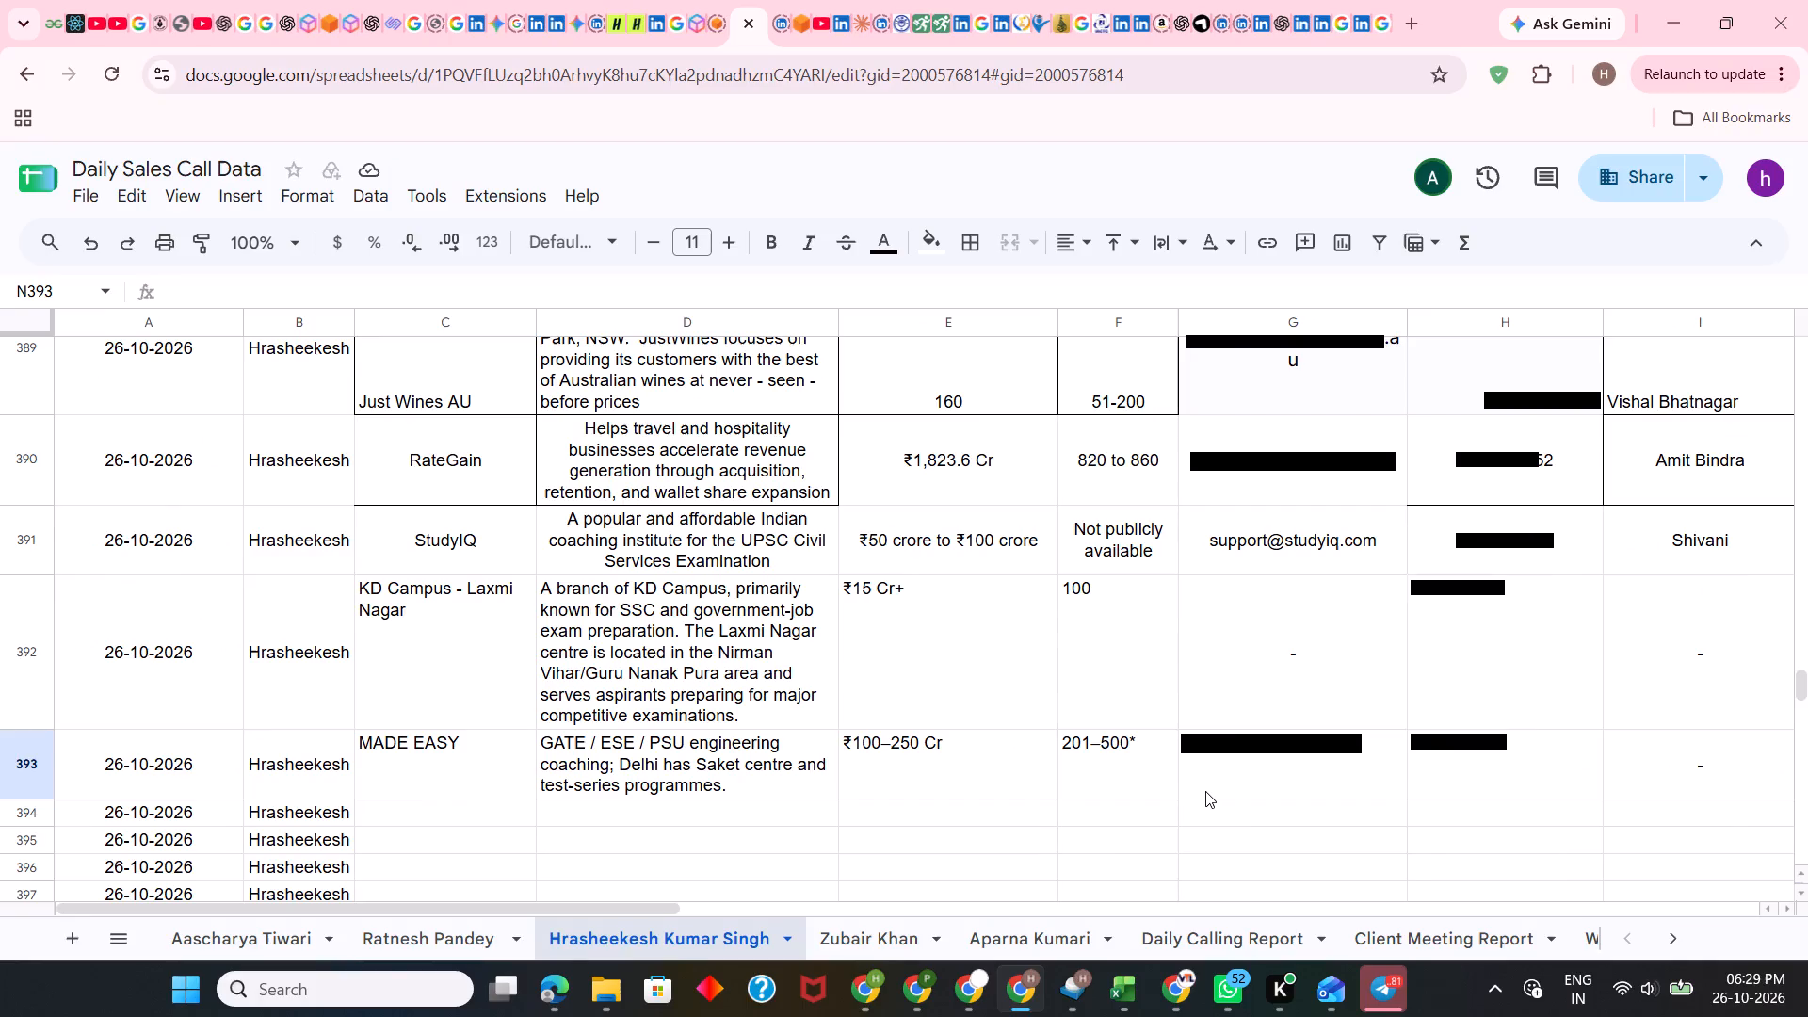
{"action": "scroll", "coordinate": [1205, 791], "scroll_direction": "down", "scroll_amount": 3}
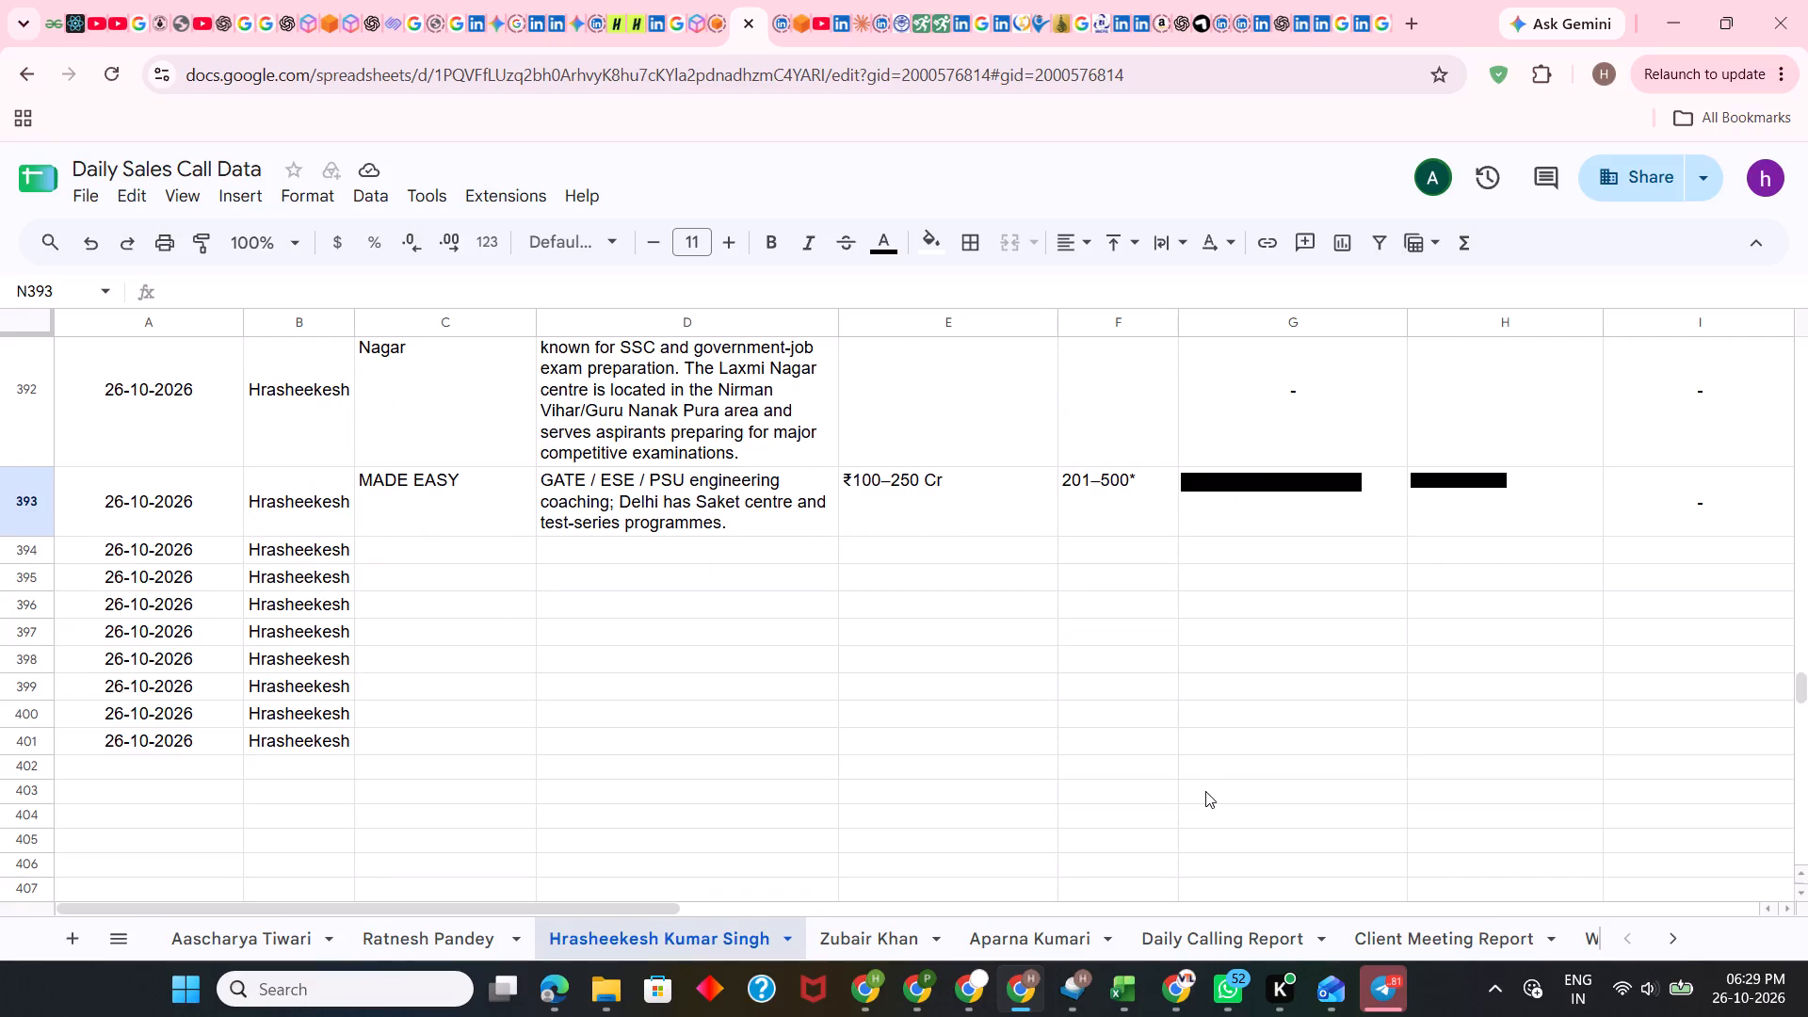
{"action": "scroll", "coordinate": [1205, 791], "scroll_direction": "up", "scroll_amount": 6}
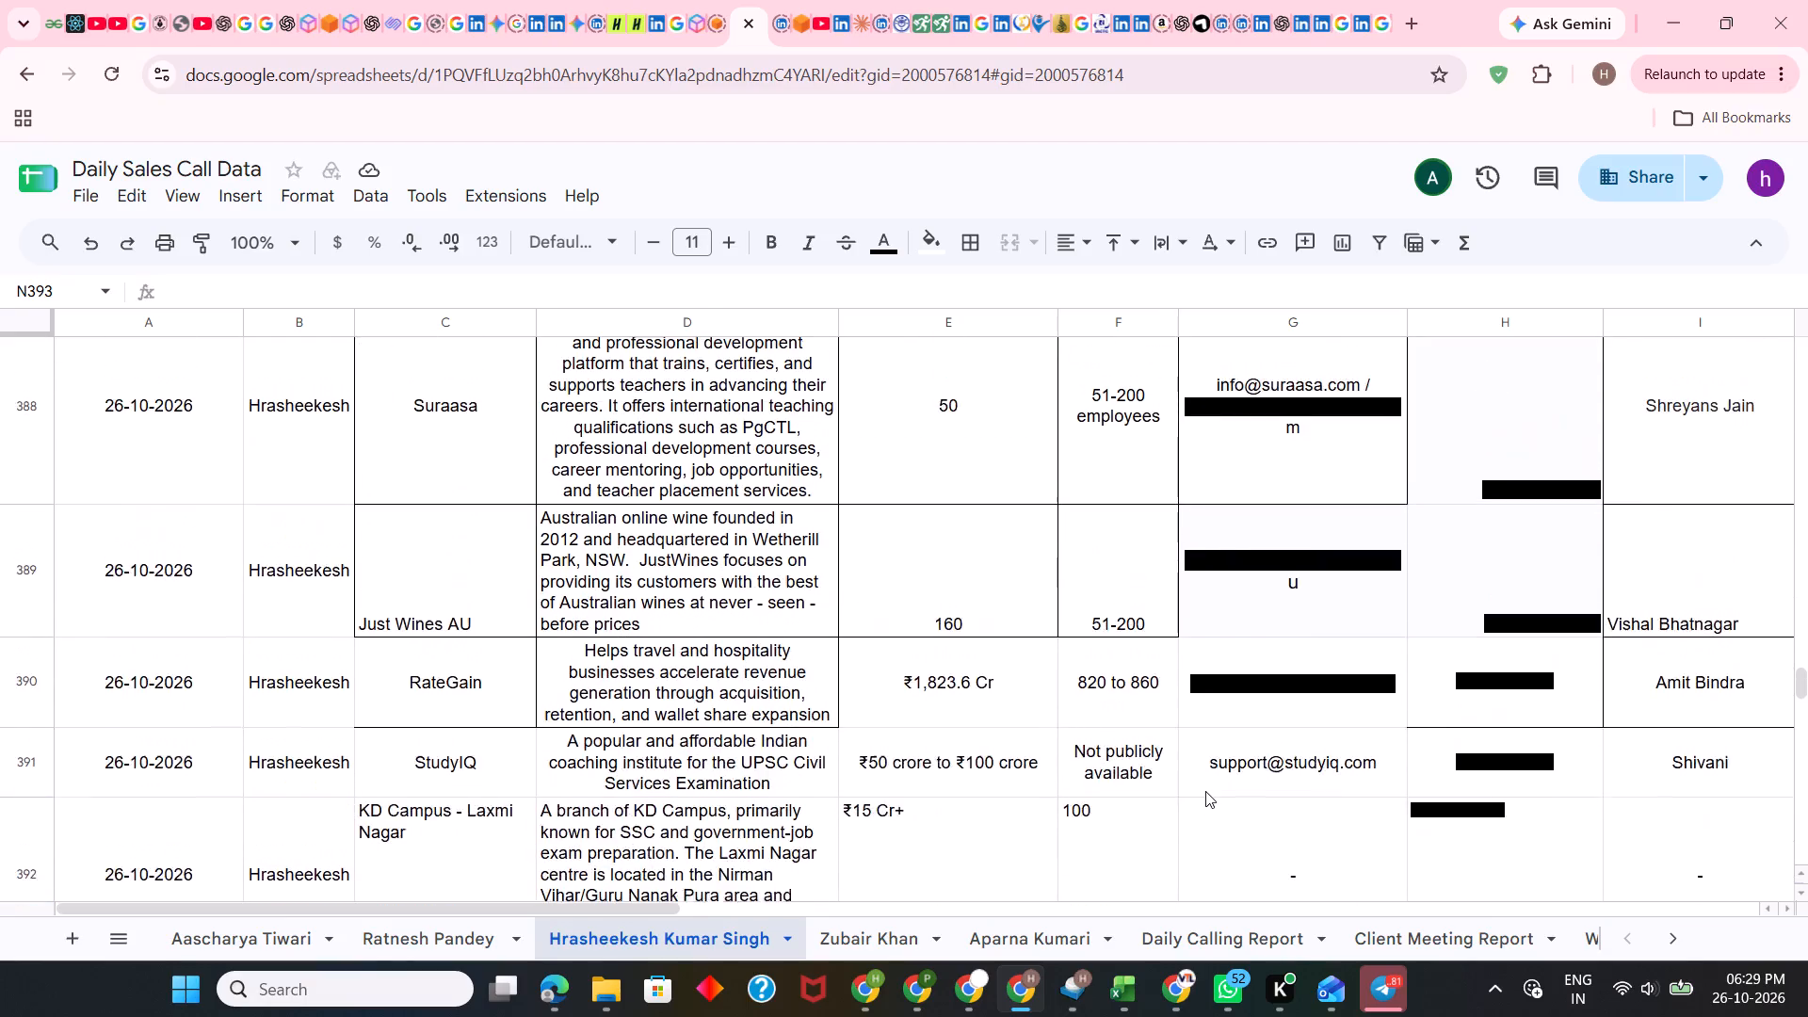
{"action": "scroll", "coordinate": [1205, 791], "scroll_direction": "down", "scroll_amount": 3}
{"action": "scroll", "coordinate": [1205, 791], "scroll_direction": "left", "scroll_amount": 6}
{"action": "scroll", "coordinate": [1205, 791], "scroll_direction": "right", "scroll_amount": 6}
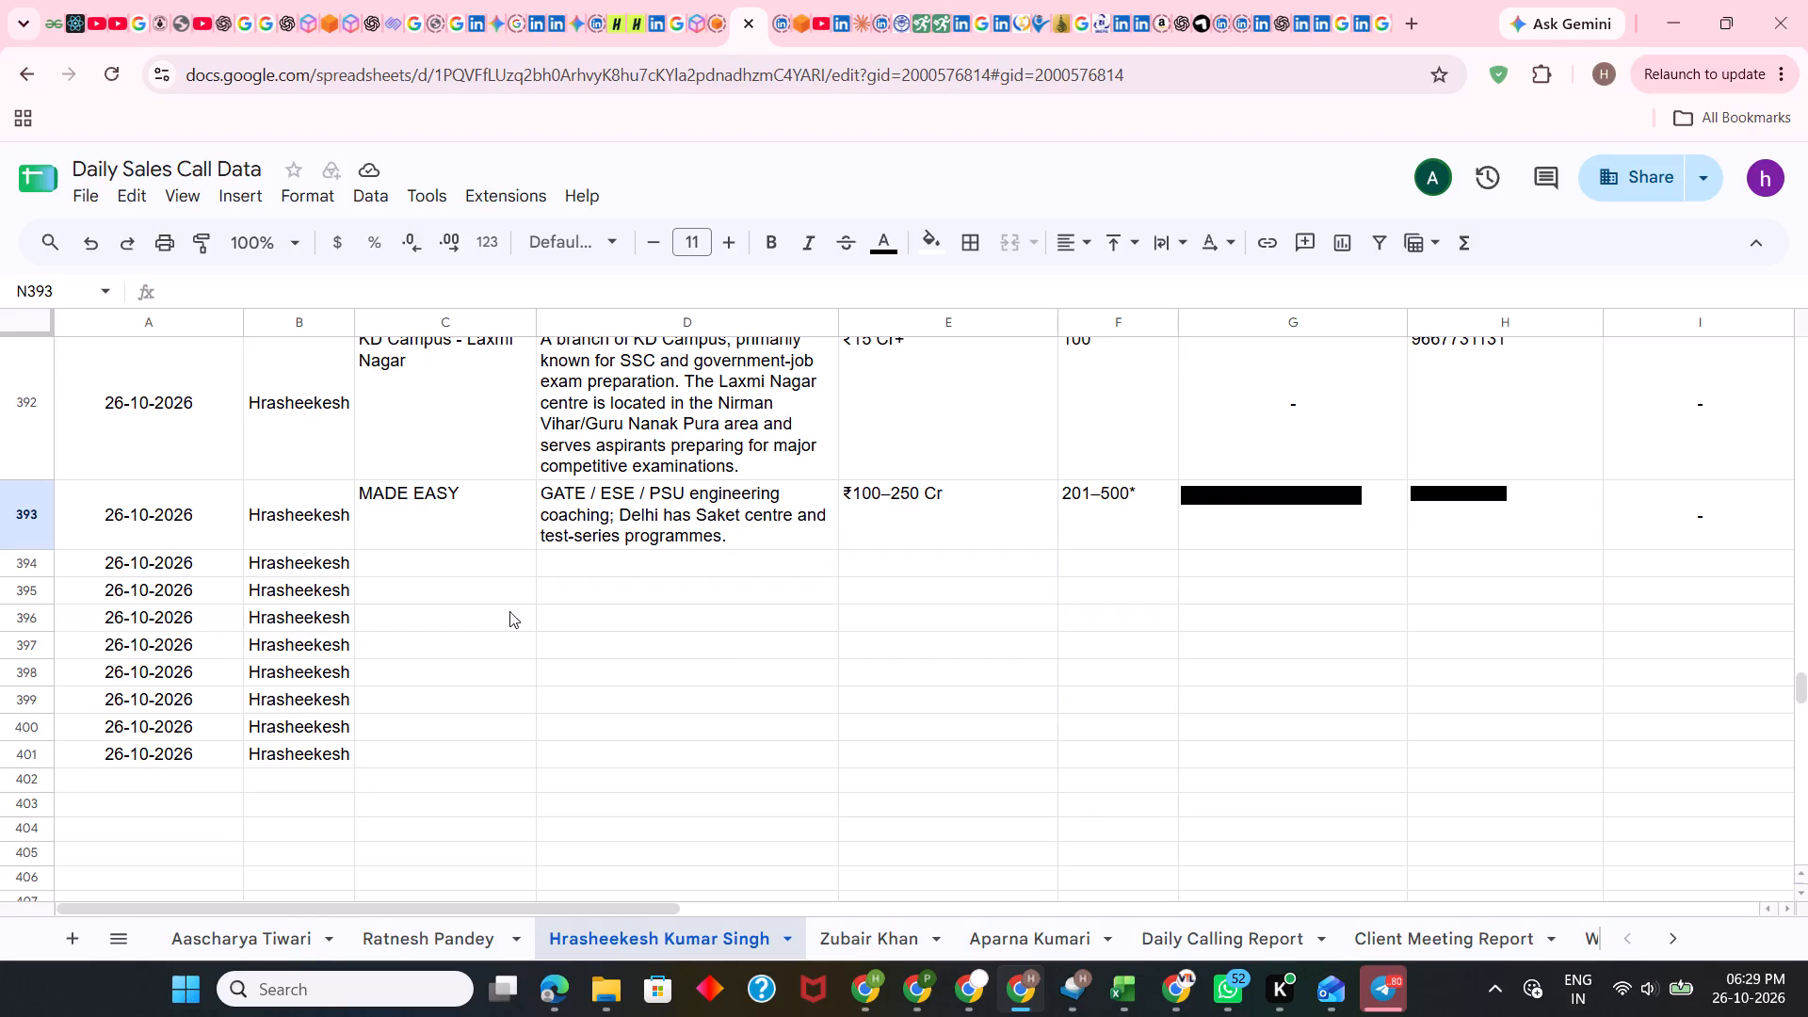
{"action": "left_click", "coordinate": [436, 564]}
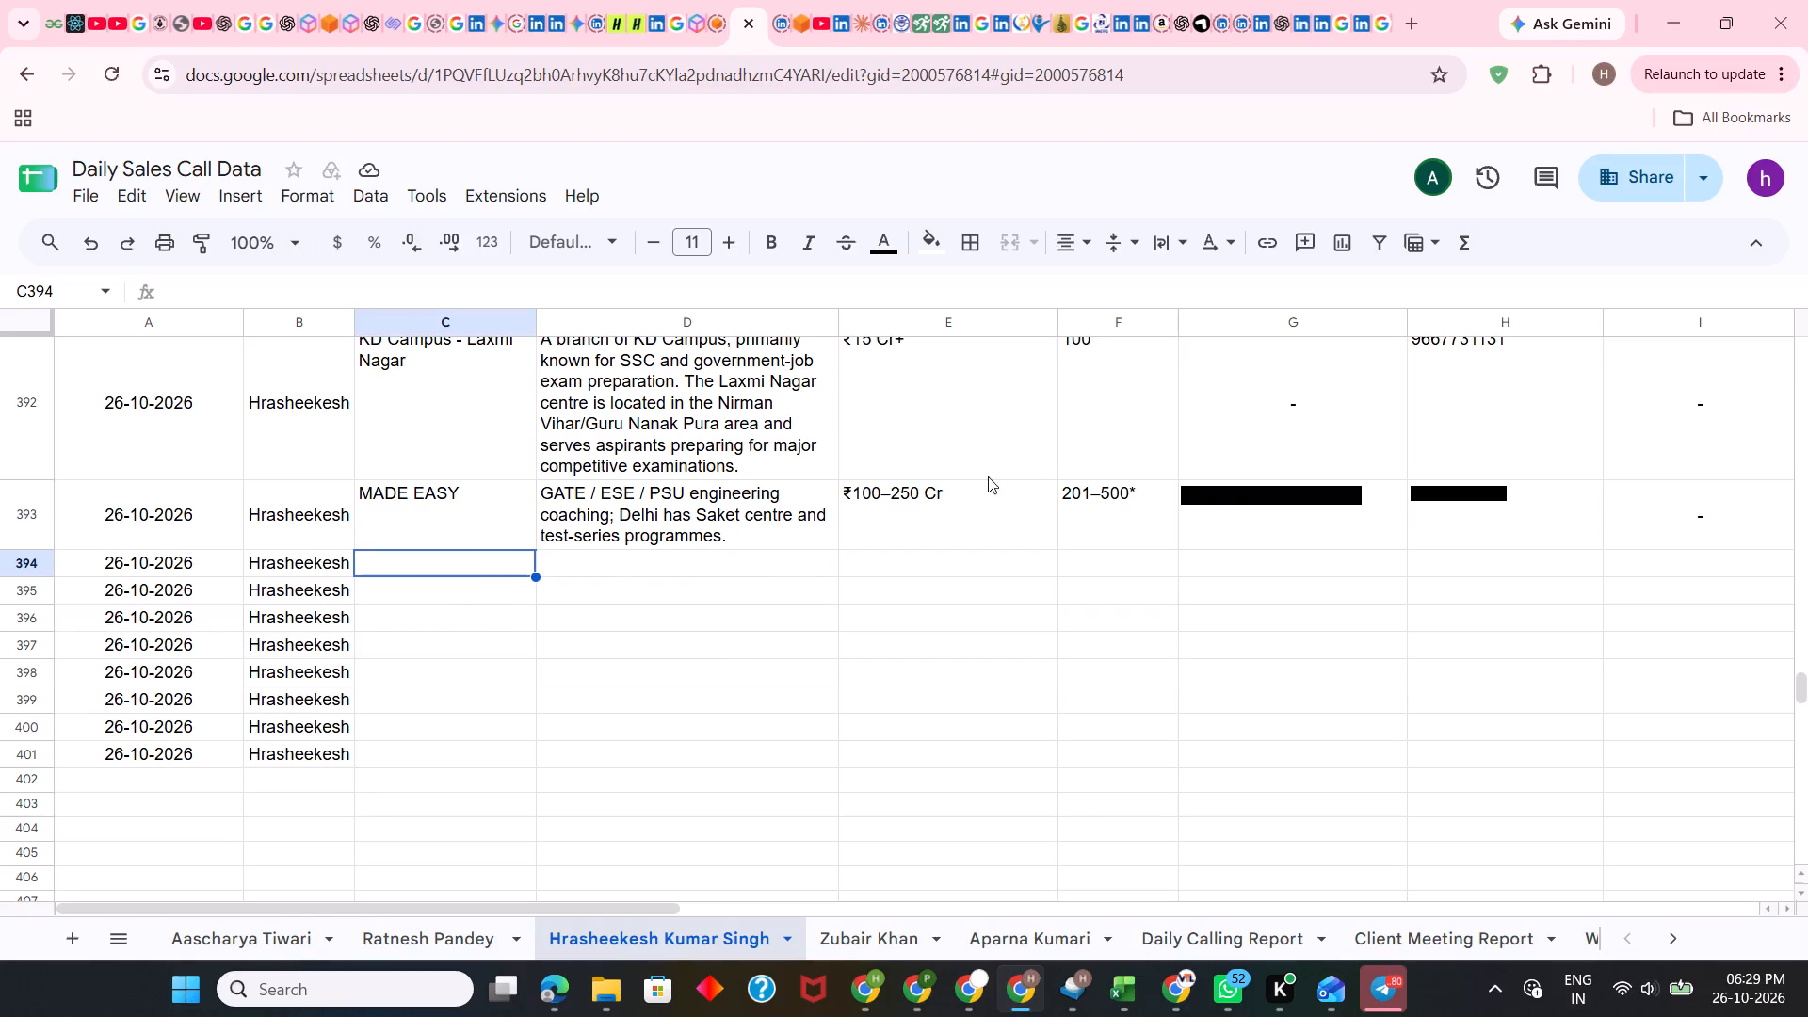
{"action": "scroll", "coordinate": [635, 621], "scroll_direction": "up", "scroll_amount": 11}
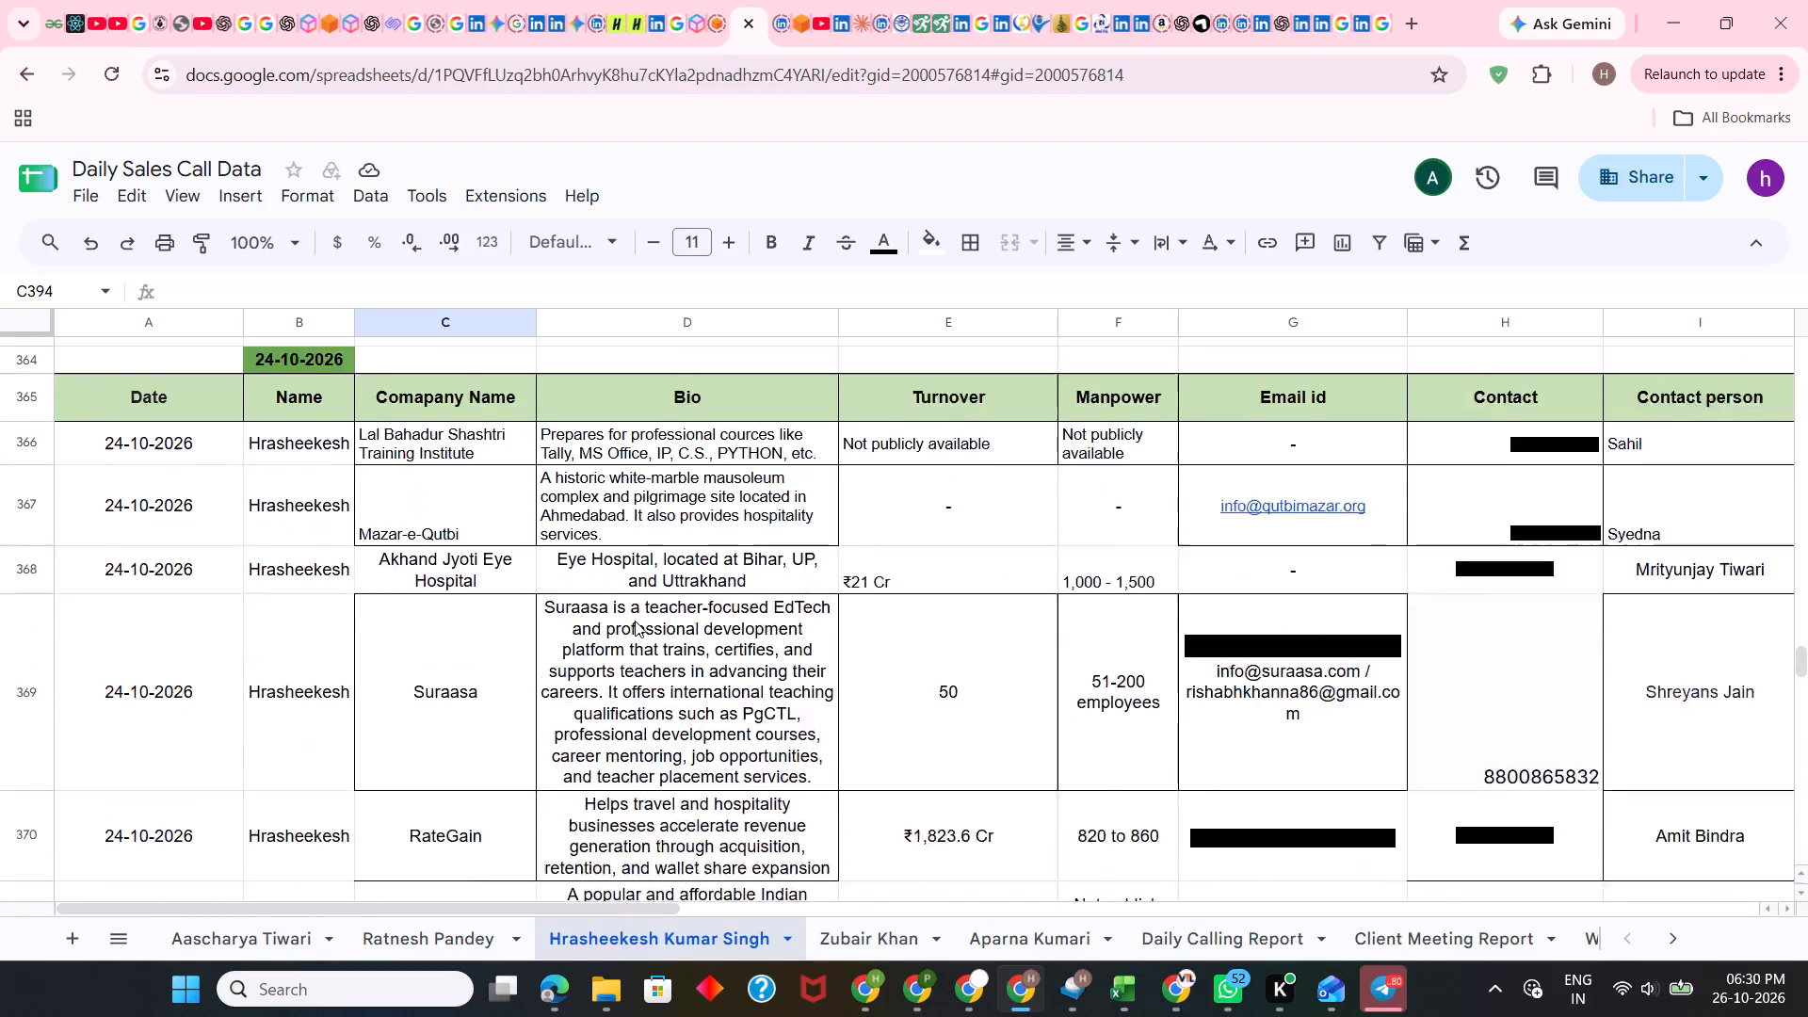
{"action": "scroll", "coordinate": [635, 621], "scroll_direction": "up", "scroll_amount": 2}
{"action": "scroll", "coordinate": [635, 621], "scroll_direction": "right", "scroll_amount": 1}
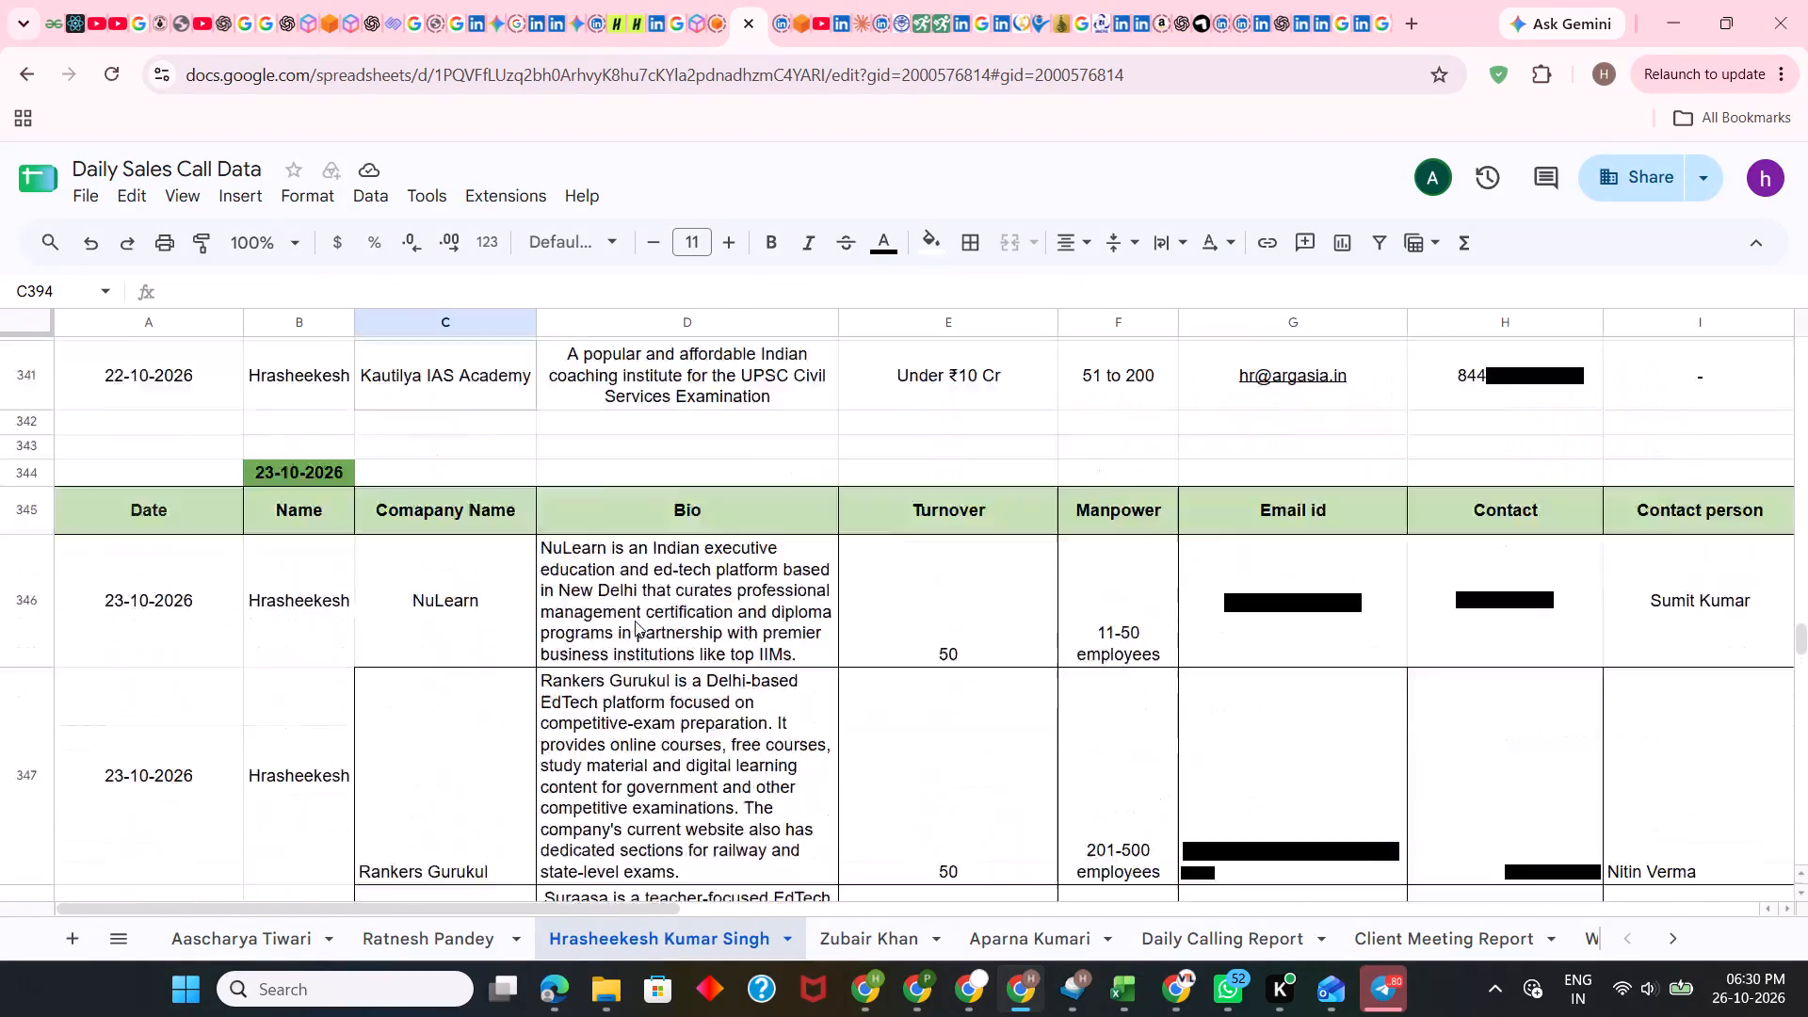
{"action": "scroll", "coordinate": [635, 621], "scroll_direction": "right", "scroll_amount": 1}
{"action": "scroll", "coordinate": [635, 621], "scroll_direction": "up", "scroll_amount": 1}
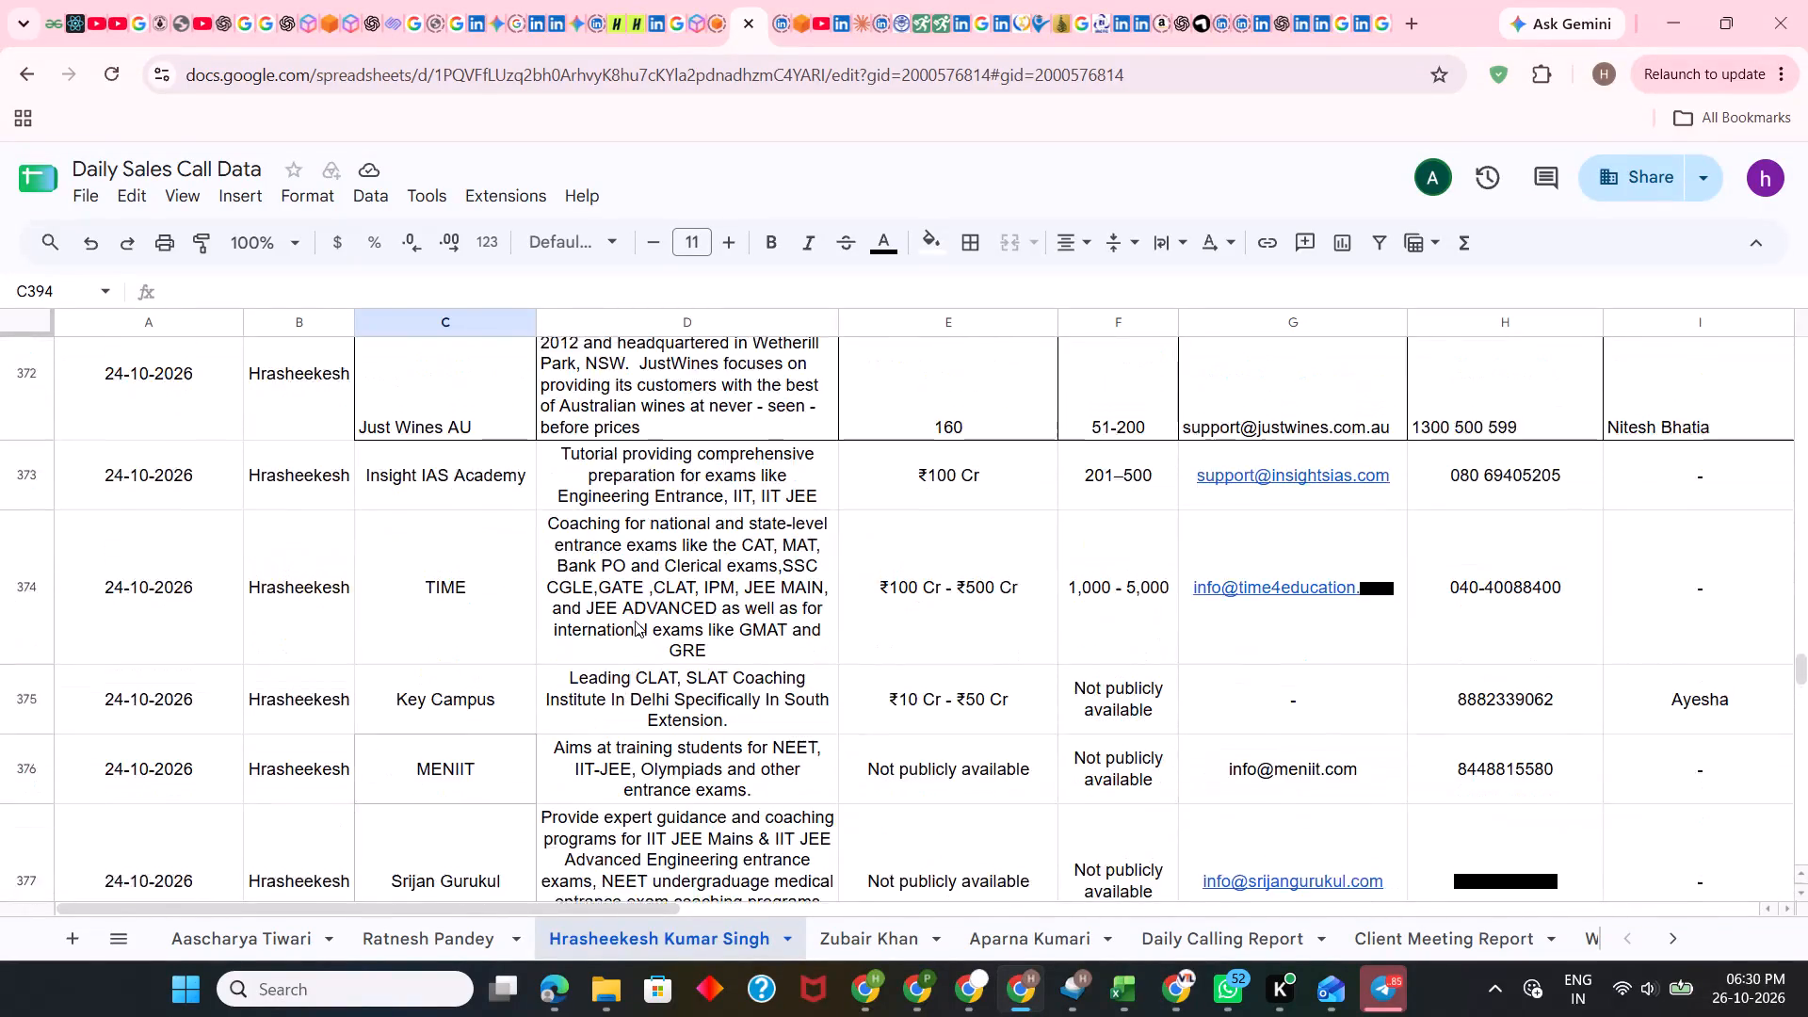
{"action": "scroll", "coordinate": [635, 621], "scroll_direction": "up", "scroll_amount": 9}
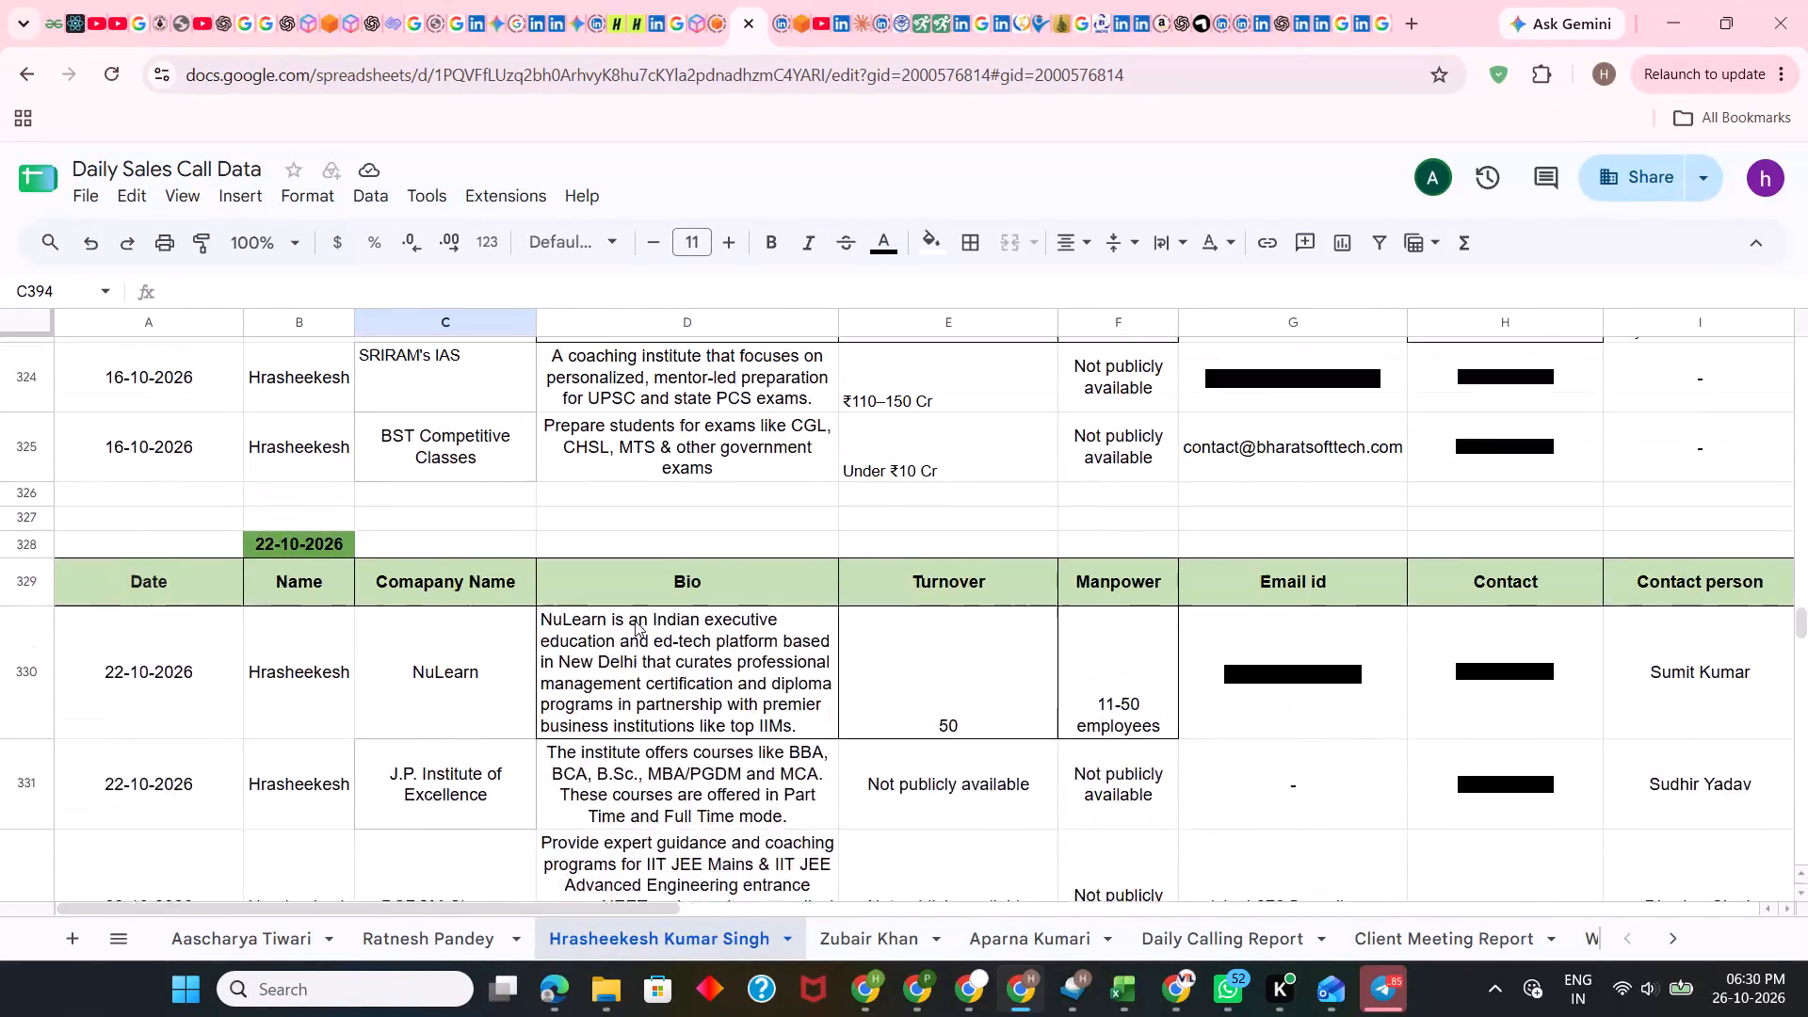
{"action": "scroll", "coordinate": [635, 621], "scroll_direction": "up", "scroll_amount": 5}
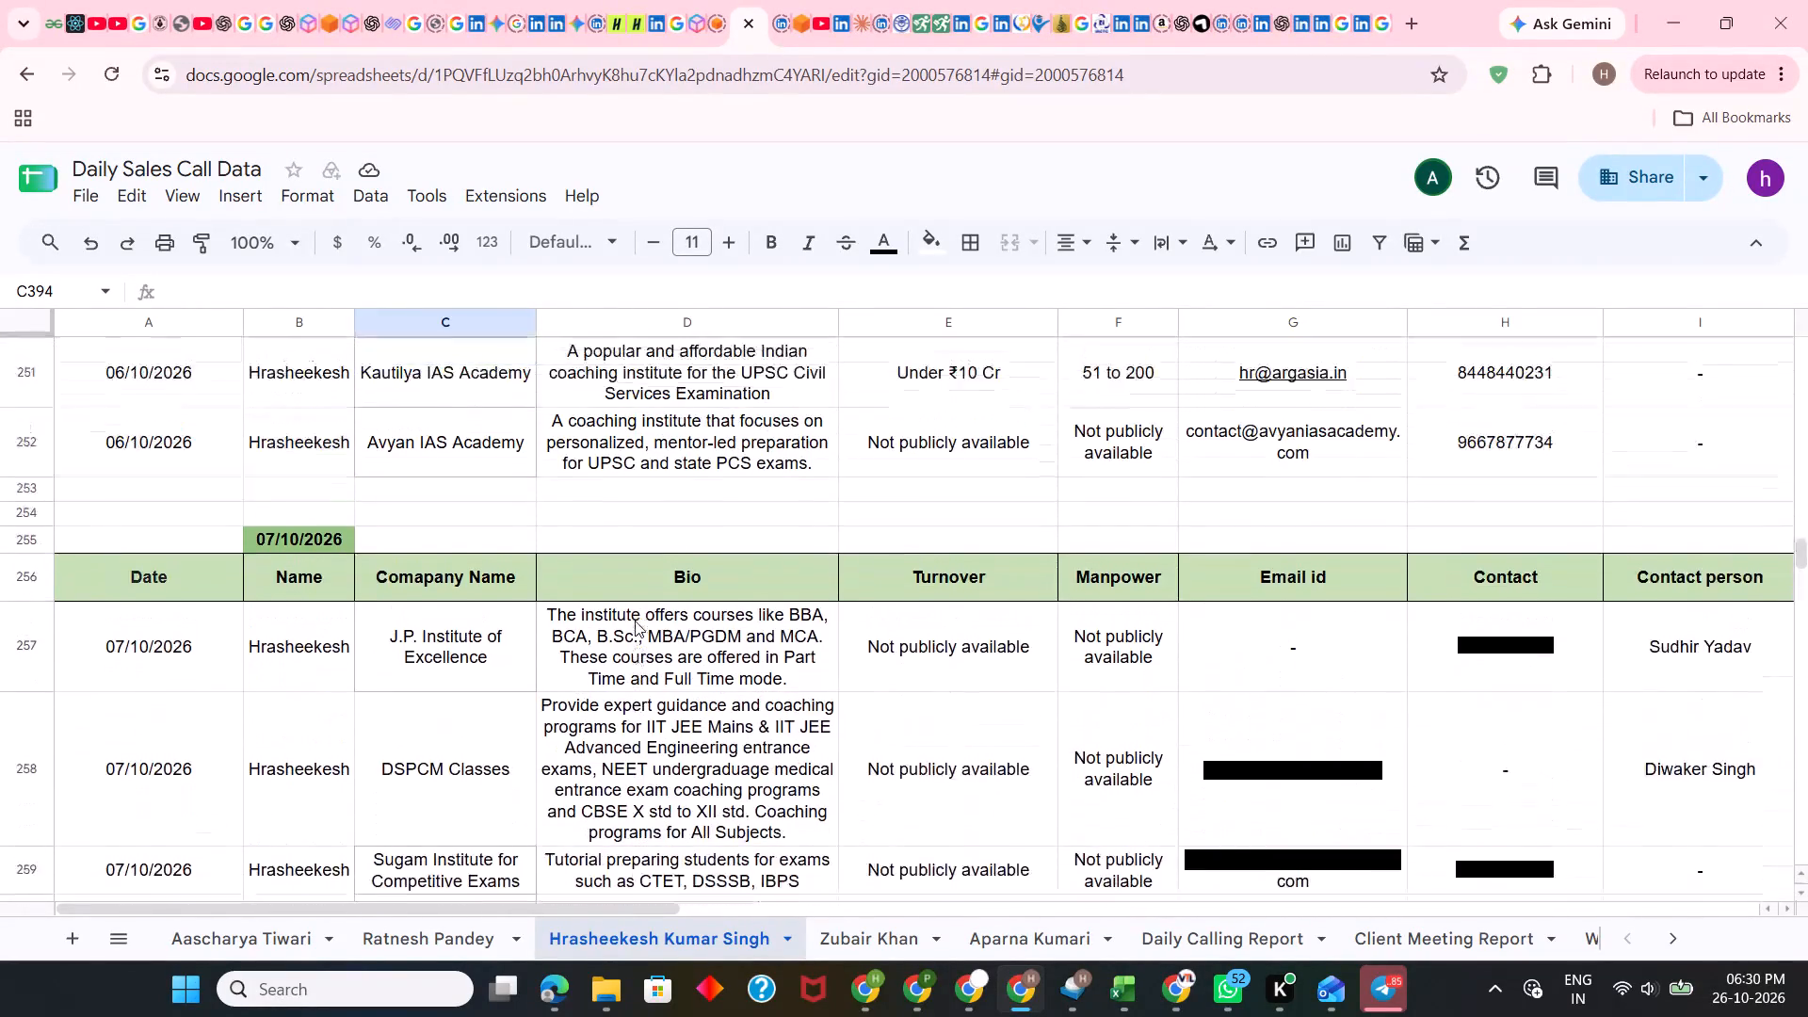
{"action": "scroll", "coordinate": [635, 621], "scroll_direction": "up", "scroll_amount": 2}
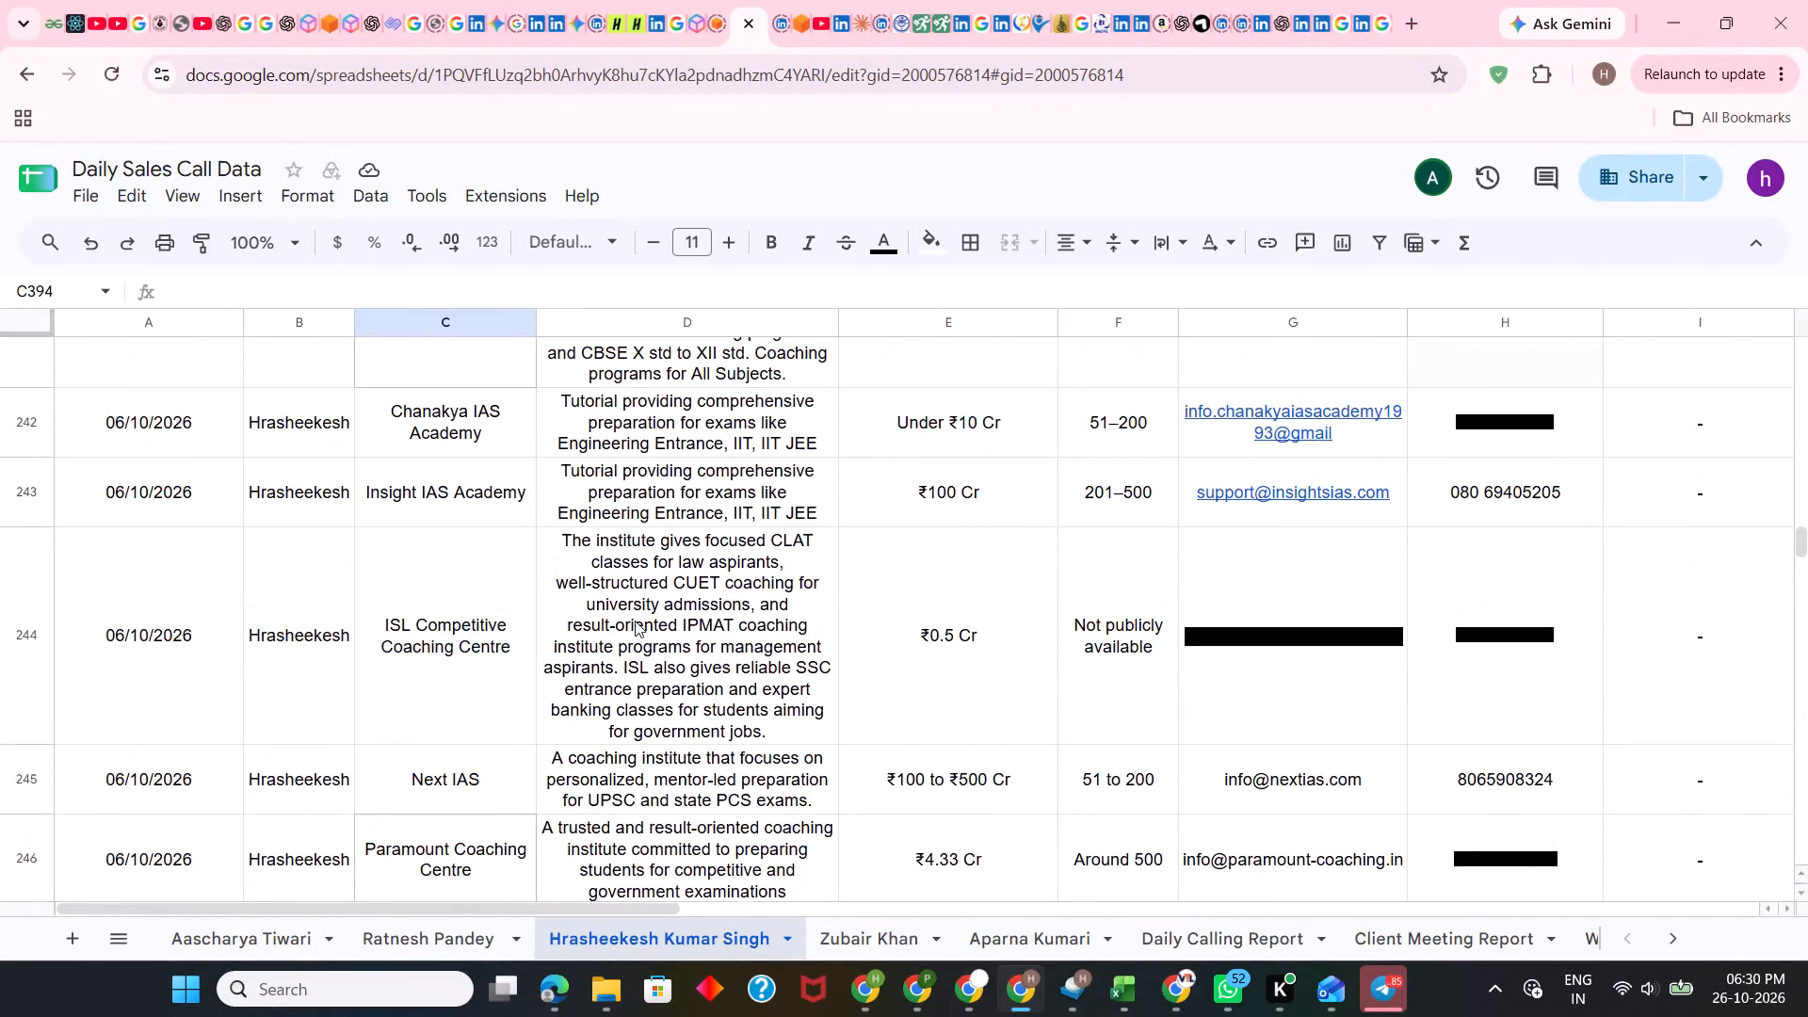
{"action": "scroll", "coordinate": [635, 621], "scroll_direction": "up", "scroll_amount": 2}
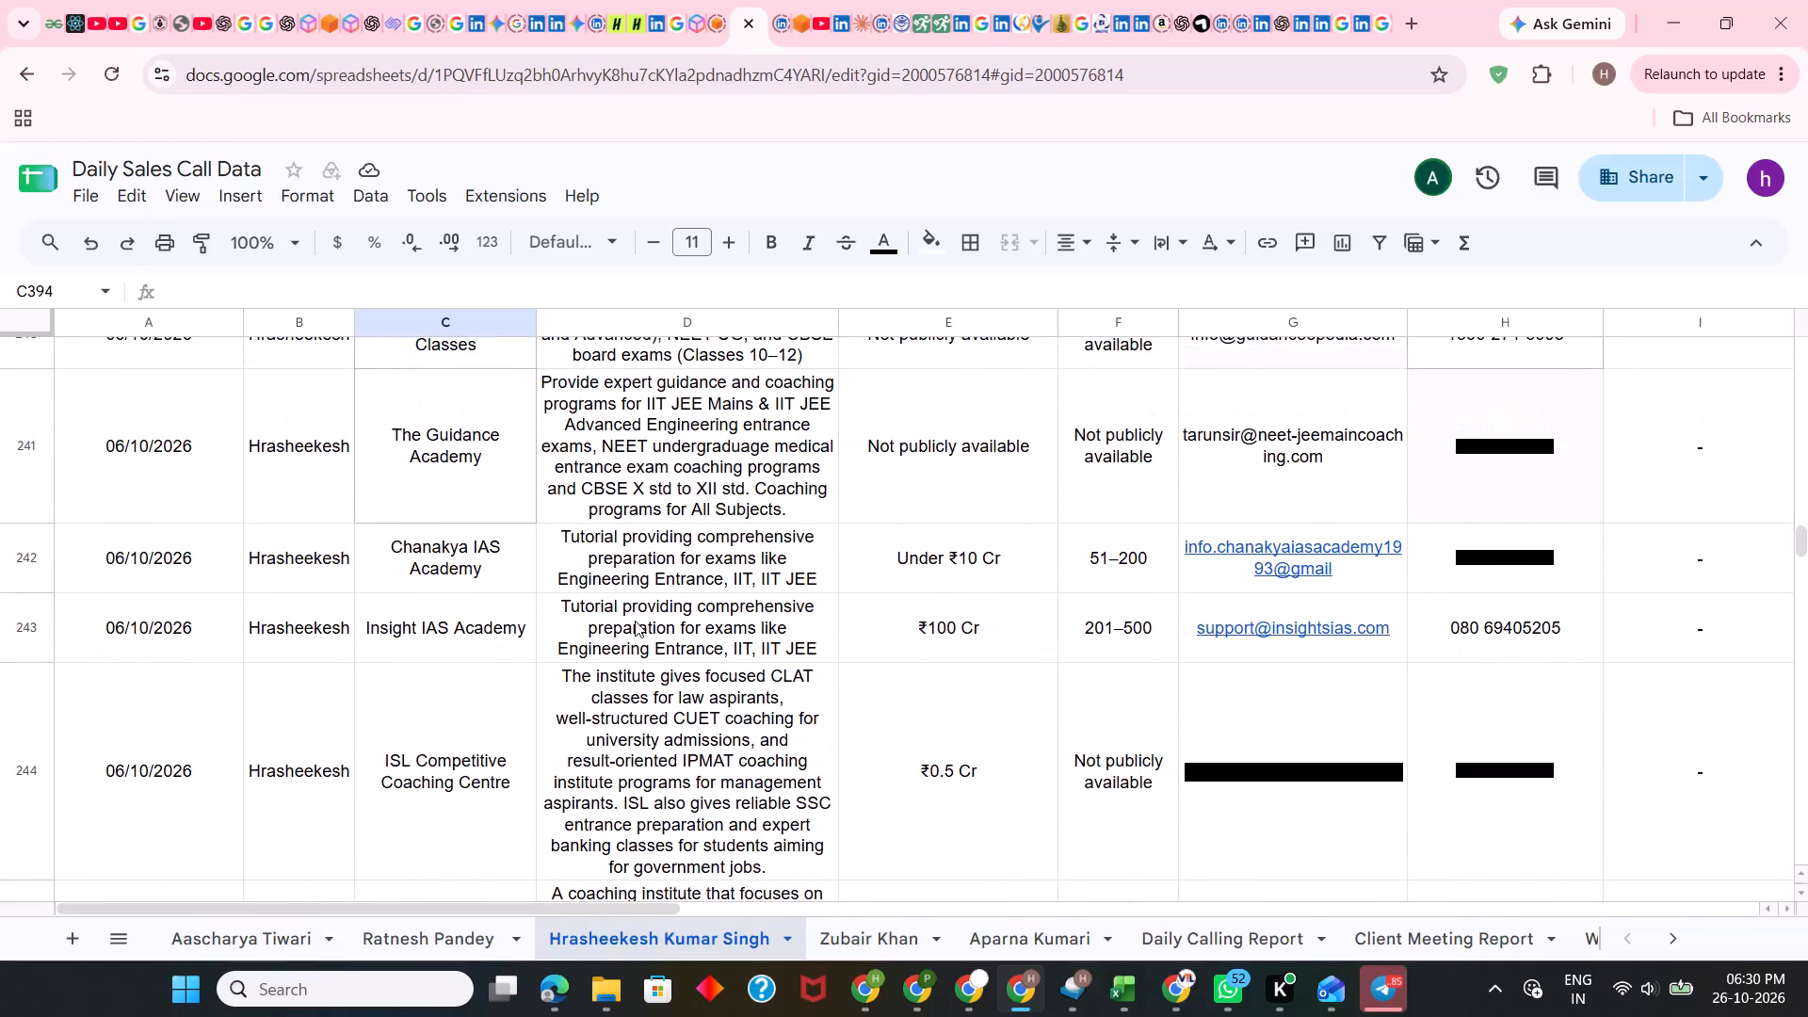
{"action": "scroll", "coordinate": [635, 621], "scroll_direction": "up", "scroll_amount": 4}
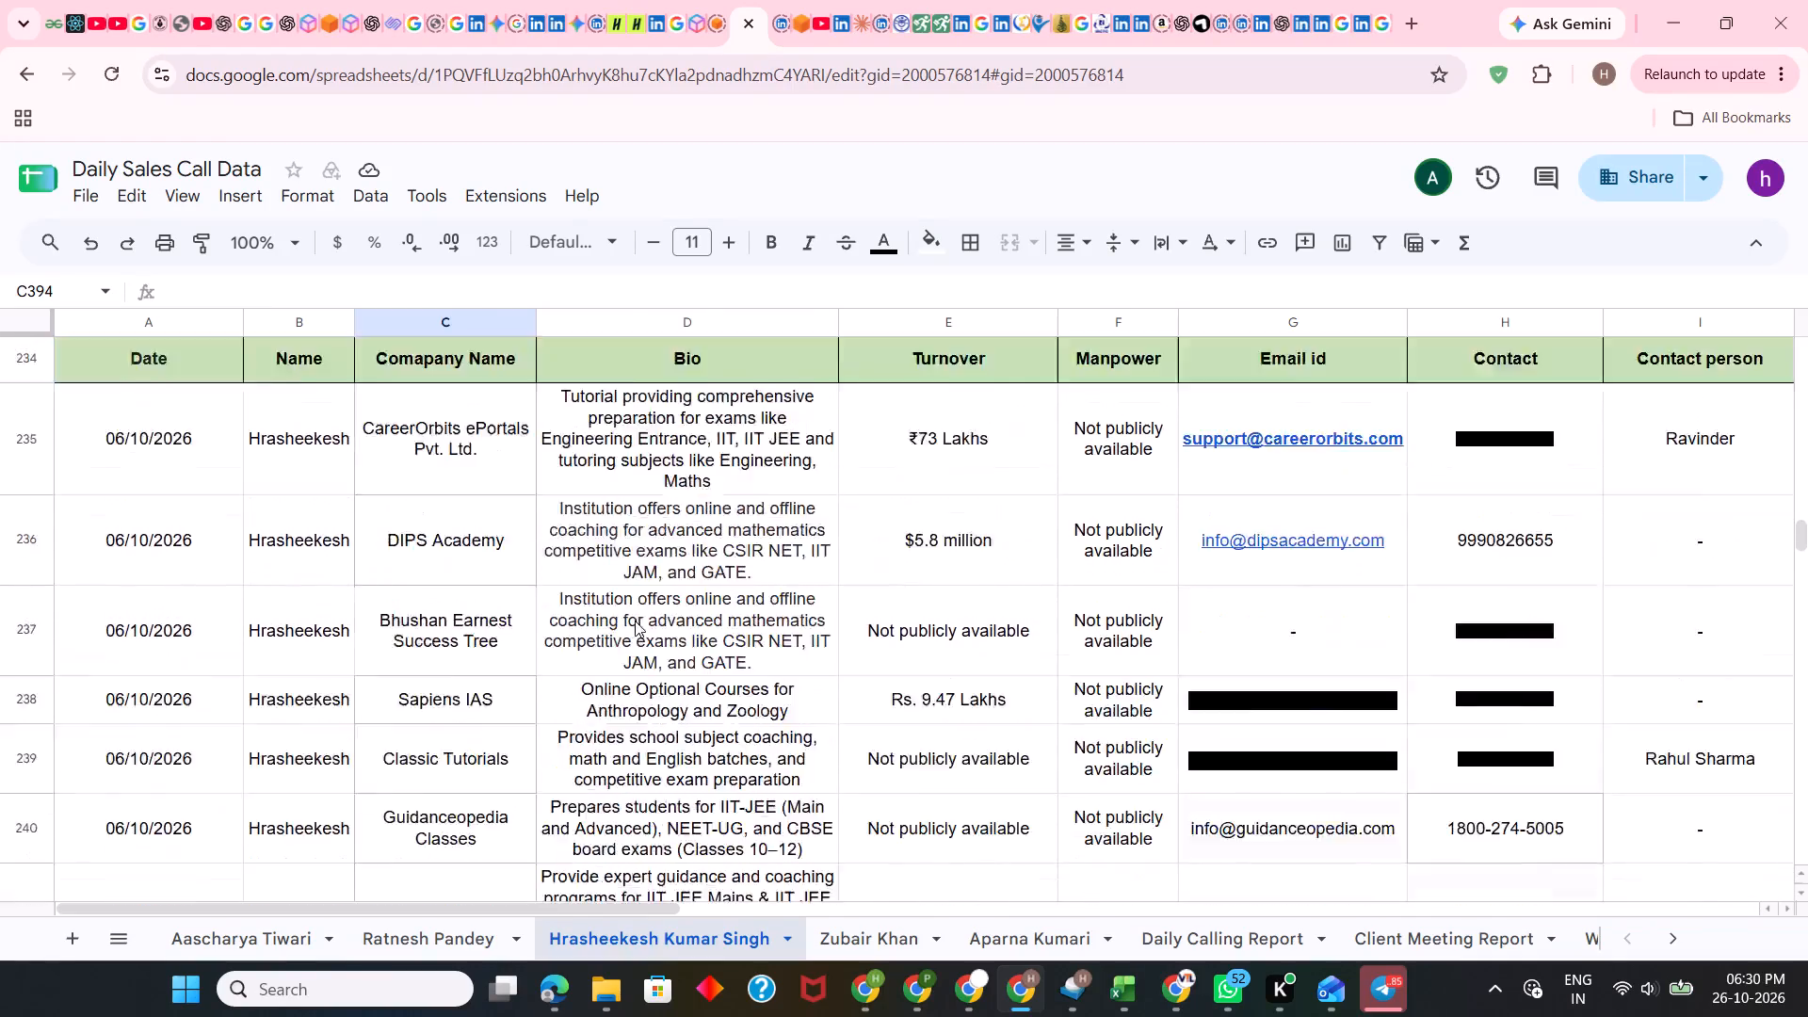
{"action": "scroll", "coordinate": [635, 621], "scroll_direction": "up", "scroll_amount": 4}
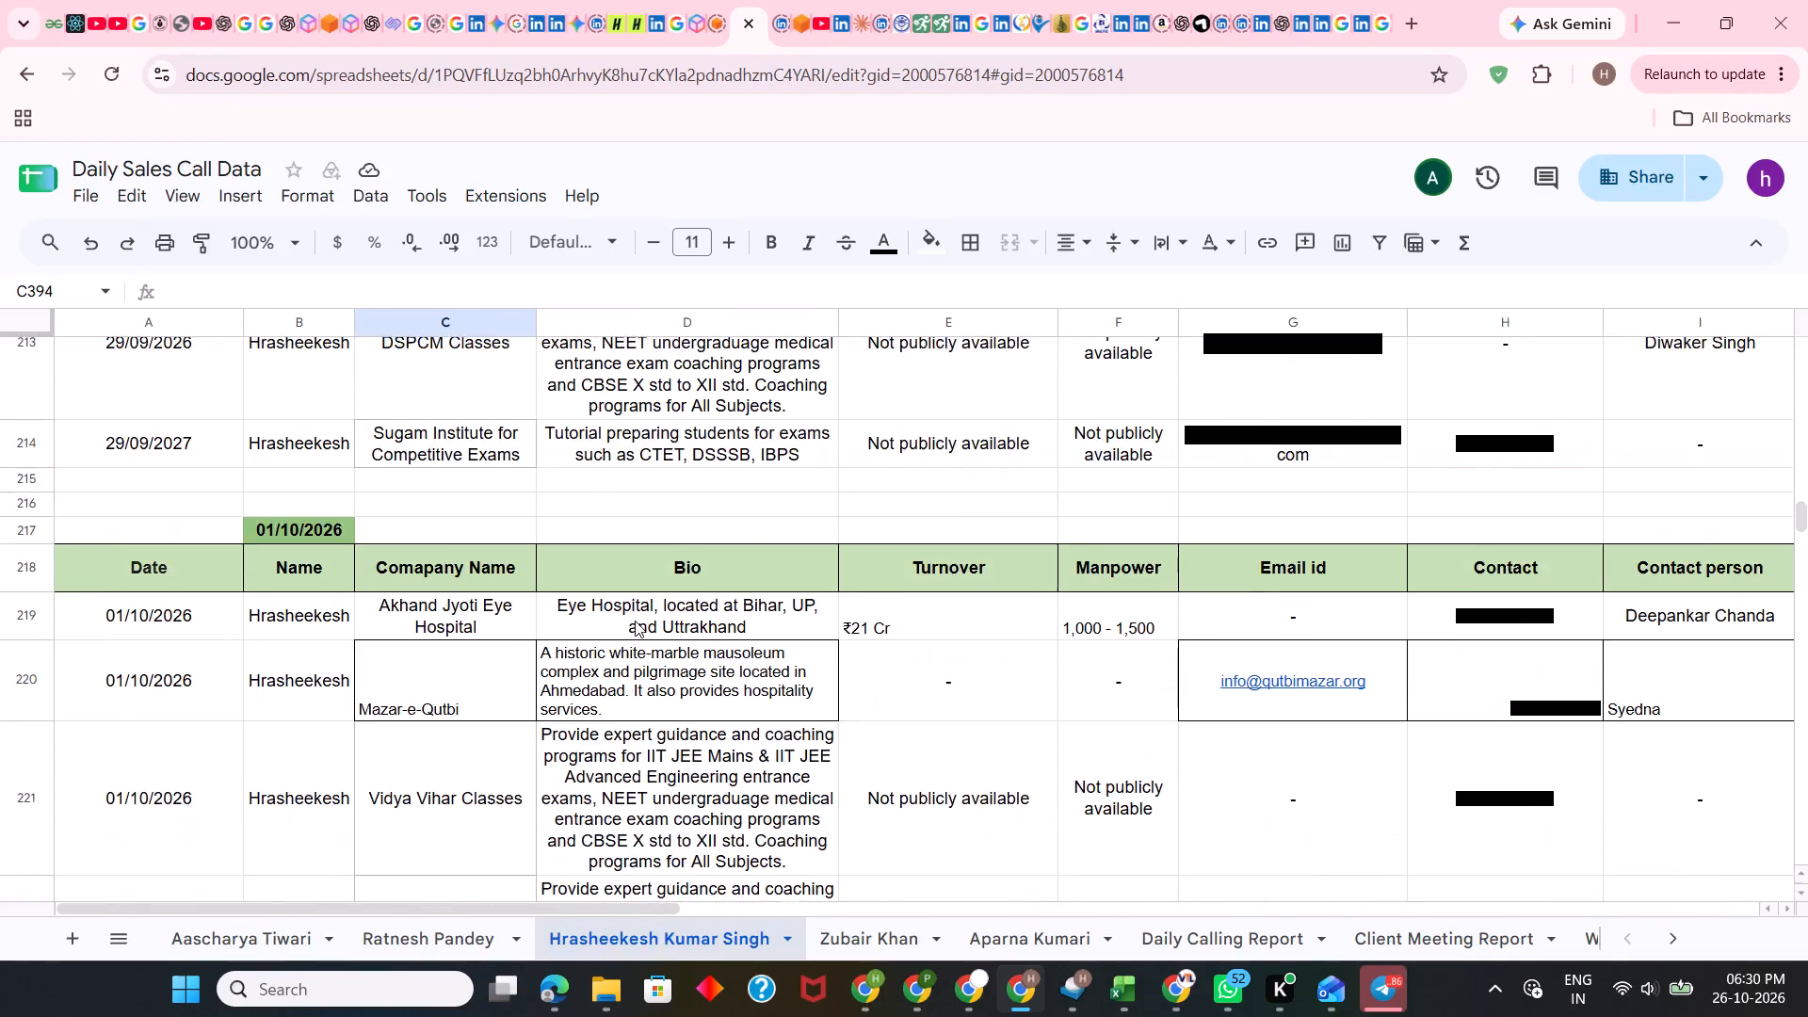
{"action": "scroll", "coordinate": [635, 621], "scroll_direction": "up", "scroll_amount": 3}
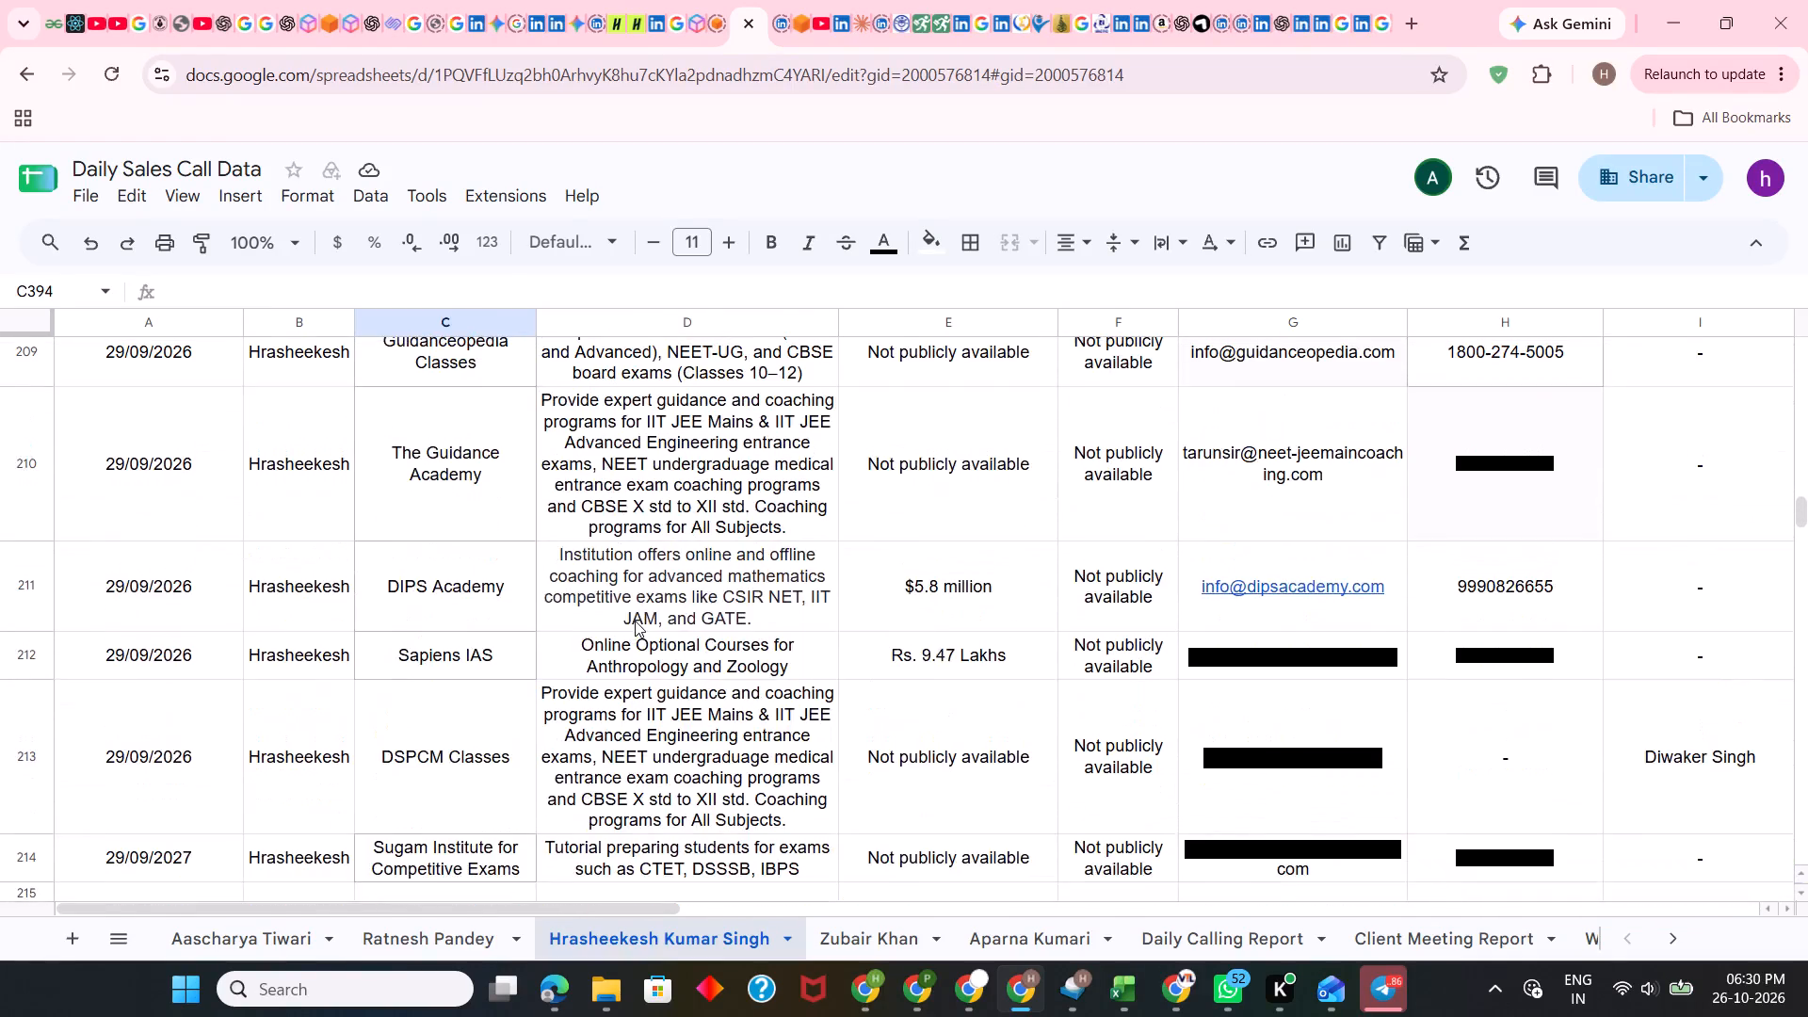
{"action": "scroll", "coordinate": [635, 621], "scroll_direction": "up", "scroll_amount": 7}
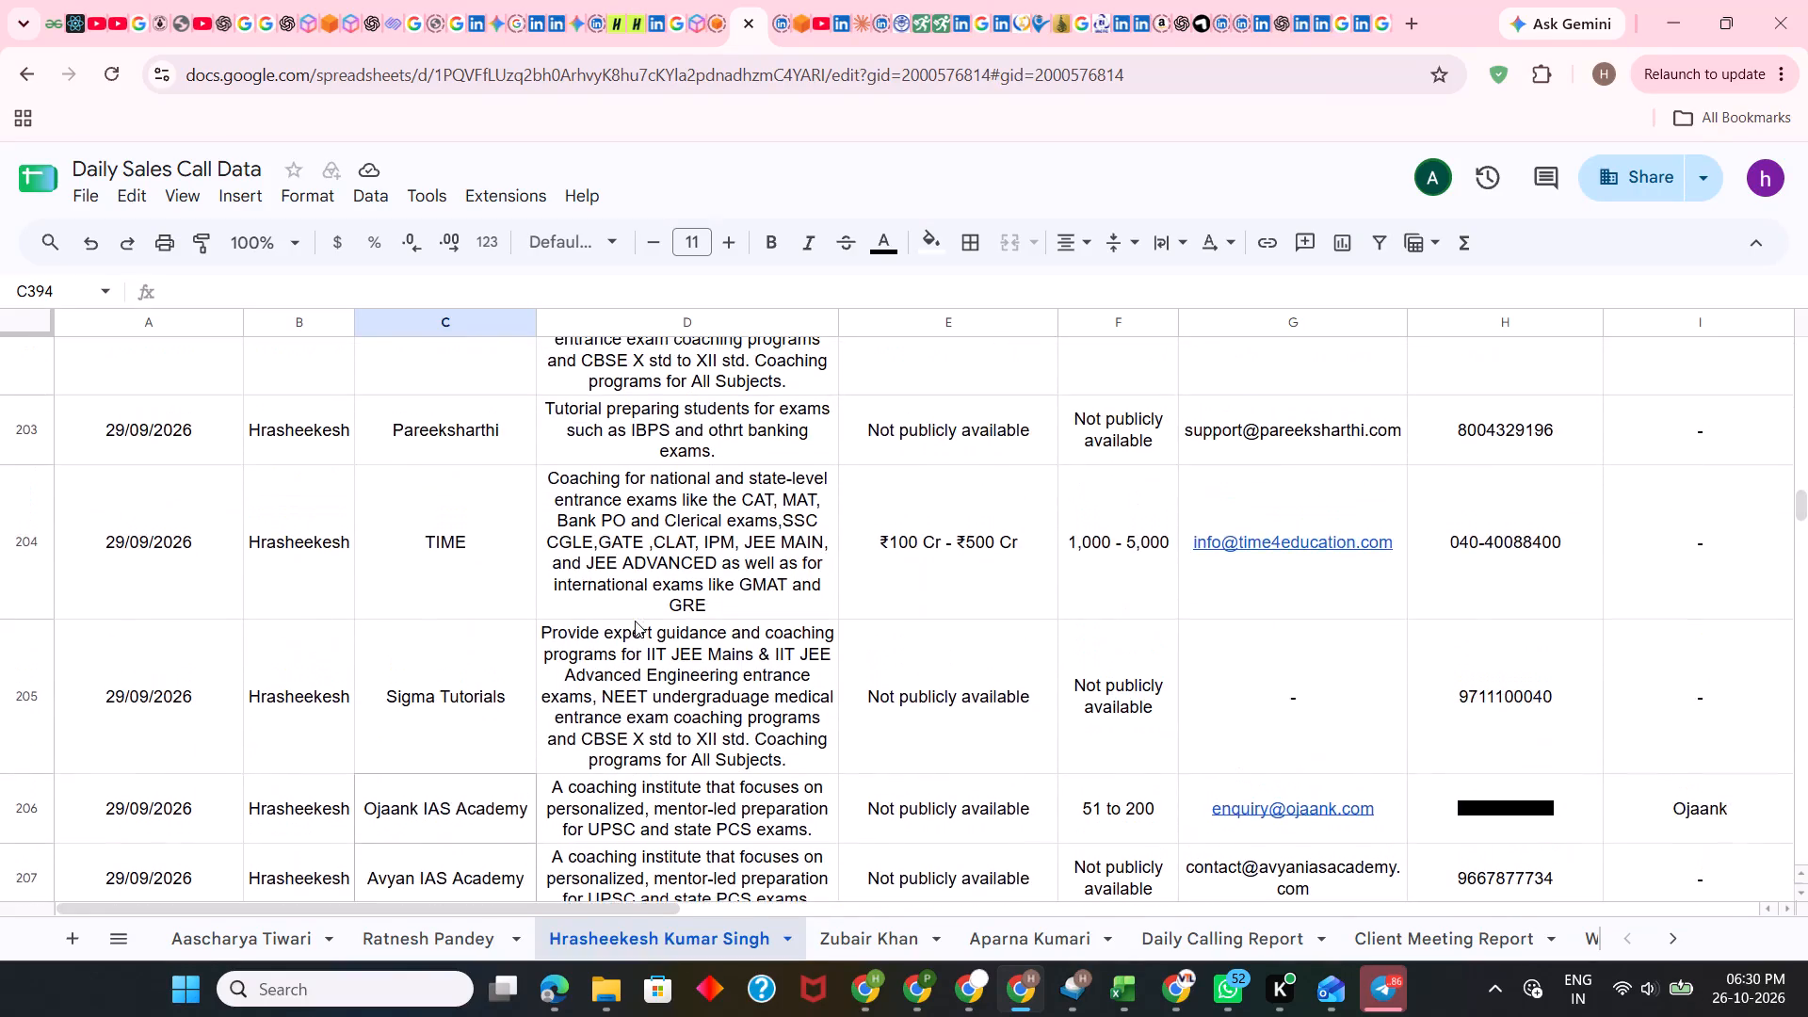
{"action": "scroll", "coordinate": [635, 621], "scroll_direction": "up", "scroll_amount": 3}
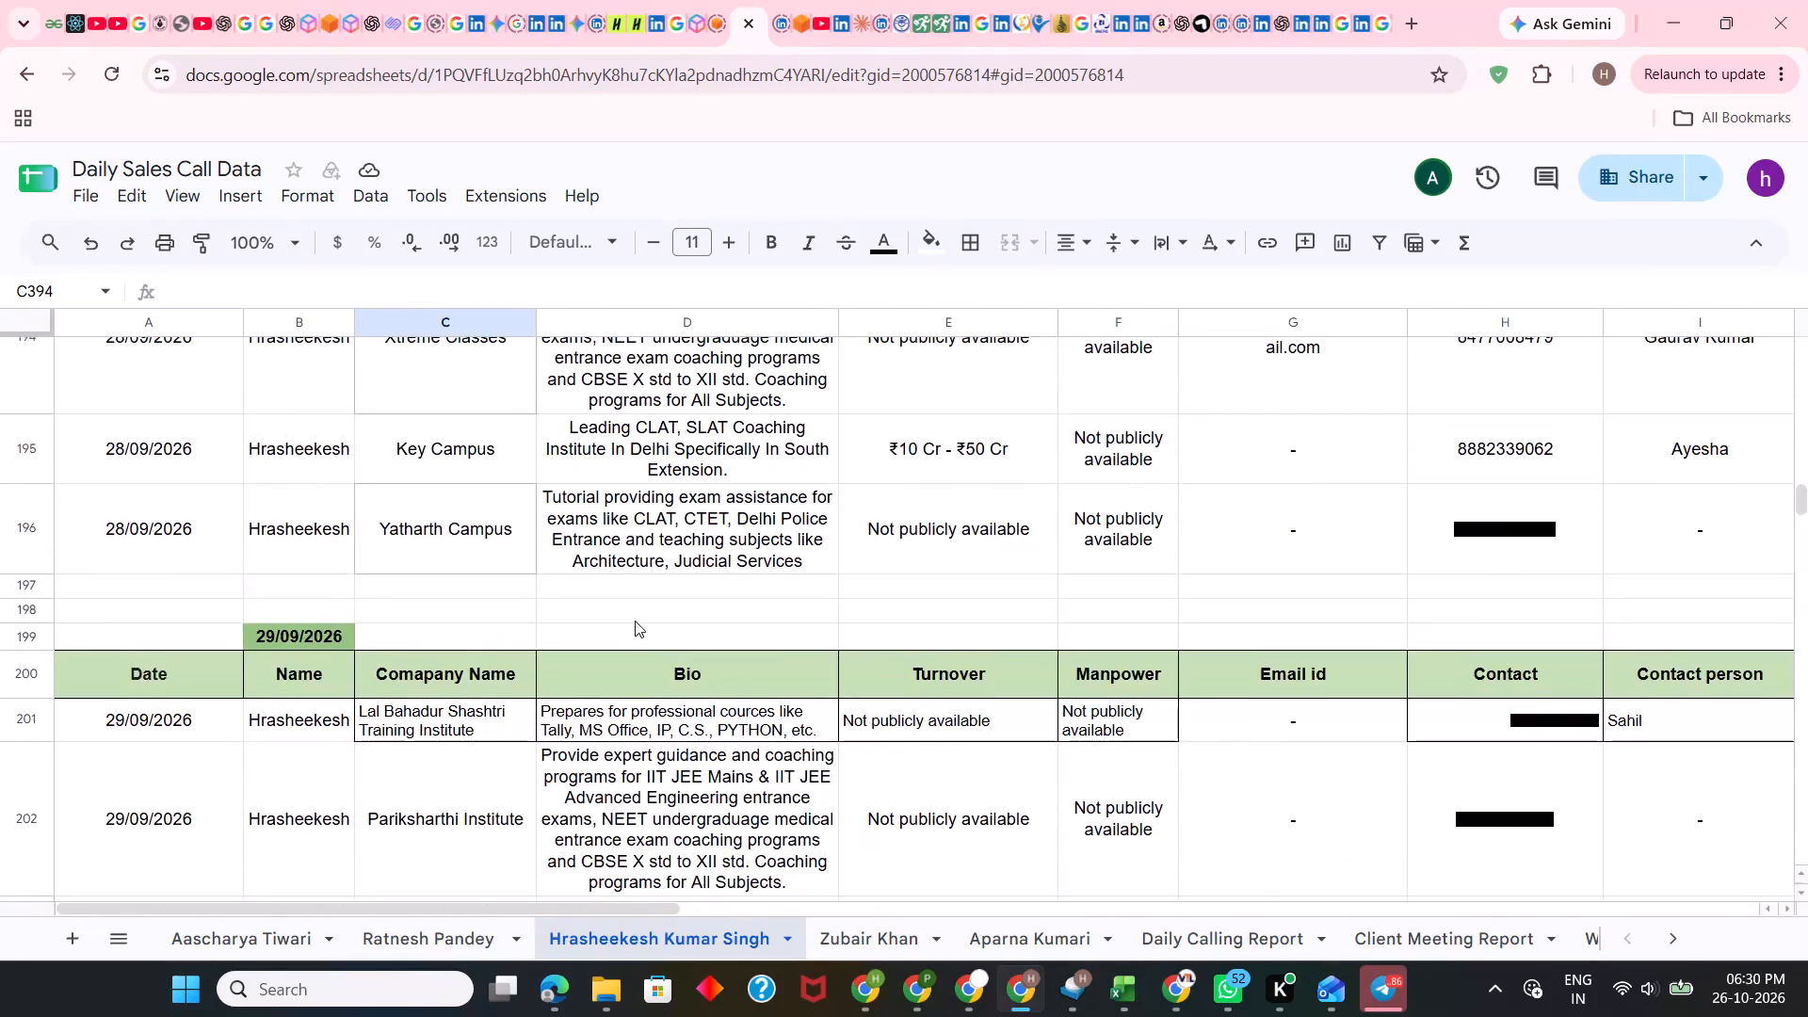
{"action": "scroll", "coordinate": [635, 621], "scroll_direction": "up", "scroll_amount": 2}
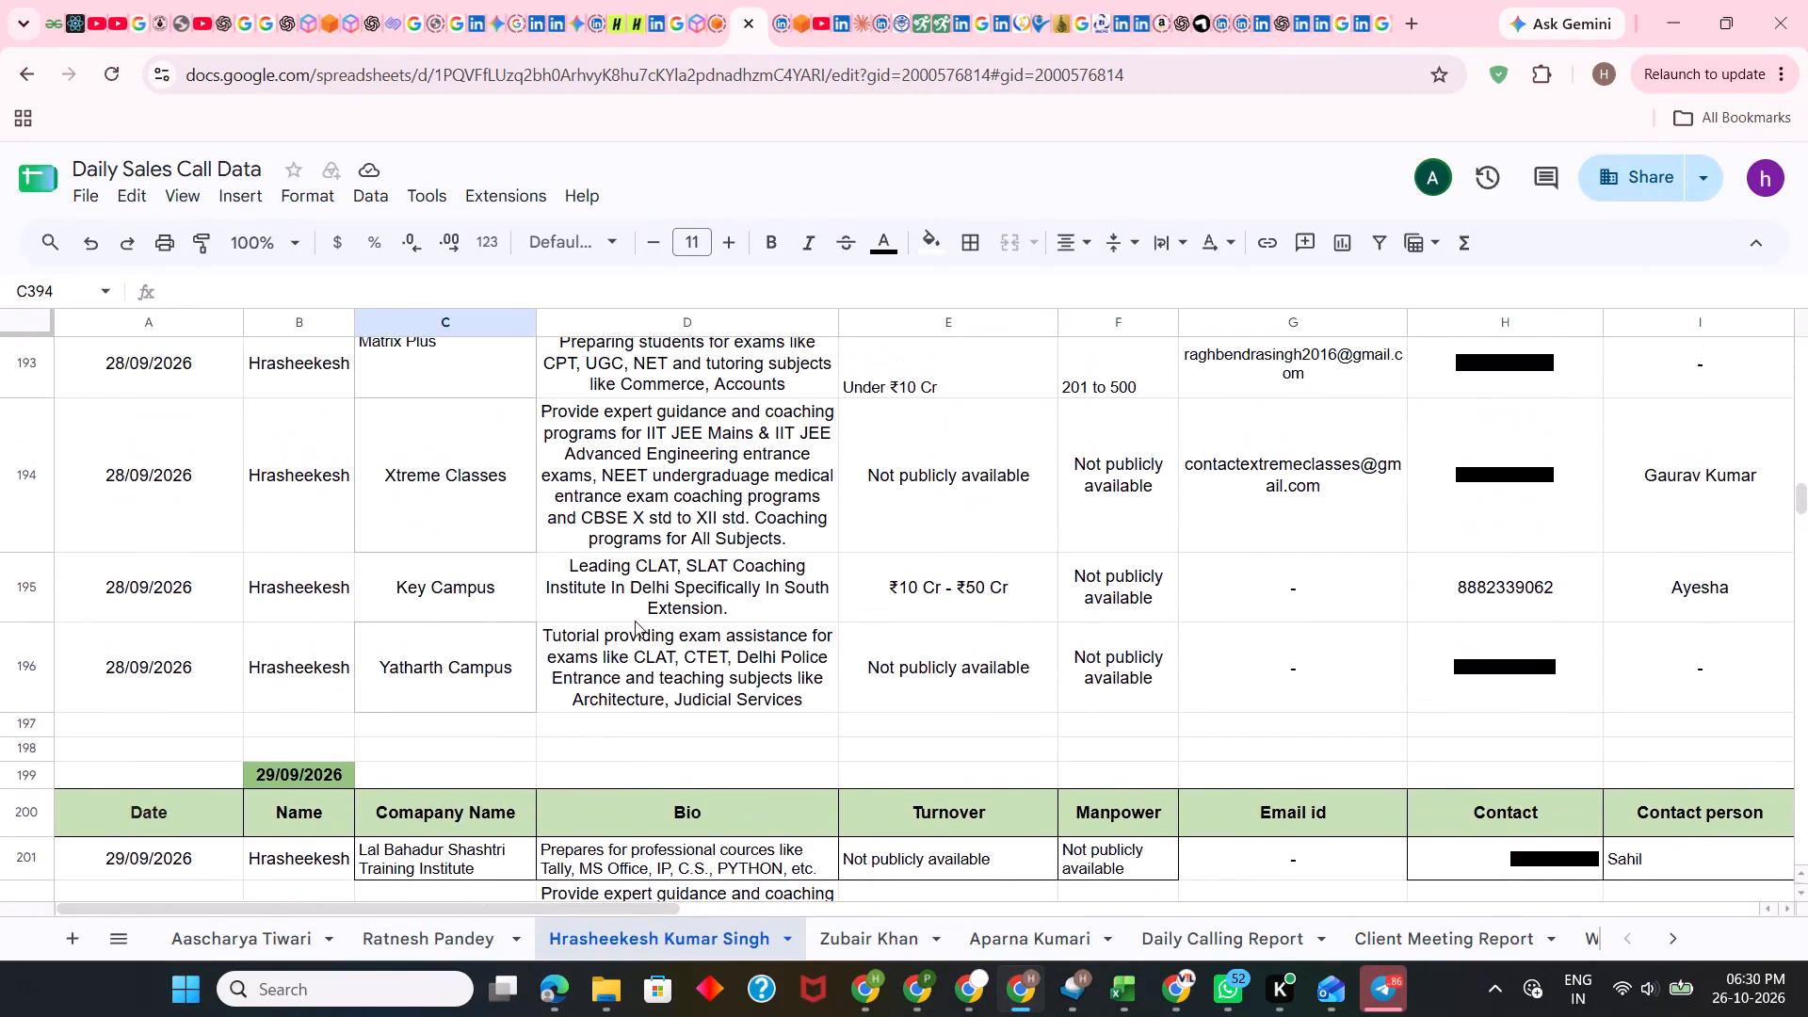
{"action": "scroll", "coordinate": [635, 621], "scroll_direction": "up", "scroll_amount": 3}
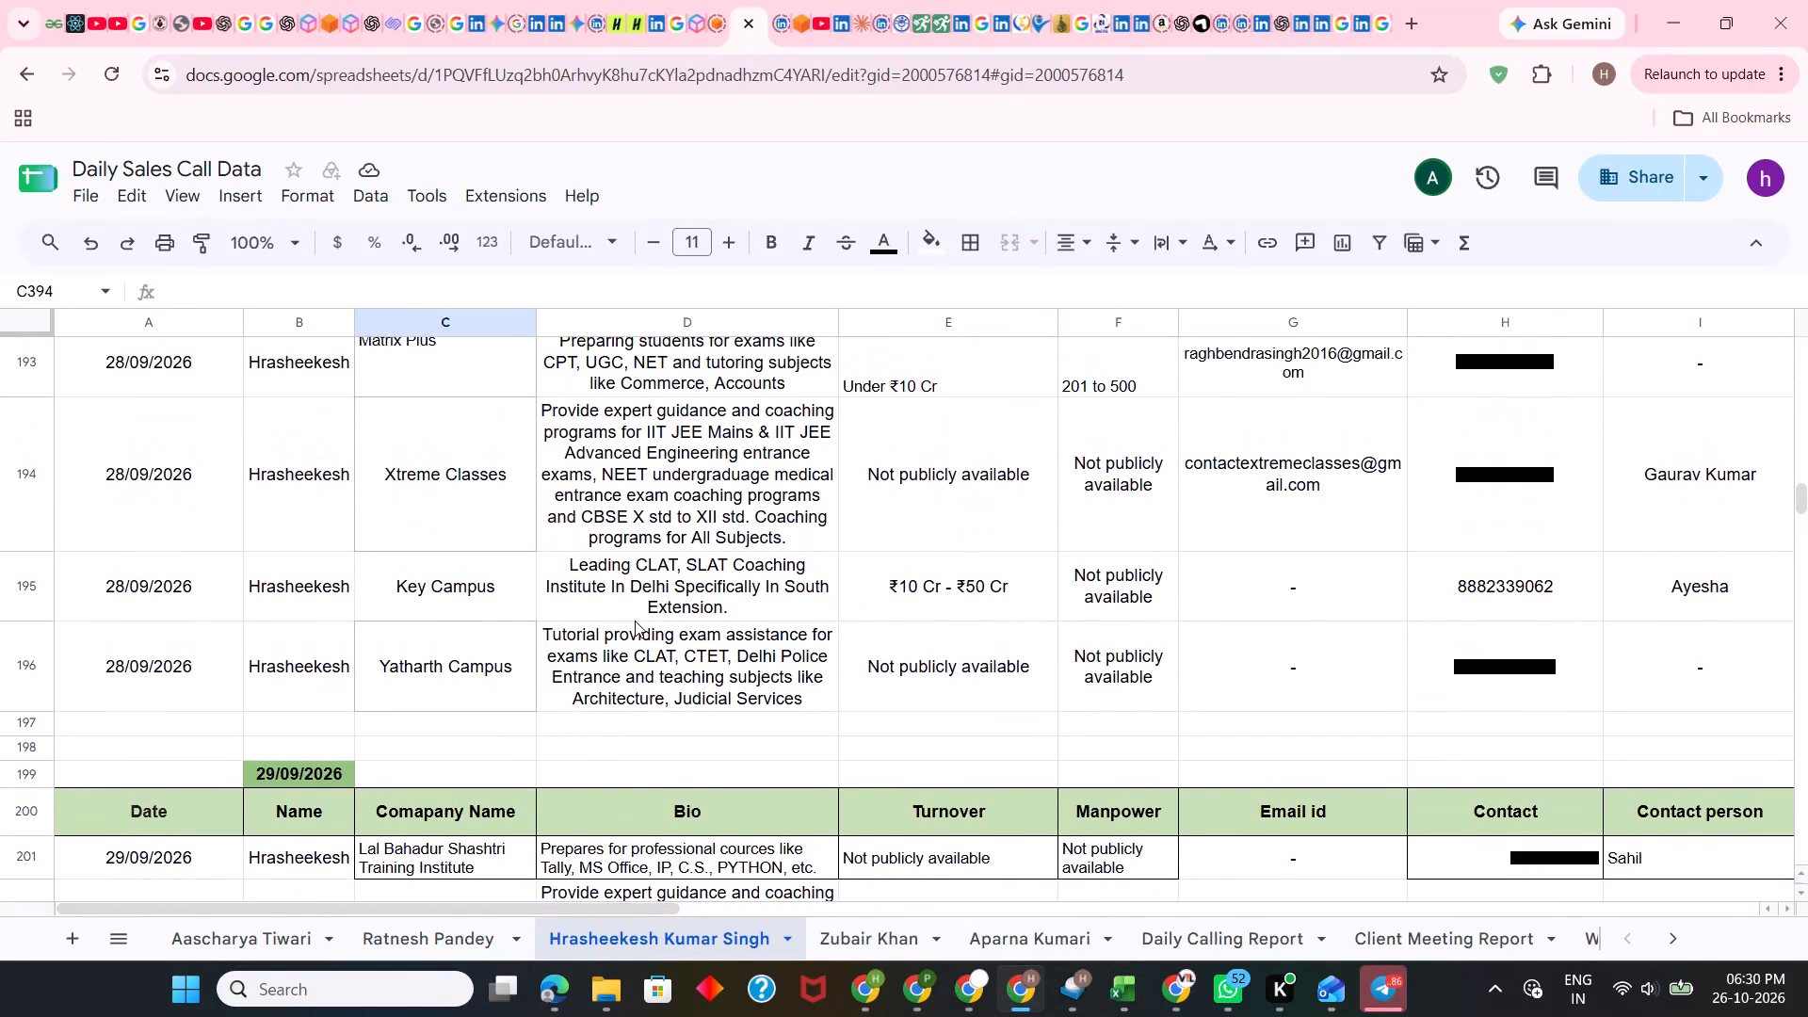
{"action": "scroll", "coordinate": [635, 621], "scroll_direction": "up", "scroll_amount": 1}
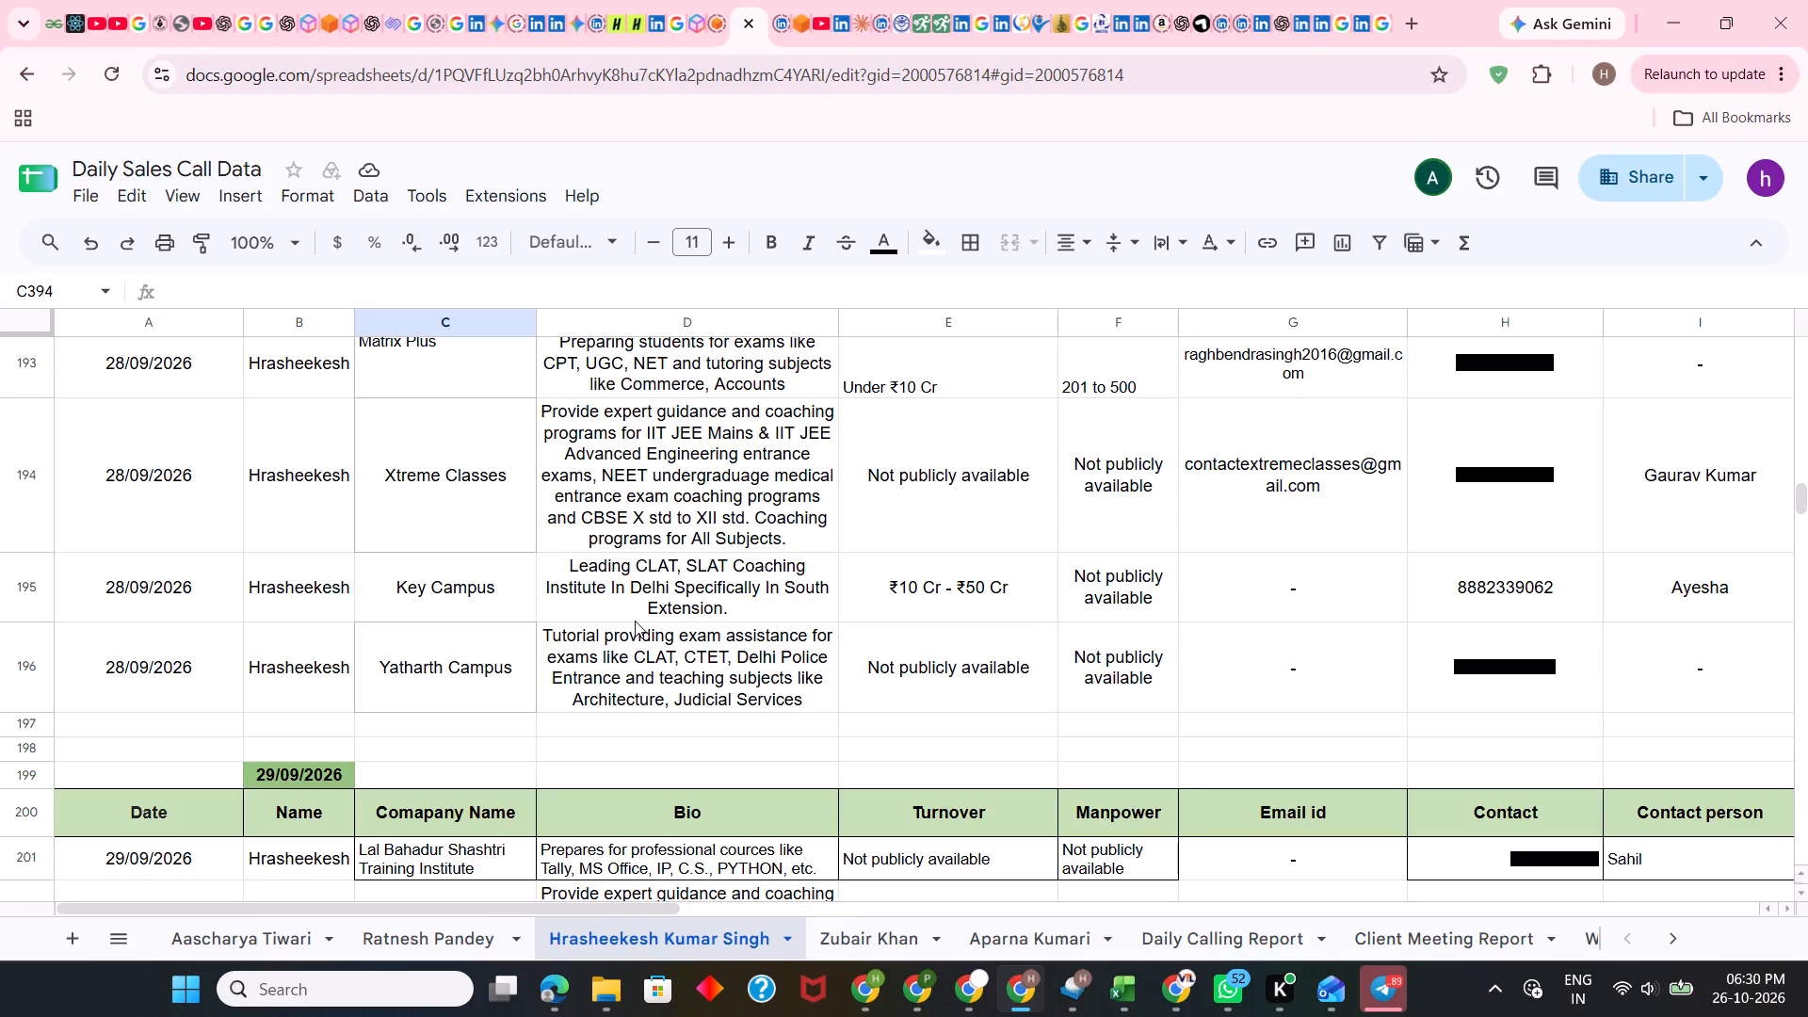
Search Google for "tagore garden" in the already open CIL MT result page and switch to the map results.
{"action": "left_click", "coordinate": [1390, 20]}
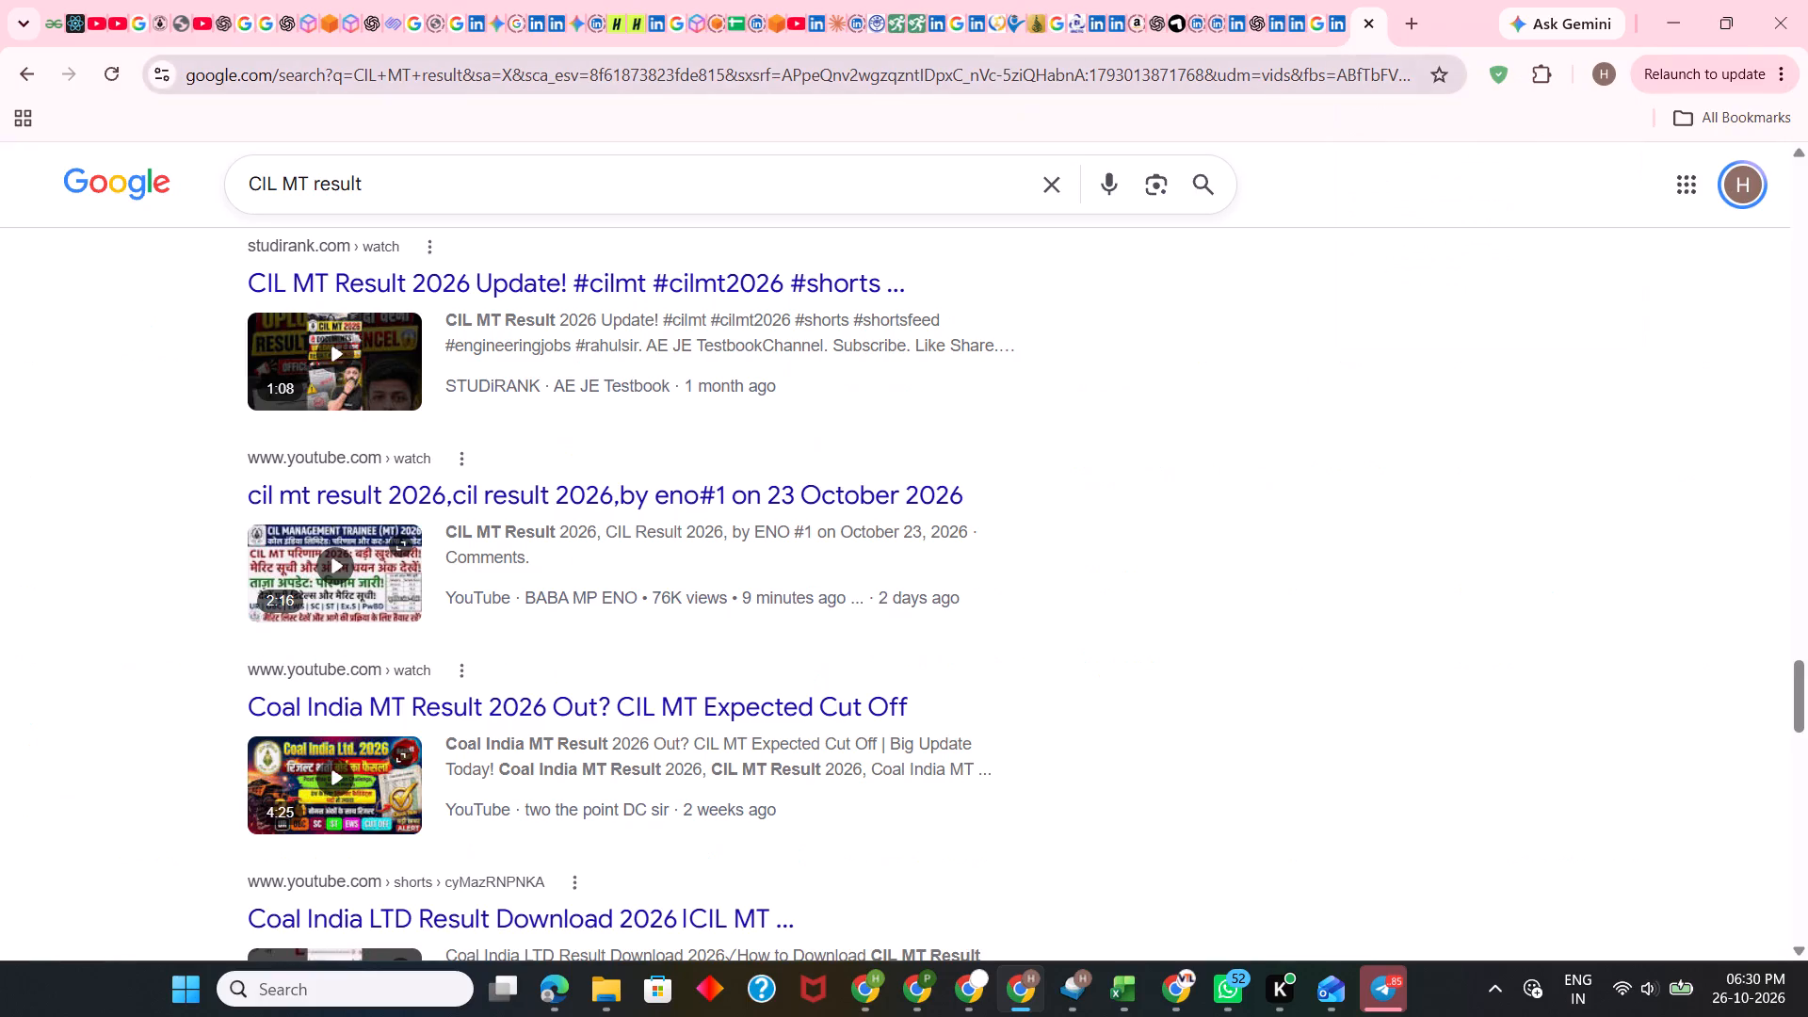
{"action": "left_click", "coordinate": [1001, 71]}
{"action": "type", "text": "tagore"}
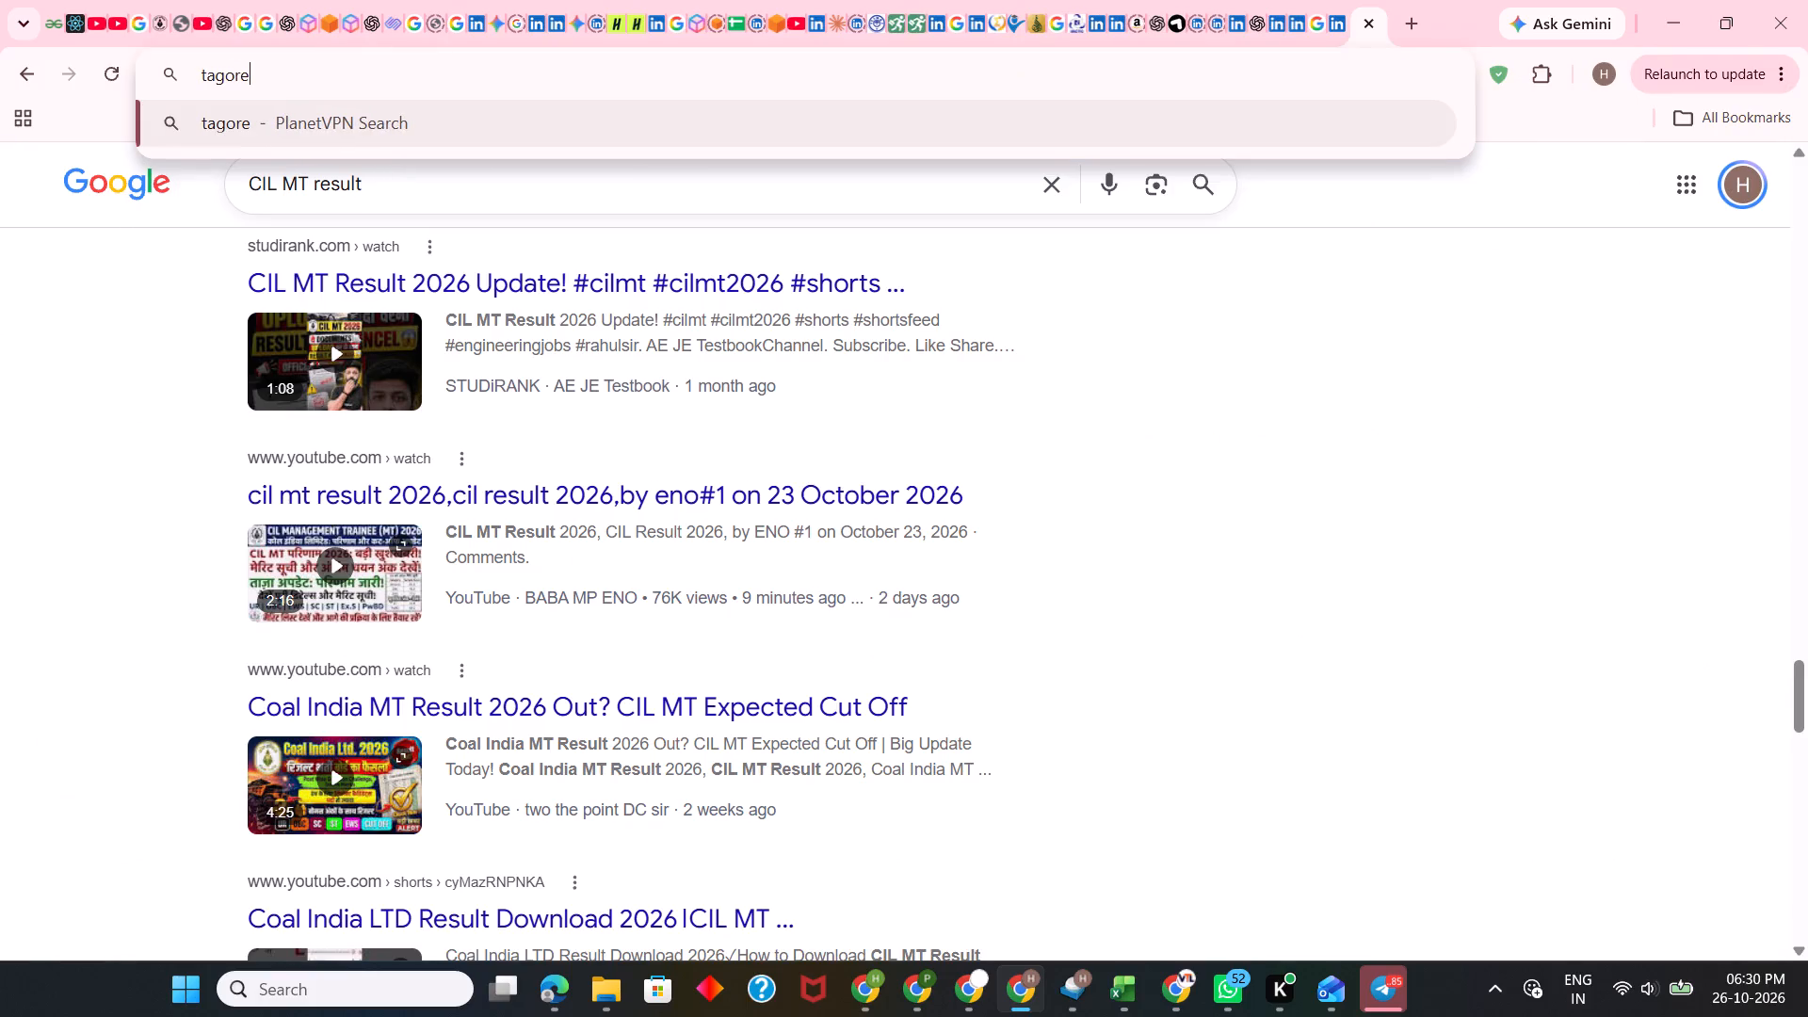
{"action": "key", "text": "space"}
{"action": "type", "text": "garden"}
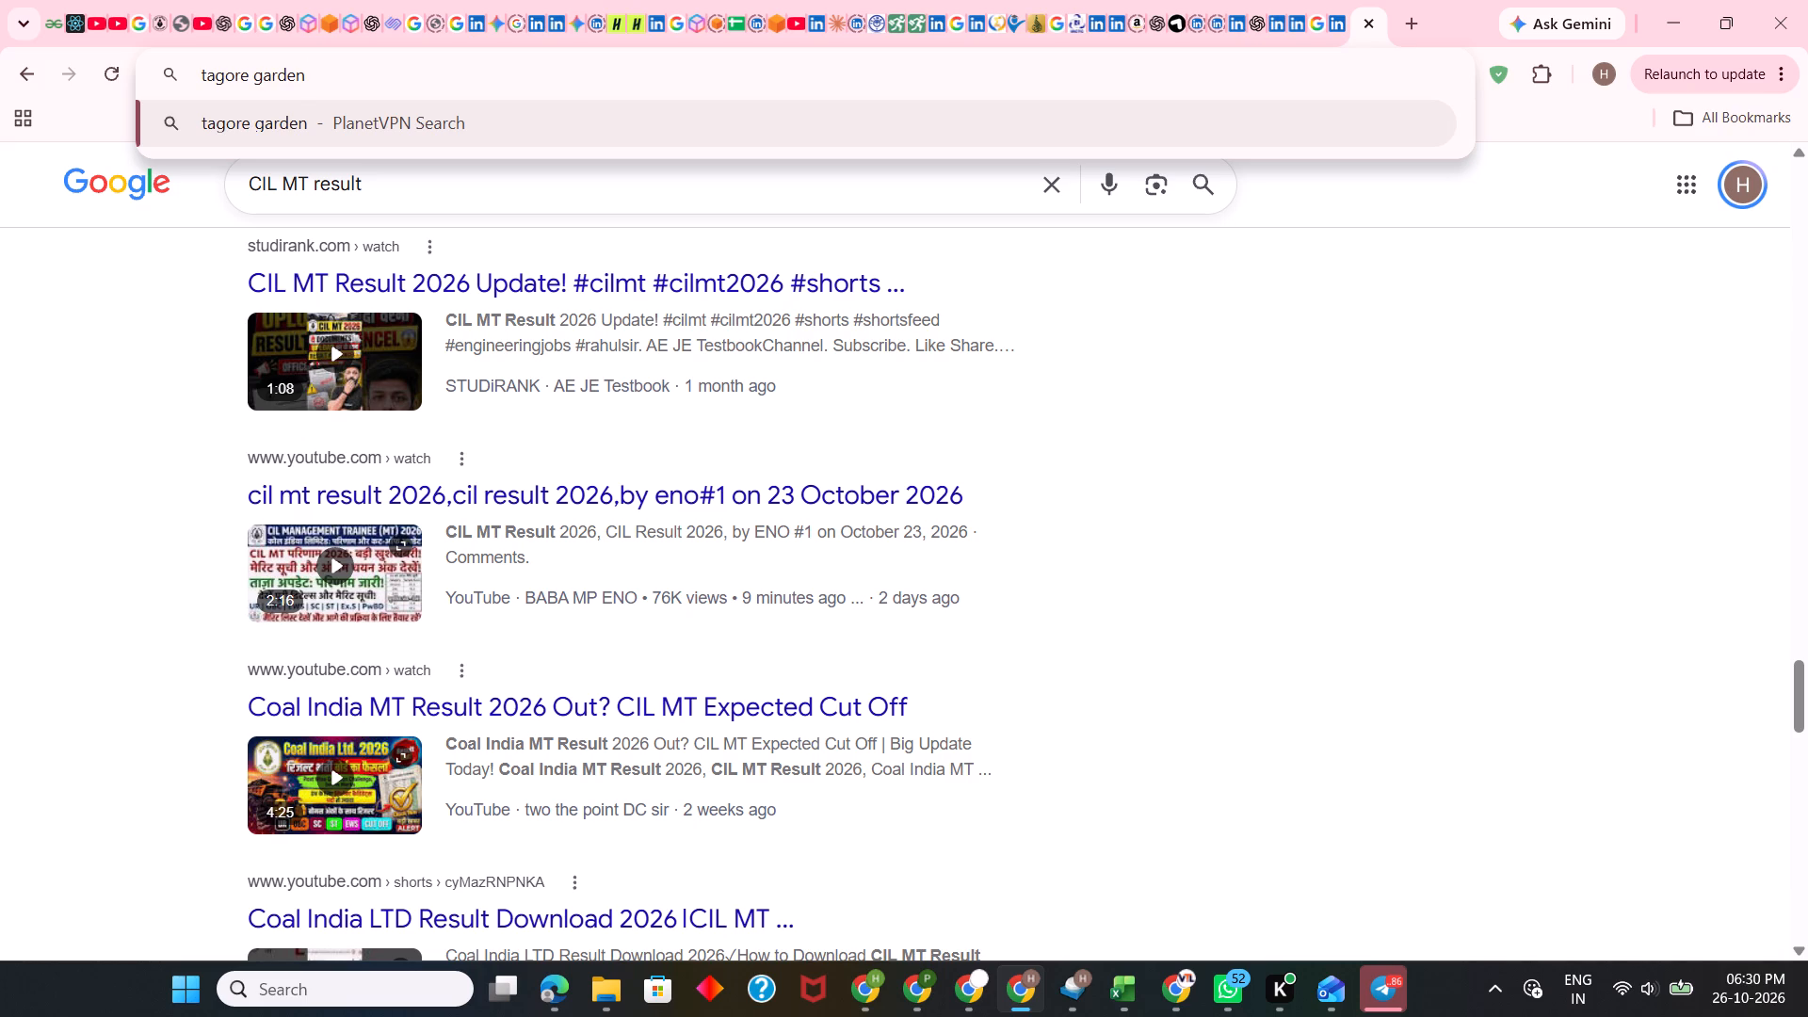
{"action": "key", "text": "Return"}
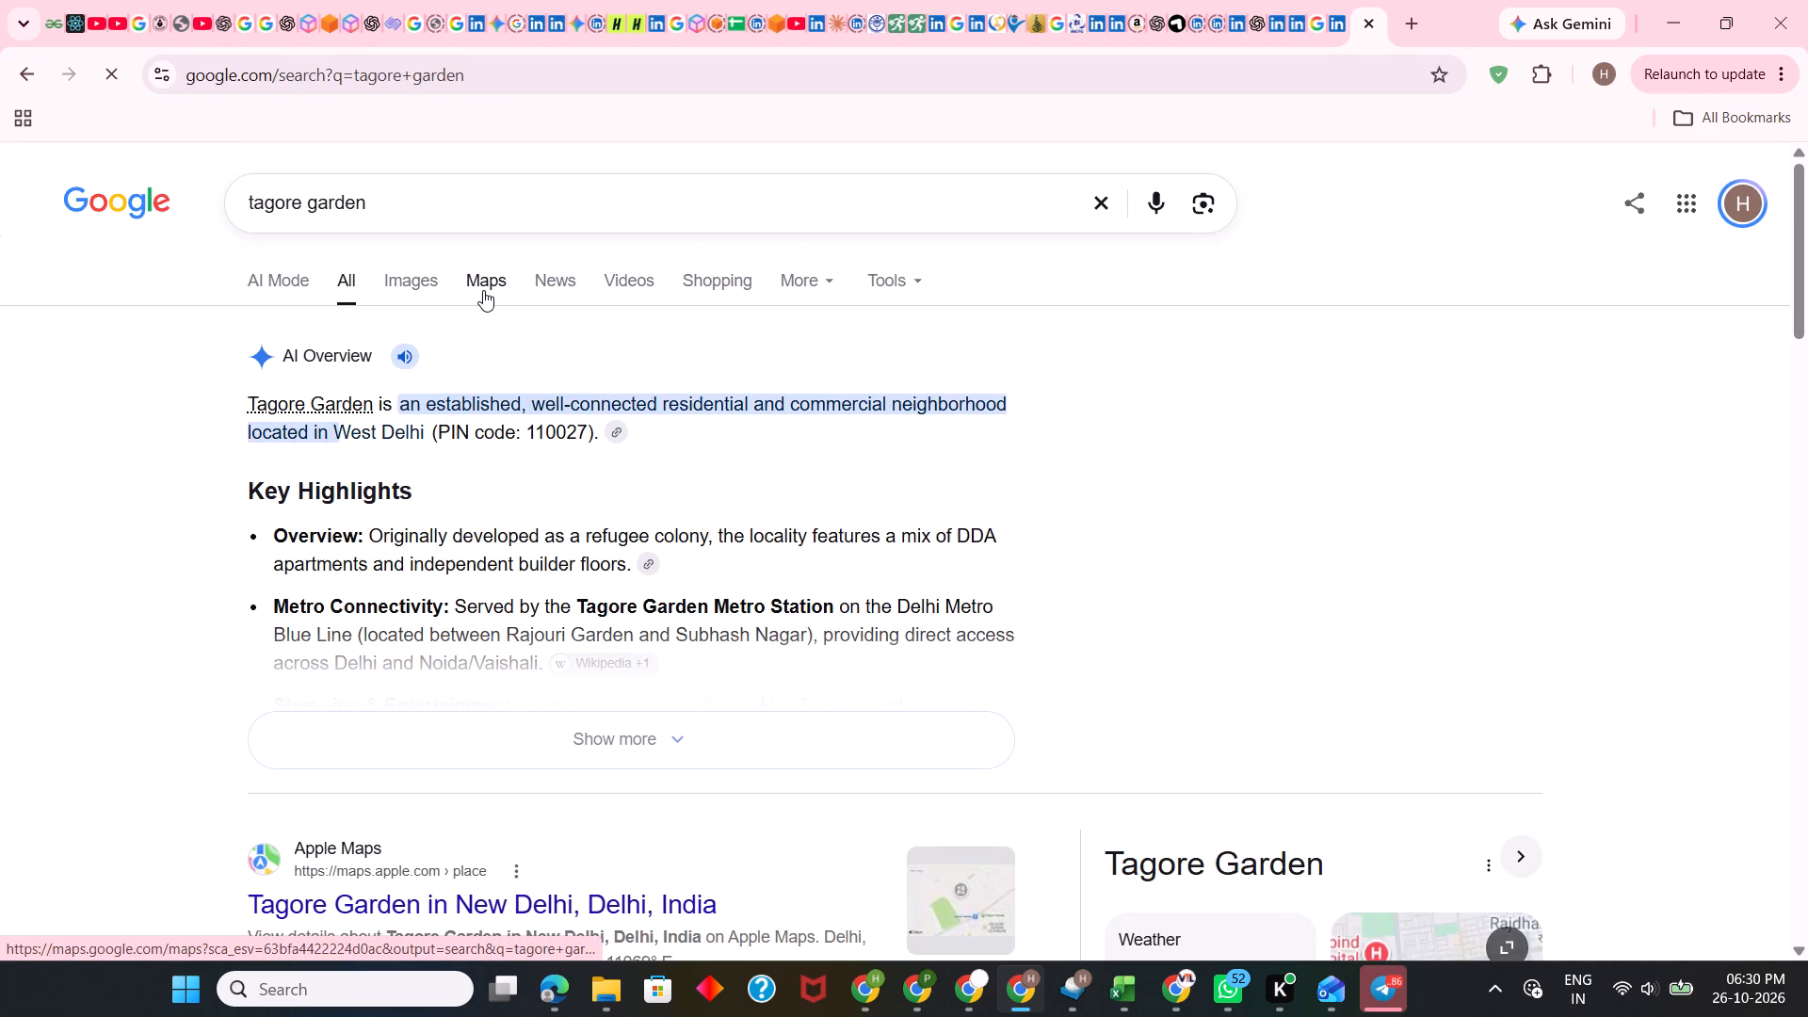
{"action": "left_click", "coordinate": [483, 290]}
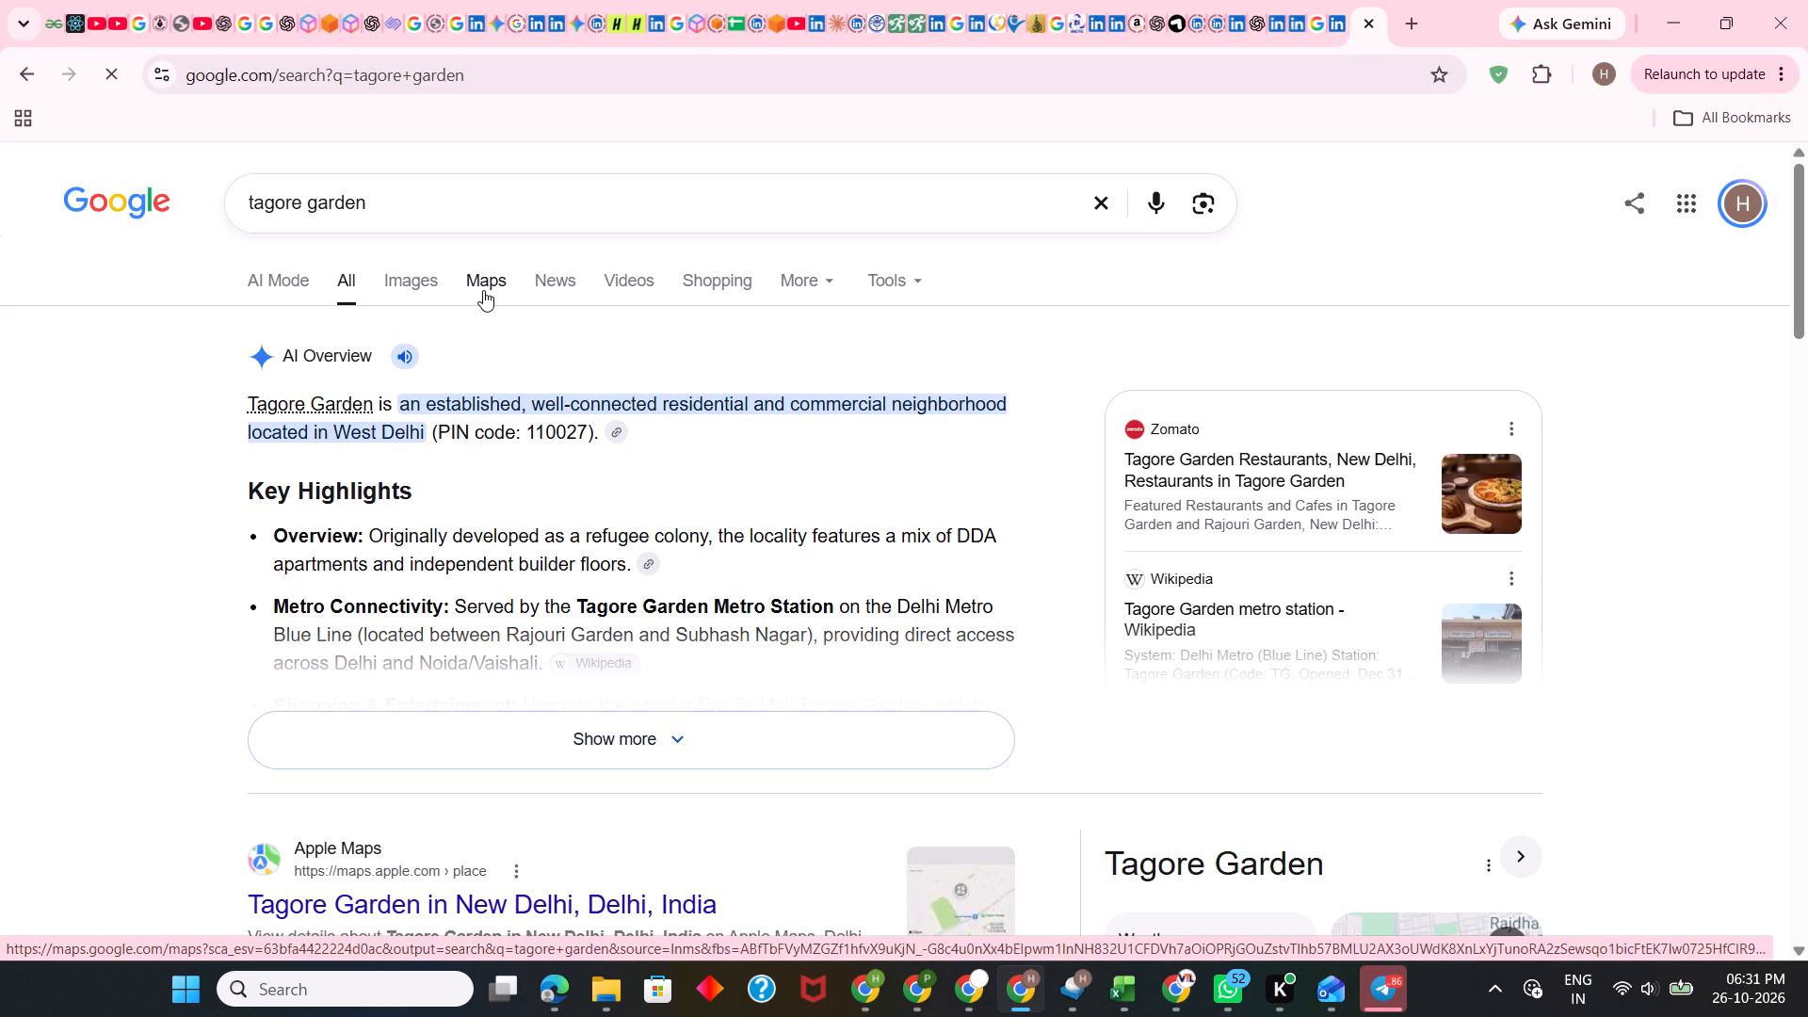
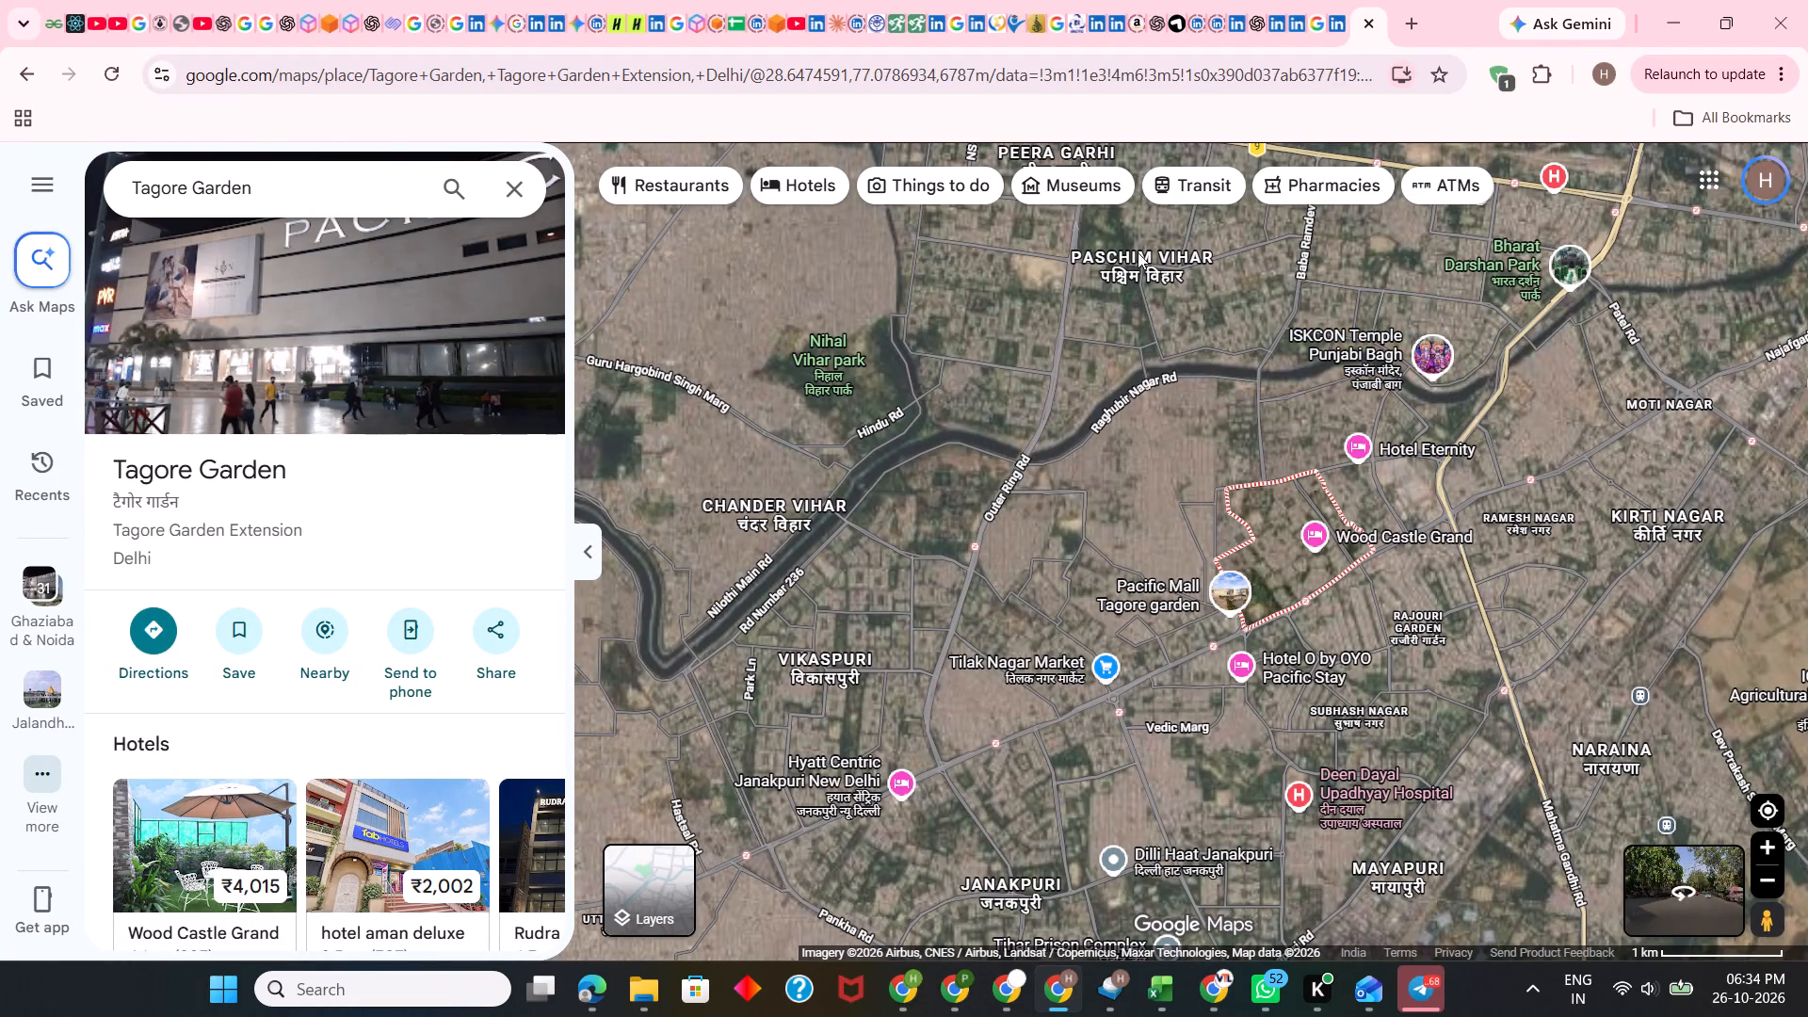
In Daily Sales Call Data, copy SRIRAM's IAS record C190:L190 from the 28/09/2026 block into the empty 26-10-2026 row at C394.
{"action": "left_click", "coordinate": [742, 27]}
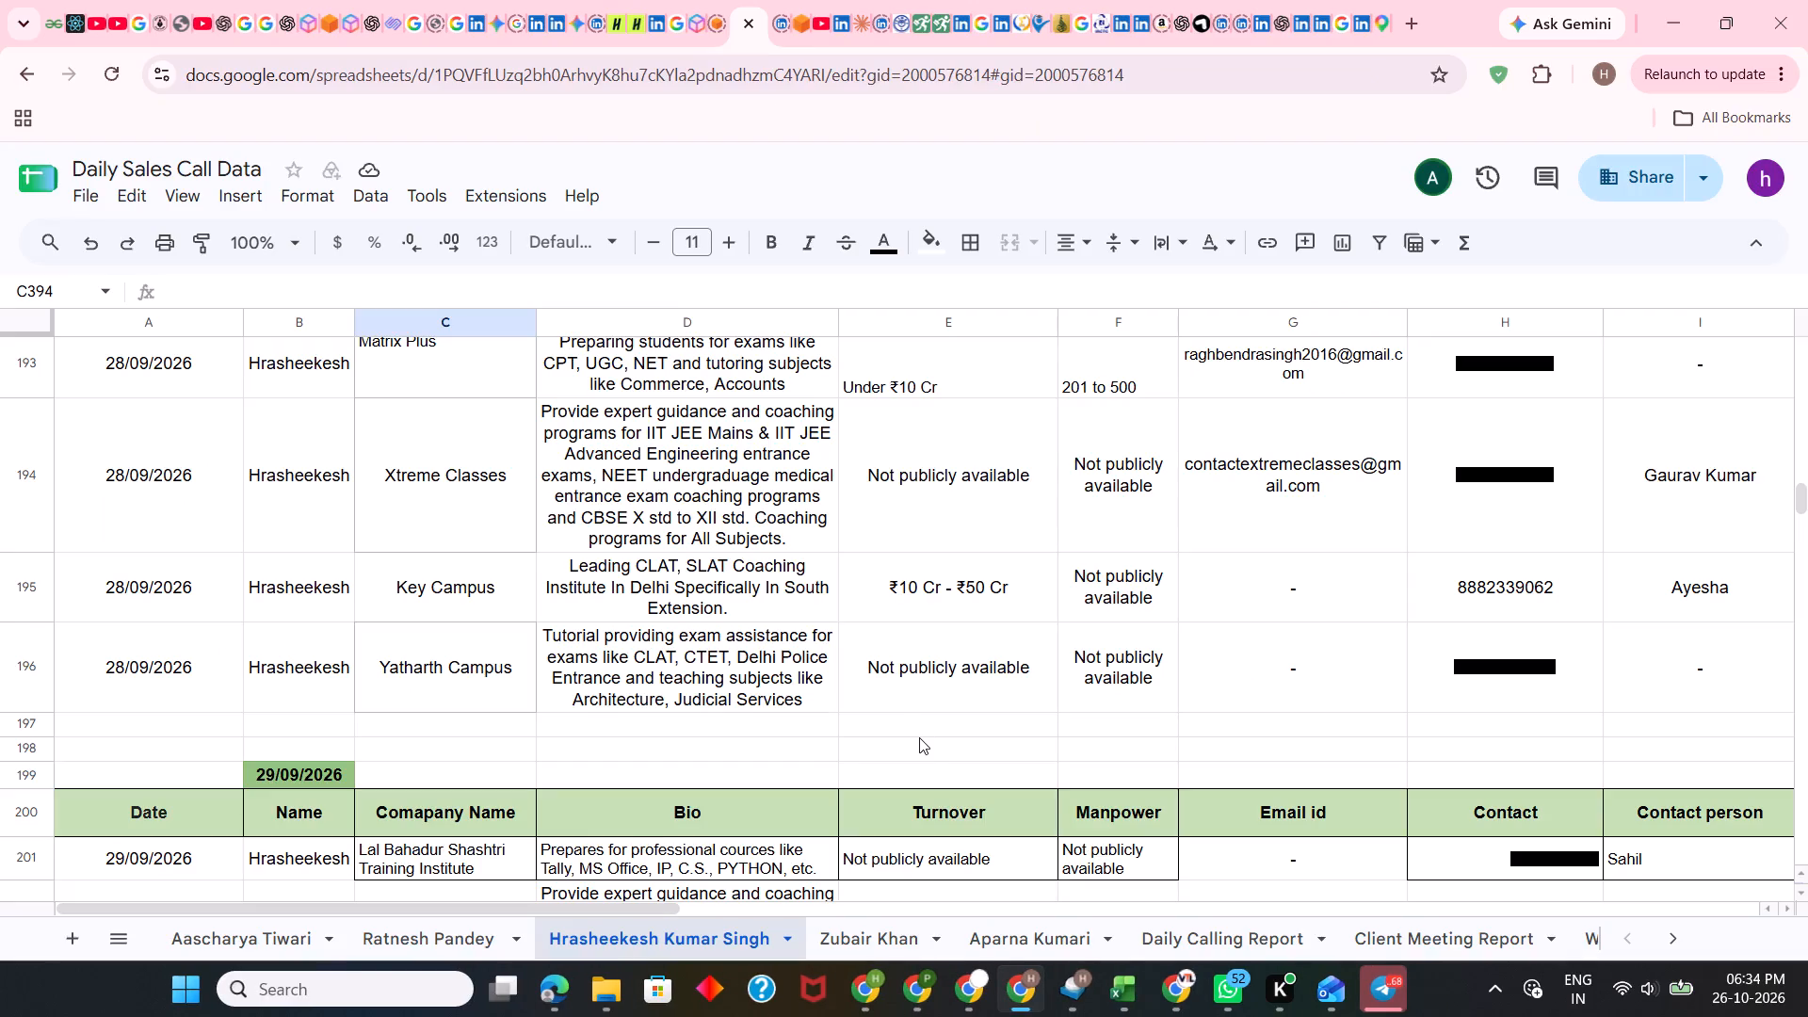
{"action": "scroll", "coordinate": [919, 737], "scroll_direction": "up", "scroll_amount": 5}
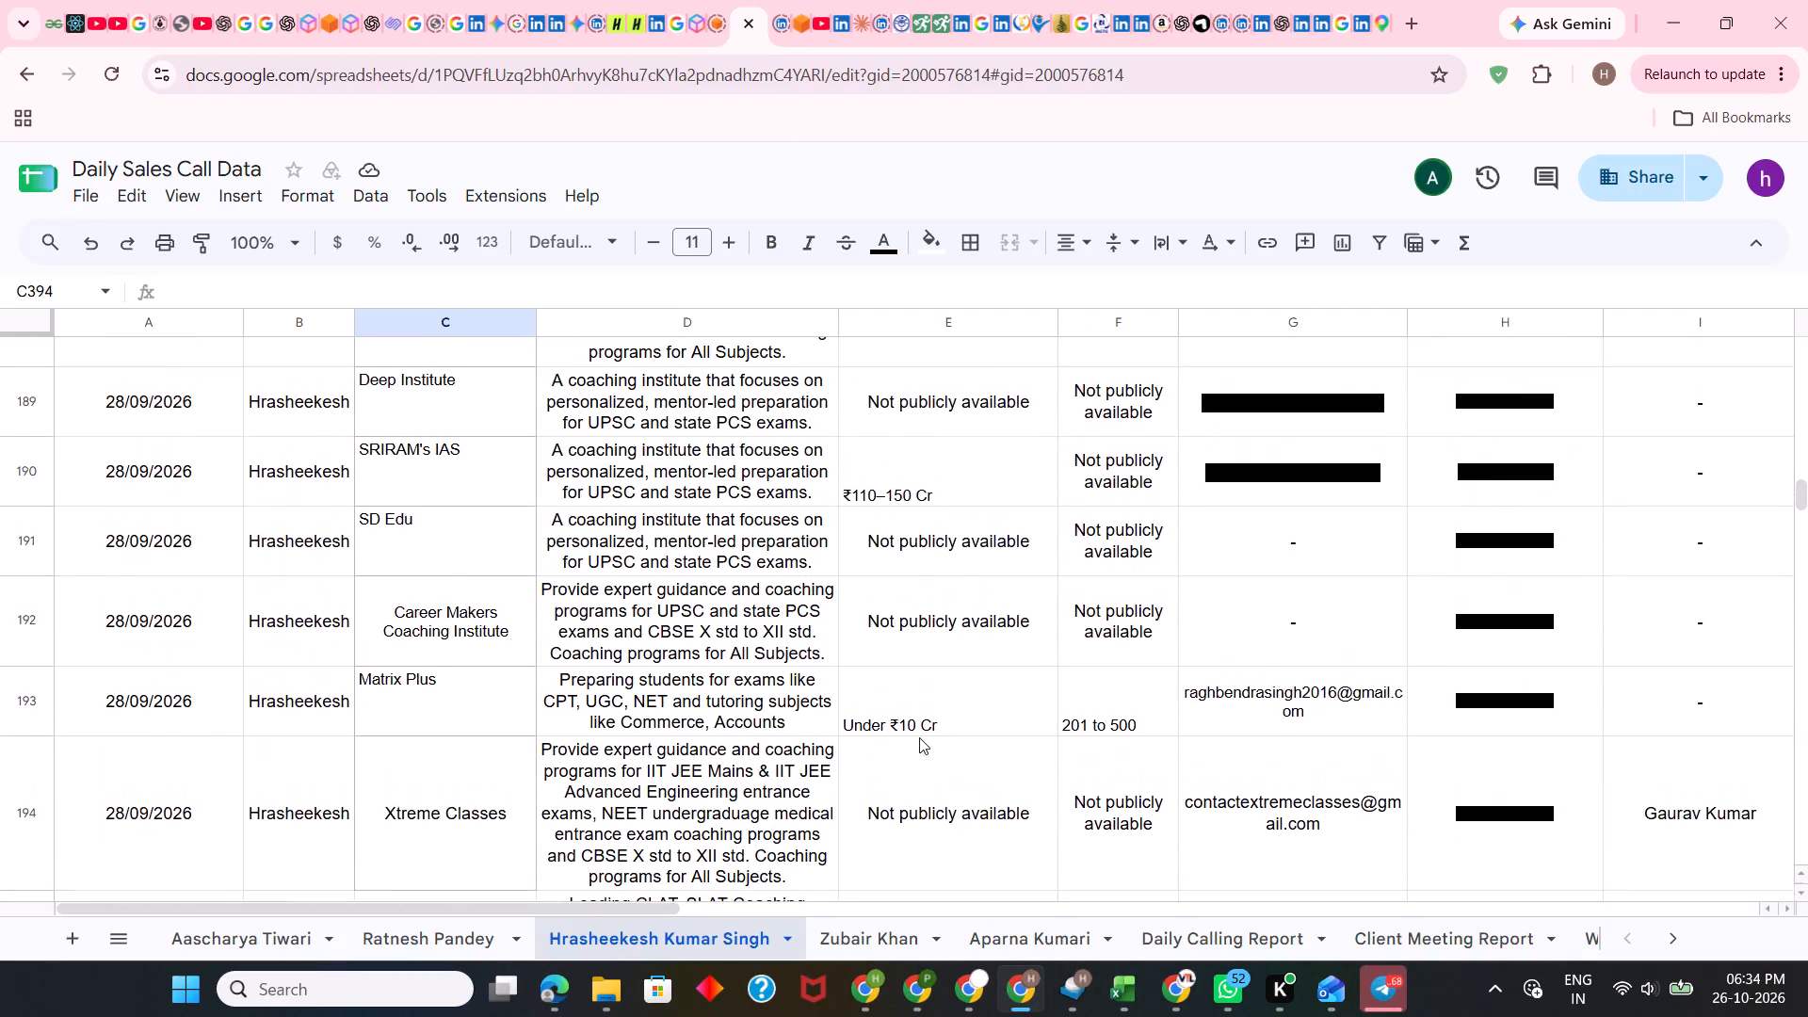
{"action": "scroll", "coordinate": [919, 737], "scroll_direction": "up", "scroll_amount": 2}
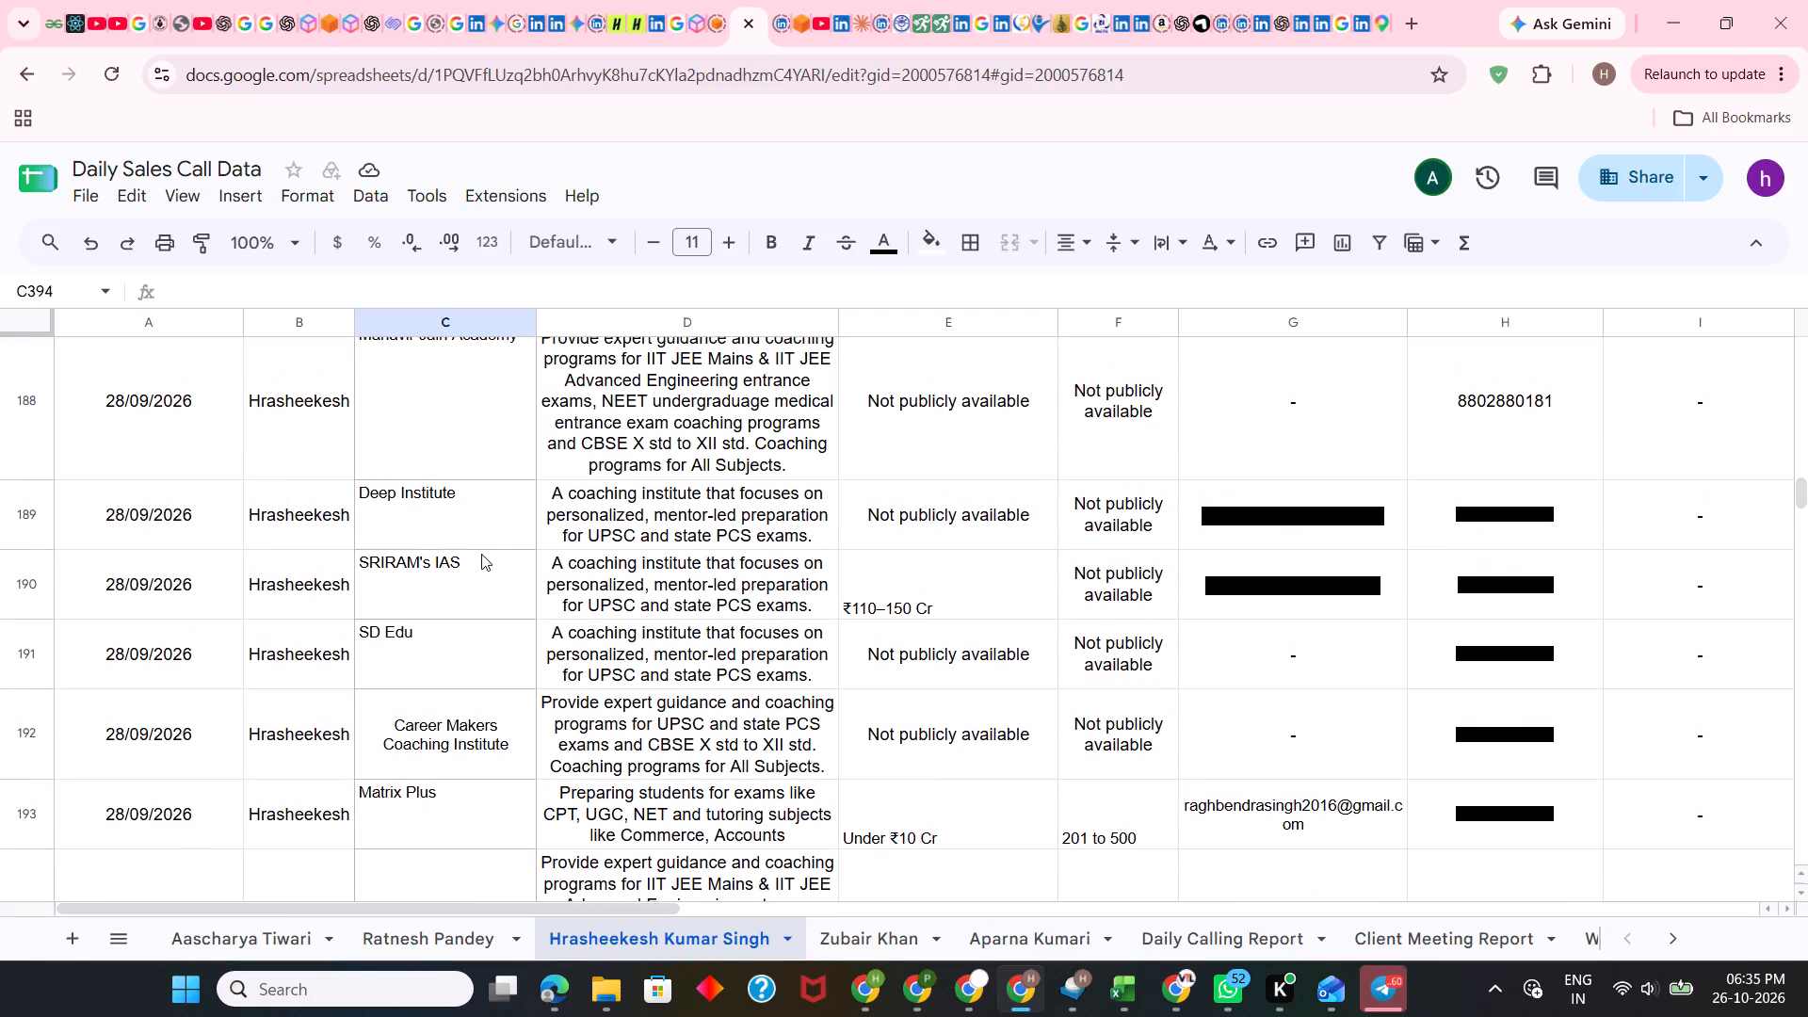
{"action": "left_click", "coordinate": [483, 557]}
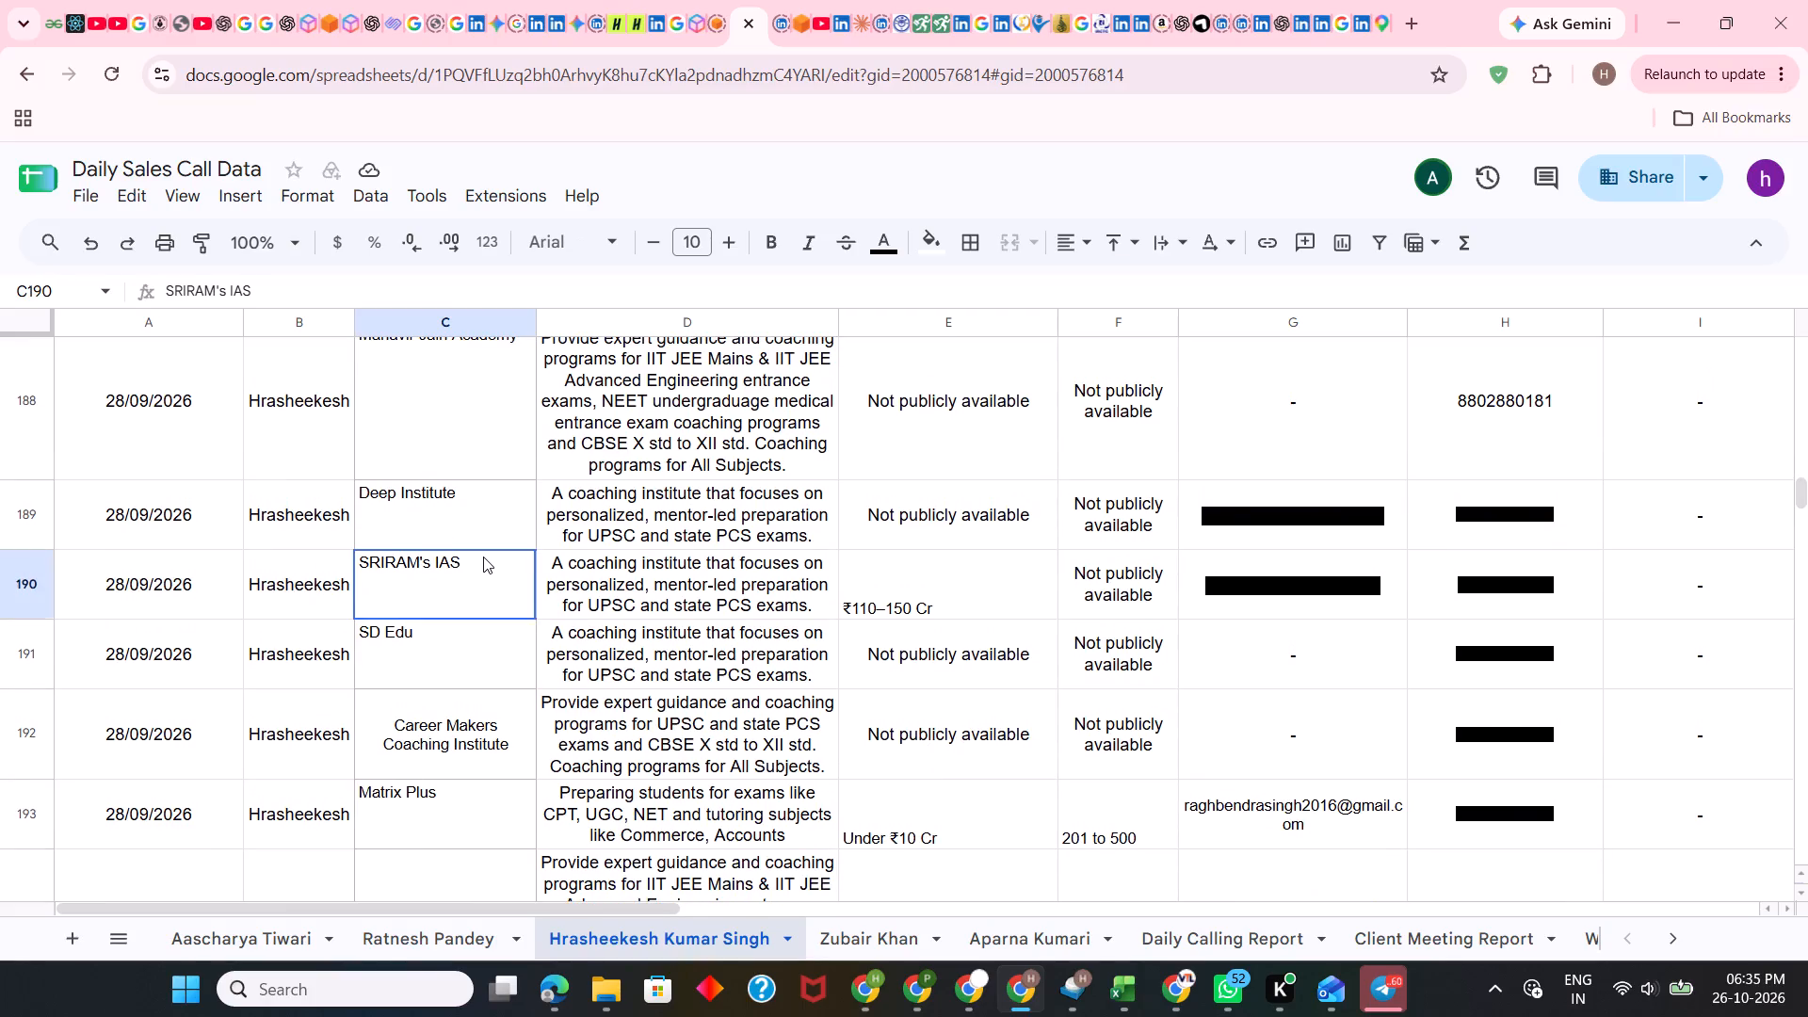
{"action": "key", "text": "shift+Right"}
{"action": "key", "text": "shift+Right"}
{"action": "key", "text": "shift+Right"}
{"action": "key", "text": "shift+Right"}
{"action": "key", "text": "shift+Right"}
{"action": "key", "text": "shift+Right"}
{"action": "key", "text": "shift+Right"}
{"action": "key", "text": "shift+Right"}
{"action": "key", "text": "shift+Right"}
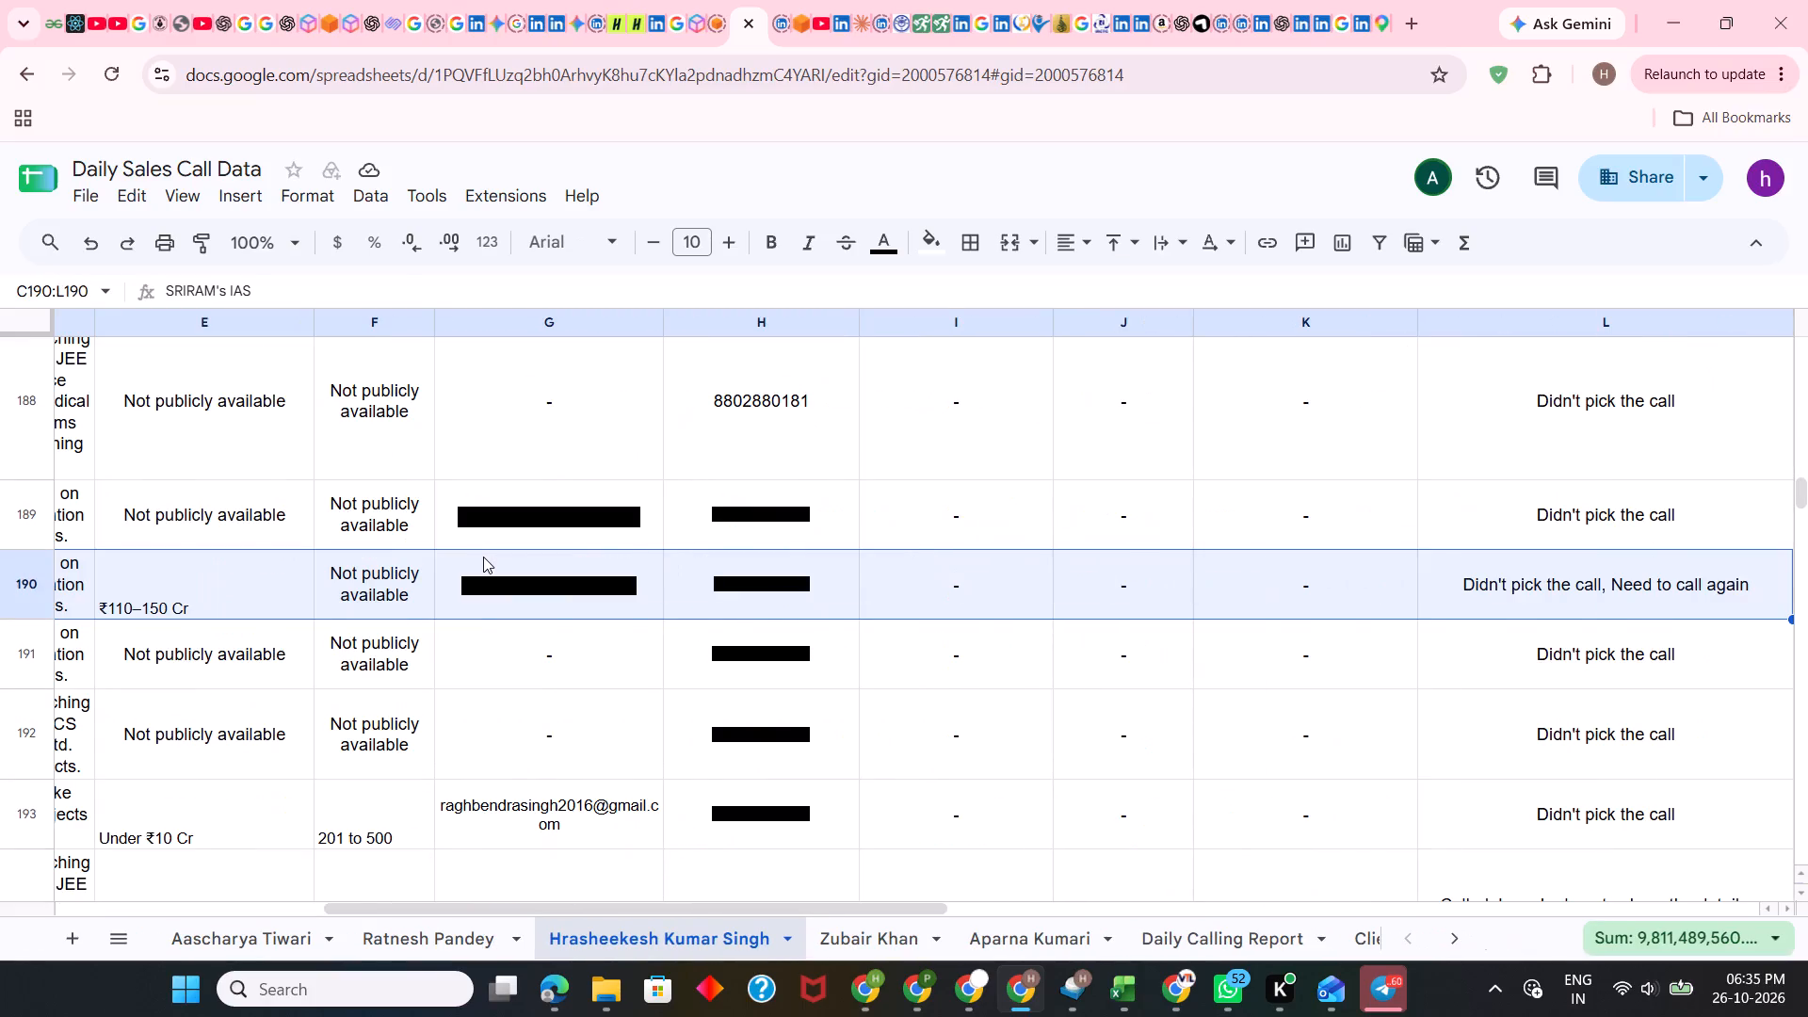
{"action": "key", "text": "ctrl+c"}
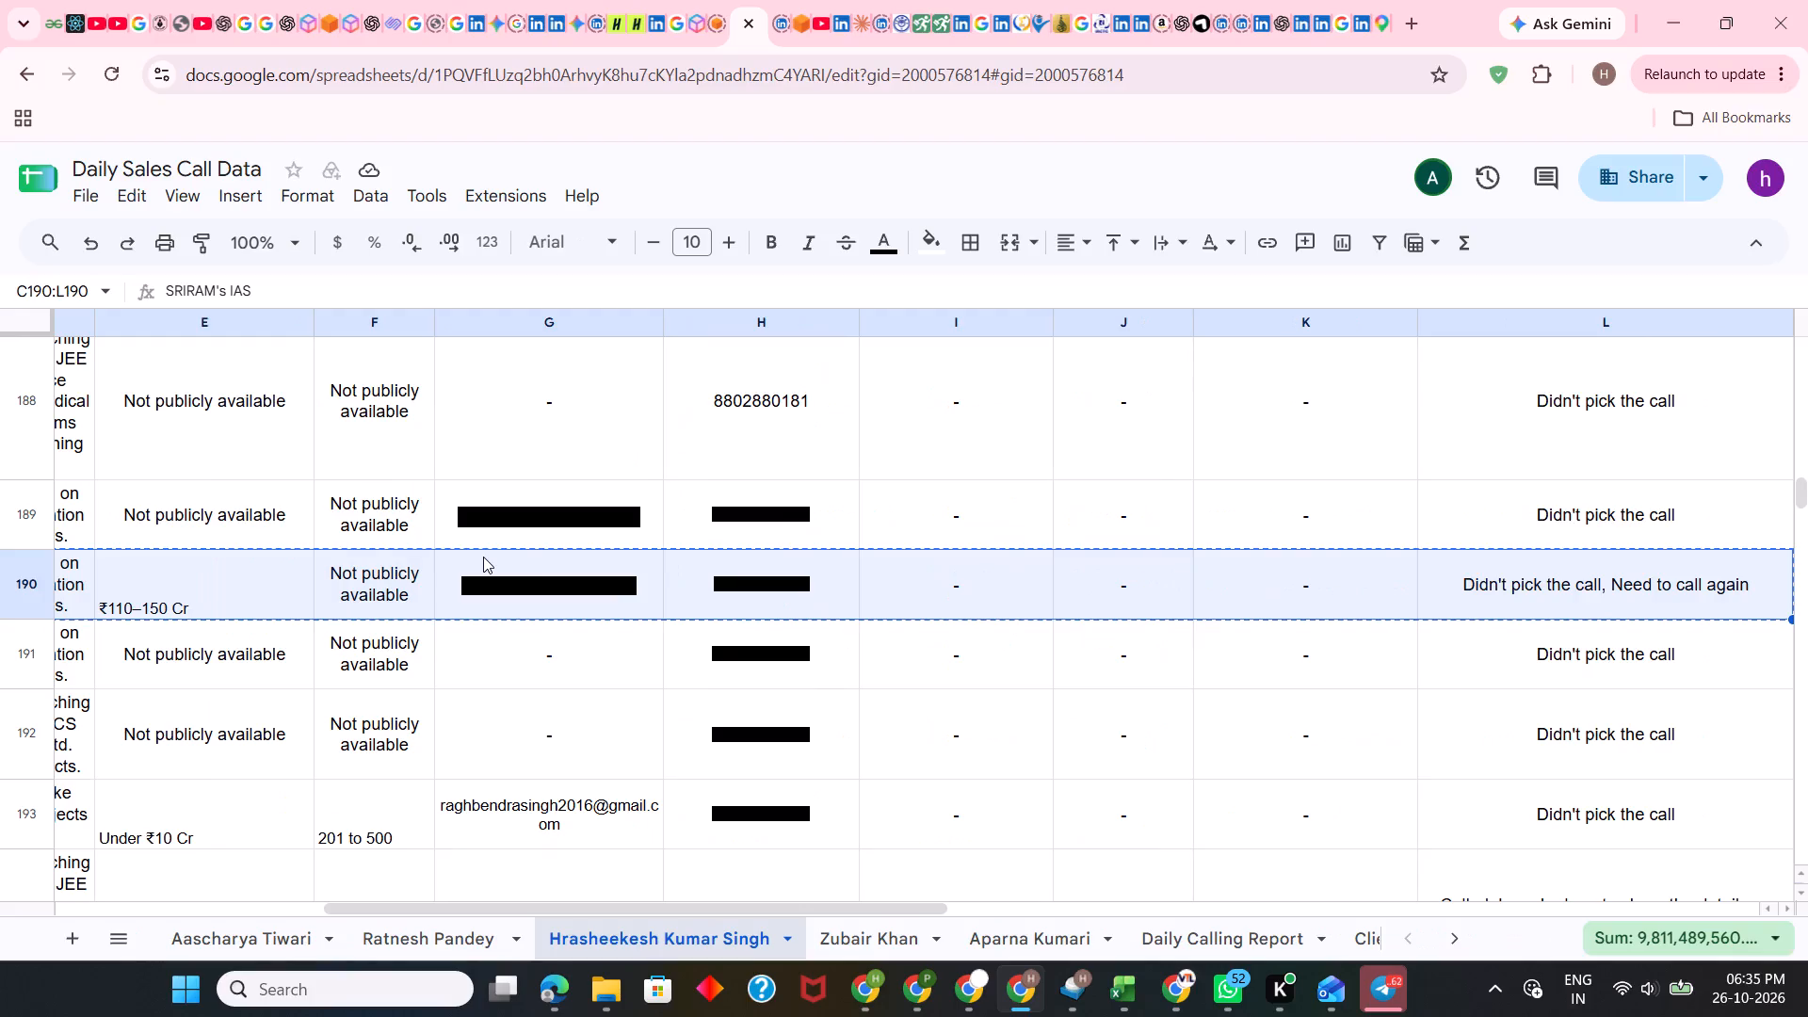
{"action": "scroll", "coordinate": [483, 557], "scroll_direction": "down", "scroll_amount": 11}
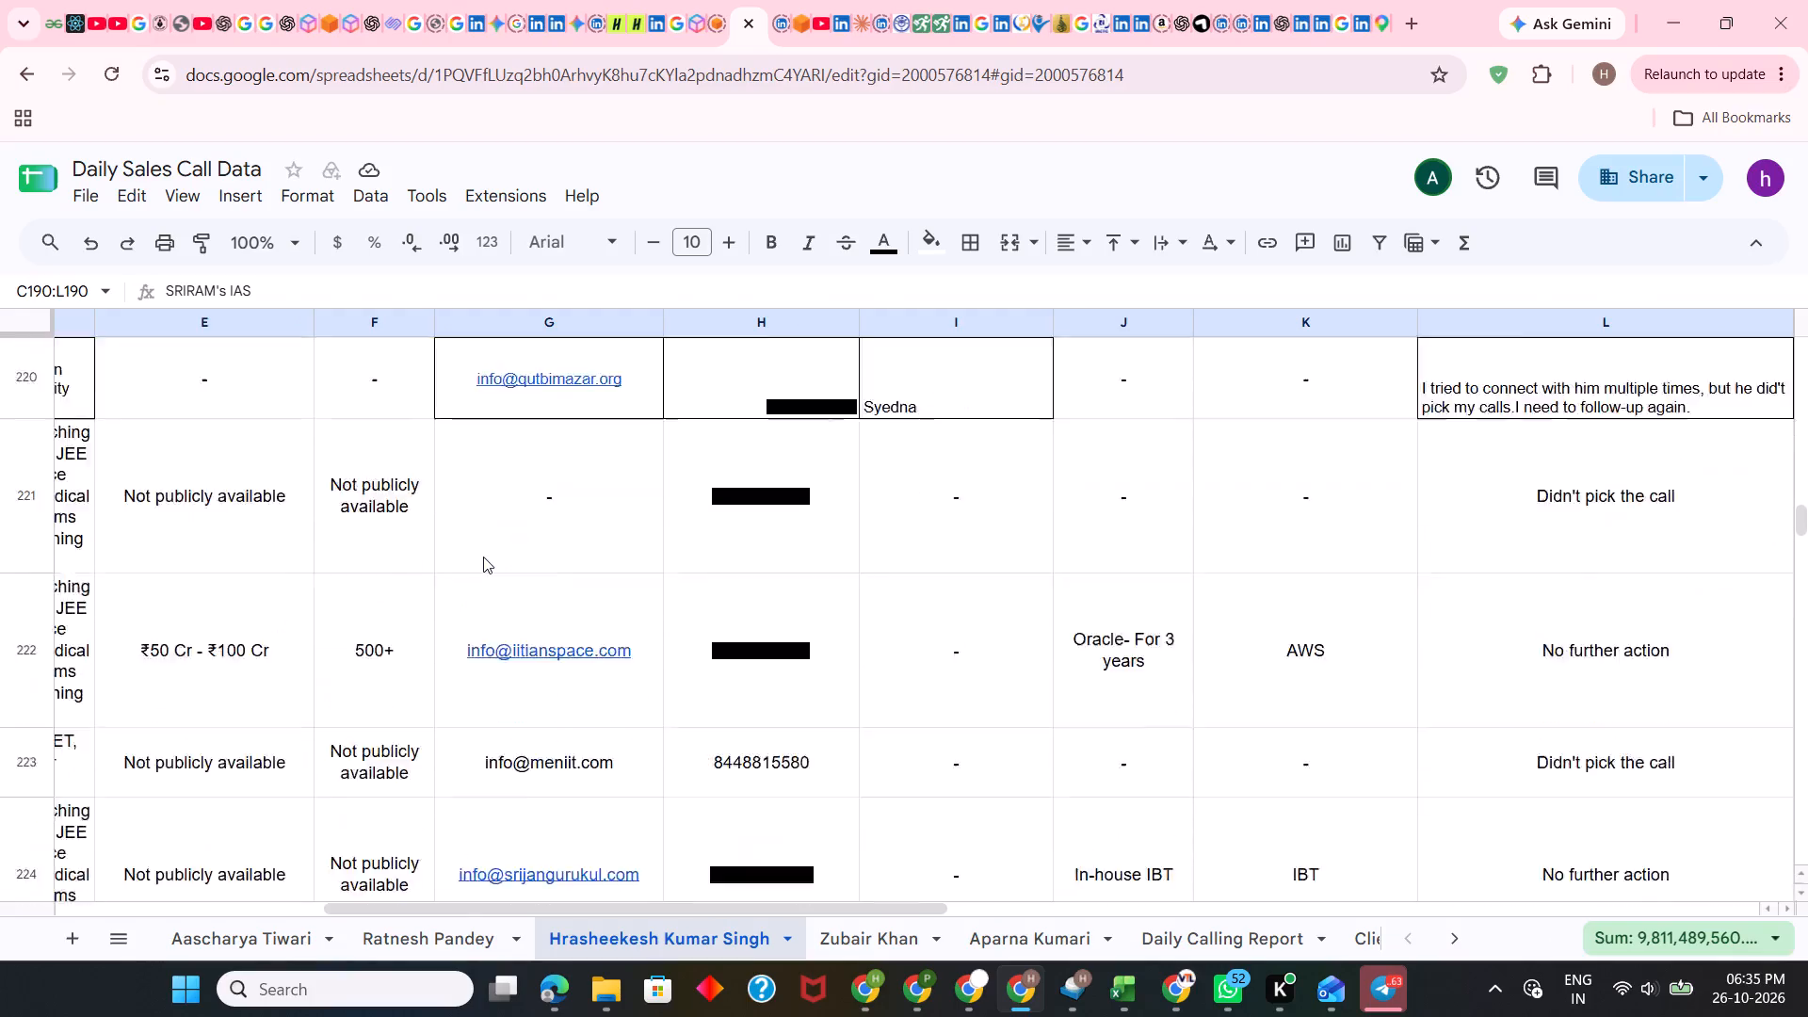
{"action": "scroll", "coordinate": [483, 557], "scroll_direction": "down", "scroll_amount": 12}
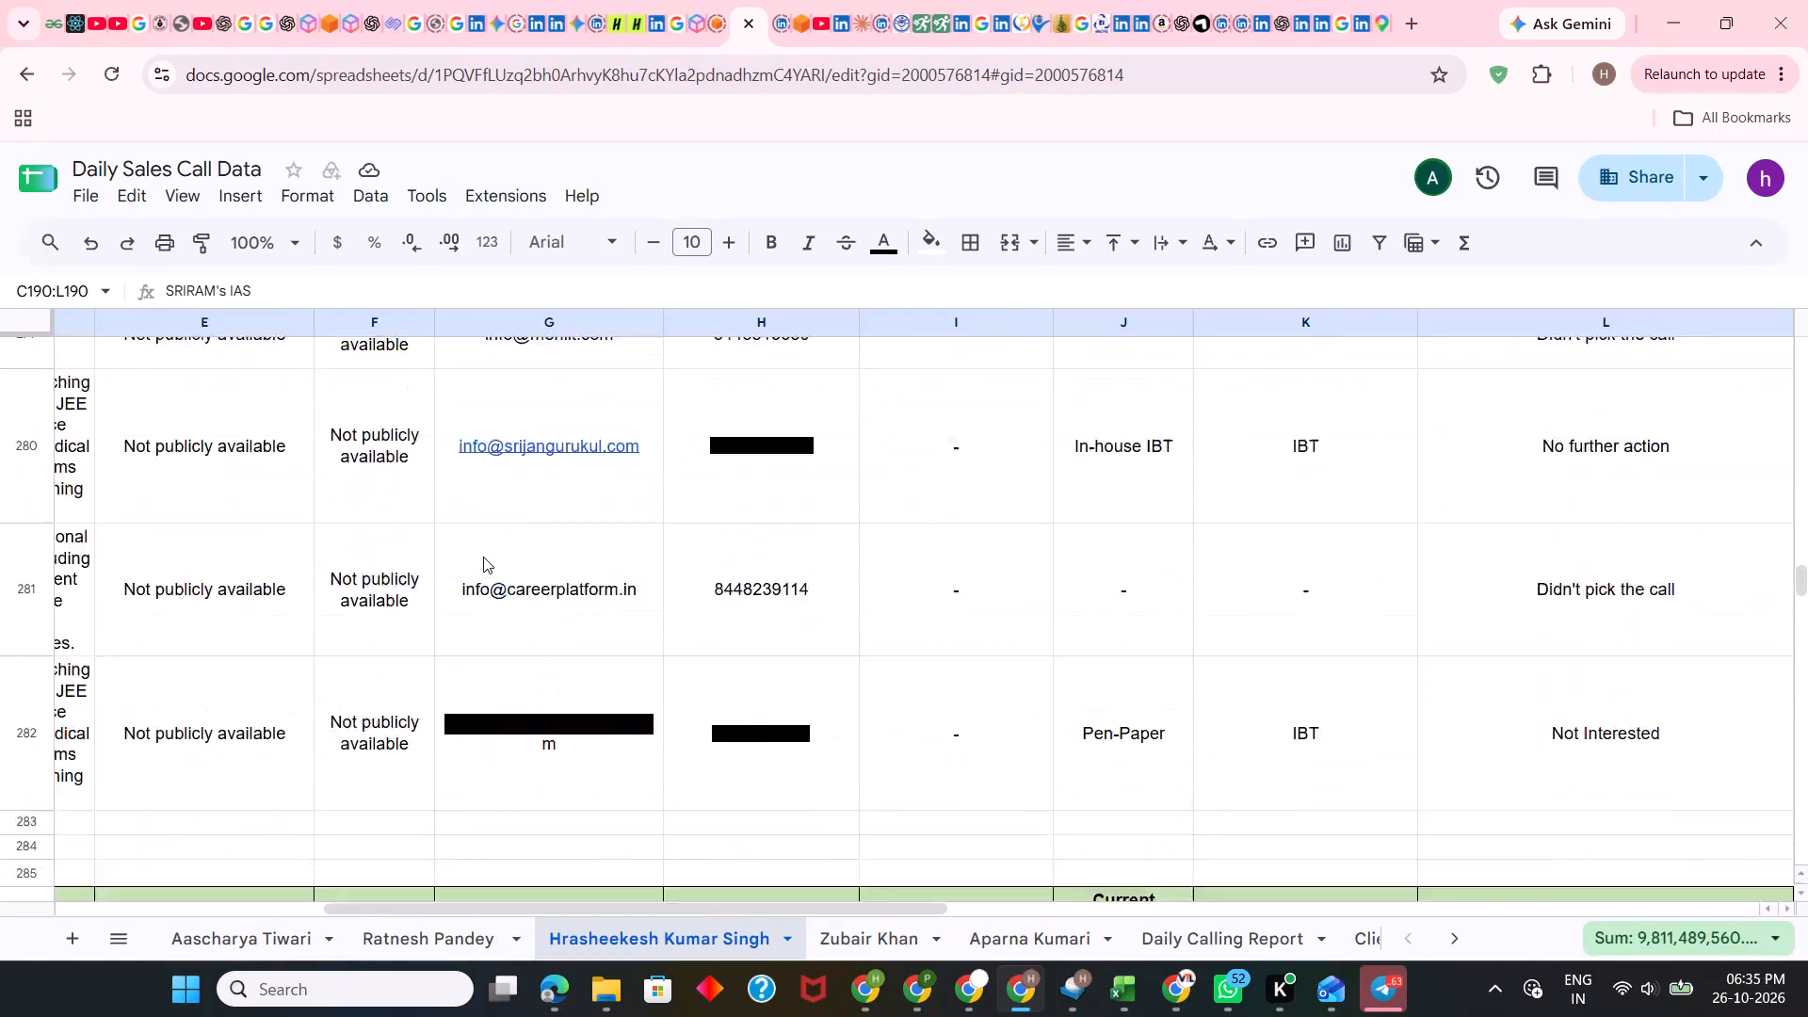
{"action": "scroll", "coordinate": [483, 557], "scroll_direction": "down", "scroll_amount": 14}
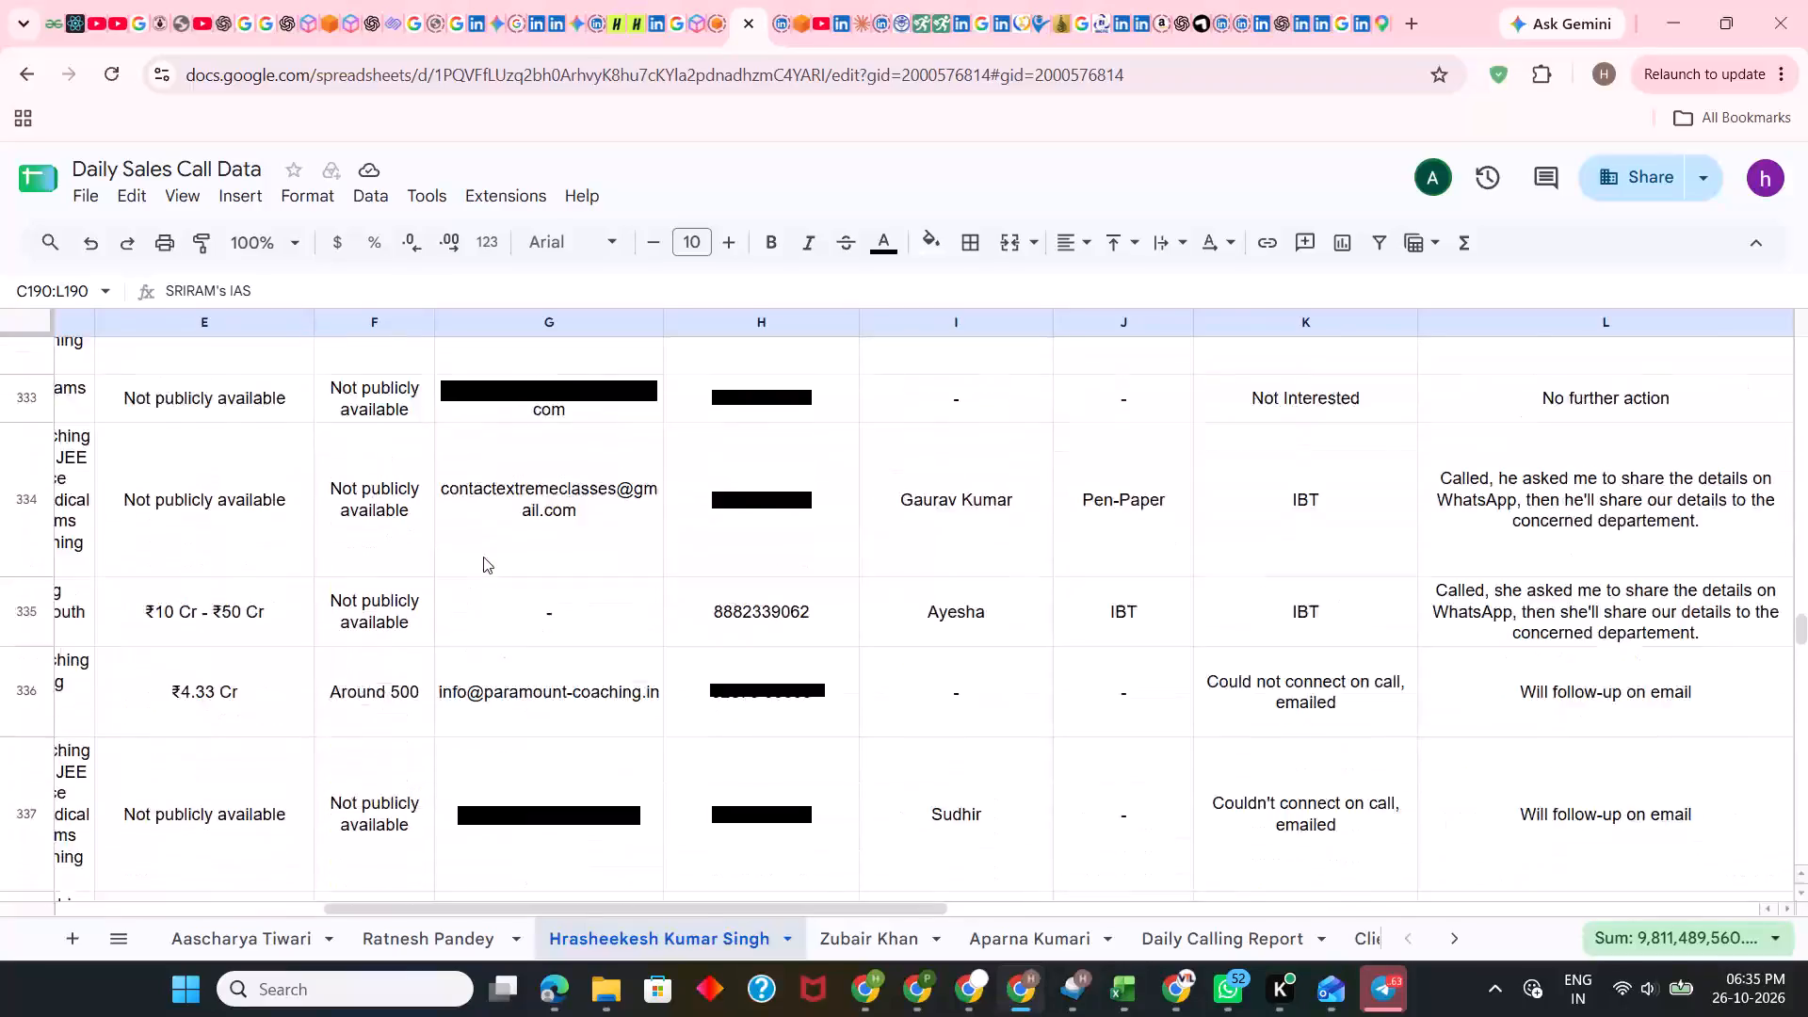
{"action": "scroll", "coordinate": [483, 557], "scroll_direction": "down", "scroll_amount": 5}
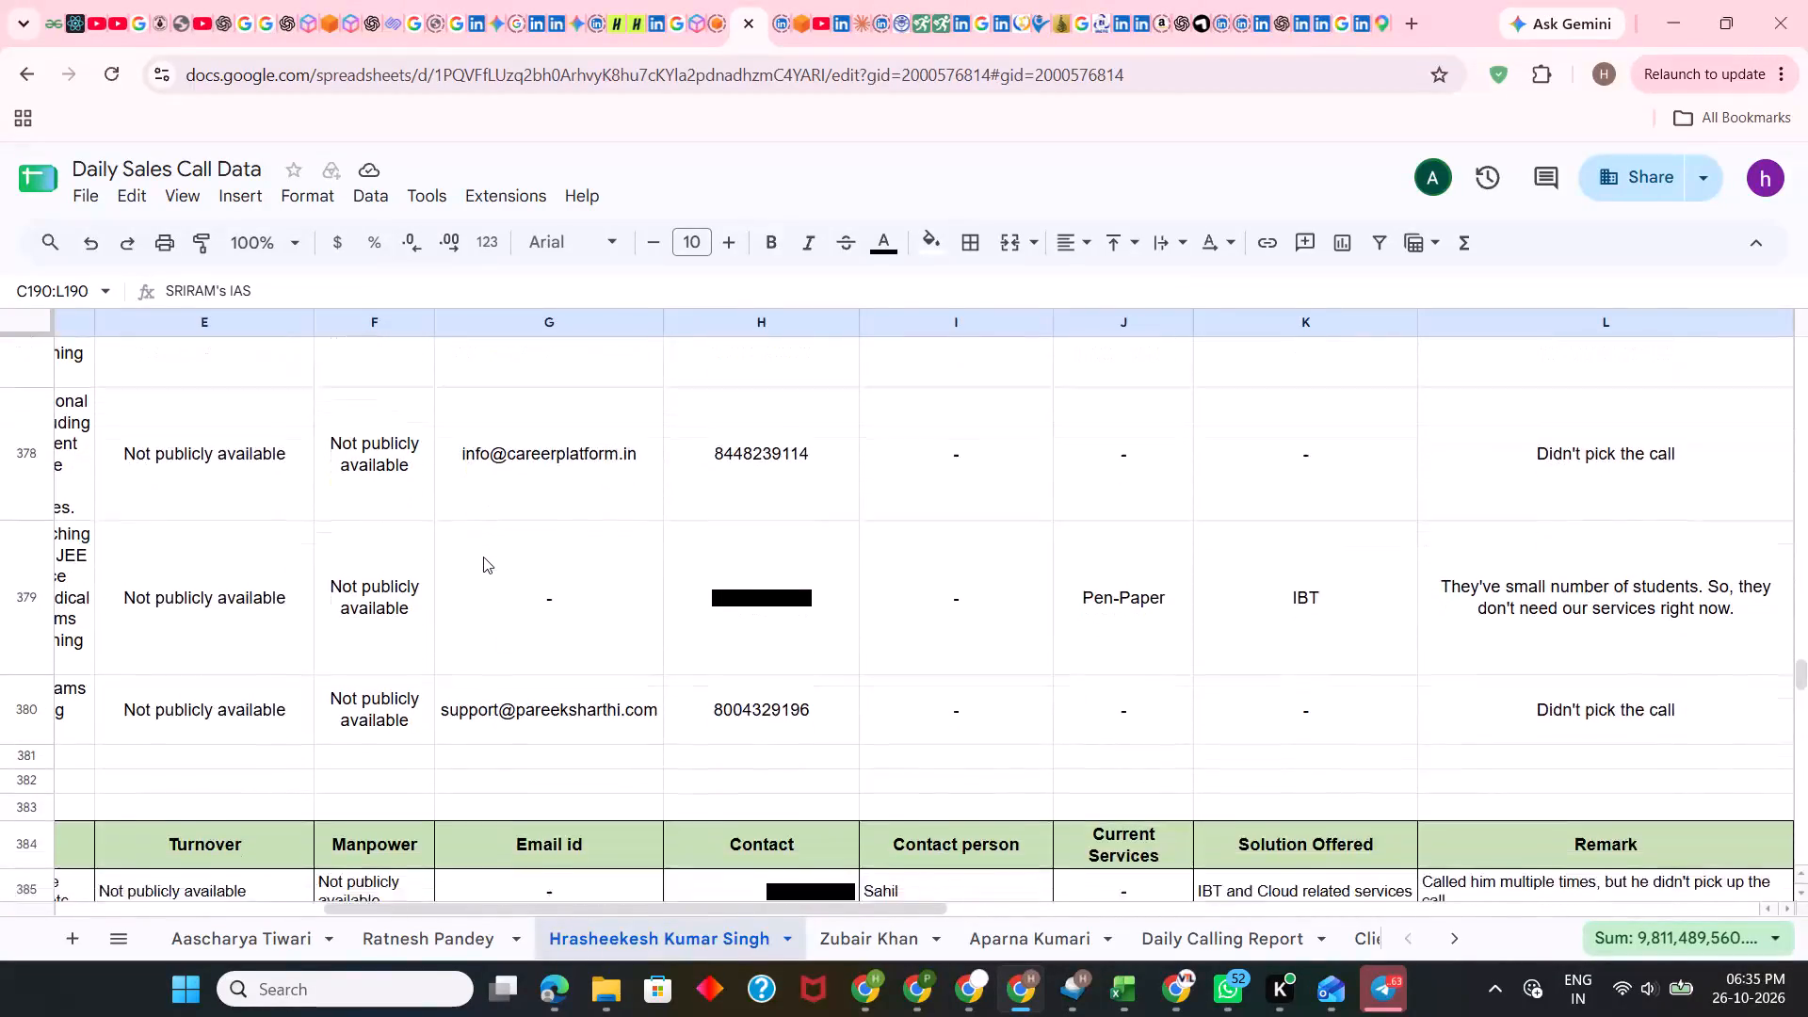
{"action": "scroll", "coordinate": [483, 557], "scroll_direction": "down", "scroll_amount": 9}
{"action": "scroll", "coordinate": [483, 557], "scroll_direction": "up", "scroll_amount": 6}
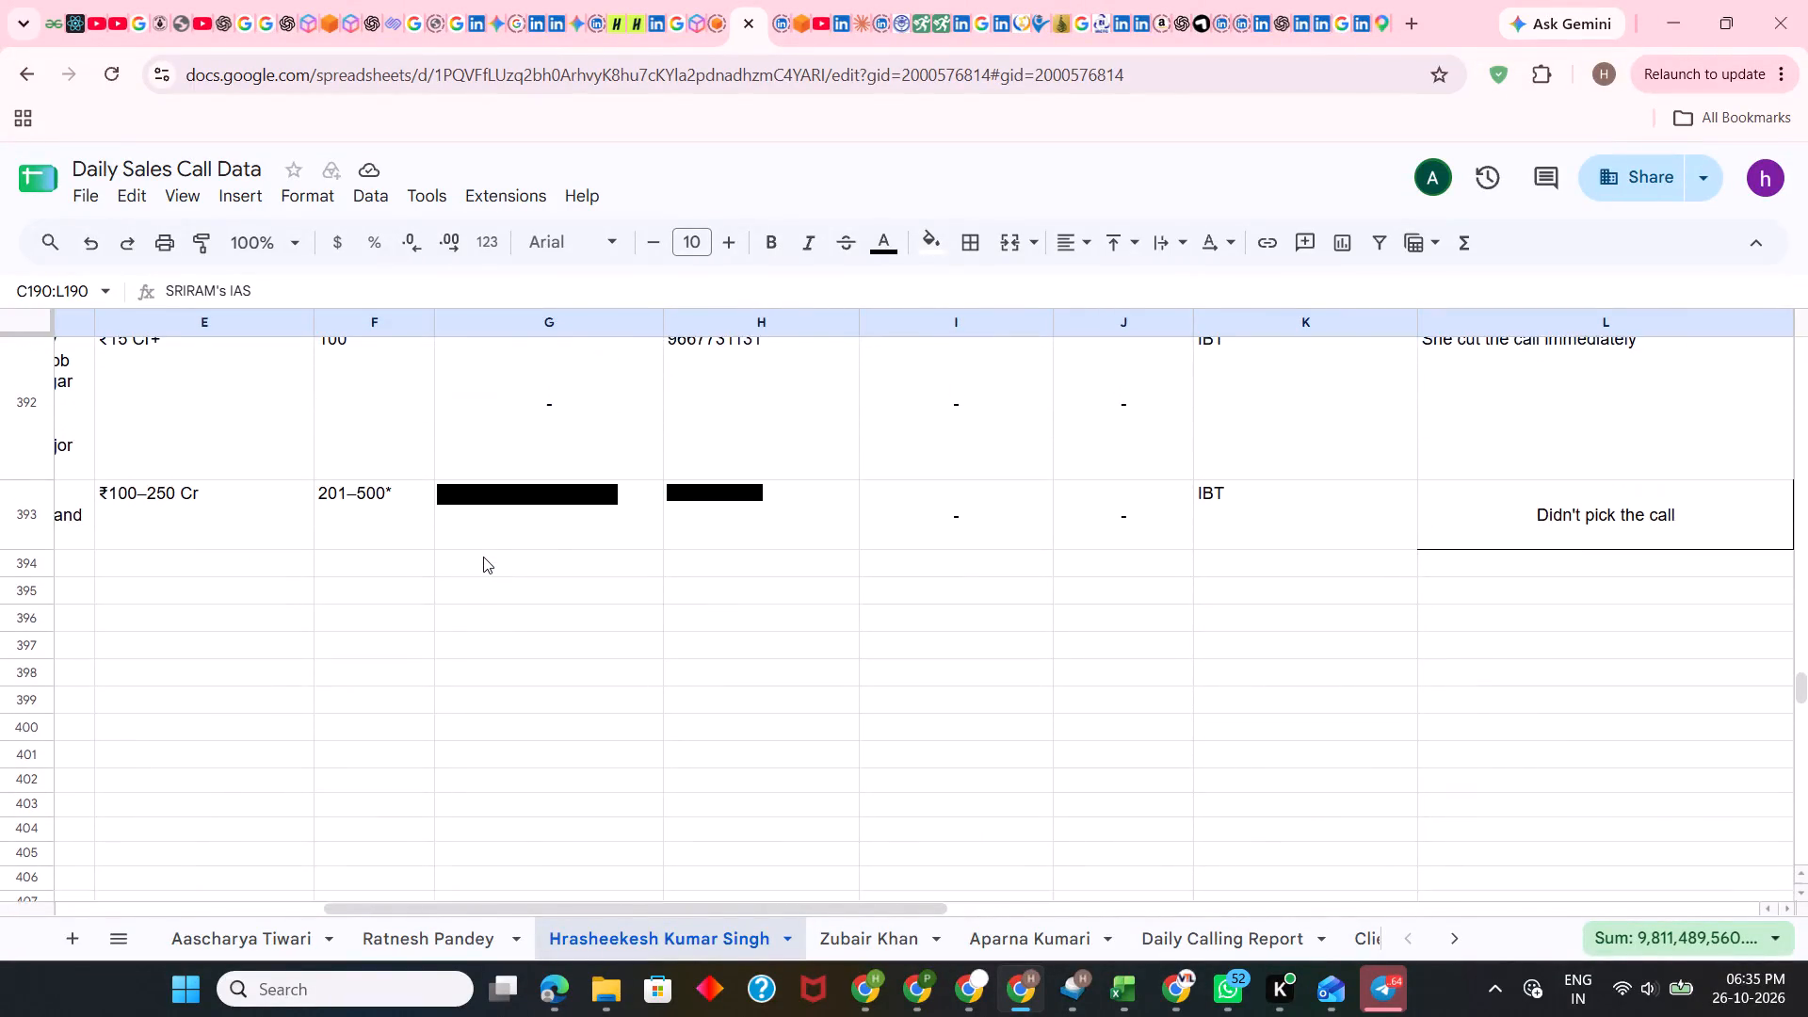
{"action": "scroll", "coordinate": [483, 557], "scroll_direction": "right", "scroll_amount": 10}
{"action": "left_click", "coordinate": [483, 557]}
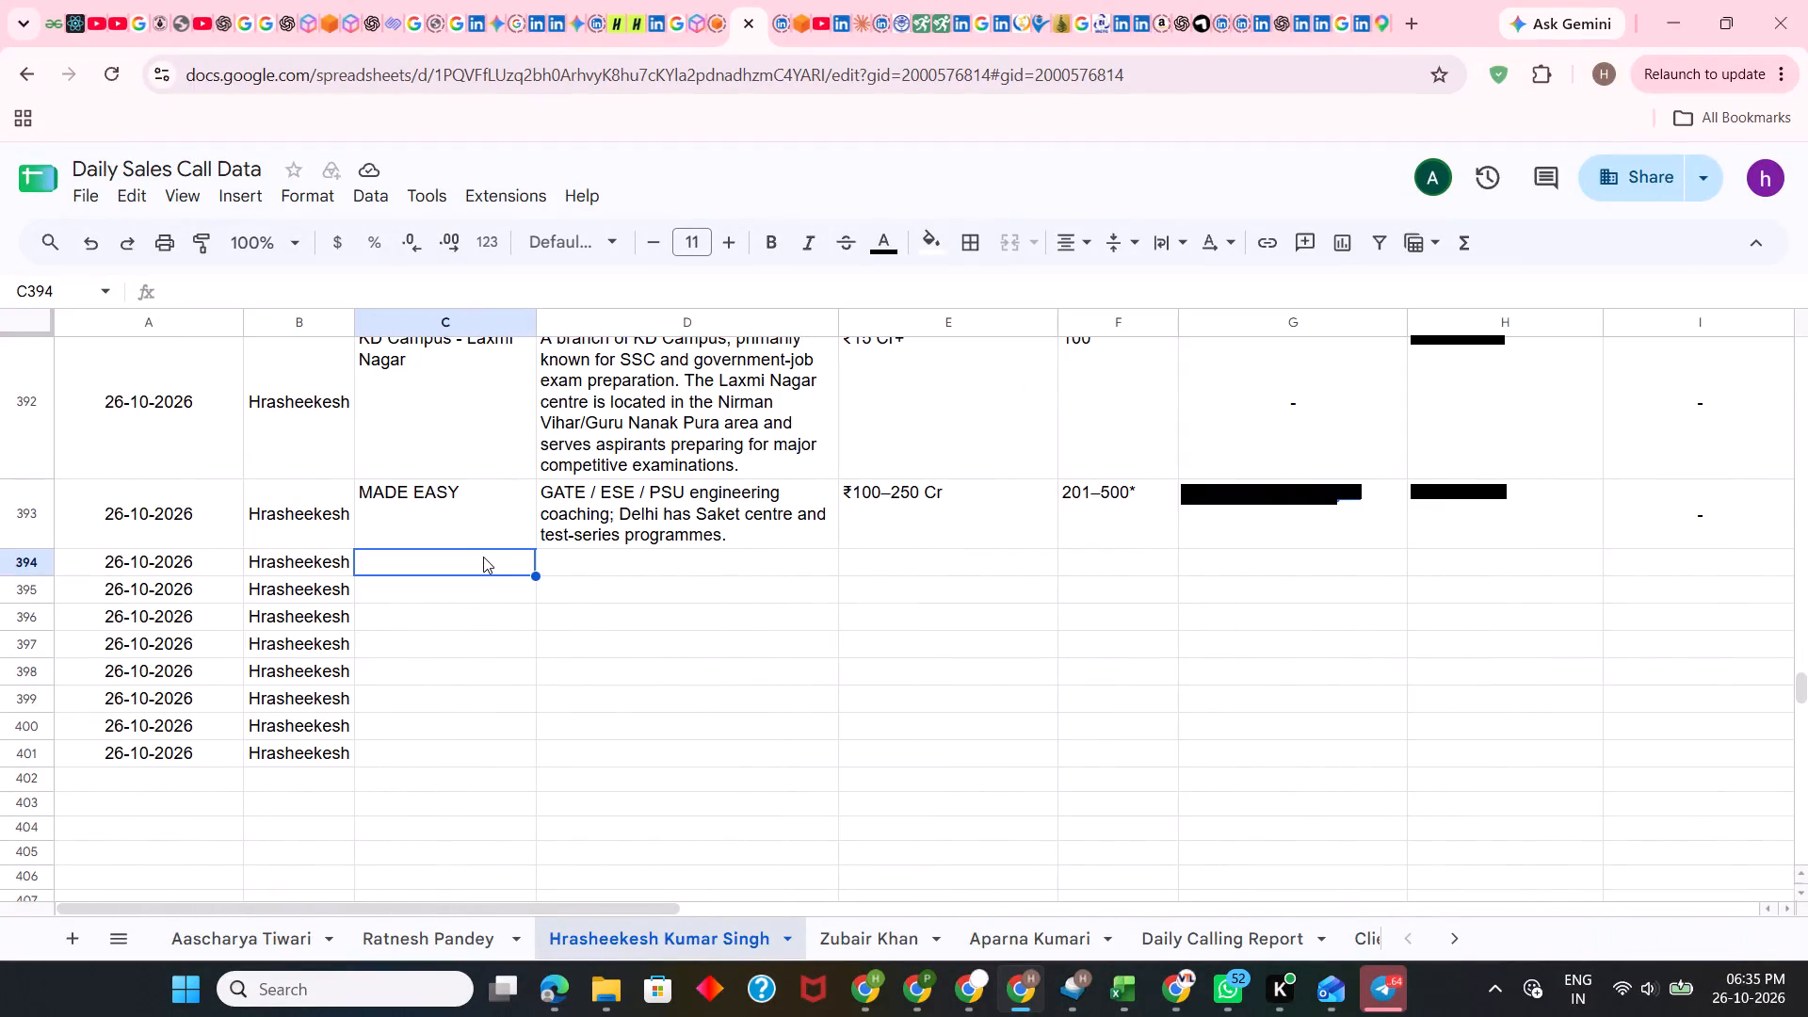
{"action": "key", "text": "ctrl+v"}
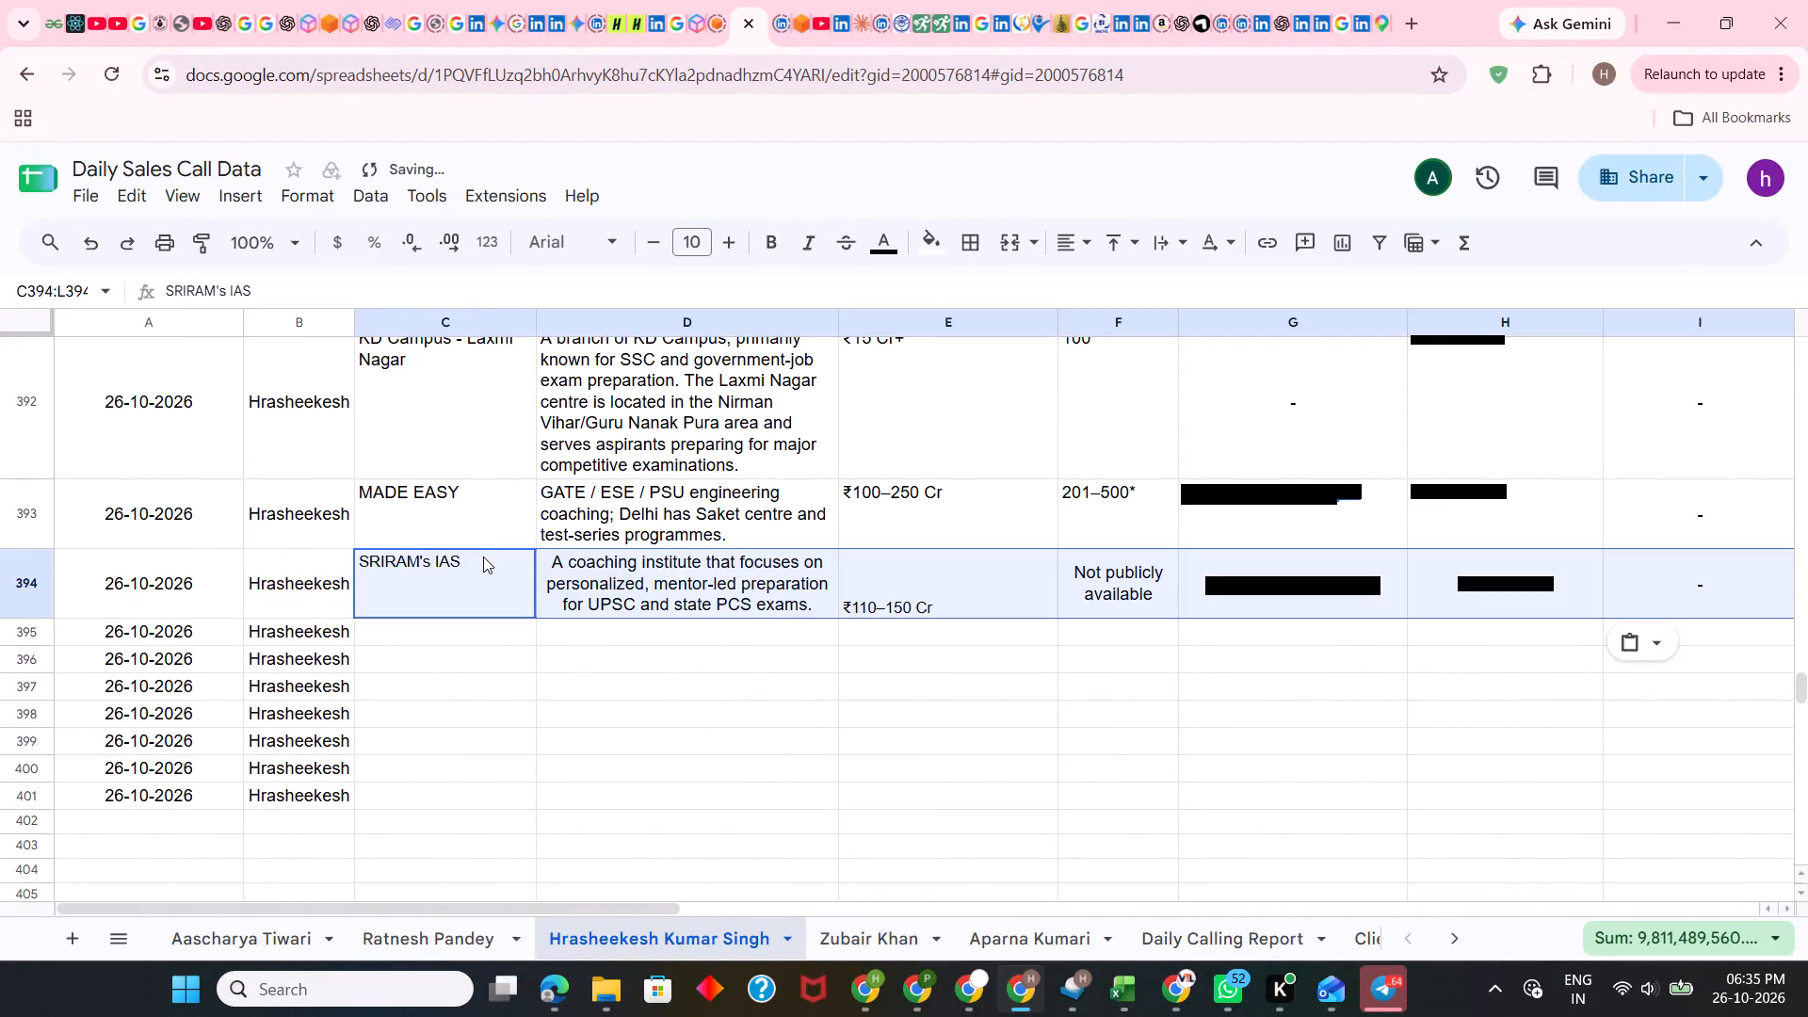
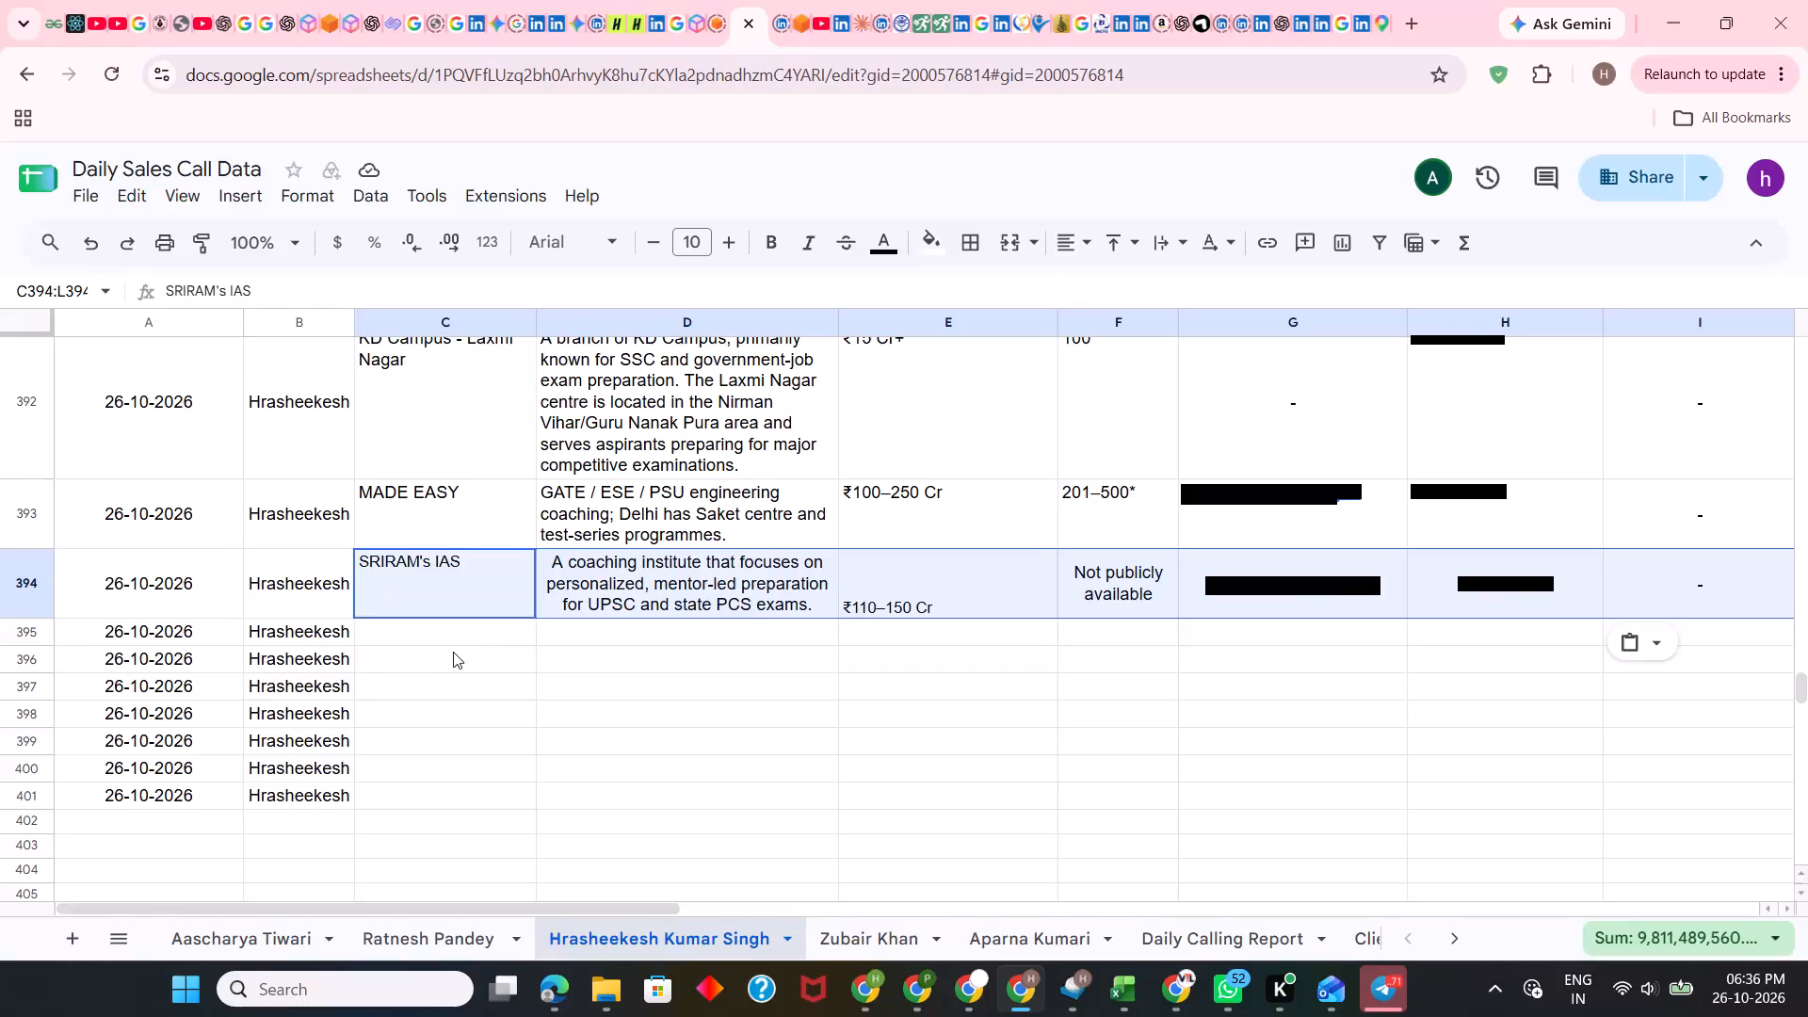
Review the company entries in the 26-10-2026 block from Lal Bahadur Shashtri Training Institute down to the empty rows.
{"action": "scroll", "coordinate": [453, 652], "scroll_direction": "up", "scroll_amount": 9}
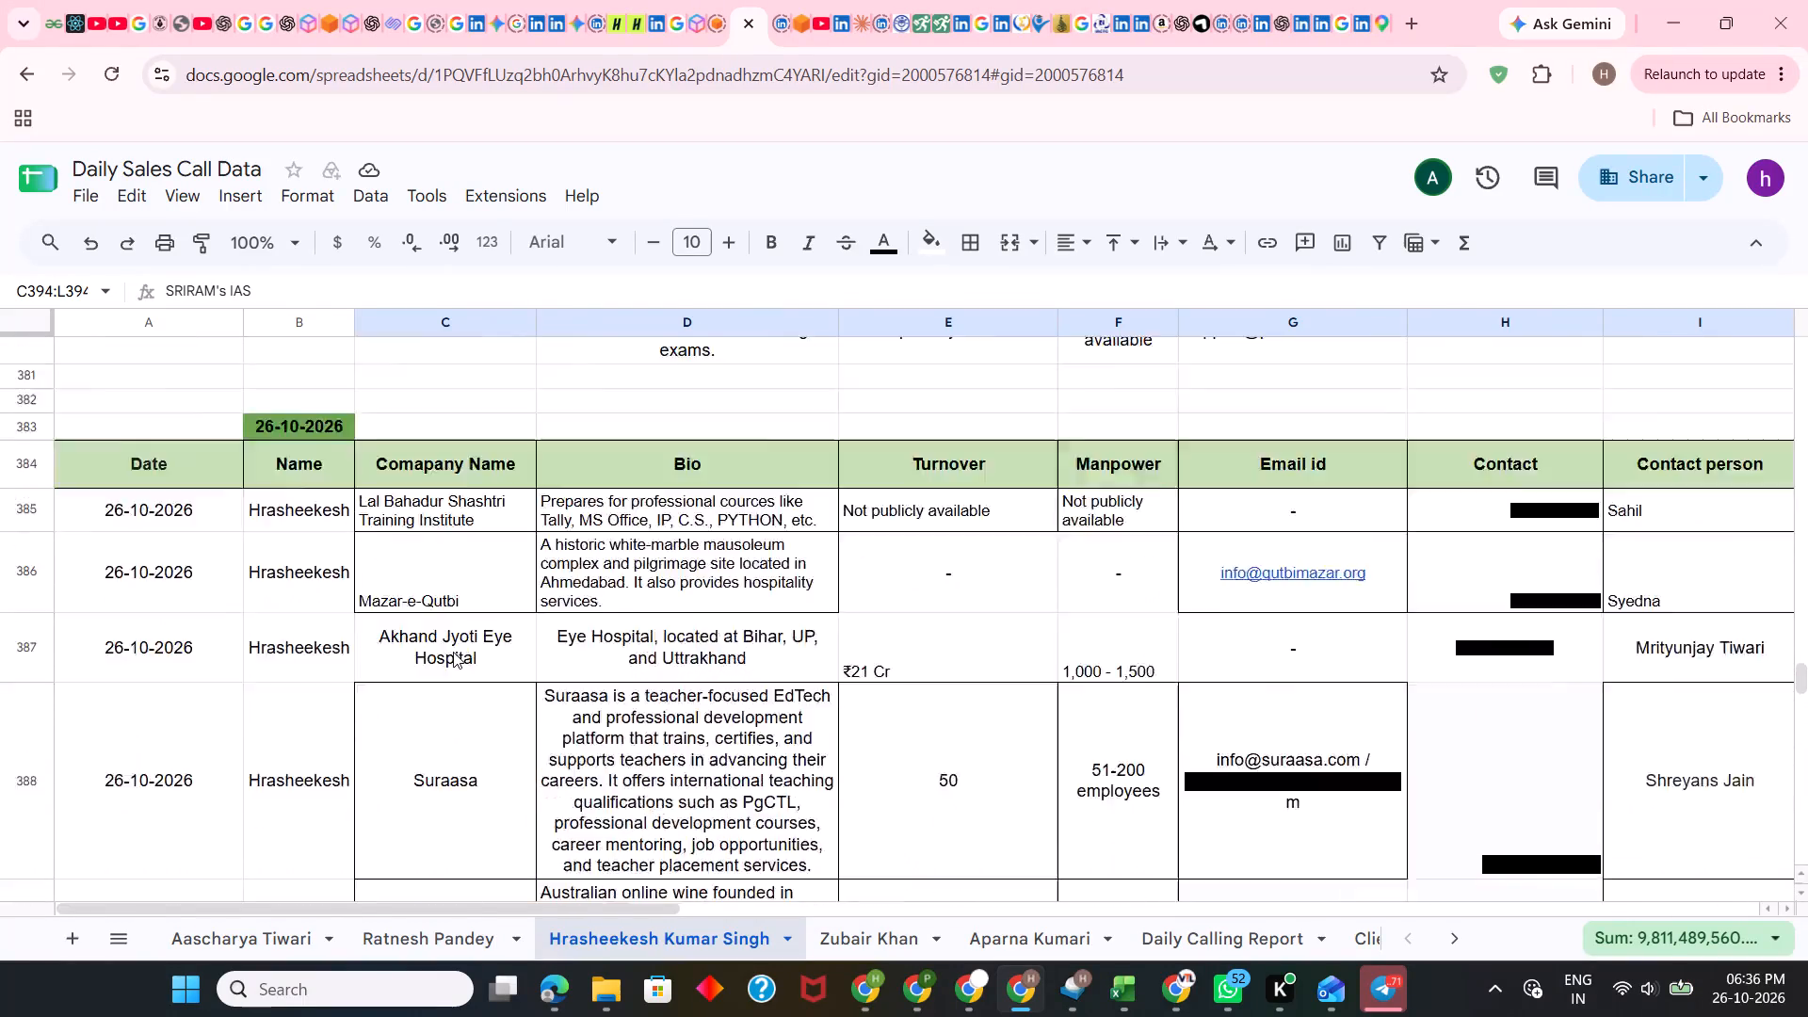
{"action": "scroll", "coordinate": [453, 652], "scroll_direction": "up", "scroll_amount": 1}
{"action": "left_click", "coordinate": [392, 530]}
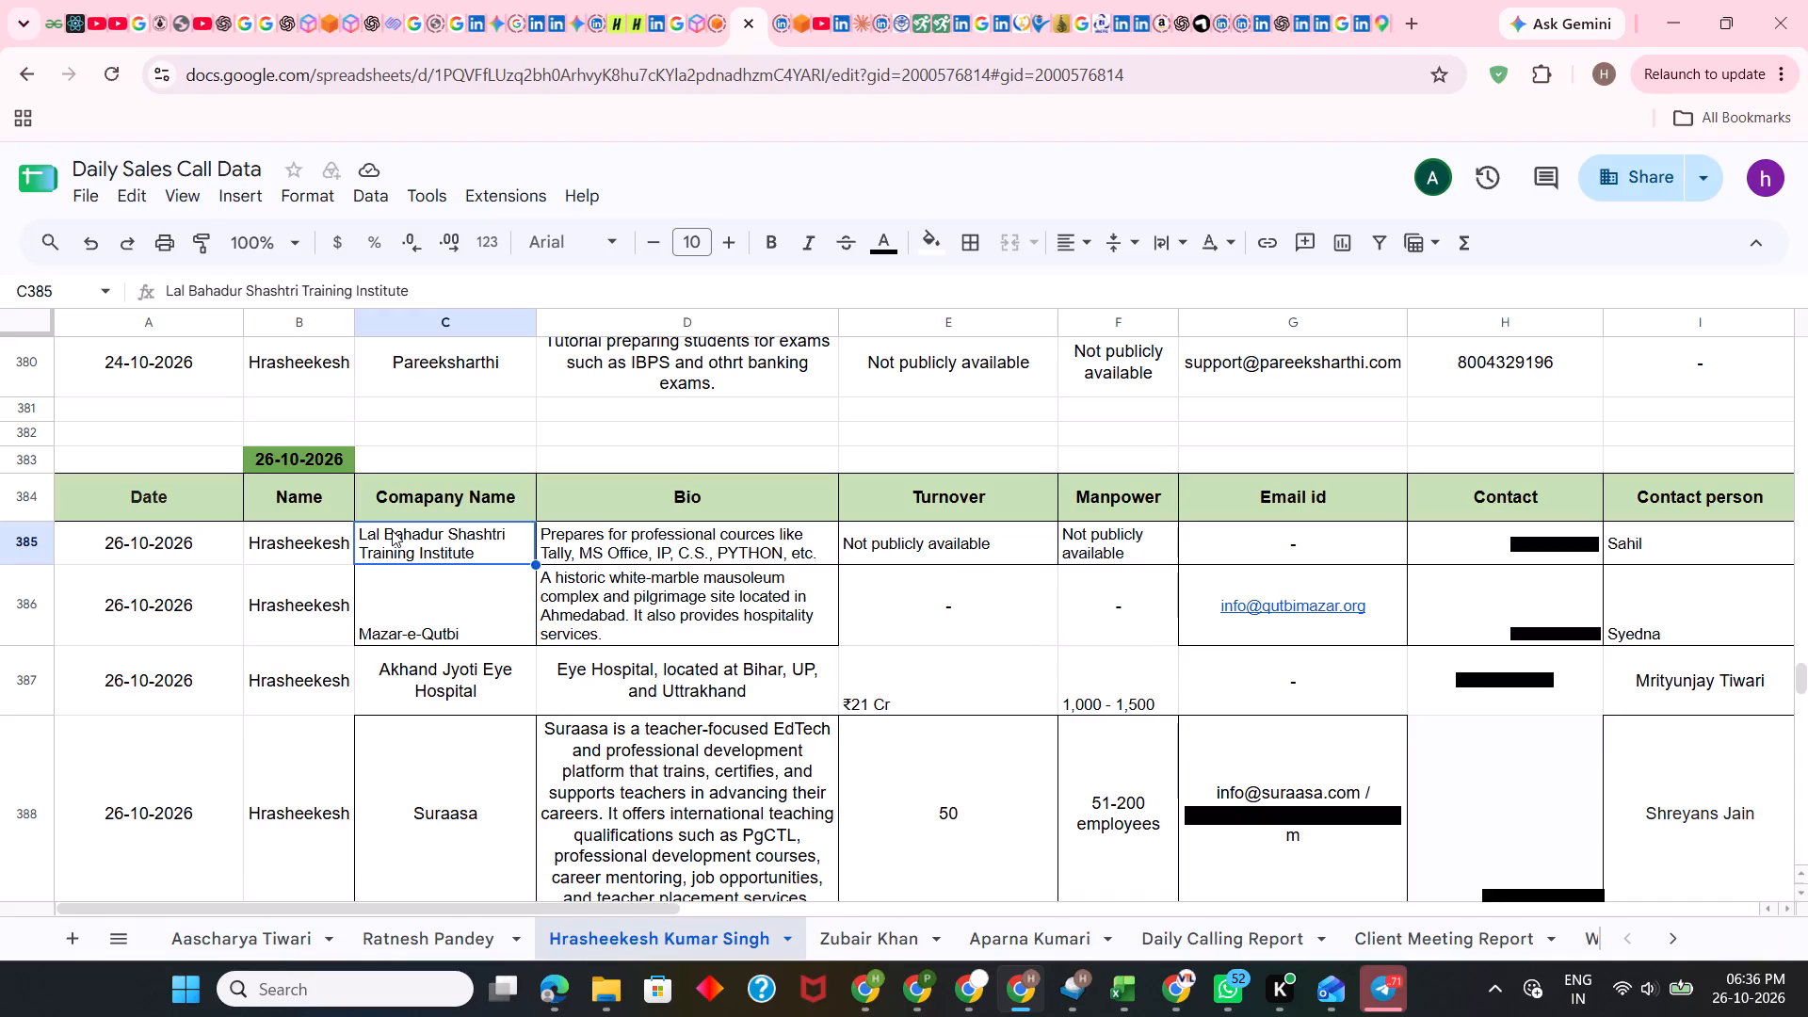
{"action": "key", "text": "Down"}
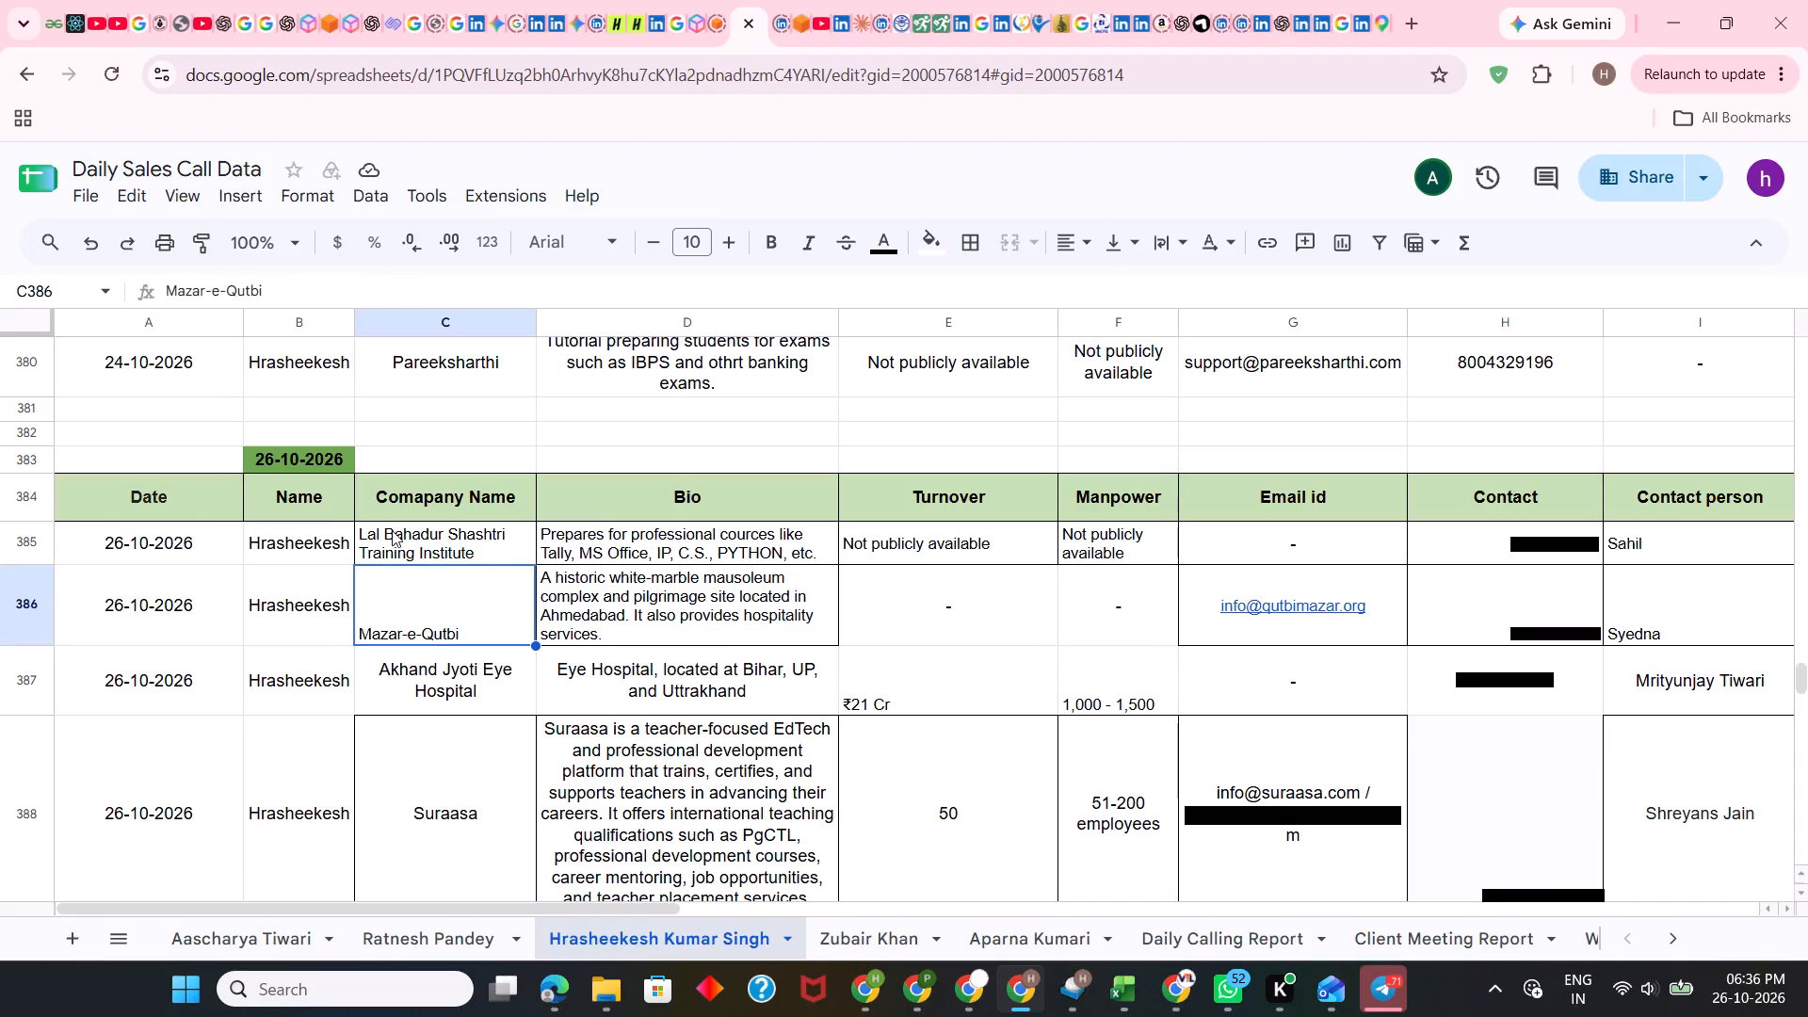
{"action": "key", "text": "Down"}
{"action": "key", "text": "Down"}
{"action": "key", "text": "Down"}
{"action": "key", "text": "Down"}
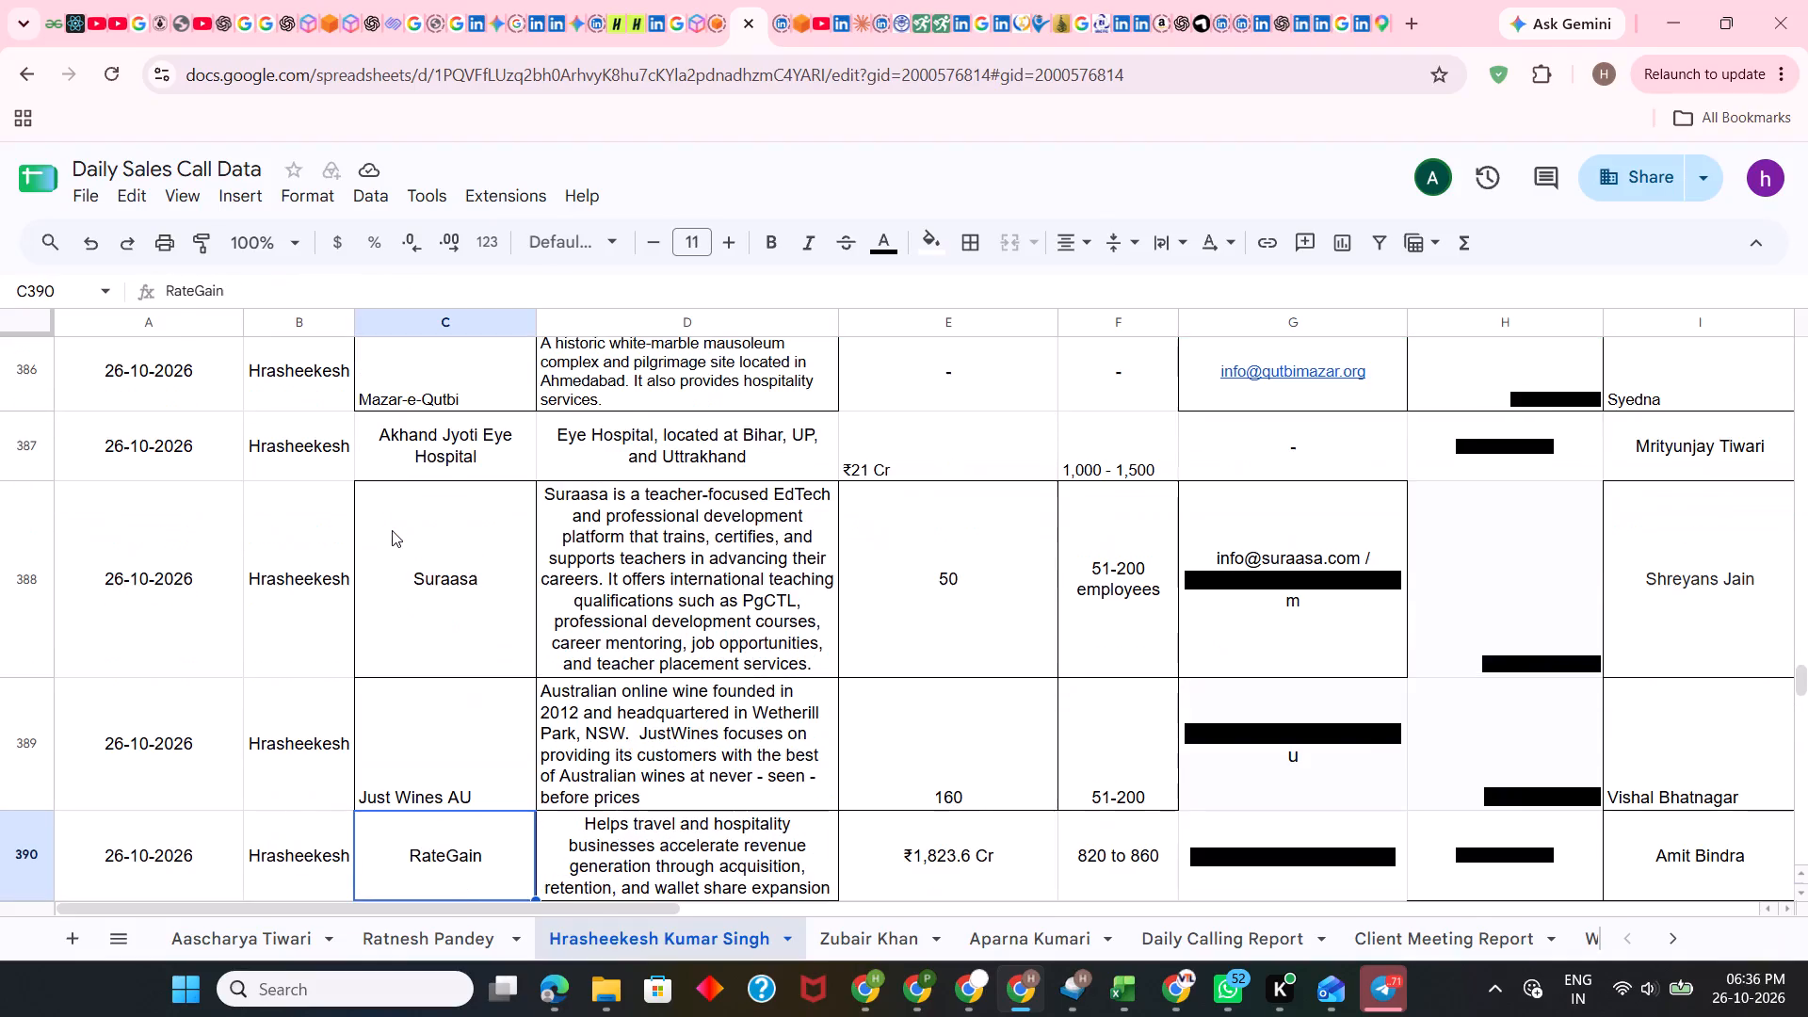
{"action": "key", "text": "Down"}
{"action": "key", "text": "Down"}
{"action": "key", "text": "Down"}
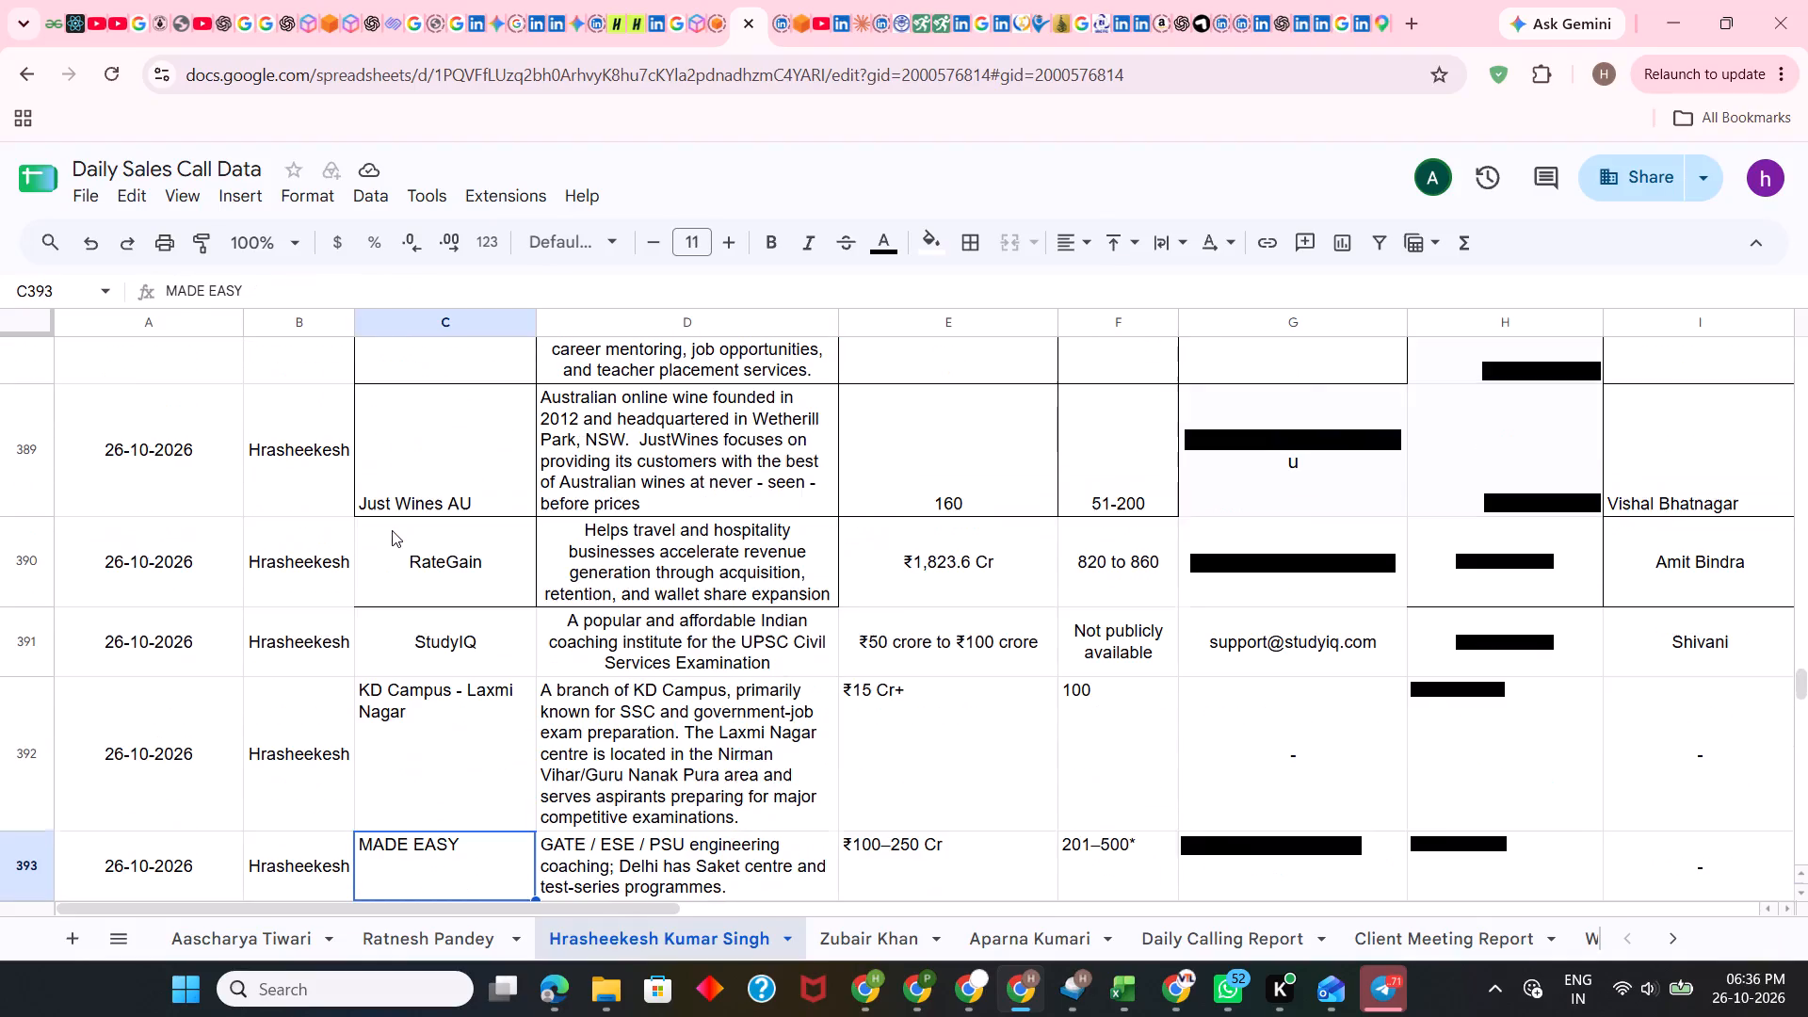
{"action": "key", "text": "Down"}
{"action": "key", "text": "Down"}
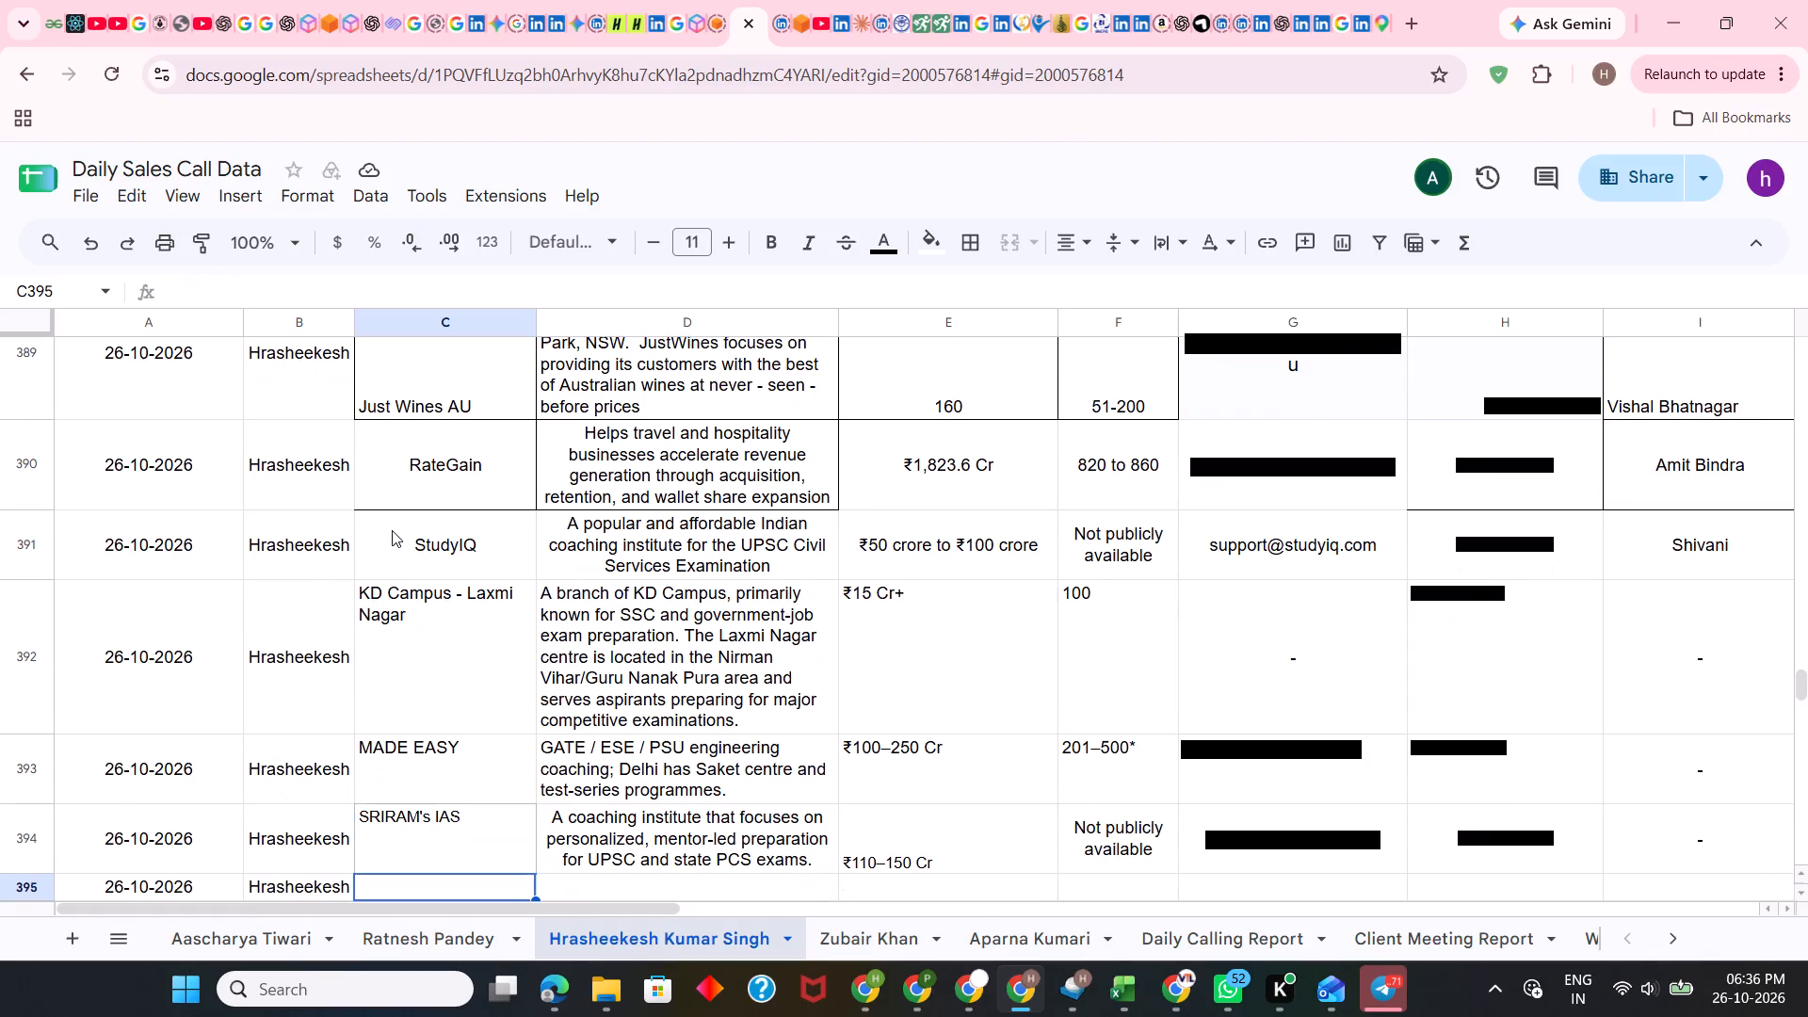
{"action": "key", "text": "Down"}
{"action": "key", "text": "Down"}
{"action": "key", "text": "Down"}
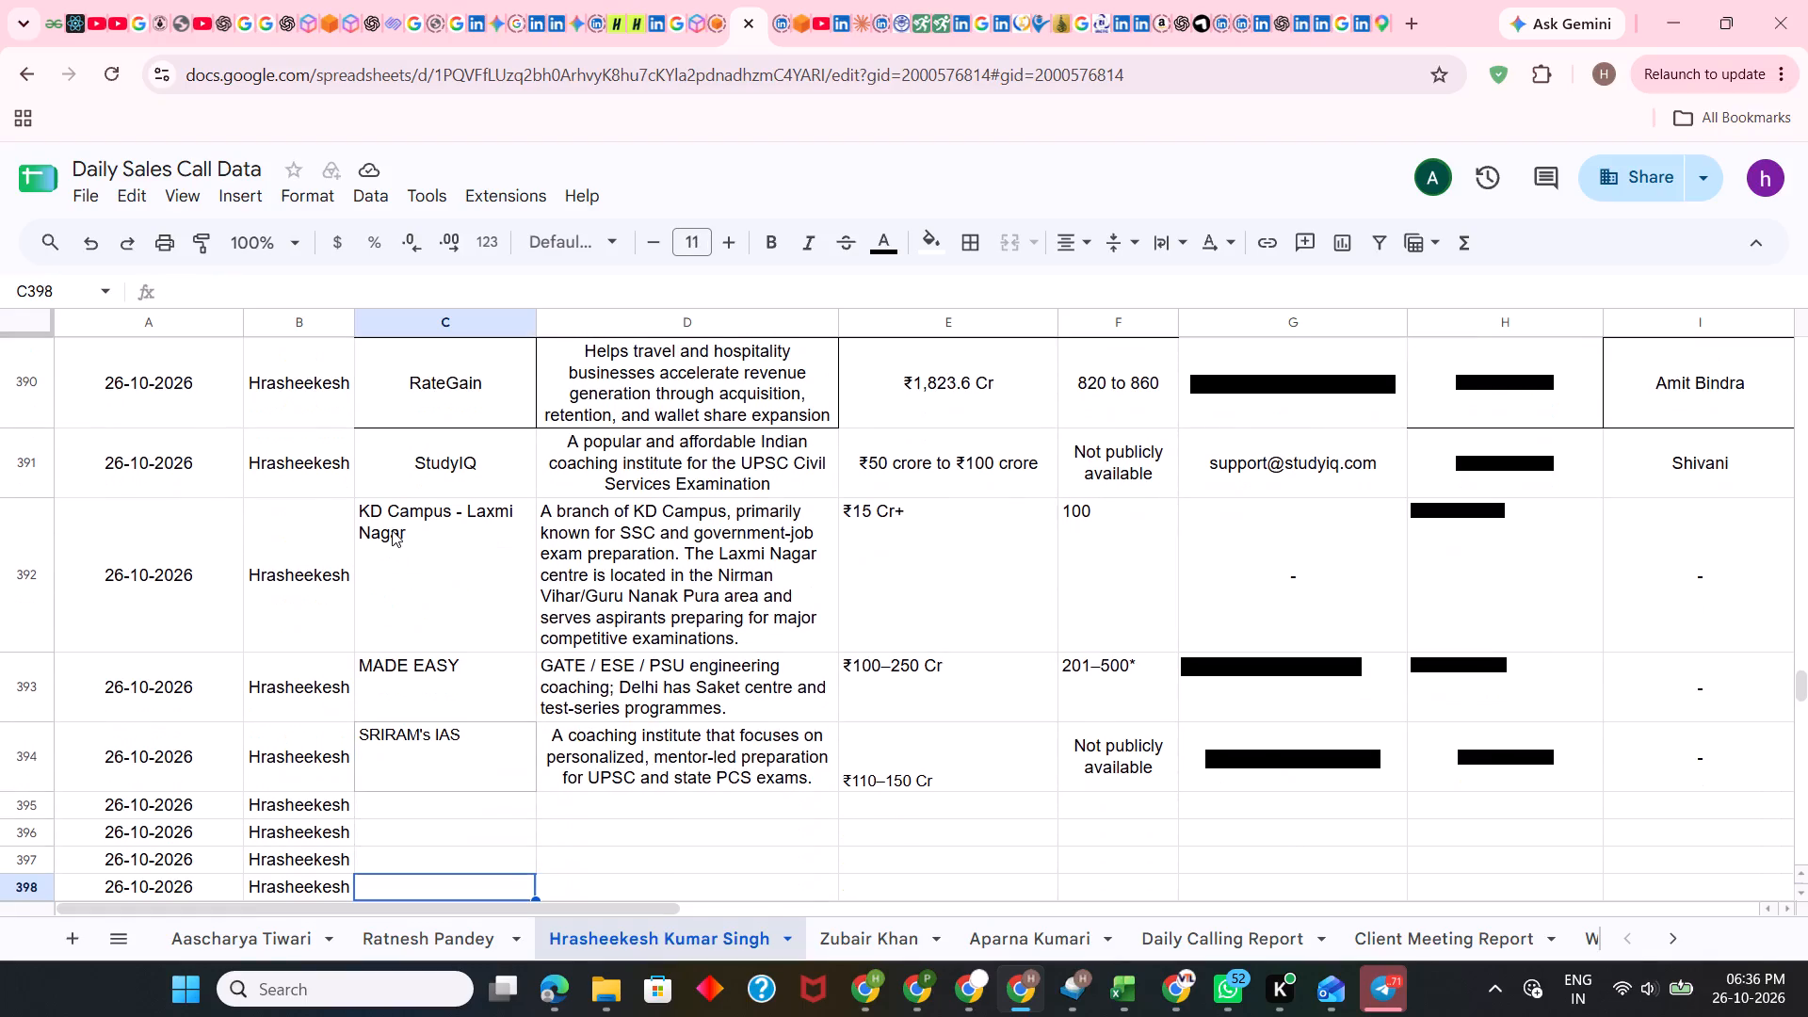
Copy the Insight IAS Academy and TIME records C373:L374 from the 24-10-2026 block into the empty 26-10-2026 rows starting at C395.
{"action": "scroll", "coordinate": [392, 530], "scroll_direction": "up", "scroll_amount": 7}
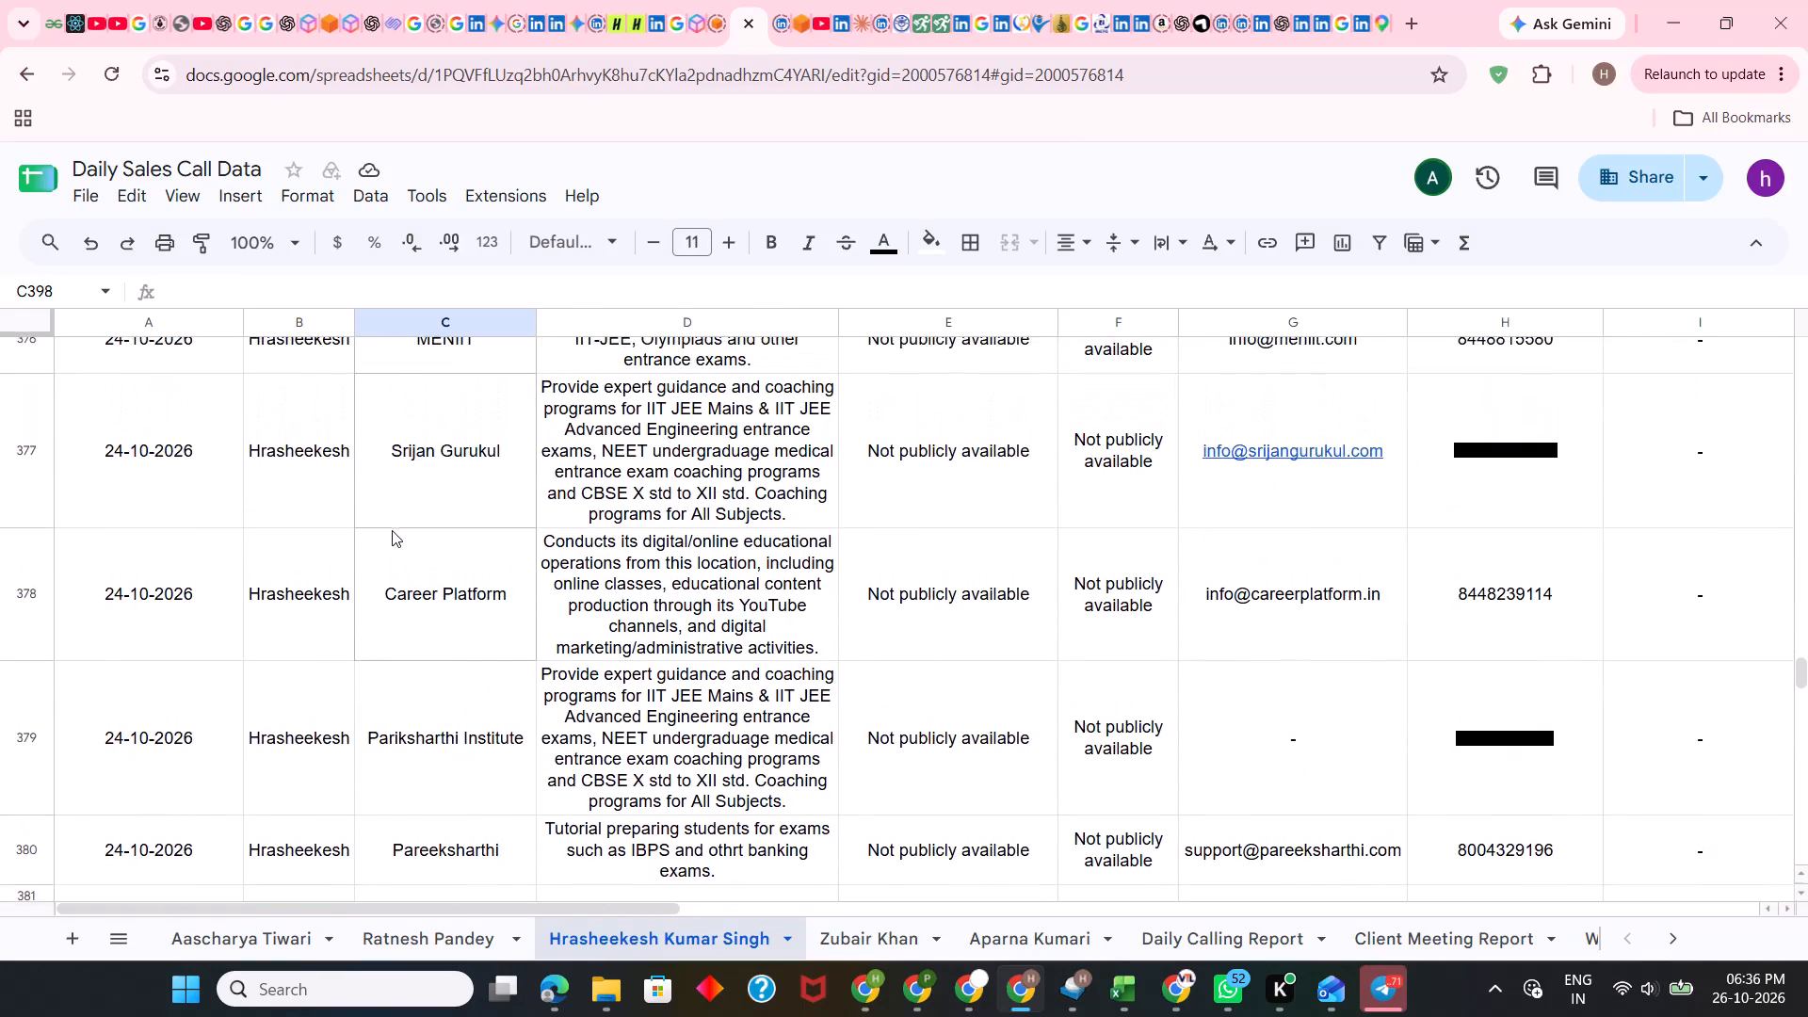
{"action": "scroll", "coordinate": [392, 530], "scroll_direction": "up", "scroll_amount": 5}
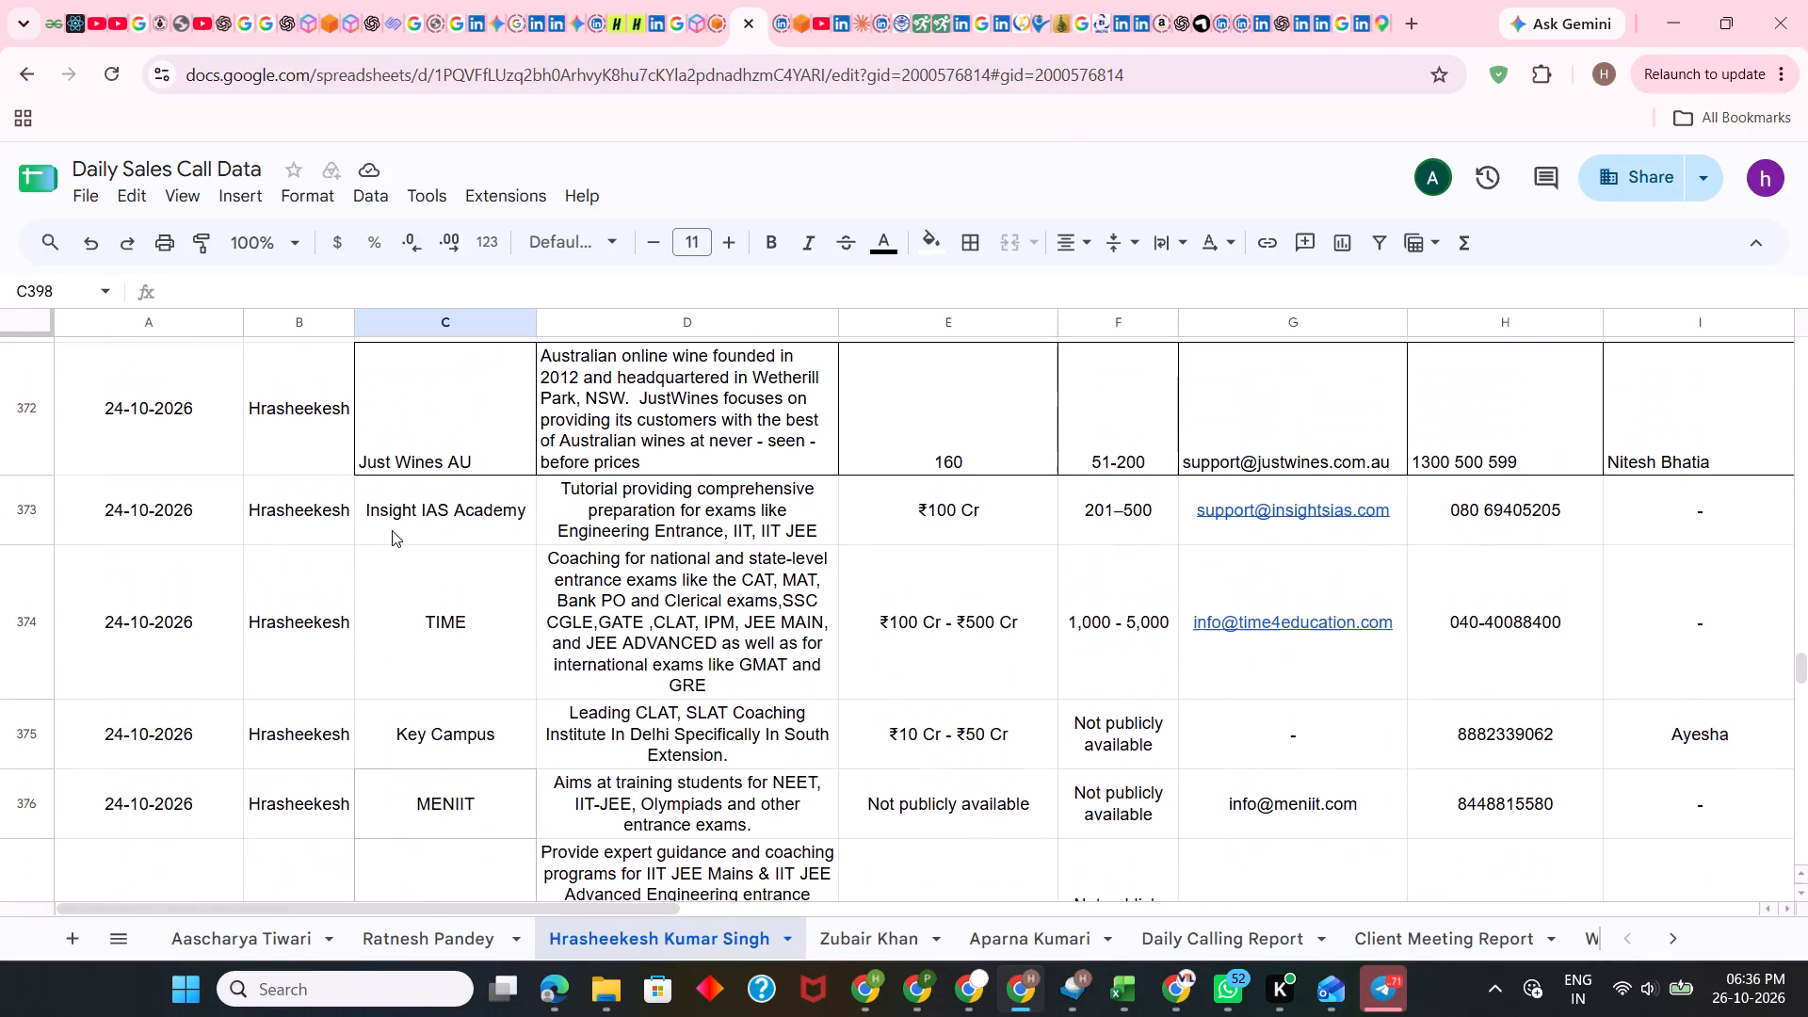
{"action": "scroll", "coordinate": [392, 530], "scroll_direction": "up", "scroll_amount": 1}
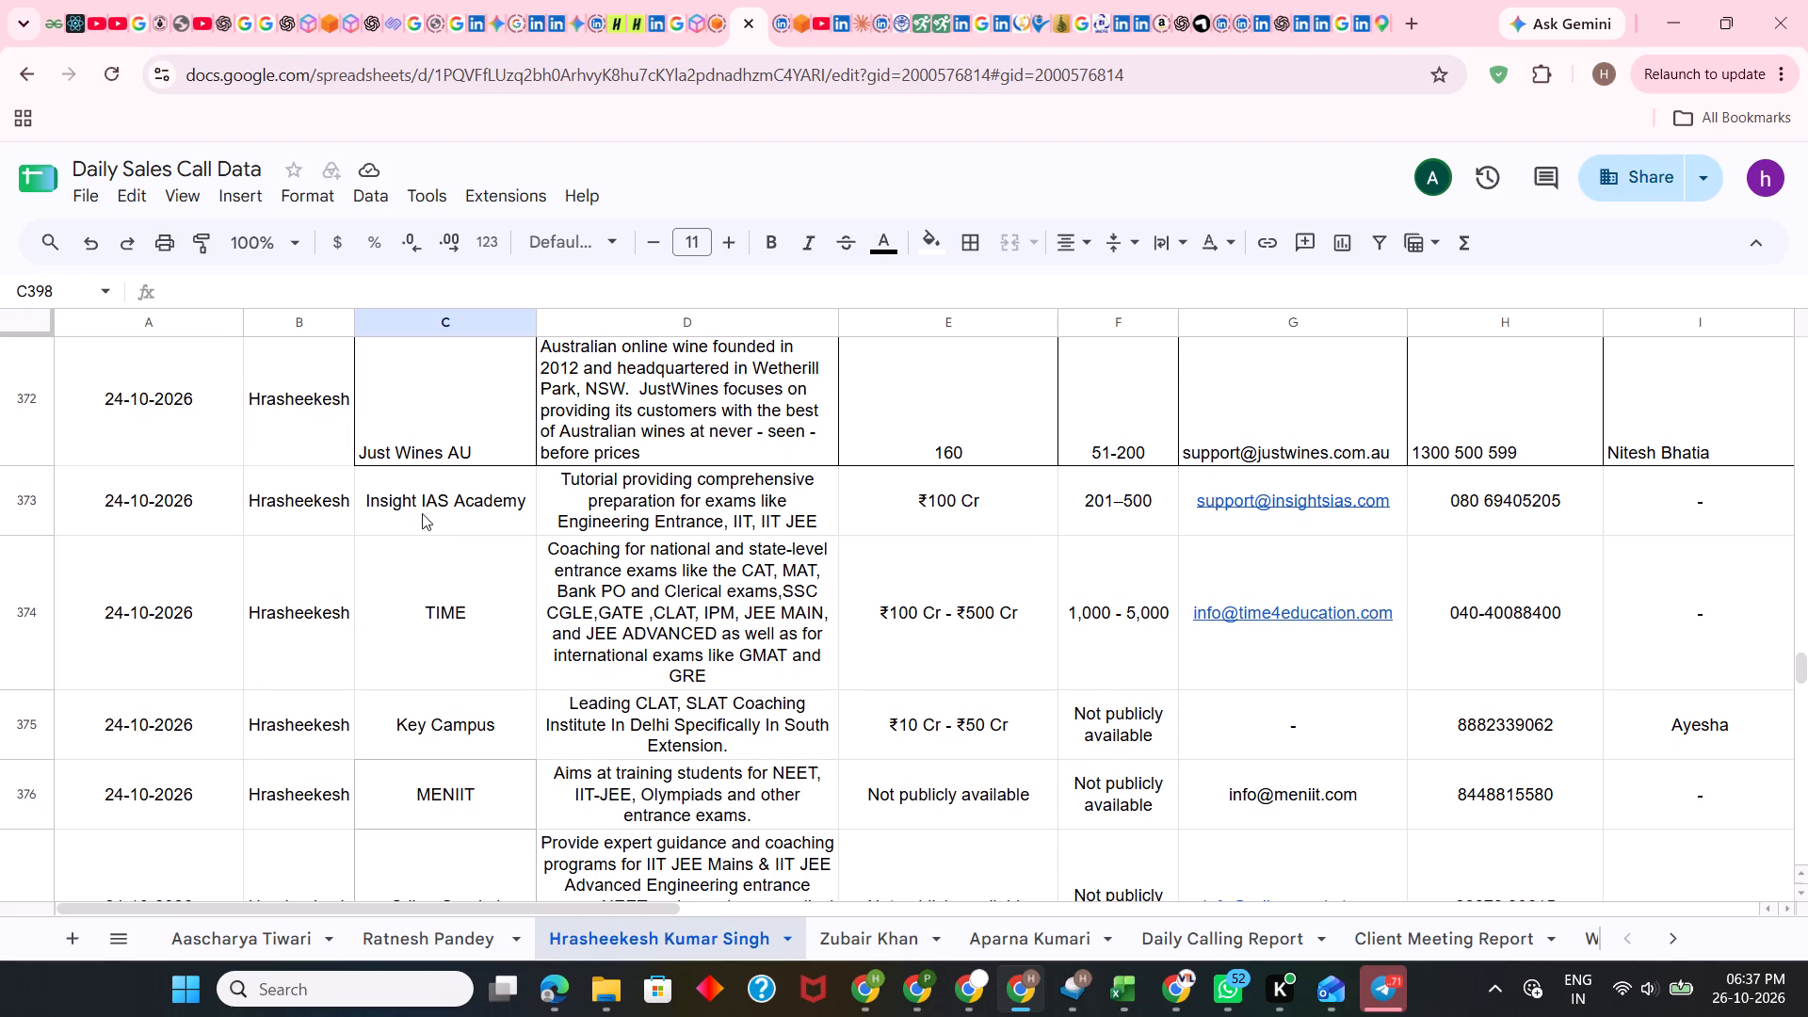
{"action": "left_click", "coordinate": [439, 504]}
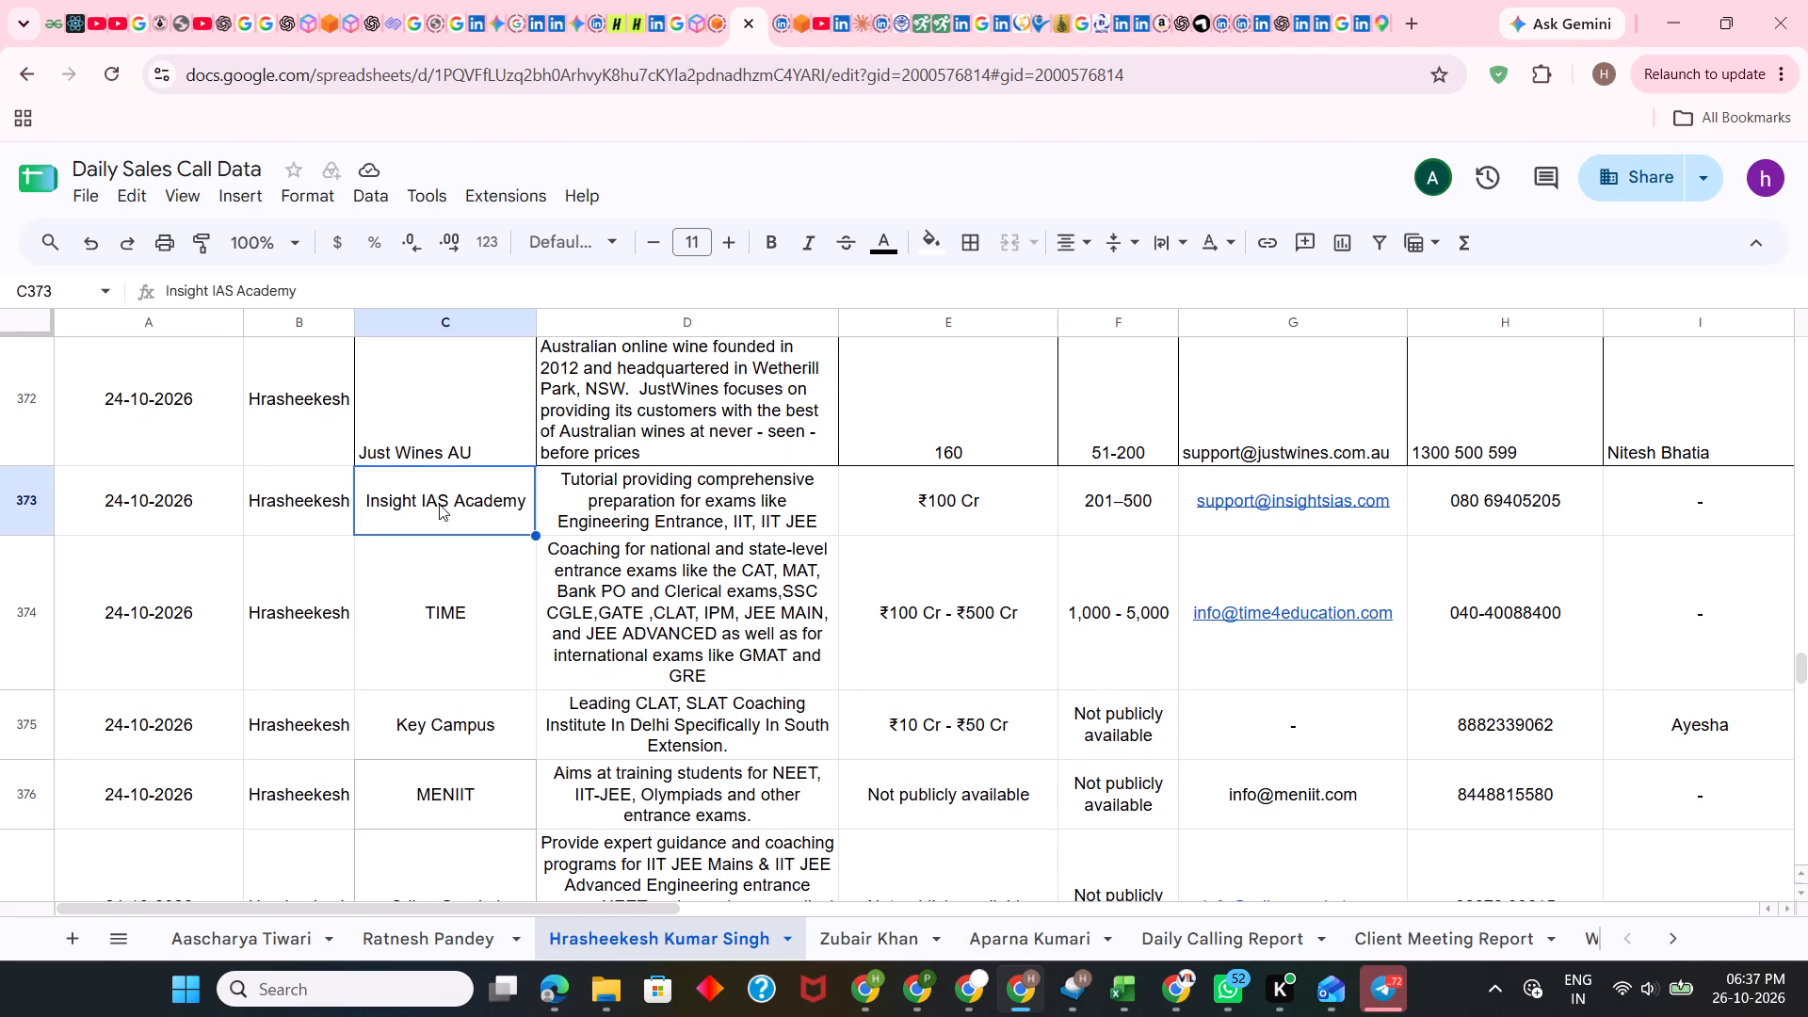
{"action": "scroll", "coordinate": [439, 504], "scroll_direction": "left", "scroll_amount": 9}
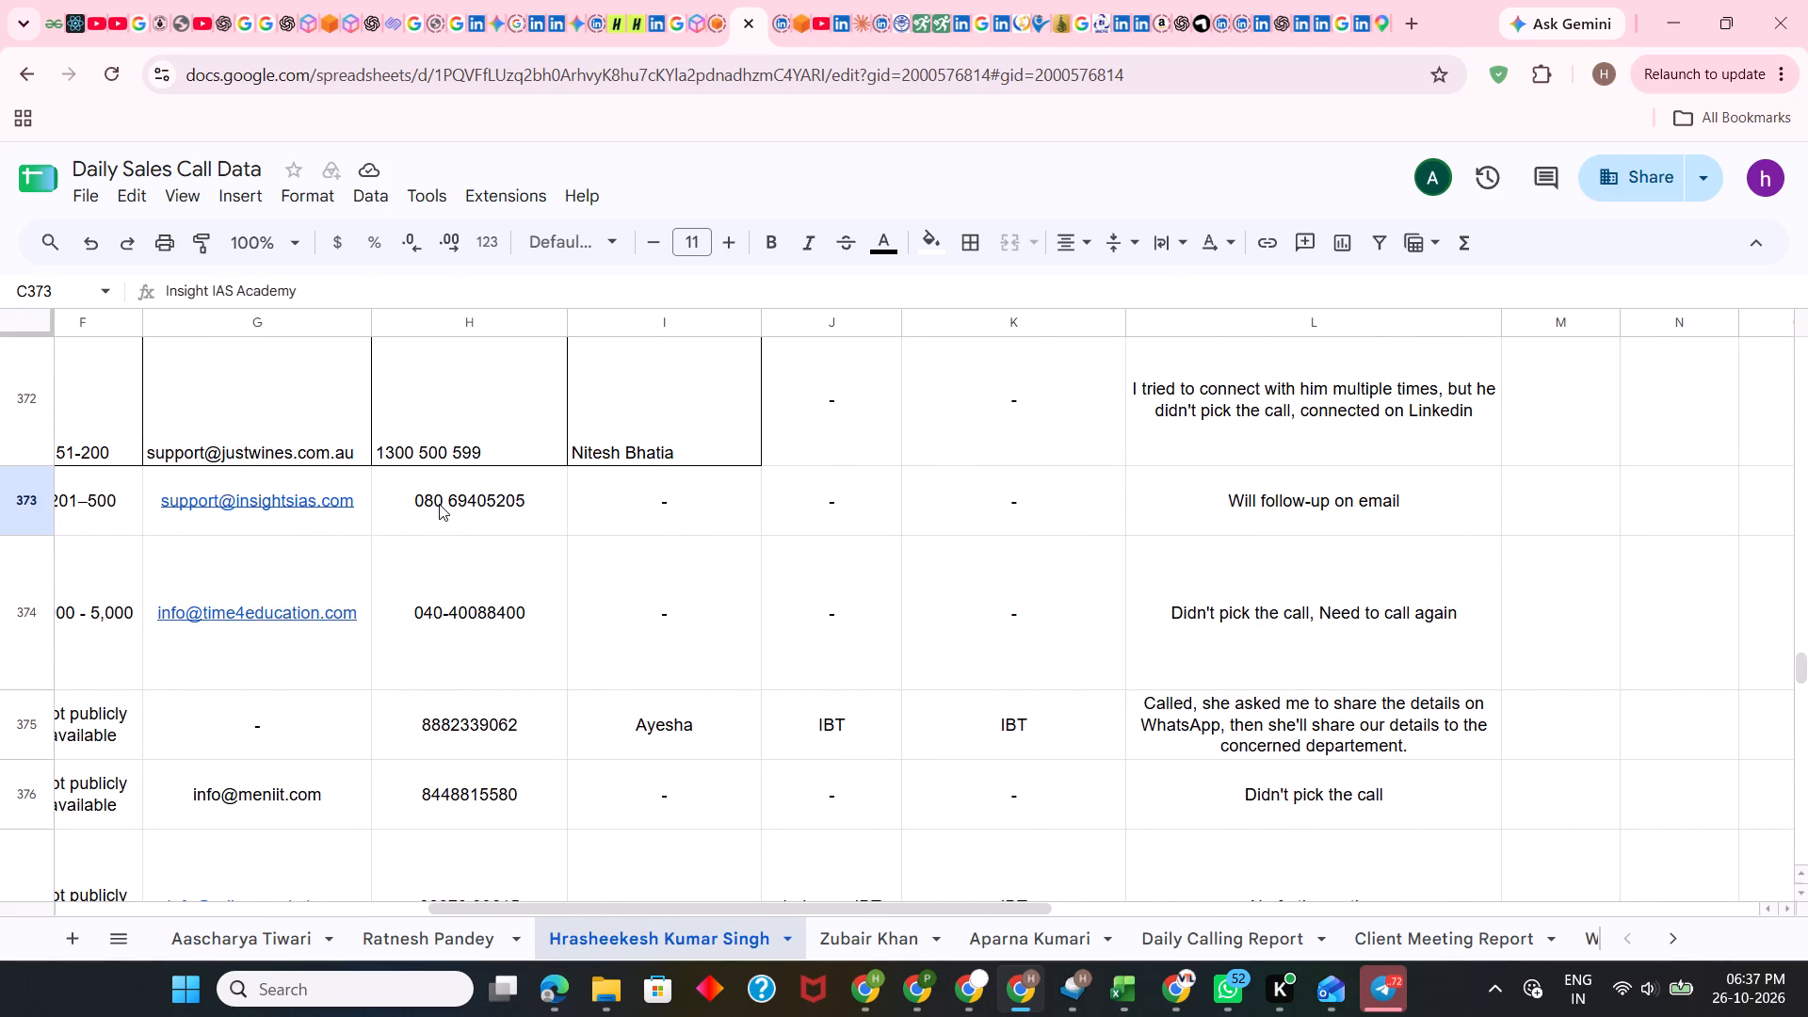
{"action": "scroll", "coordinate": [439, 504], "scroll_direction": "right", "scroll_amount": 14}
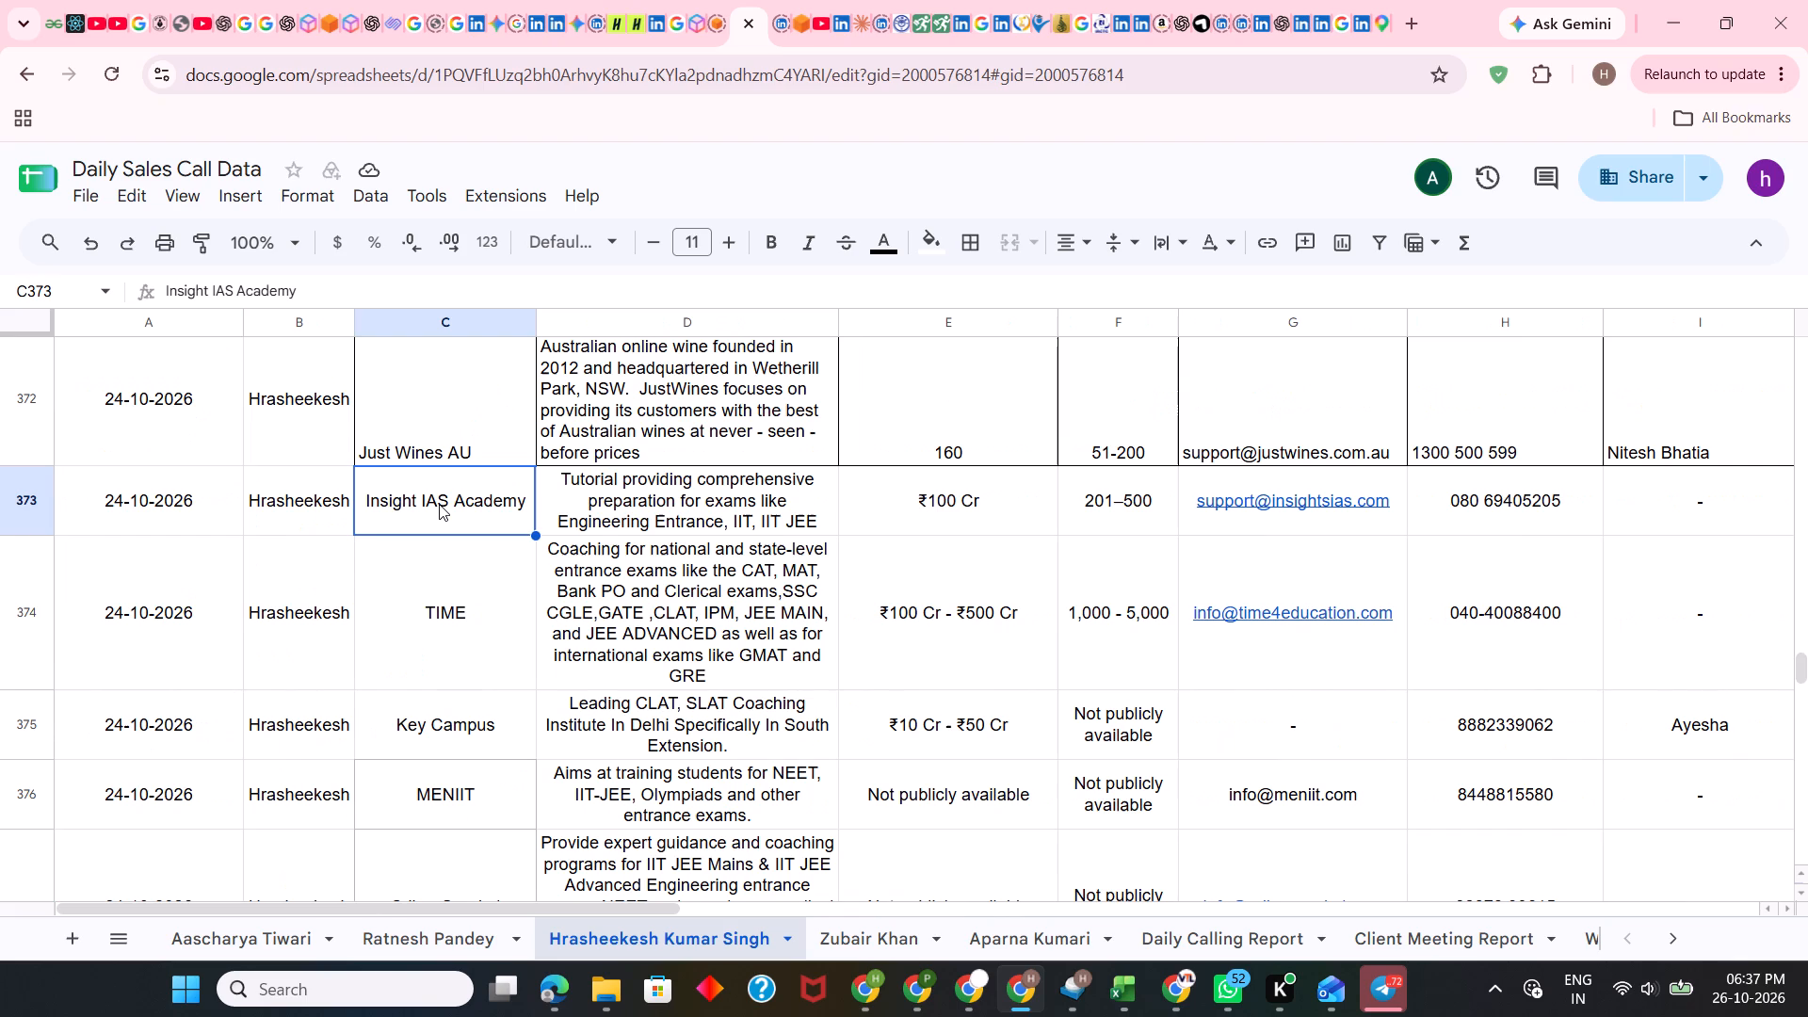
{"action": "key", "text": "shift+Down"}
{"action": "key", "text": "shift+Right"}
{"action": "key", "text": "shift+Right"}
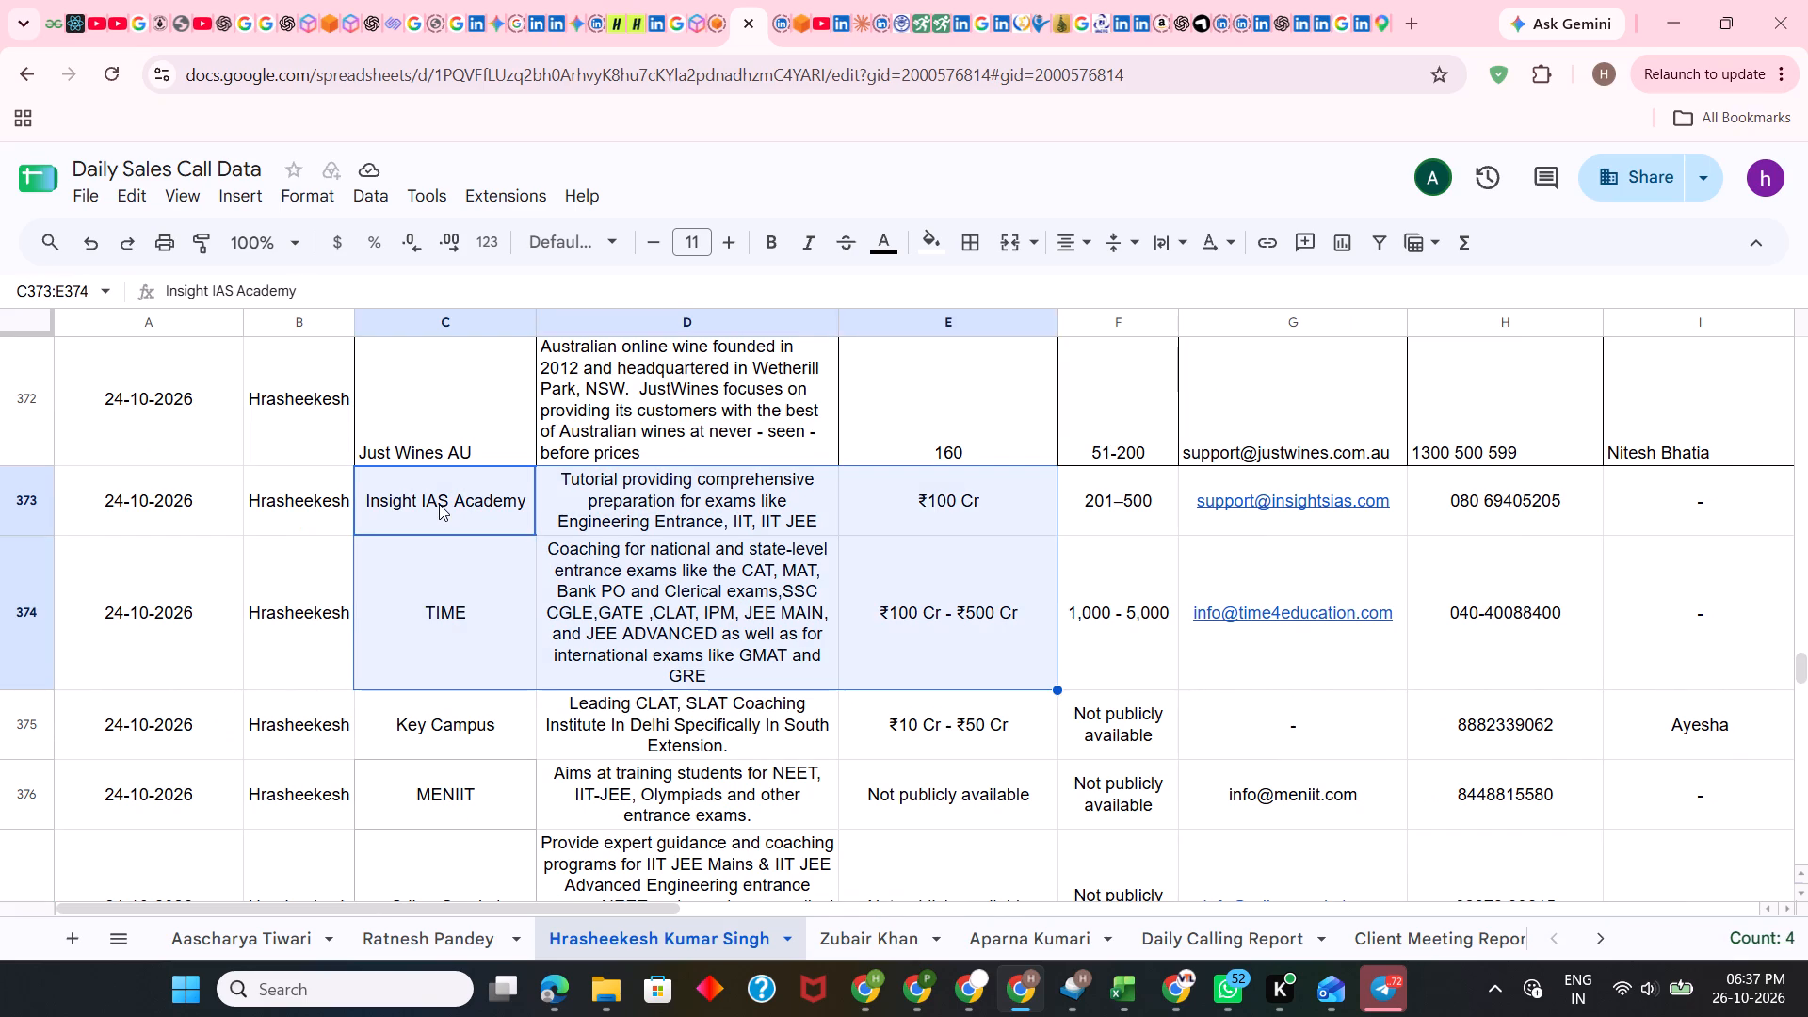
{"action": "key", "text": "shift+Right"}
{"action": "key", "text": "shift+Right"}
{"action": "key", "text": "shift+Right"}
{"action": "key", "text": "shift+Right"}
{"action": "key", "text": "shift+Right"}
{"action": "key", "text": "shift+Right"}
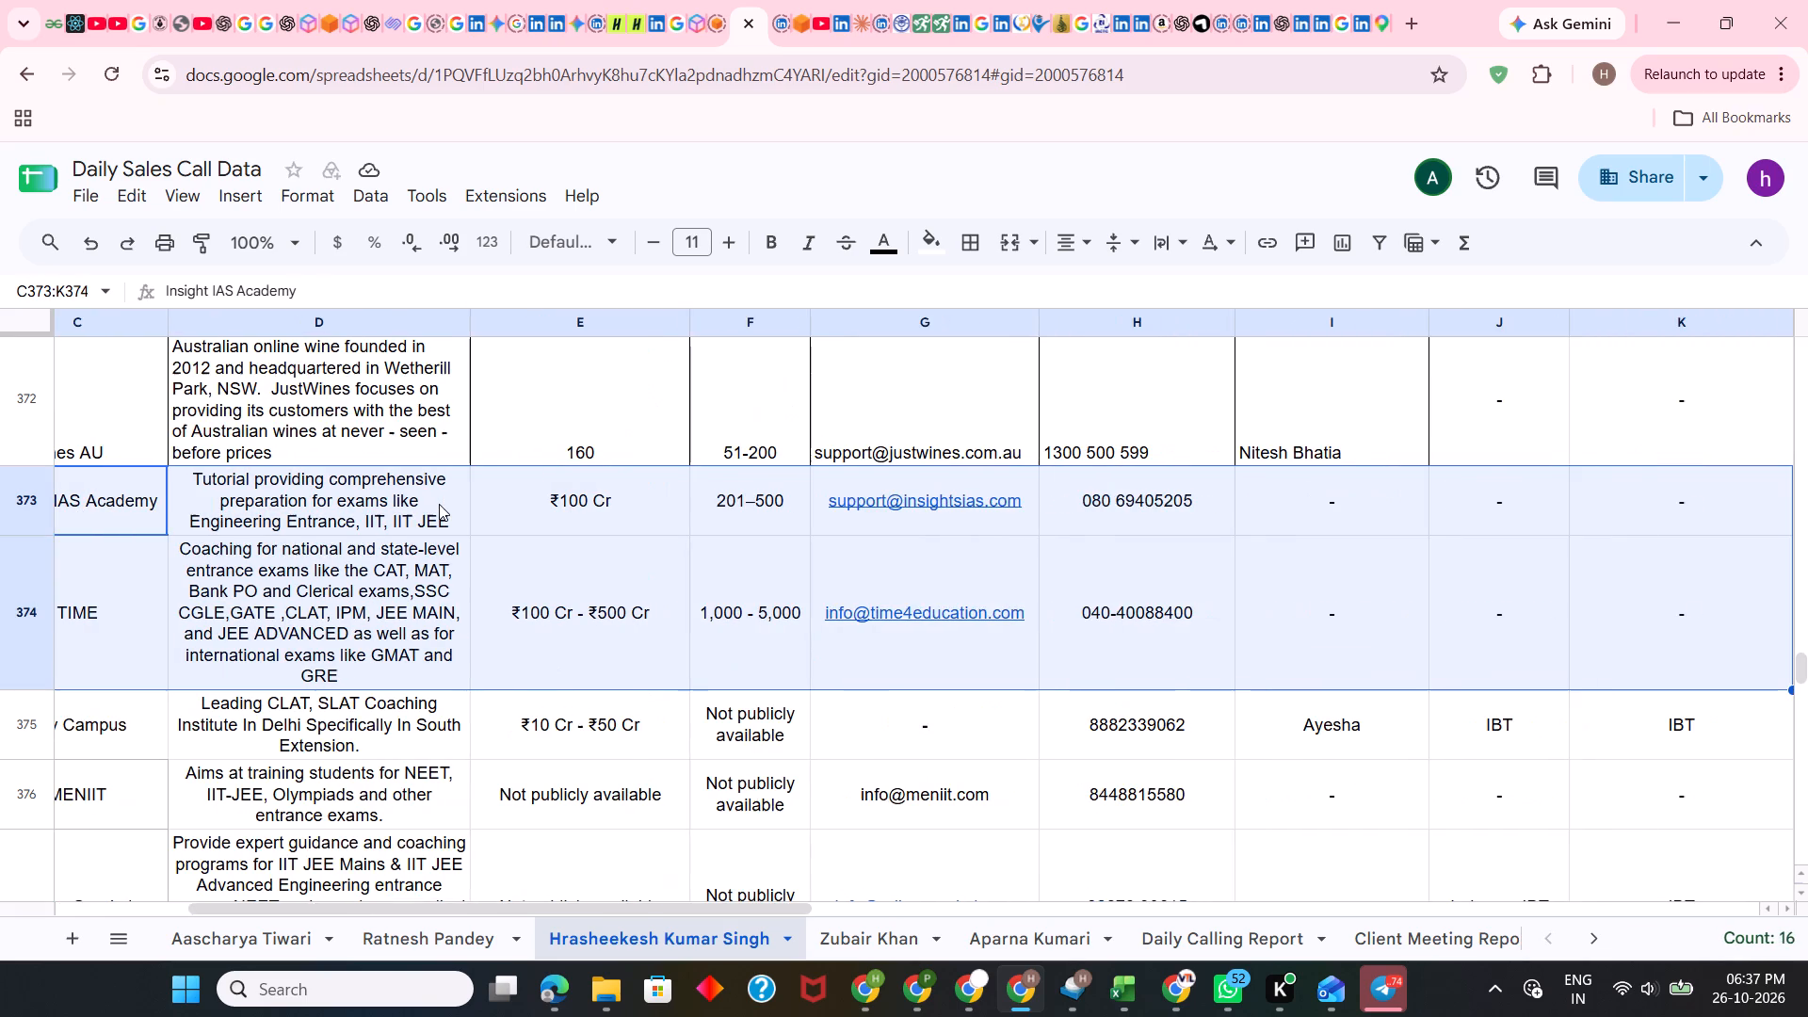
{"action": "key", "text": "shift+Right"}
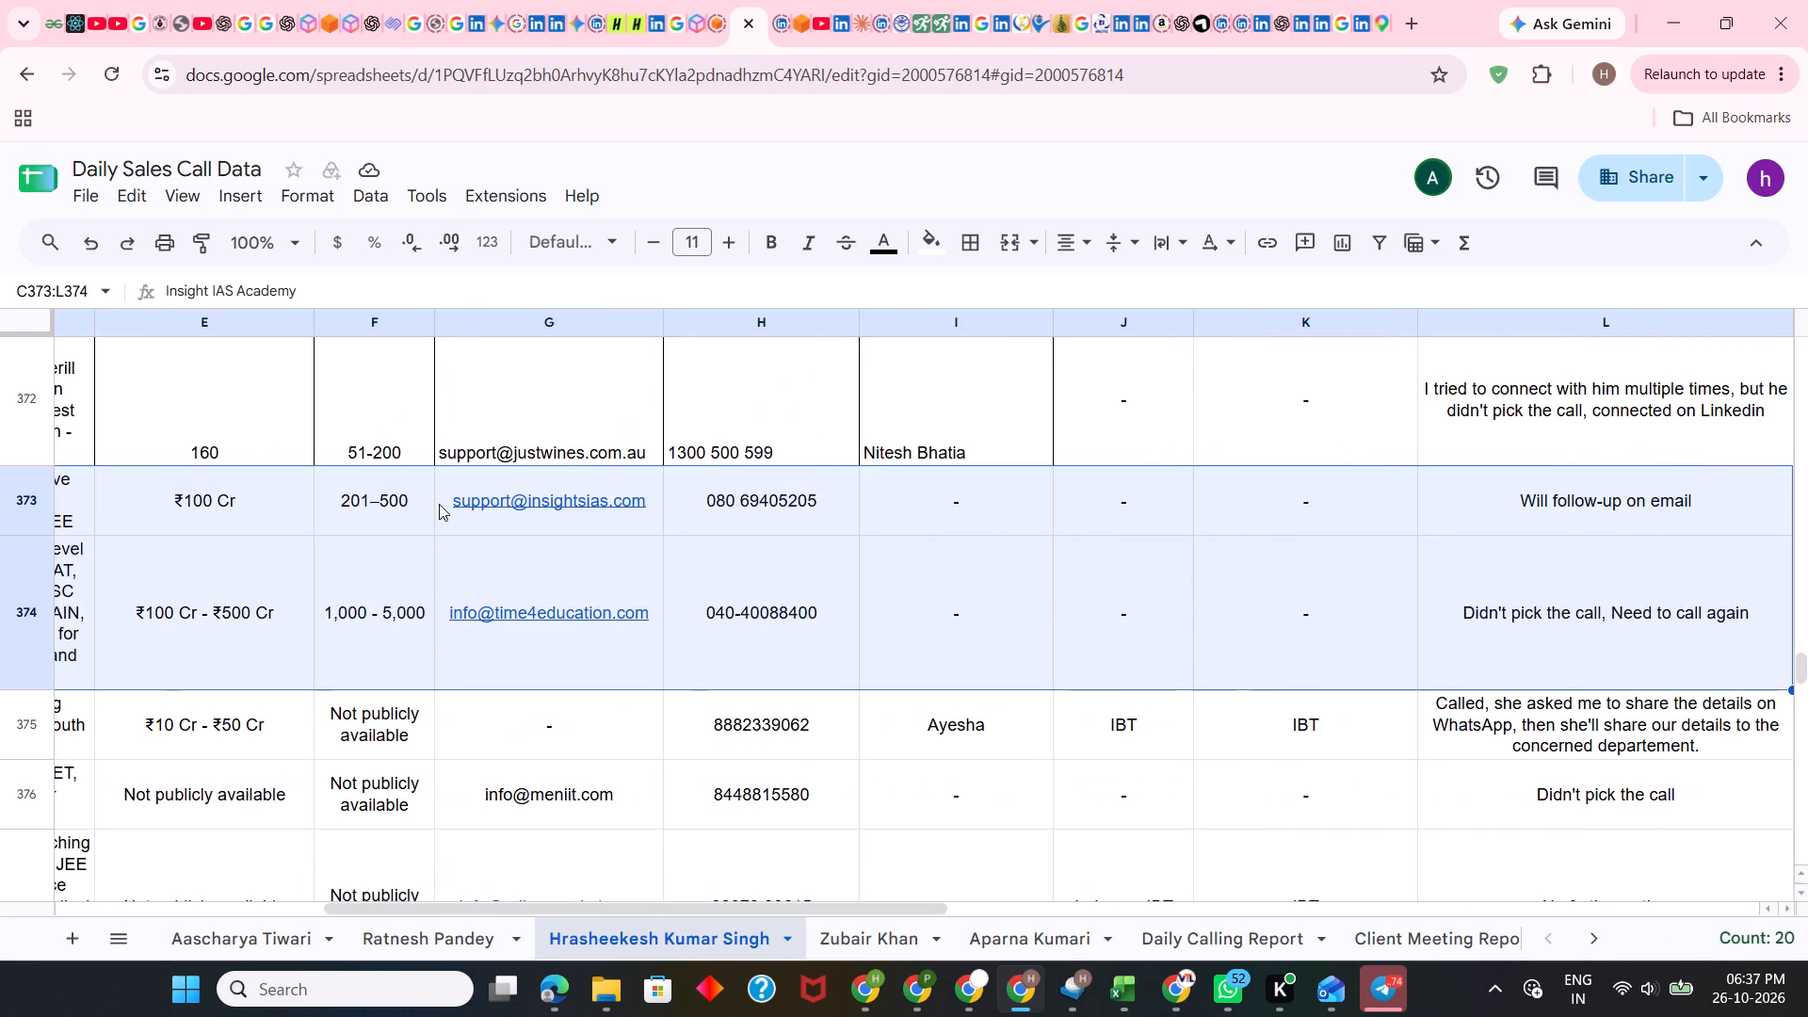
{"action": "key", "text": "ctrl+c"}
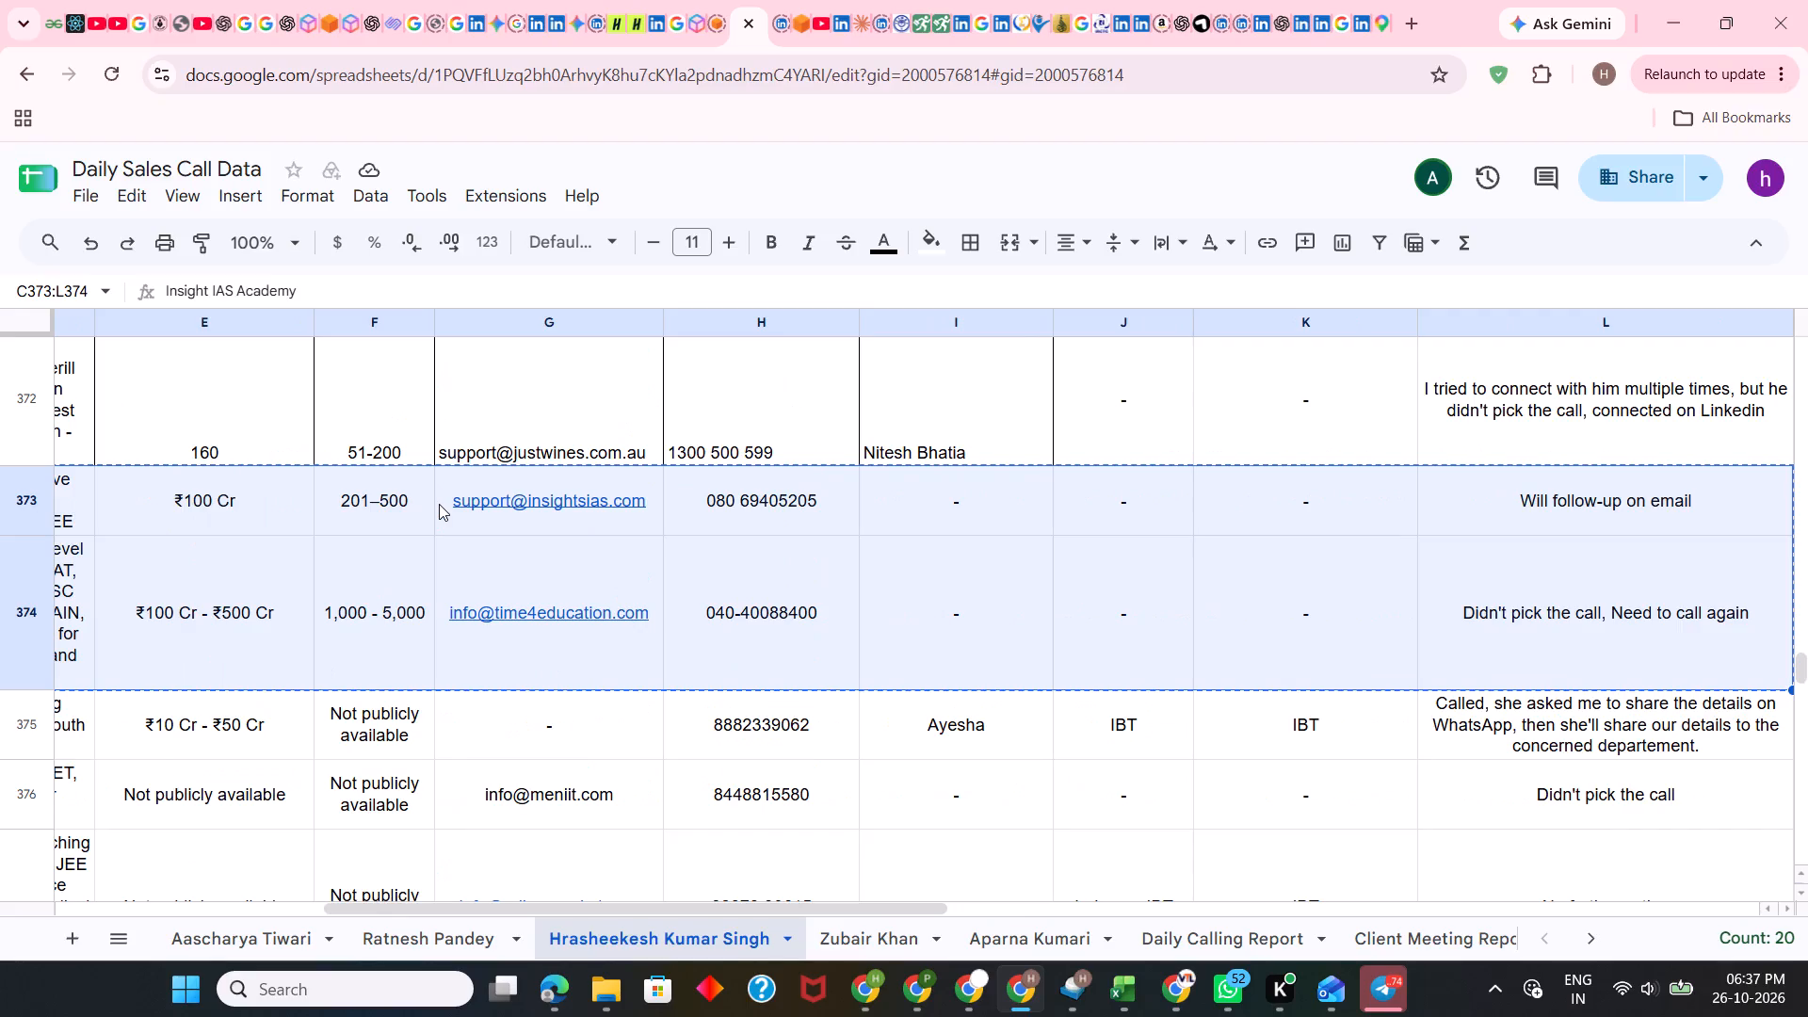
{"action": "scroll", "coordinate": [439, 504], "scroll_direction": "right", "scroll_amount": 10}
{"action": "scroll", "coordinate": [439, 504], "scroll_direction": "down", "scroll_amount": 7}
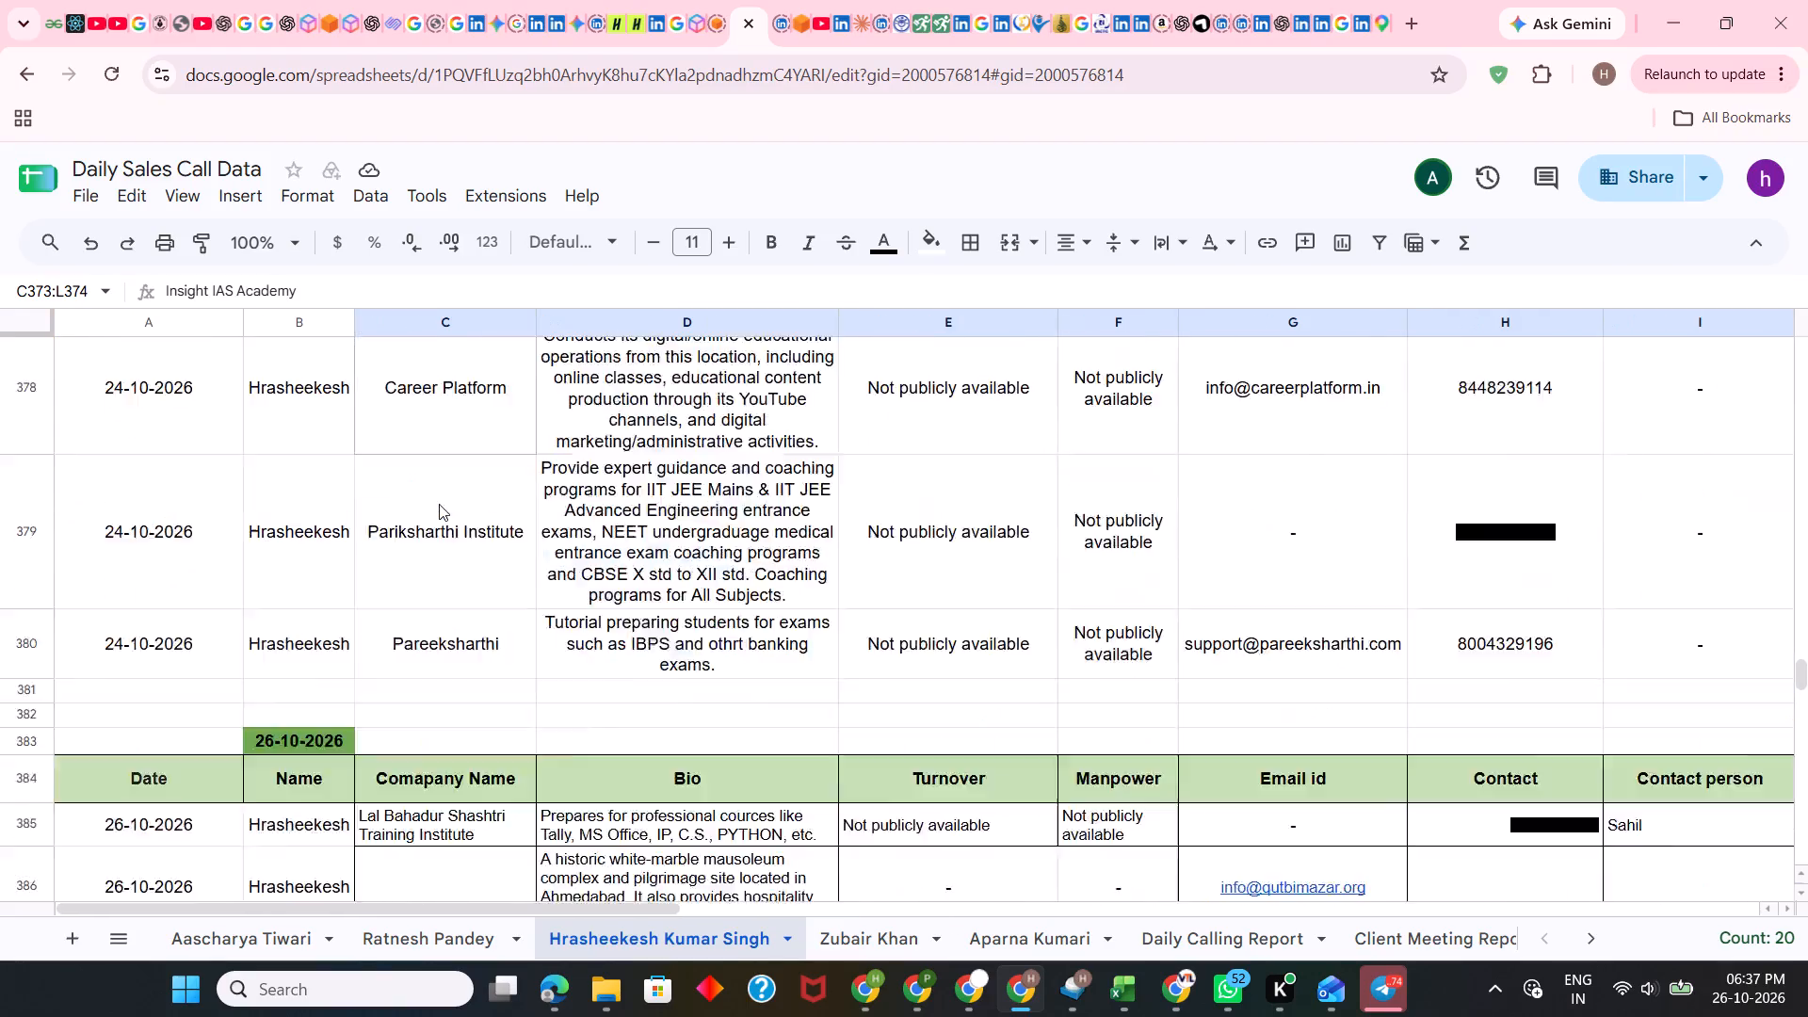
{"action": "left_click", "coordinate": [444, 568]}
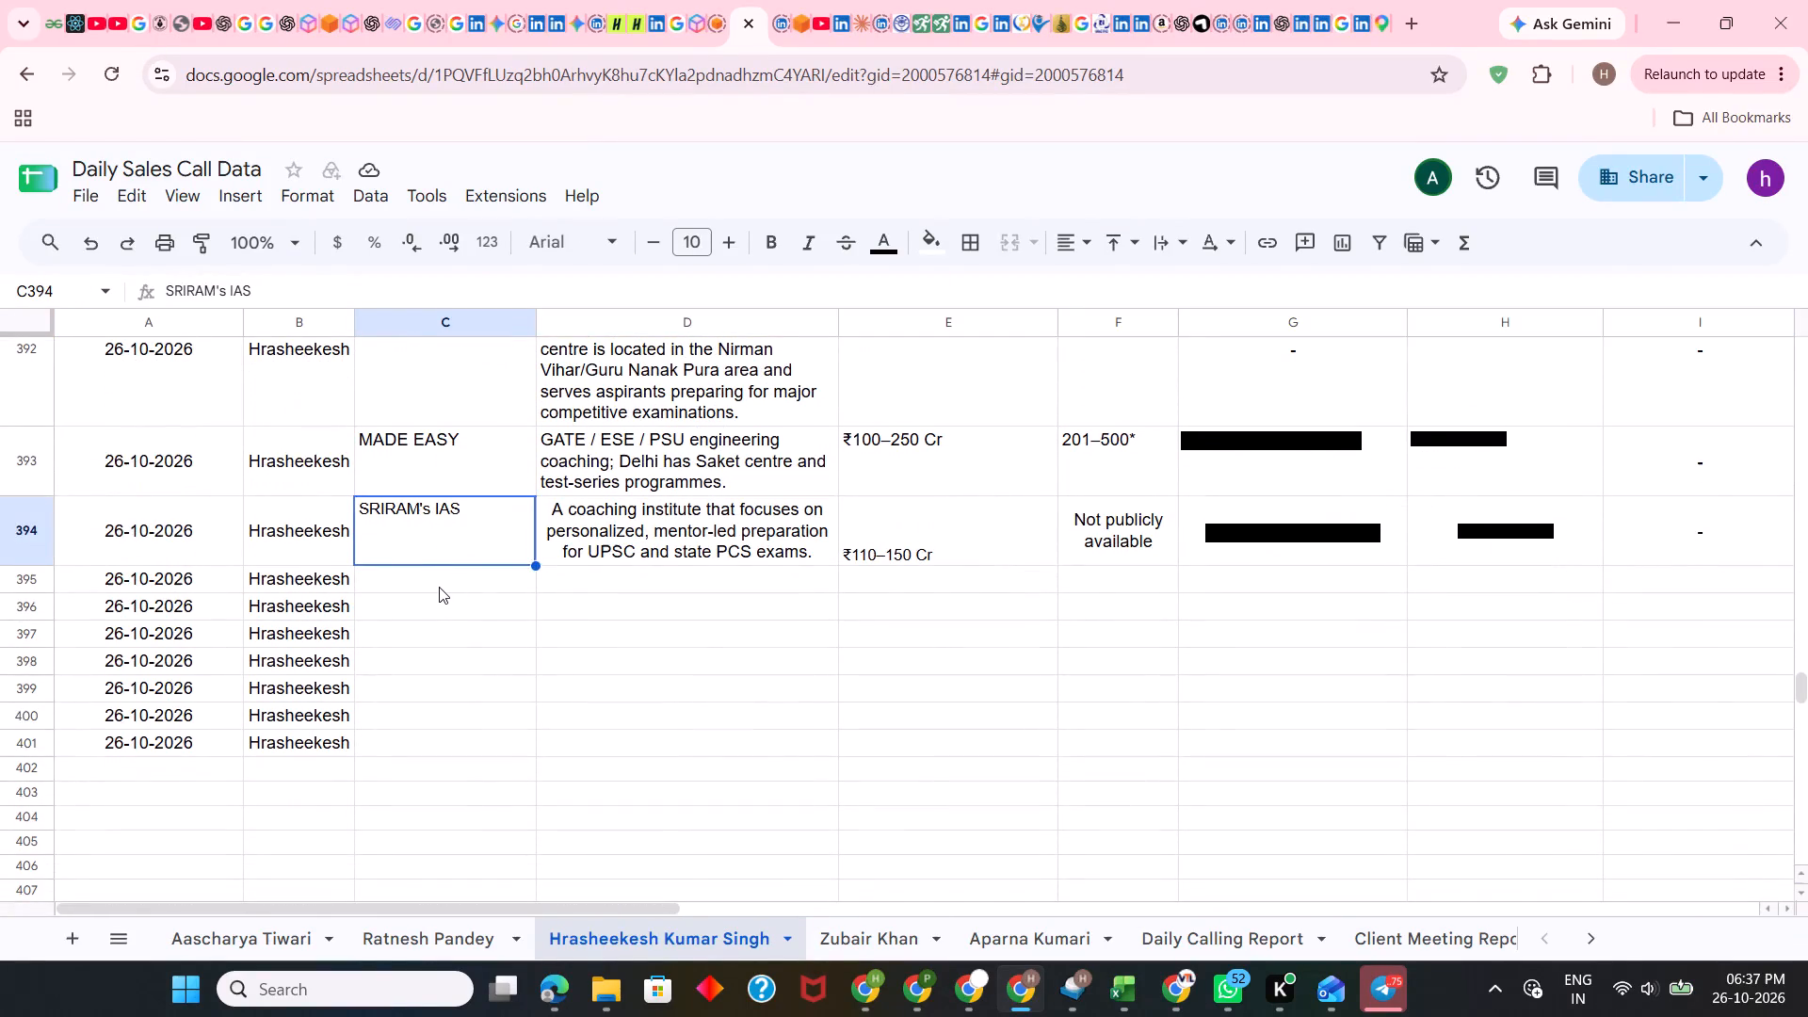
{"action": "left_click", "coordinate": [439, 587]}
{"action": "key", "text": "ctrl+v"}
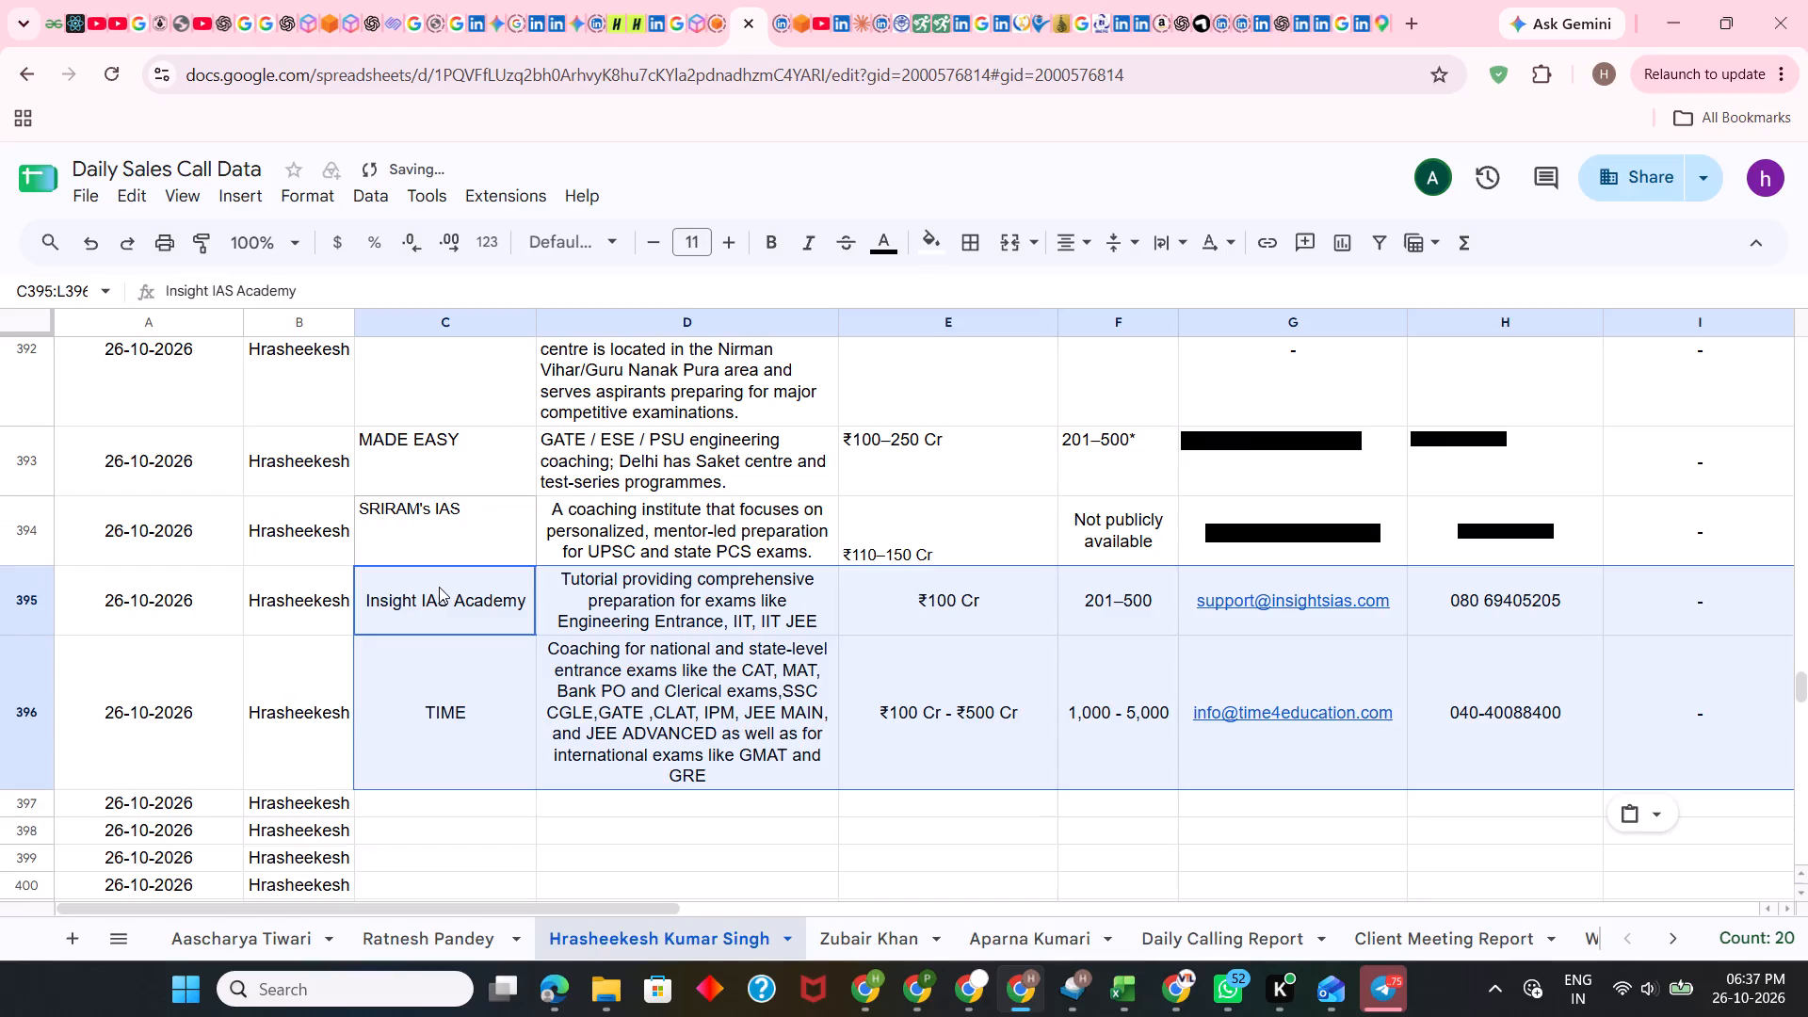
Examine the call remarks of the 24-10-2026 records from Srijan Gurukul to Pareeksharthi for entries to reuse.
{"action": "scroll", "coordinate": [439, 587], "scroll_direction": "up", "scroll_amount": 5}
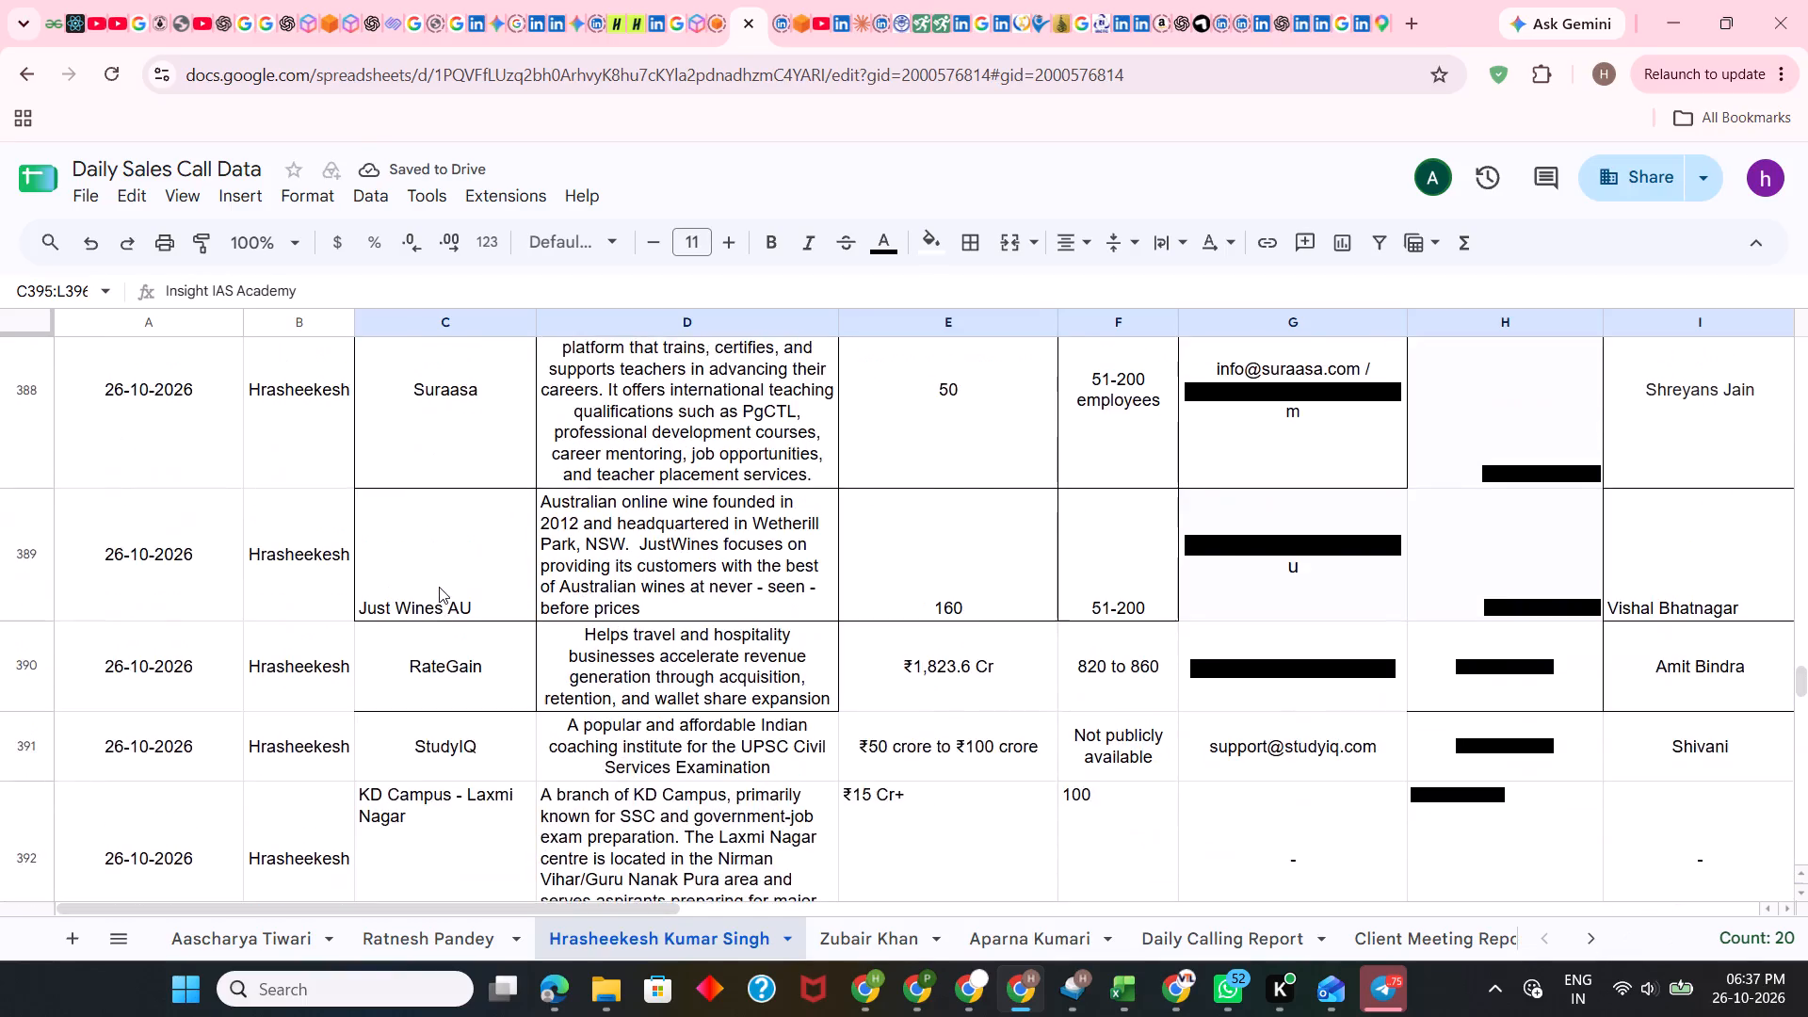
{"action": "scroll", "coordinate": [439, 587], "scroll_direction": "down", "scroll_amount": 3}
{"action": "scroll", "coordinate": [439, 587], "scroll_direction": "up", "scroll_amount": 12}
{"action": "scroll", "coordinate": [439, 587], "scroll_direction": "right", "scroll_amount": 1}
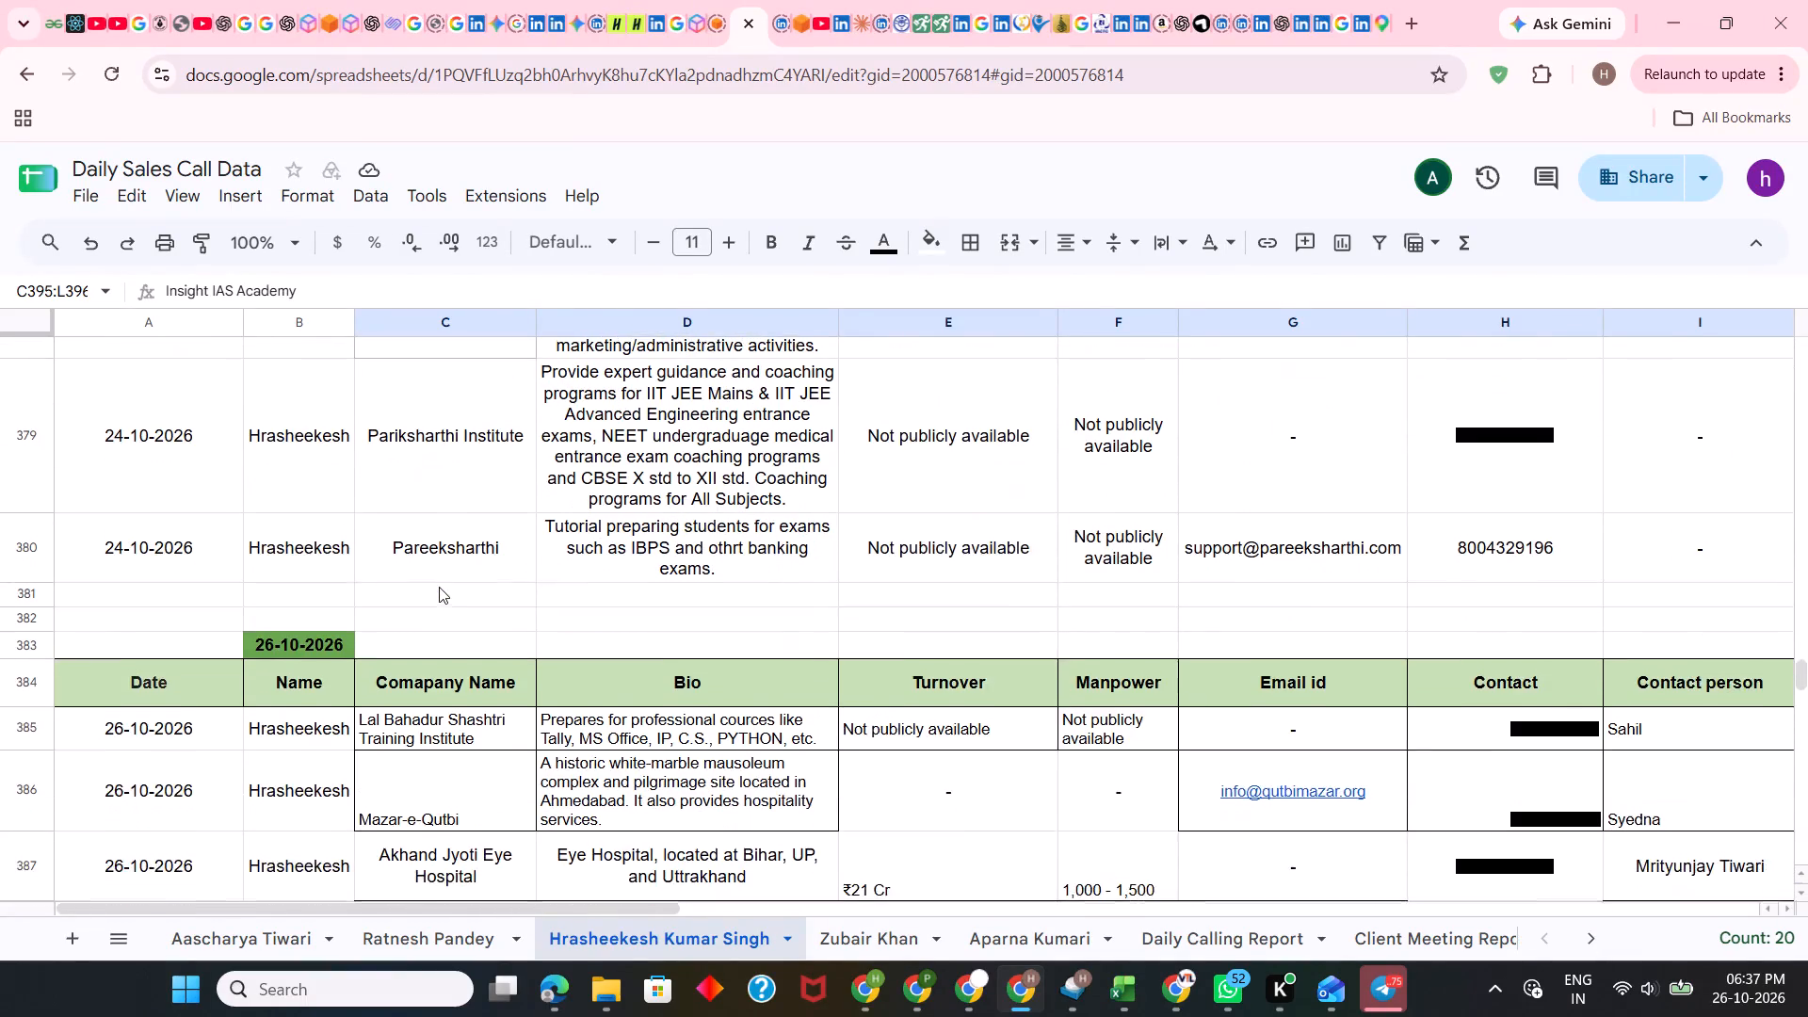
{"action": "scroll", "coordinate": [439, 587], "scroll_direction": "right", "scroll_amount": 1}
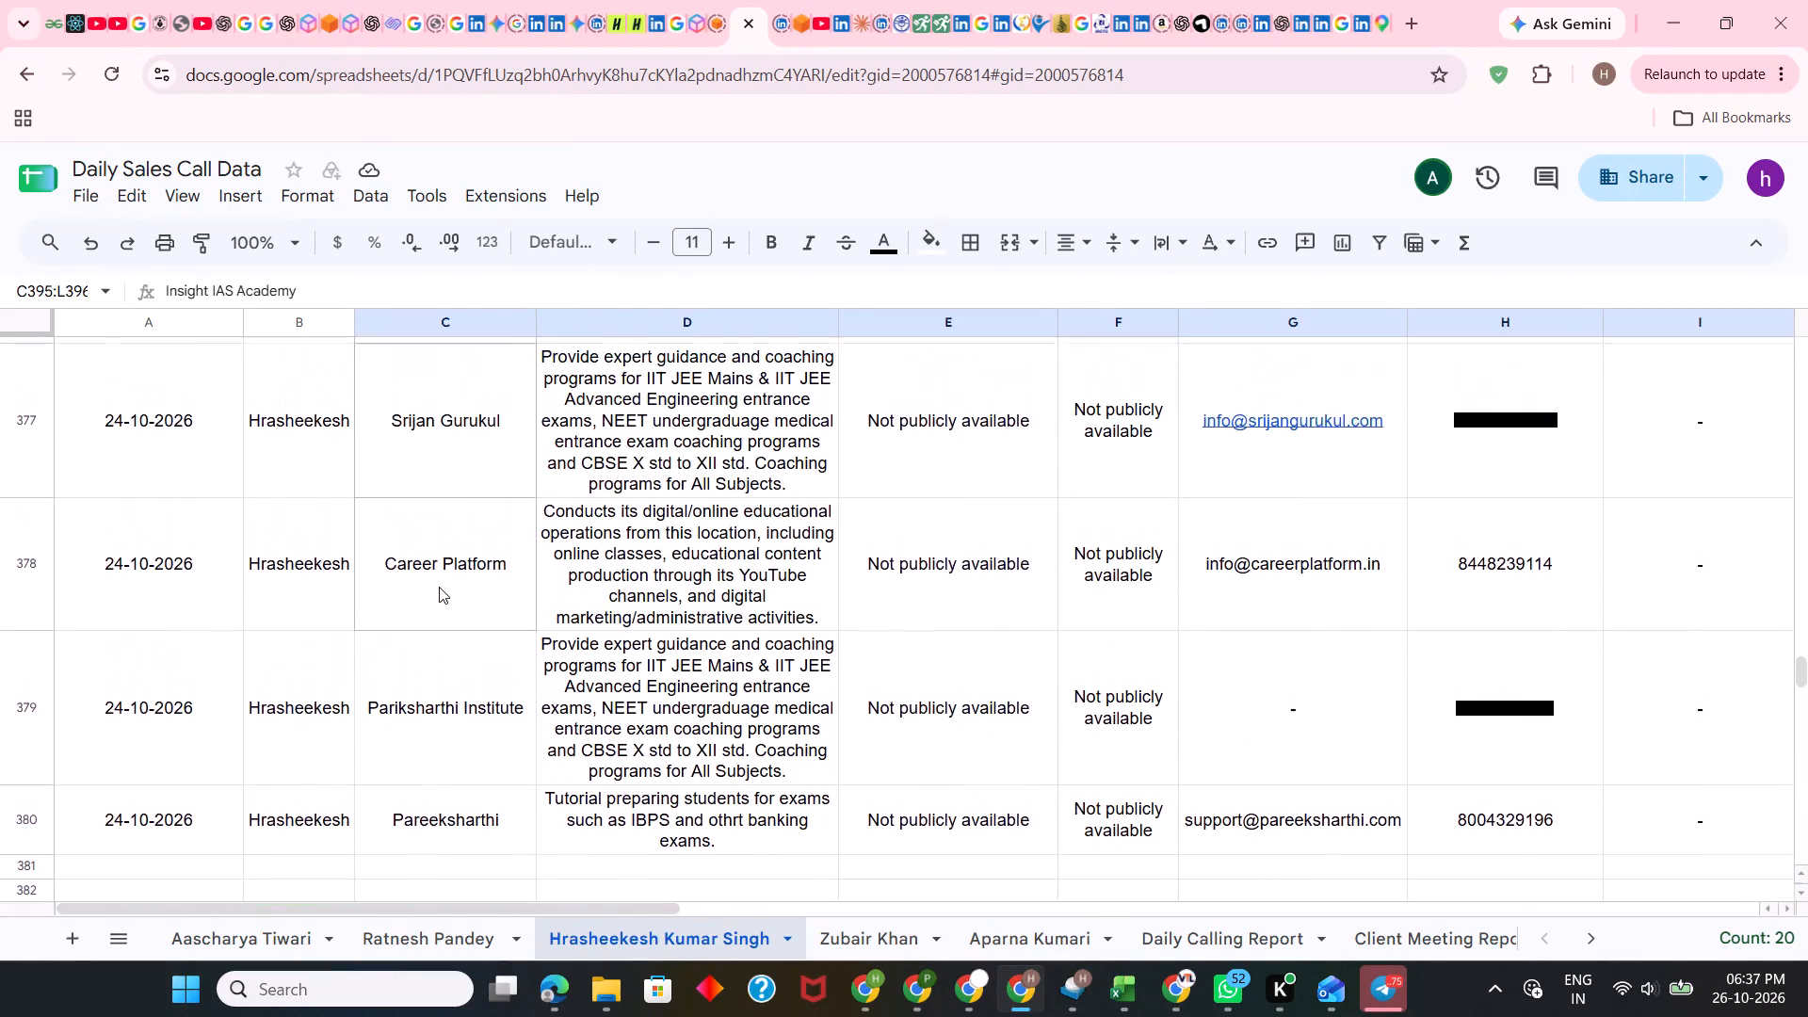
{"action": "scroll", "coordinate": [439, 587], "scroll_direction": "right", "scroll_amount": 1}
{"action": "scroll", "coordinate": [439, 587], "scroll_direction": "left", "scroll_amount": 7}
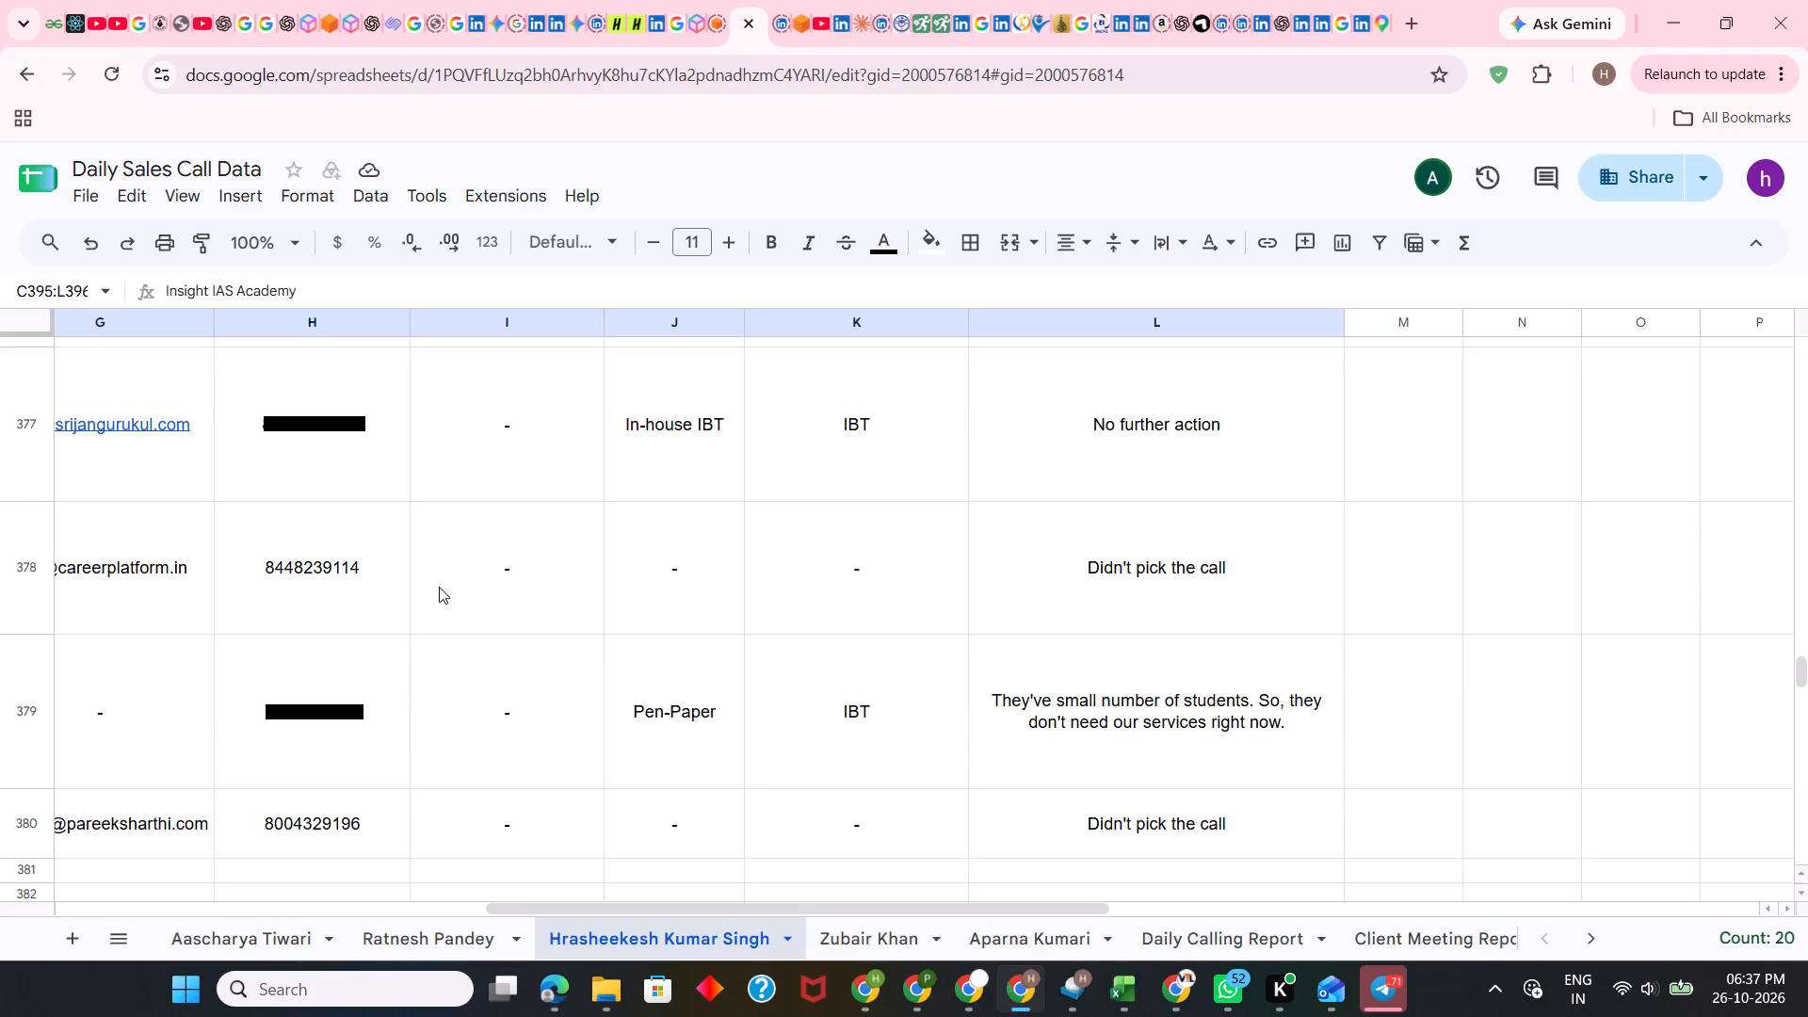
{"action": "scroll", "coordinate": [439, 587], "scroll_direction": "right", "scroll_amount": 1}
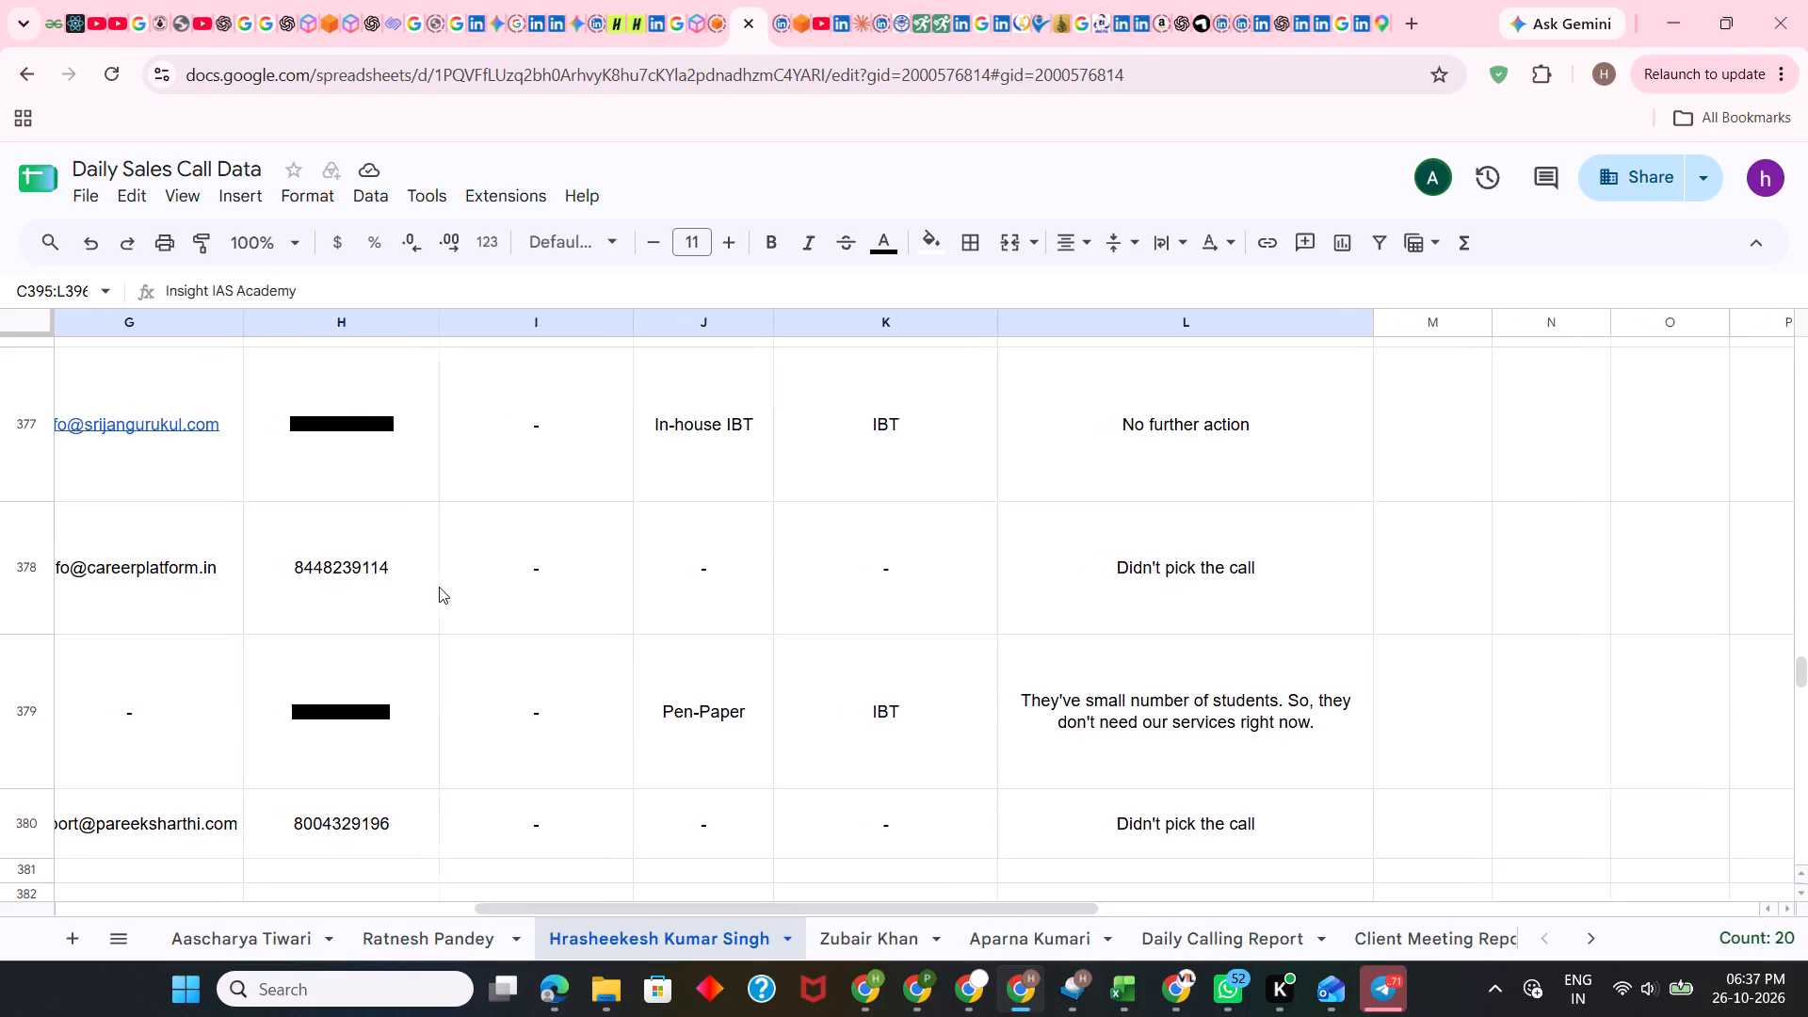
{"action": "scroll", "coordinate": [439, 587], "scroll_direction": "right", "scroll_amount": 2}
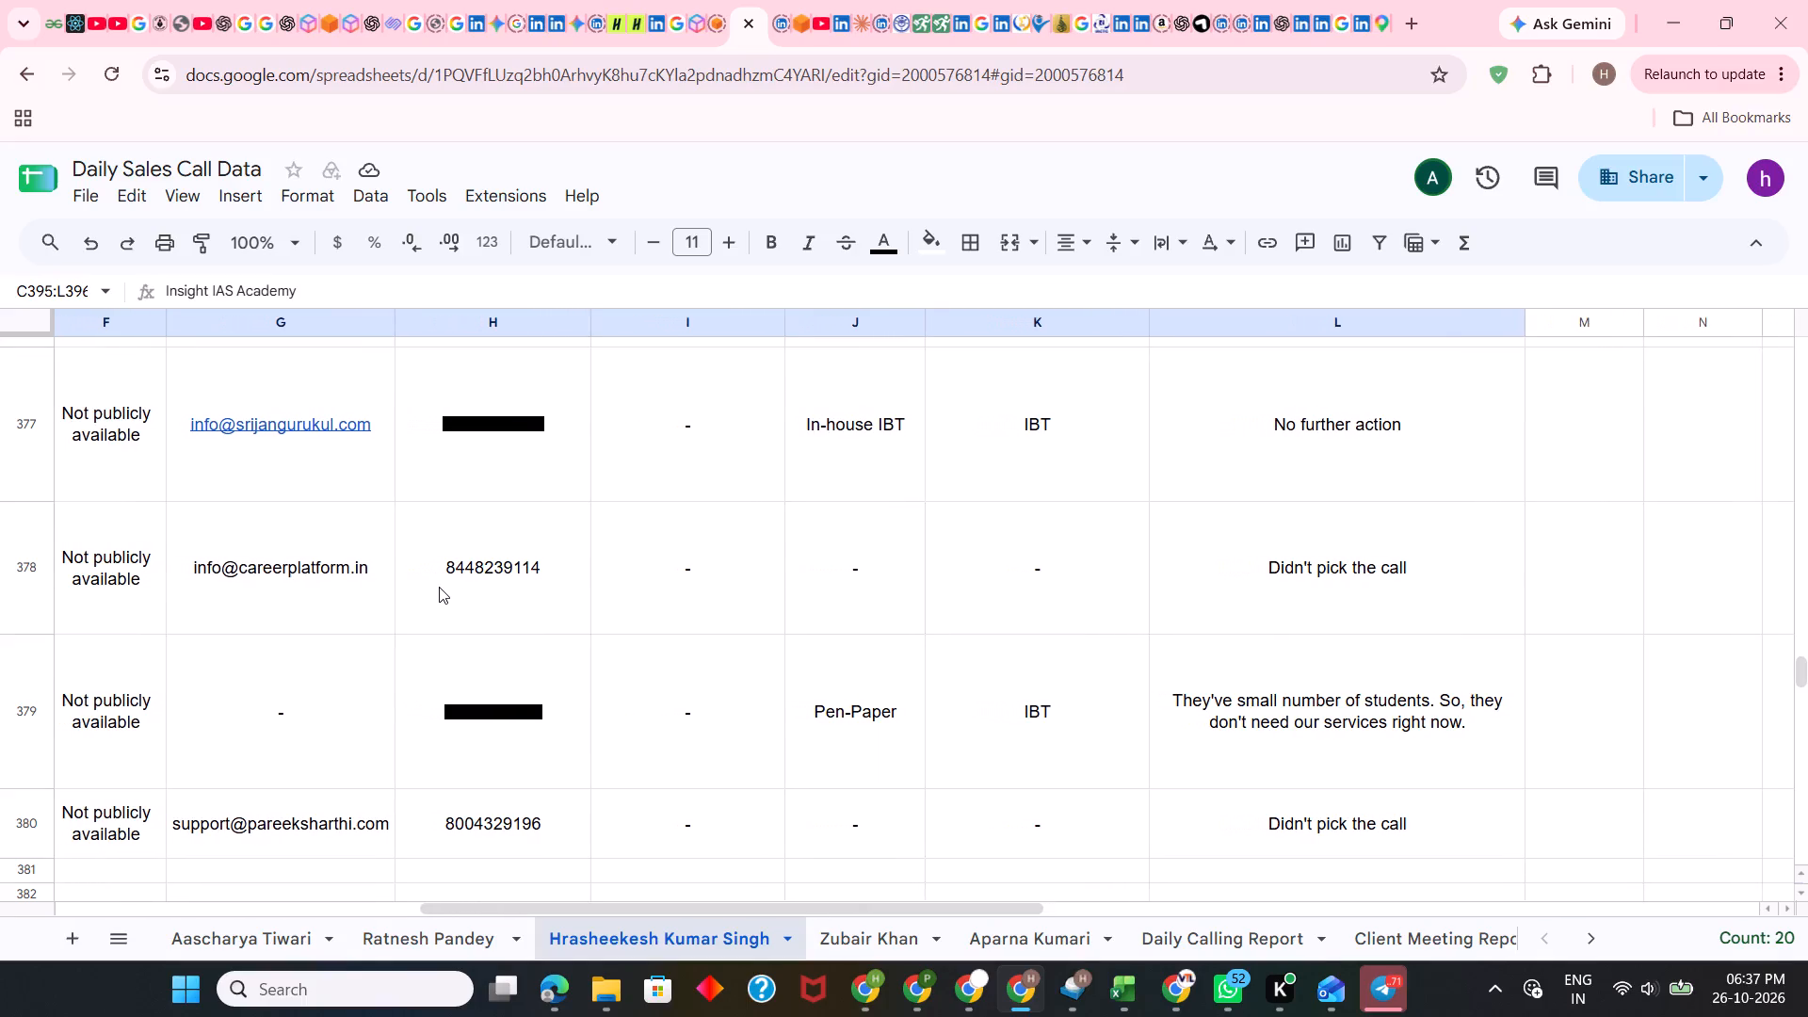
{"action": "scroll", "coordinate": [439, 587], "scroll_direction": "right", "scroll_amount": 16}
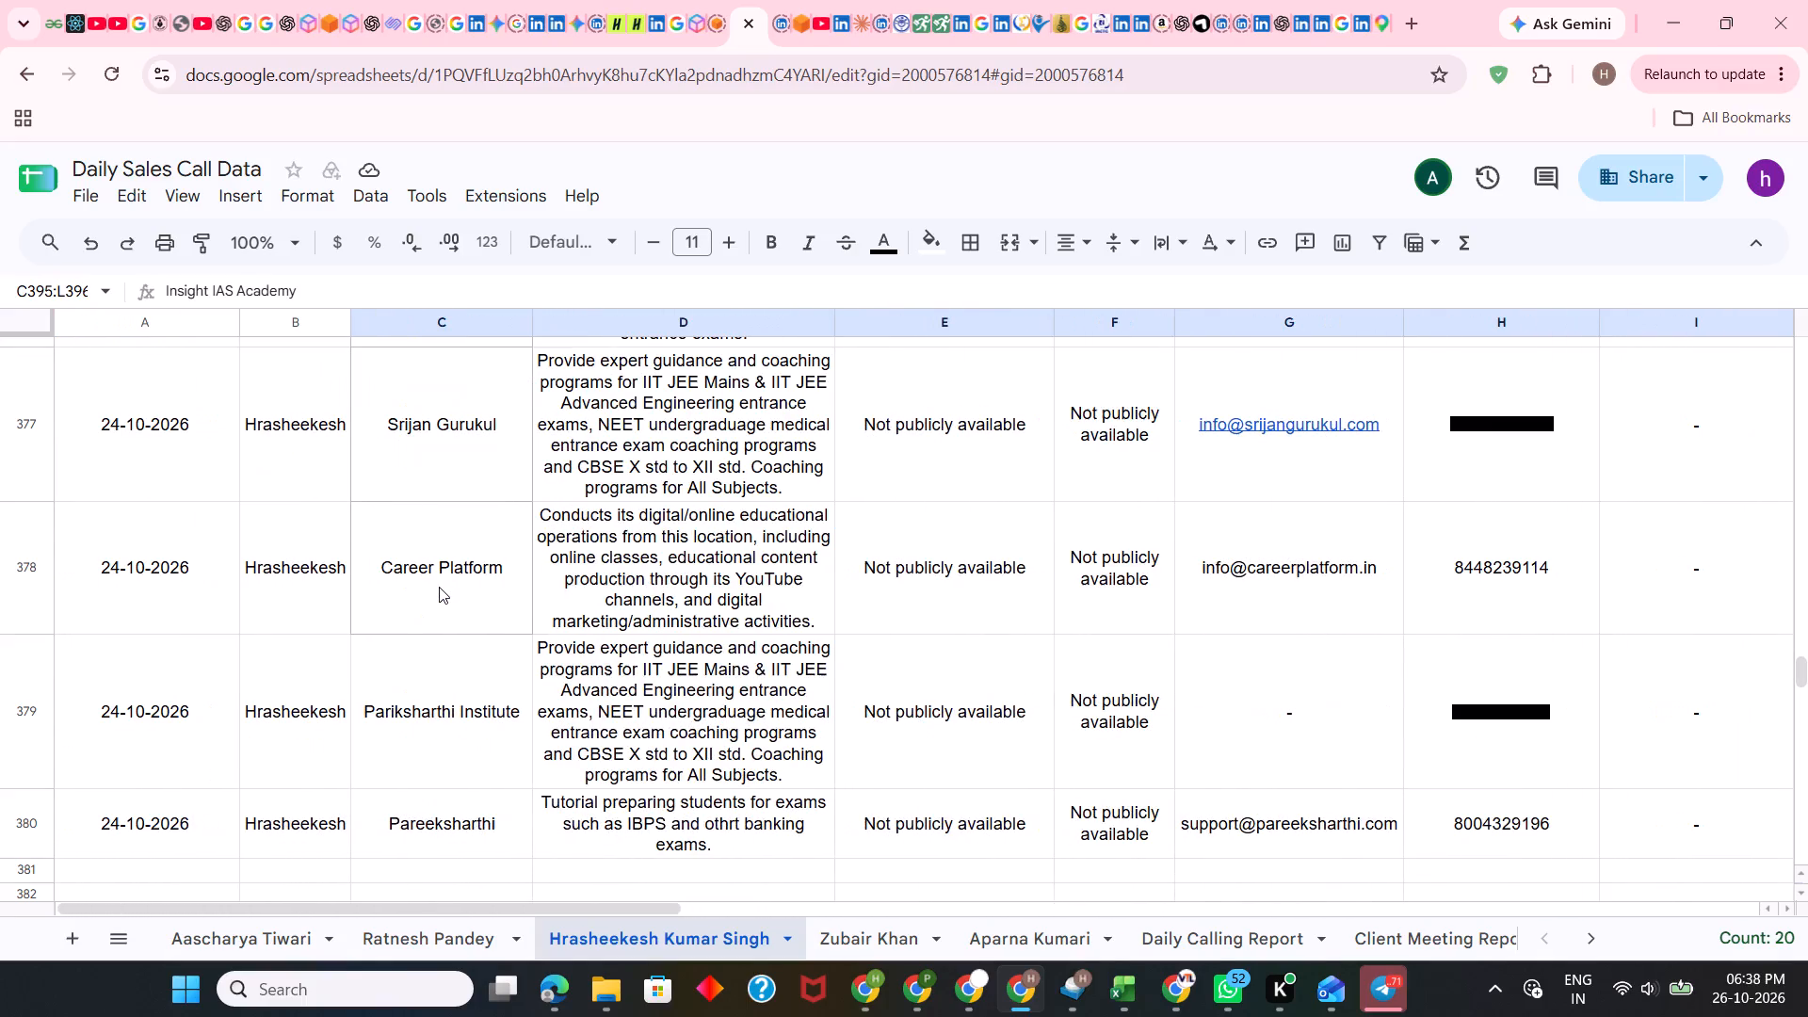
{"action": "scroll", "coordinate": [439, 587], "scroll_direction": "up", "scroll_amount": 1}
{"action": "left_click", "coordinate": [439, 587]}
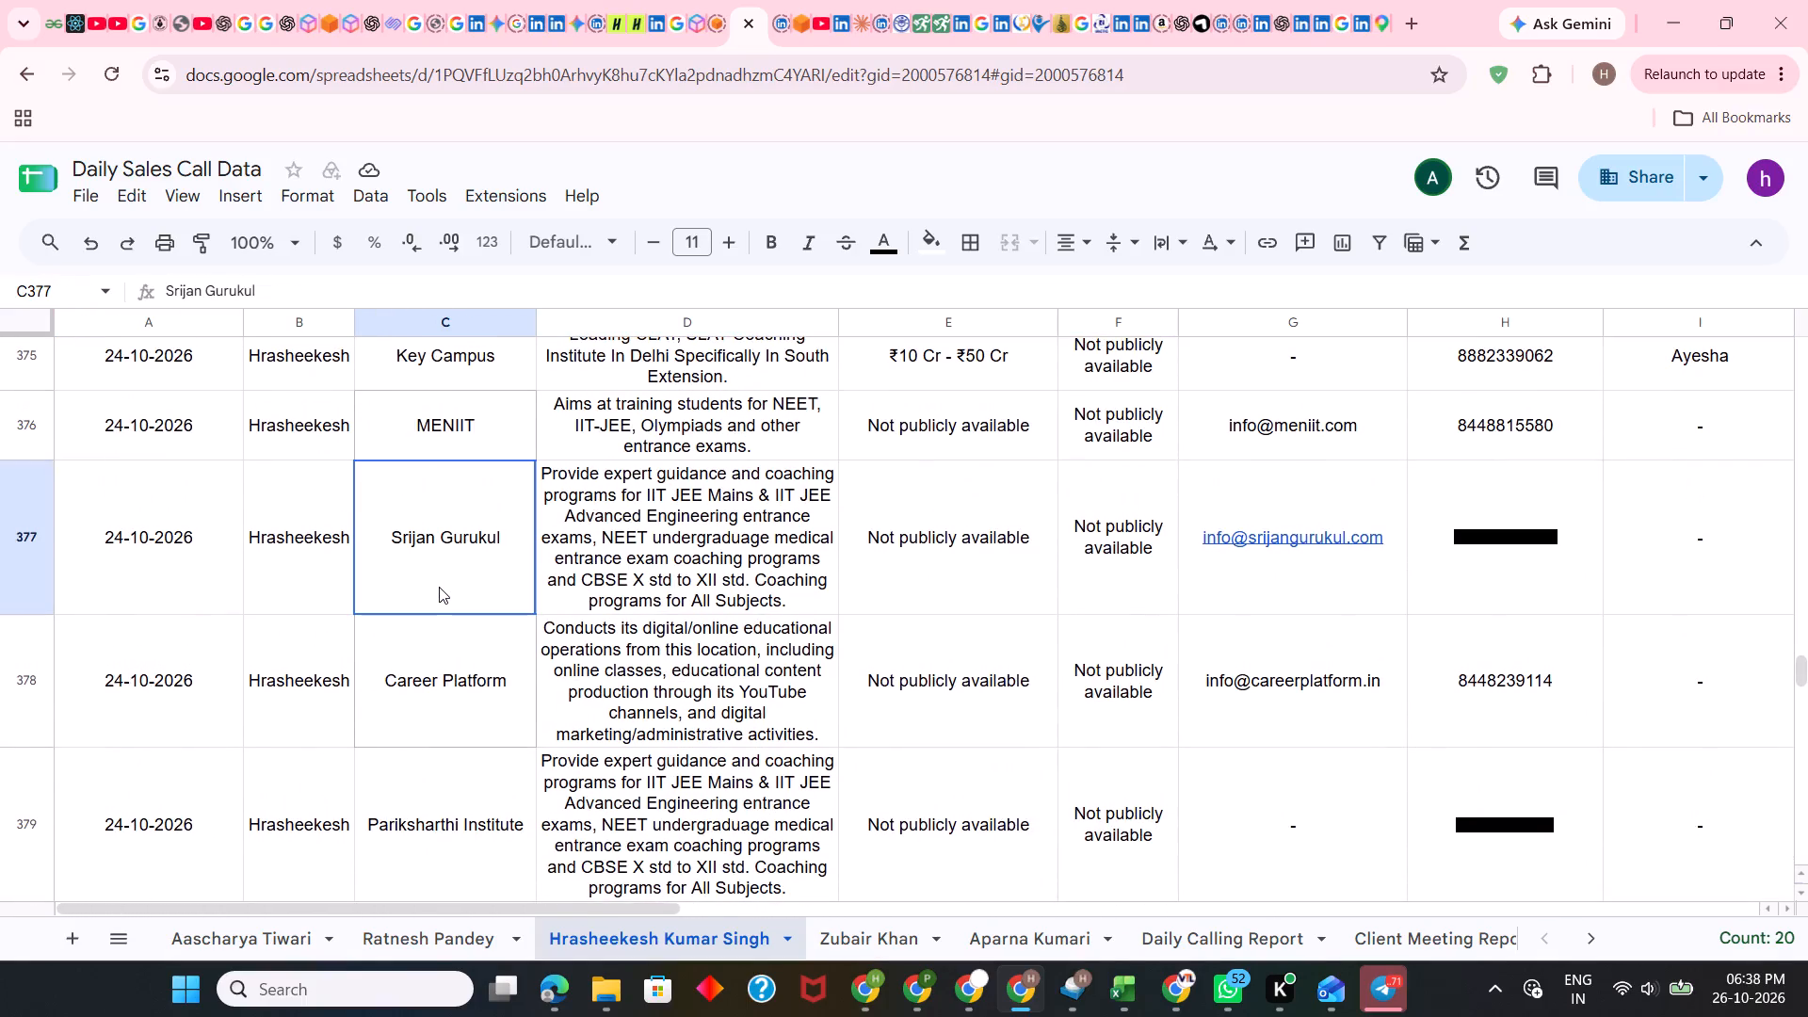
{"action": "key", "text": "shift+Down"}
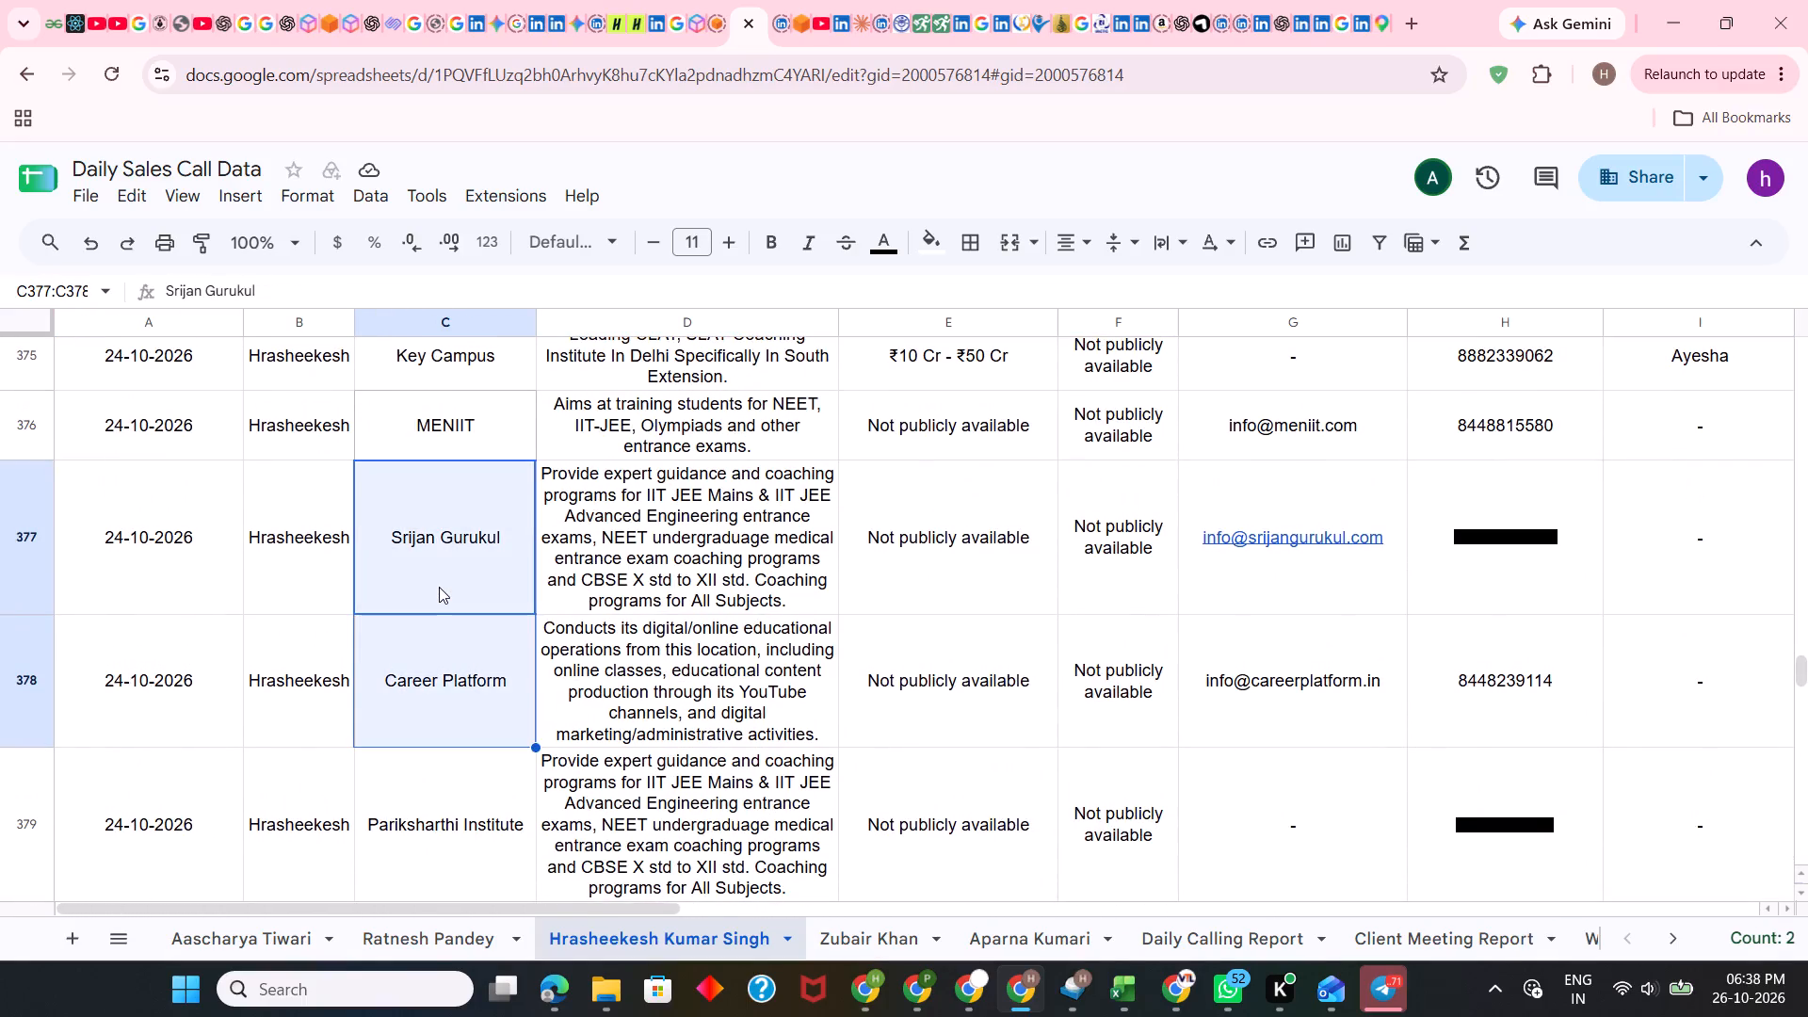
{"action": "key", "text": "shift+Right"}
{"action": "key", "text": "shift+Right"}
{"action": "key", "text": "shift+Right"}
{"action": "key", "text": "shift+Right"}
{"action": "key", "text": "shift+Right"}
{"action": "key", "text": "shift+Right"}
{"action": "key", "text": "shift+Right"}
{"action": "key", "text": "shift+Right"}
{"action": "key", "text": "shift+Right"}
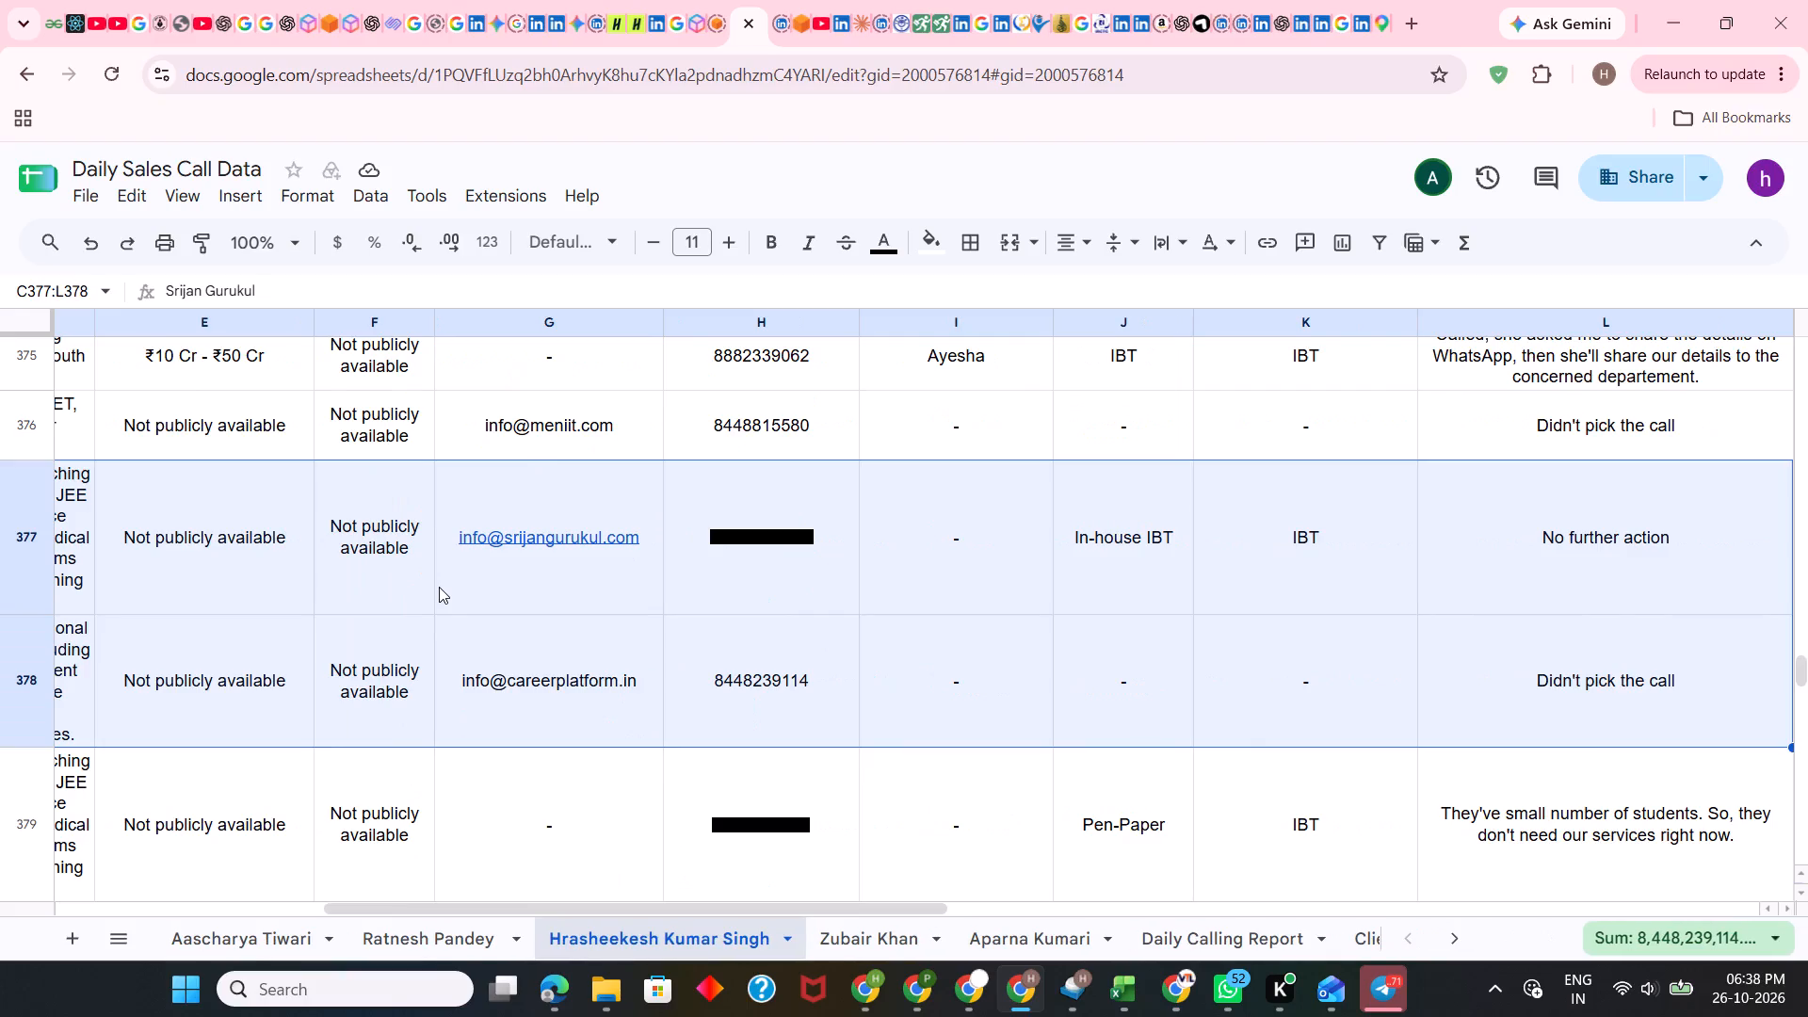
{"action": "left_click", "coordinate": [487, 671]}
Copy the Career Platform record C378:L378 from the 24-10-2026 block into the empty 26-10-2026 row at C397.
{"action": "scroll", "coordinate": [487, 671], "scroll_direction": "right", "scroll_amount": 3}
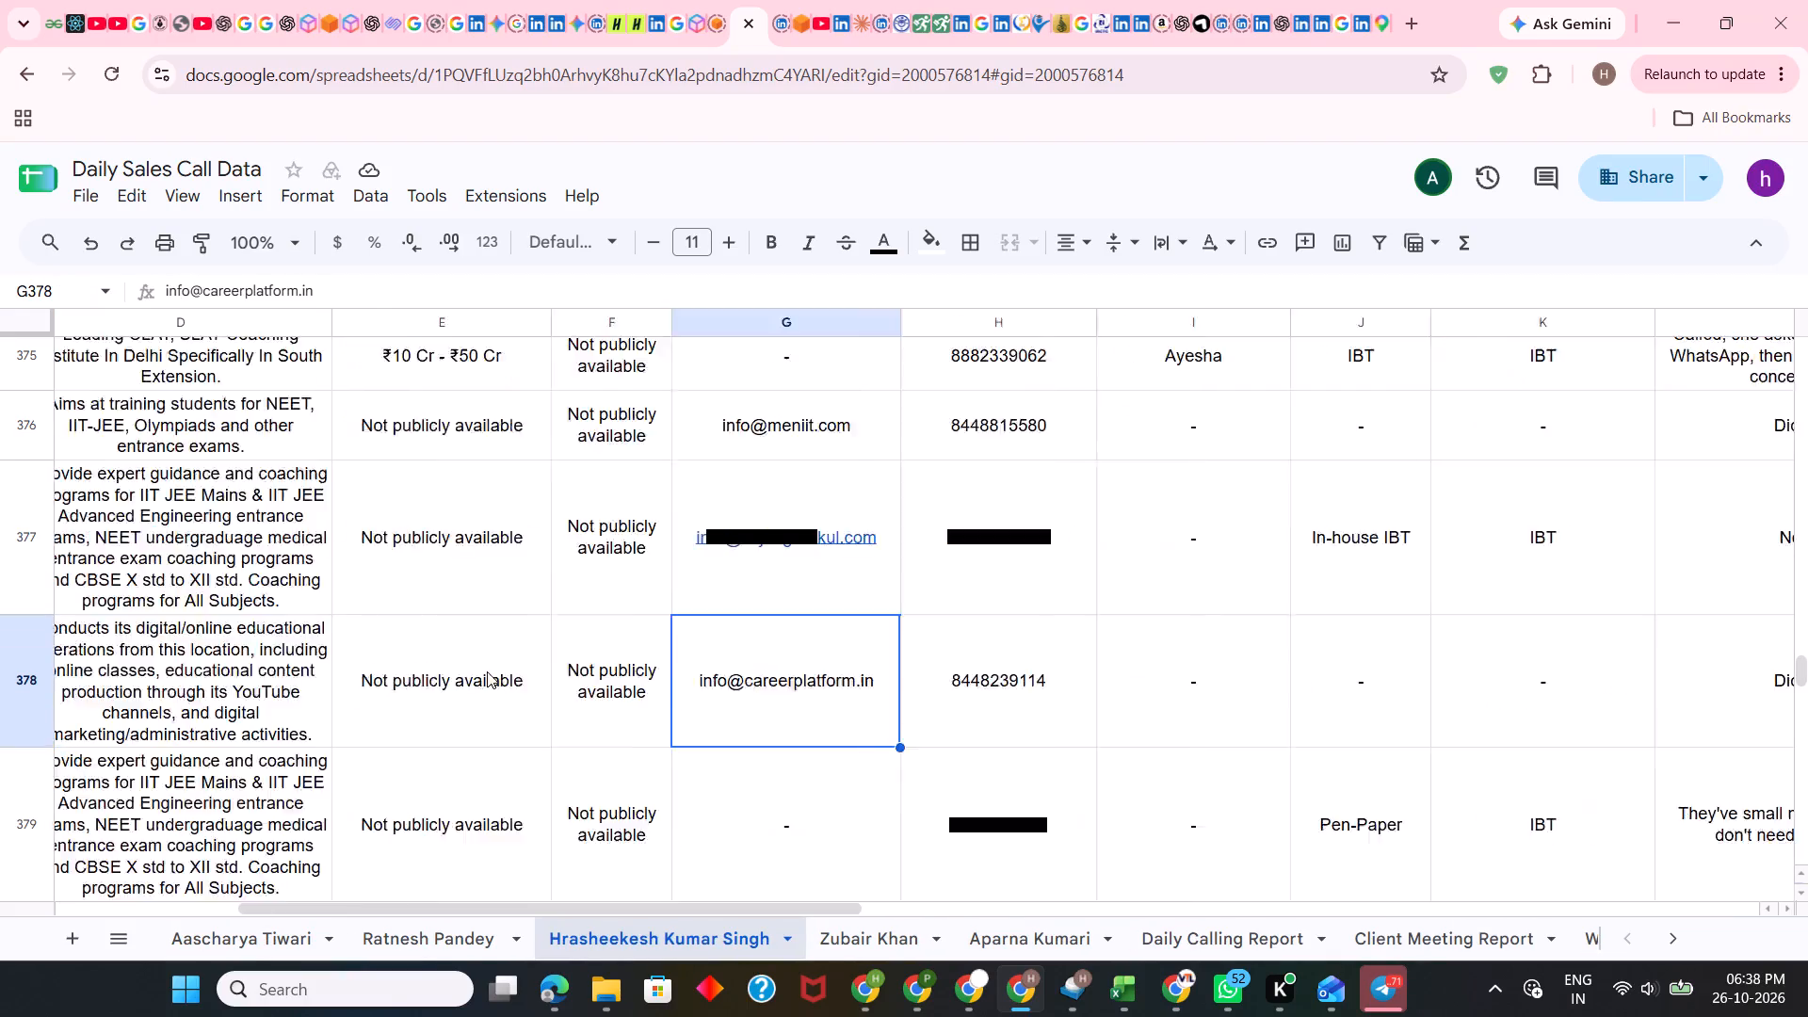
{"action": "scroll", "coordinate": [487, 671], "scroll_direction": "right", "scroll_amount": 3}
{"action": "scroll", "coordinate": [487, 671], "scroll_direction": "down", "scroll_amount": 1}
{"action": "scroll", "coordinate": [487, 671], "scroll_direction": "up", "scroll_amount": 1}
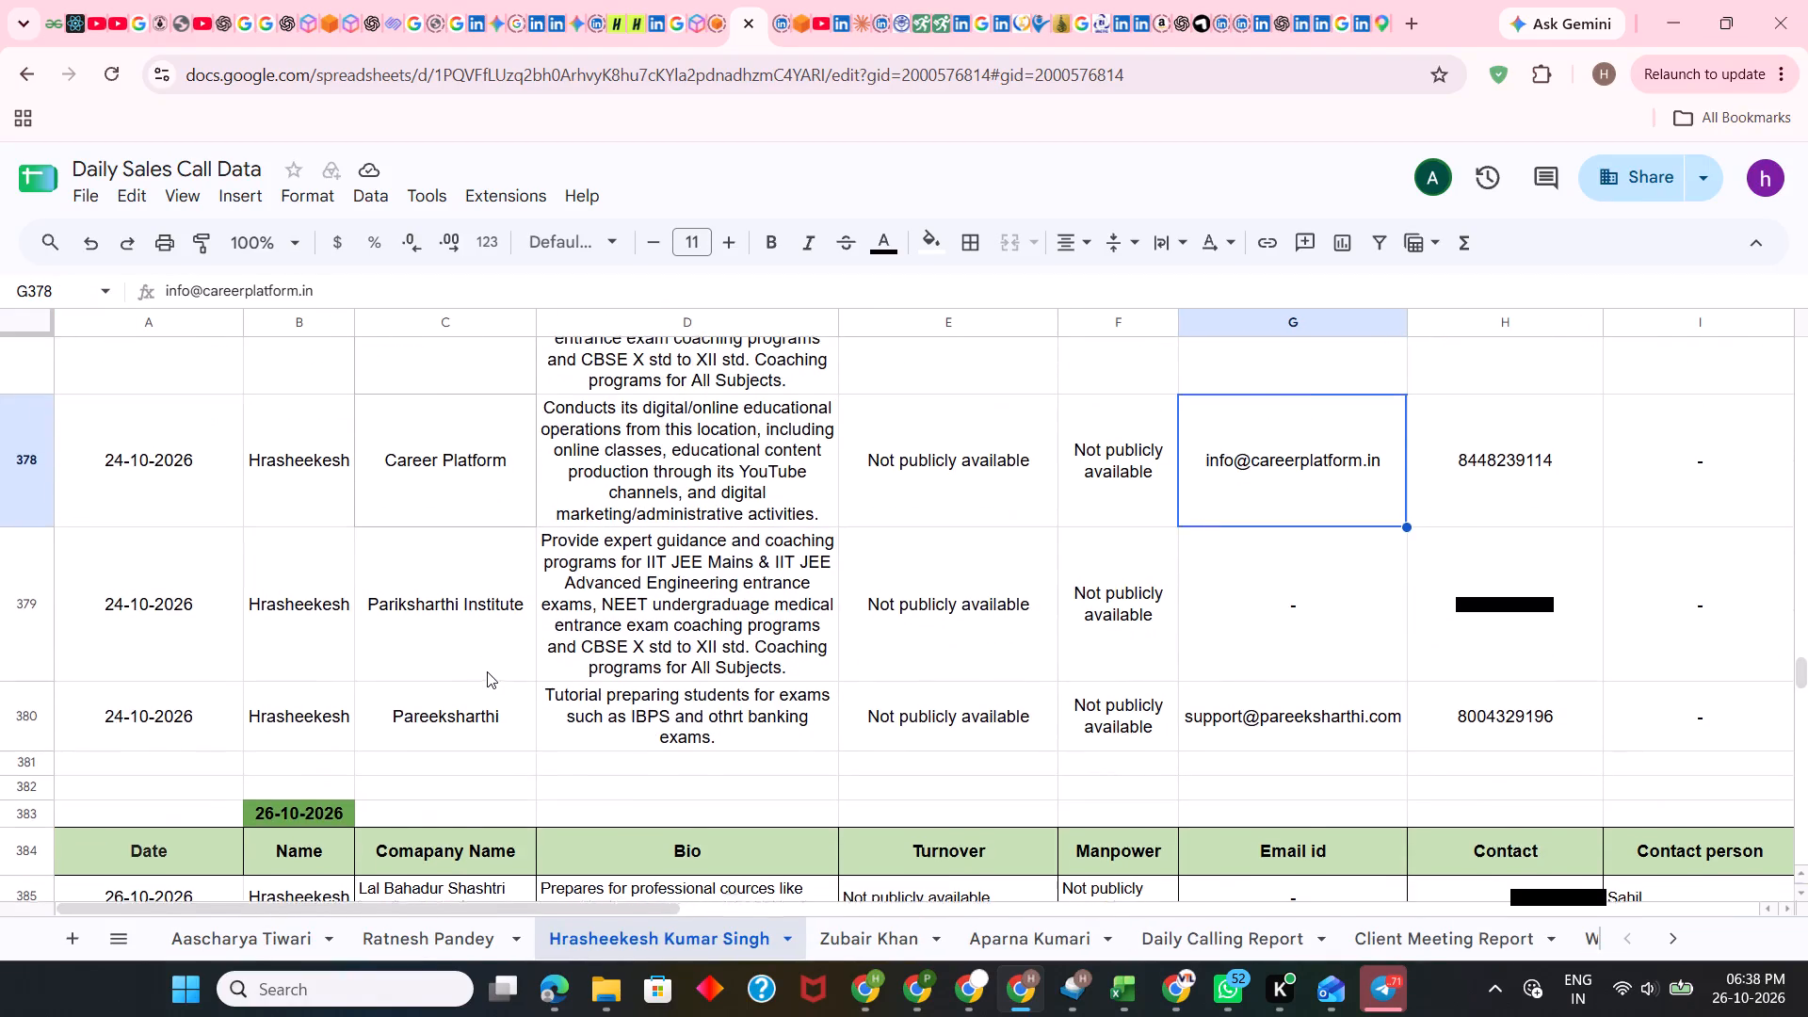
{"action": "scroll", "coordinate": [487, 671], "scroll_direction": "up", "scroll_amount": 1}
{"action": "scroll", "coordinate": [486, 623], "scroll_direction": "left", "scroll_amount": 7}
{"action": "scroll", "coordinate": [486, 623], "scroll_direction": "right", "scroll_amount": 10}
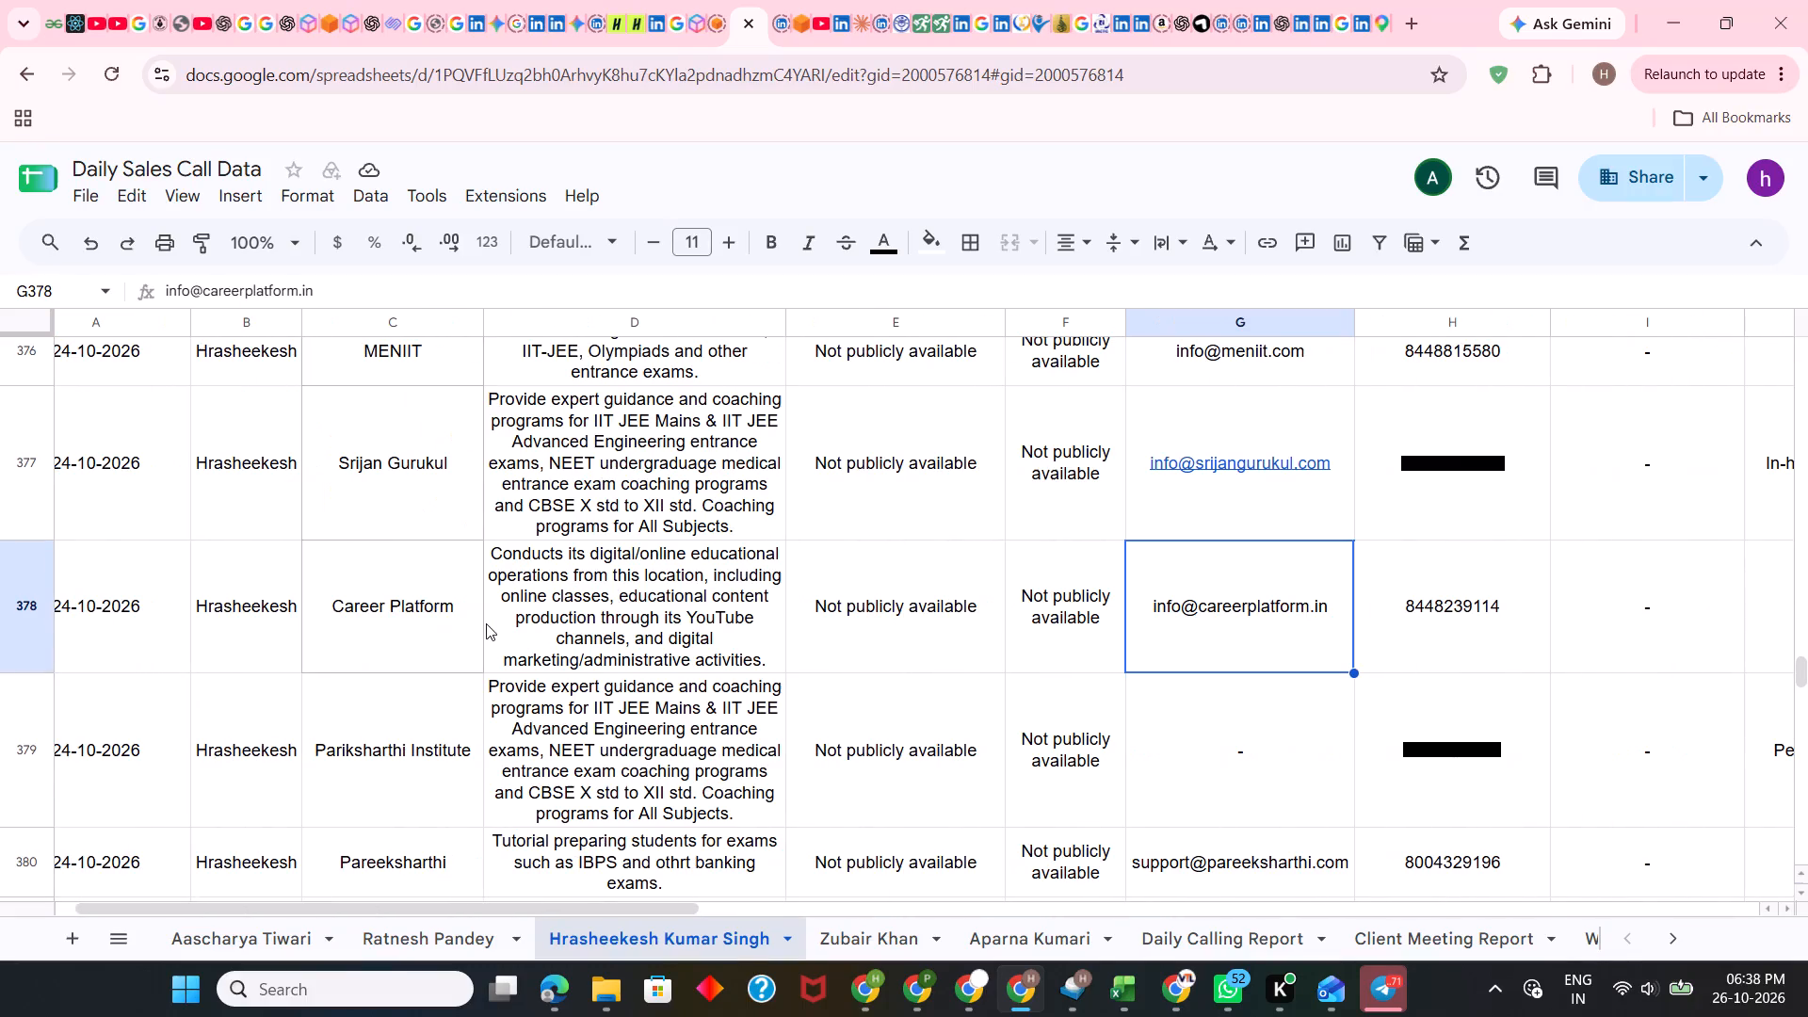
{"action": "left_click", "coordinate": [444, 623]}
{"action": "key", "text": "shift+Right"}
{"action": "key", "text": "shift+Right"}
{"action": "key", "text": "shift+Right"}
{"action": "key", "text": "shift+Right"}
{"action": "key", "text": "shift+Right"}
{"action": "key", "text": "shift+Right"}
{"action": "key", "text": "shift+Right"}
{"action": "key", "text": "shift+Right"}
{"action": "key", "text": "shift+Right"}
{"action": "key", "text": "shift+Right"}
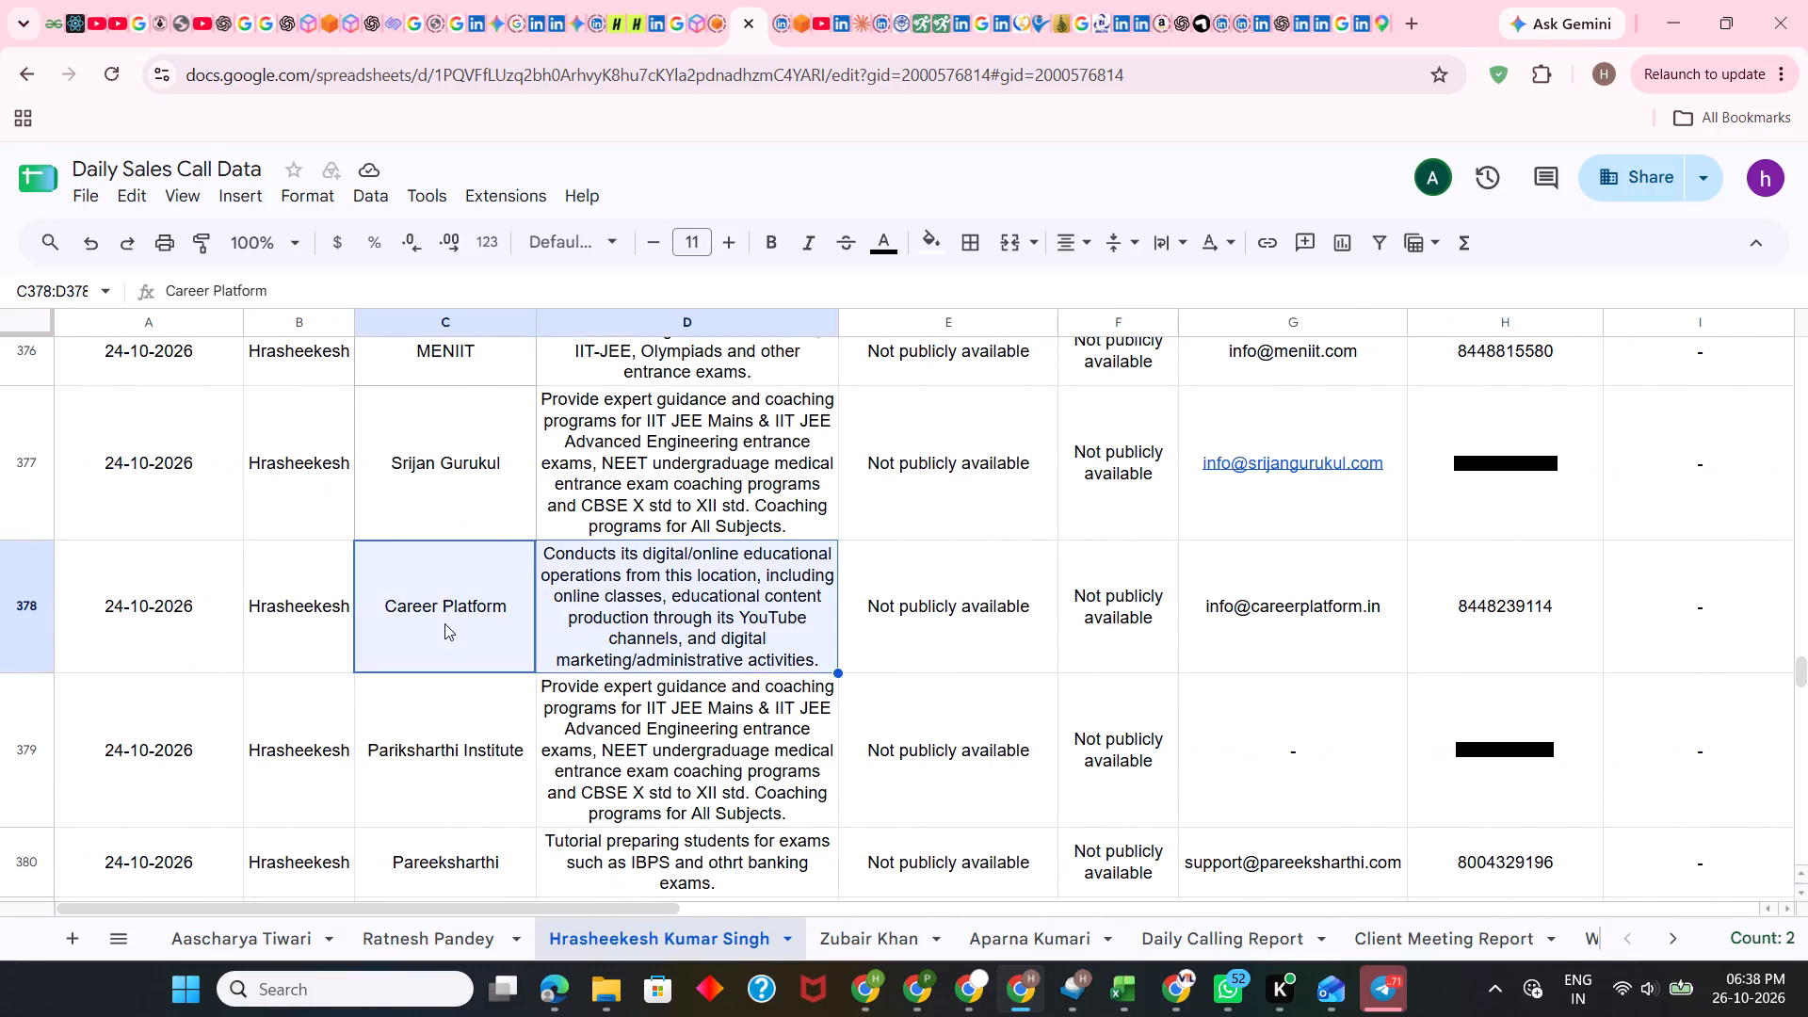
{"action": "key", "text": "shift+Left"}
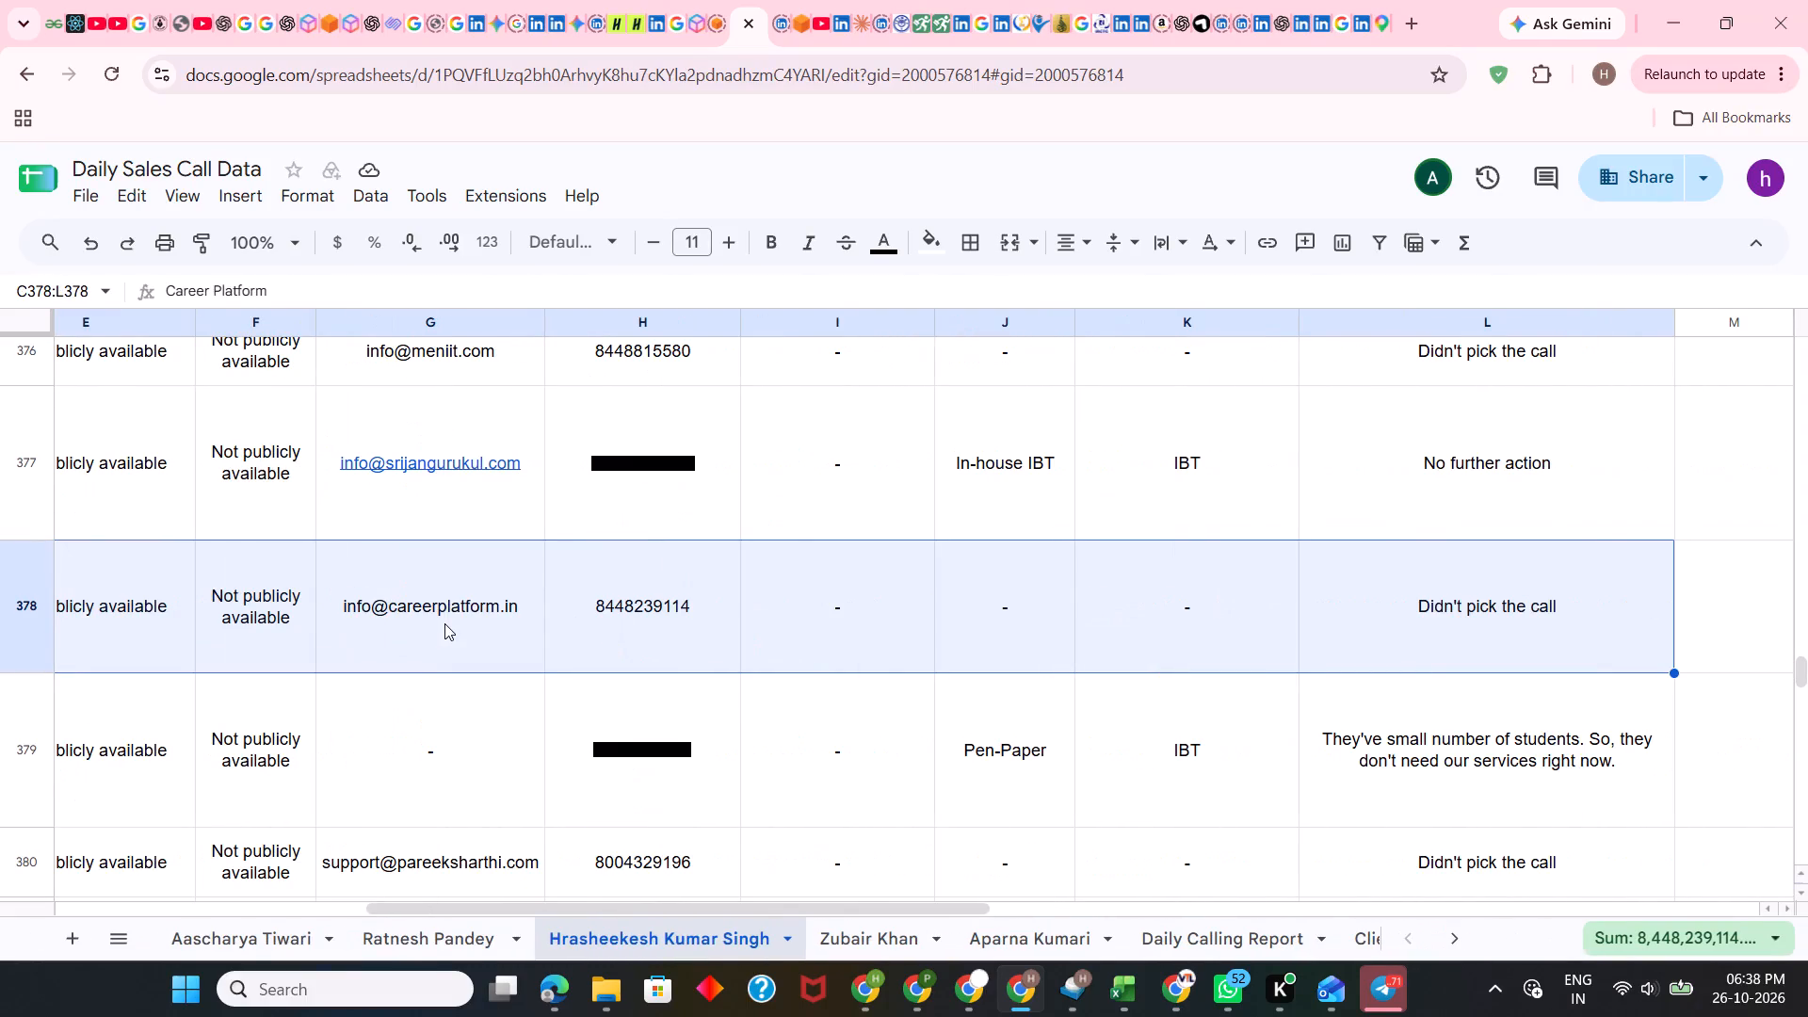
{"action": "key", "text": "ctrl+c"}
{"action": "scroll", "coordinate": [444, 623], "scroll_direction": "right", "scroll_amount": 9}
{"action": "scroll", "coordinate": [444, 623], "scroll_direction": "down", "scroll_amount": 6}
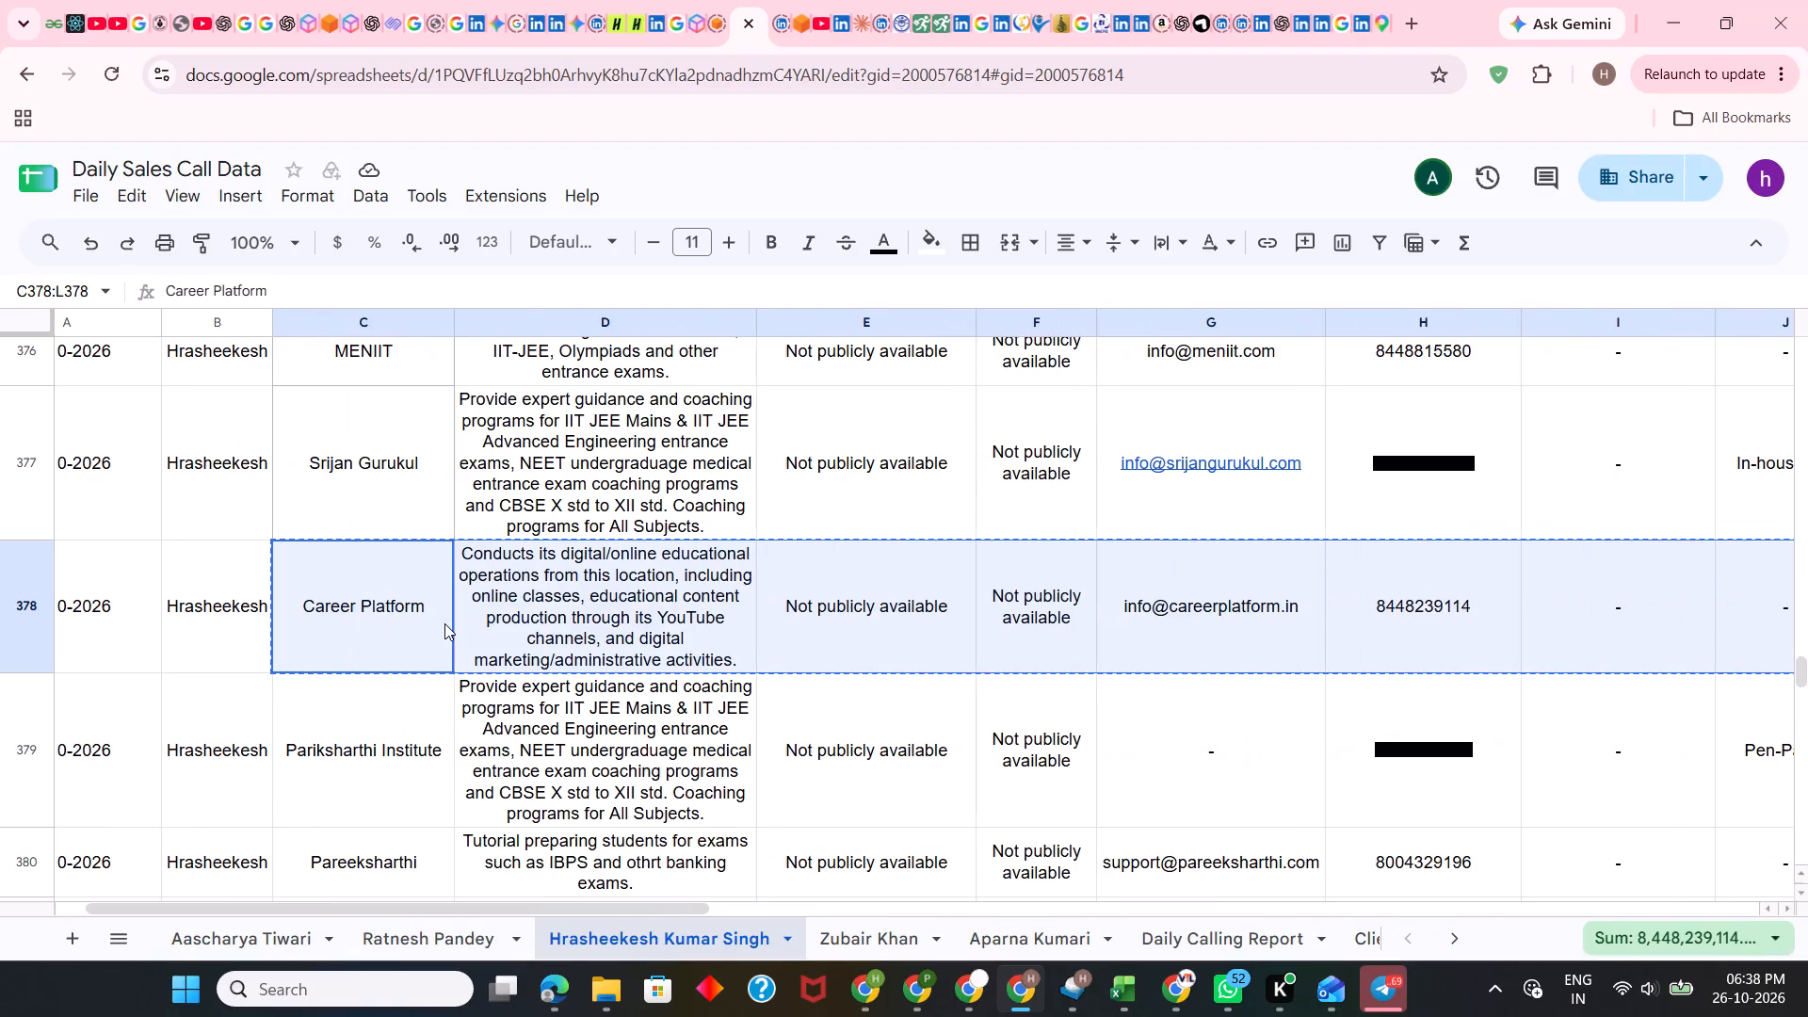
{"action": "scroll", "coordinate": [444, 623], "scroll_direction": "down", "scroll_amount": 6}
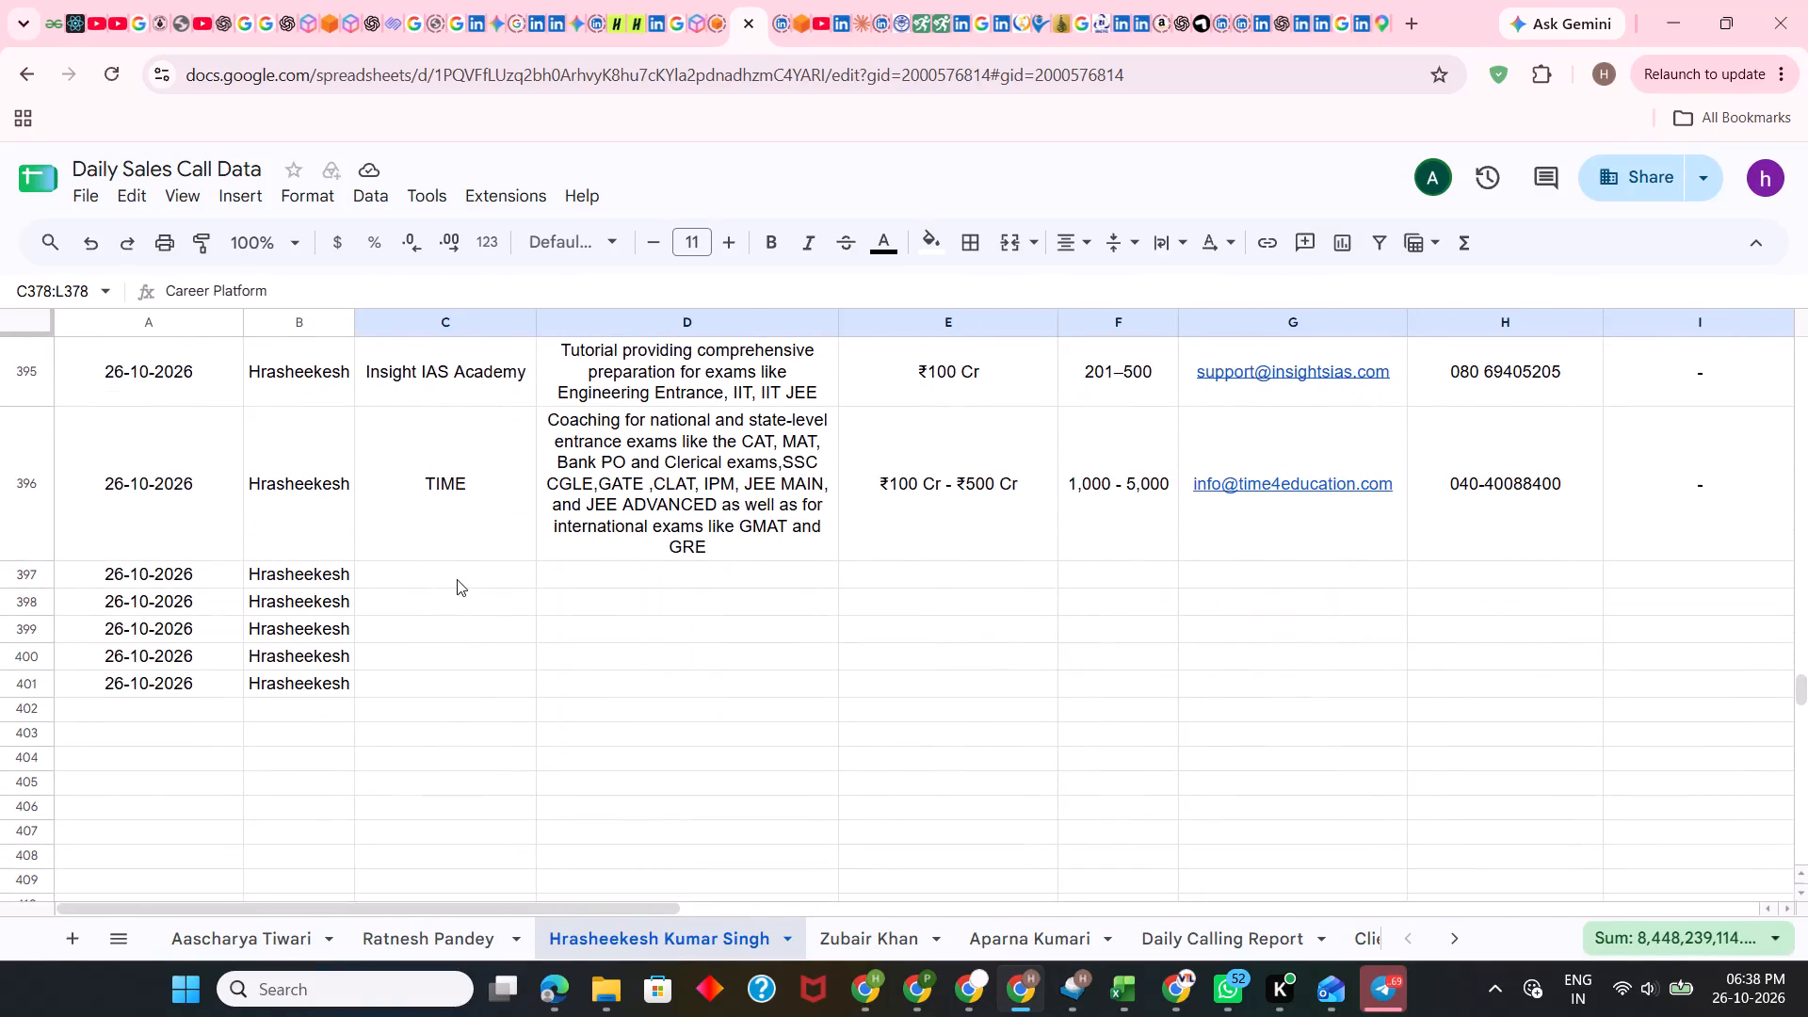
{"action": "left_click", "coordinate": [457, 579]}
{"action": "key", "text": "ctrl+v"}
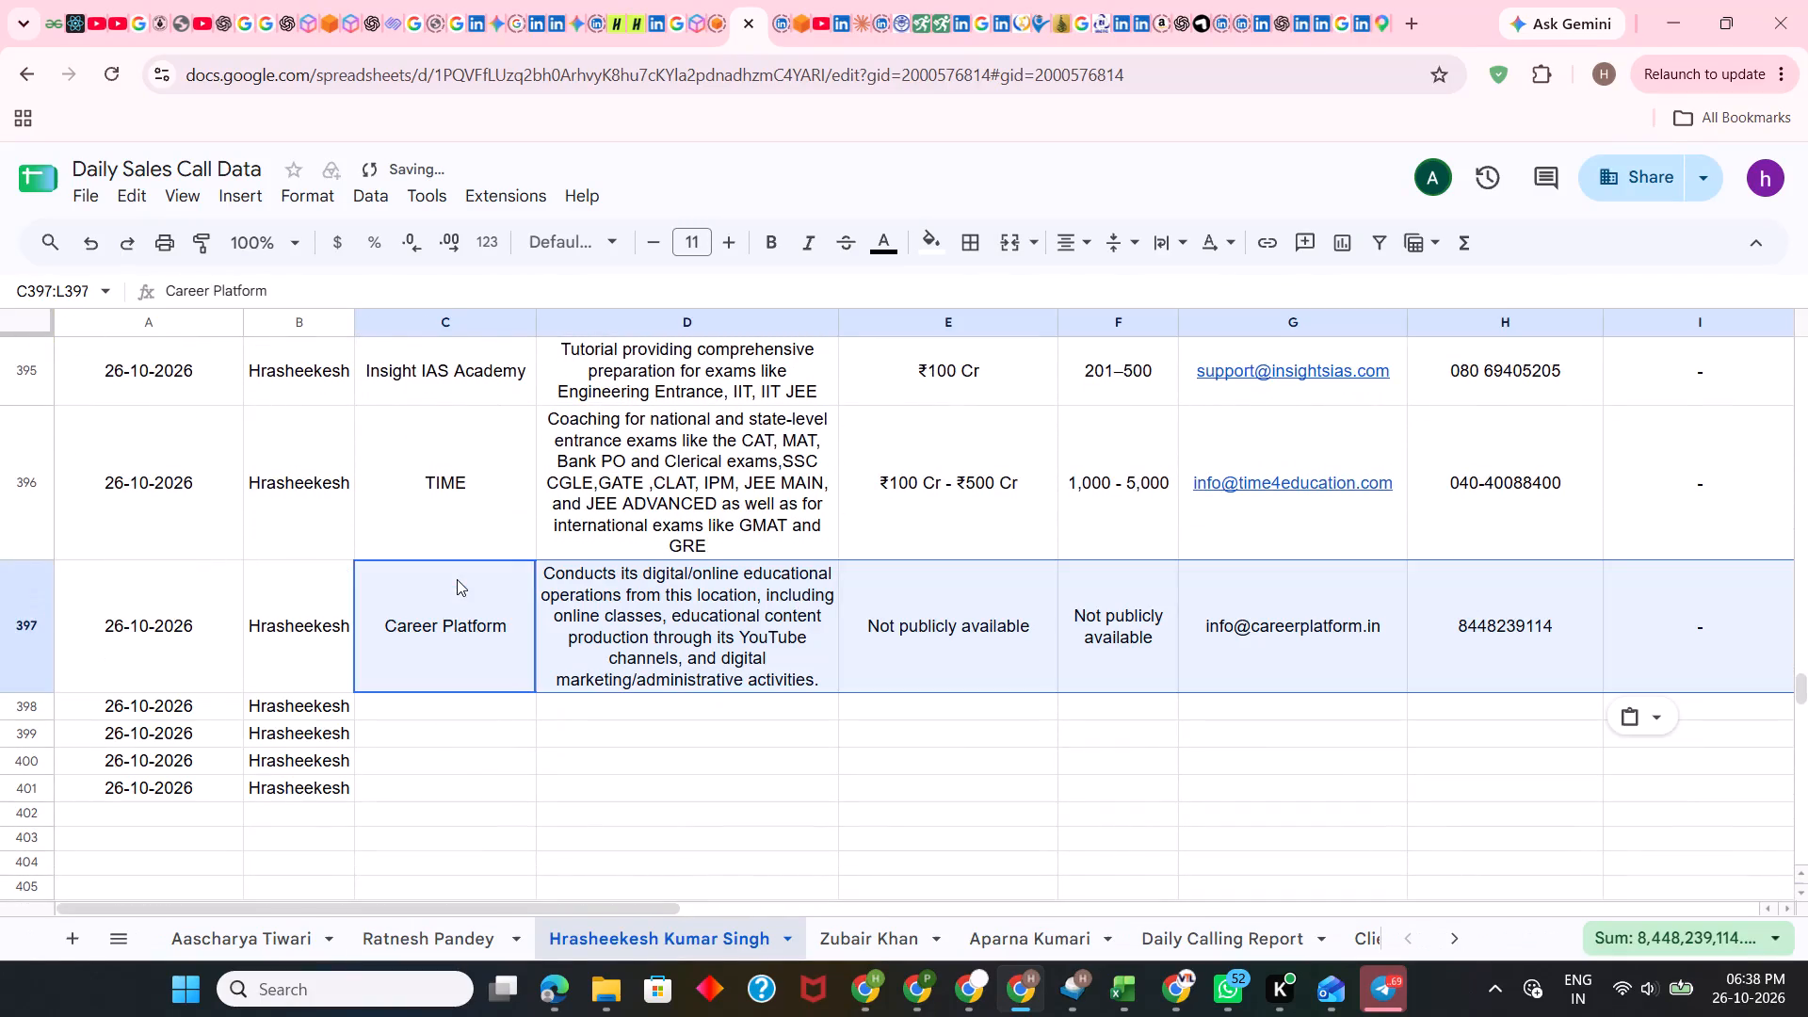
Review the company records and remarks in the 24-10-2026 and 23-10-2026 blocks for one to reuse in the empty 26-10-2026 rows.
{"action": "scroll", "coordinate": [457, 579], "scroll_direction": "up", "scroll_amount": 14}
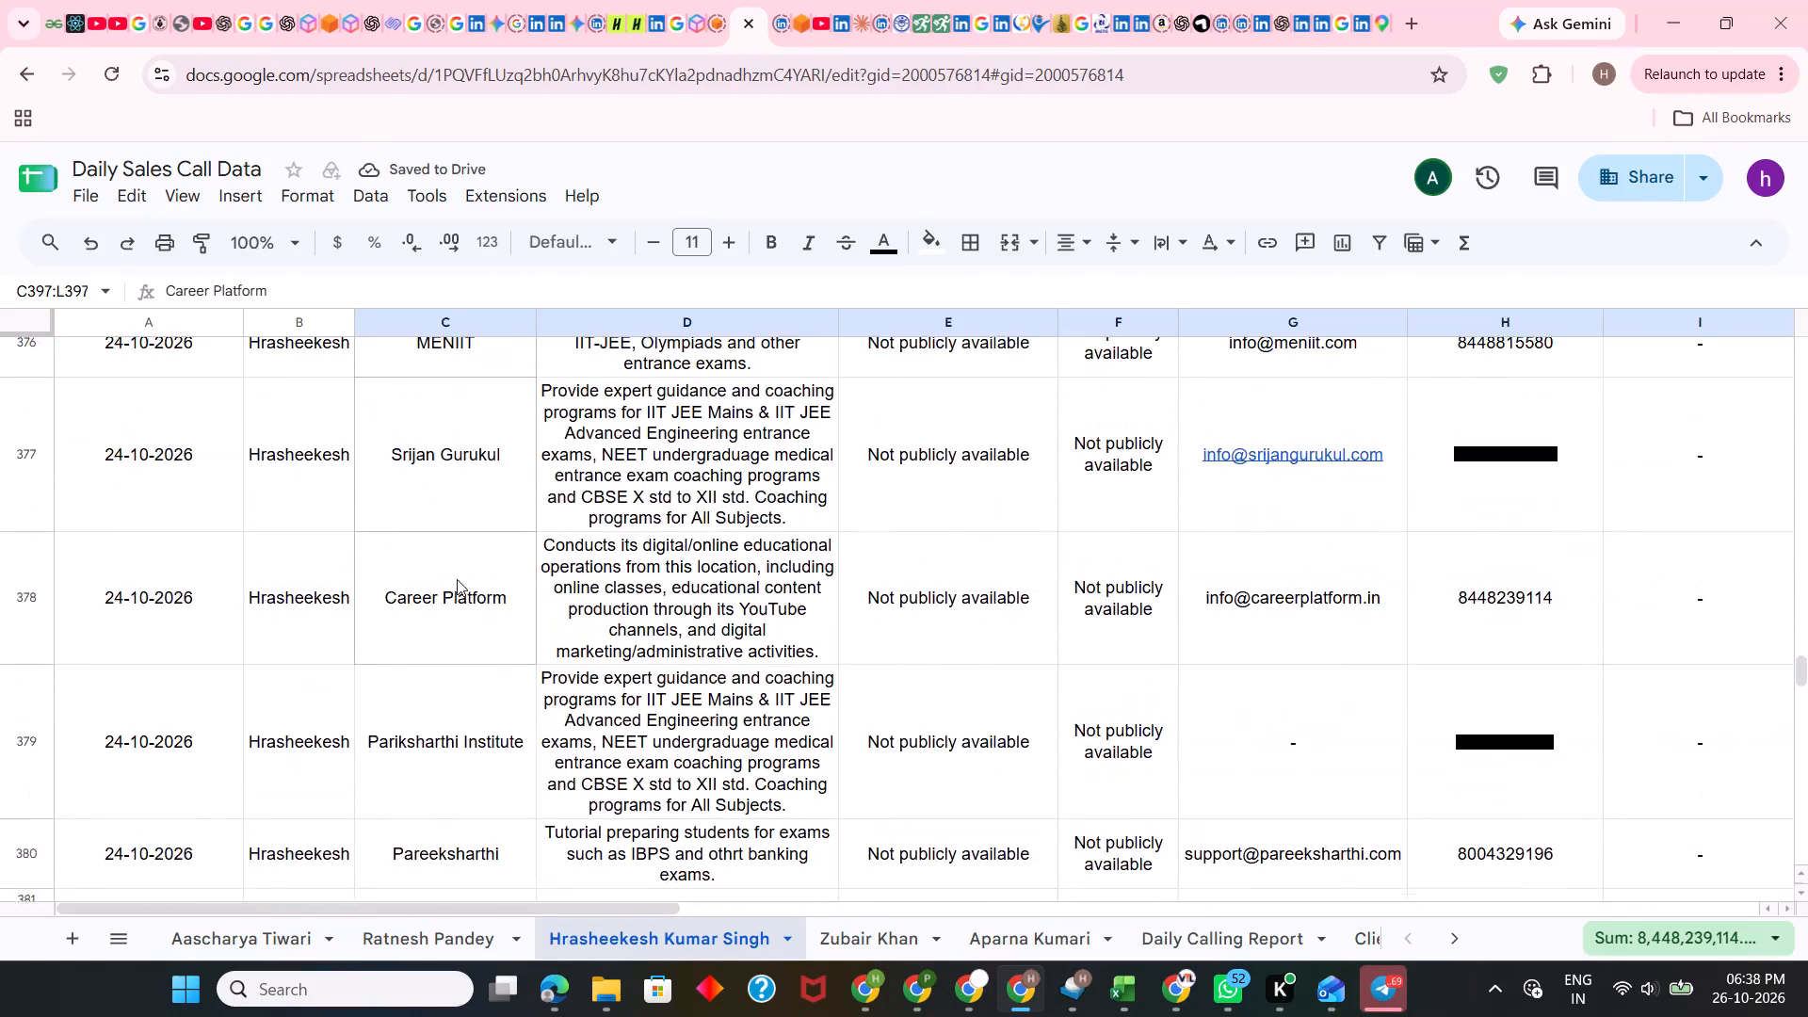
{"action": "scroll", "coordinate": [444, 763], "scroll_direction": "up", "scroll_amount": 4}
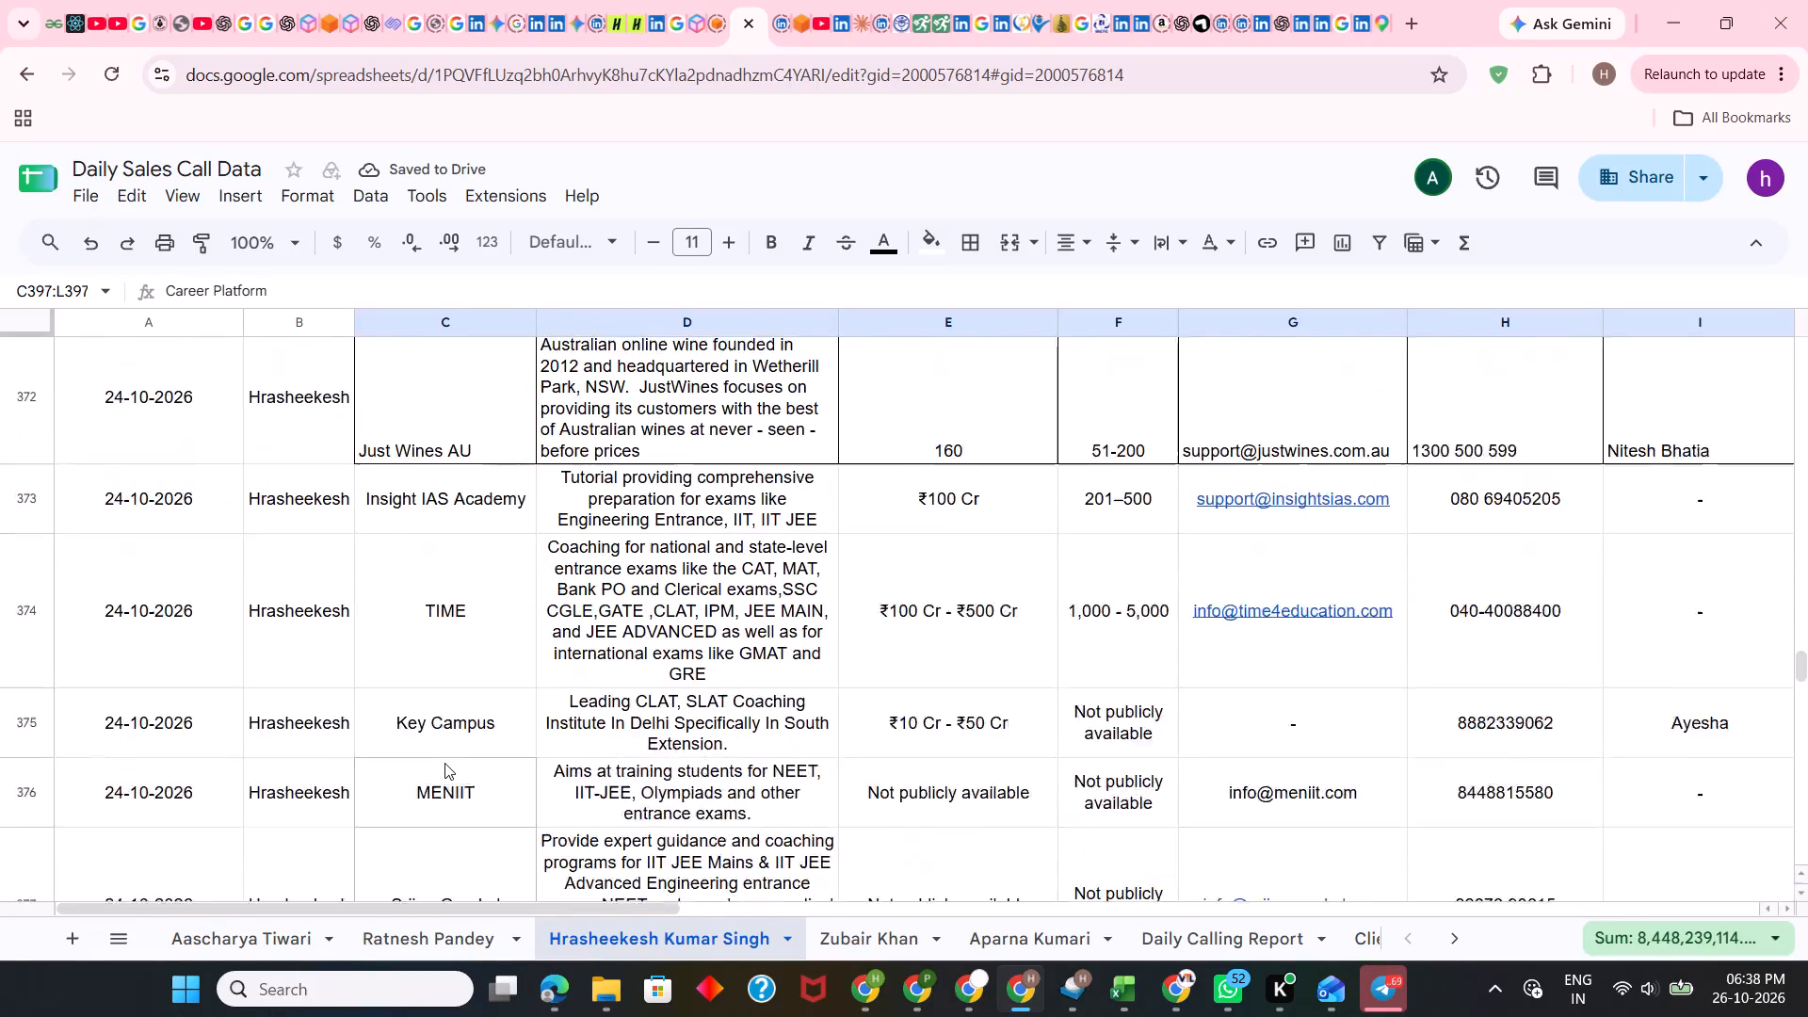
{"action": "scroll", "coordinate": [444, 763], "scroll_direction": "up", "scroll_amount": 3}
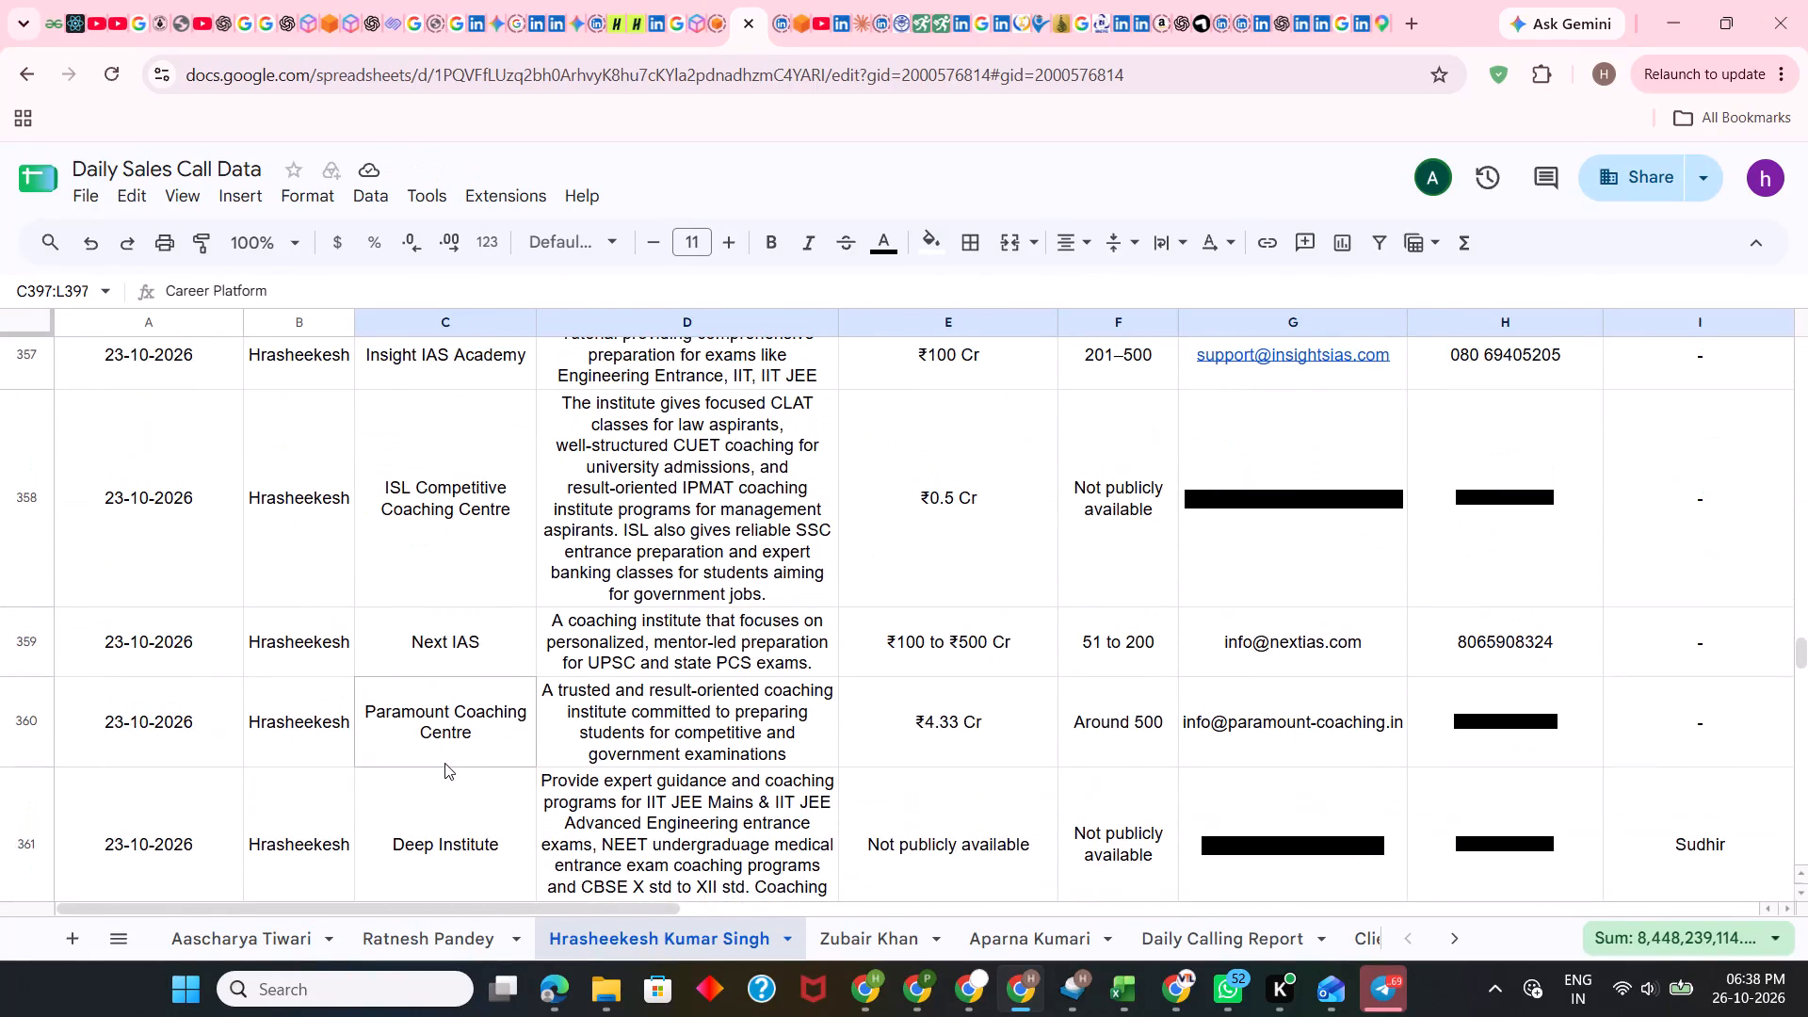
{"action": "scroll", "coordinate": [444, 763], "scroll_direction": "up", "scroll_amount": 2}
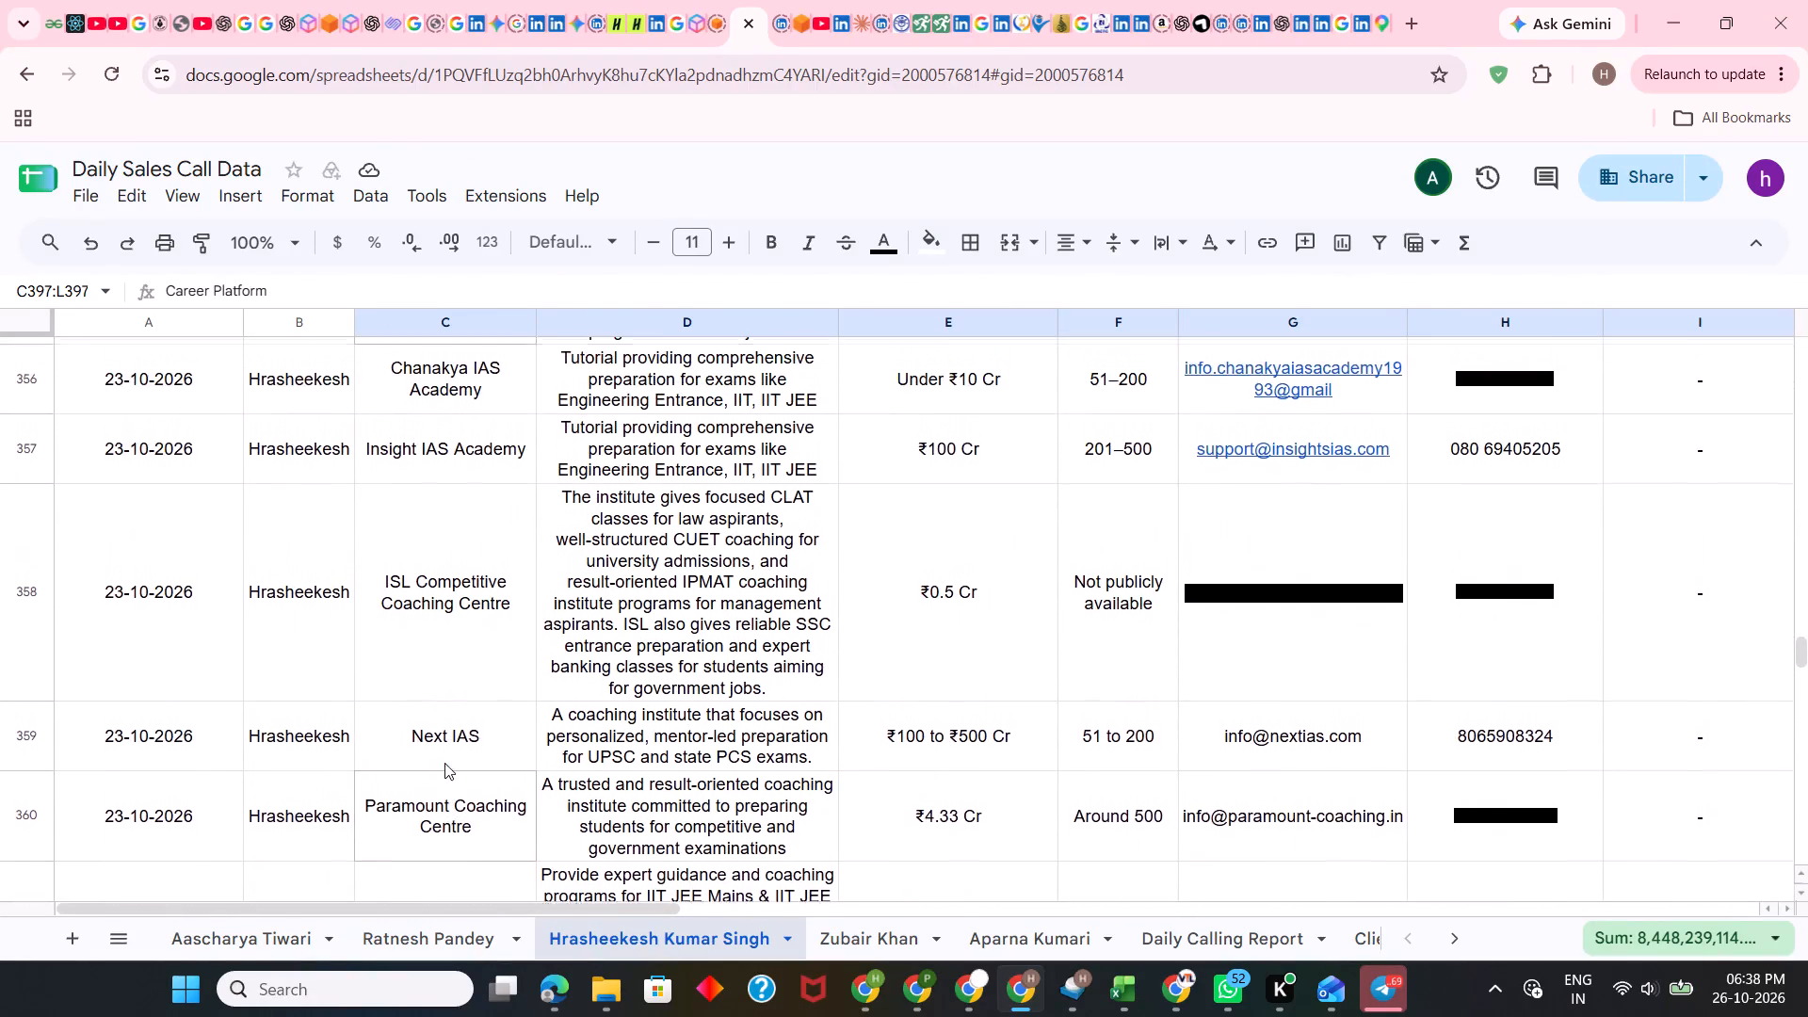
{"action": "scroll", "coordinate": [444, 763], "scroll_direction": "up", "scroll_amount": 2}
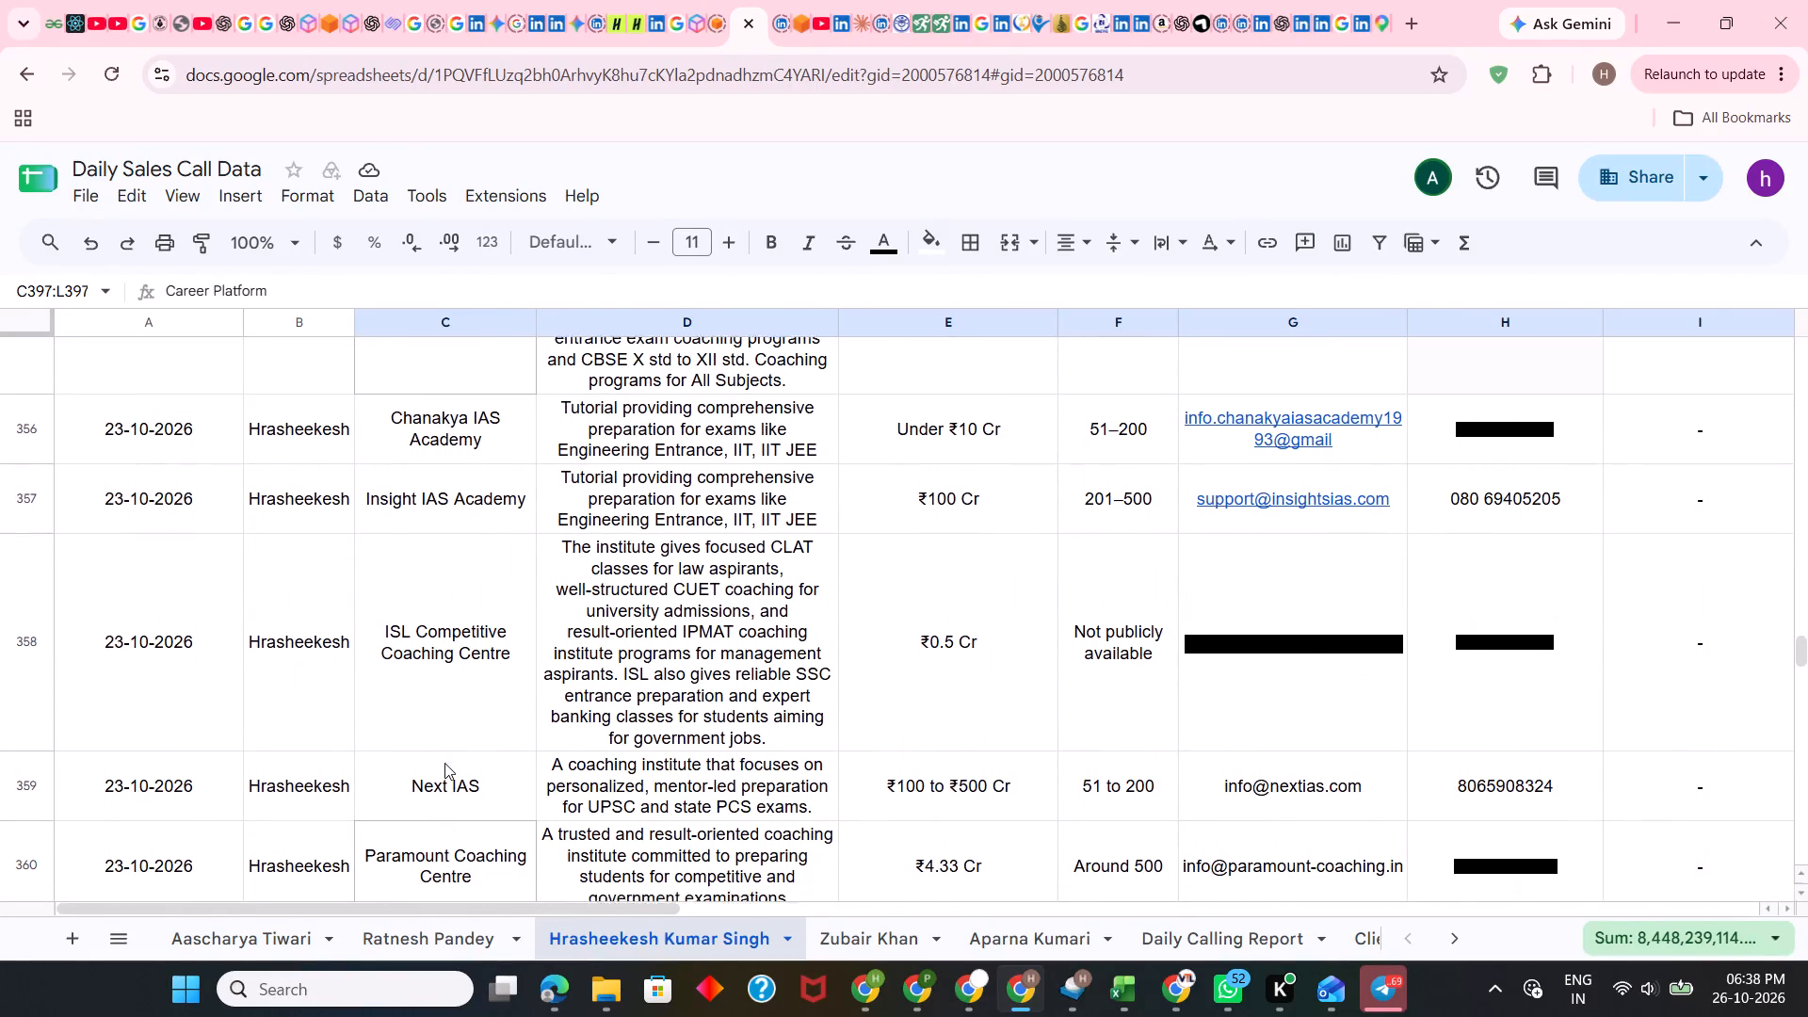
{"action": "scroll", "coordinate": [444, 763], "scroll_direction": "up", "scroll_amount": 1}
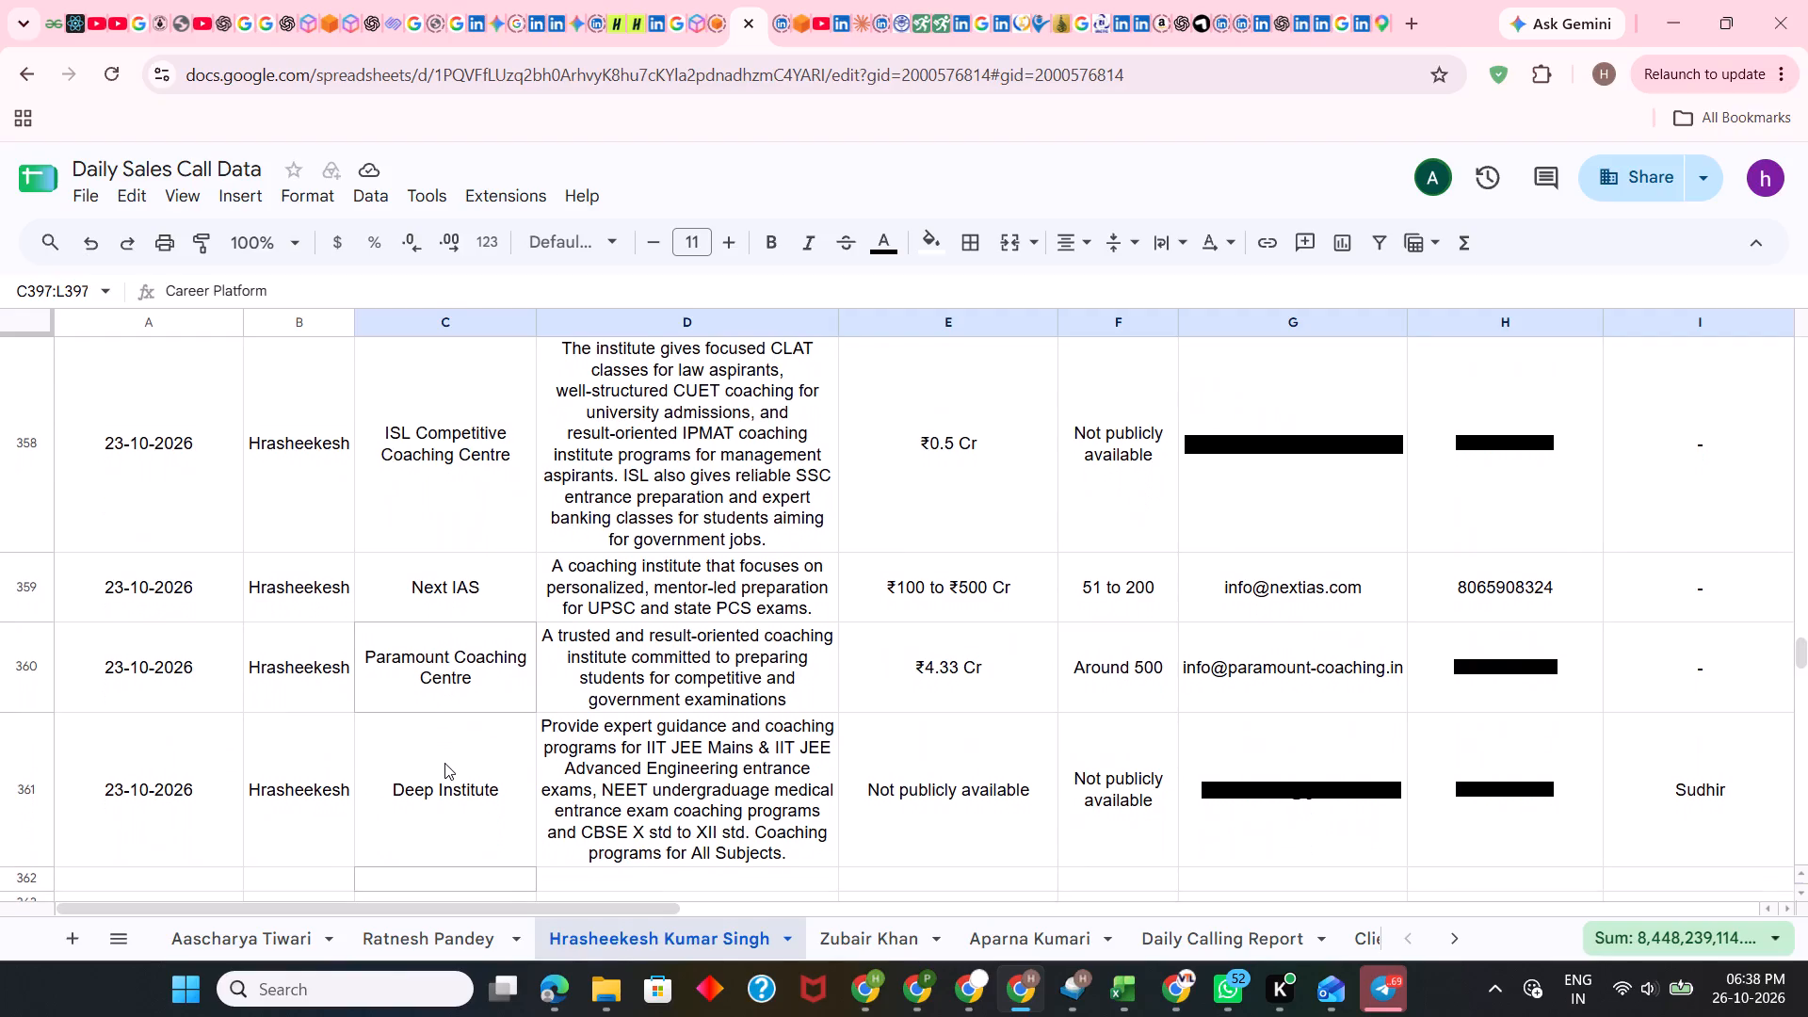
{"action": "scroll", "coordinate": [444, 763], "scroll_direction": "up", "scroll_amount": 2}
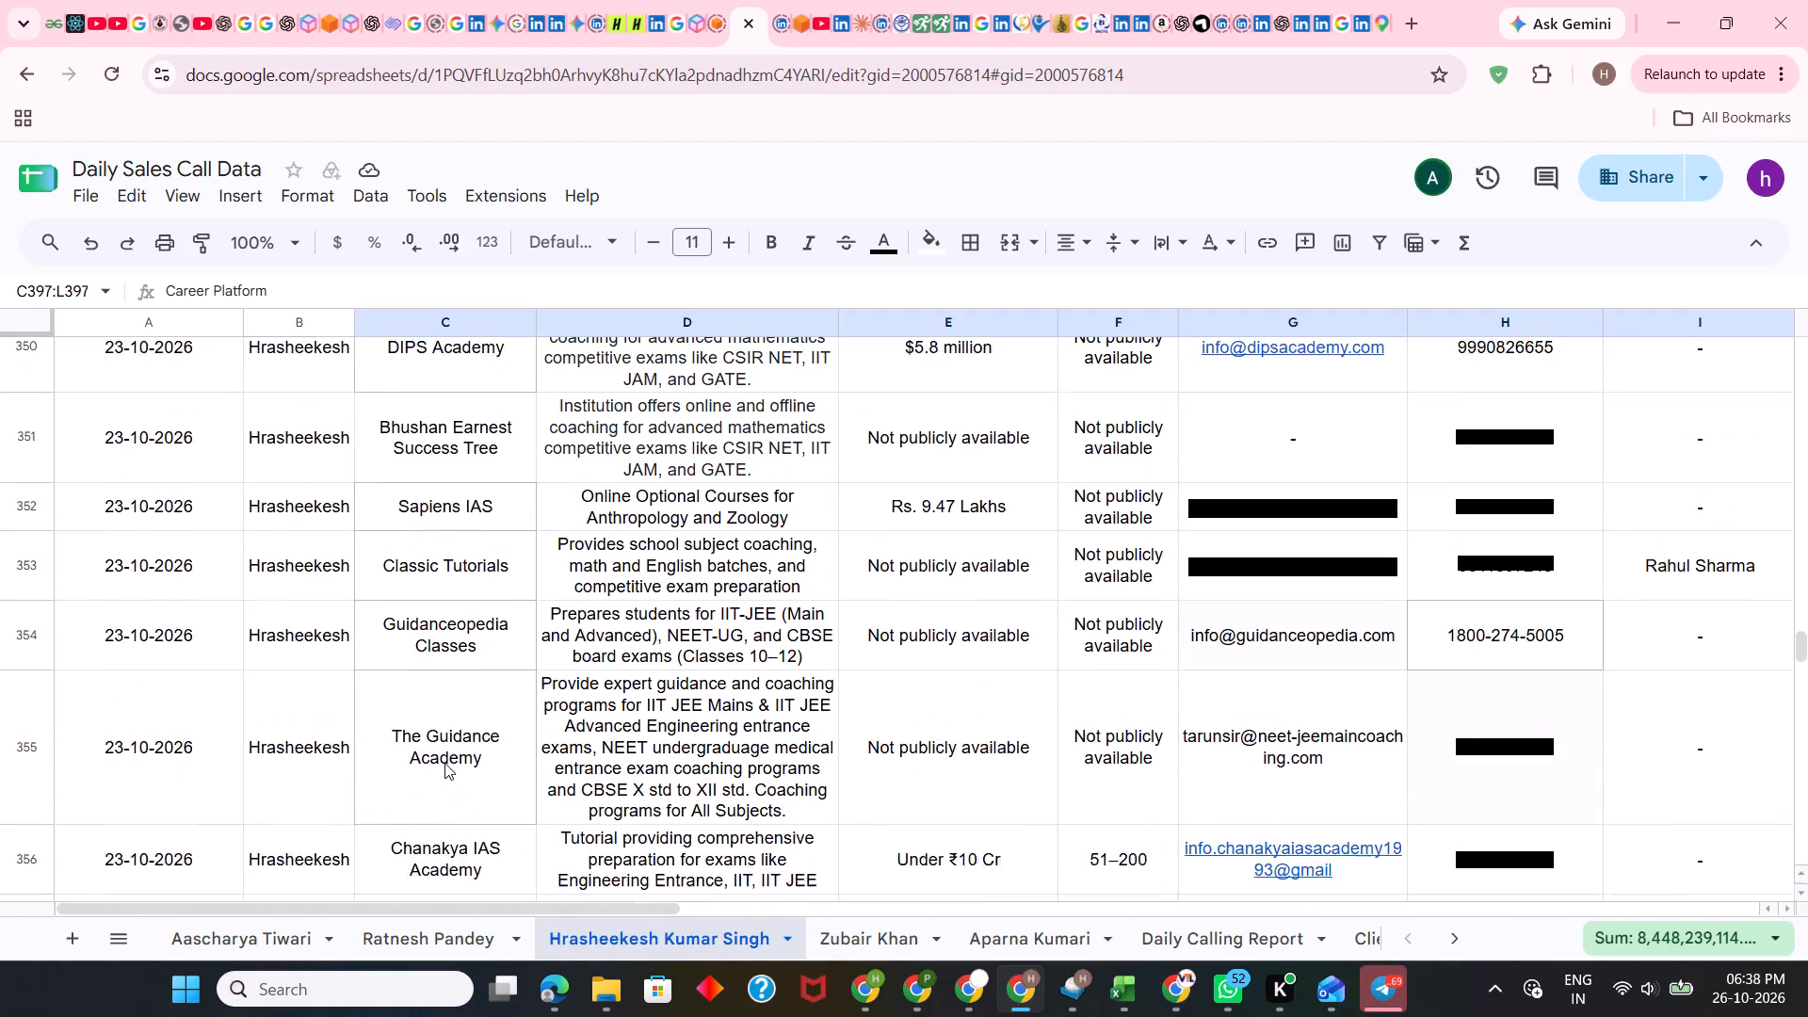
{"action": "scroll", "coordinate": [444, 763], "scroll_direction": "up", "scroll_amount": 5}
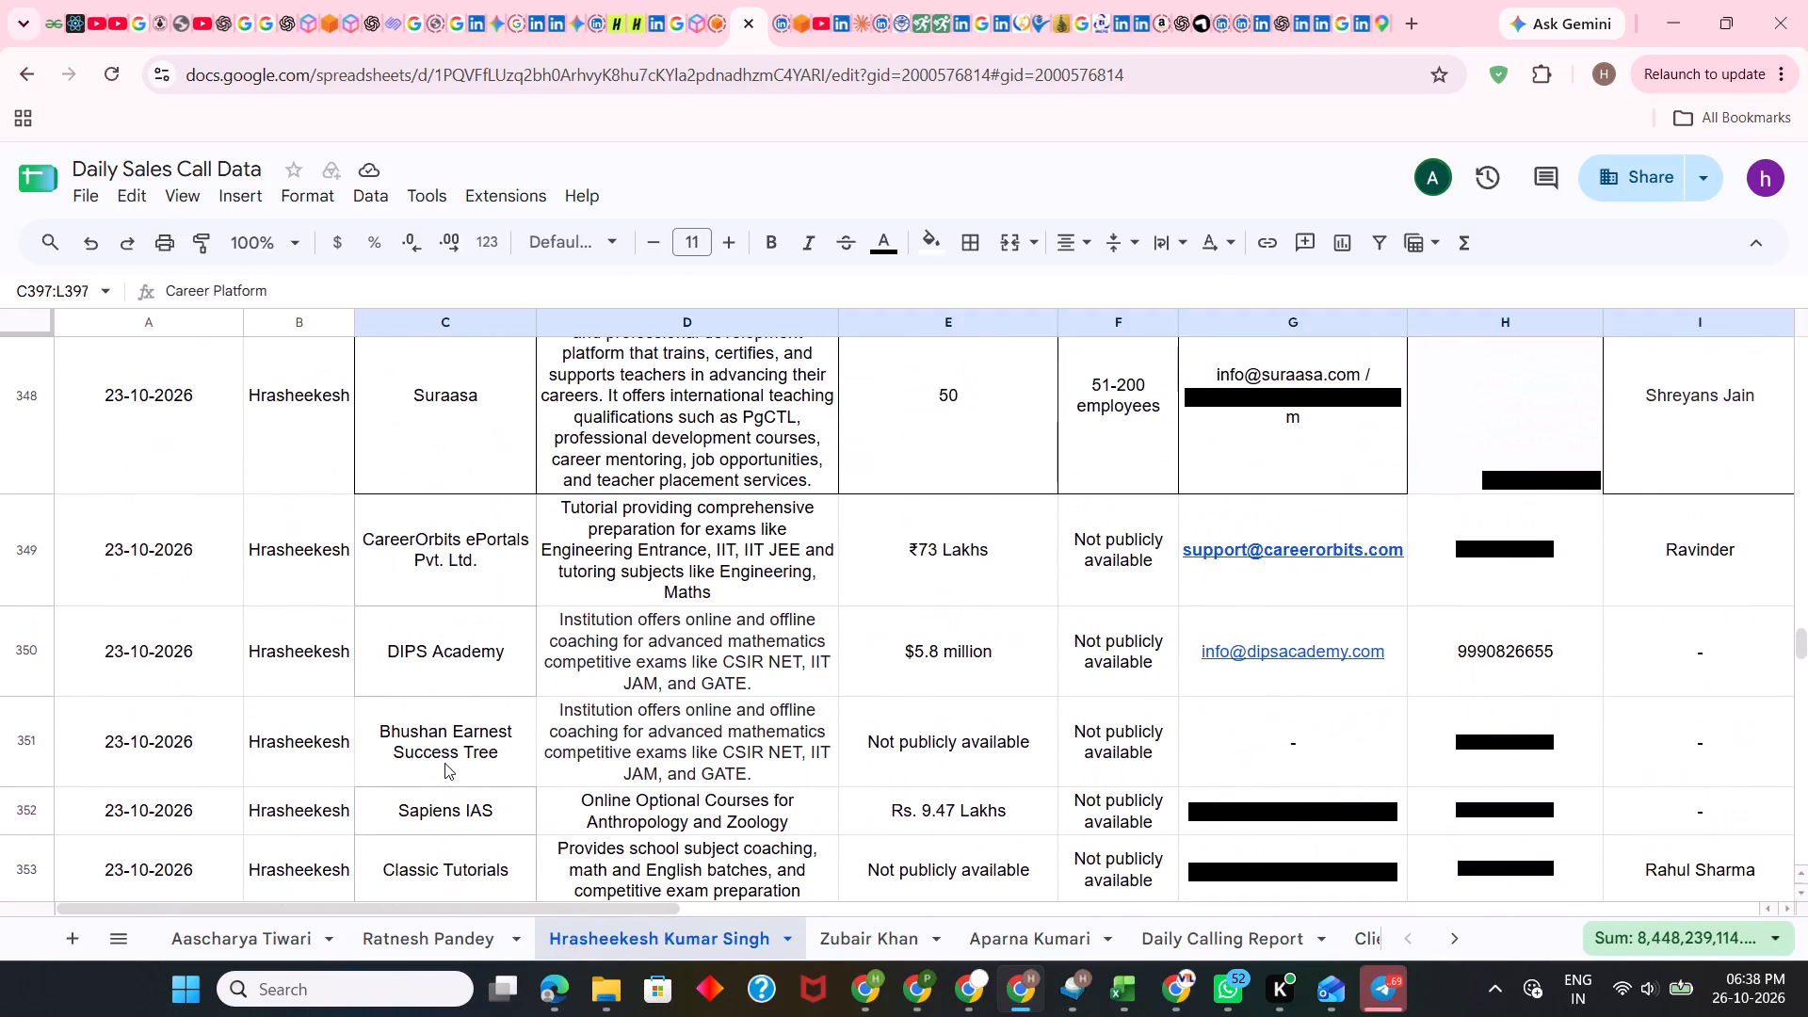
{"action": "scroll", "coordinate": [444, 763], "scroll_direction": "up", "scroll_amount": 3}
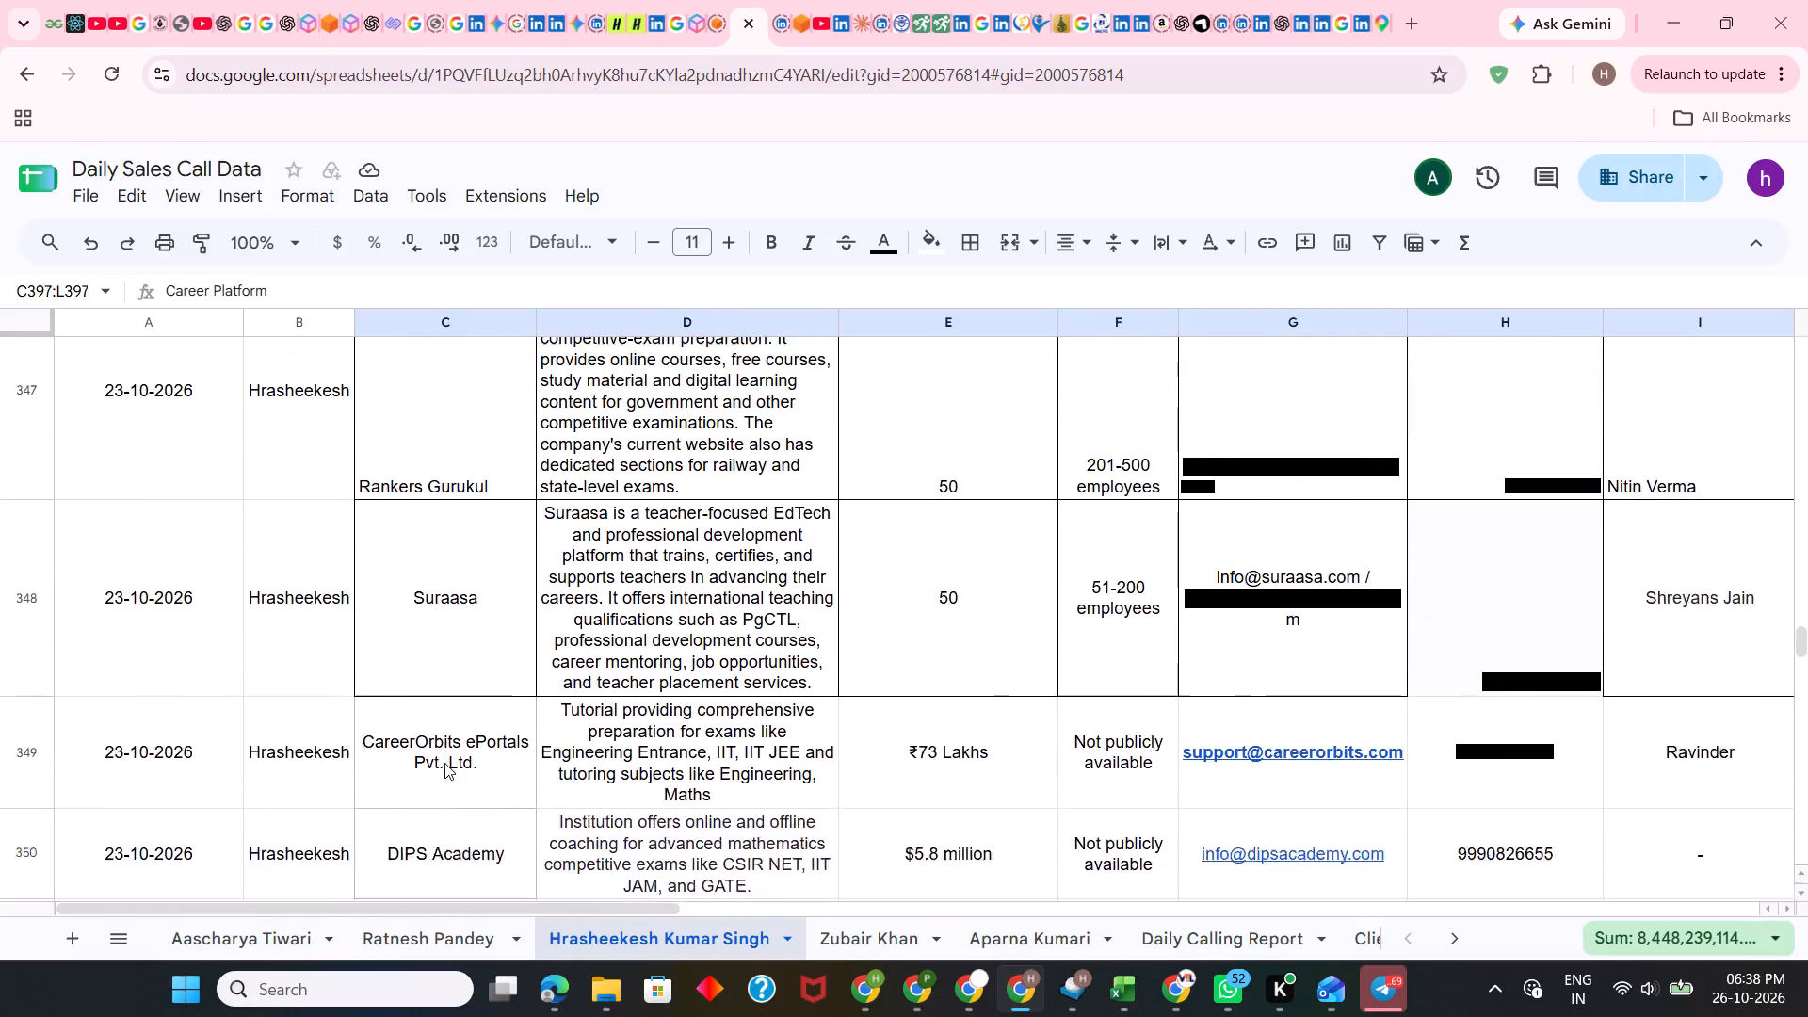
{"action": "scroll", "coordinate": [444, 763], "scroll_direction": "up", "scroll_amount": 2}
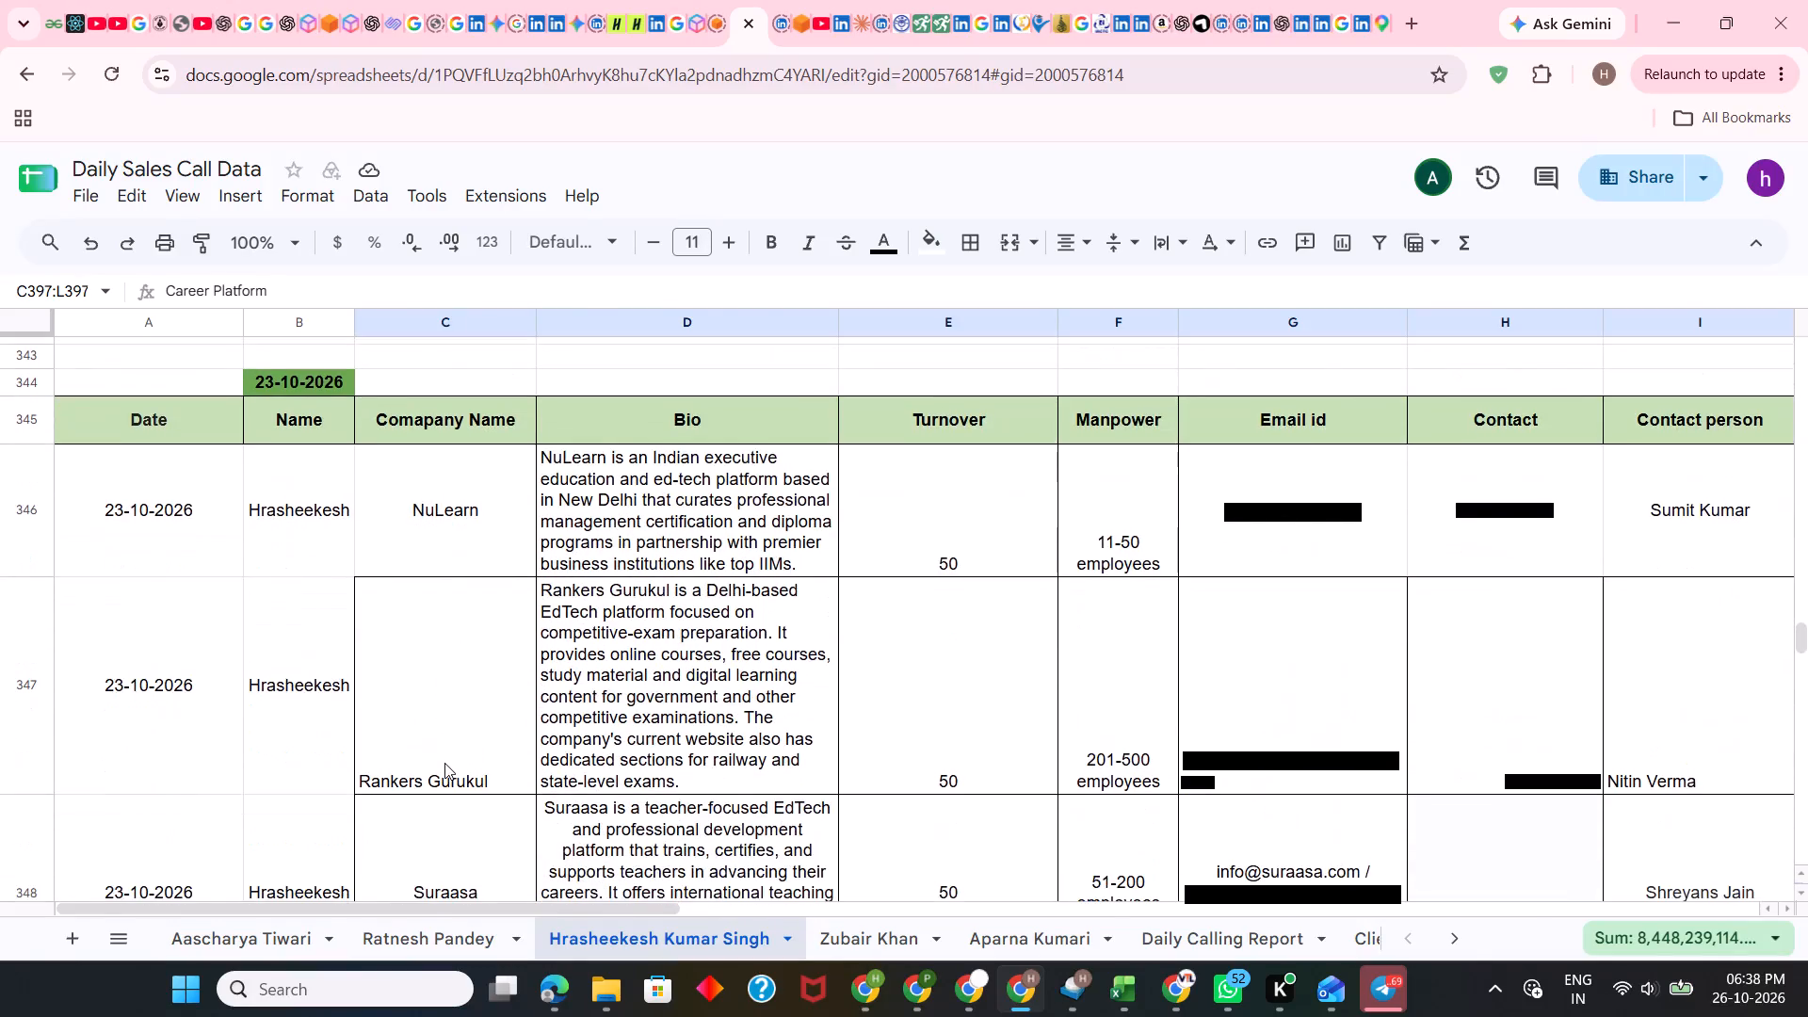
{"action": "scroll", "coordinate": [444, 763], "scroll_direction": "up", "scroll_amount": 2}
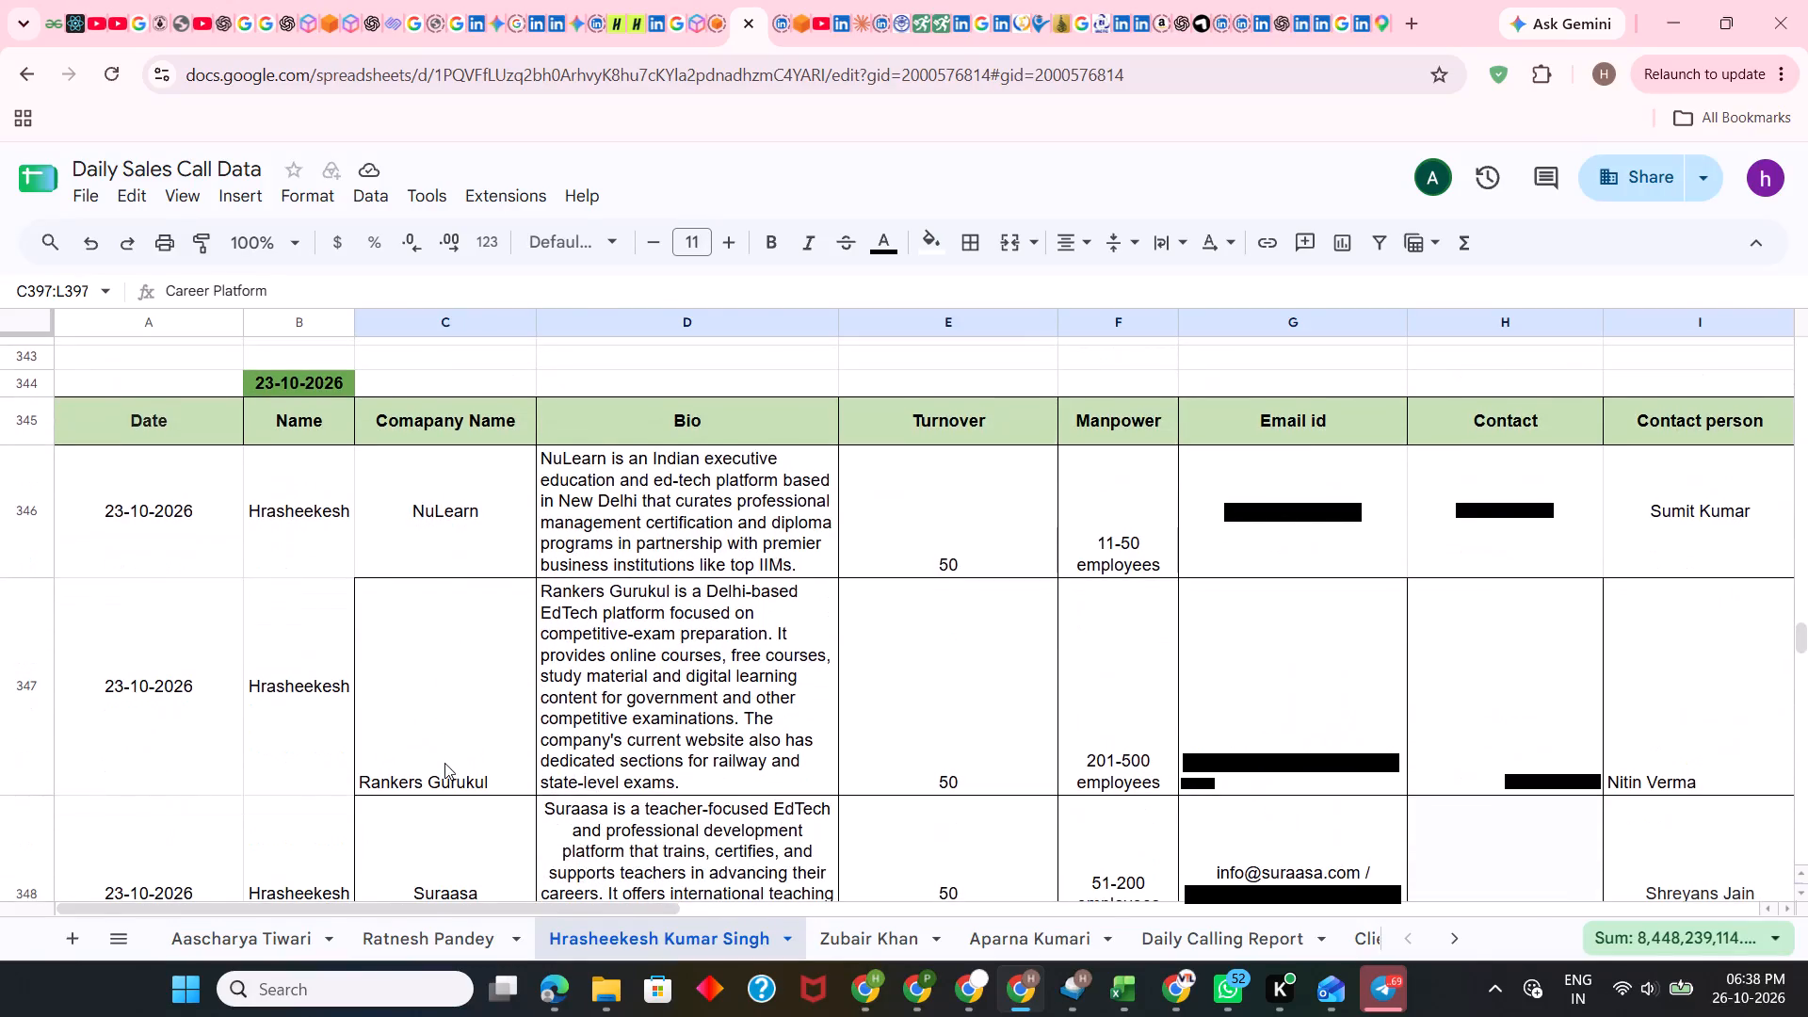
{"action": "scroll", "coordinate": [731, 654], "scroll_direction": "right", "scroll_amount": 1}
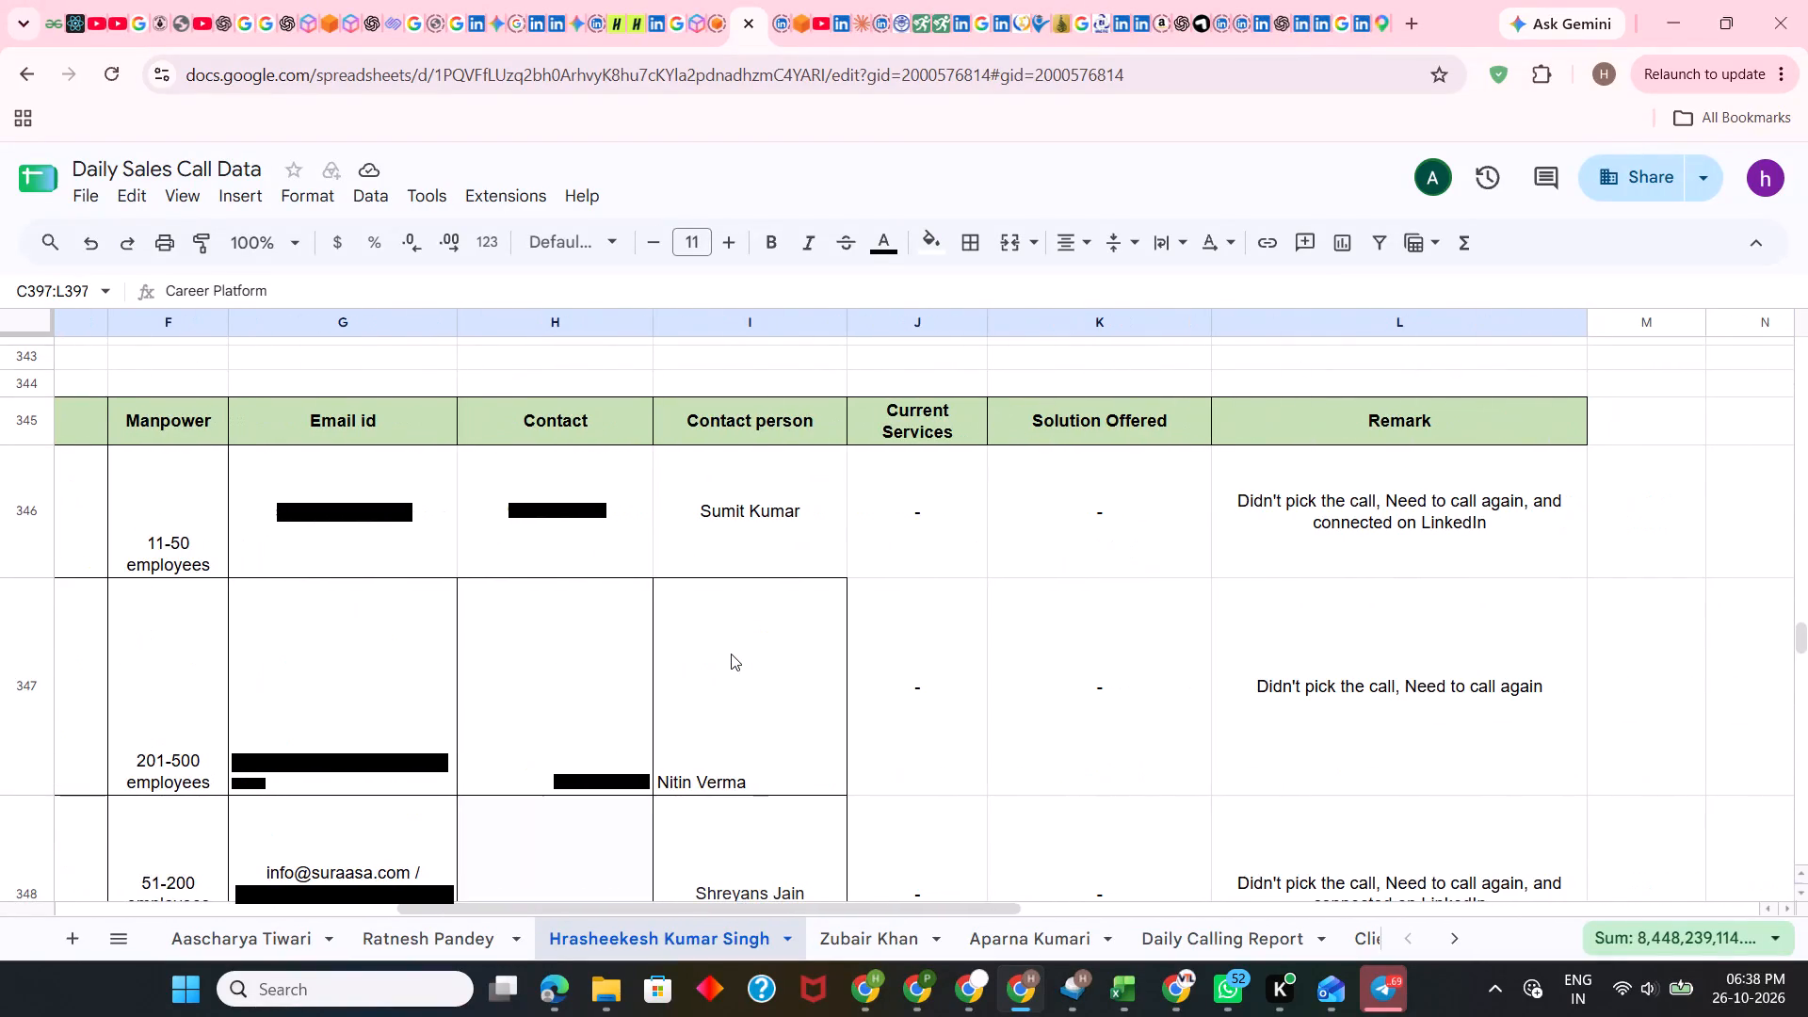
{"action": "scroll", "coordinate": [731, 654], "scroll_direction": "right", "scroll_amount": 1}
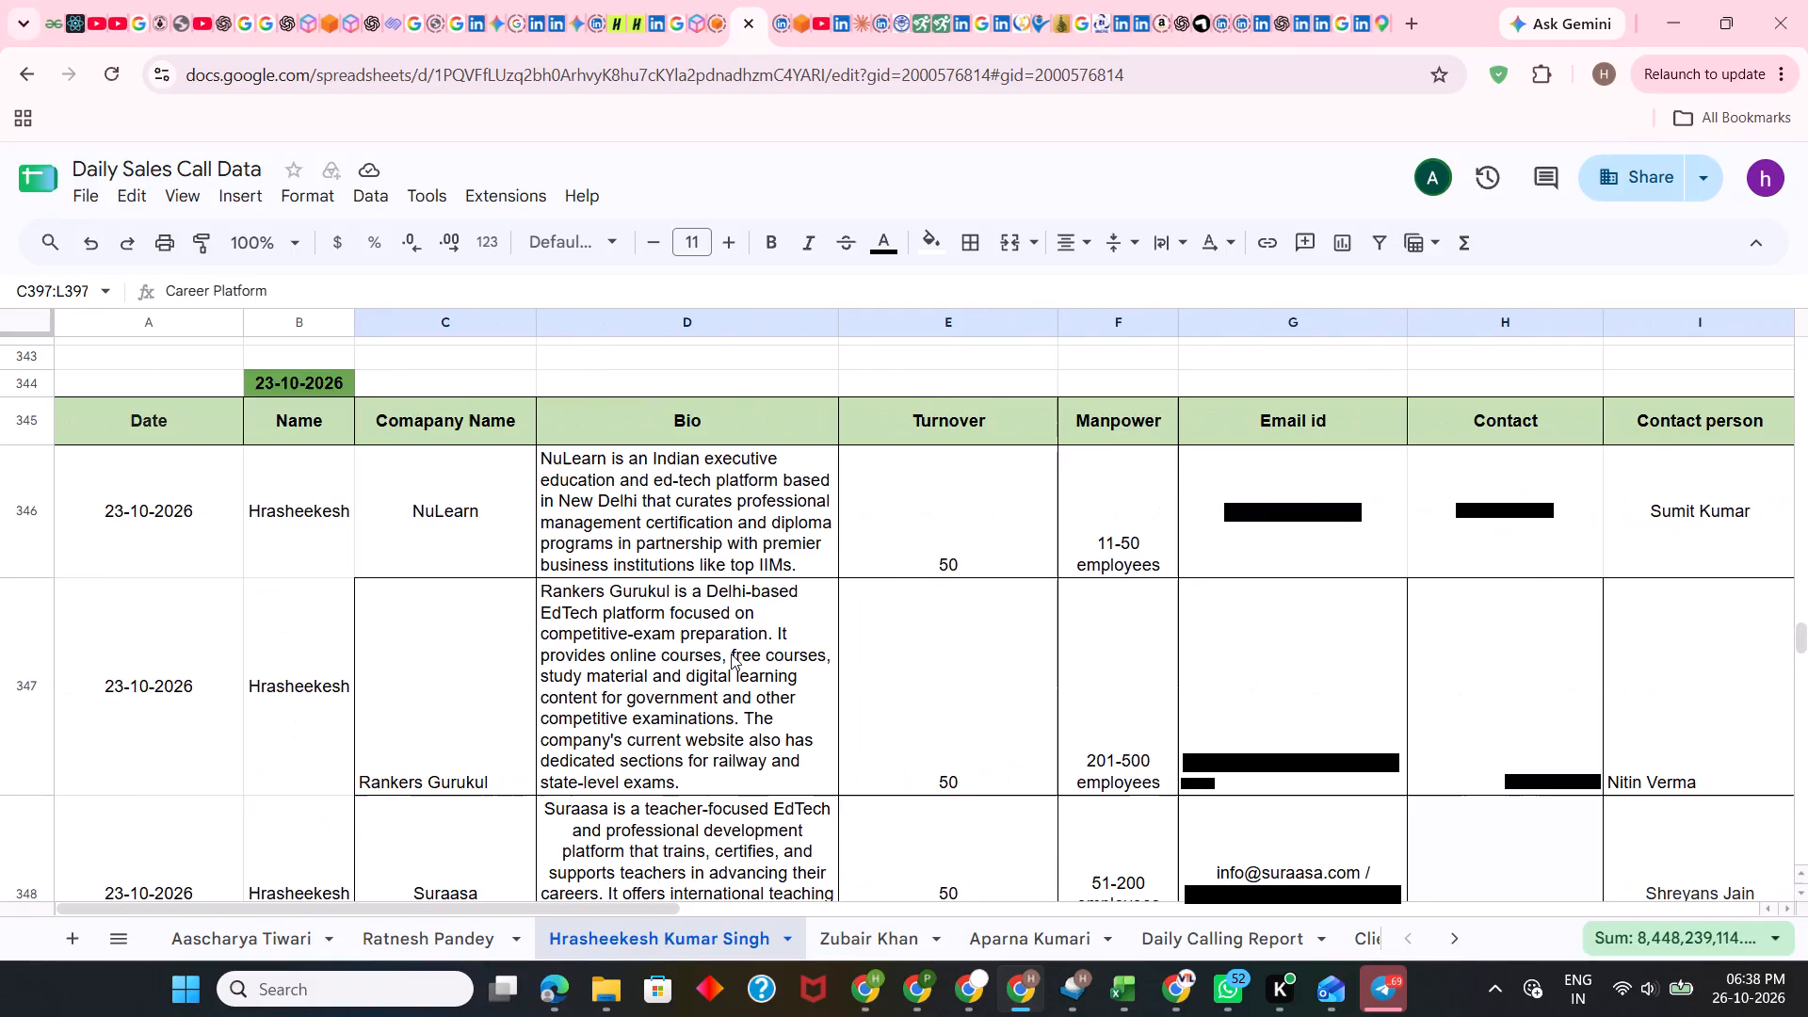
Copy the NuLearn record C346:L346 from the 23-10-2026 block into the empty 26-10-2026 row at C398.
{"action": "left_click", "coordinate": [413, 504]}
{"action": "key", "text": "shift+Right"}
{"action": "key", "text": "shift+Right"}
{"action": "key", "text": "shift+Right"}
{"action": "key", "text": "shift+Right"}
{"action": "key", "text": "shift+Right"}
{"action": "key", "text": "shift+Right"}
{"action": "key", "text": "shift+Right"}
{"action": "key", "text": "shift+Right"}
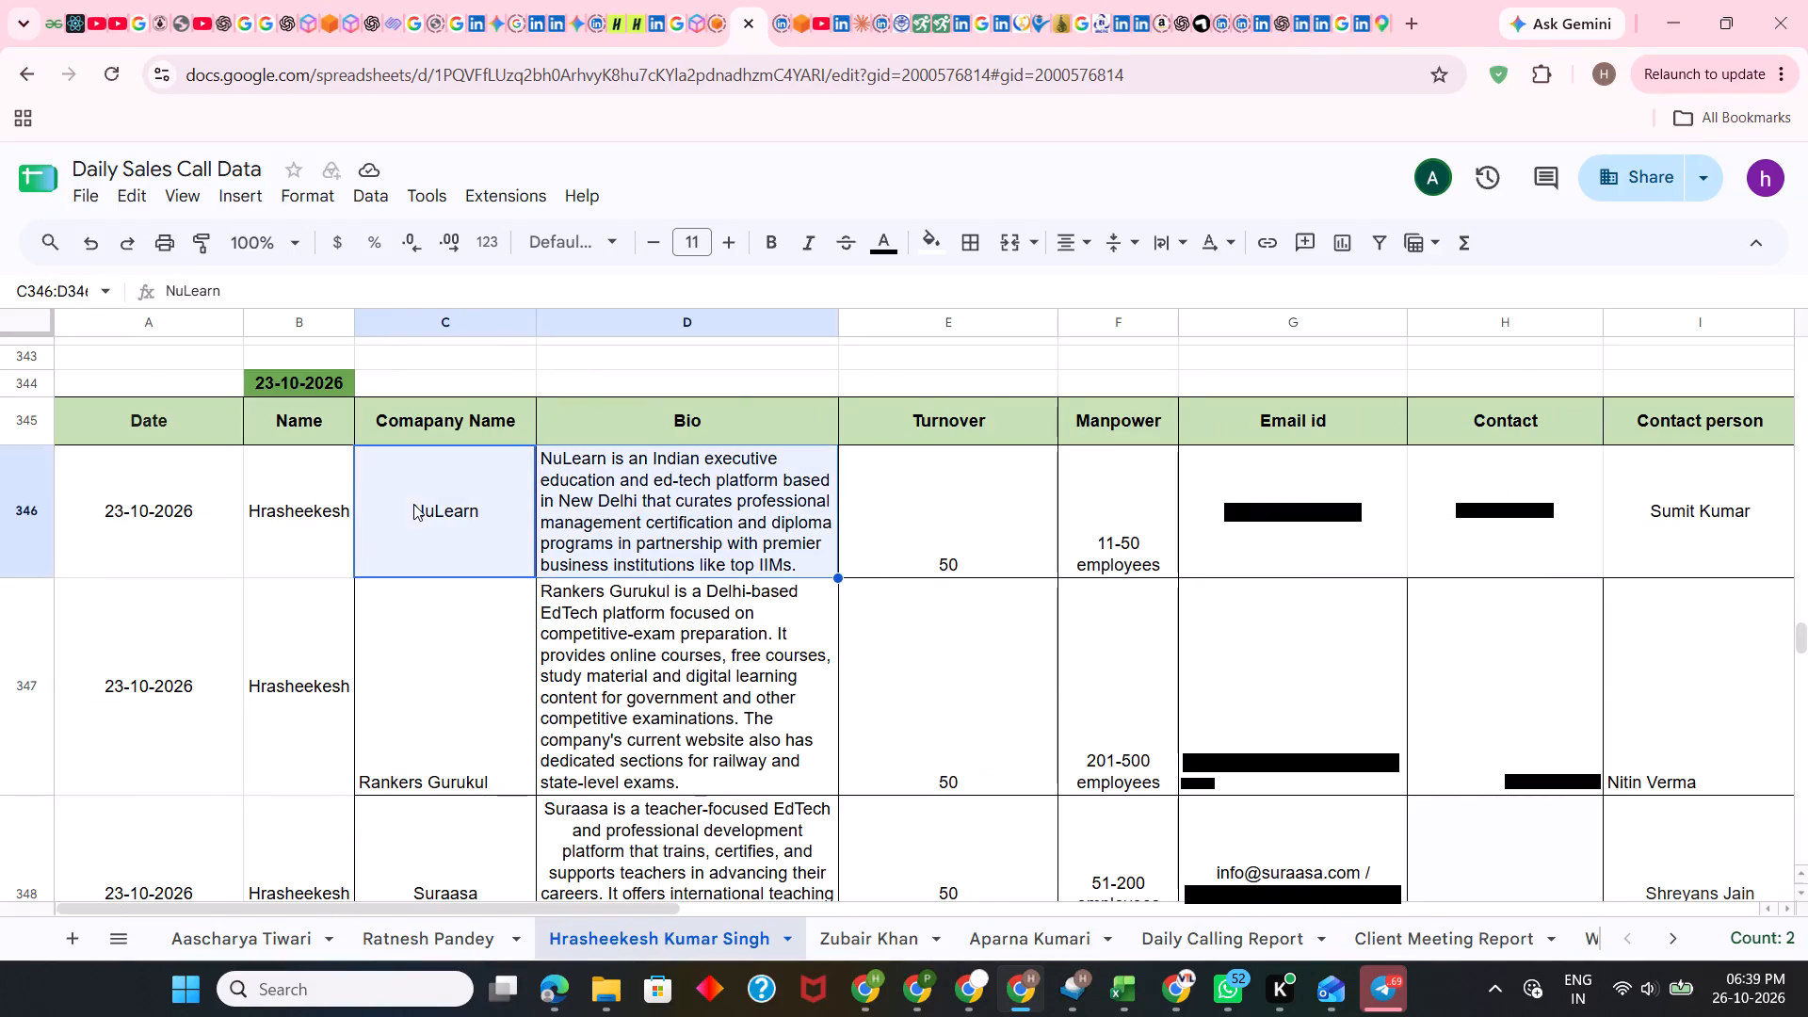
{"action": "key", "text": "shift+Left"}
{"action": "key", "text": "shift+Right"}
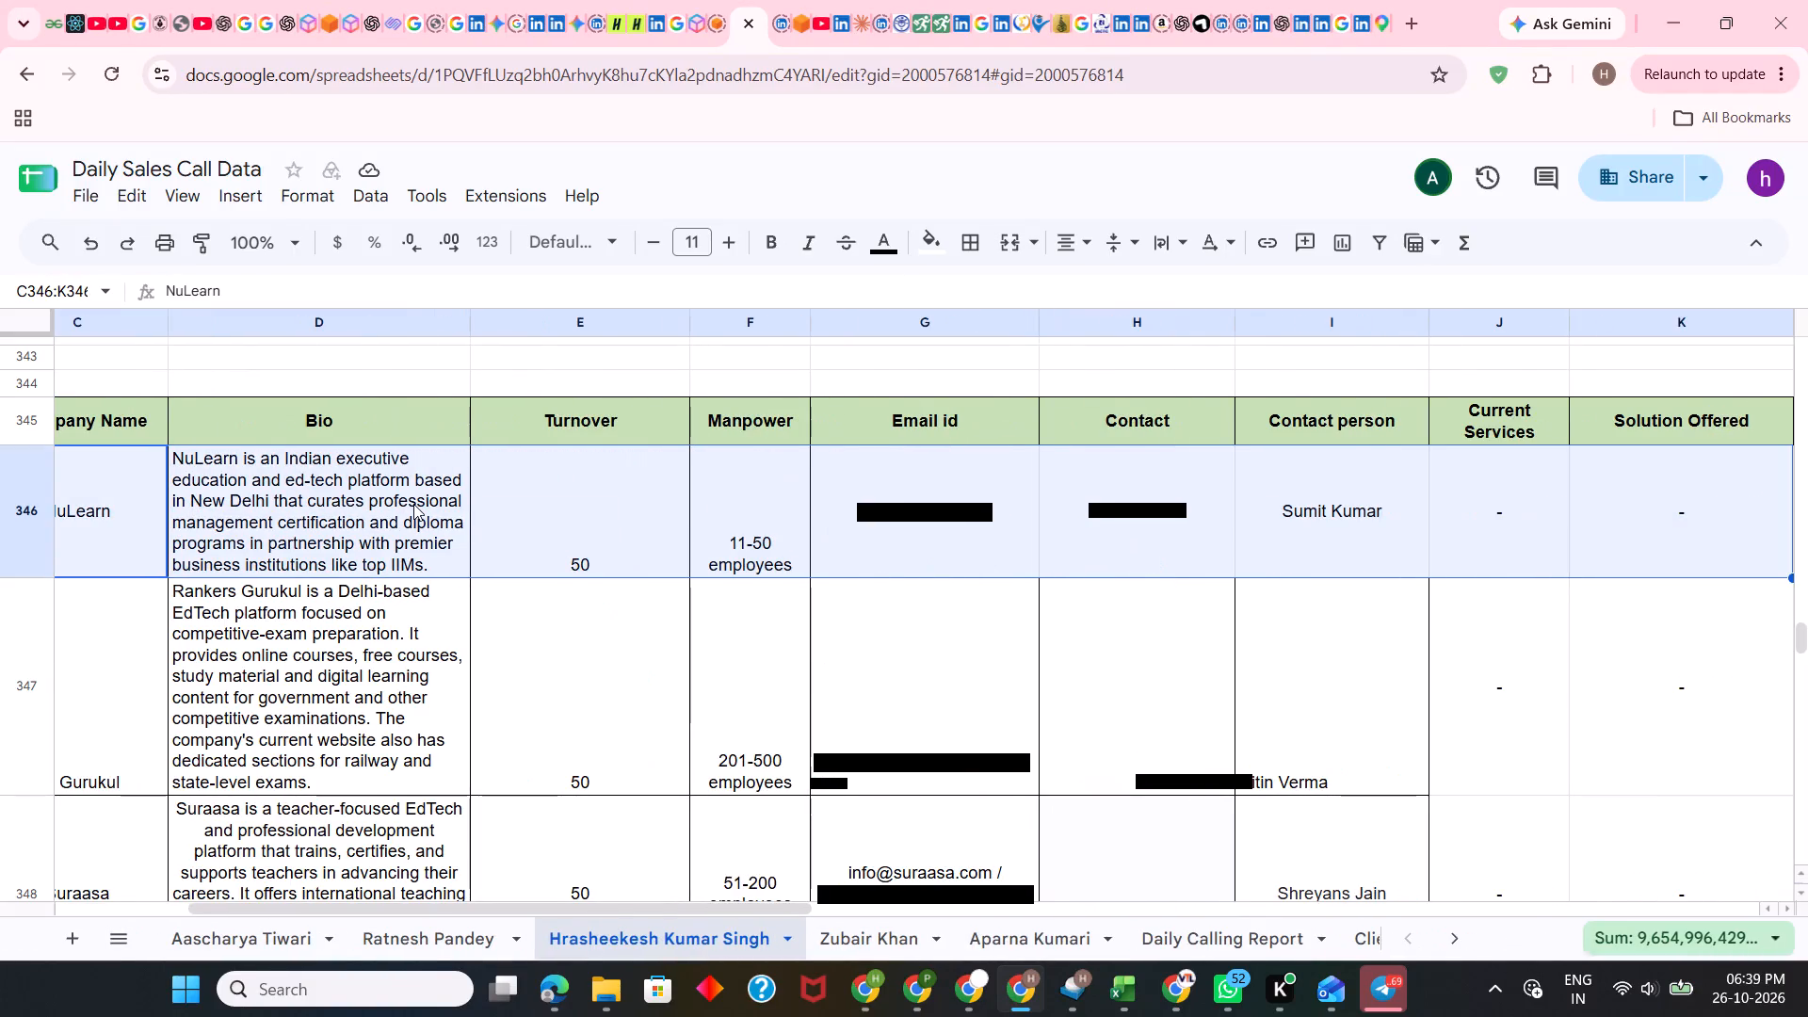
{"action": "key", "text": "shift+Right"}
{"action": "key", "text": "ctrl+c"}
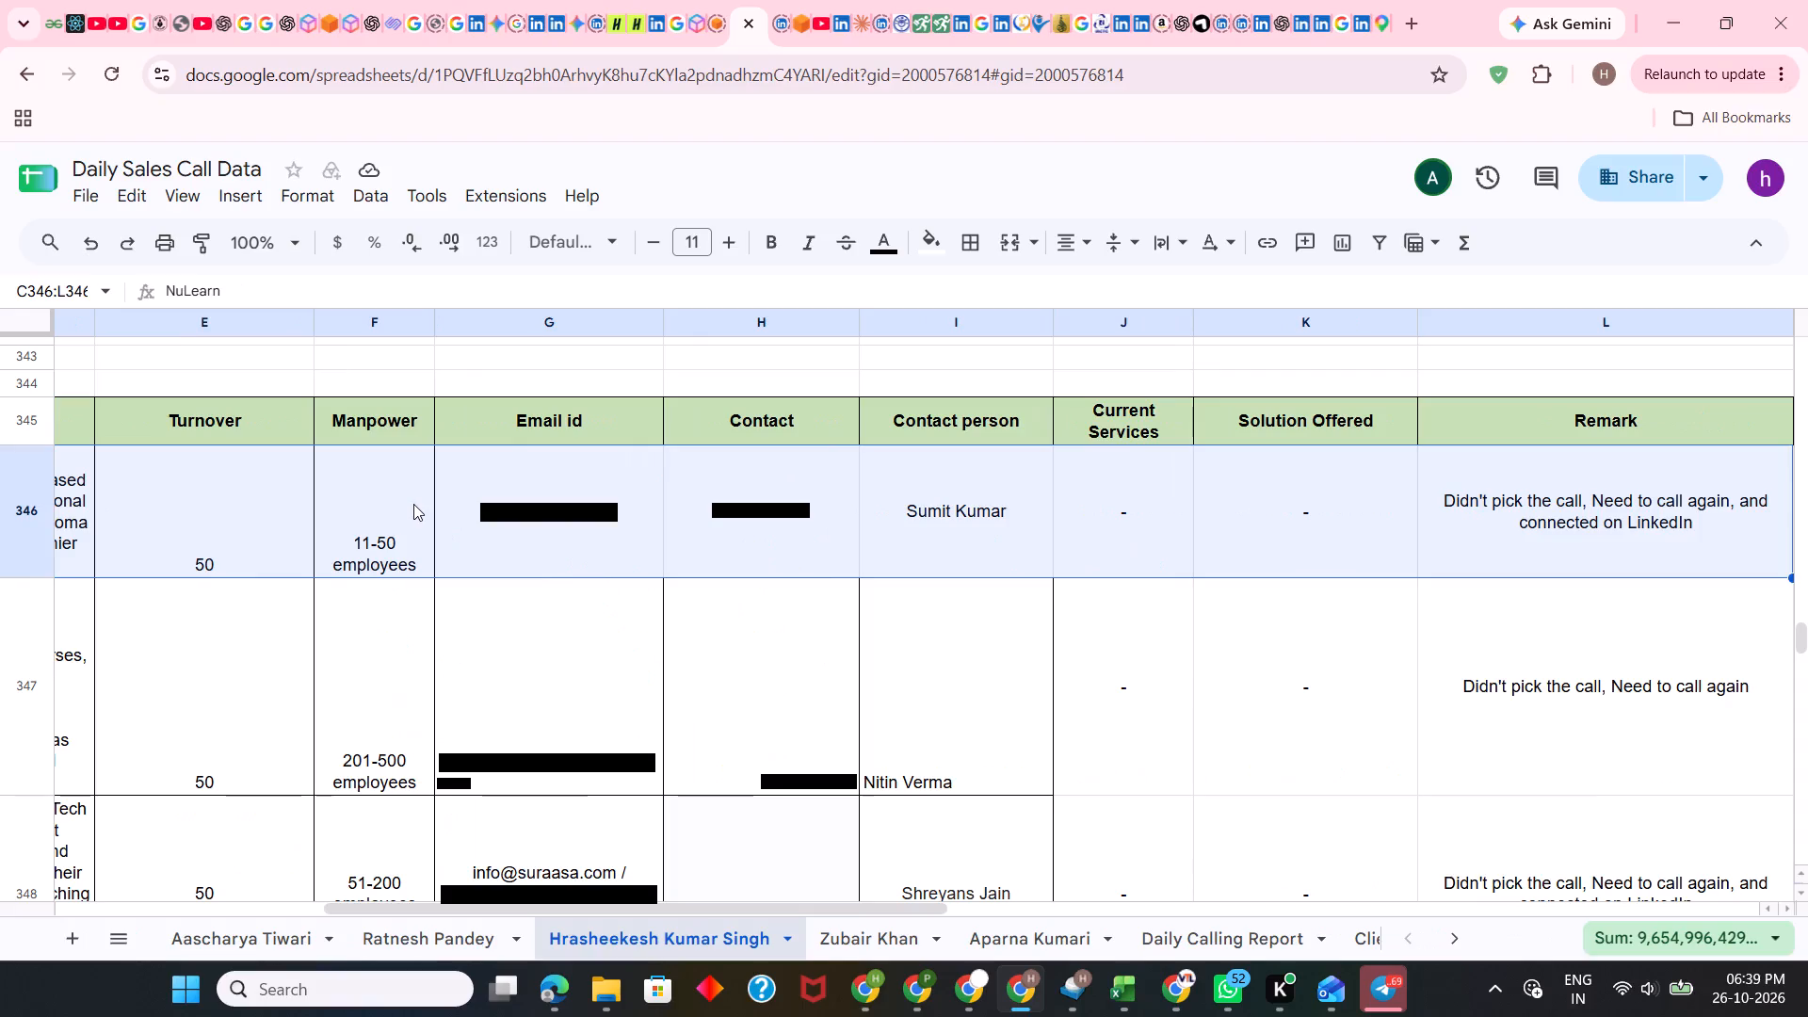
{"action": "scroll", "coordinate": [413, 504], "scroll_direction": "right", "scroll_amount": 7}
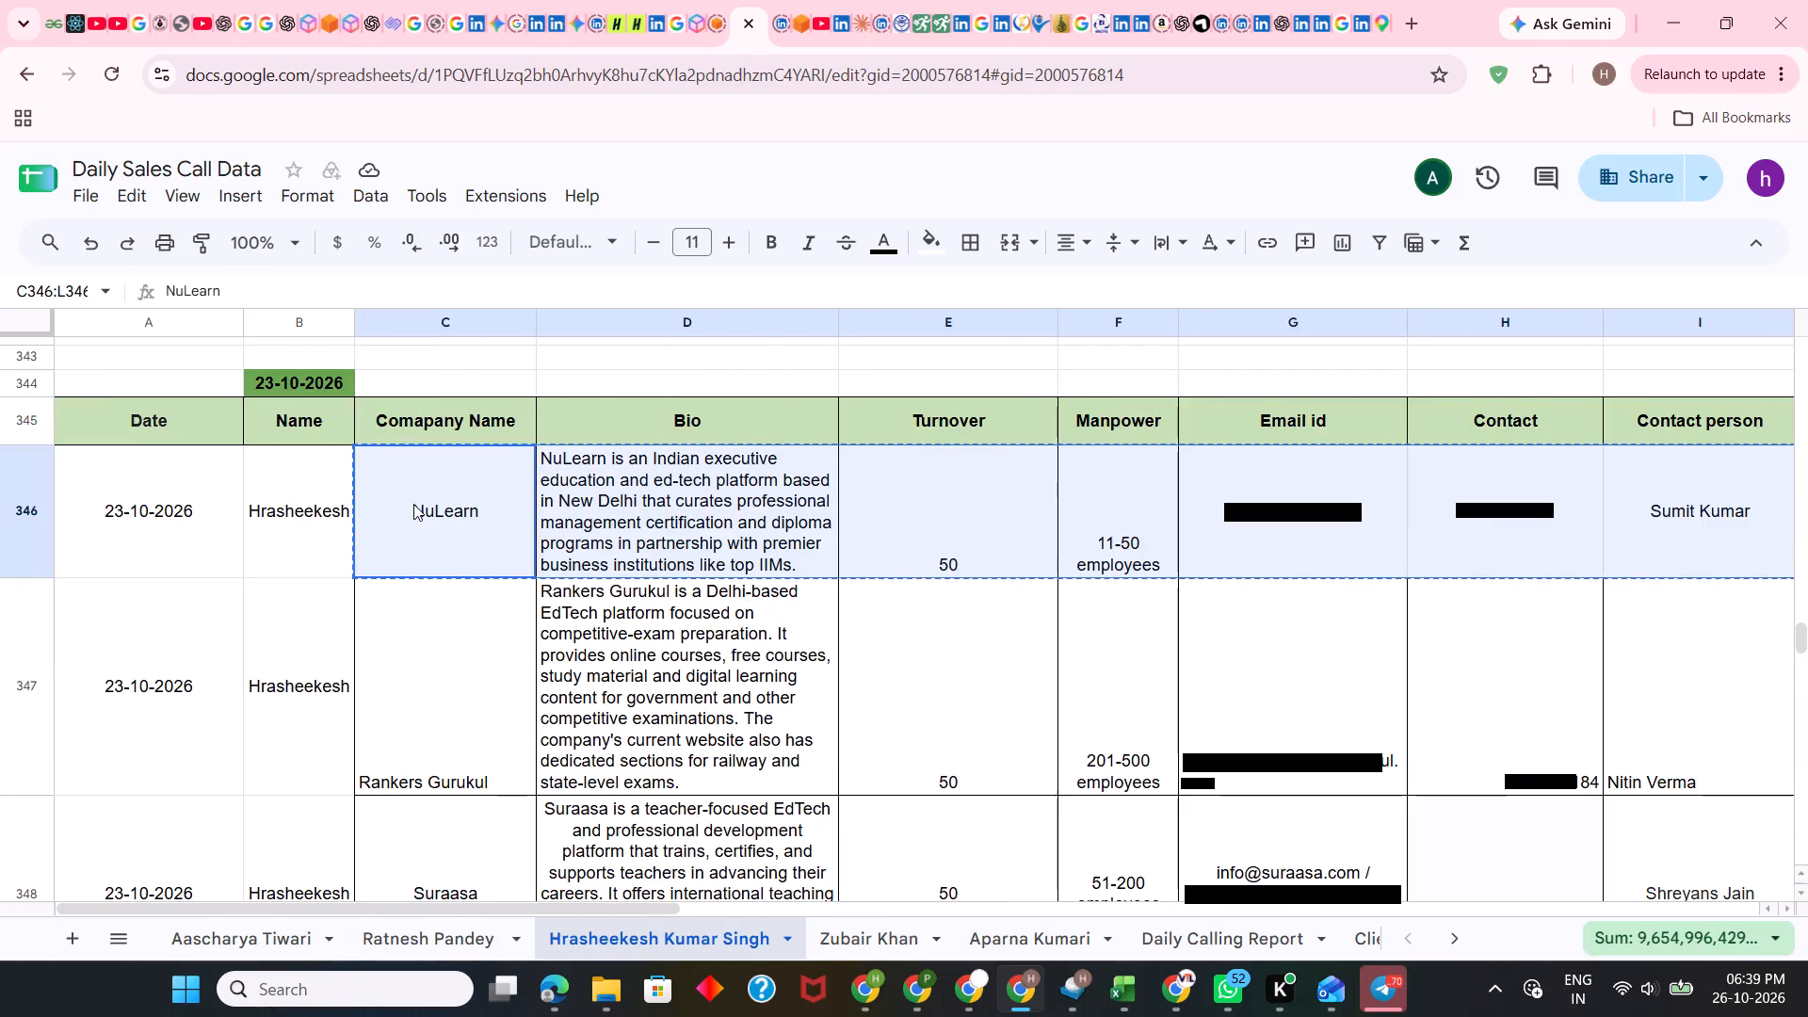
{"action": "scroll", "coordinate": [413, 504], "scroll_direction": "down", "scroll_amount": 7}
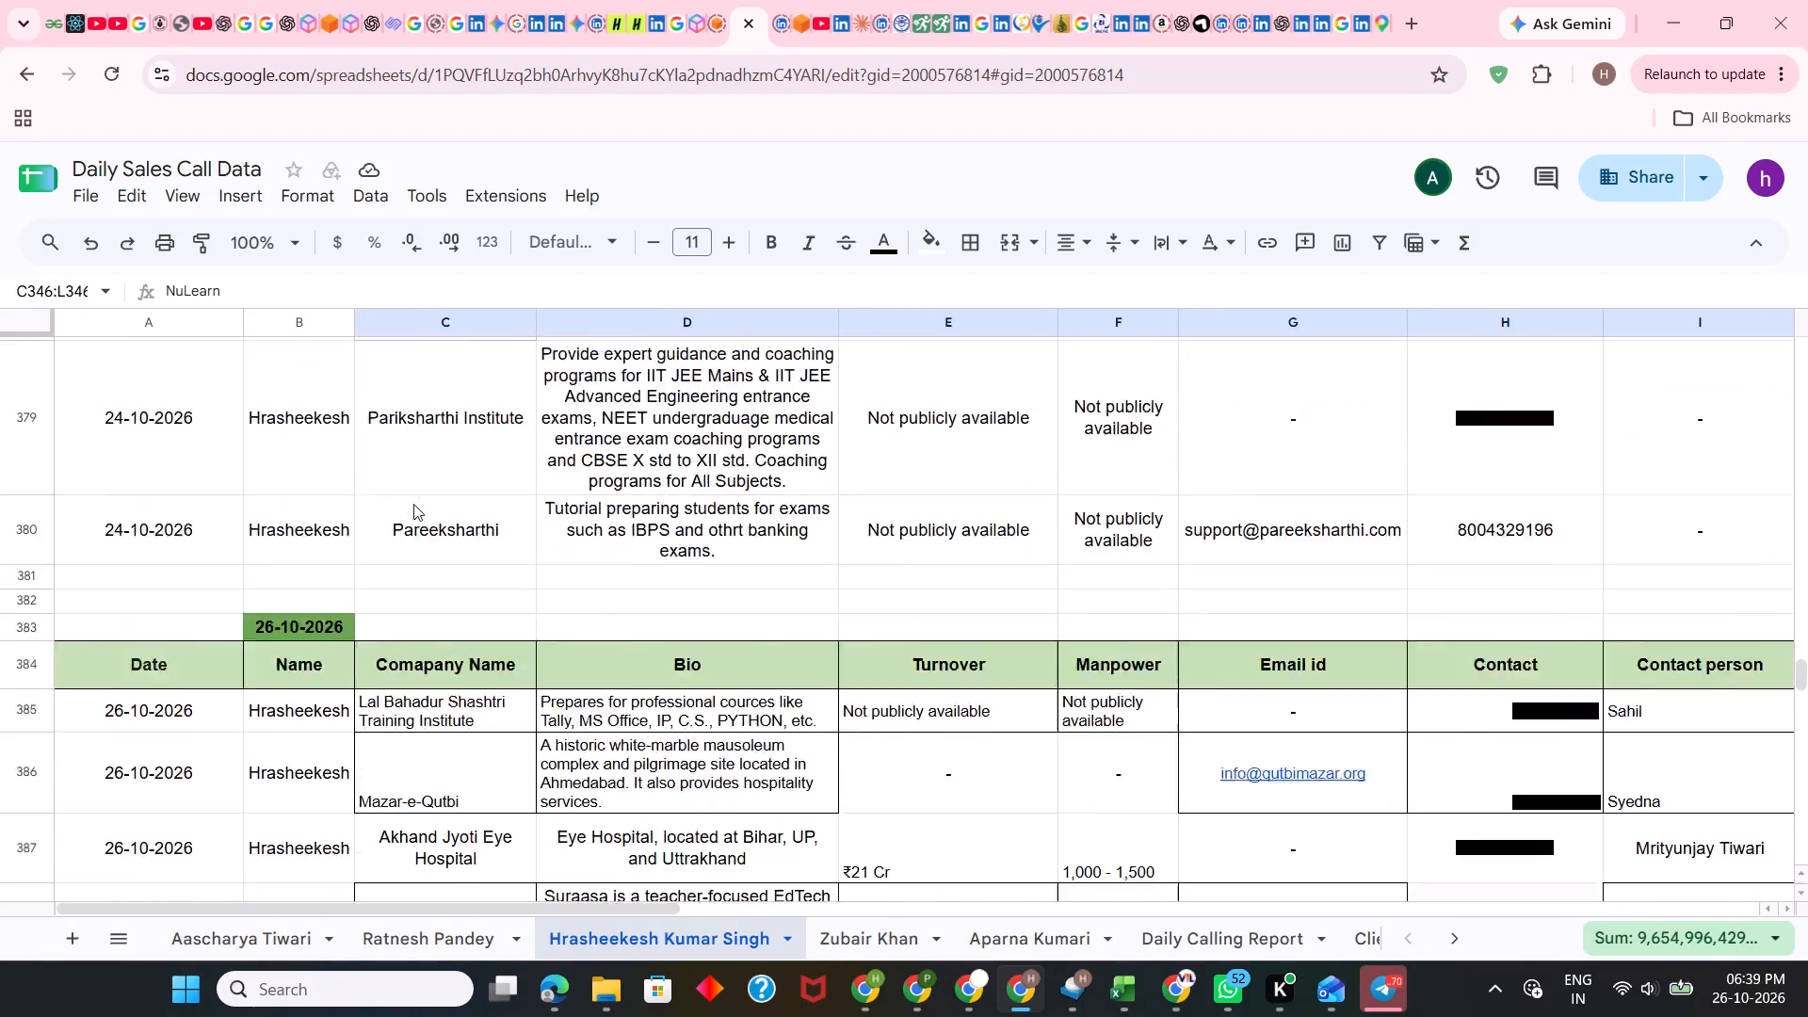
{"action": "scroll", "coordinate": [413, 504], "scroll_direction": "down", "scroll_amount": 4}
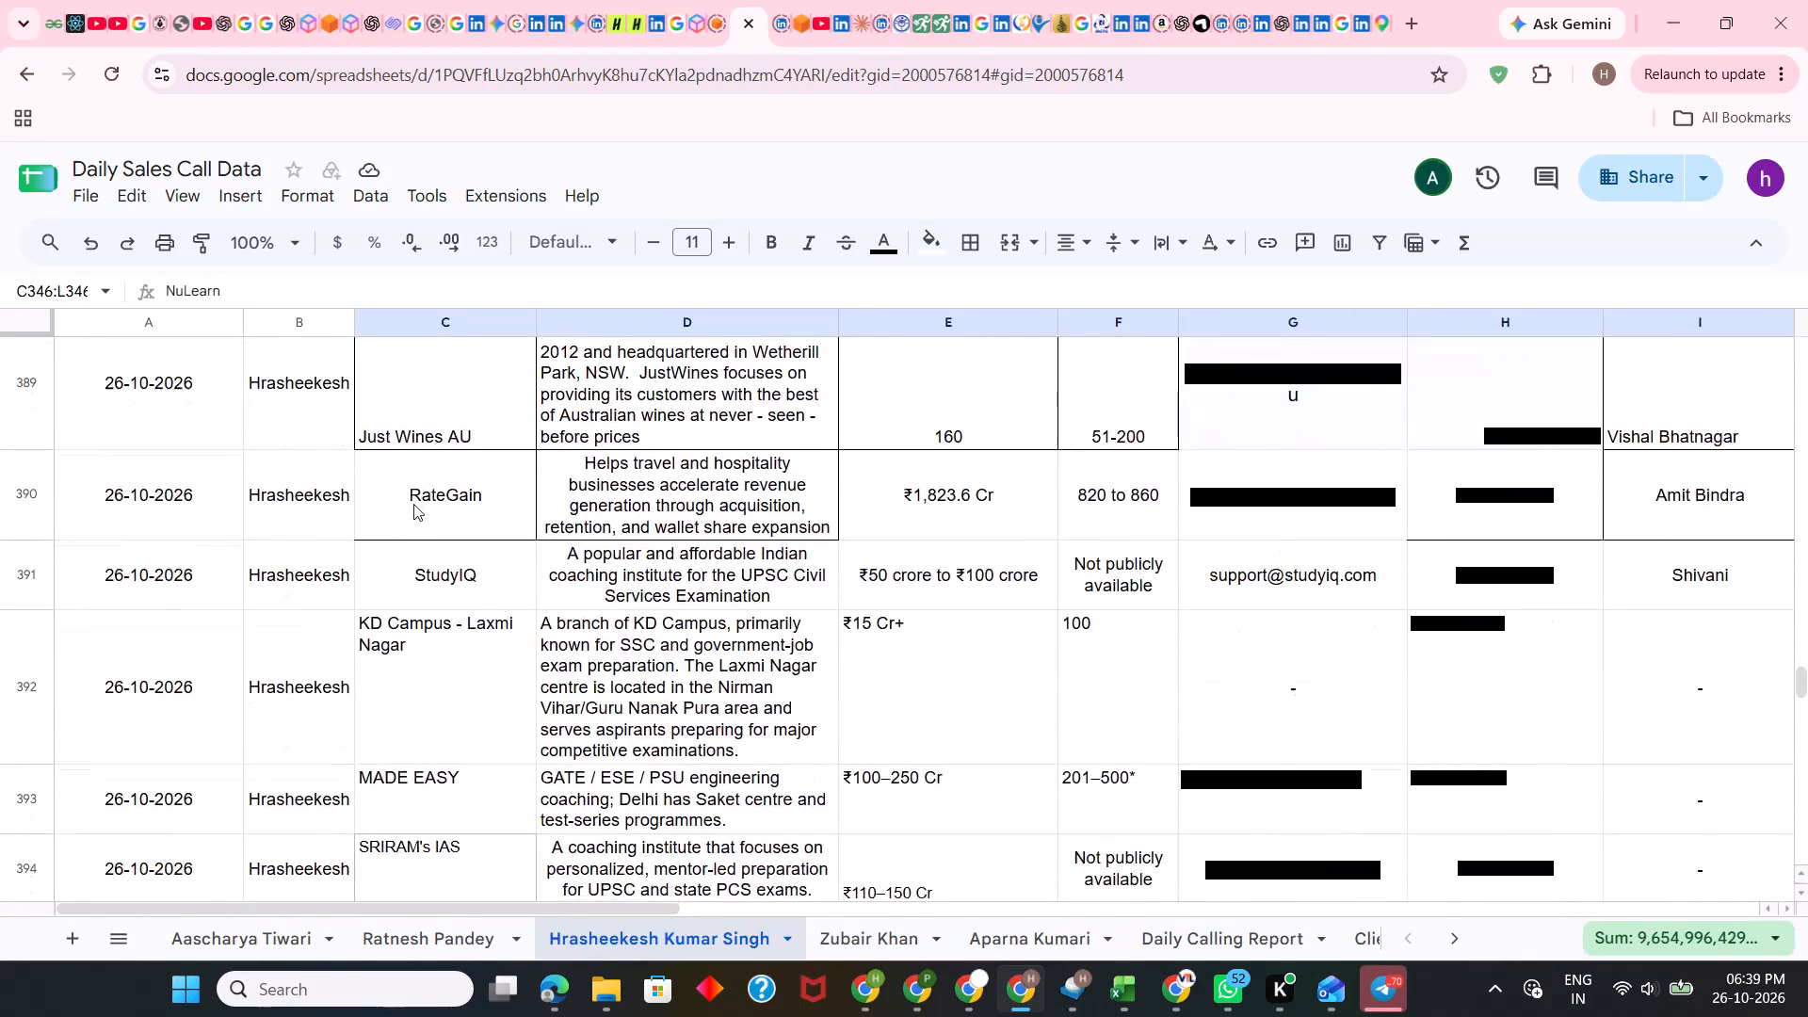
{"action": "scroll", "coordinate": [413, 504], "scroll_direction": "down", "scroll_amount": 4}
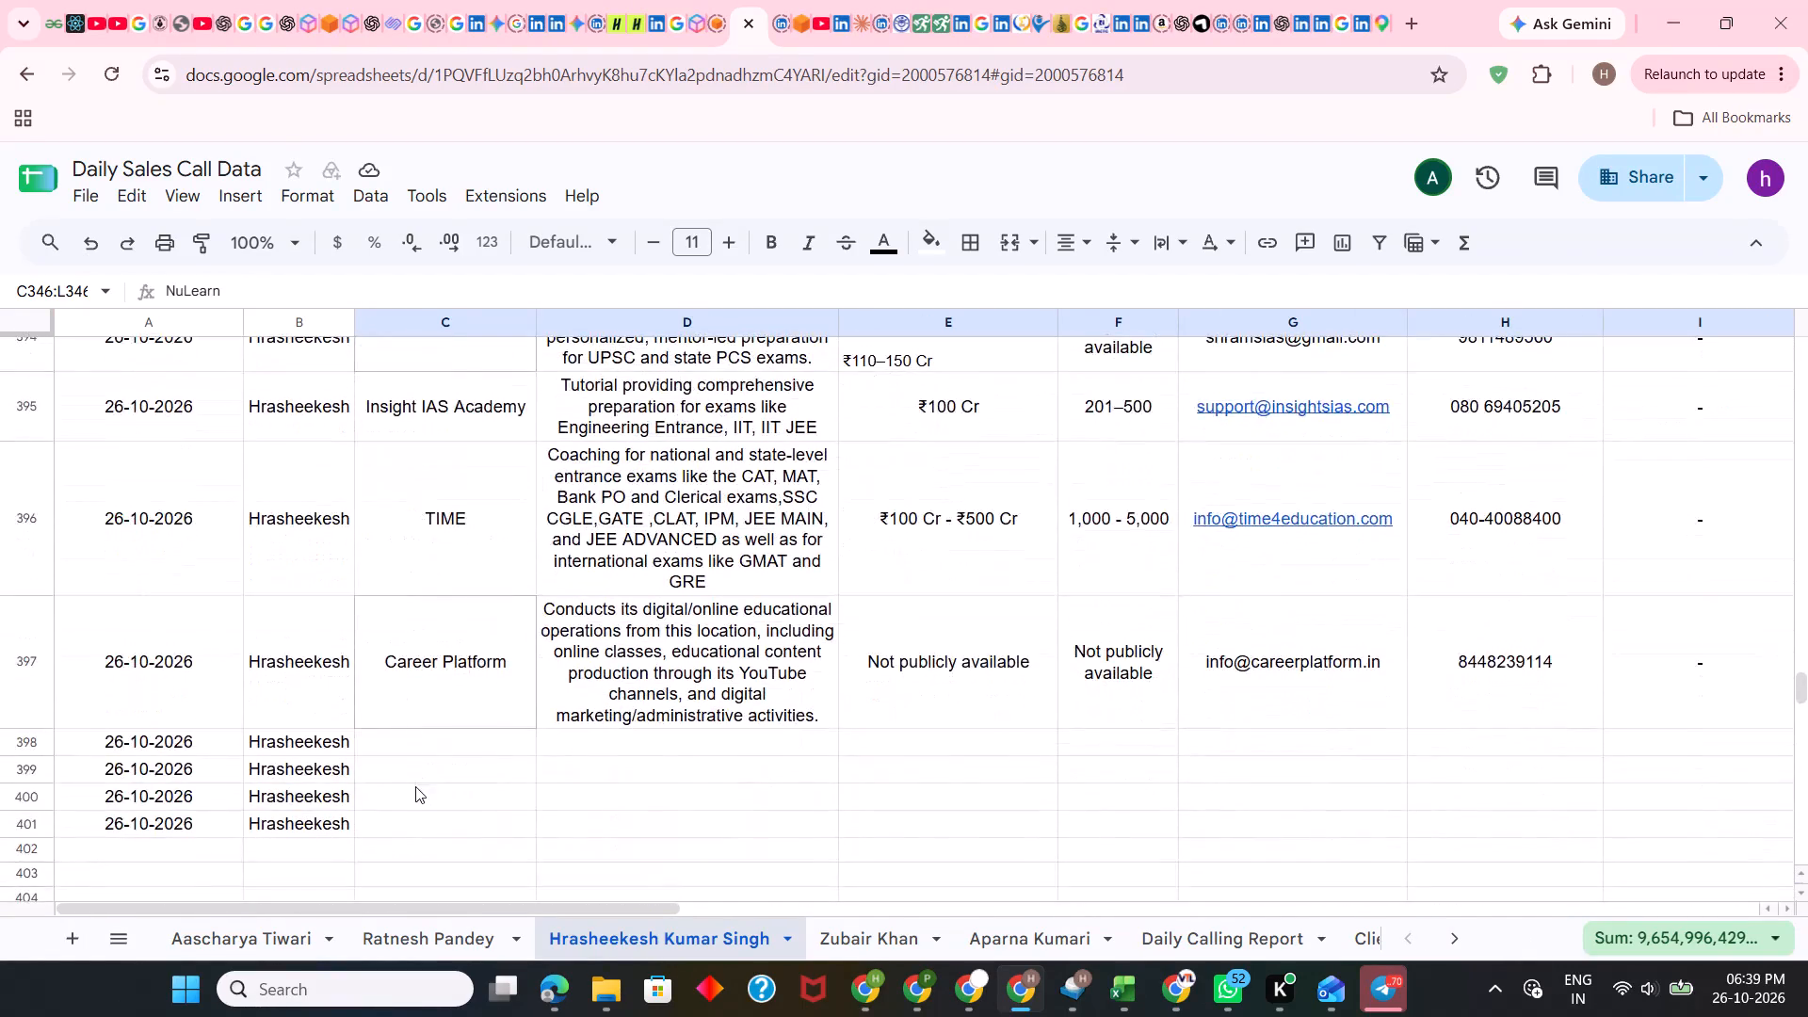
{"action": "left_click", "coordinate": [450, 743]}
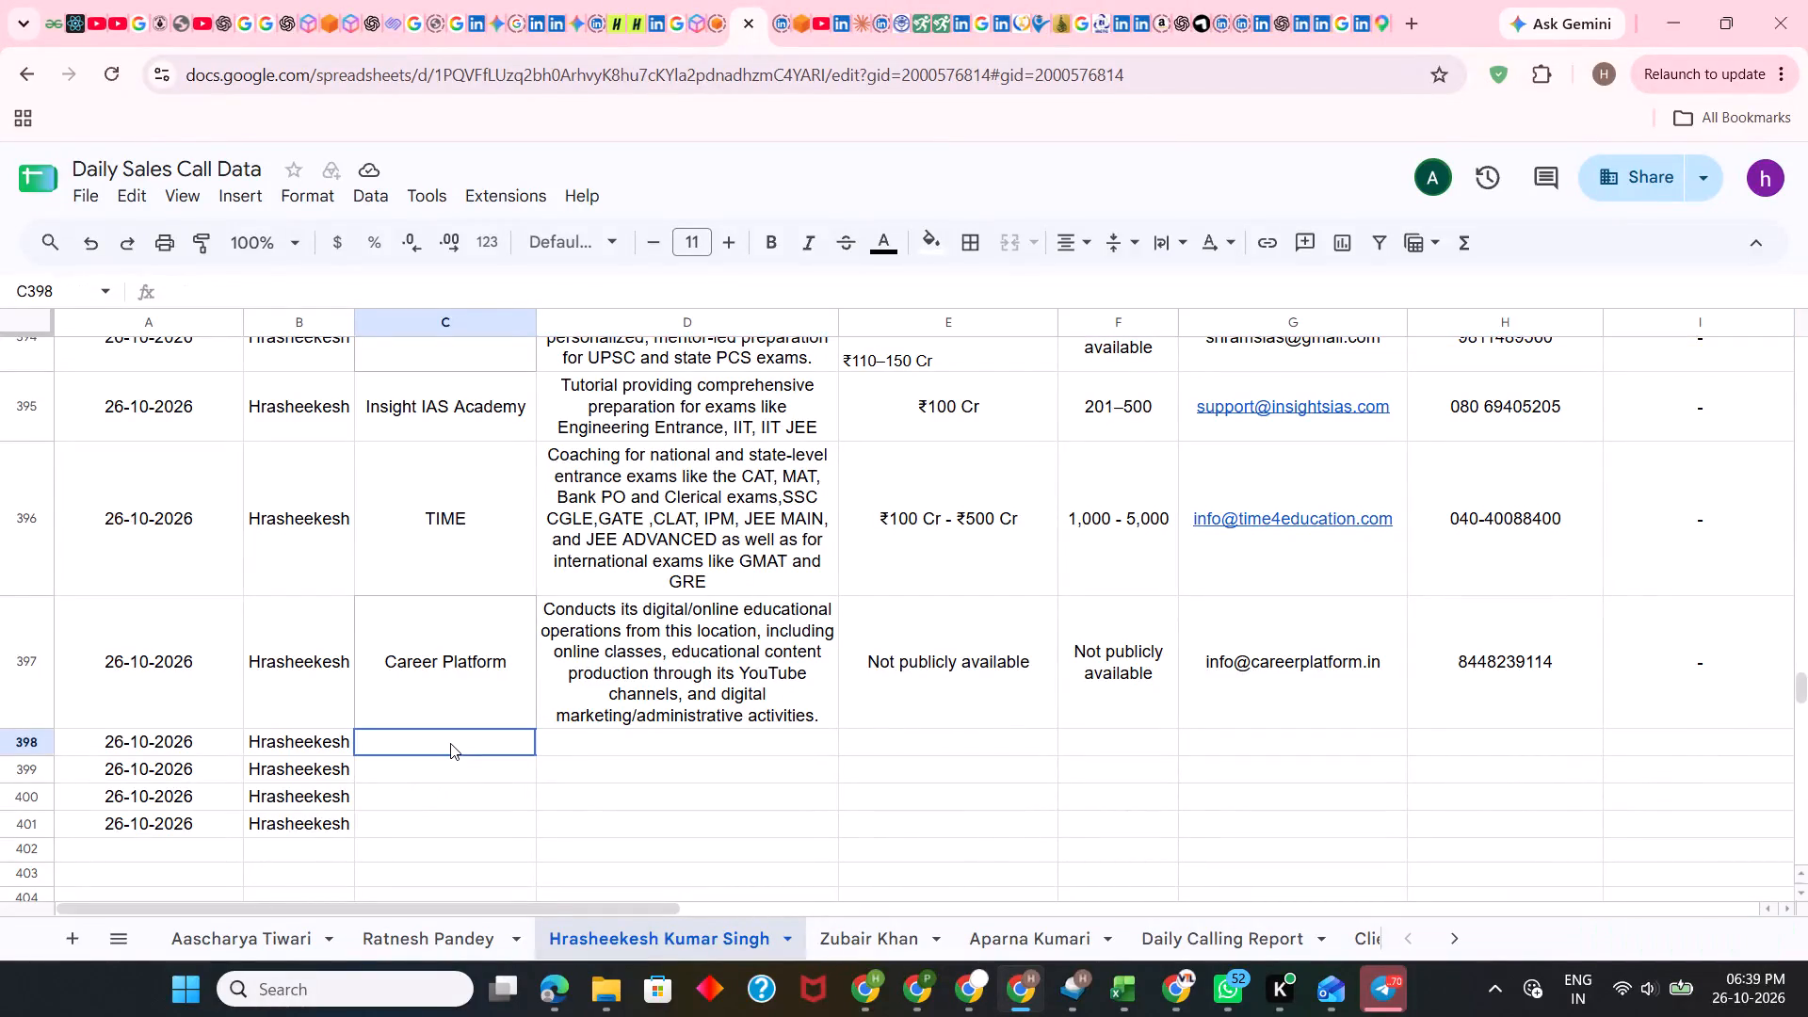
{"action": "key", "text": "ctrl+v"}
Review the 26-10-2026 block's company entries from Lal Bahadur Shashtri Training Institute down to the remaining empty rows.
{"action": "scroll", "coordinate": [450, 743], "scroll_direction": "up", "scroll_amount": 2}
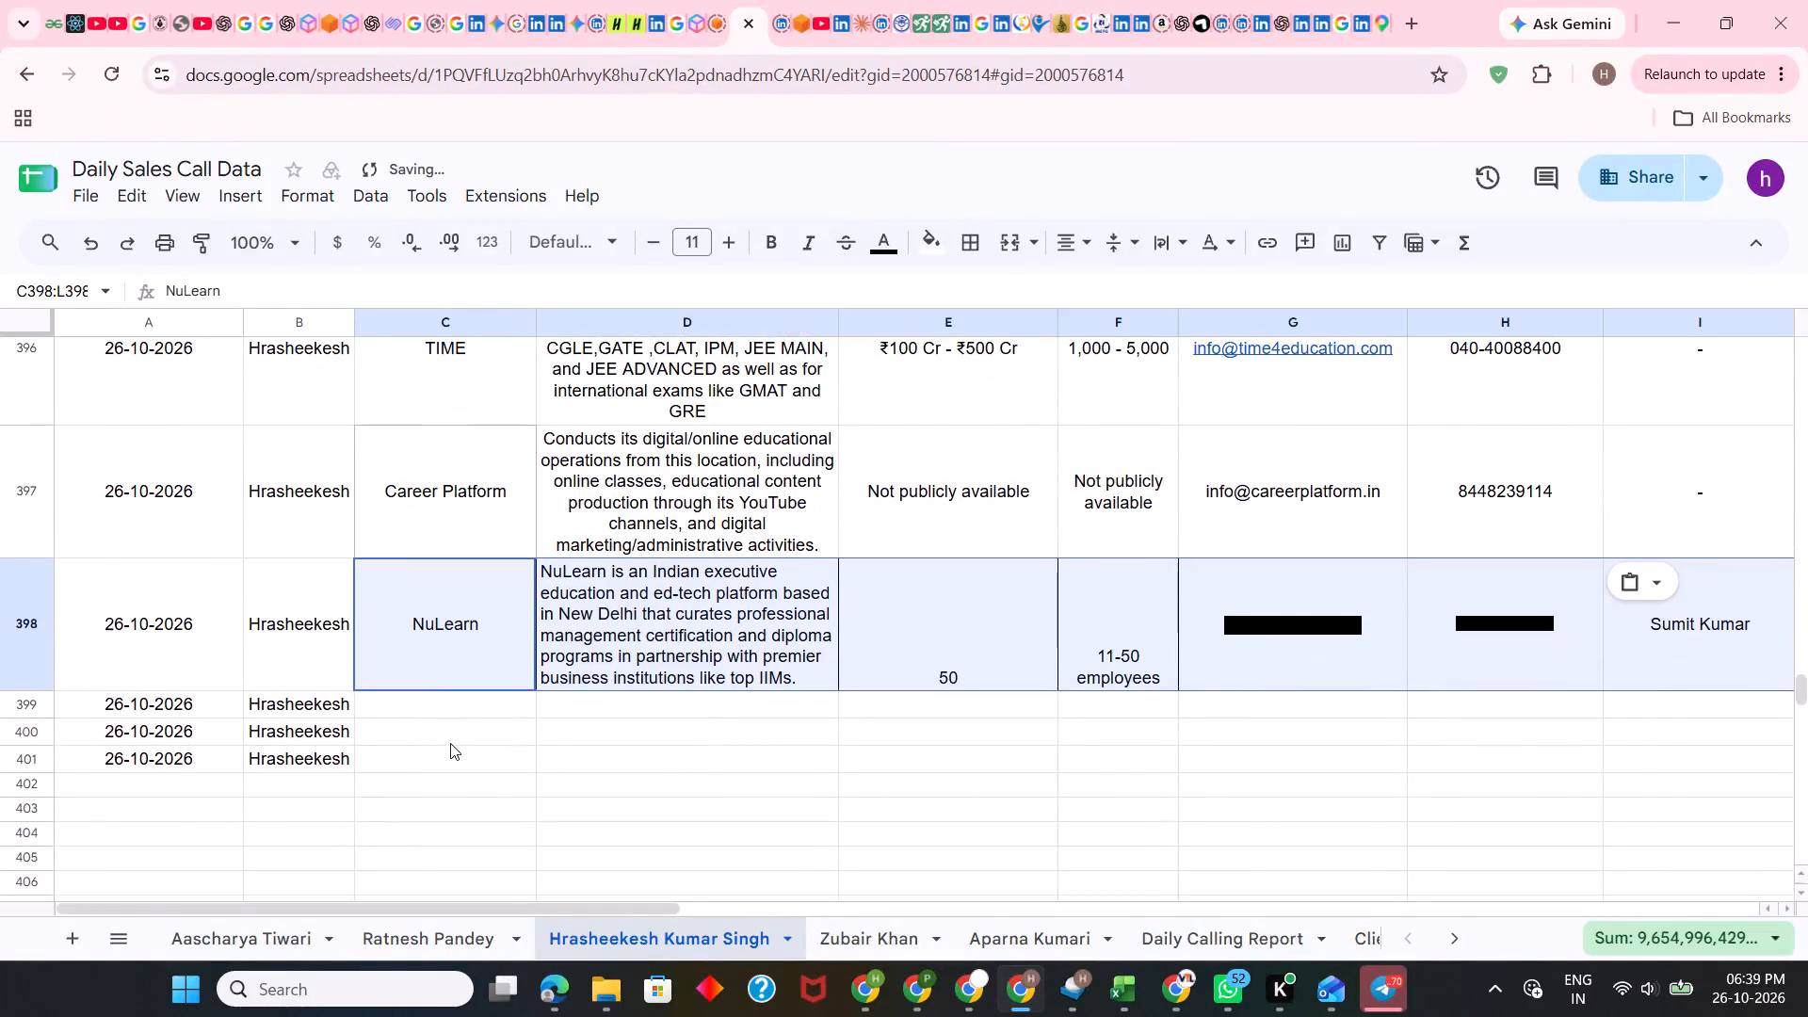
{"action": "scroll", "coordinate": [450, 743], "scroll_direction": "up", "scroll_amount": 3}
{"action": "scroll", "coordinate": [450, 743], "scroll_direction": "right", "scroll_amount": 2}
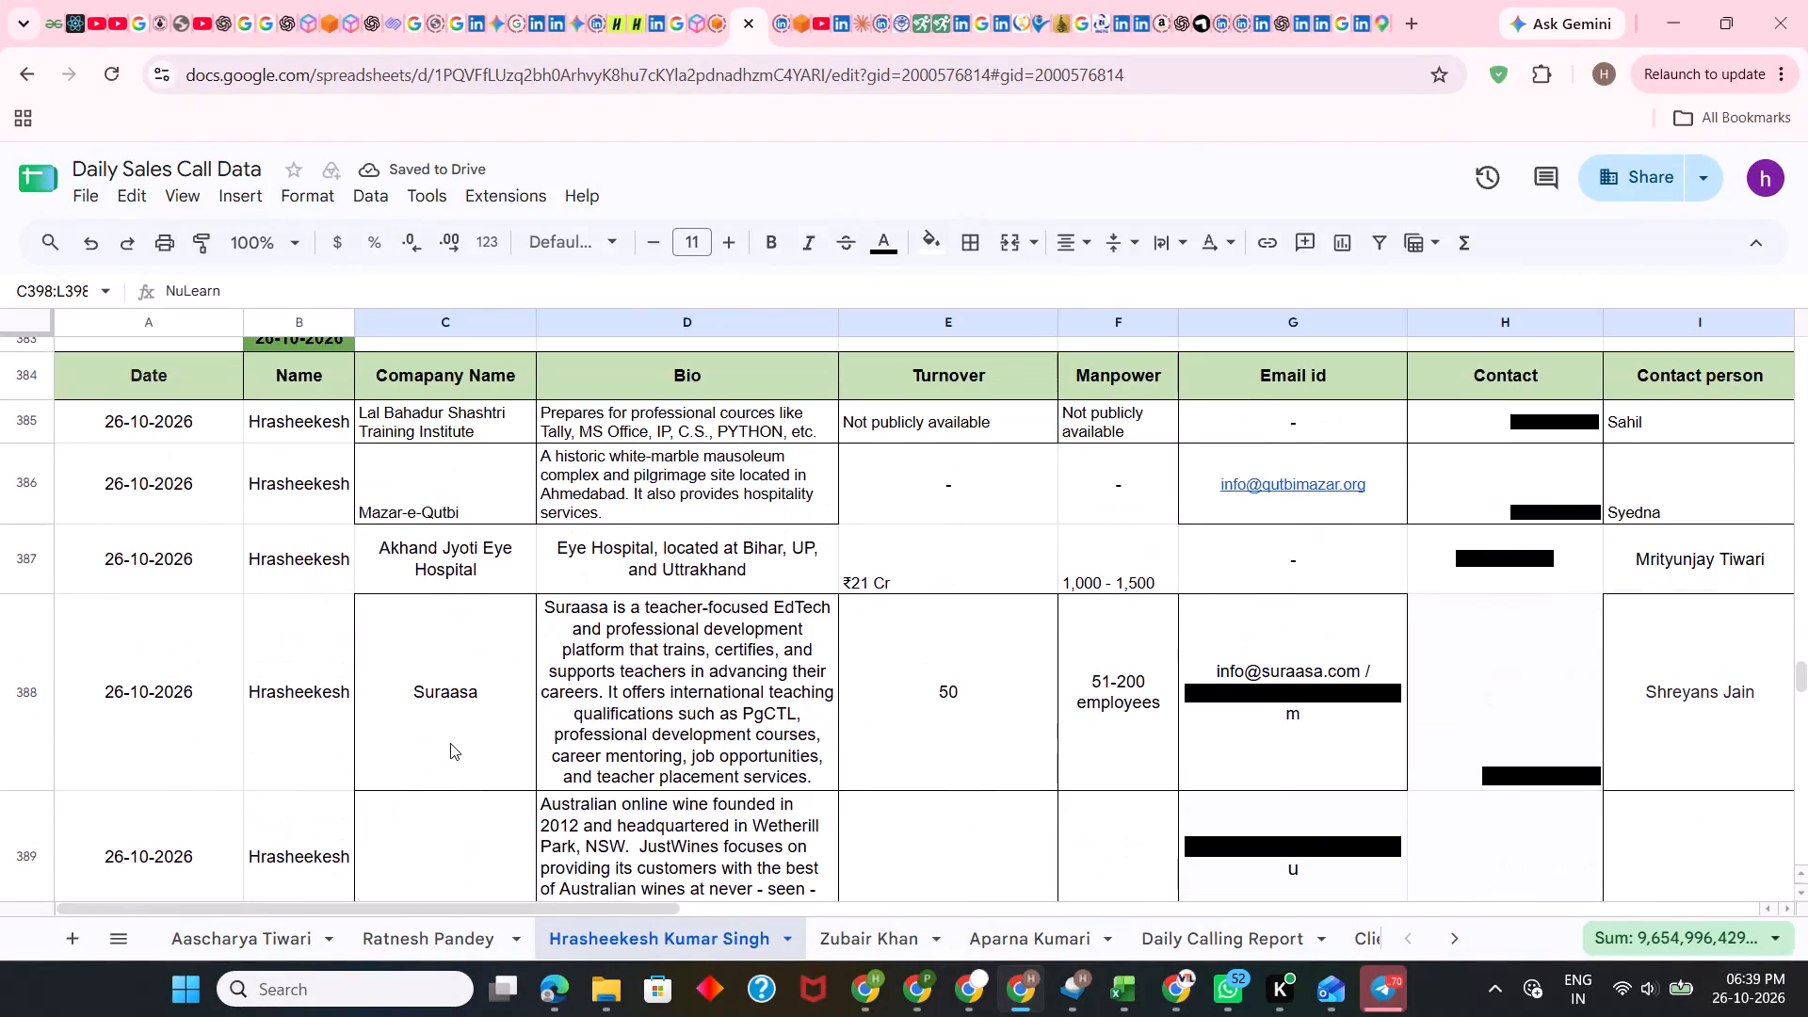
{"action": "scroll", "coordinate": [450, 743], "scroll_direction": "right", "scroll_amount": 1}
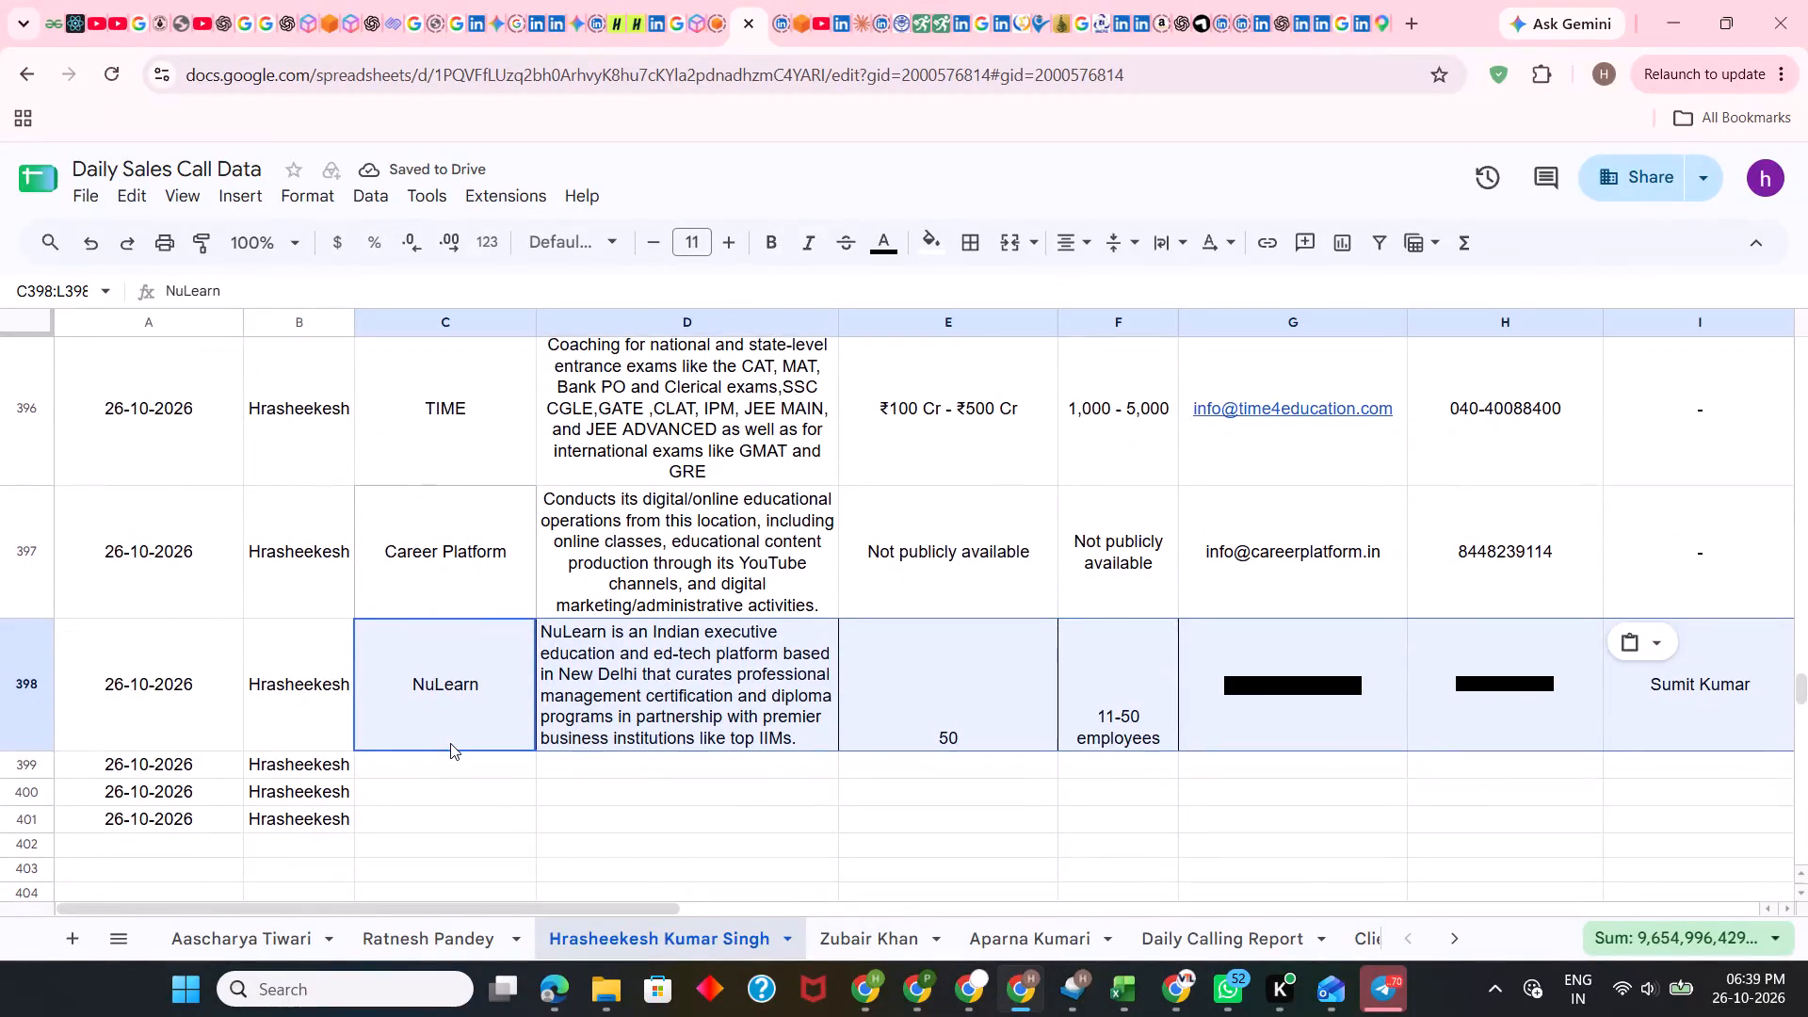
{"action": "scroll", "coordinate": [450, 743], "scroll_direction": "right", "scroll_amount": 1}
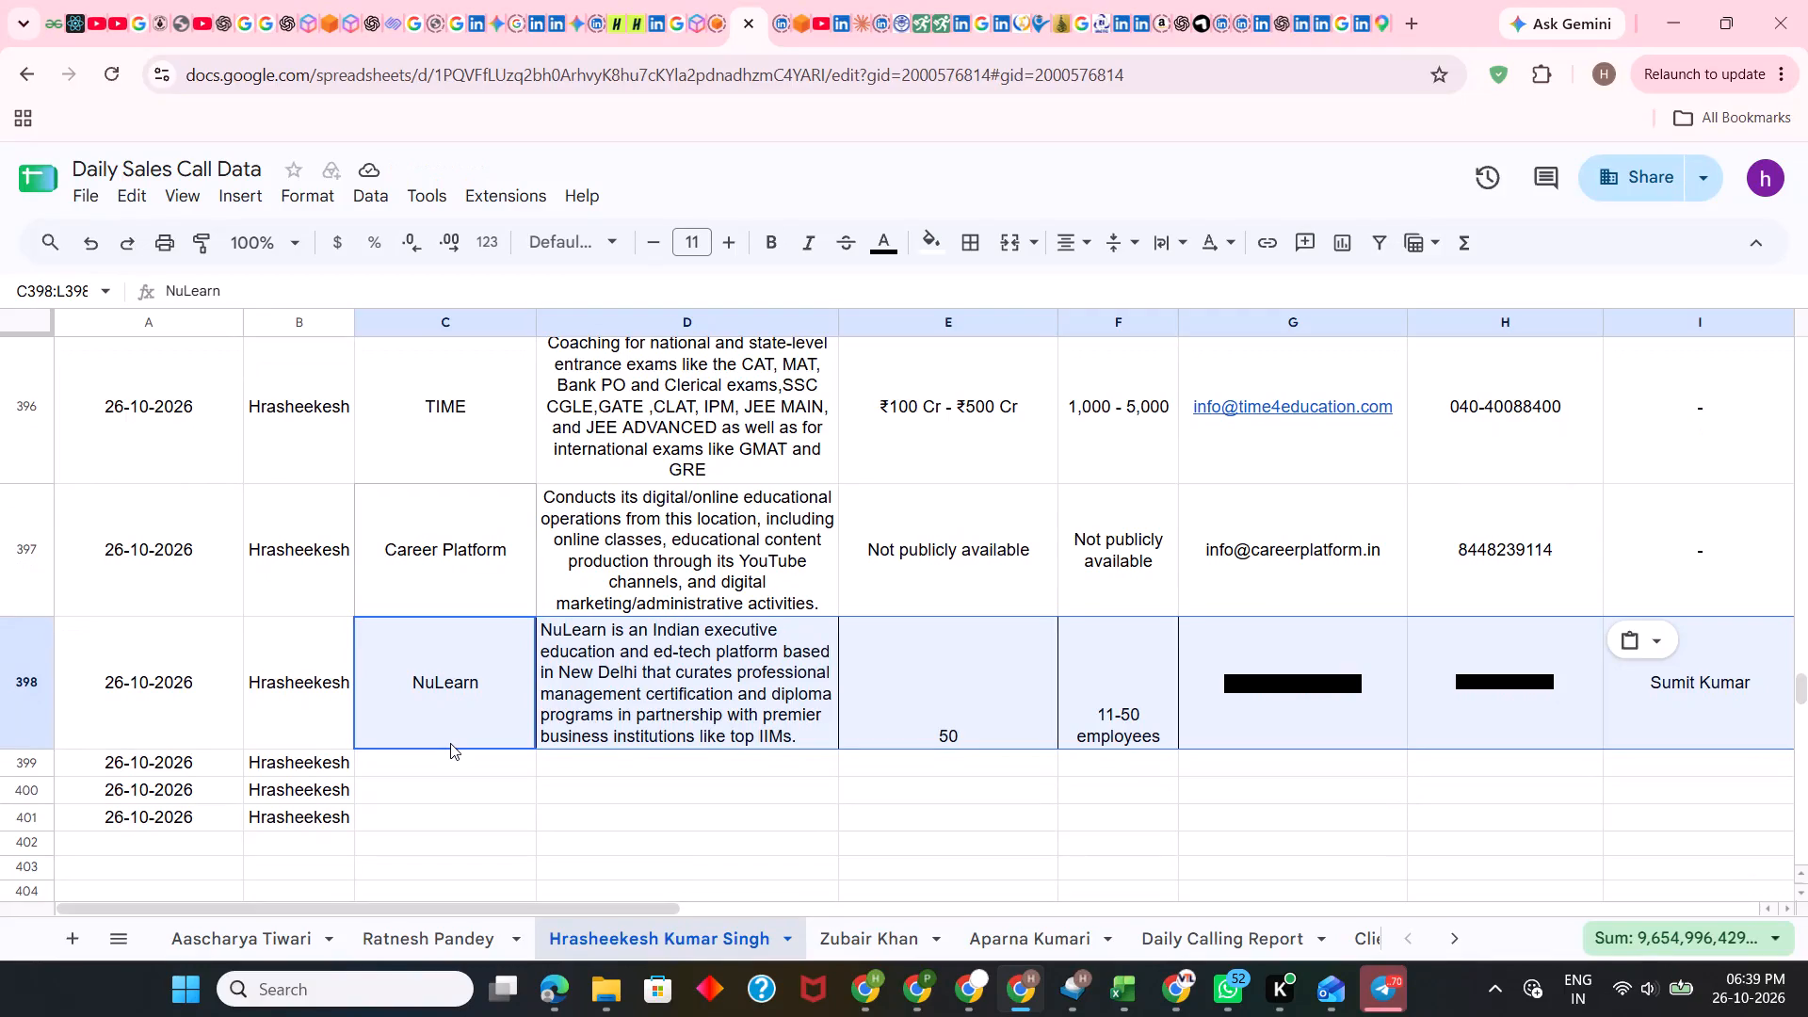
Review the company records and call remarks from MENIIT to Pareeksharthi in the 24-10-2026 block for one to reuse.
{"action": "scroll", "coordinate": [450, 743], "scroll_direction": "up", "scroll_amount": 9}
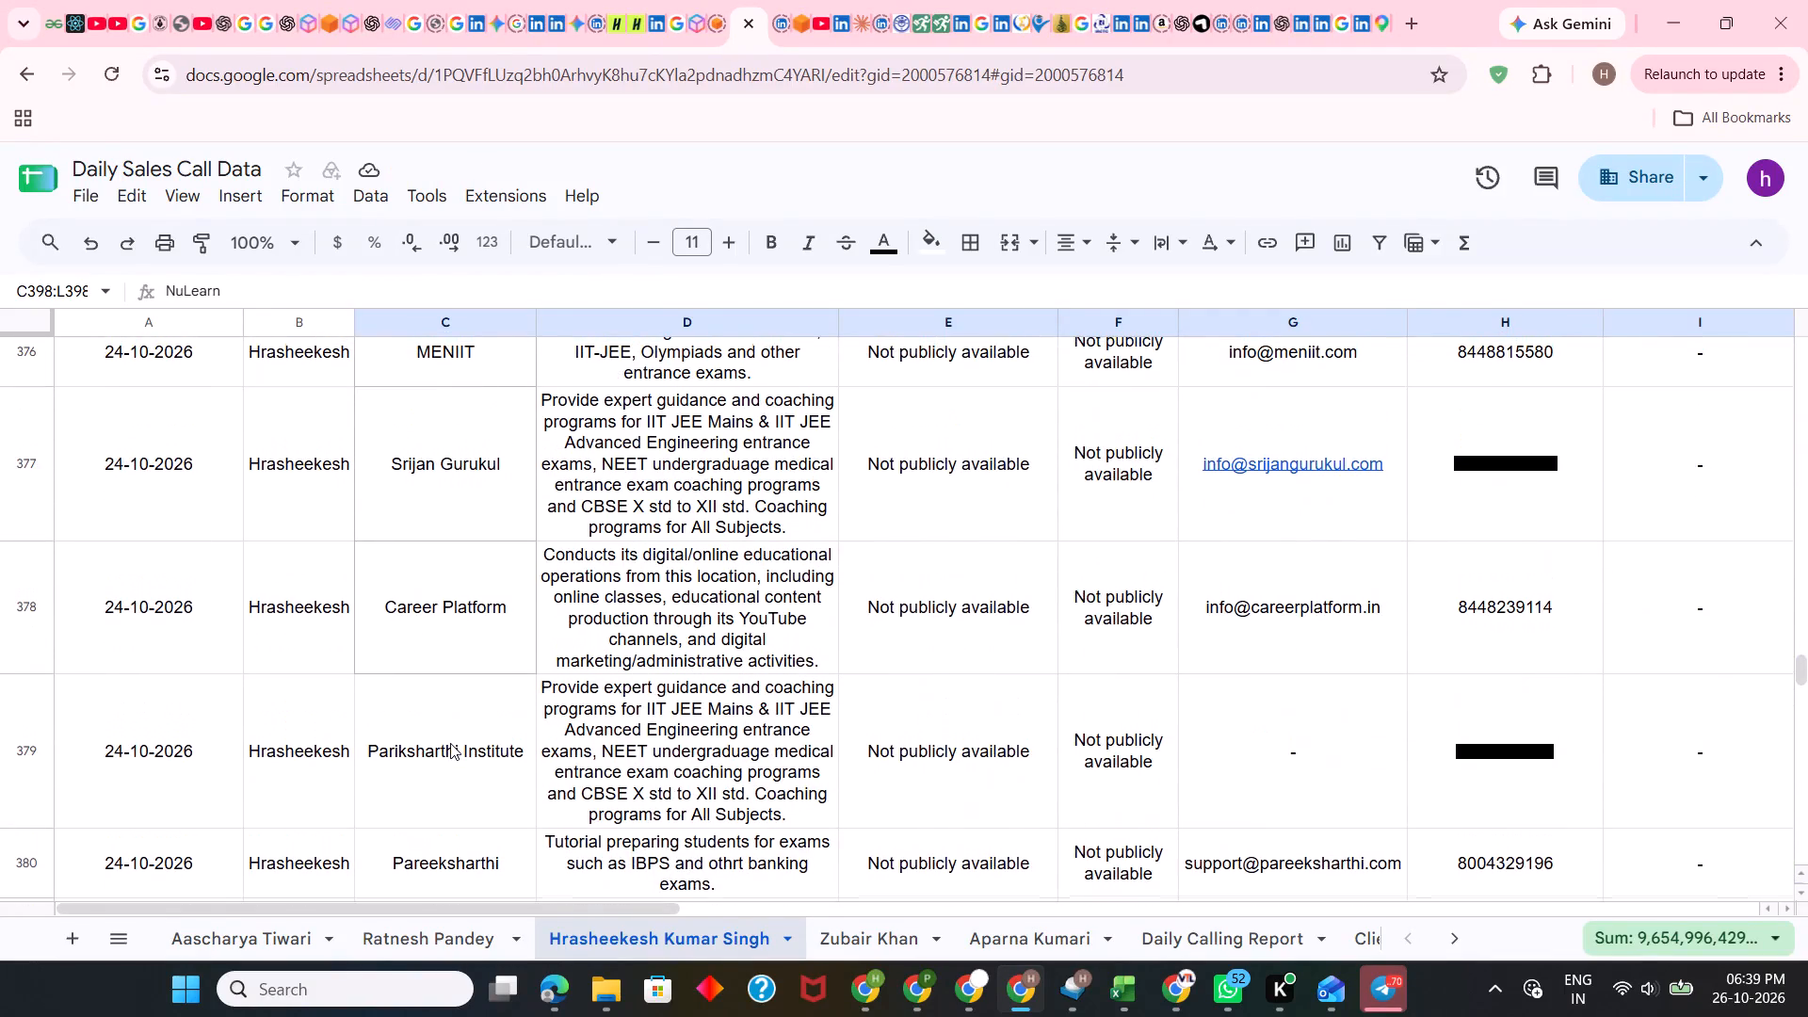
{"action": "scroll", "coordinate": [450, 743], "scroll_direction": "up", "scroll_amount": 1}
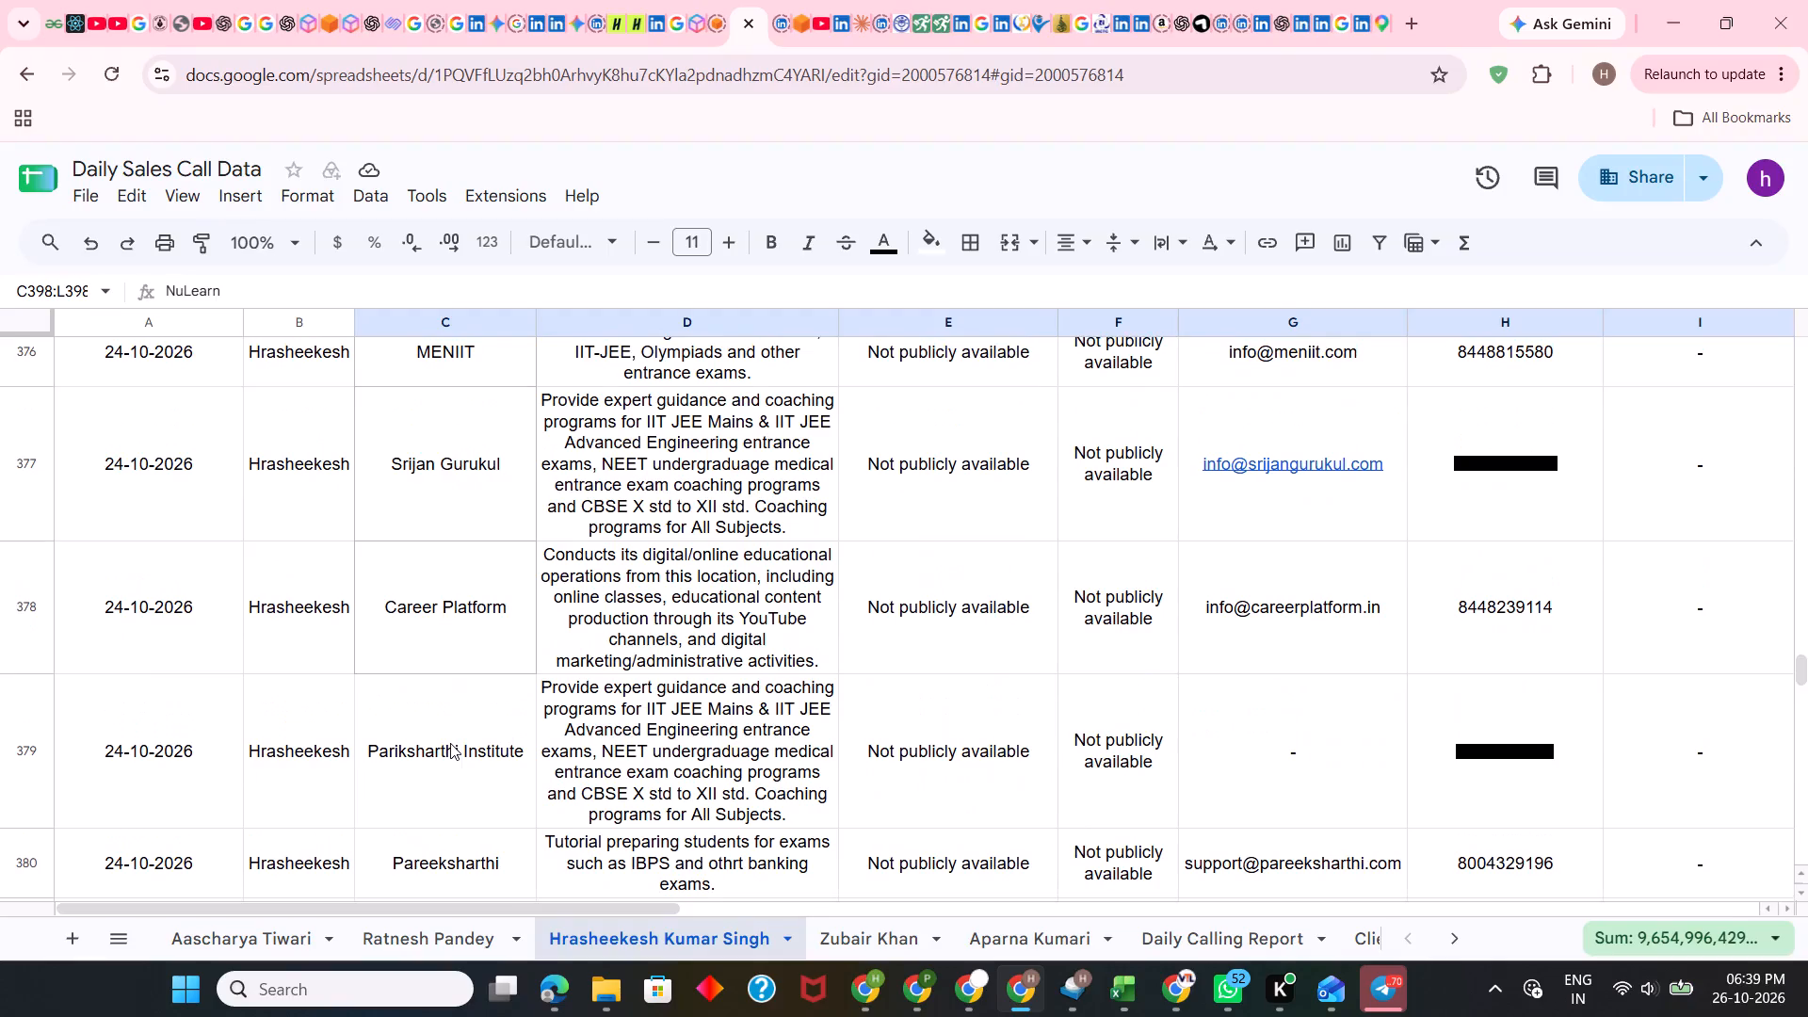
{"action": "scroll", "coordinate": [450, 743], "scroll_direction": "left", "scroll_amount": 13}
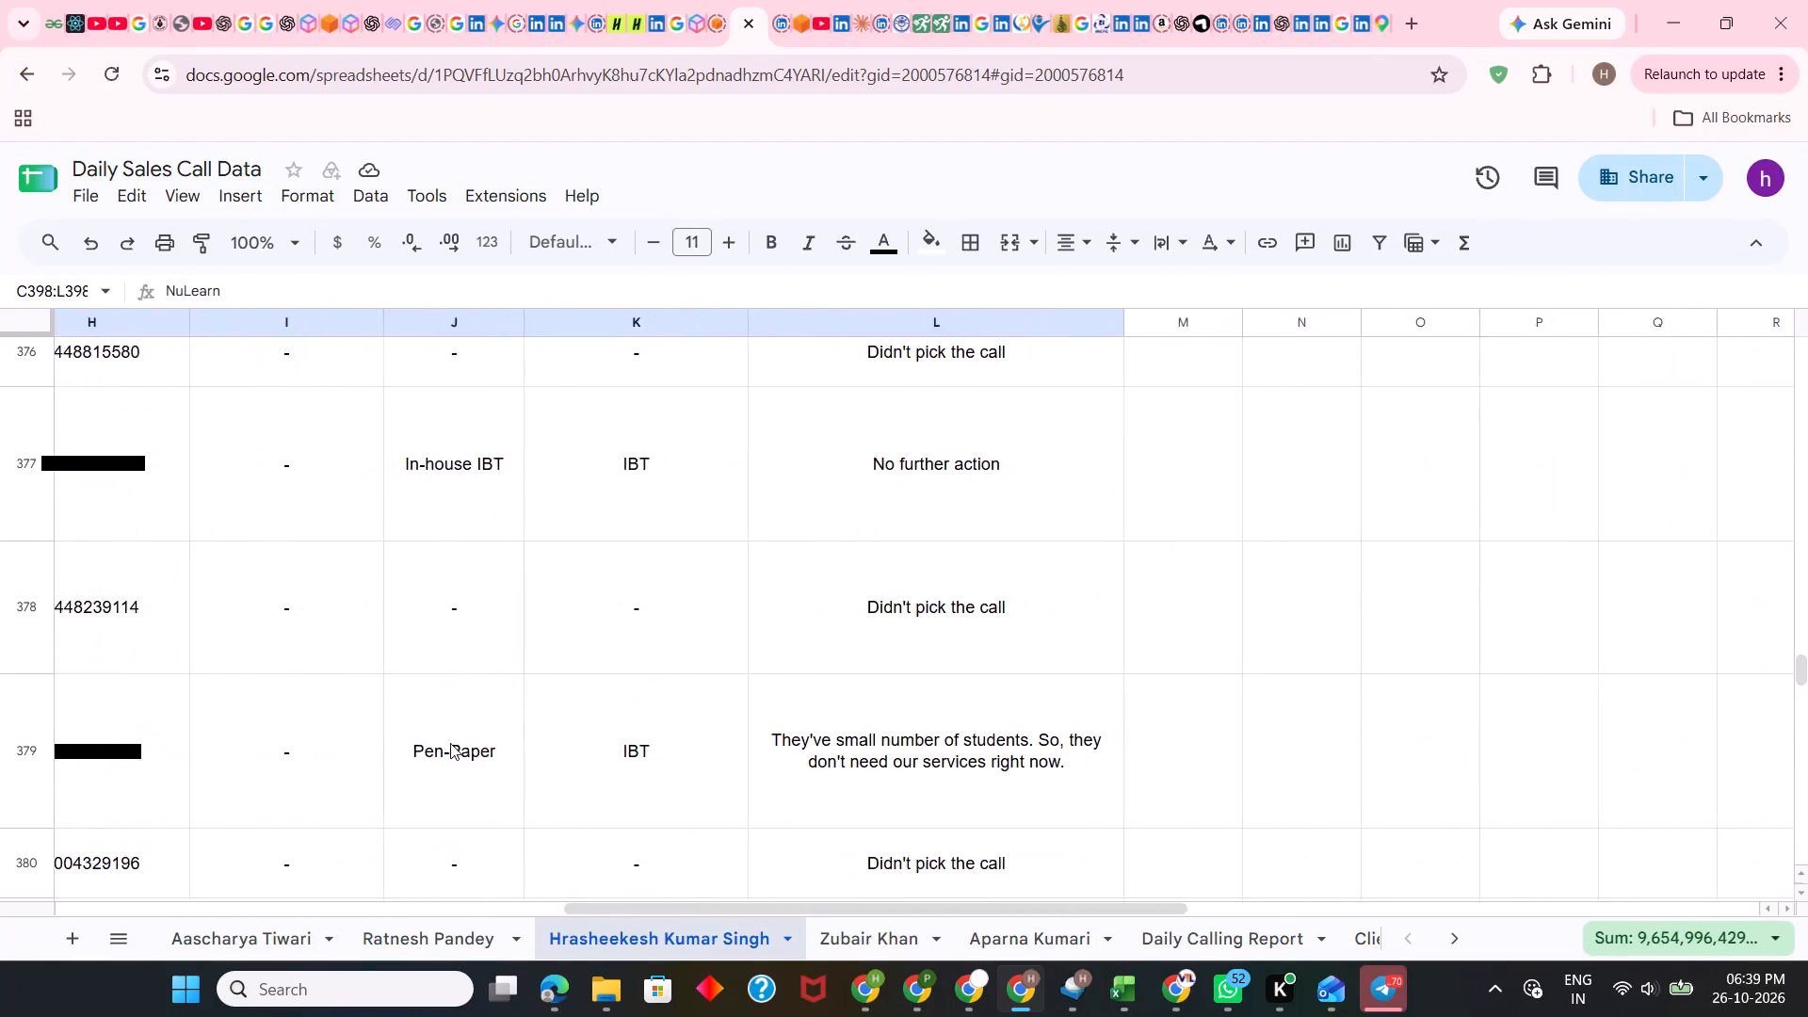
{"action": "scroll", "coordinate": [450, 743], "scroll_direction": "left", "scroll_amount": 1}
{"action": "scroll", "coordinate": [450, 743], "scroll_direction": "right", "scroll_amount": 8}
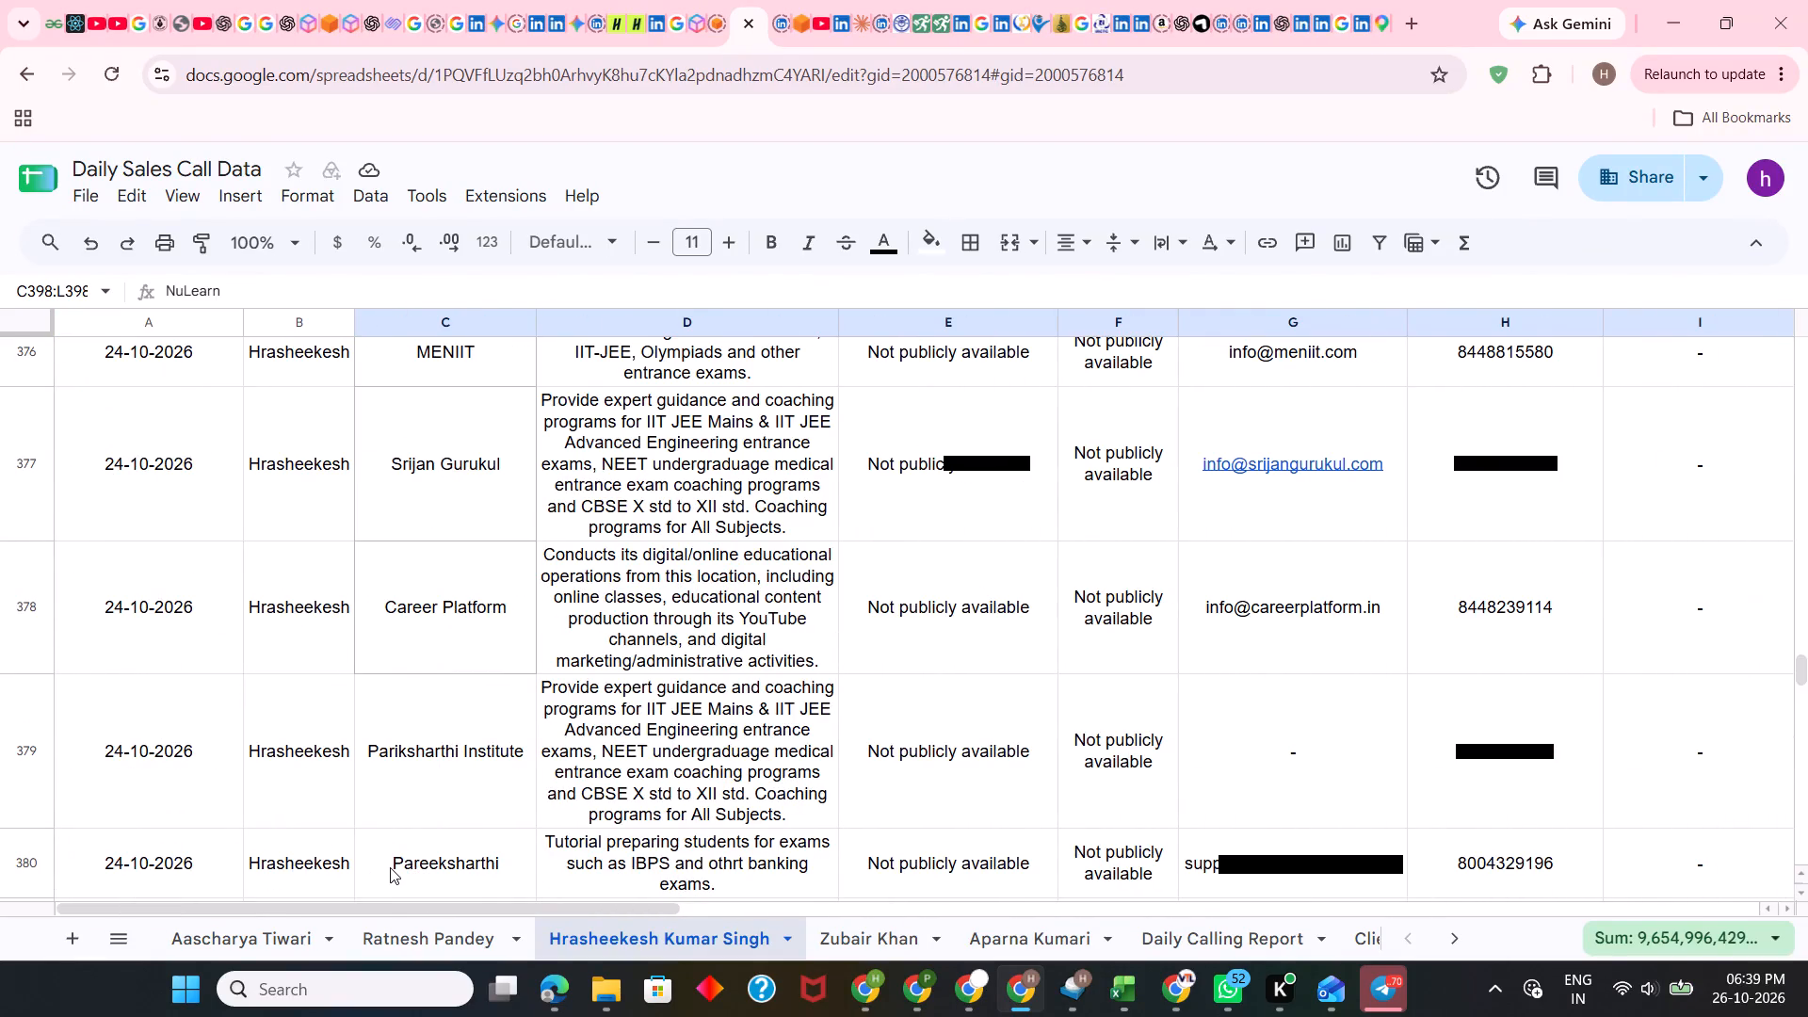
{"action": "left_click", "coordinate": [390, 867]}
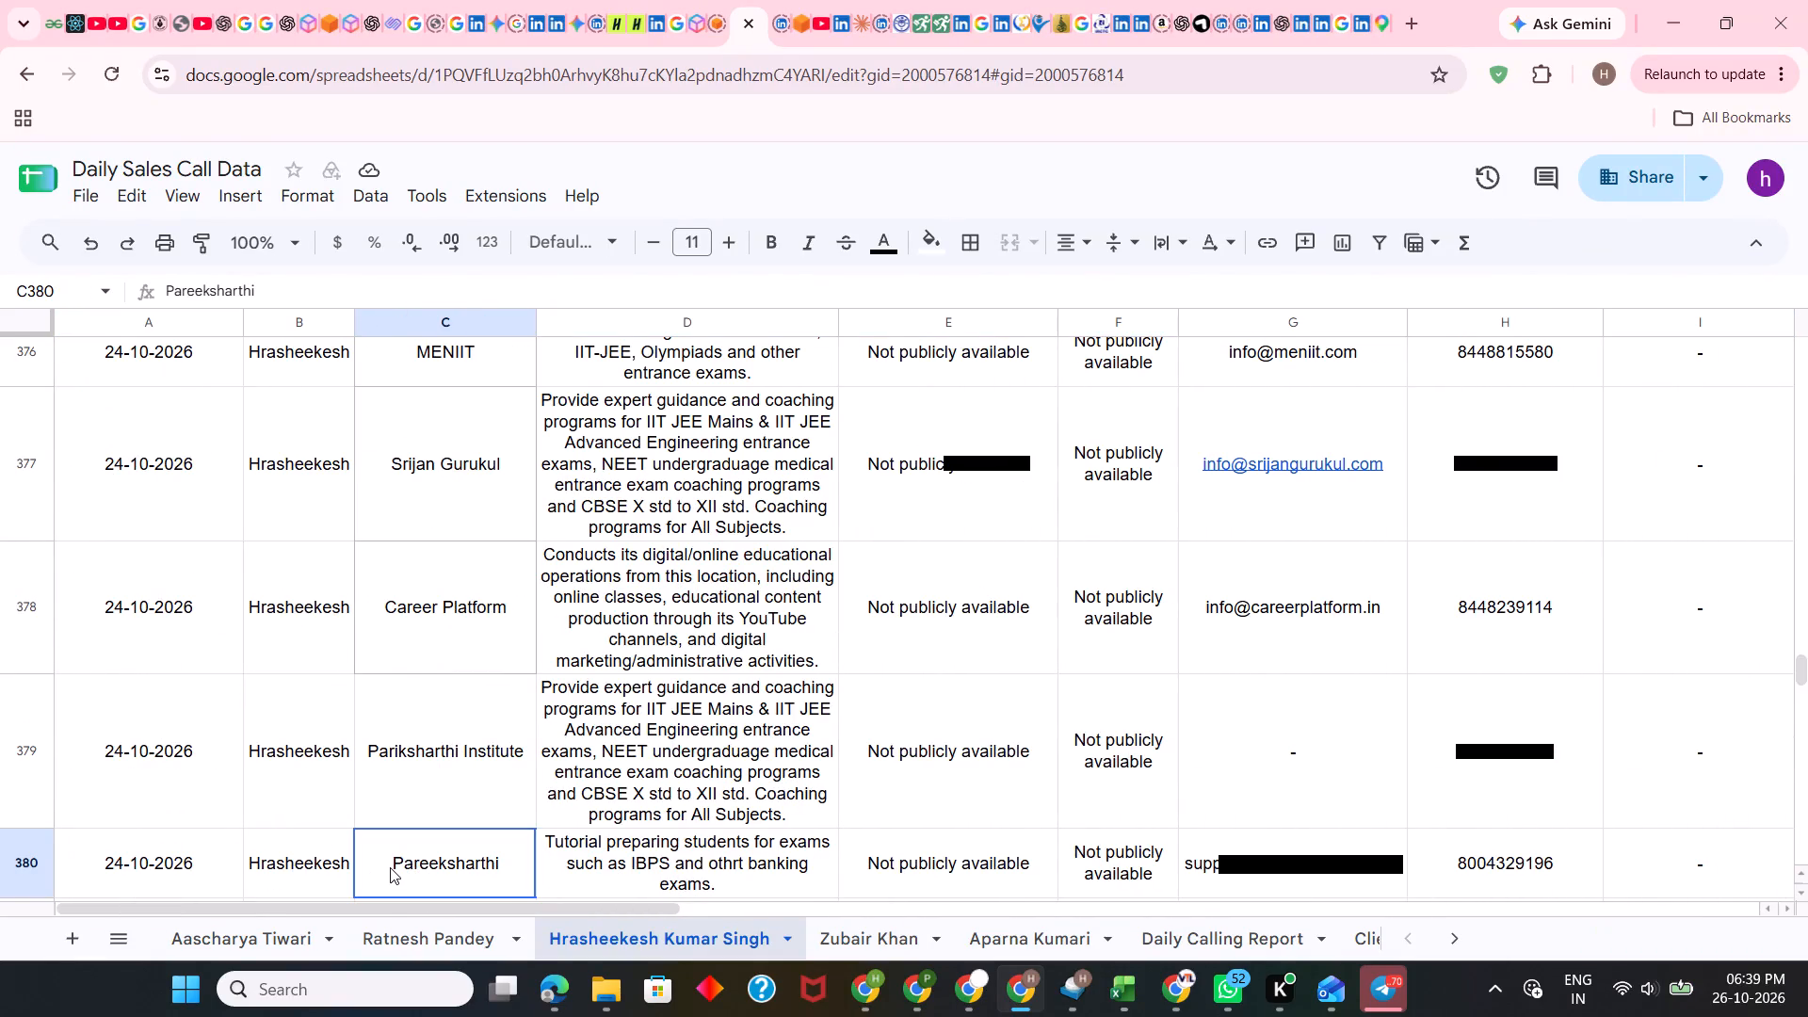
Look through earlier company records from the 24-10-2026 block back through the 16-10-2026 and 15/10/2026 blocks for a reusable one.
{"action": "scroll", "coordinate": [390, 867], "scroll_direction": "up", "scroll_amount": 7}
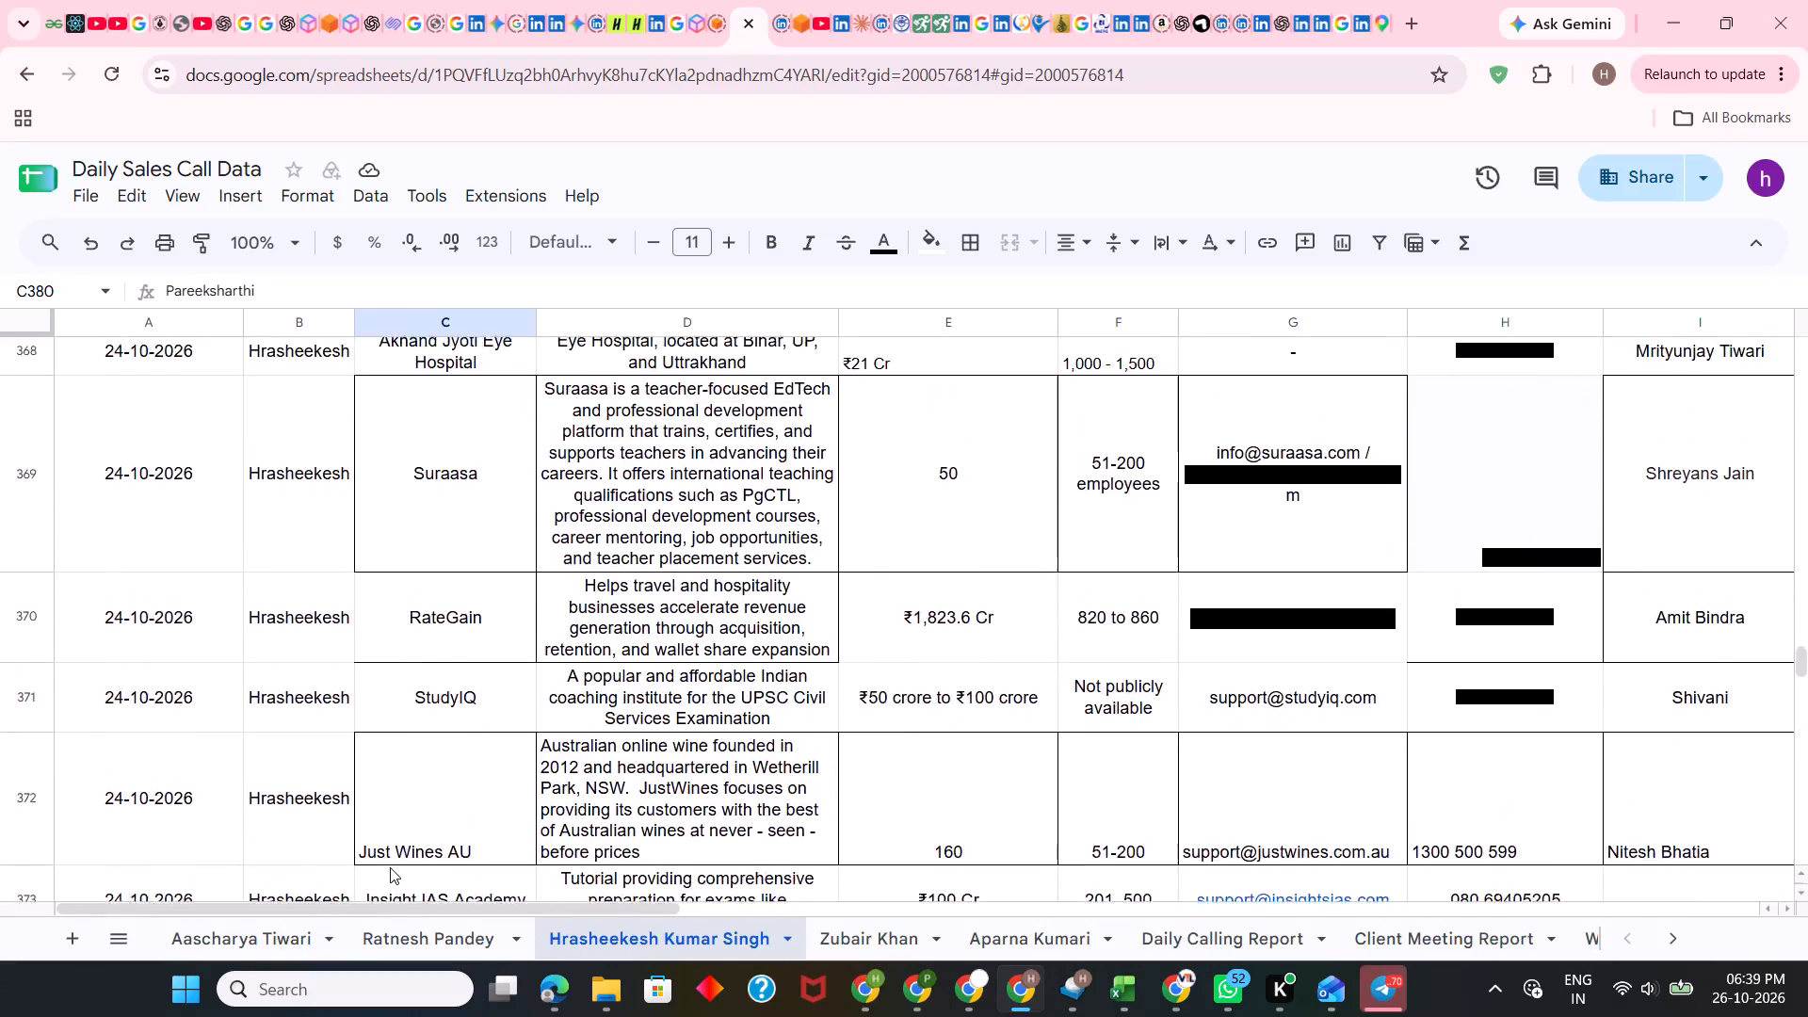
{"action": "scroll", "coordinate": [390, 867], "scroll_direction": "up", "scroll_amount": 8}
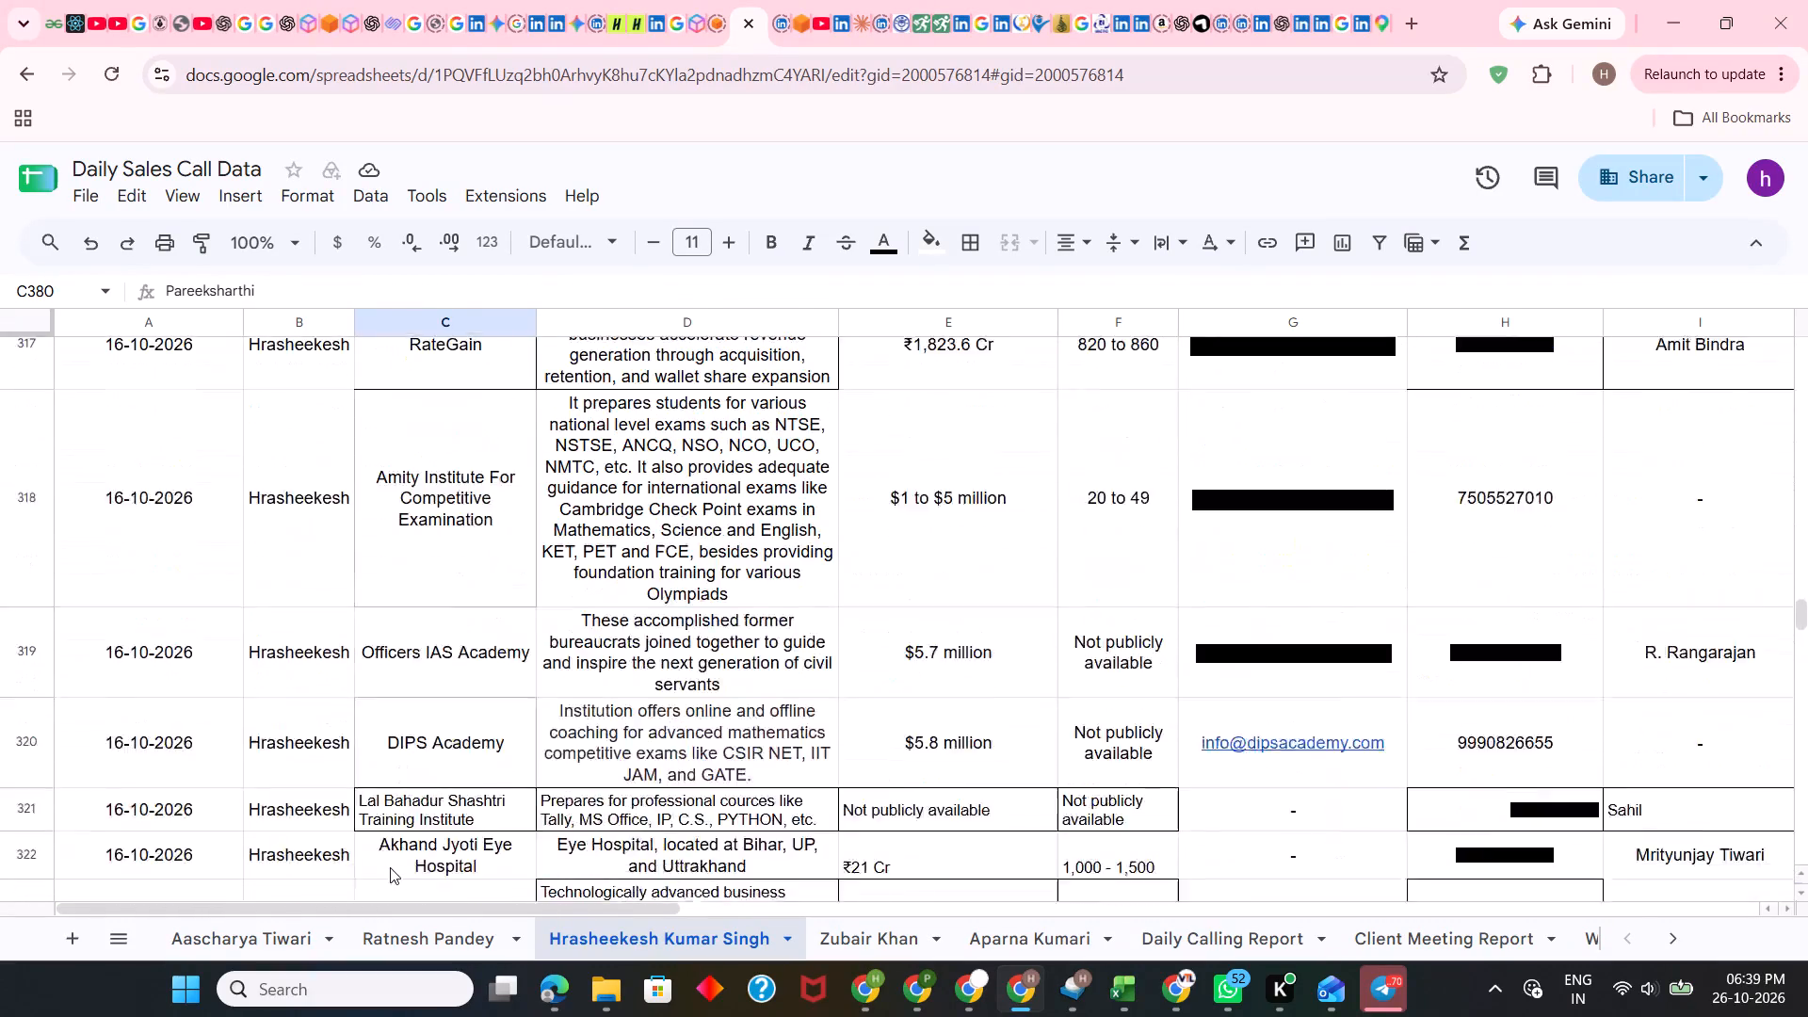
{"action": "scroll", "coordinate": [390, 867], "scroll_direction": "up", "scroll_amount": 4}
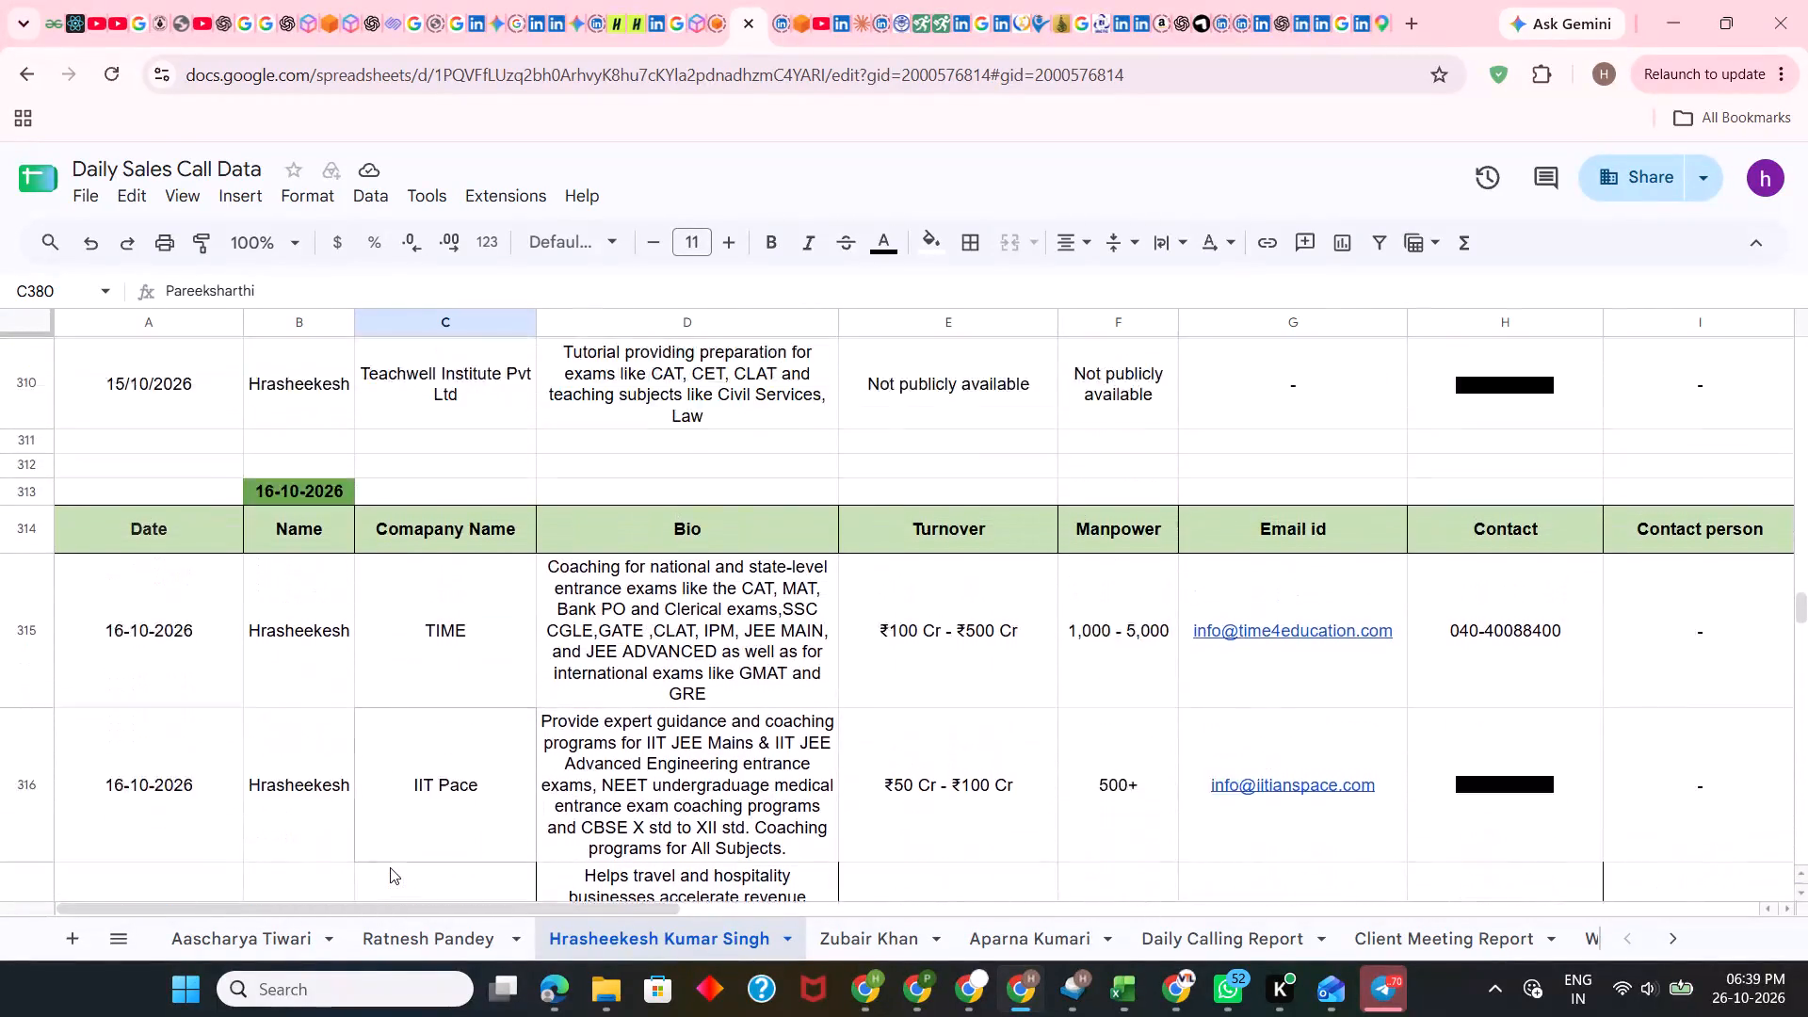
{"action": "scroll", "coordinate": [390, 867], "scroll_direction": "up", "scroll_amount": 3}
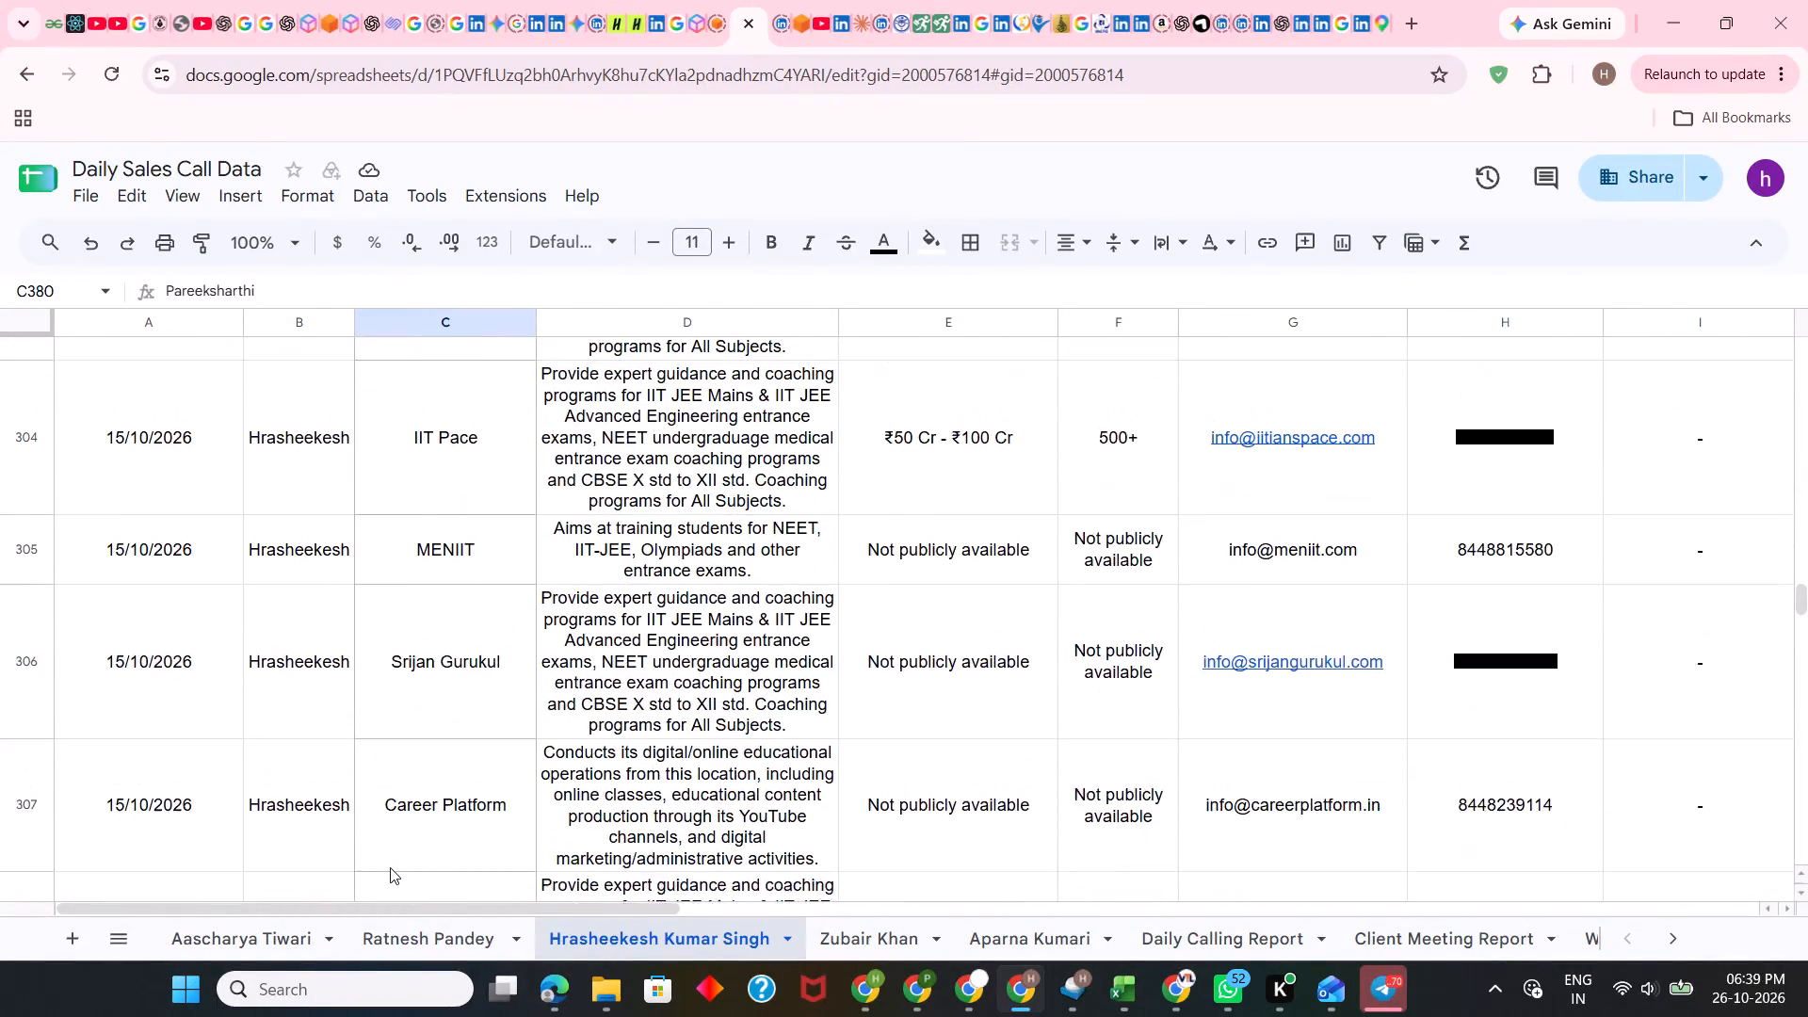
{"action": "scroll", "coordinate": [390, 867], "scroll_direction": "up", "scroll_amount": 5}
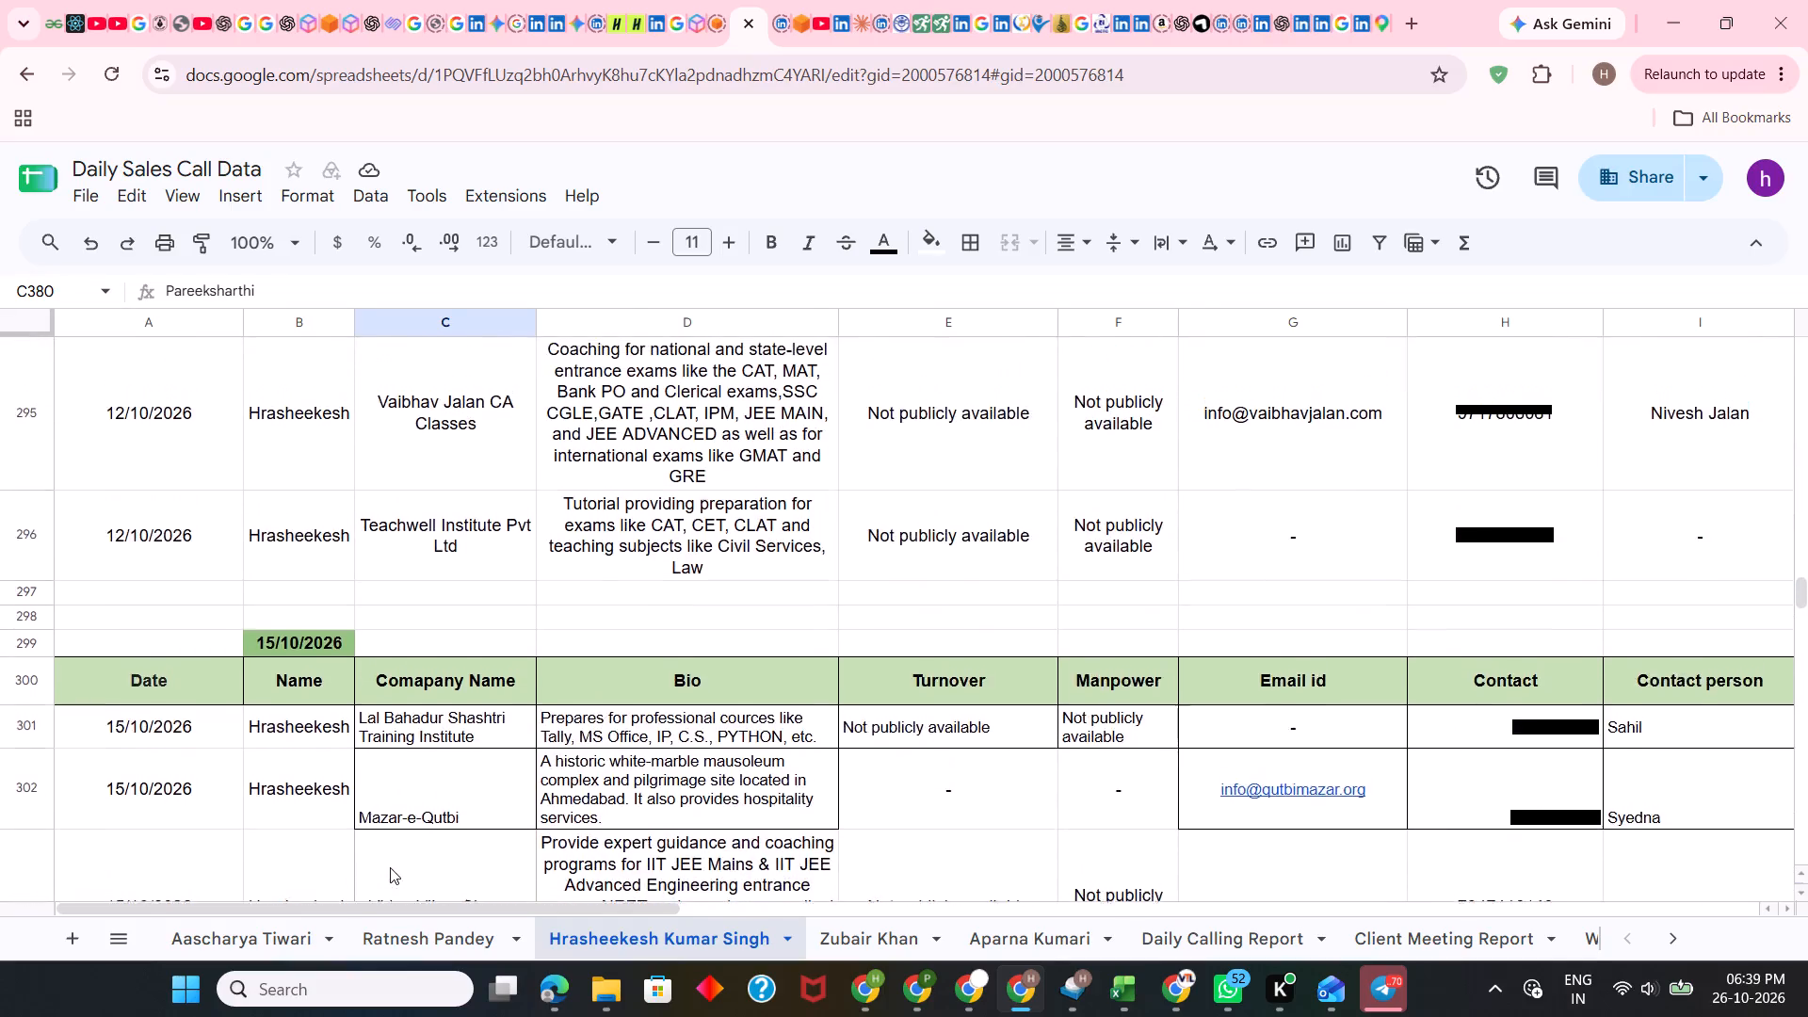
{"action": "scroll", "coordinate": [390, 867], "scroll_direction": "up", "scroll_amount": 5}
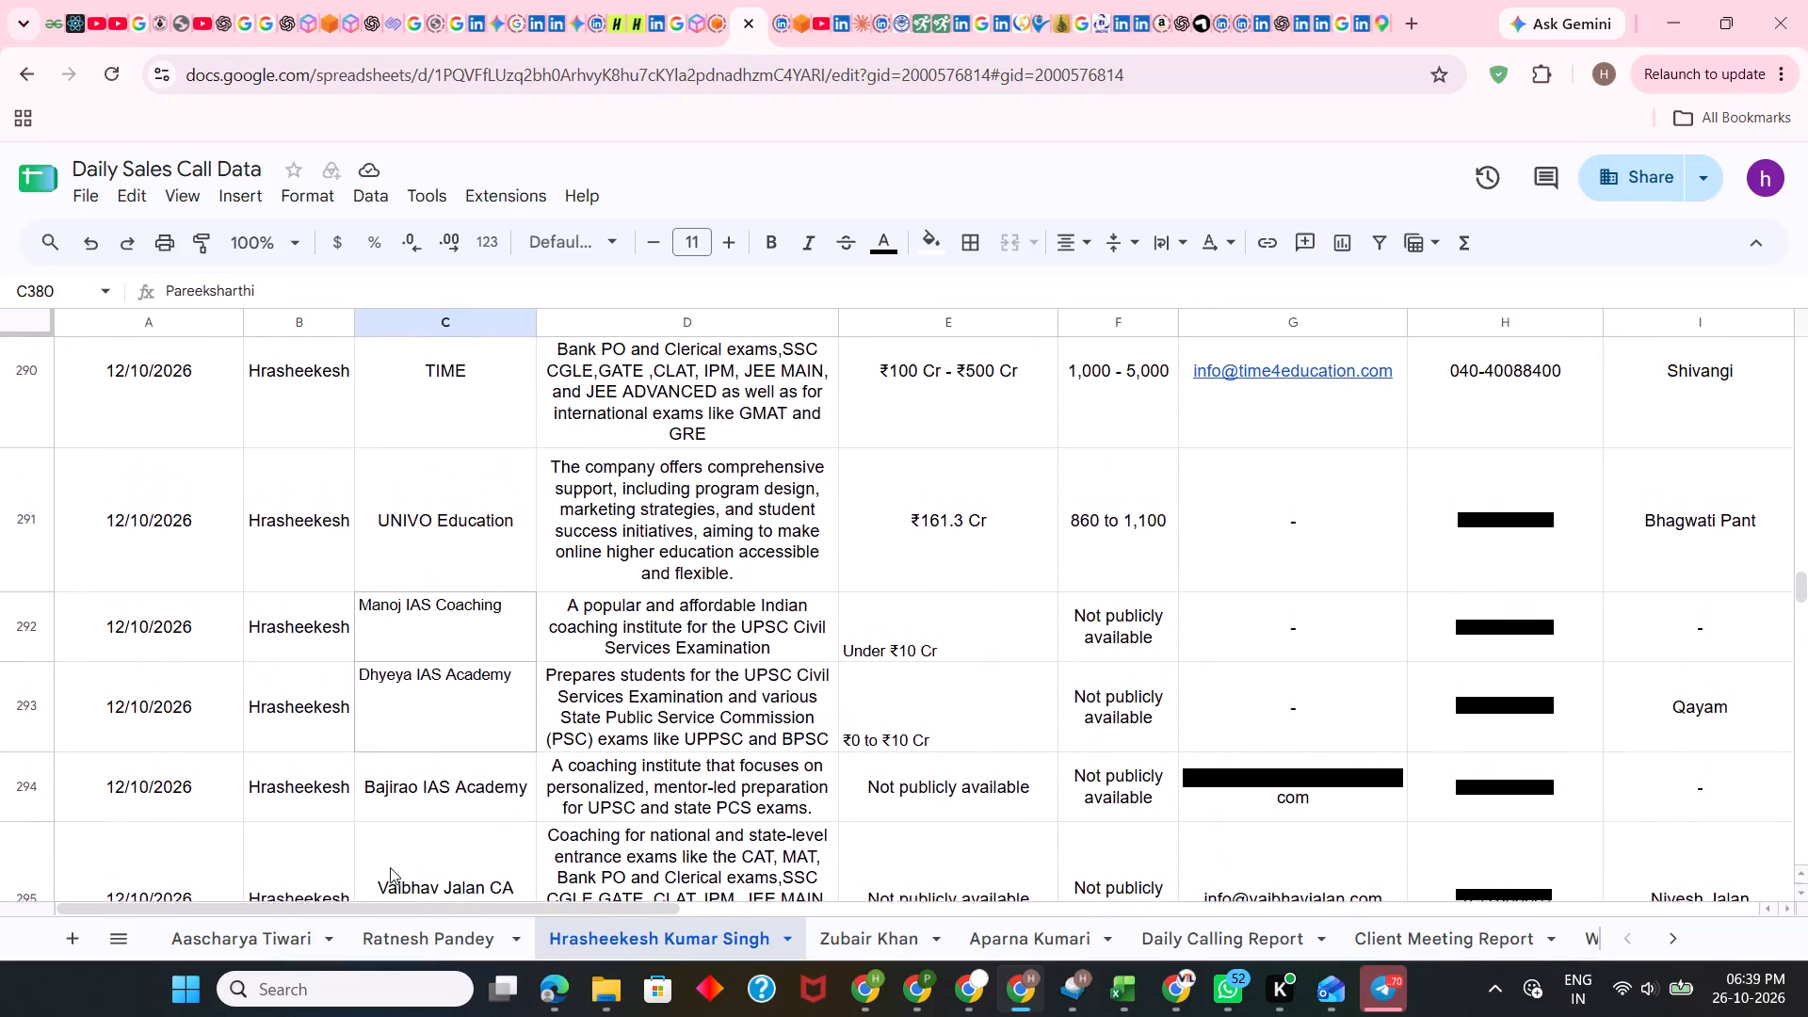
Examine the 12/10/2026 block's company records and call remarks from Mazar-e-Qutbi to Dhyeya IAS Academy.
{"action": "scroll", "coordinate": [390, 867], "scroll_direction": "up", "scroll_amount": 3}
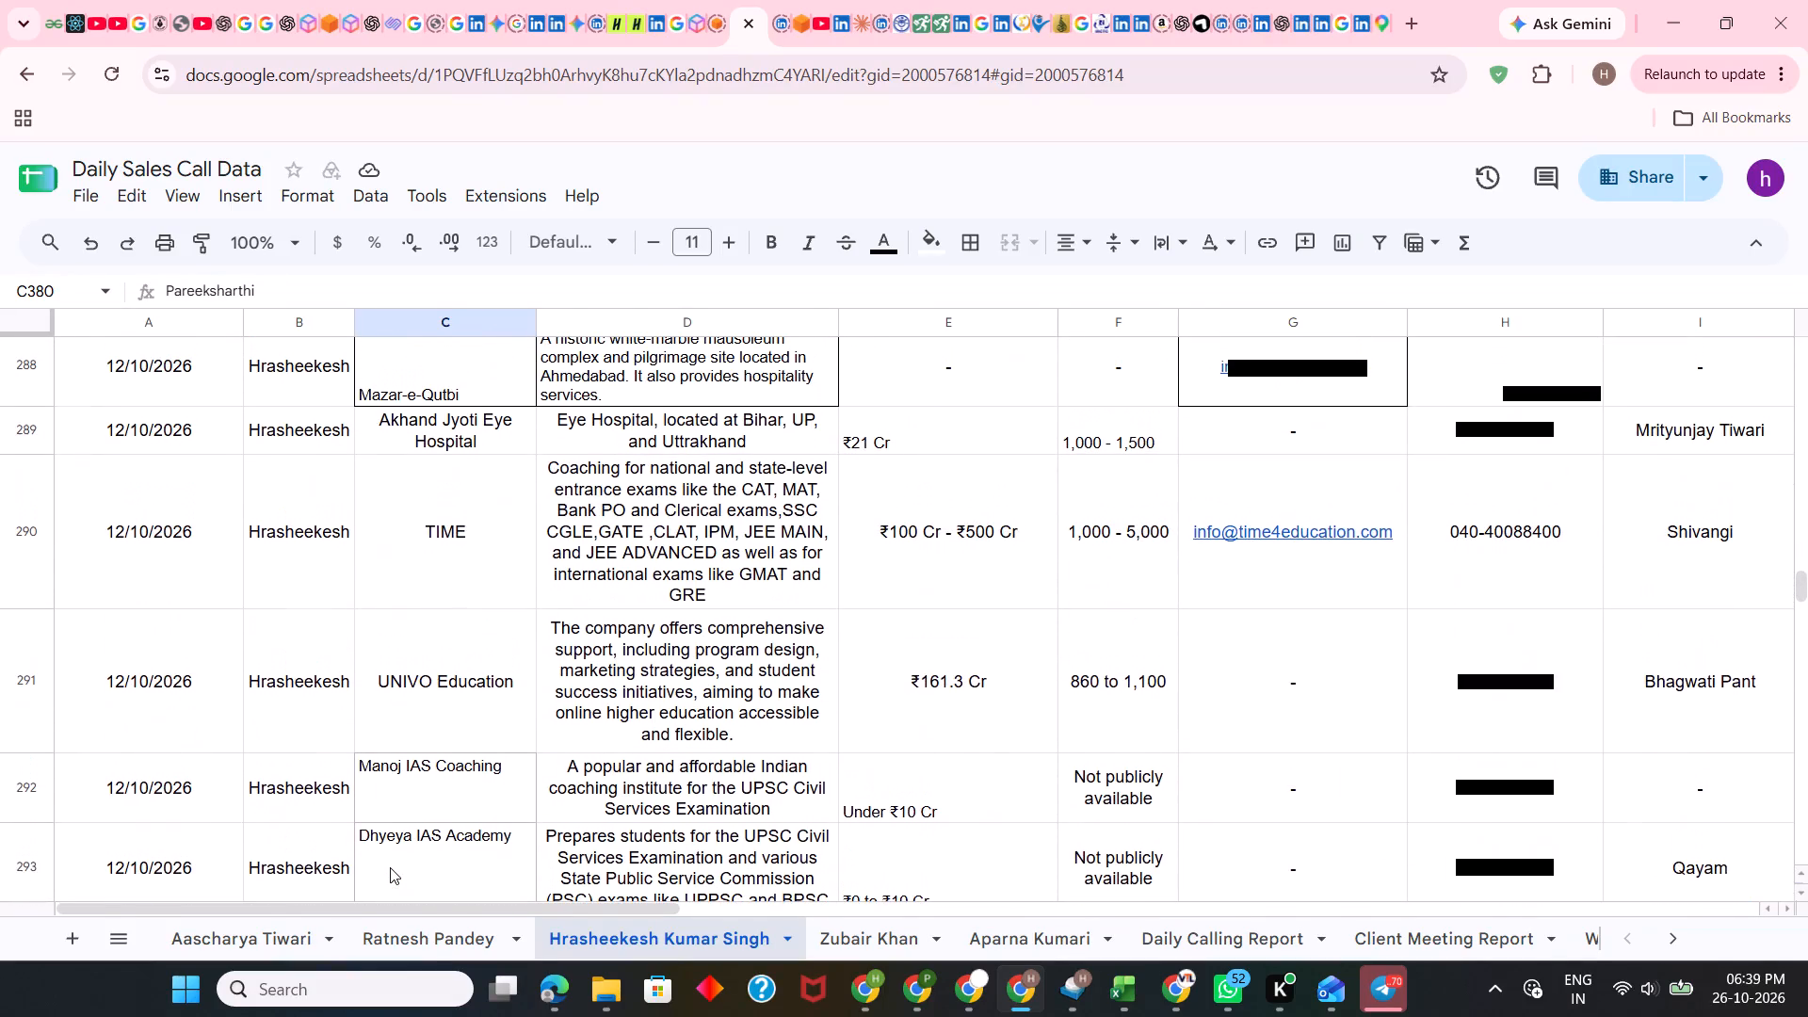
{"action": "scroll", "coordinate": [534, 751], "scroll_direction": "left", "scroll_amount": 8}
{"action": "scroll", "coordinate": [534, 751], "scroll_direction": "right", "scroll_amount": 2}
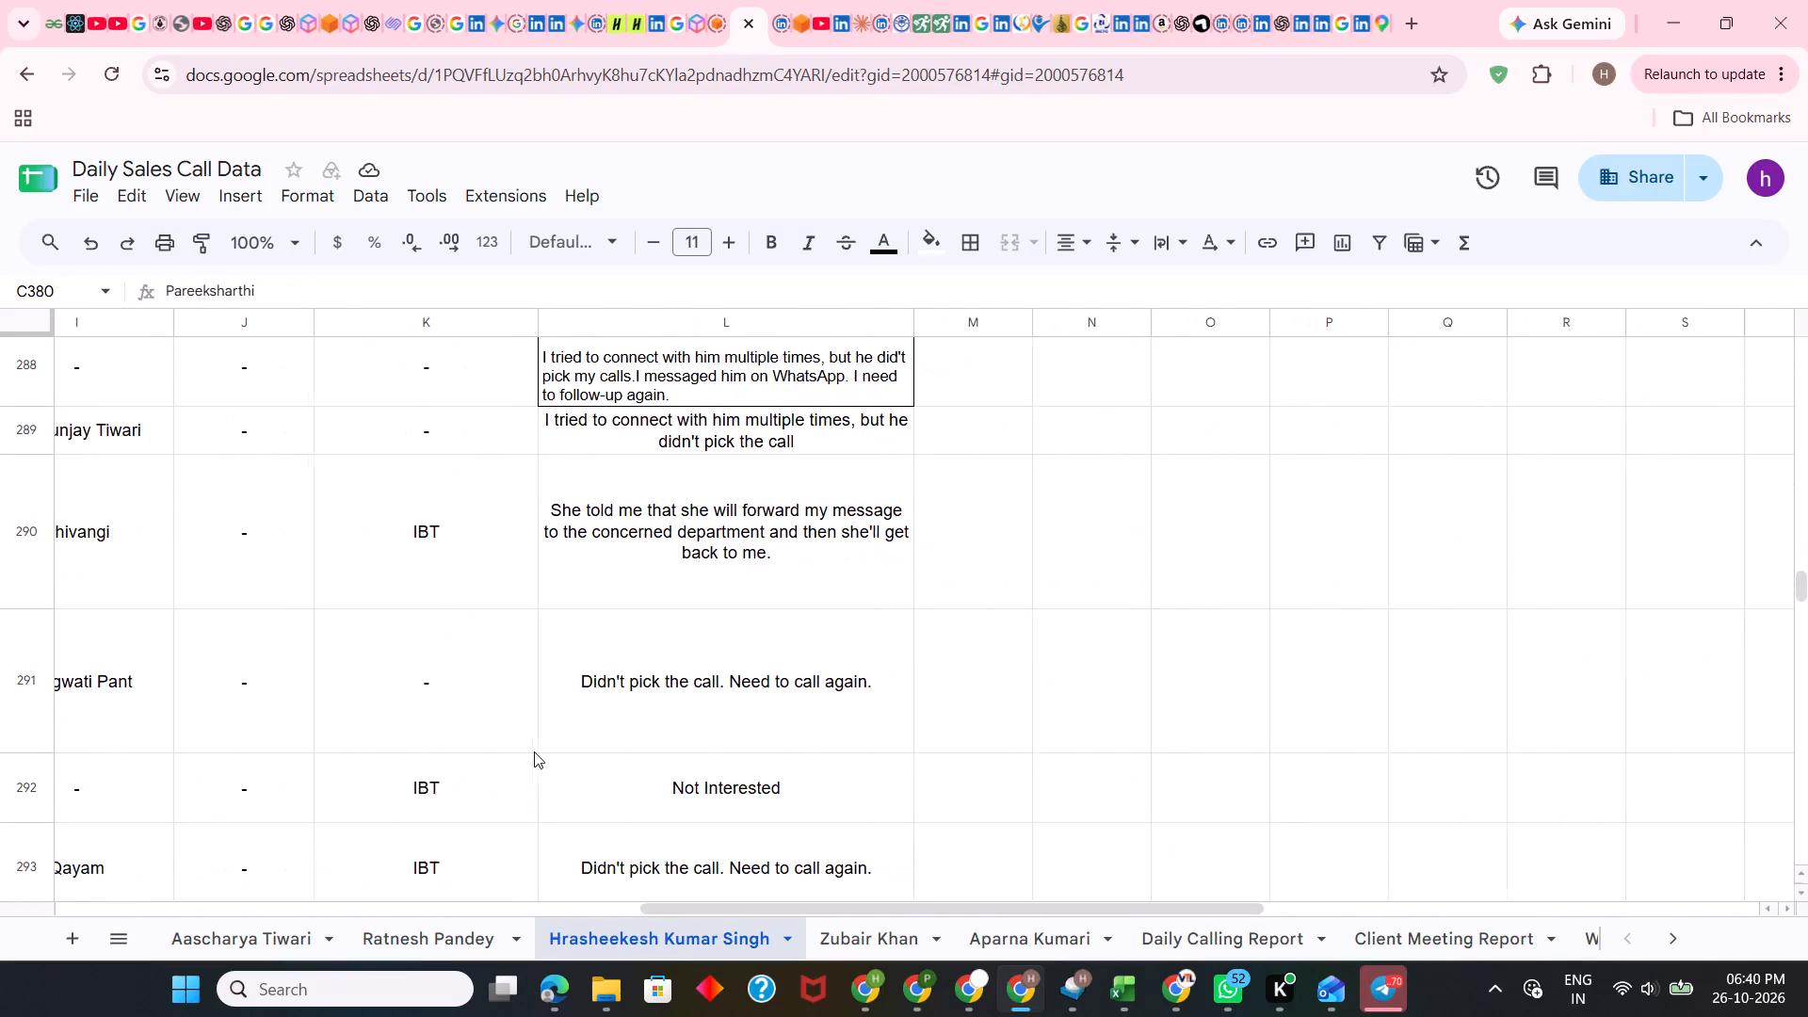
{"action": "scroll", "coordinate": [534, 751], "scroll_direction": "right", "scroll_amount": 8}
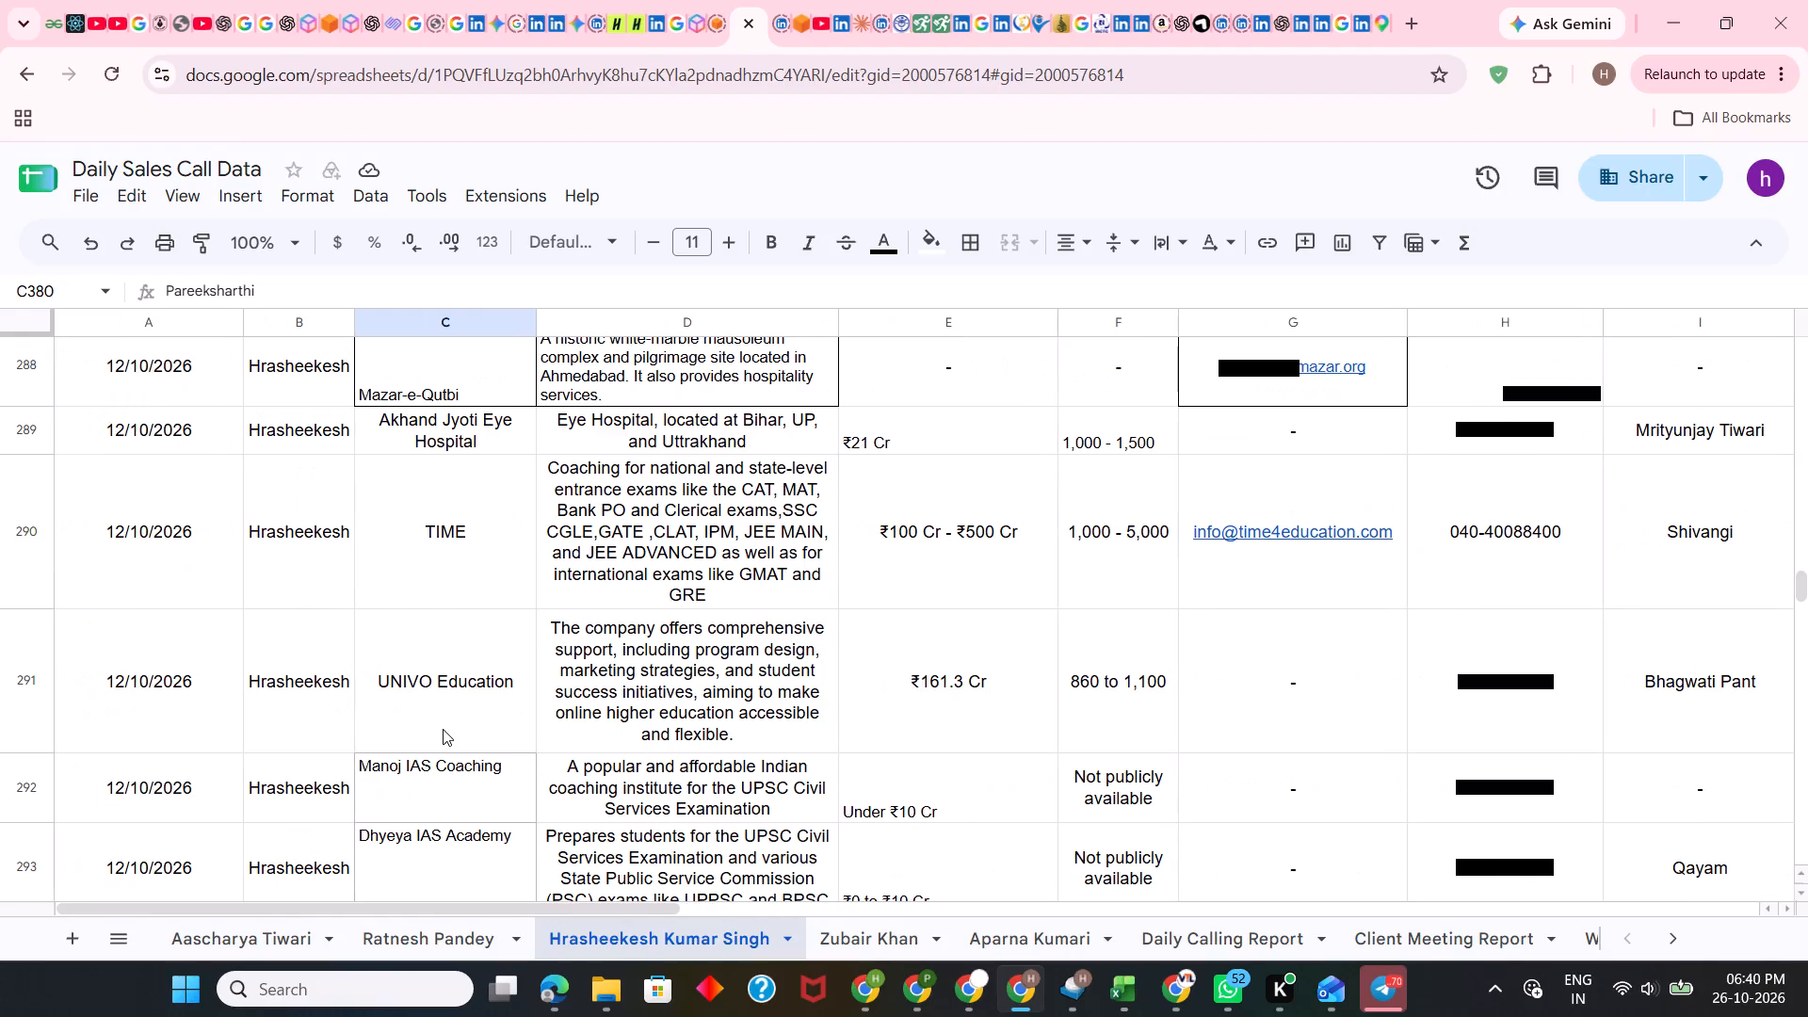
{"action": "scroll", "coordinate": [443, 729], "scroll_direction": "left", "scroll_amount": 5}
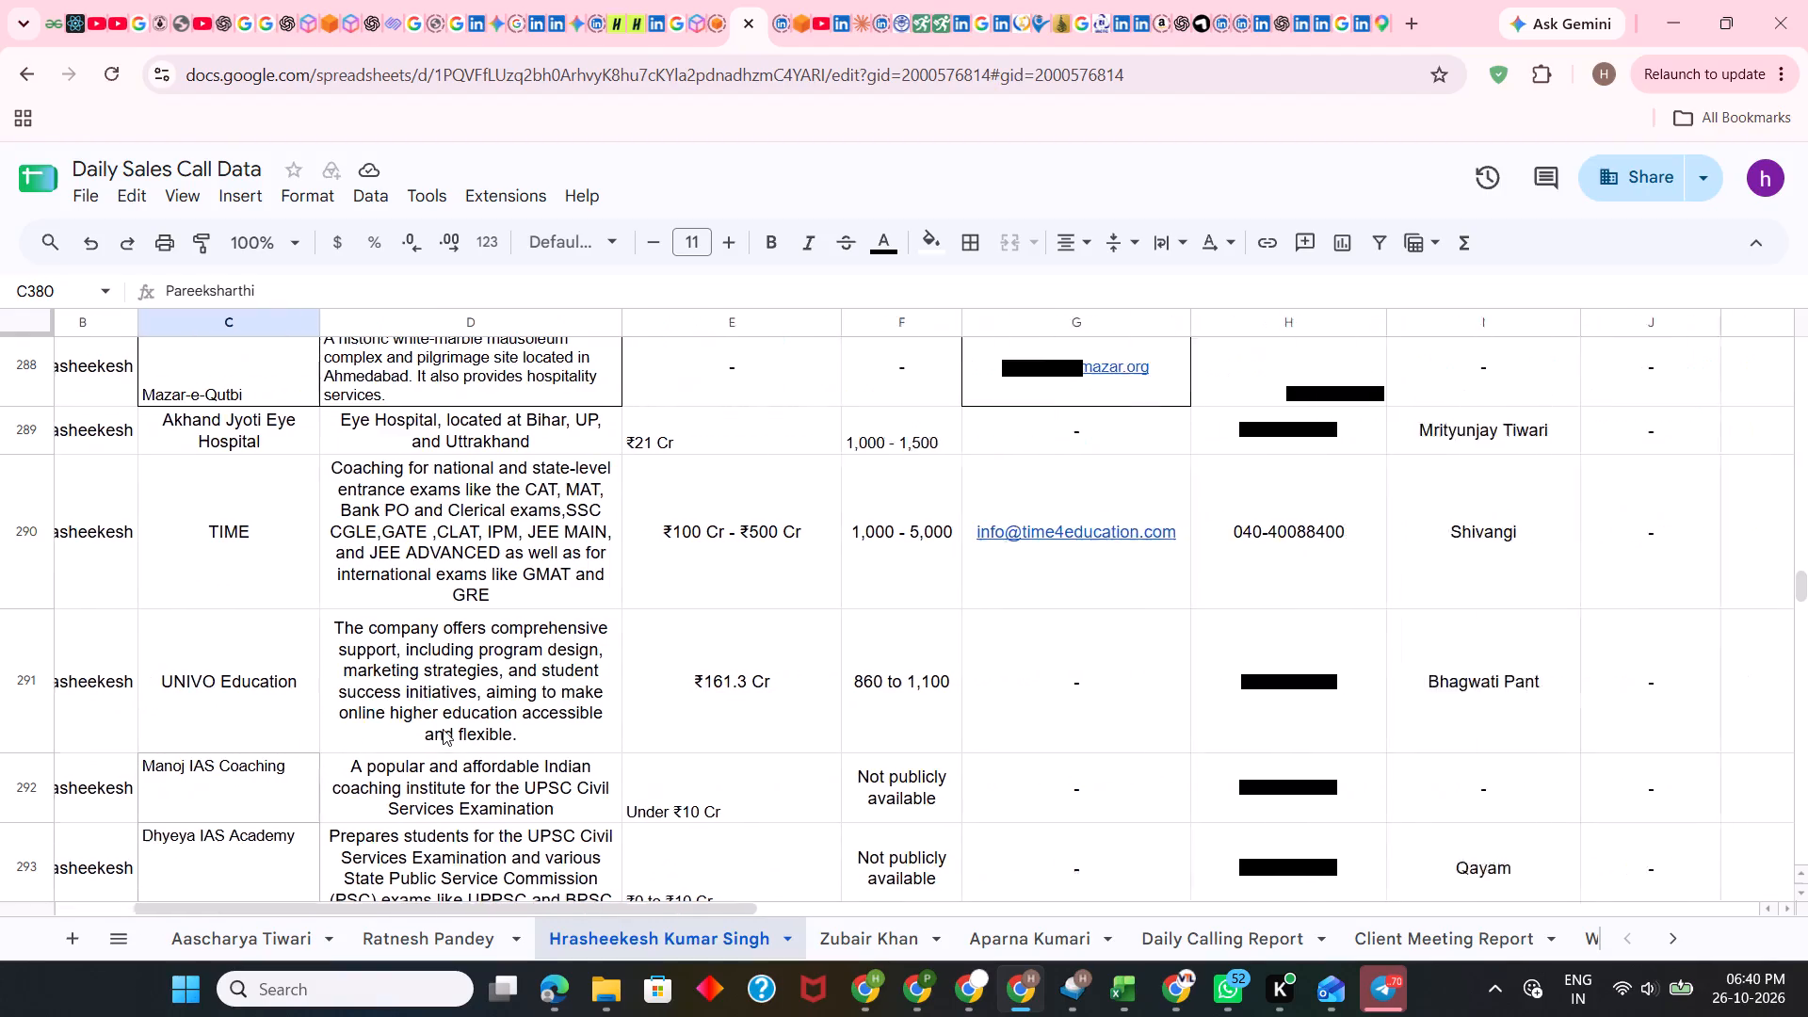
{"action": "scroll", "coordinate": [443, 729], "scroll_direction": "left", "scroll_amount": 3}
{"action": "scroll", "coordinate": [443, 729], "scroll_direction": "right", "scroll_amount": 14}
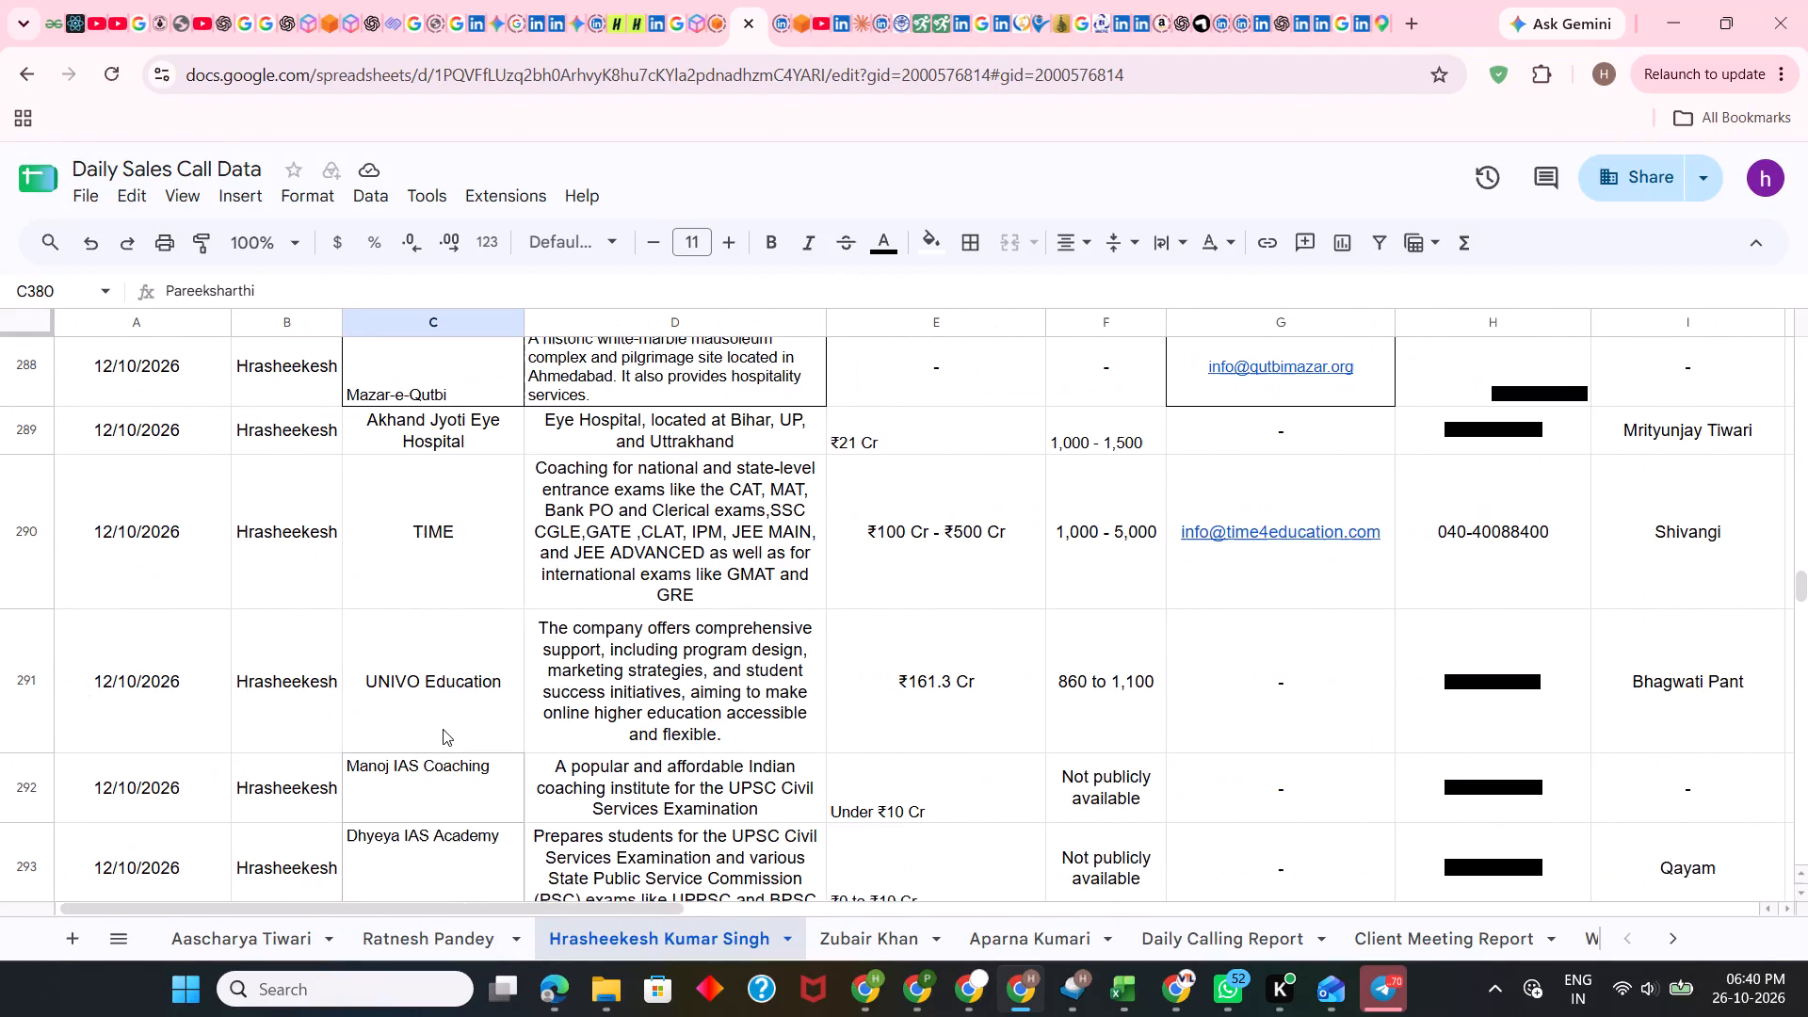
{"action": "scroll", "coordinate": [443, 729], "scroll_direction": "down", "scroll_amount": 2}
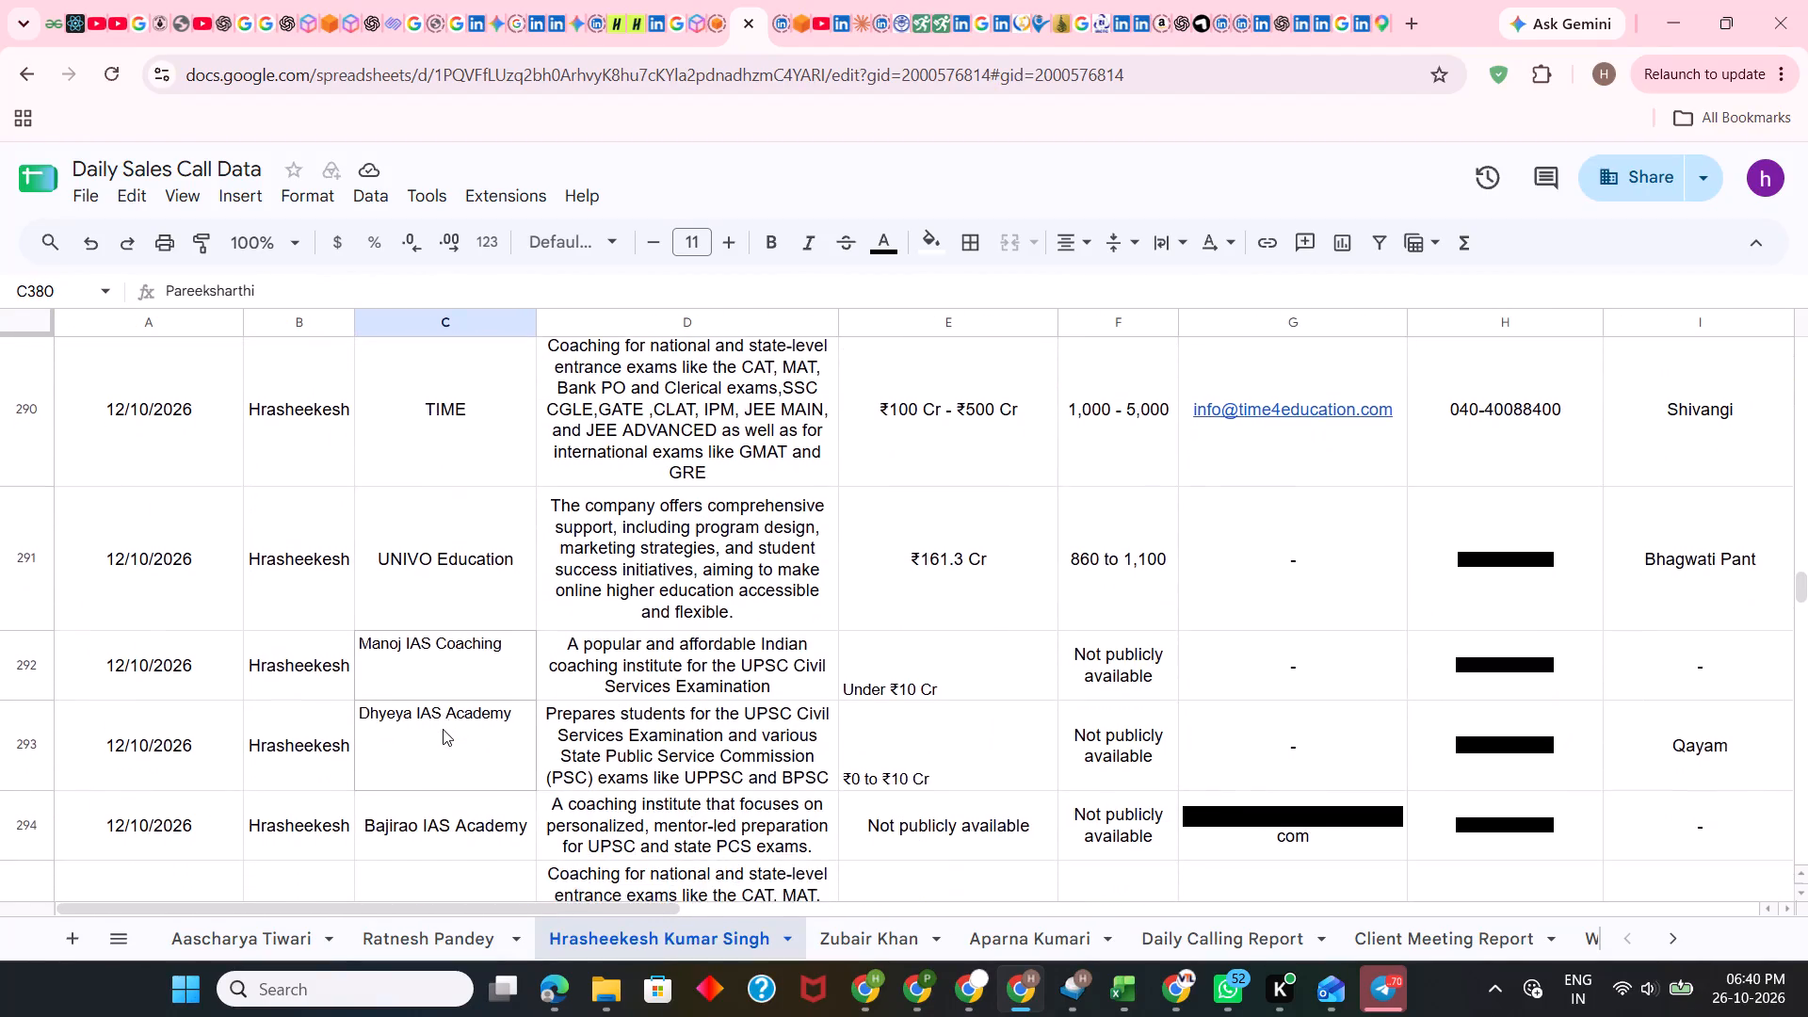
{"action": "left_click", "coordinate": [443, 729]}
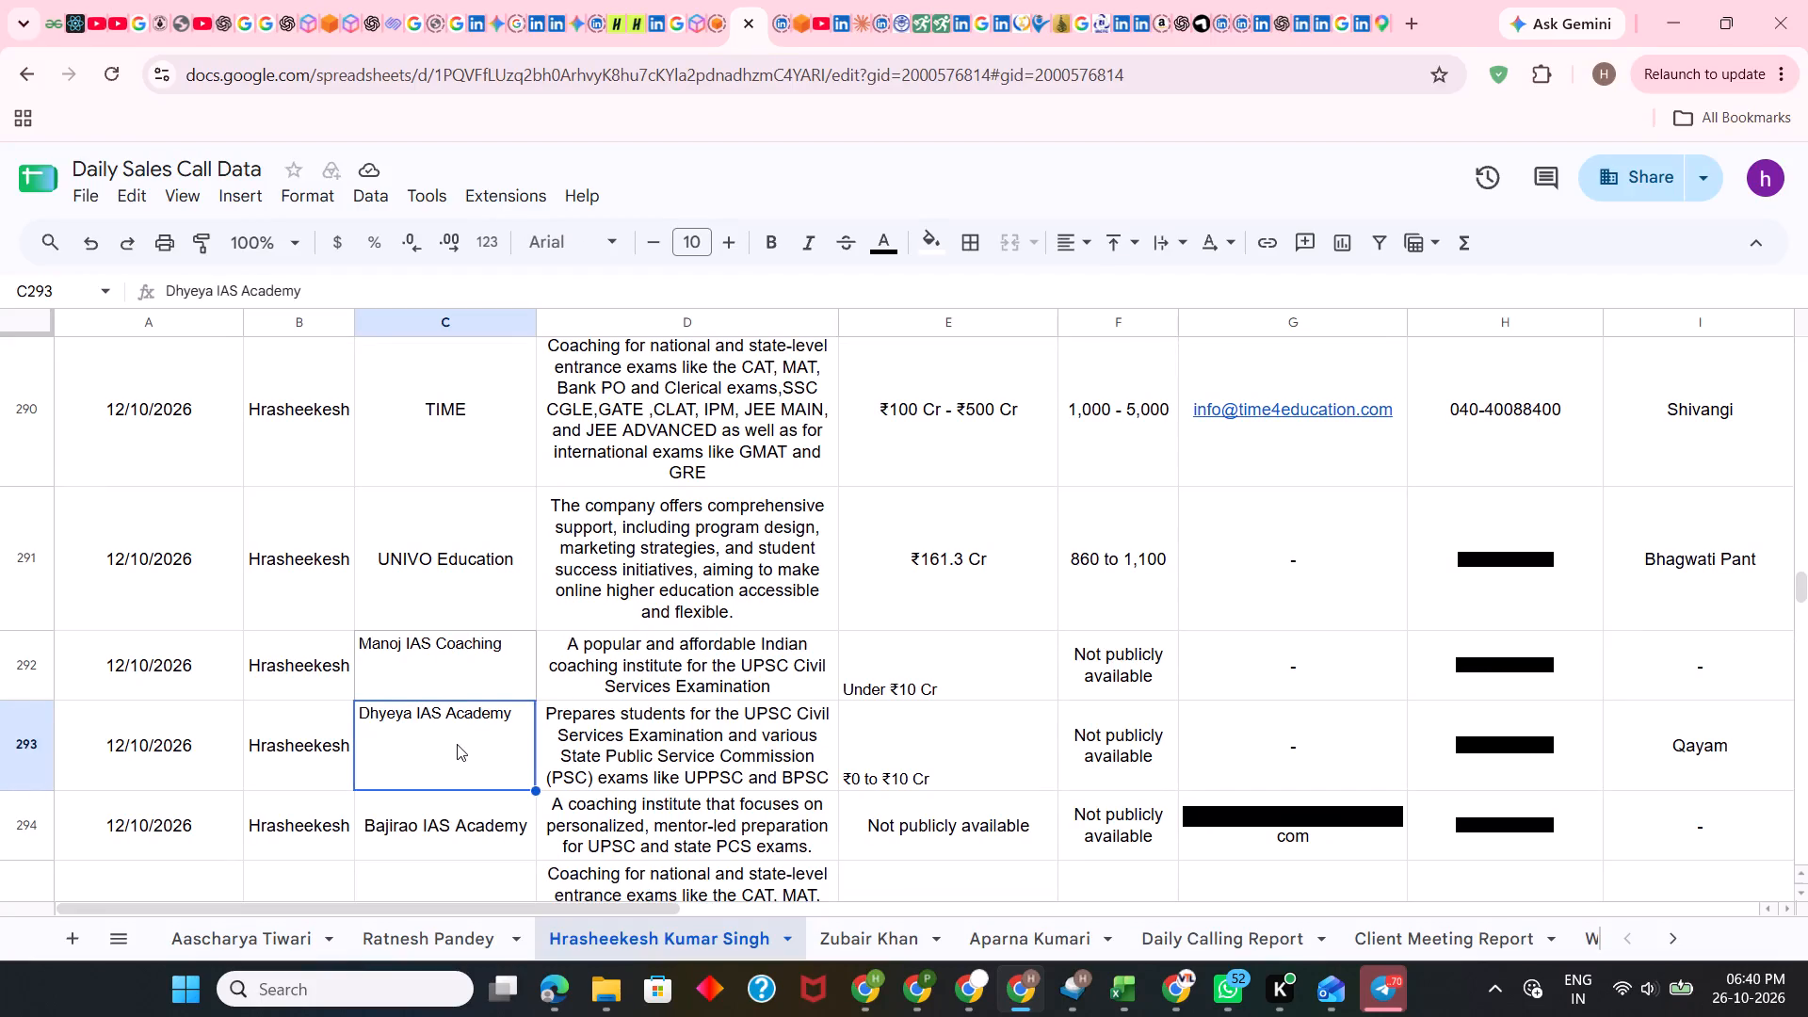
Review the company records in the 08/10/2026 and 07/10/2026 blocks for one to reuse in the empty 26-10-2026 rows.
{"action": "scroll", "coordinate": [468, 707], "scroll_direction": "up", "scroll_amount": 1}
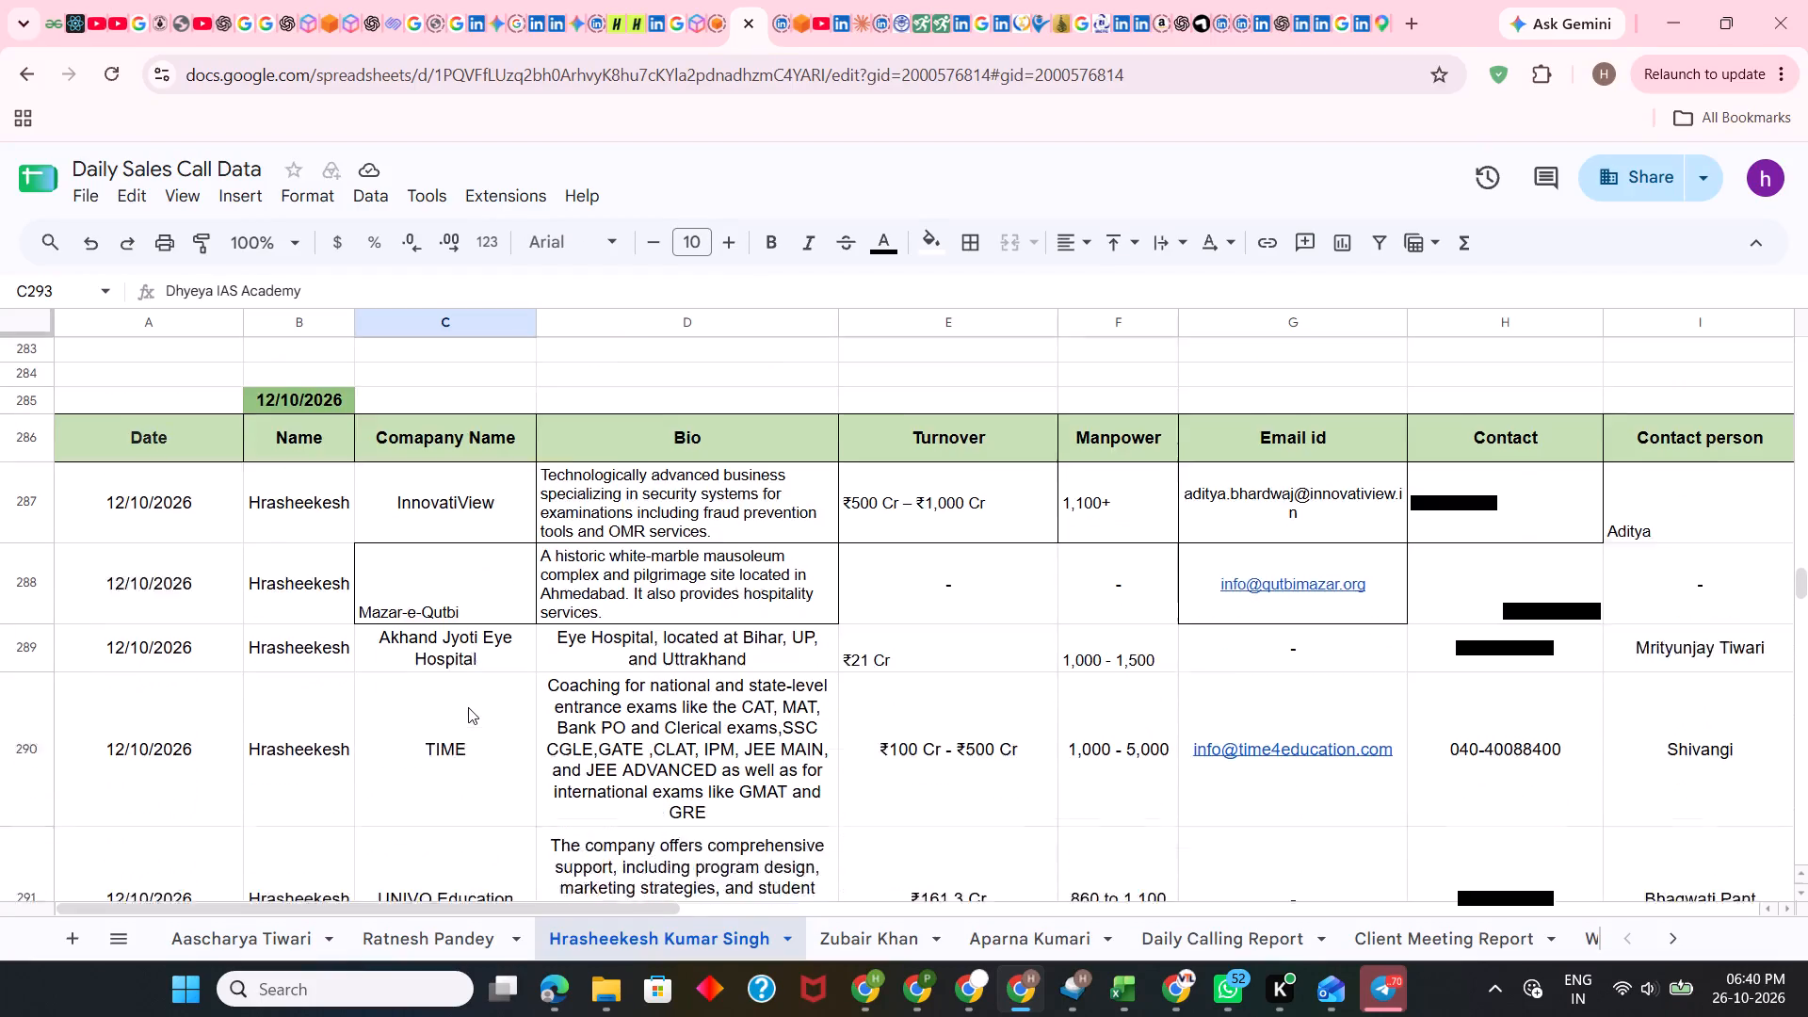
{"action": "scroll", "coordinate": [468, 707], "scroll_direction": "up", "scroll_amount": 2}
{"action": "left_click", "coordinate": [468, 707]}
{"action": "scroll", "coordinate": [468, 707], "scroll_direction": "up", "scroll_amount": 1}
{"action": "left_click", "coordinate": [468, 707]}
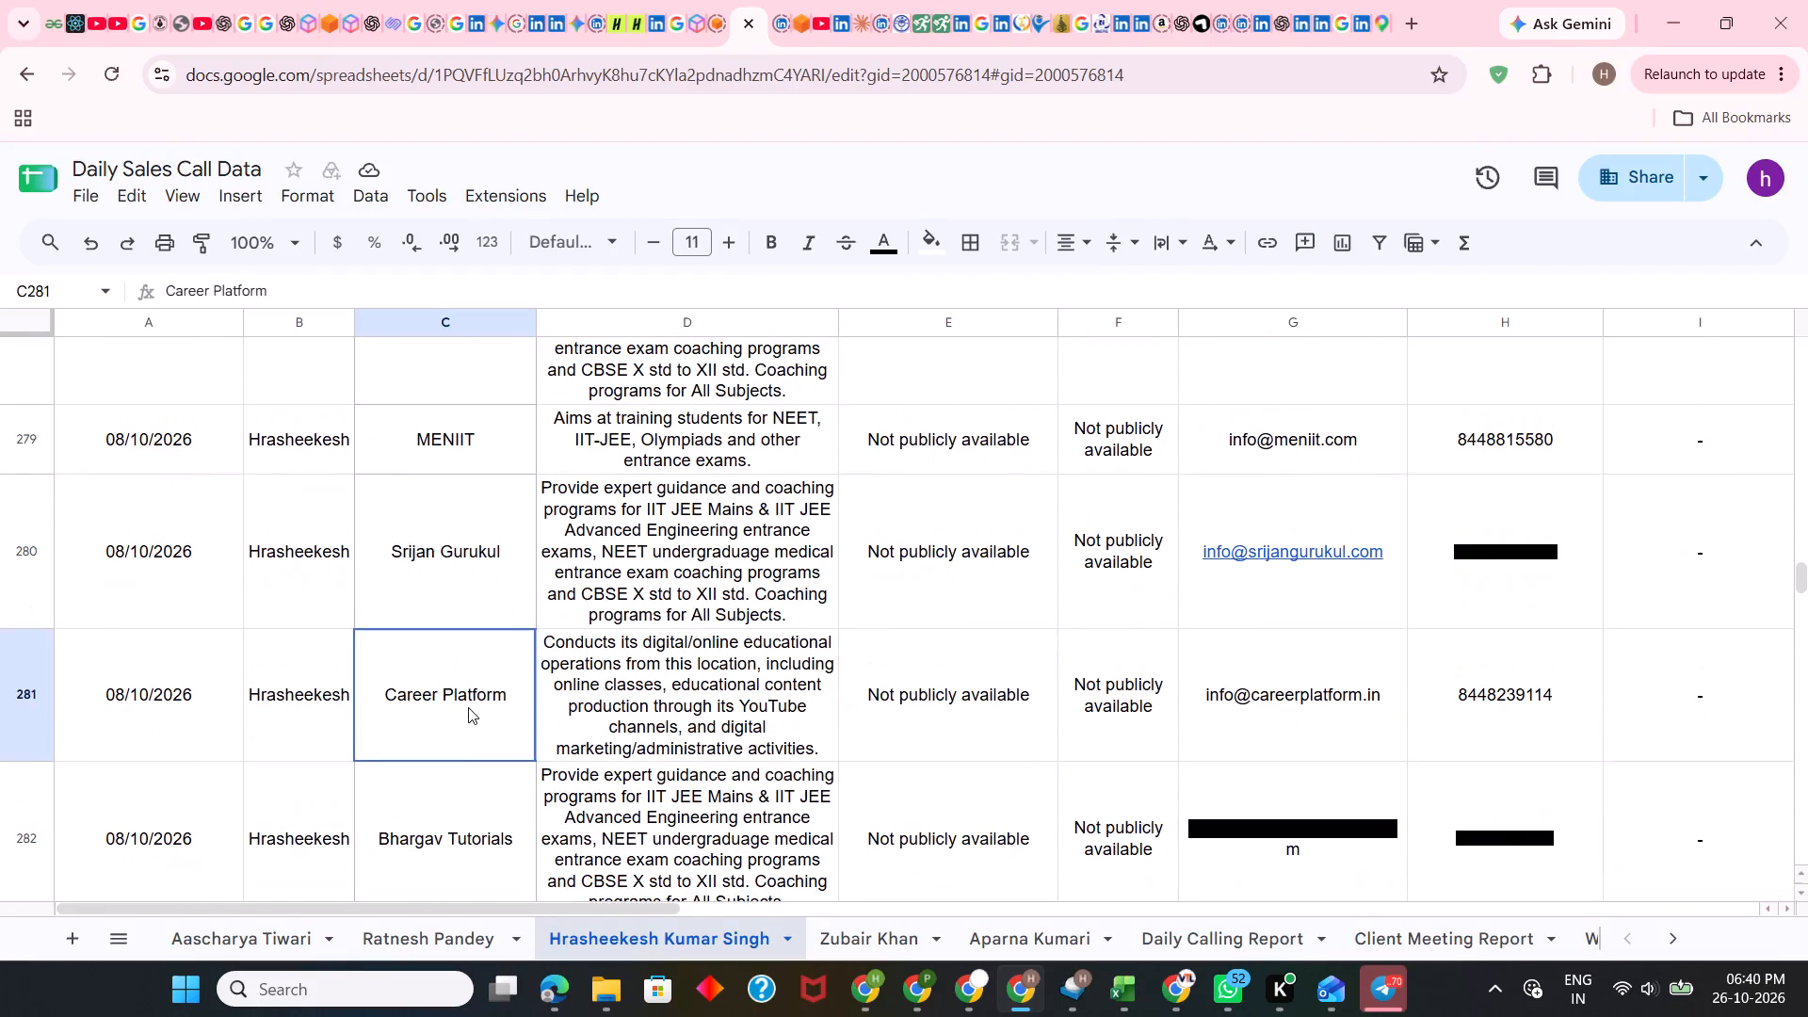
{"action": "scroll", "coordinate": [468, 707], "scroll_direction": "up", "scroll_amount": 1}
{"action": "left_click", "coordinate": [468, 707]}
{"action": "scroll", "coordinate": [468, 707], "scroll_direction": "up", "scroll_amount": 1}
{"action": "left_click", "coordinate": [468, 707]}
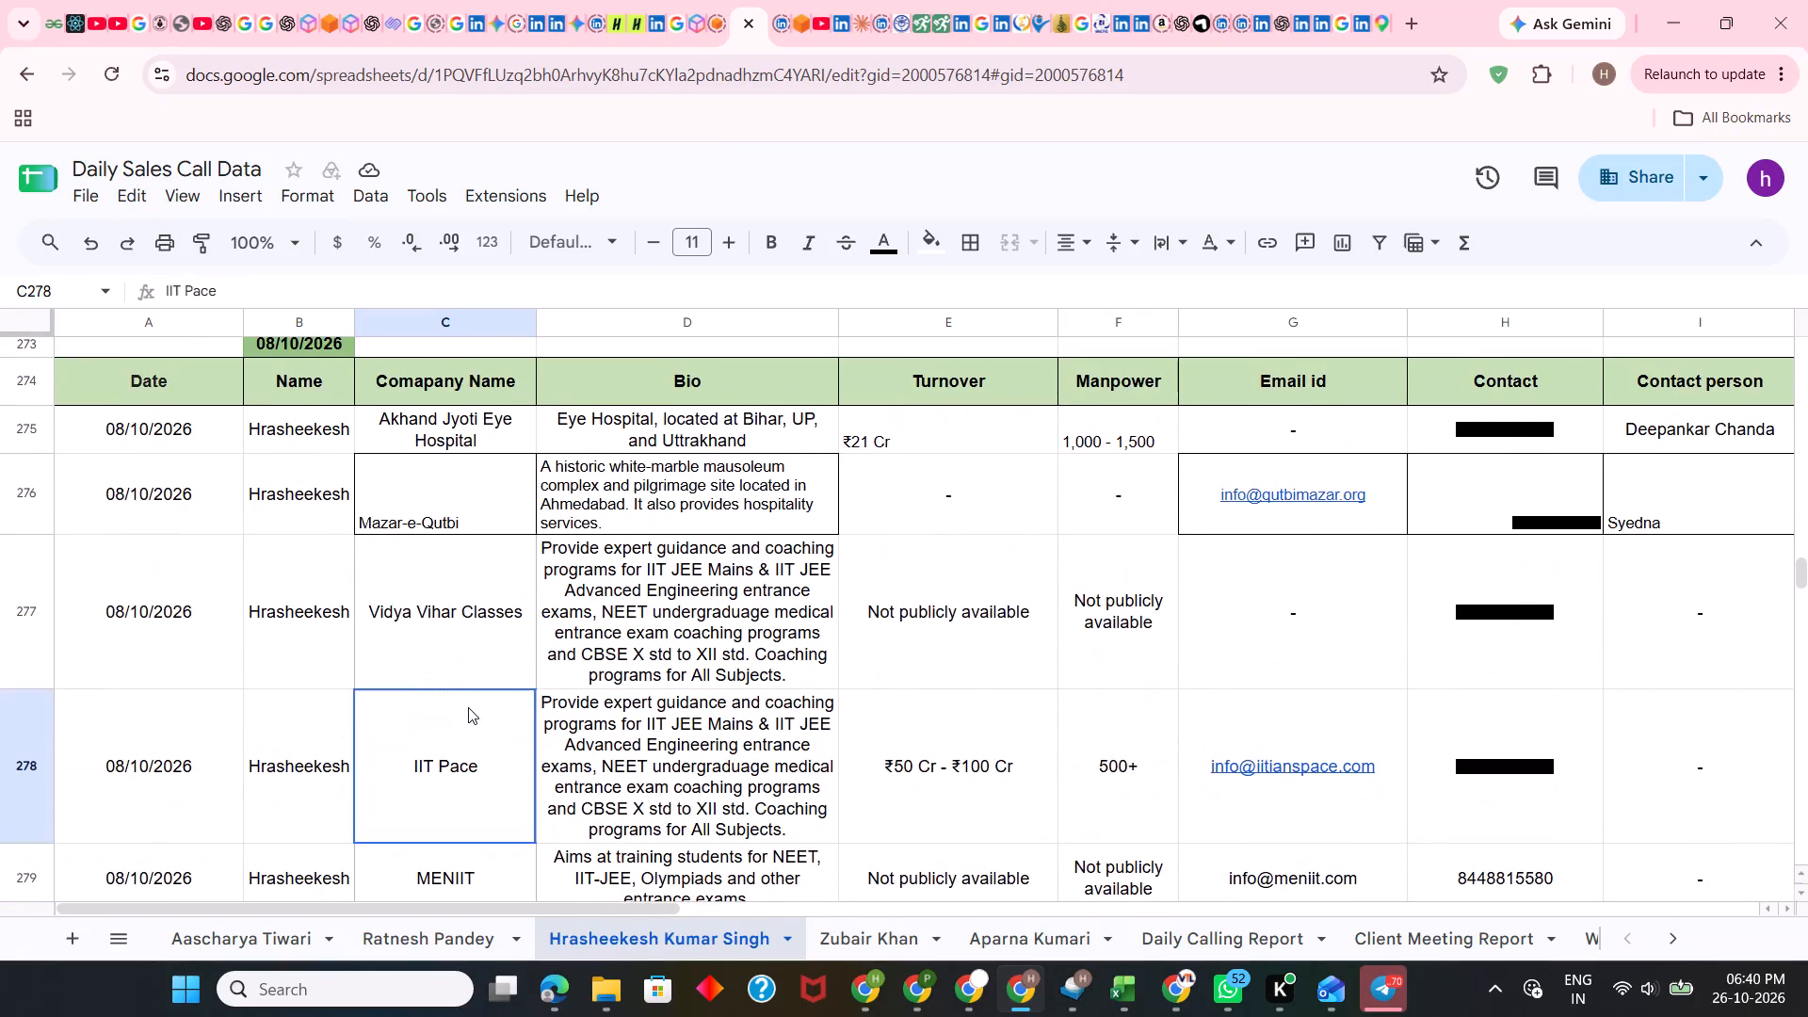
{"action": "scroll", "coordinate": [468, 707], "scroll_direction": "up", "scroll_amount": 1}
{"action": "left_click", "coordinate": [468, 707]}
{"action": "scroll", "coordinate": [468, 707], "scroll_direction": "up", "scroll_amount": 1}
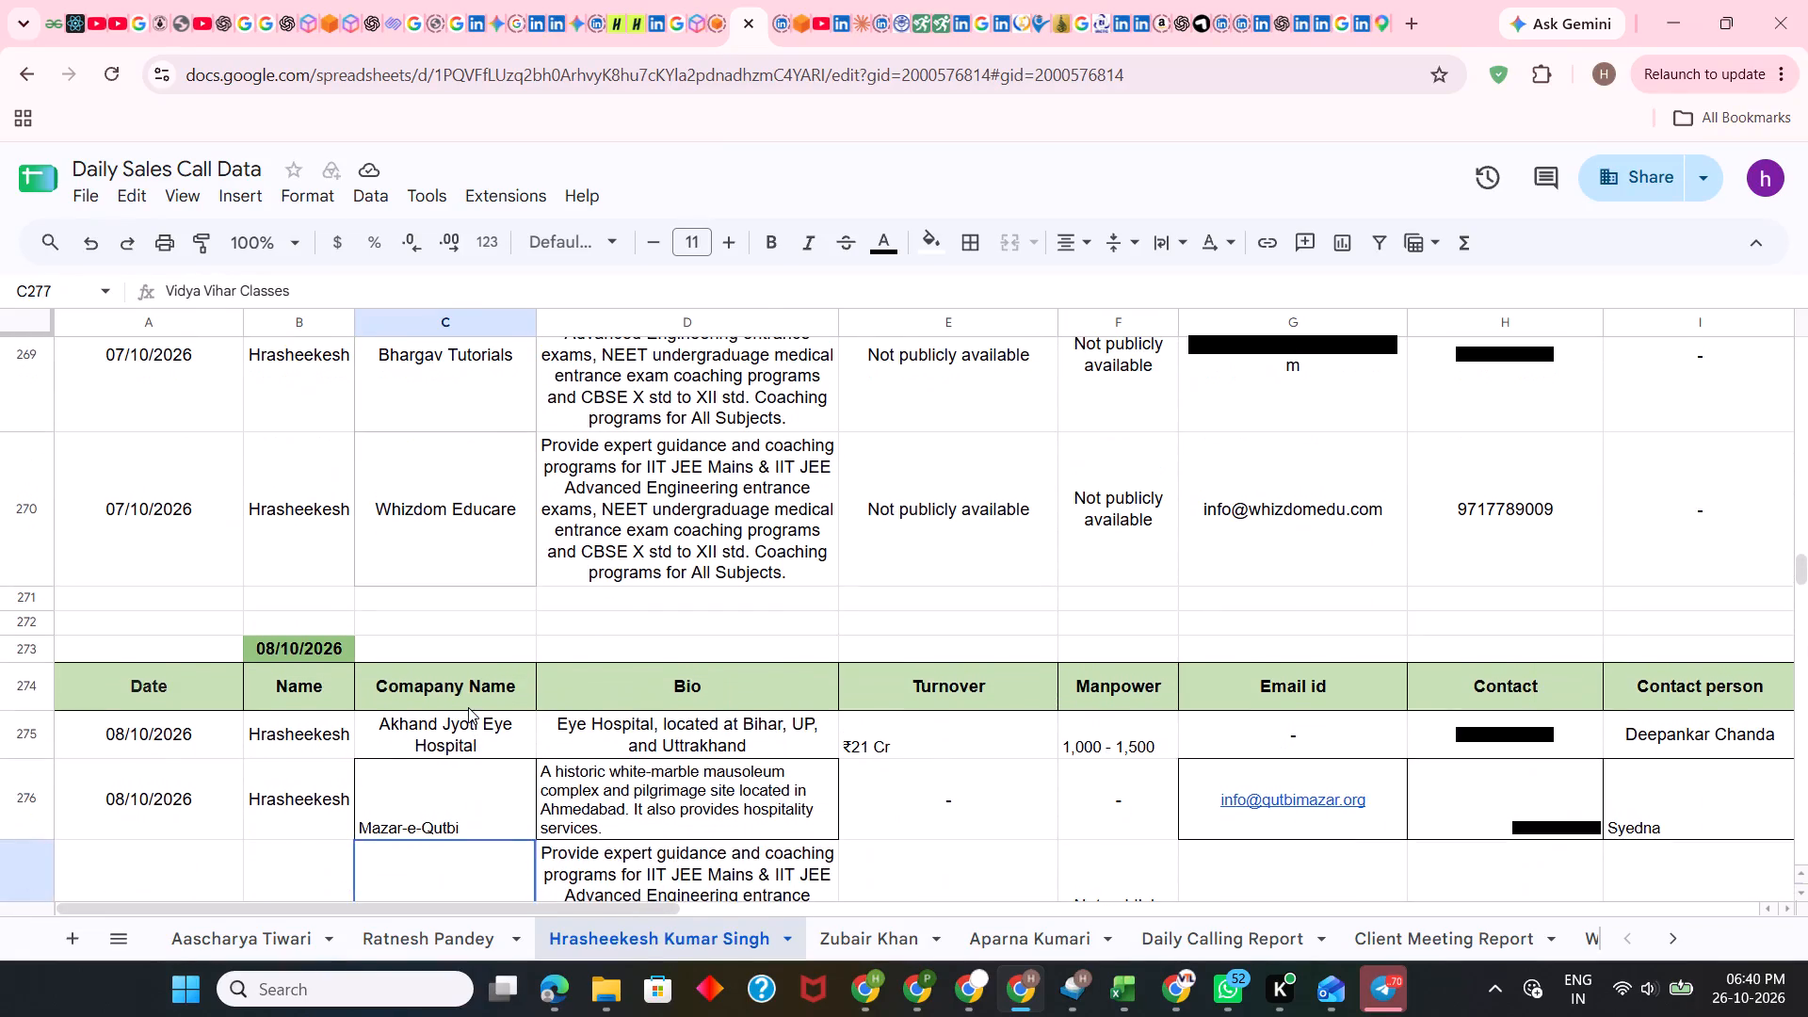
{"action": "left_click", "coordinate": [468, 707]}
{"action": "scroll", "coordinate": [468, 707], "scroll_direction": "down", "scroll_amount": 4}
{"action": "scroll", "coordinate": [468, 707], "scroll_direction": "up", "scroll_amount": 2}
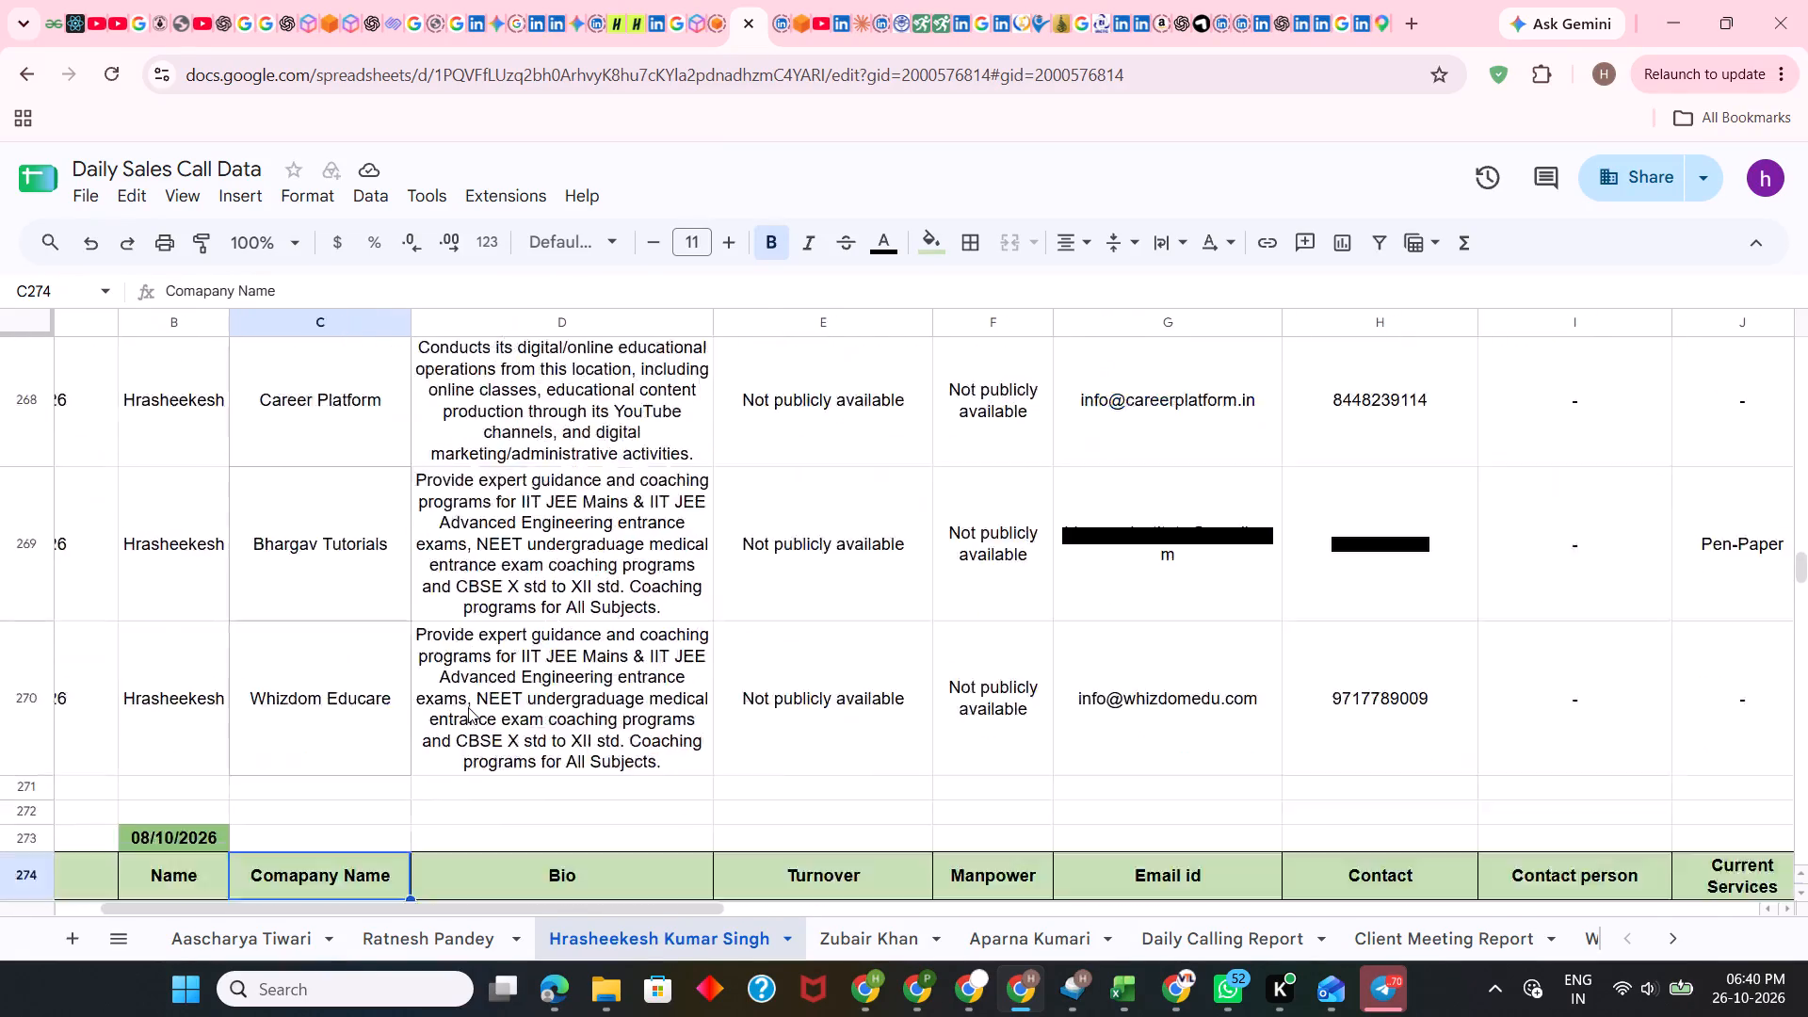
{"action": "scroll", "coordinate": [468, 707], "scroll_direction": "right", "scroll_amount": 8}
{"action": "scroll", "coordinate": [468, 707], "scroll_direction": "left", "scroll_amount": 6}
{"action": "scroll", "coordinate": [468, 707], "scroll_direction": "right", "scroll_amount": 9}
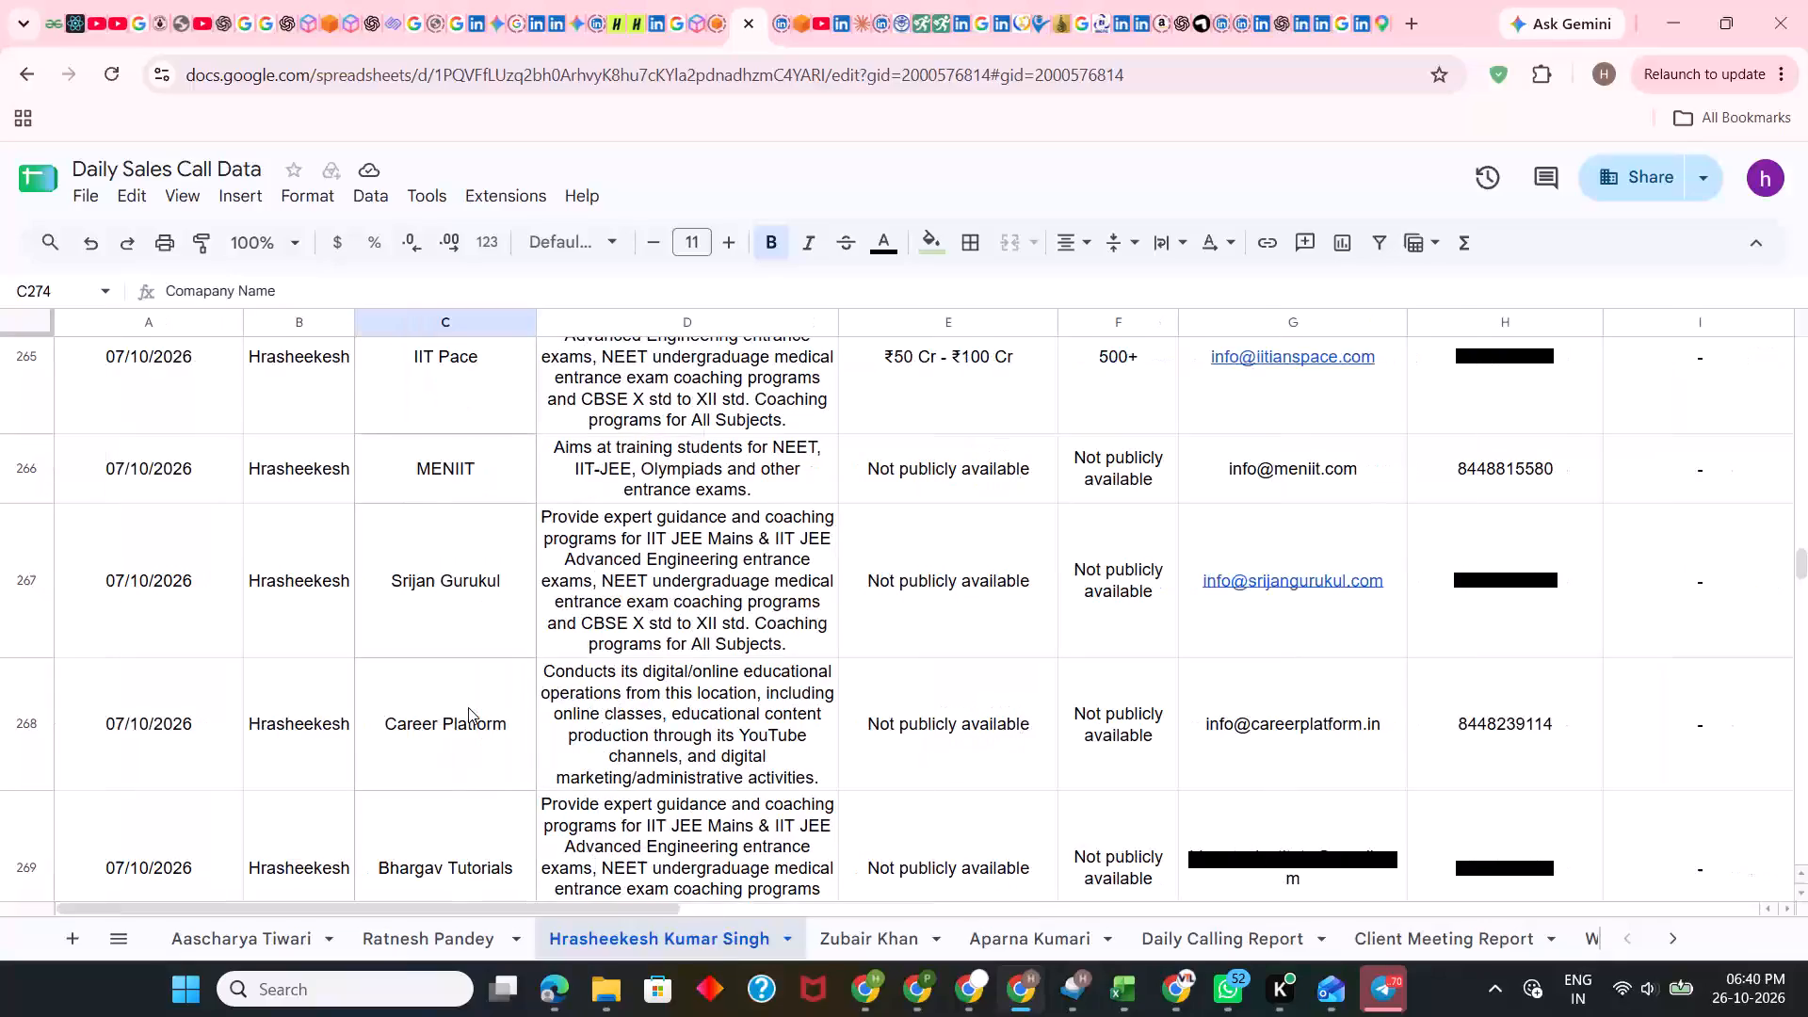
Recheck the 12/10/2026 block's company records, including Dhyeya IAS Academy, UNIVO Education and TIME, for a reusable one.
{"action": "scroll", "coordinate": [468, 707], "scroll_direction": "down", "scroll_amount": 6}
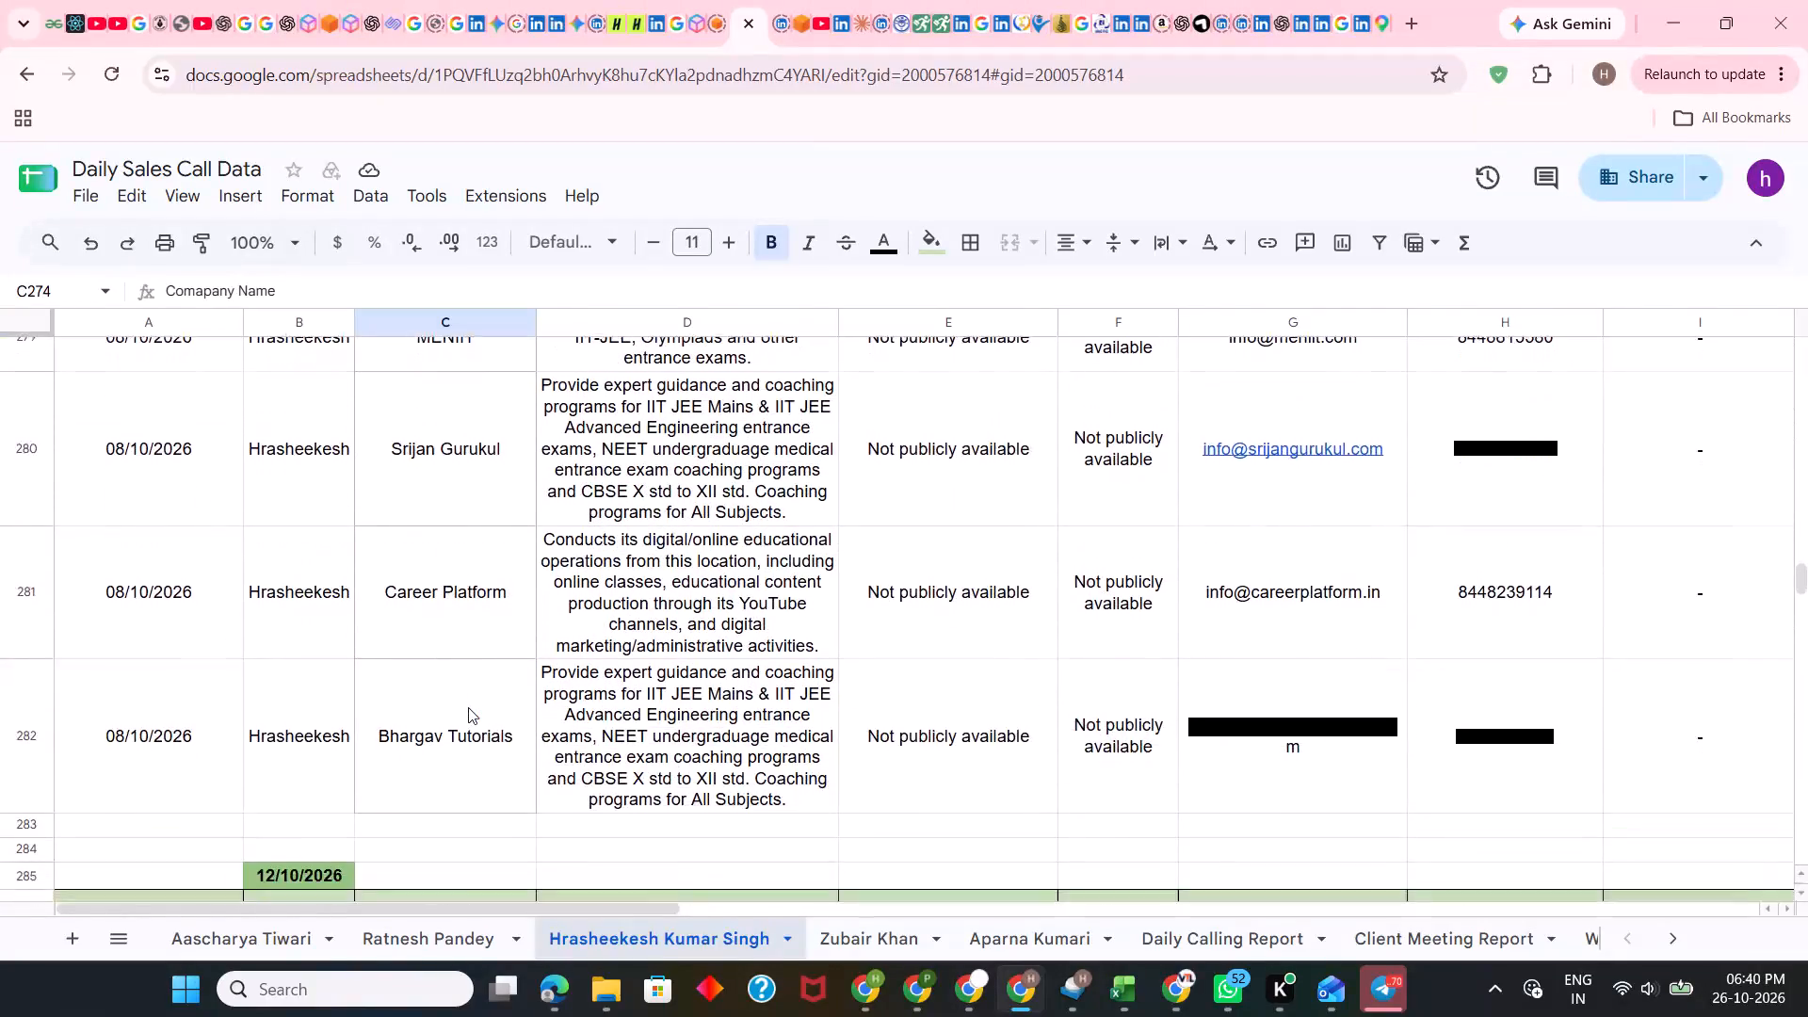
{"action": "scroll", "coordinate": [468, 707], "scroll_direction": "down", "scroll_amount": 3}
{"action": "scroll", "coordinate": [468, 707], "scroll_direction": "right", "scroll_amount": 1}
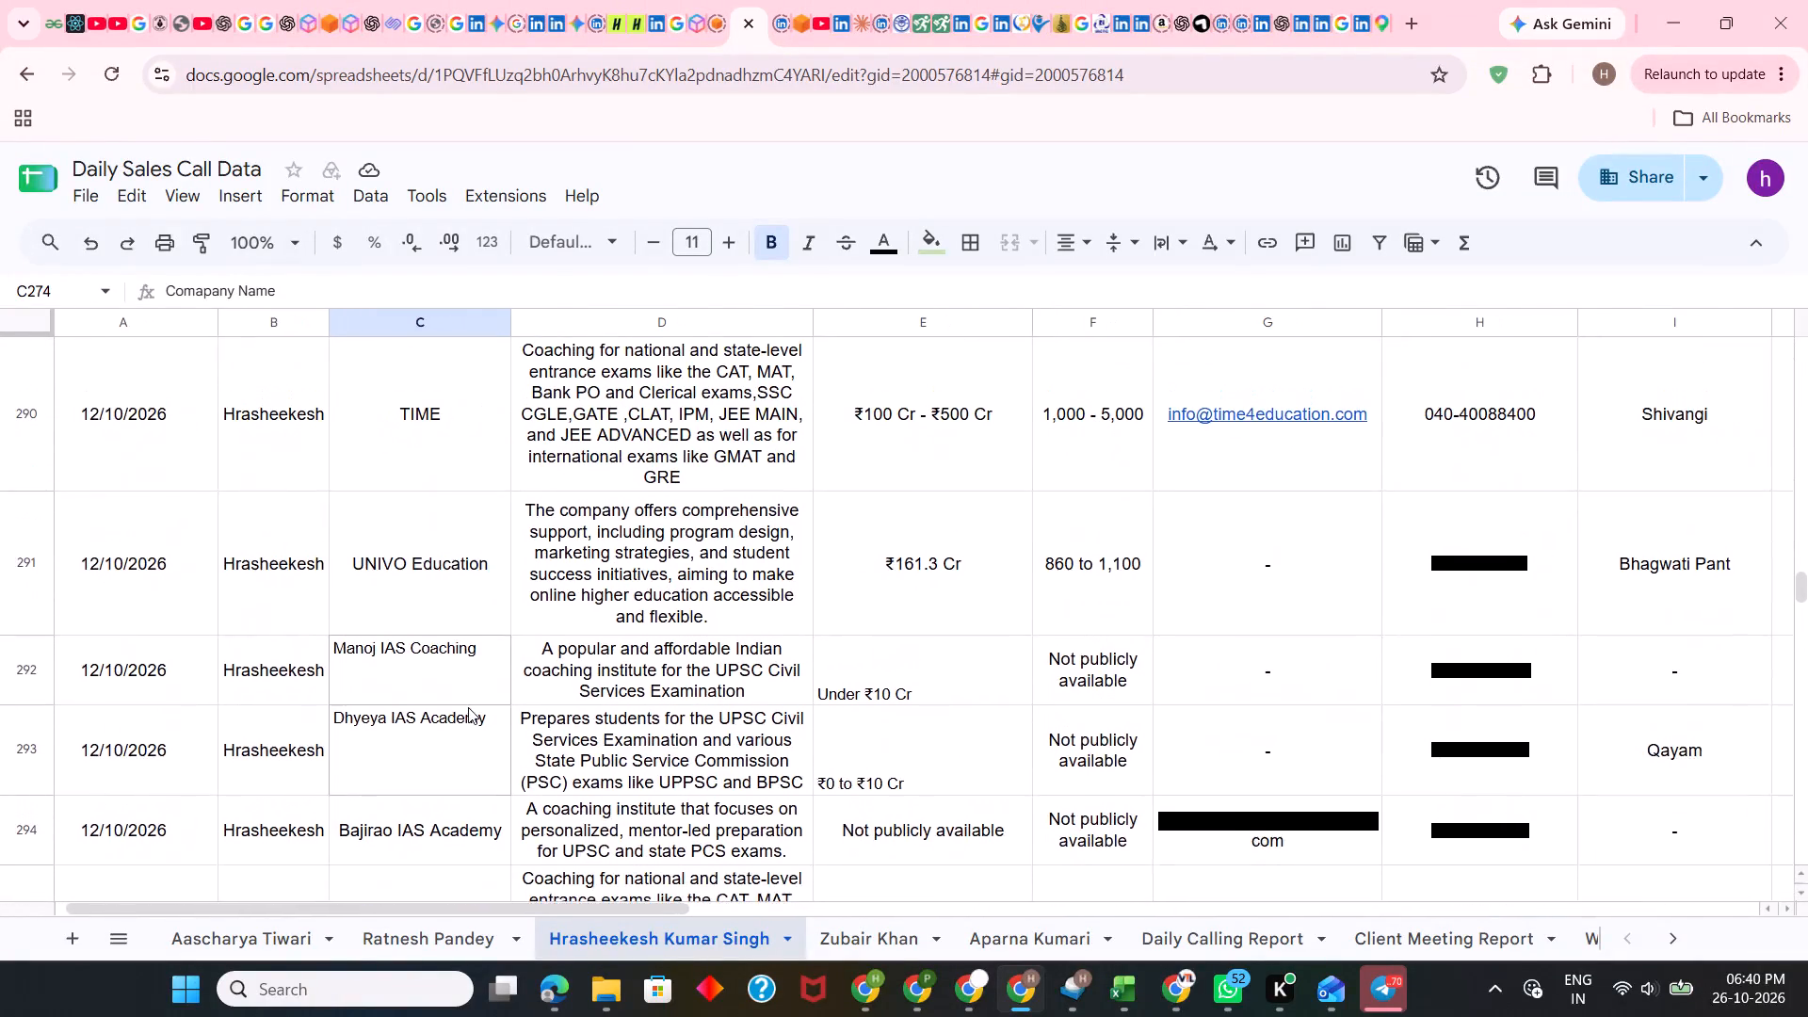
{"action": "scroll", "coordinate": [468, 707], "scroll_direction": "right", "scroll_amount": 1}
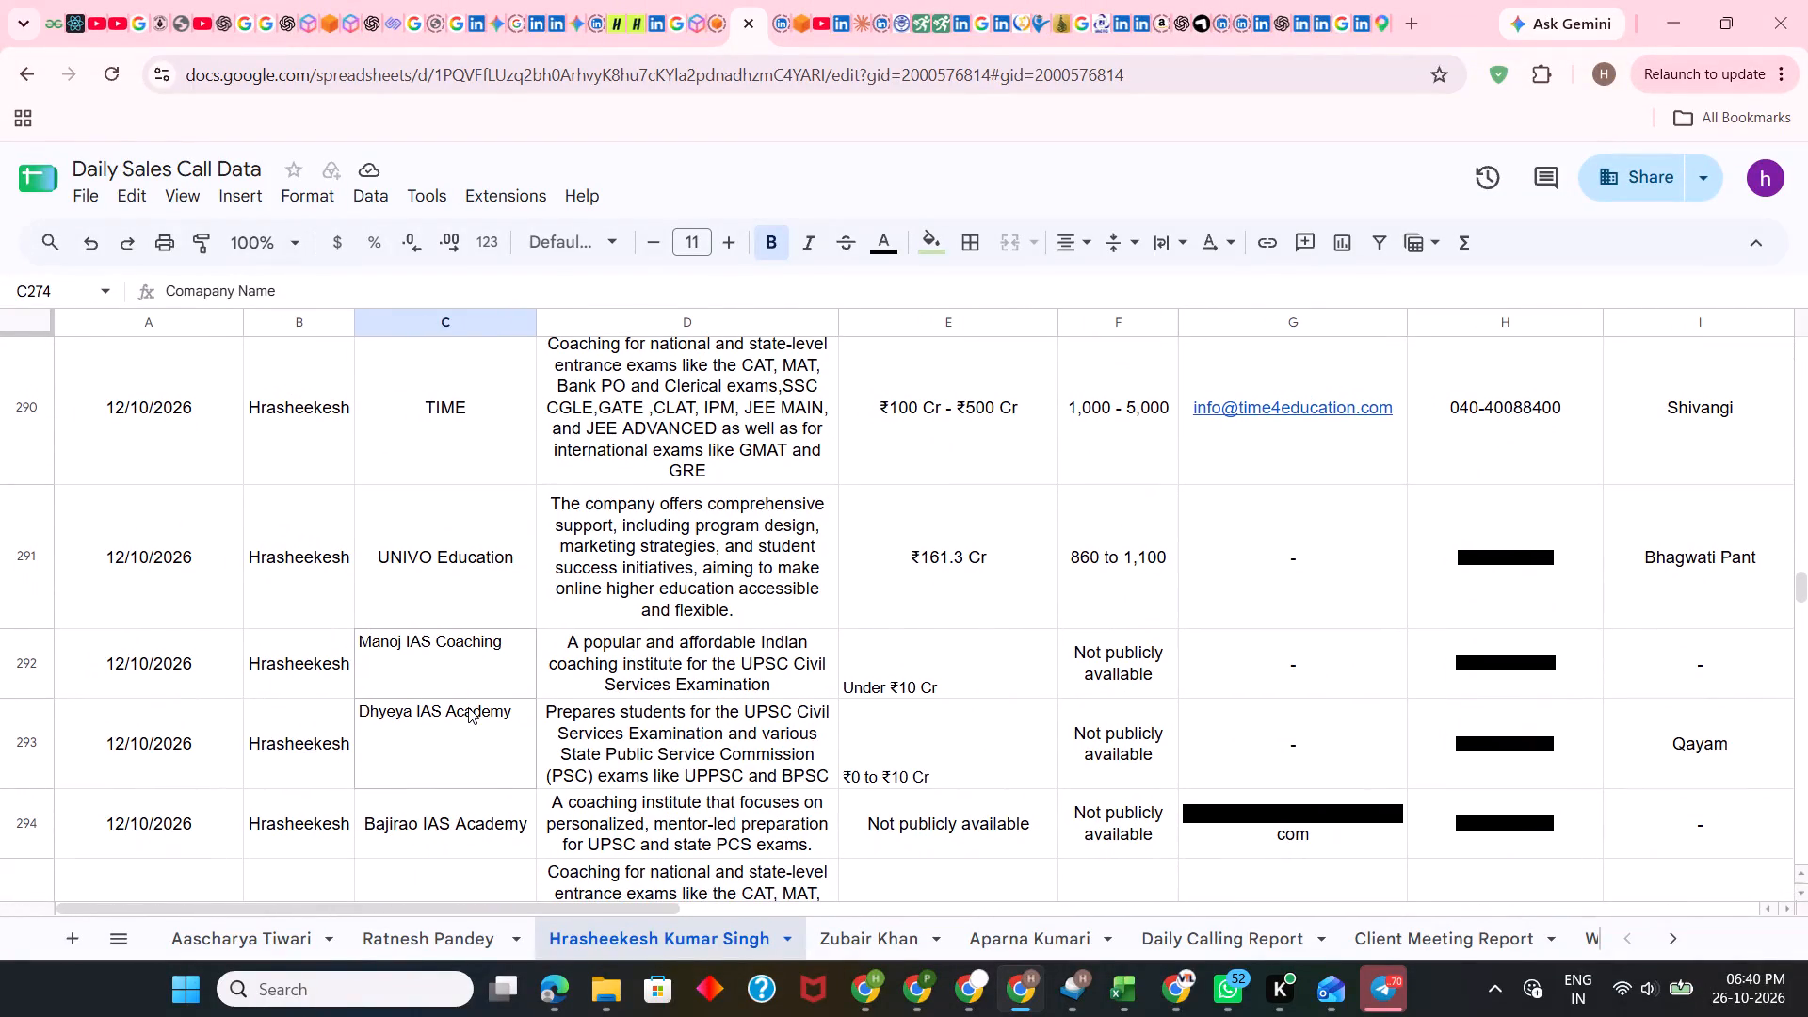
{"action": "left_click", "coordinate": [468, 707]}
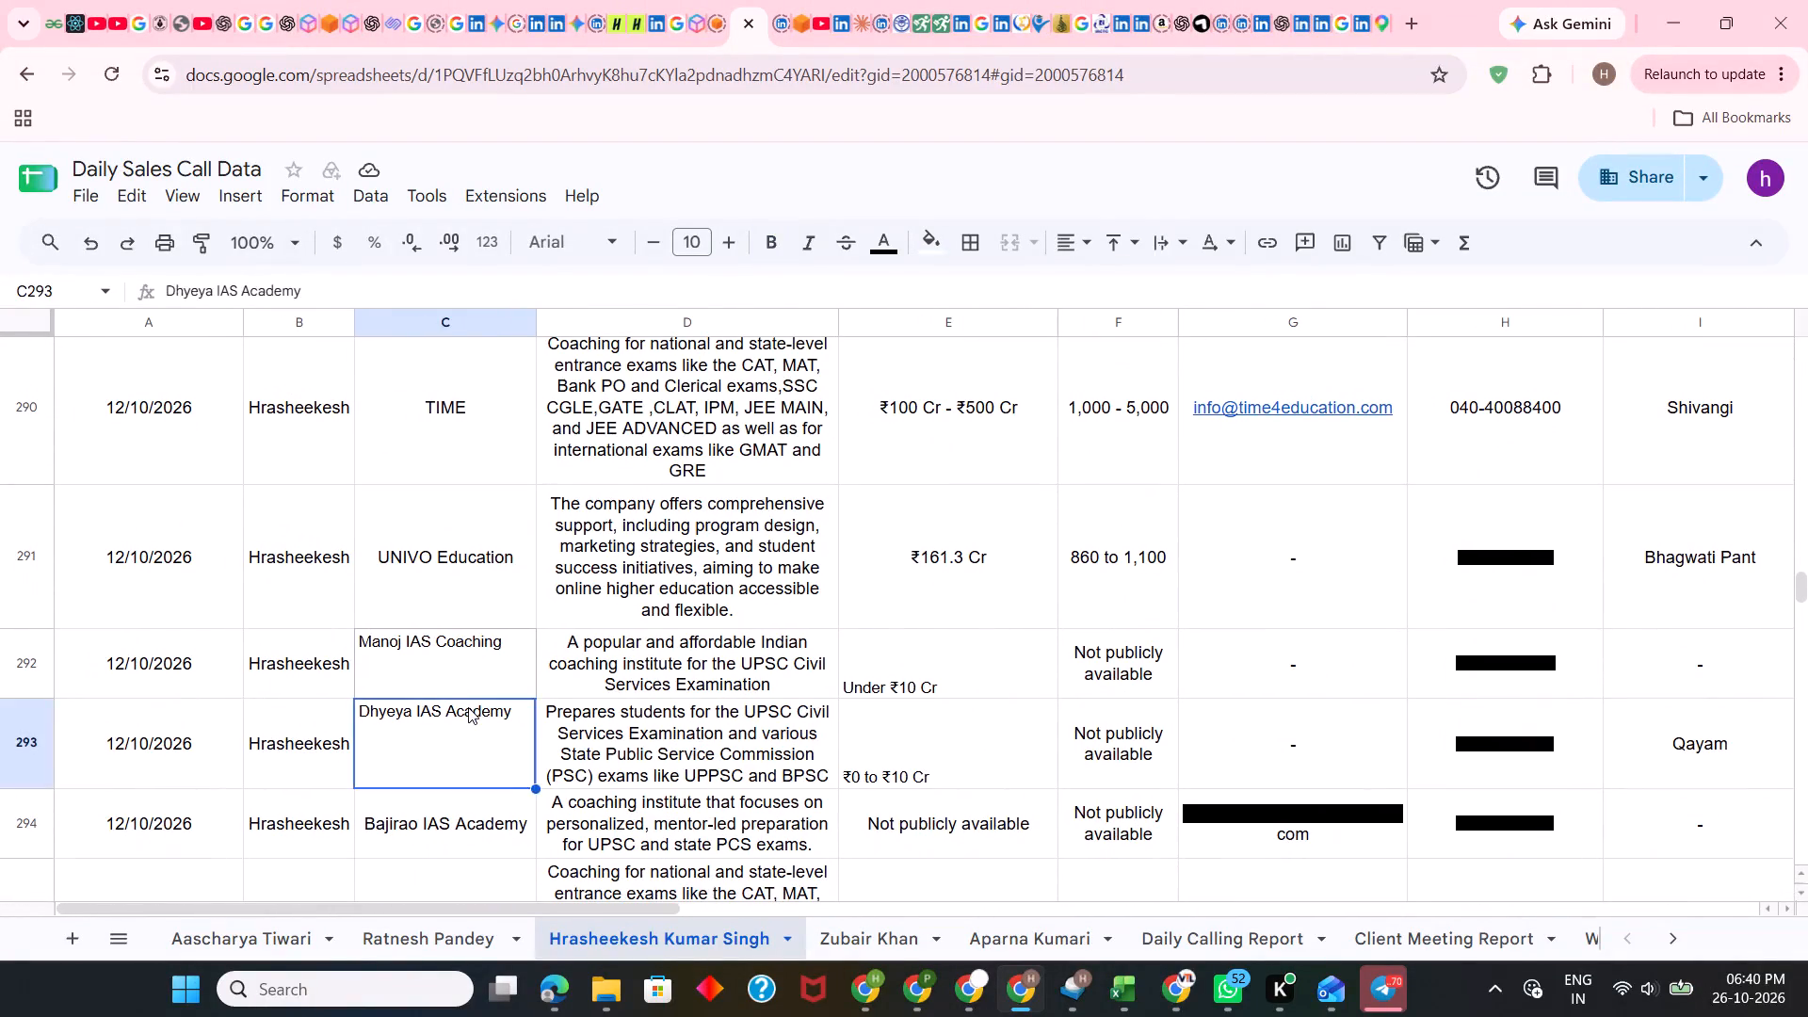
{"action": "scroll", "coordinate": [468, 707], "scroll_direction": "up", "scroll_amount": 1}
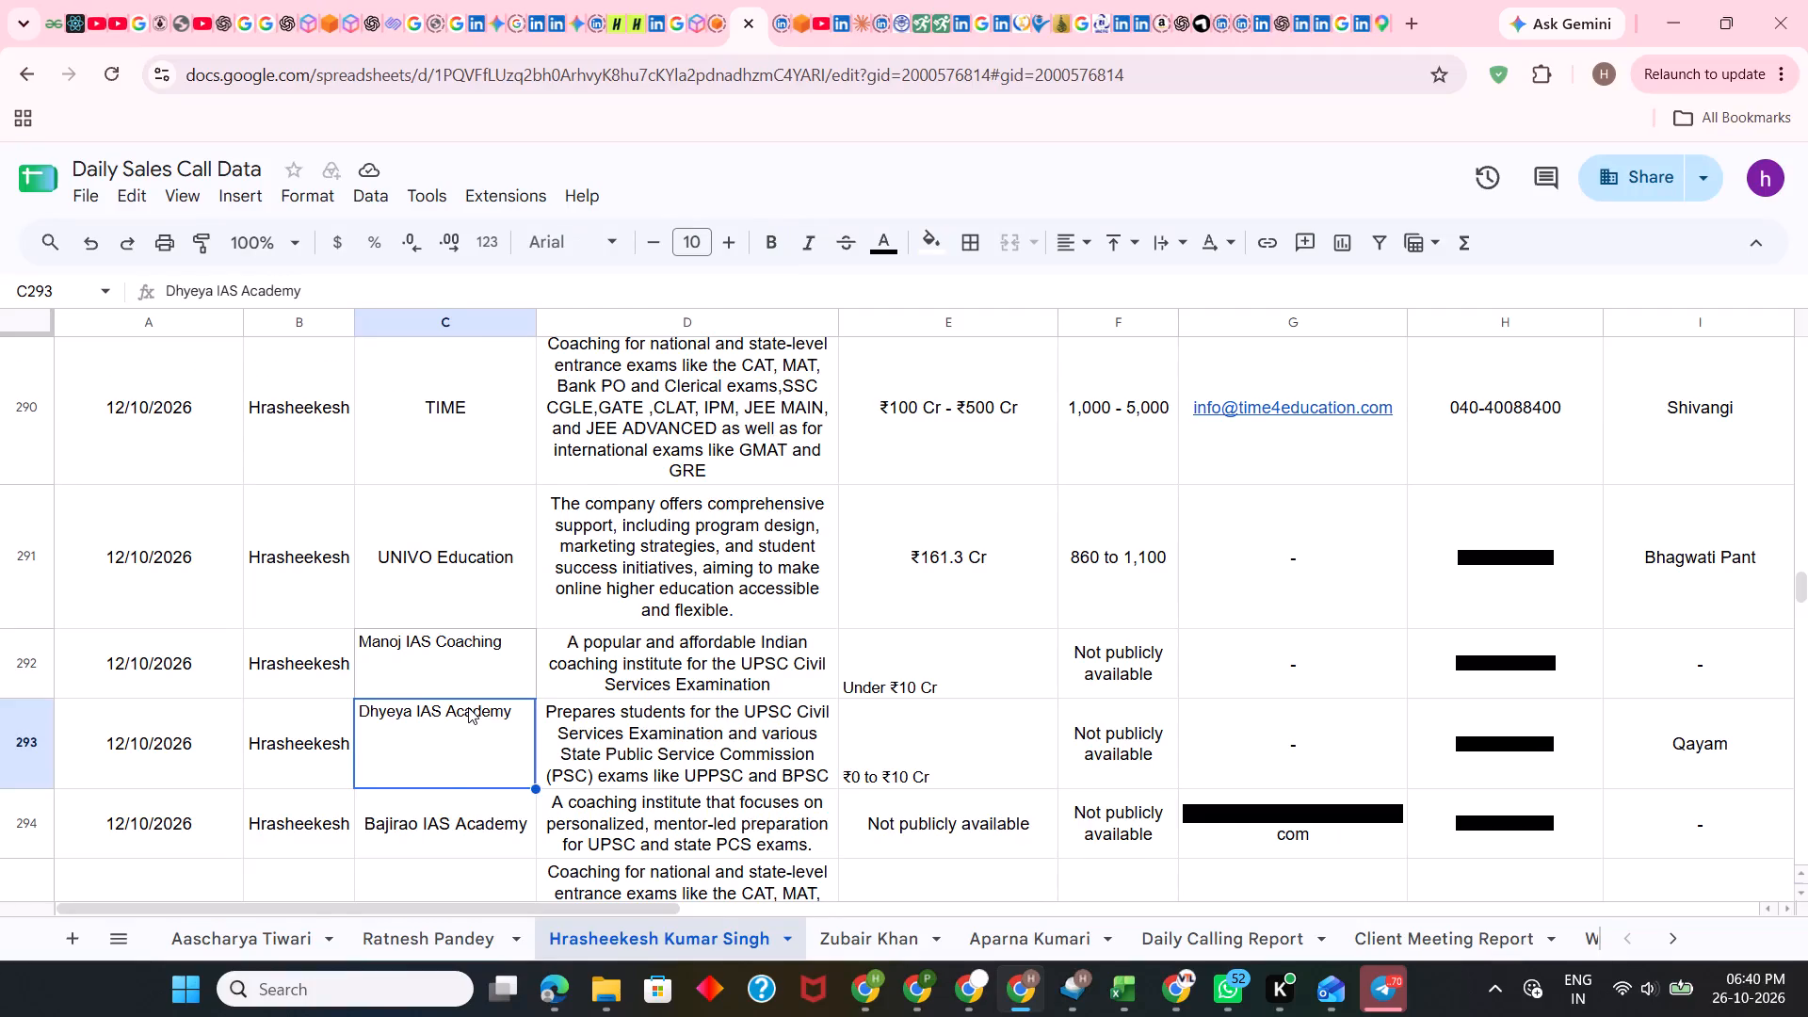
{"action": "scroll", "coordinate": [468, 707], "scroll_direction": "up", "scroll_amount": 2}
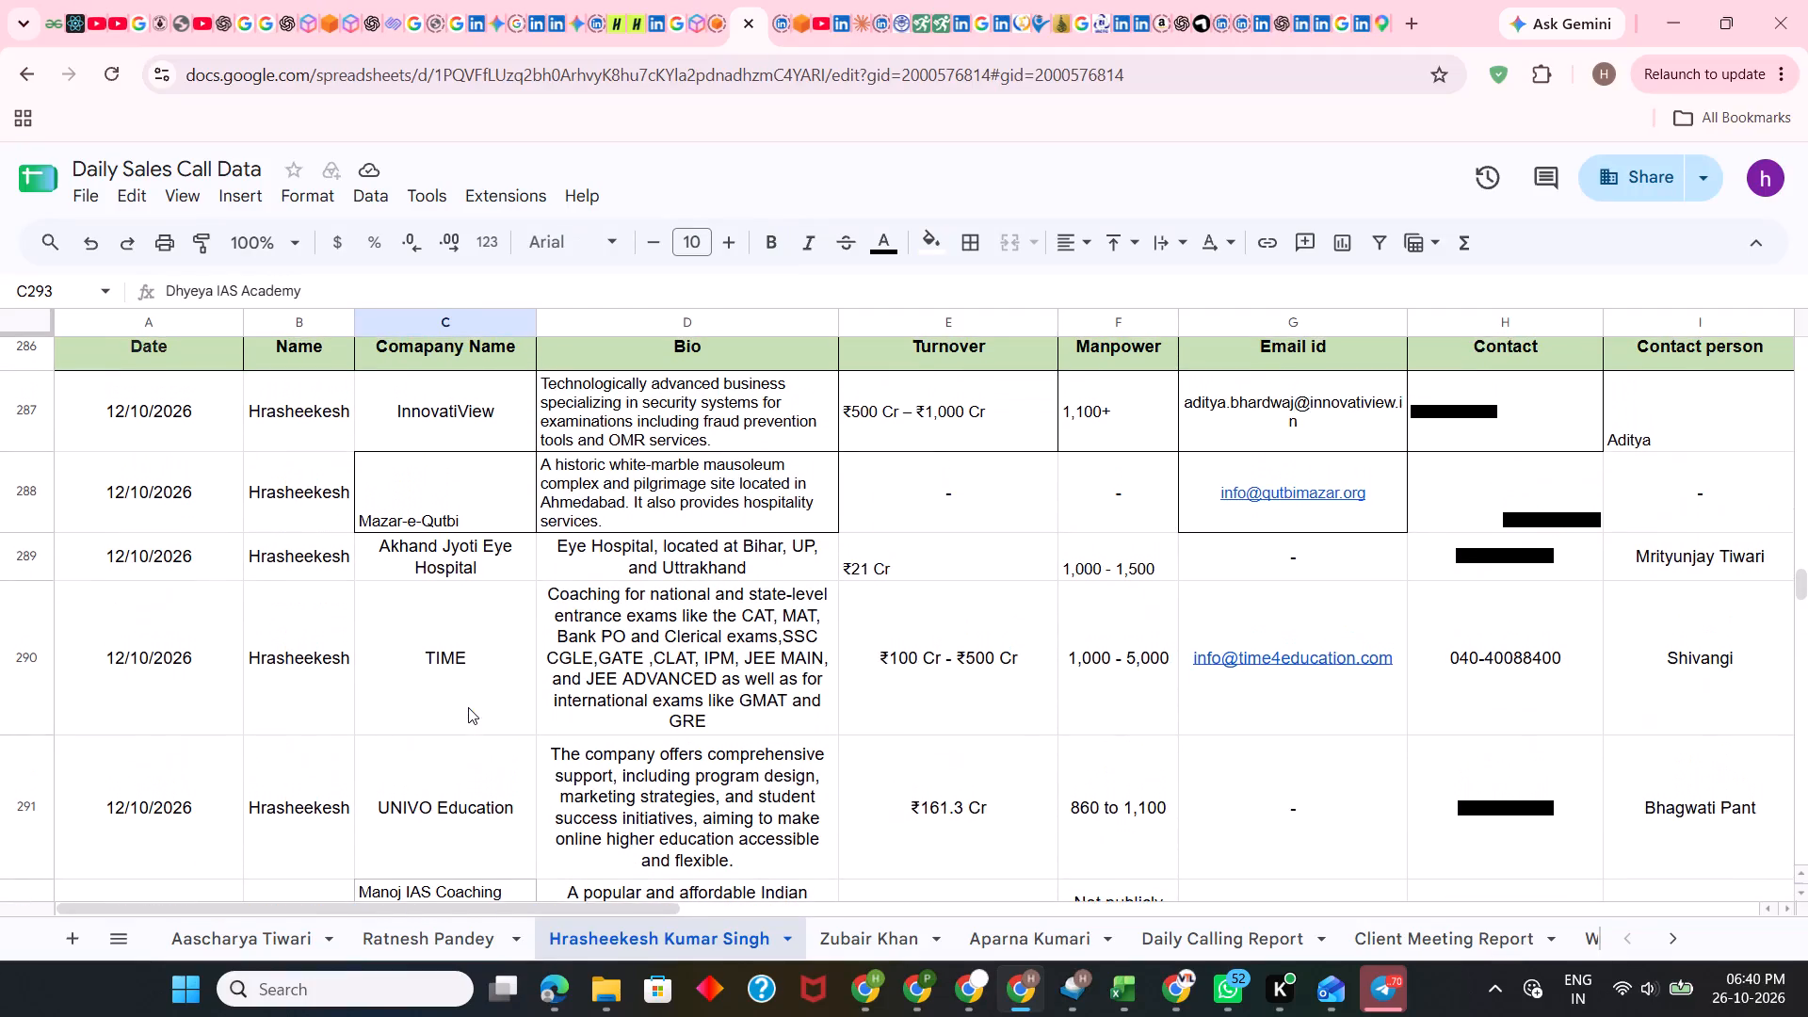
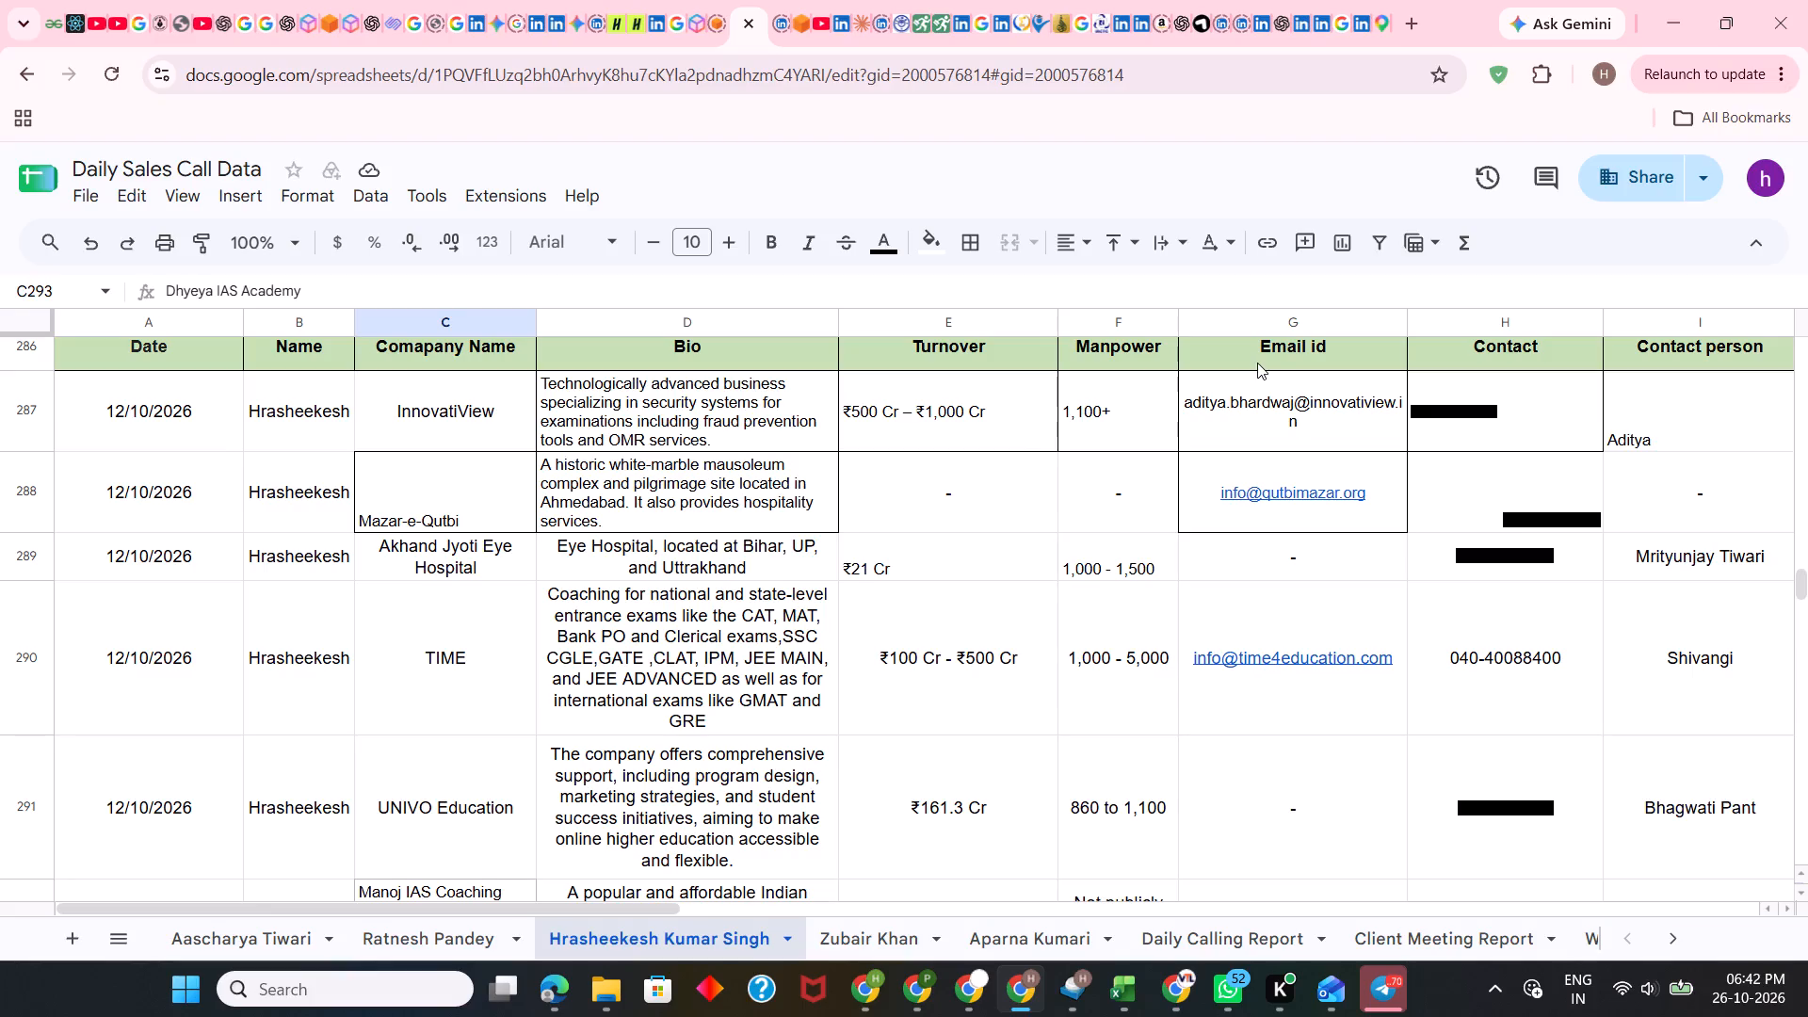
Switch to the open LinkedIn profile of the Sansdrinks CEO and start a new LinkedIn search.
{"action": "left_click", "coordinate": [1297, 19]}
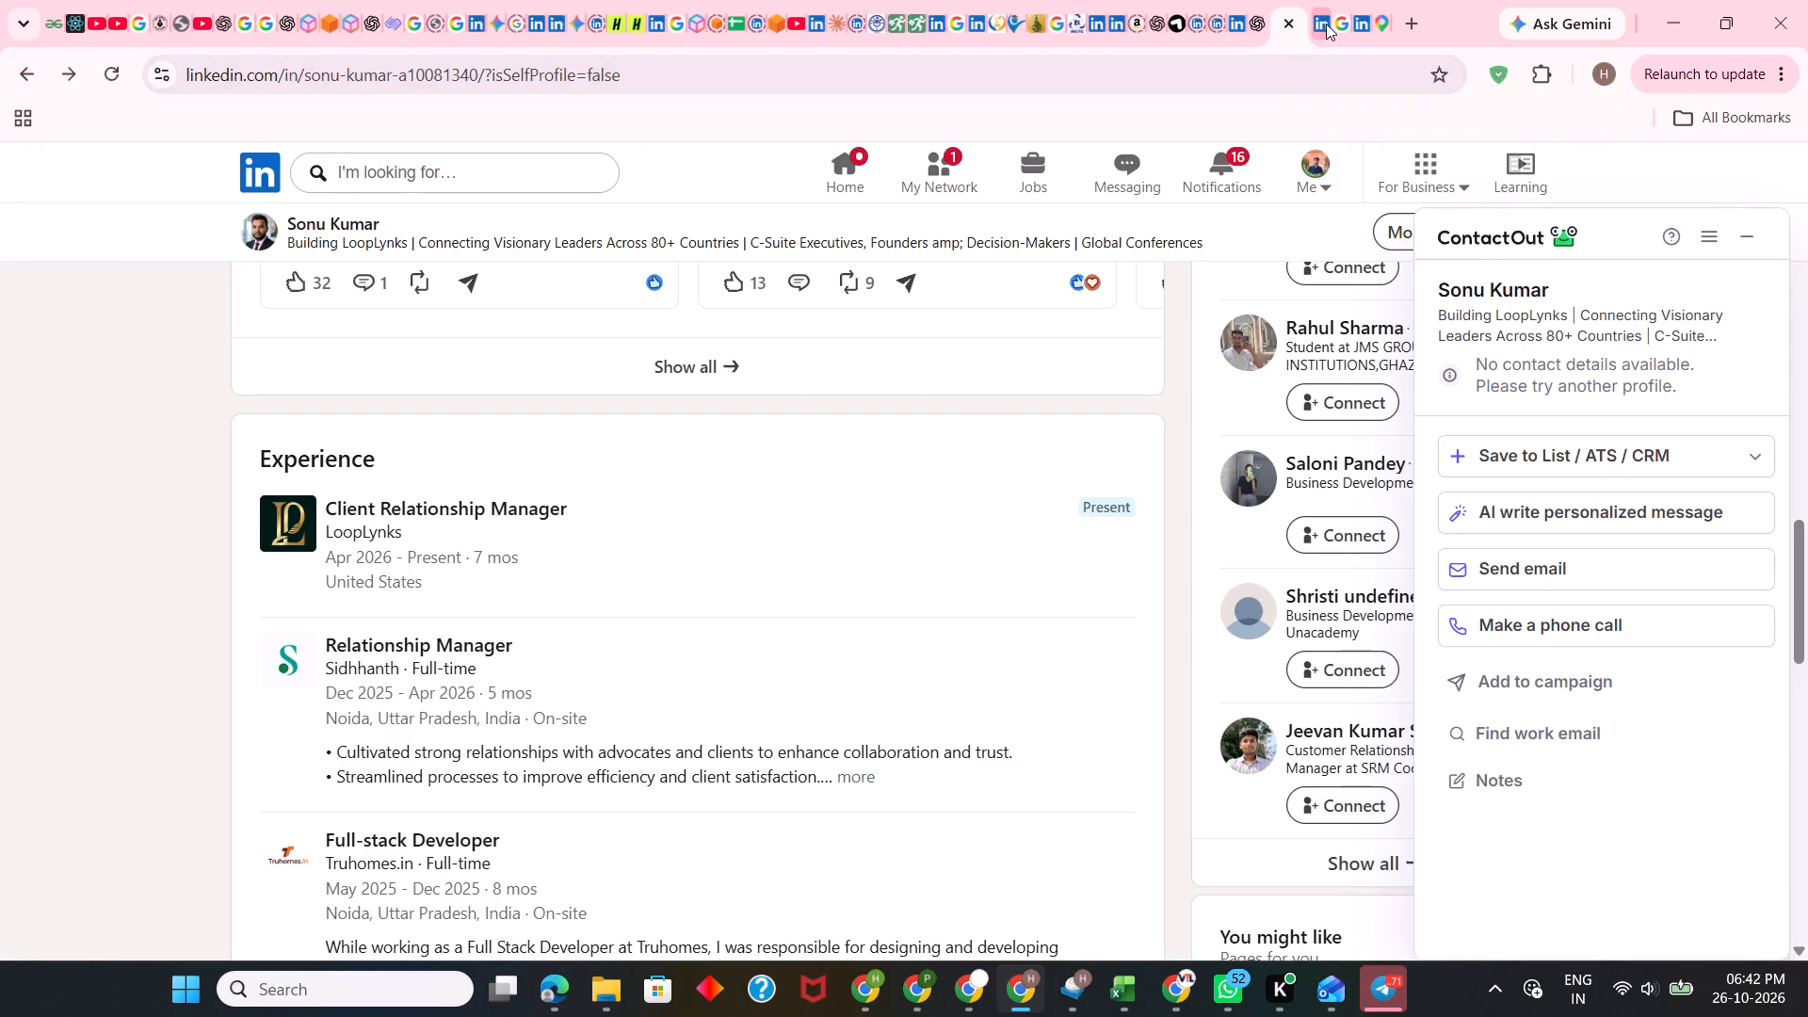
{"action": "left_click", "coordinate": [1326, 24]}
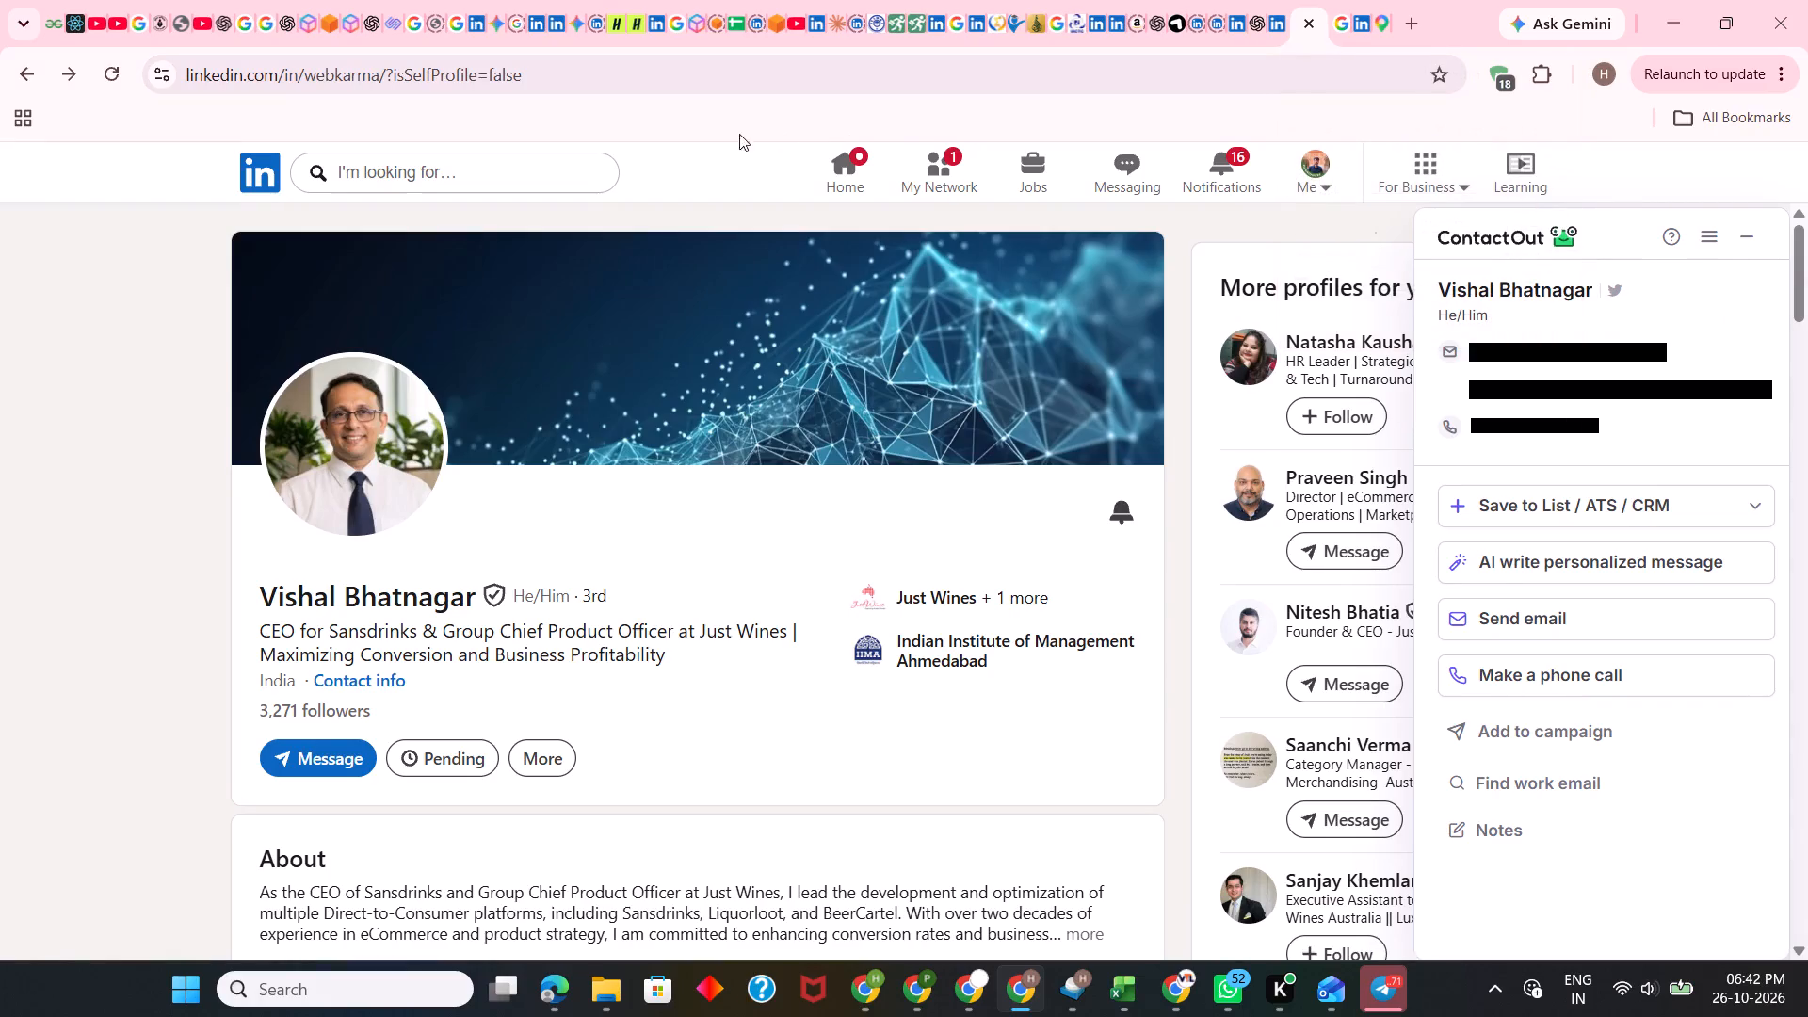
{"action": "left_click", "coordinate": [605, 170]}
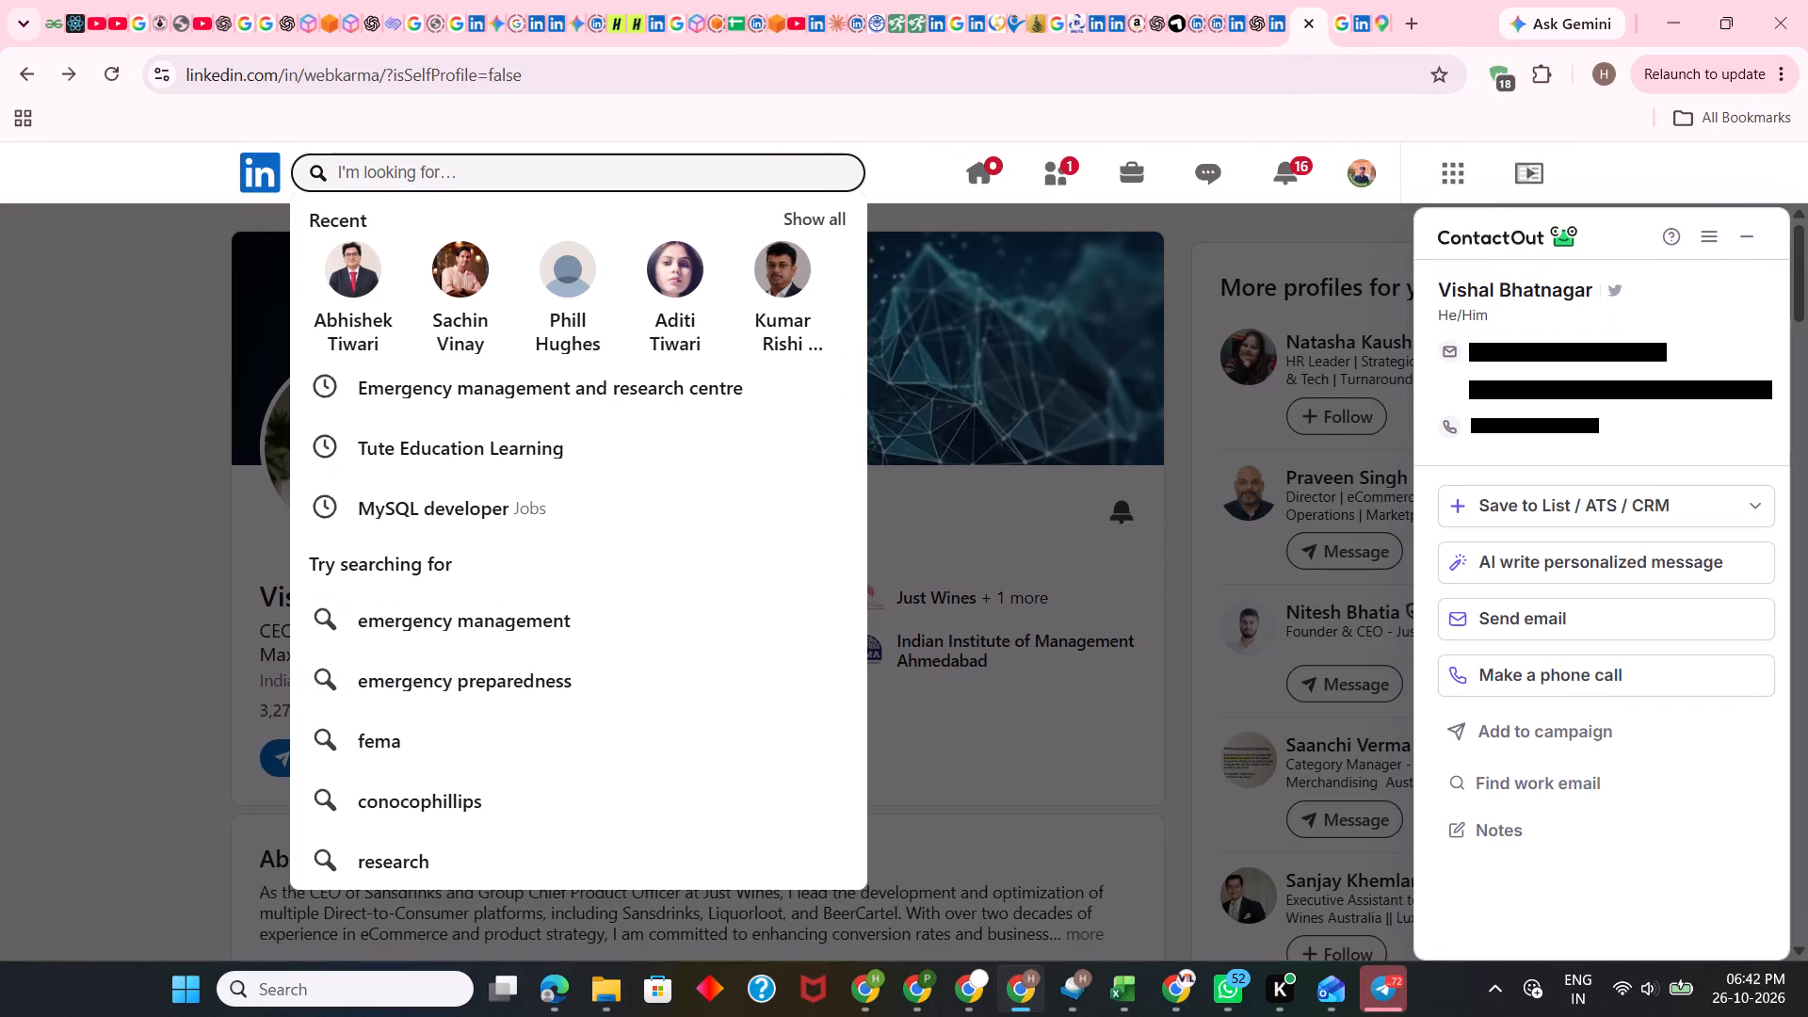
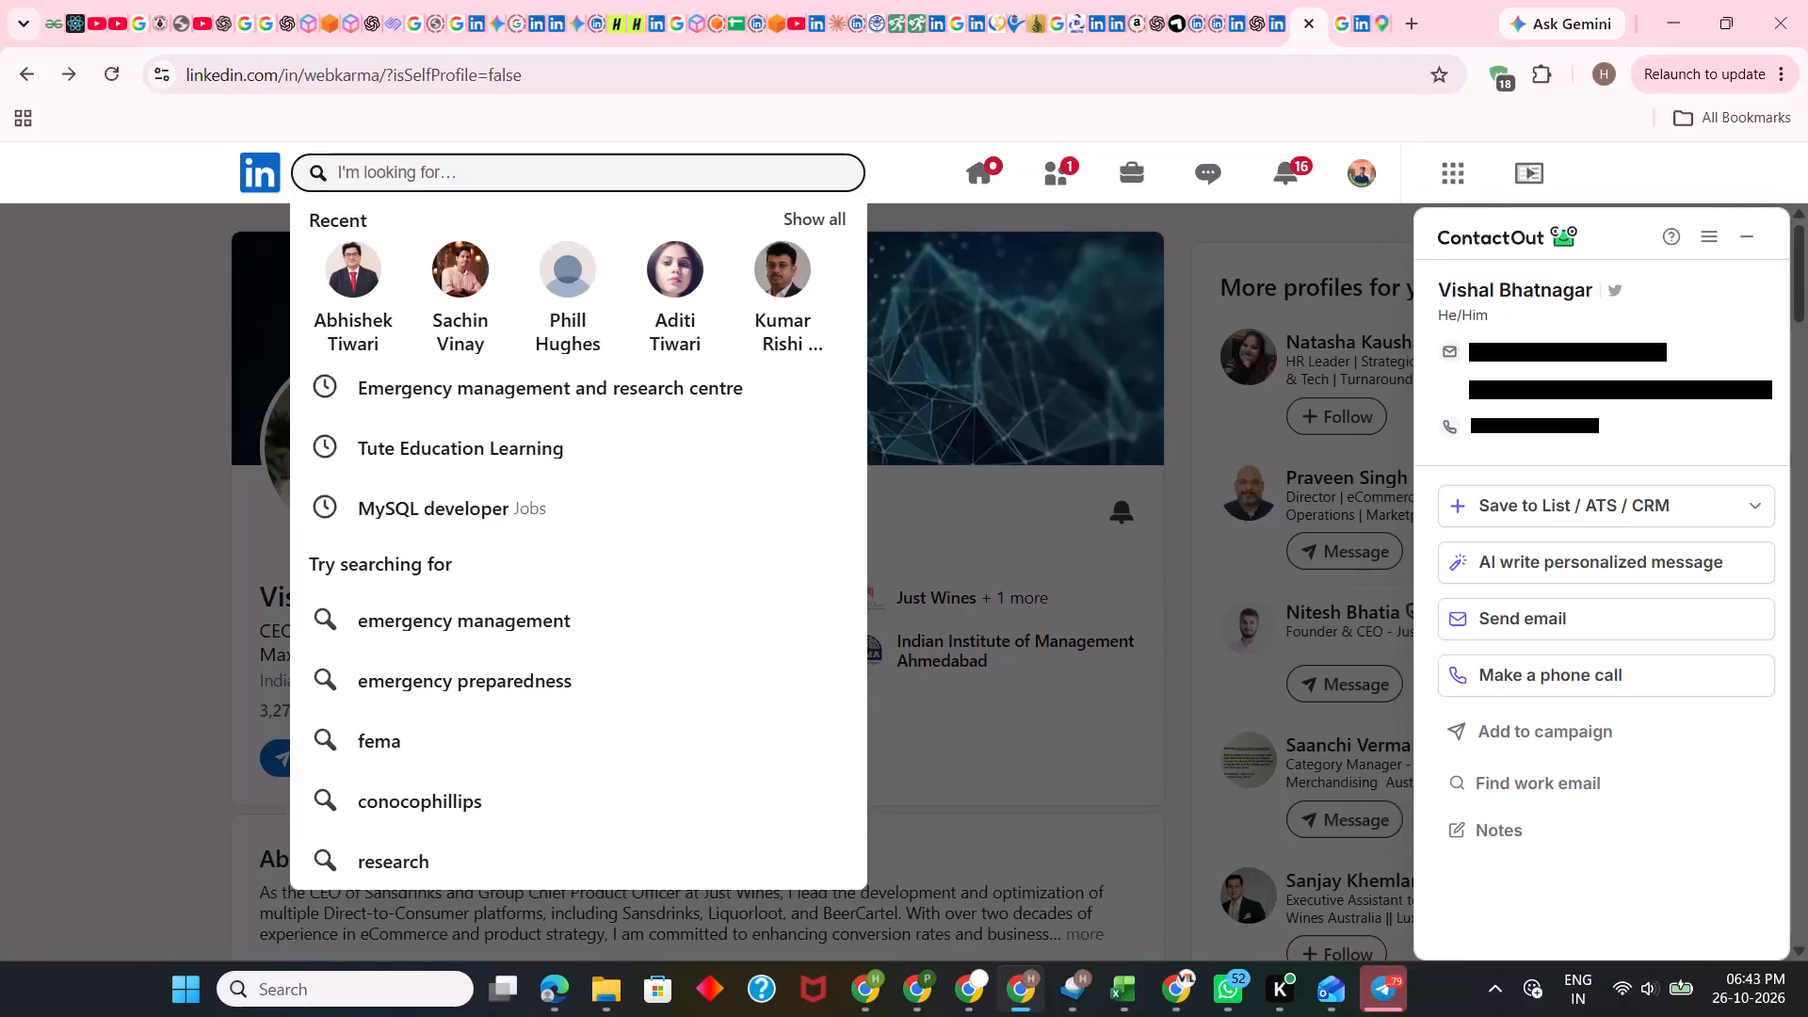
Search LinkedIn for the prospective contact by full name, correcting the misspelled surname so it ends in "sh".
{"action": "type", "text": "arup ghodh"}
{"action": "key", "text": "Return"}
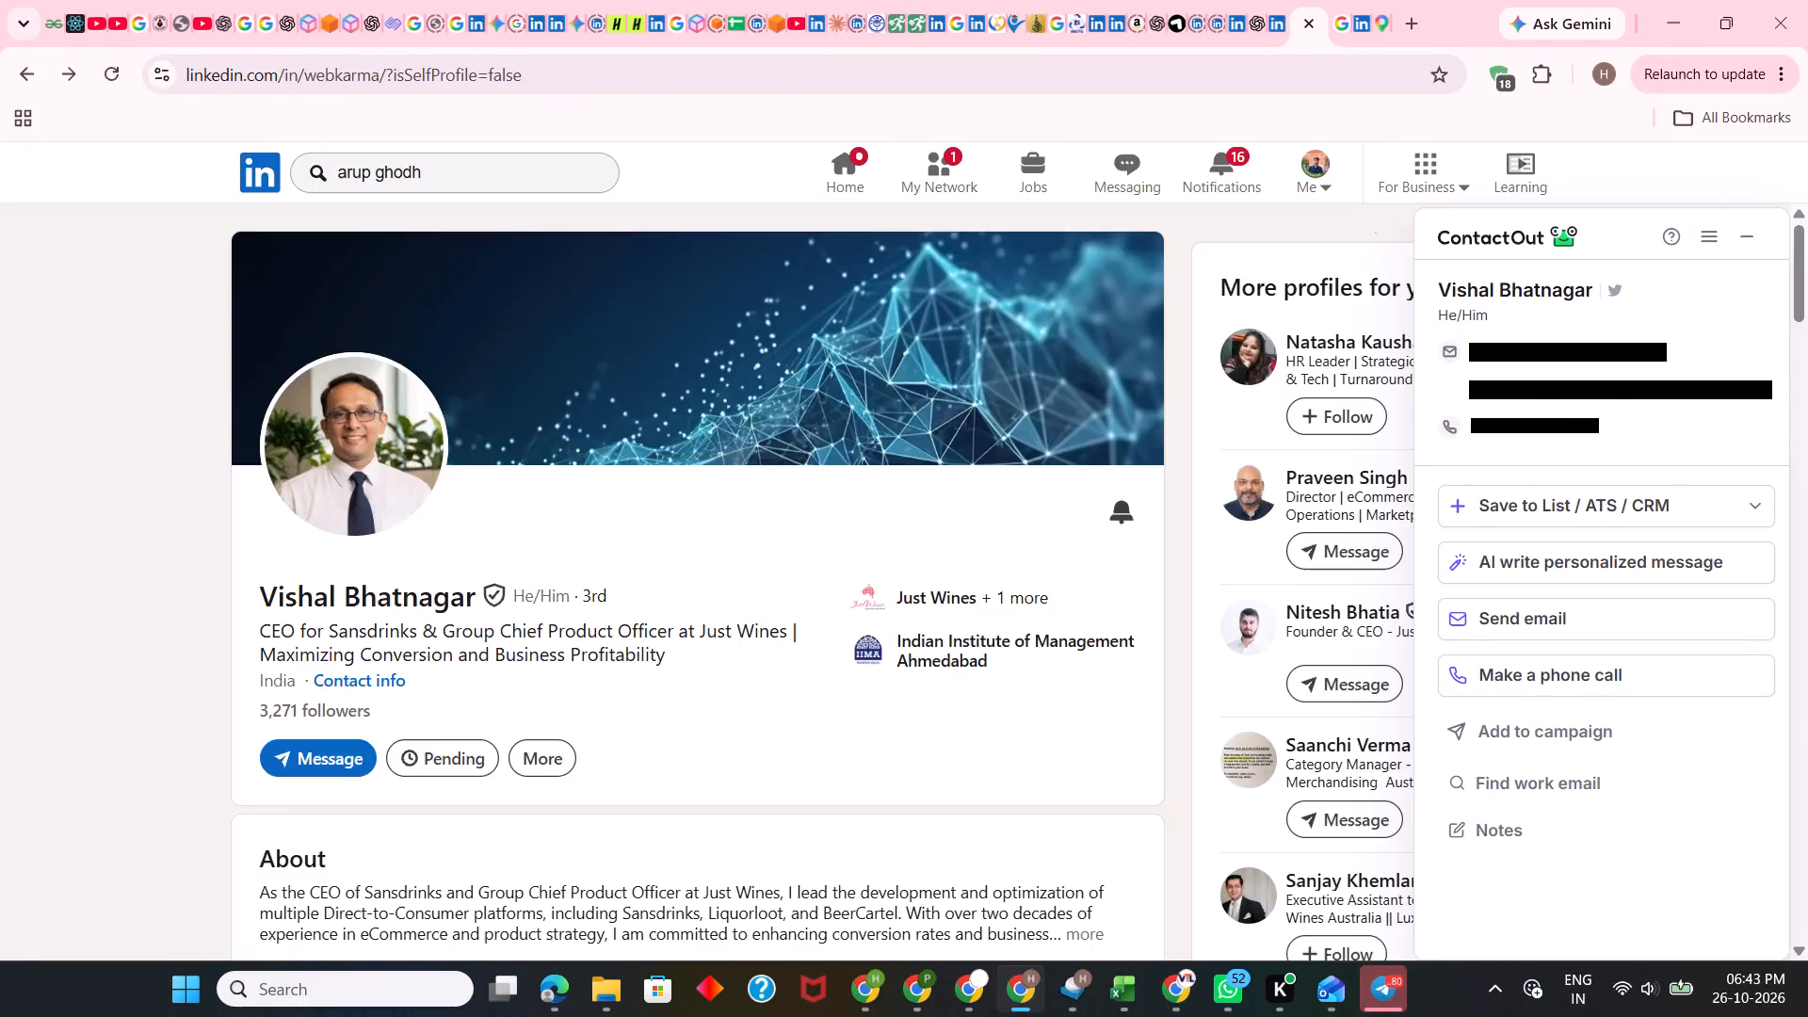
{"action": "left_click", "coordinate": [430, 177]}
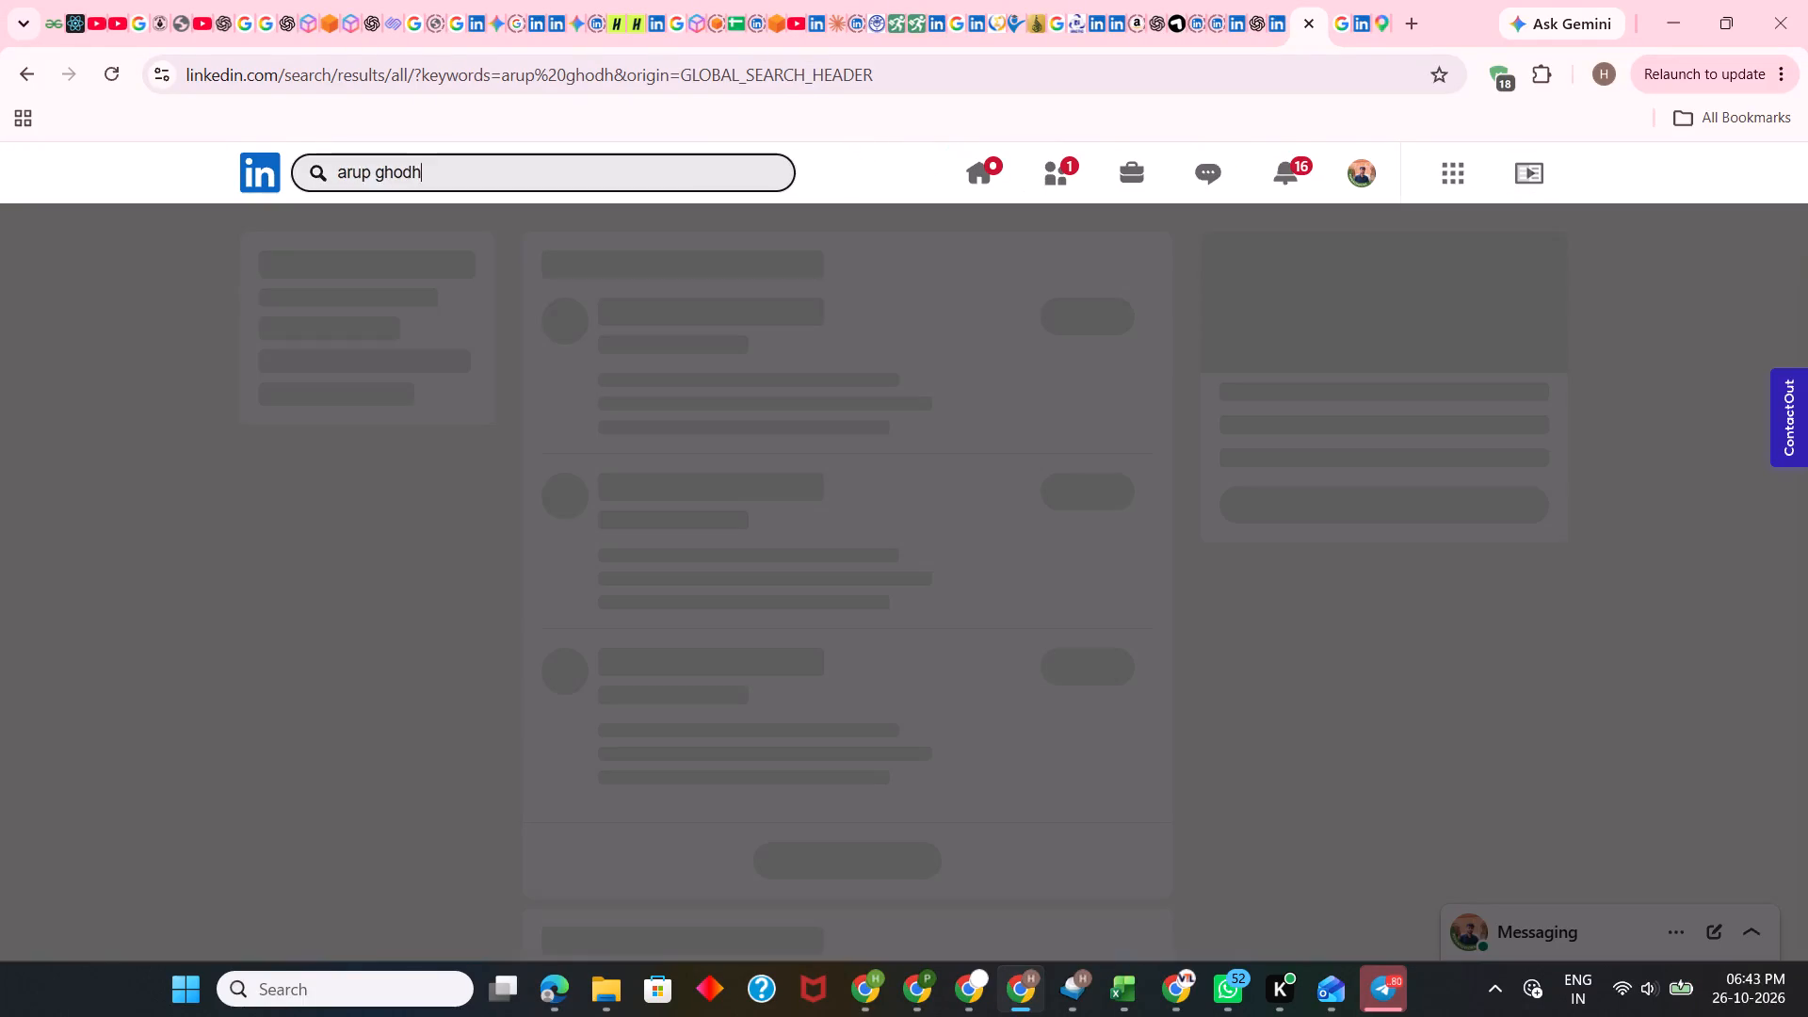
{"action": "key", "text": "BackSpace"}
{"action": "key", "text": "BackSpace"}
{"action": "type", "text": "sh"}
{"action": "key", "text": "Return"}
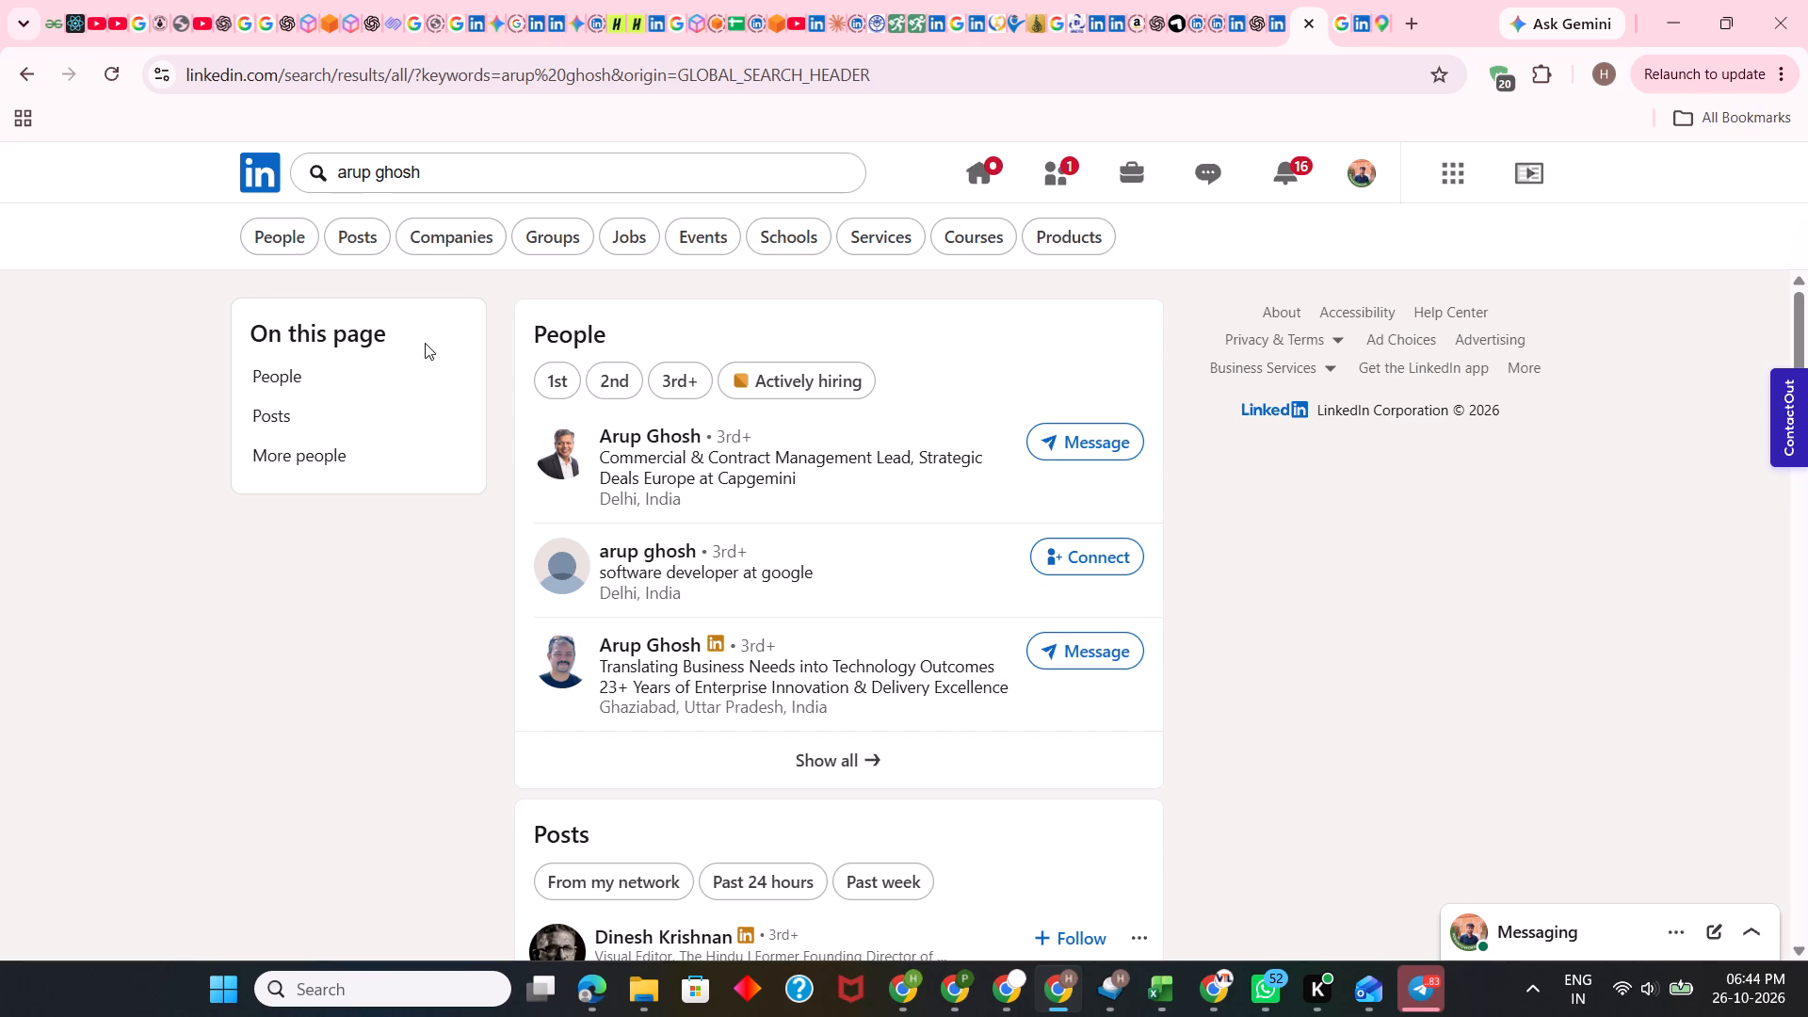
Look through the people and posts in the LinkedIn results, including the image post about a marigold business, for the intended contact.
{"action": "scroll", "coordinate": [745, 492], "scroll_direction": "right", "scroll_amount": 1}
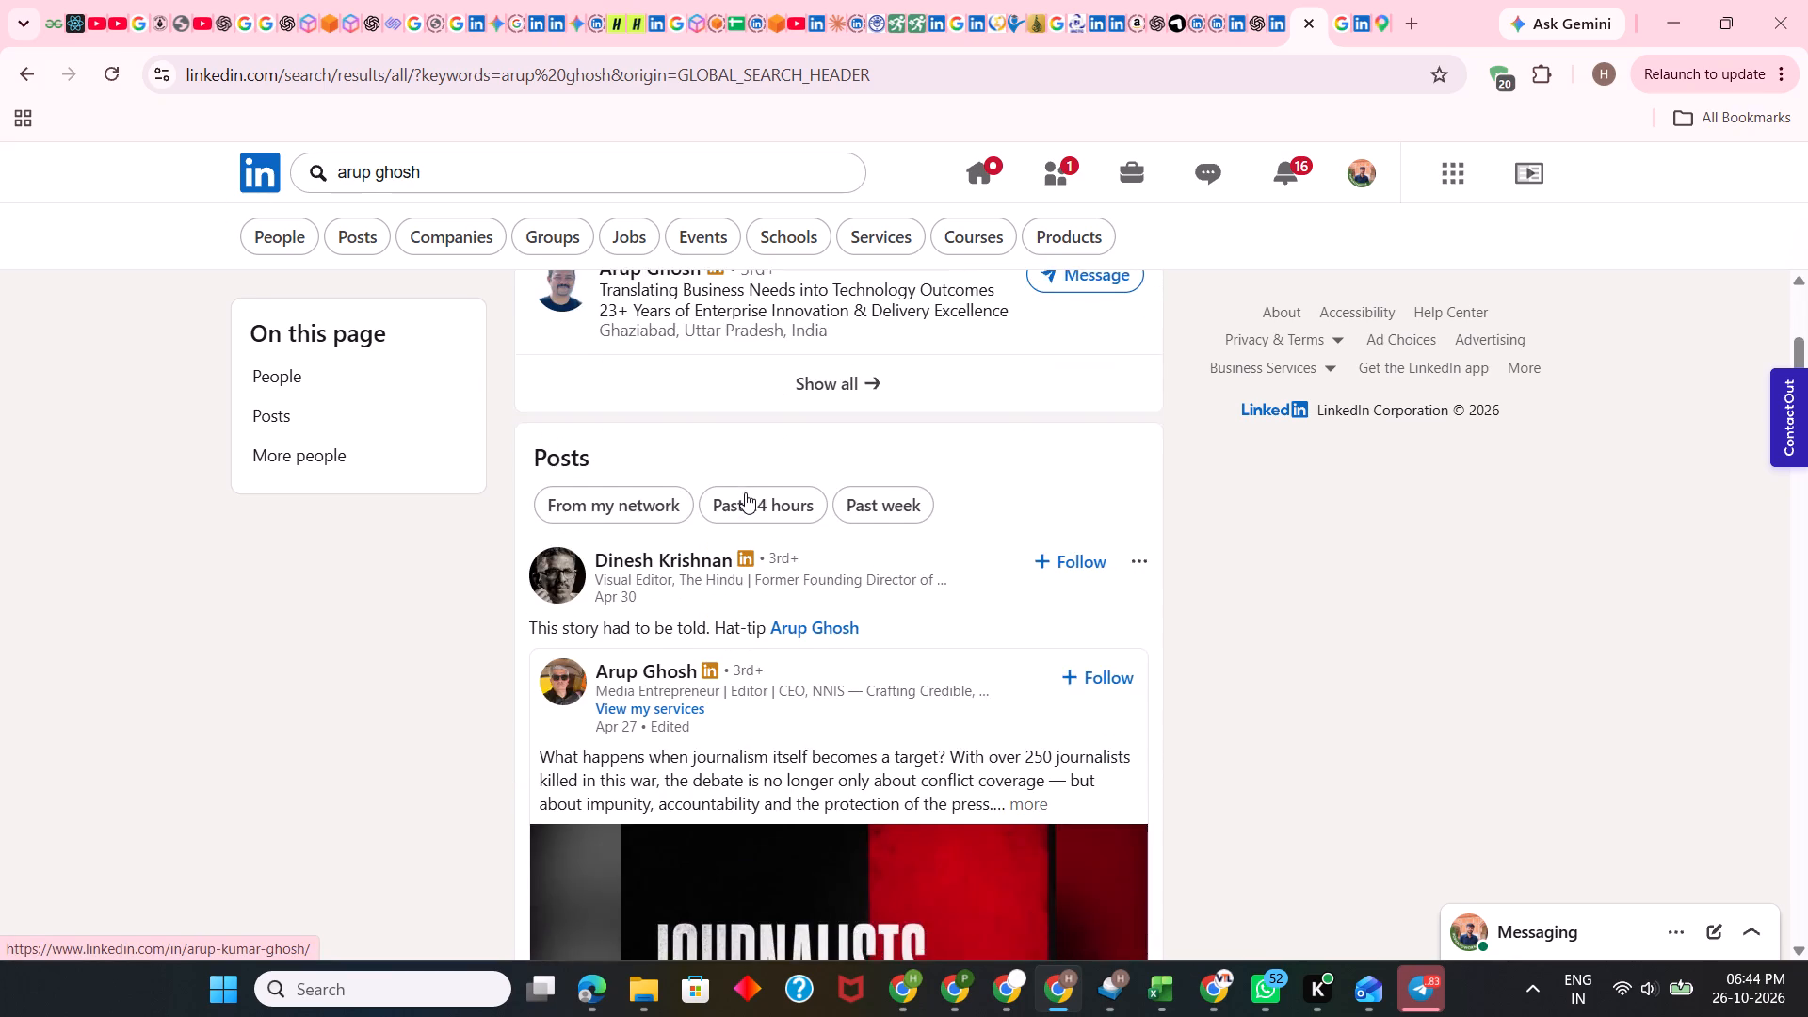
{"action": "scroll", "coordinate": [745, 492], "scroll_direction": "right", "scroll_amount": 1}
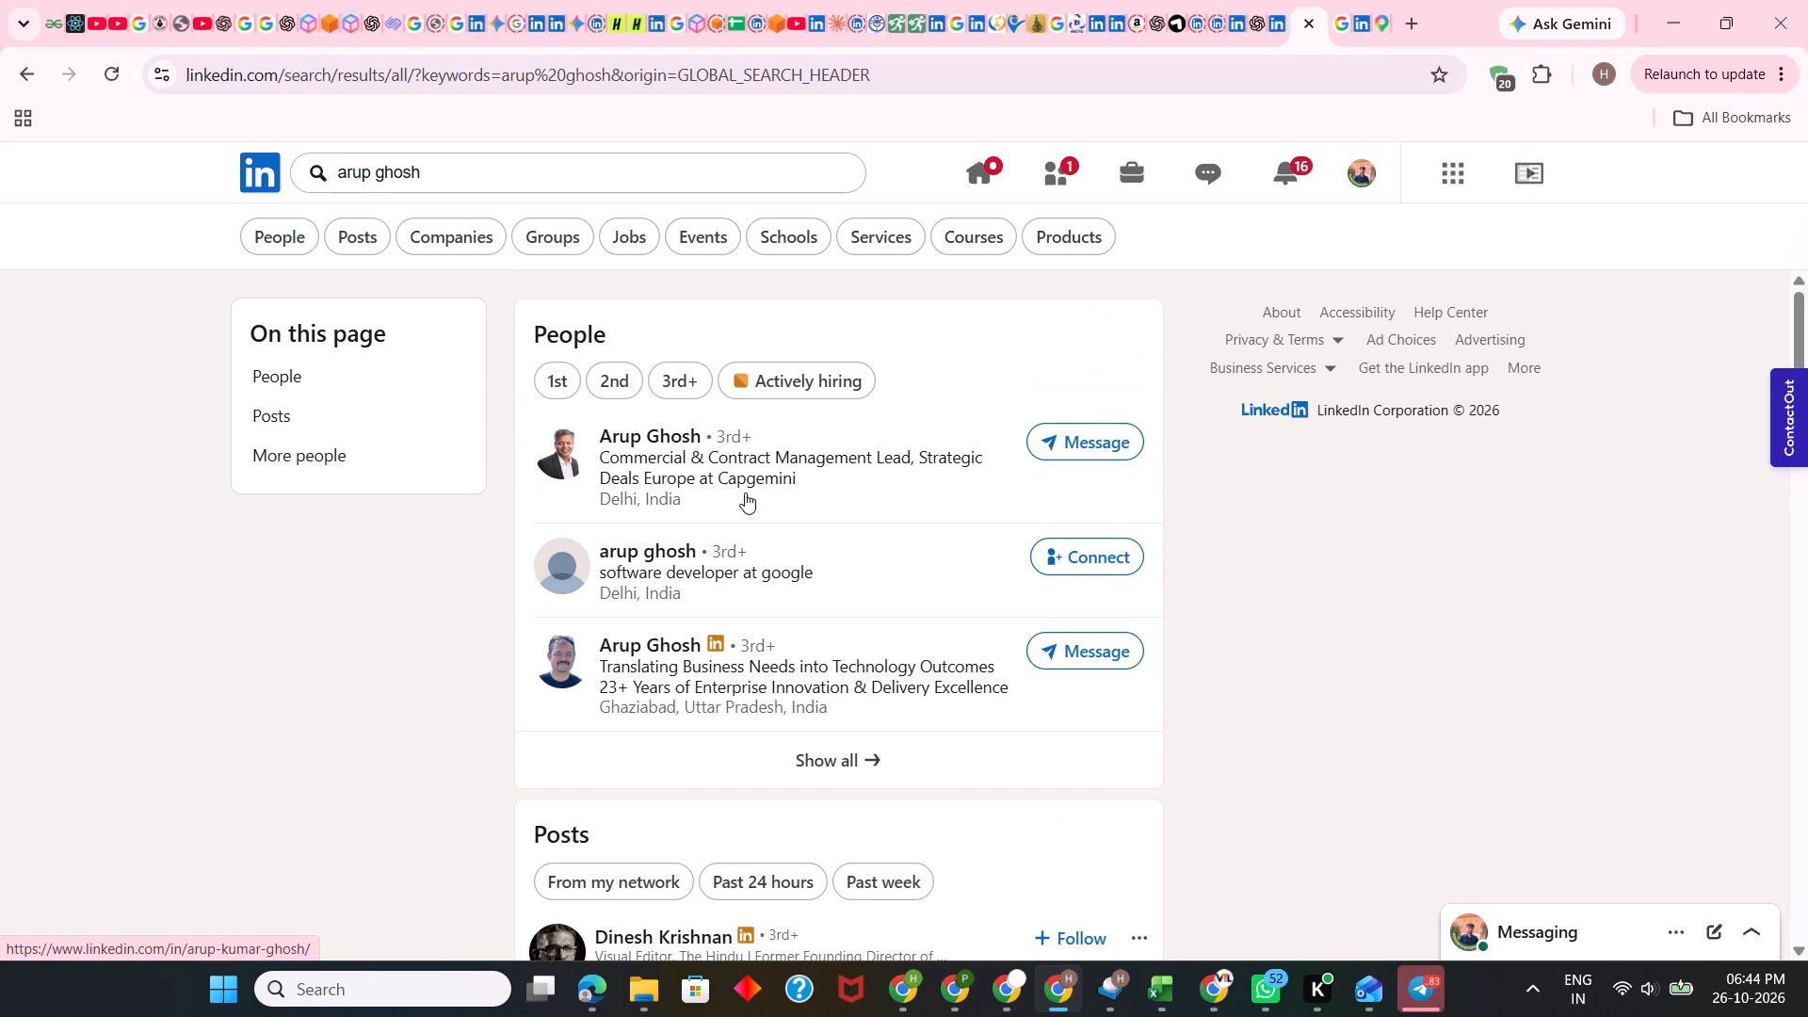
{"action": "scroll", "coordinate": [745, 492], "scroll_direction": "down", "scroll_amount": 6}
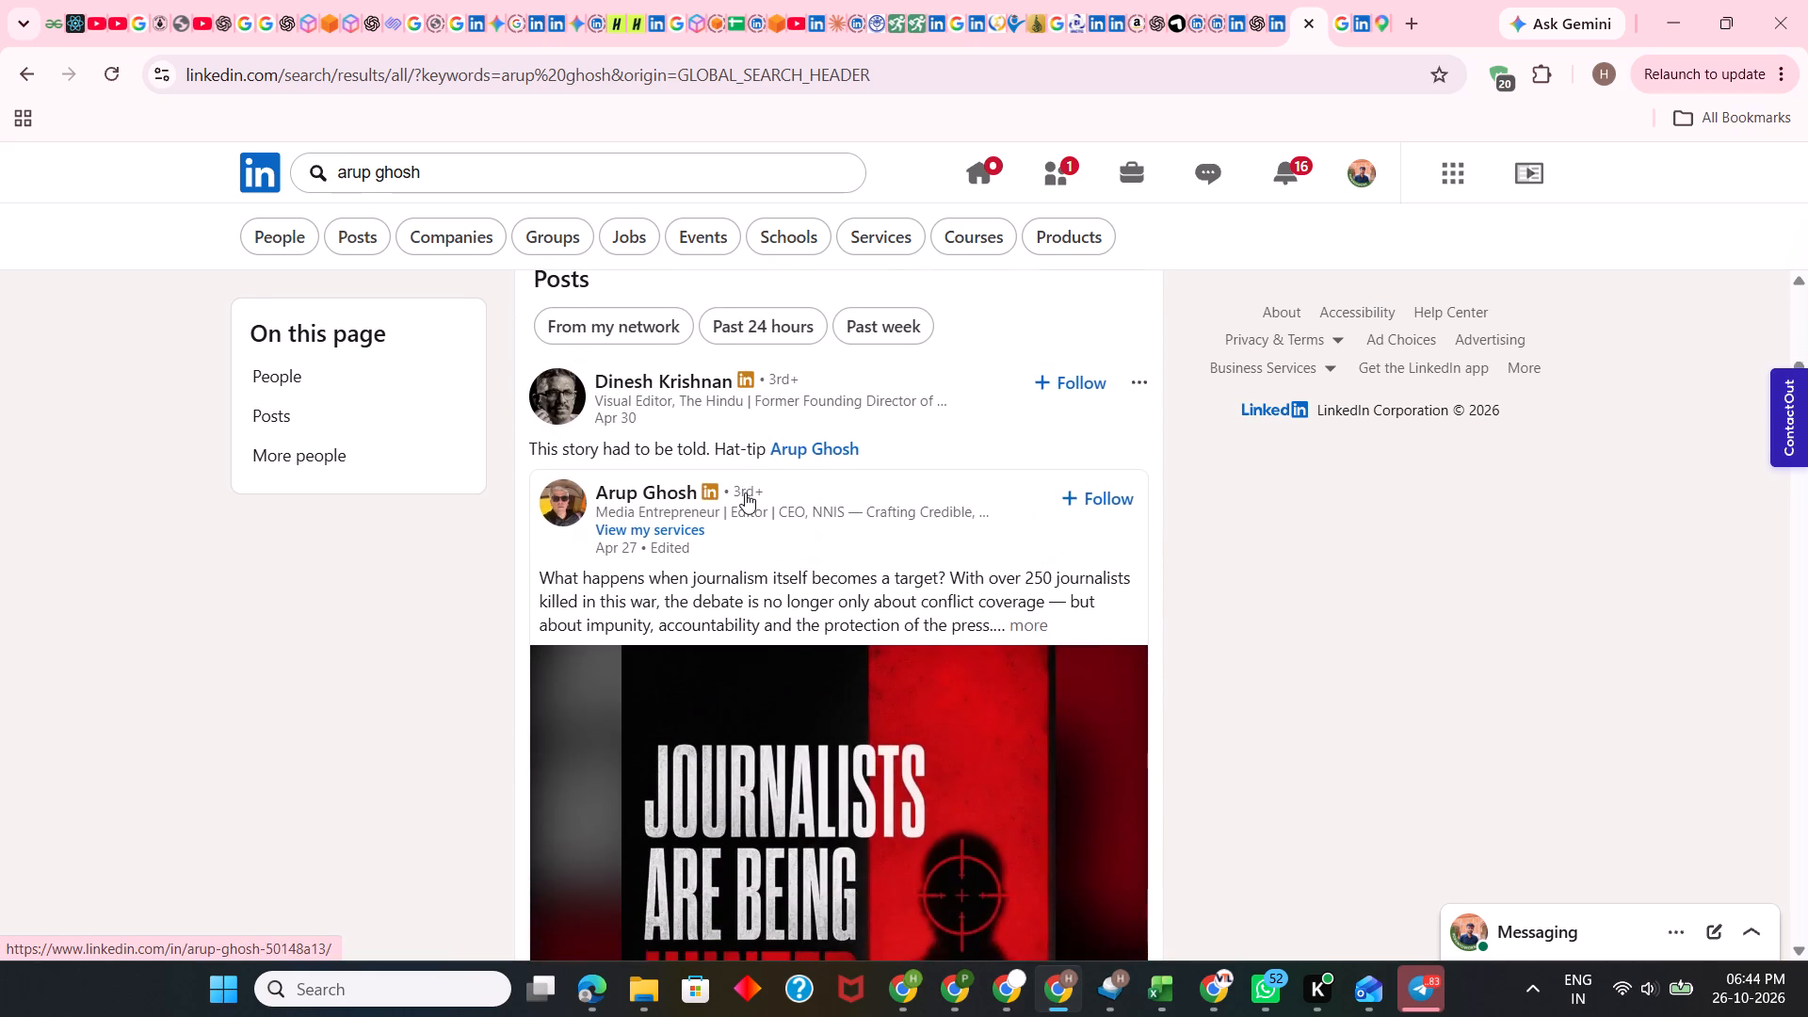
{"action": "scroll", "coordinate": [745, 492], "scroll_direction": "down", "scroll_amount": 8}
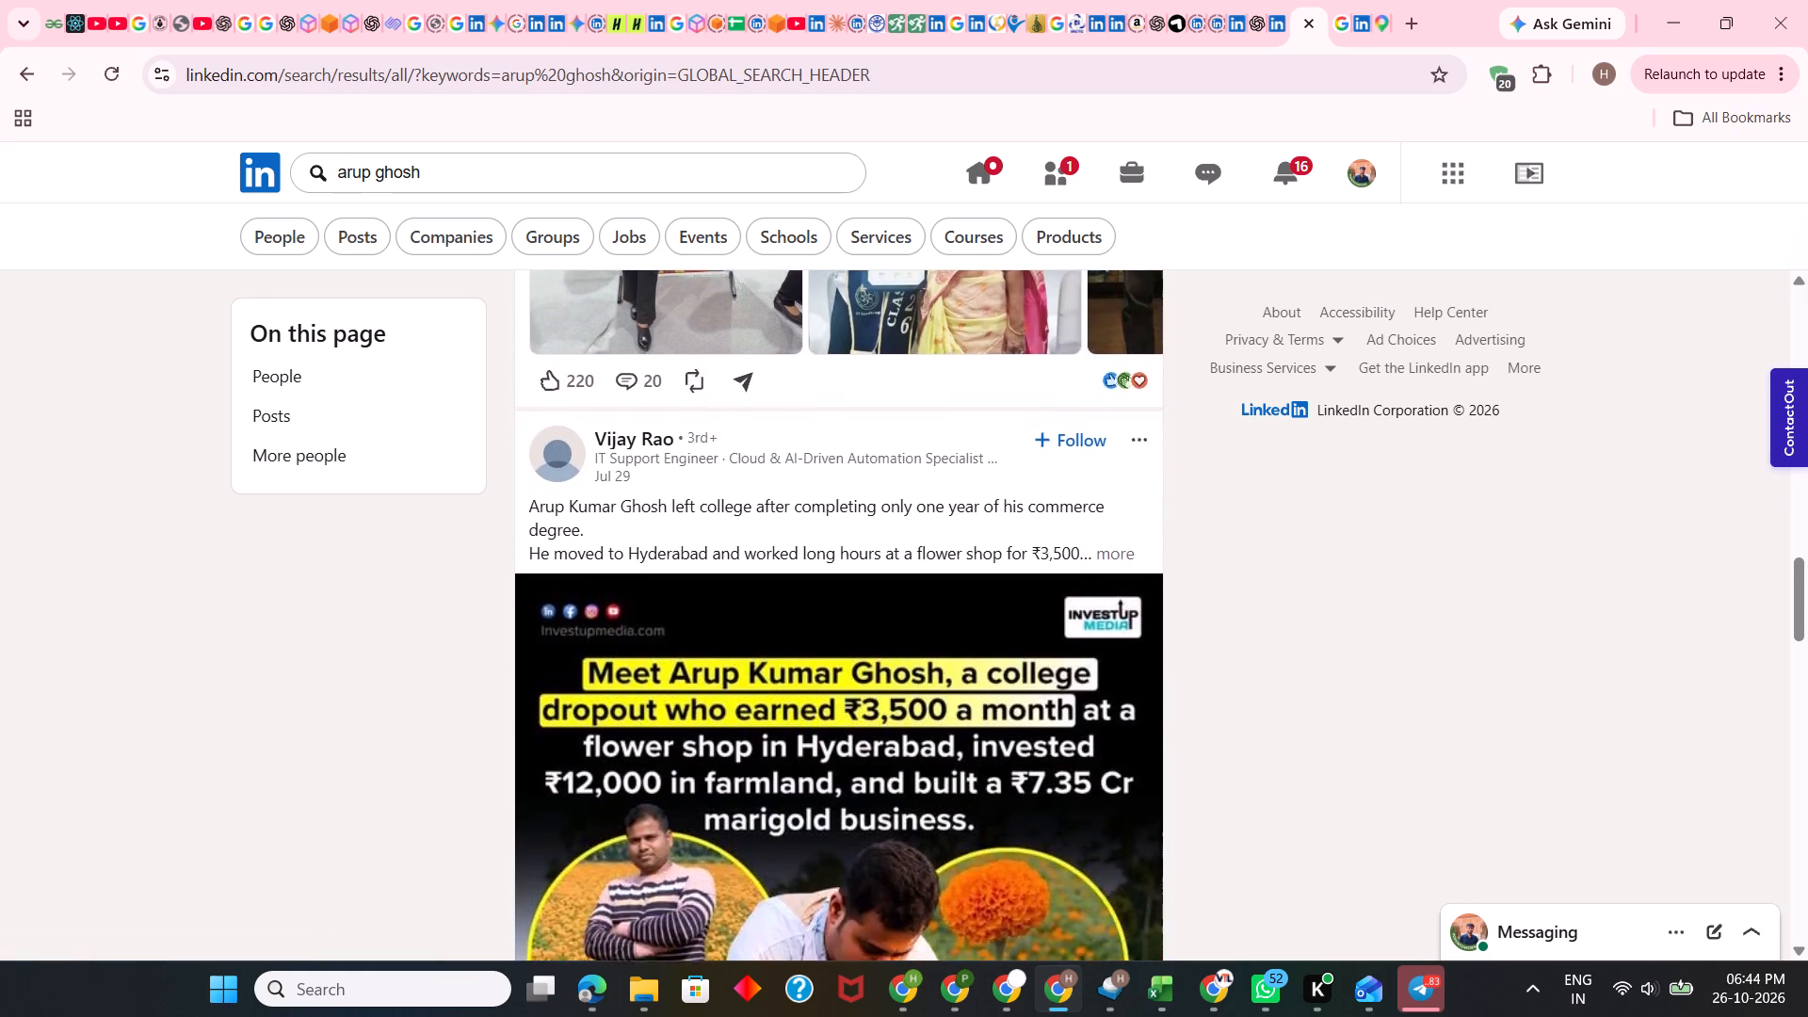
{"action": "scroll", "coordinate": [745, 492], "scroll_direction": "up", "scroll_amount": 4}
{"action": "scroll", "coordinate": [745, 492], "scroll_direction": "right", "scroll_amount": 1}
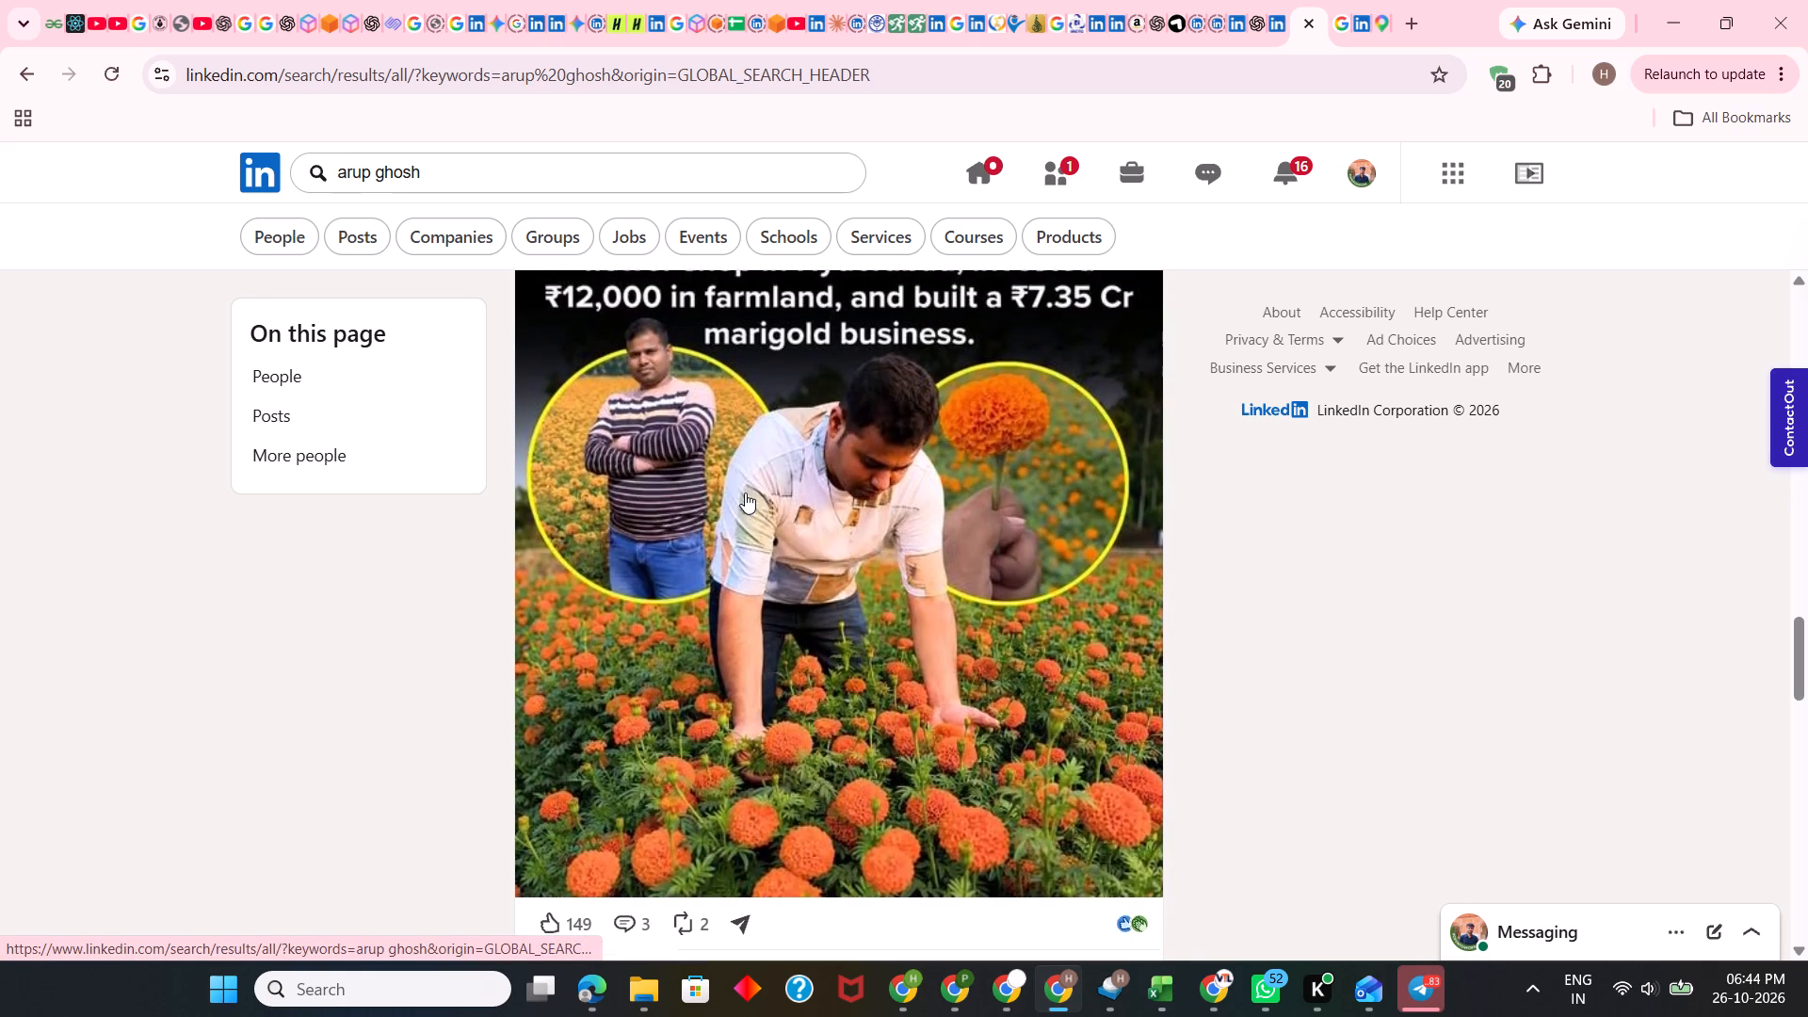
{"action": "scroll", "coordinate": [745, 492], "scroll_direction": "right", "scroll_amount": 1}
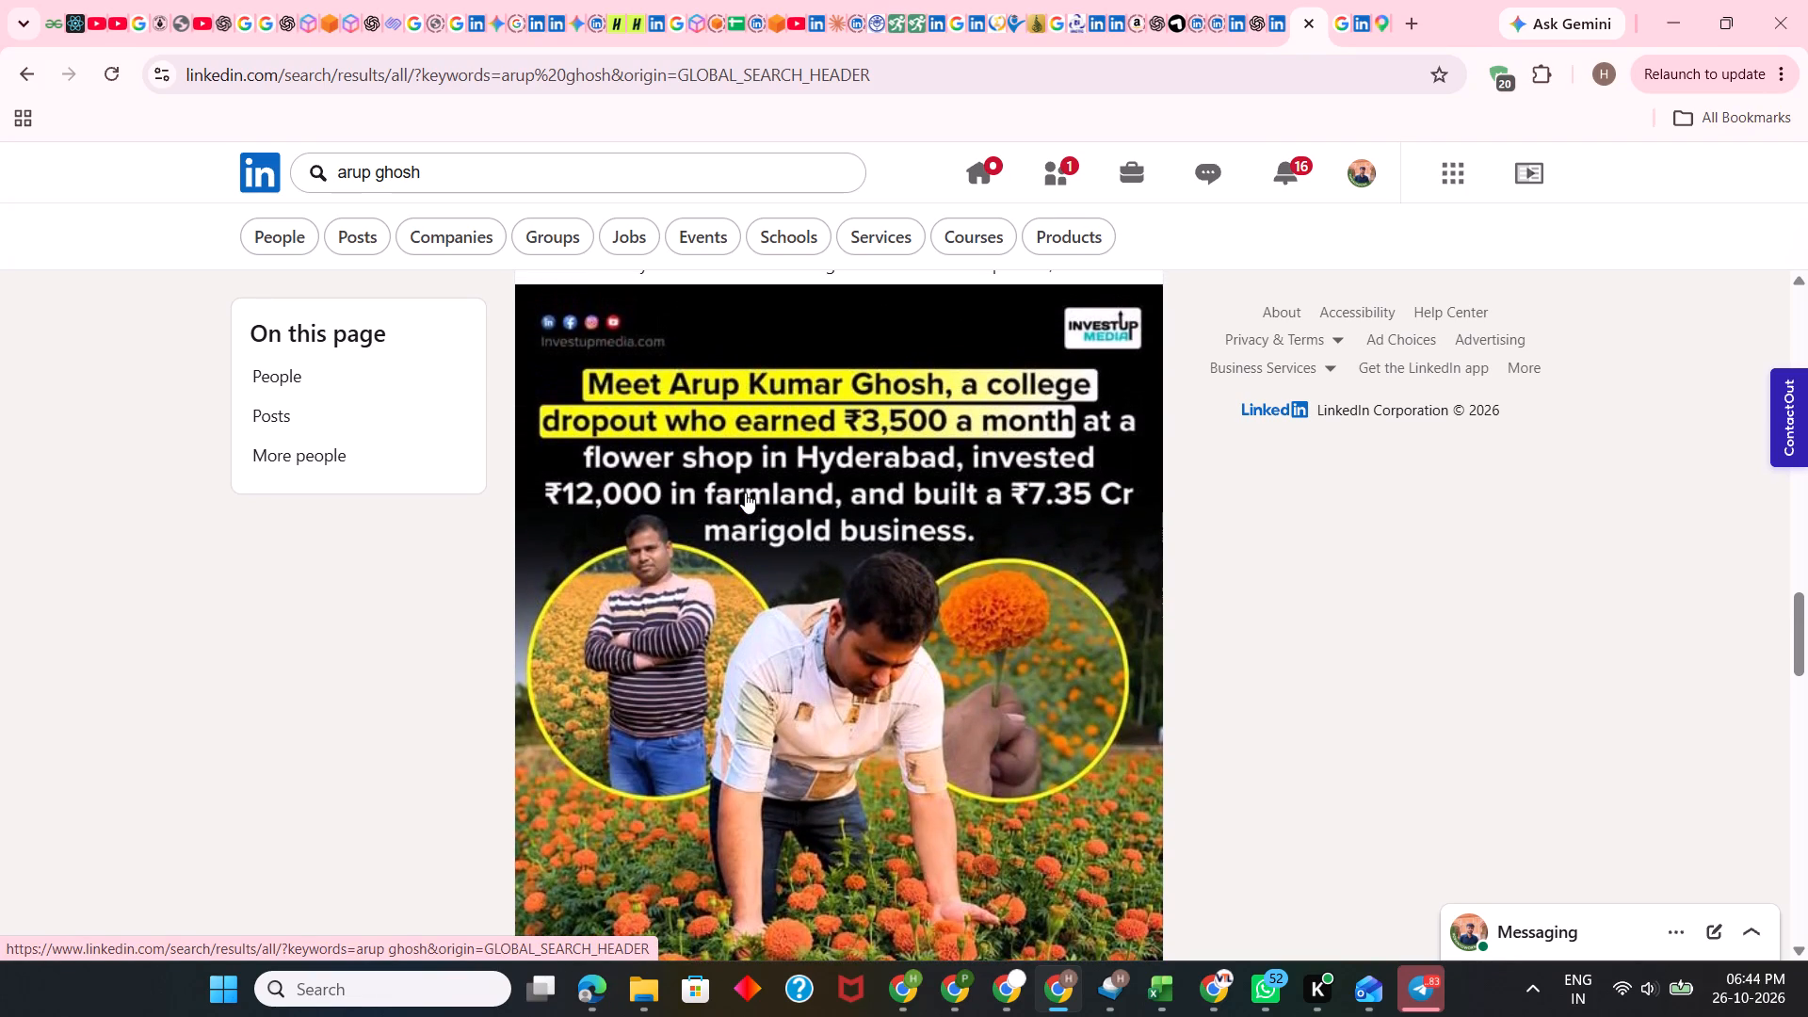
{"action": "scroll", "coordinate": [745, 492], "scroll_direction": "right", "scroll_amount": 2}
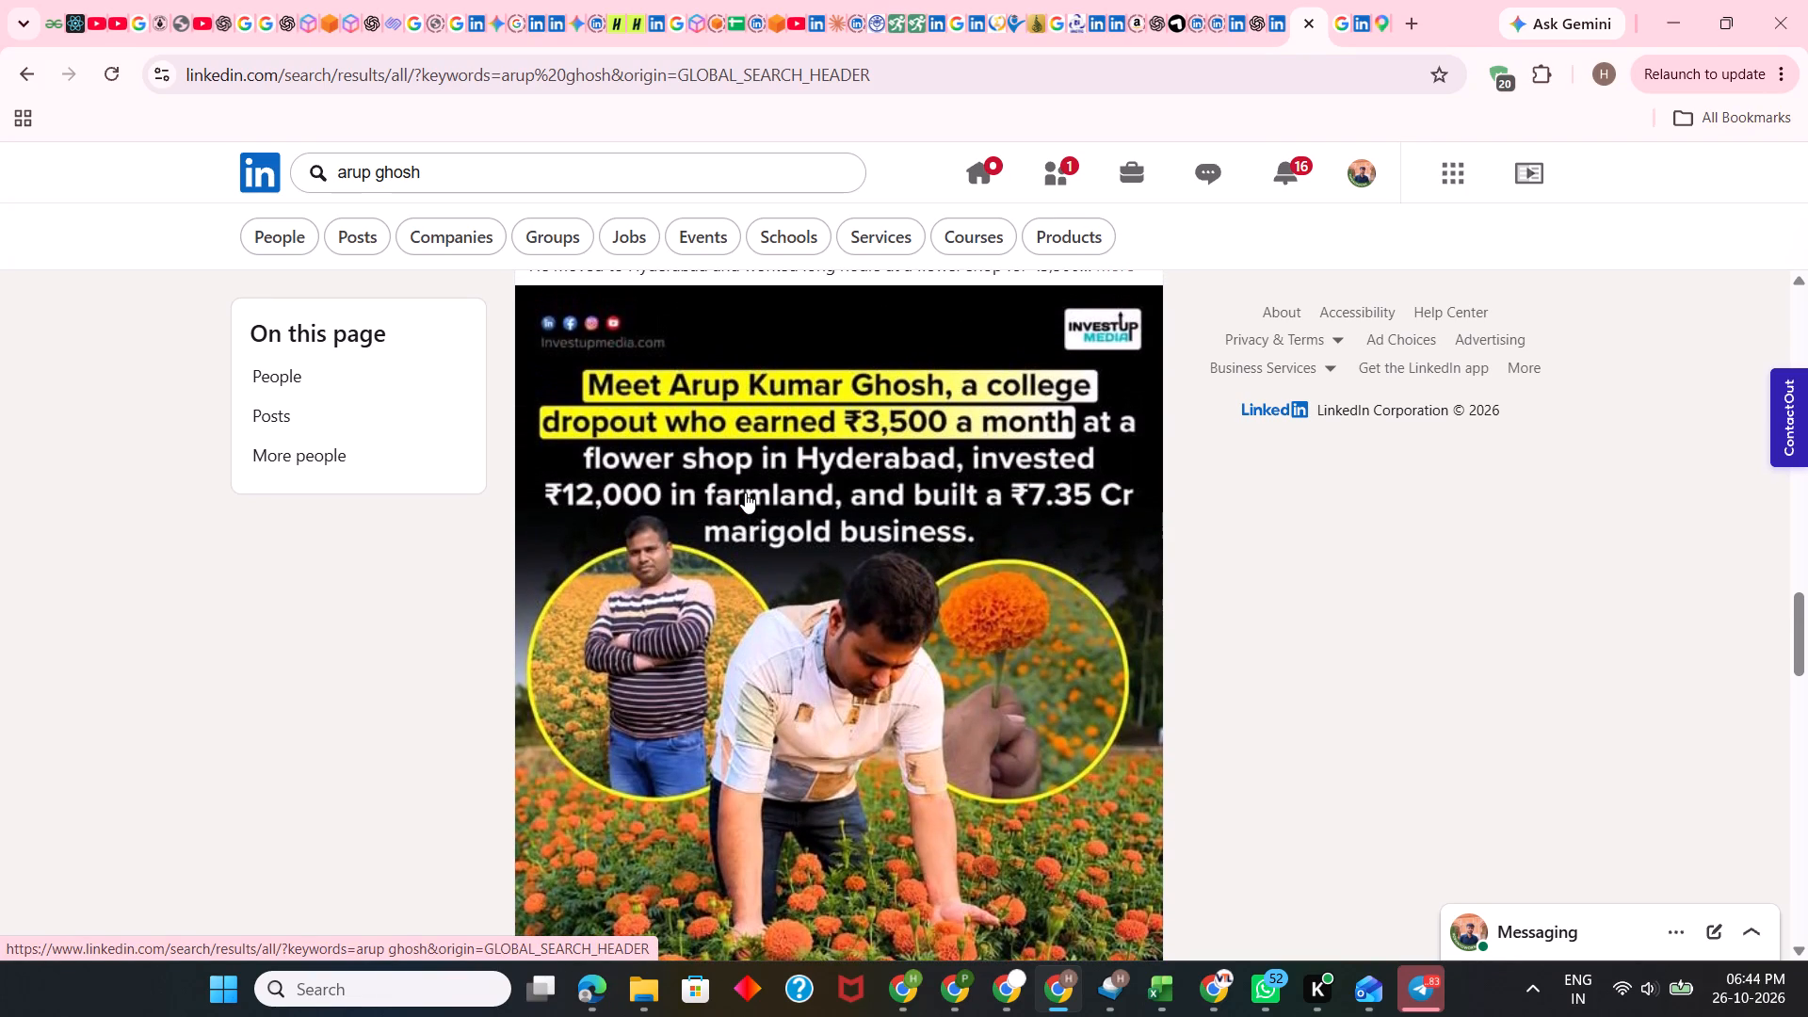
{"action": "left_click", "coordinate": [895, 425]}
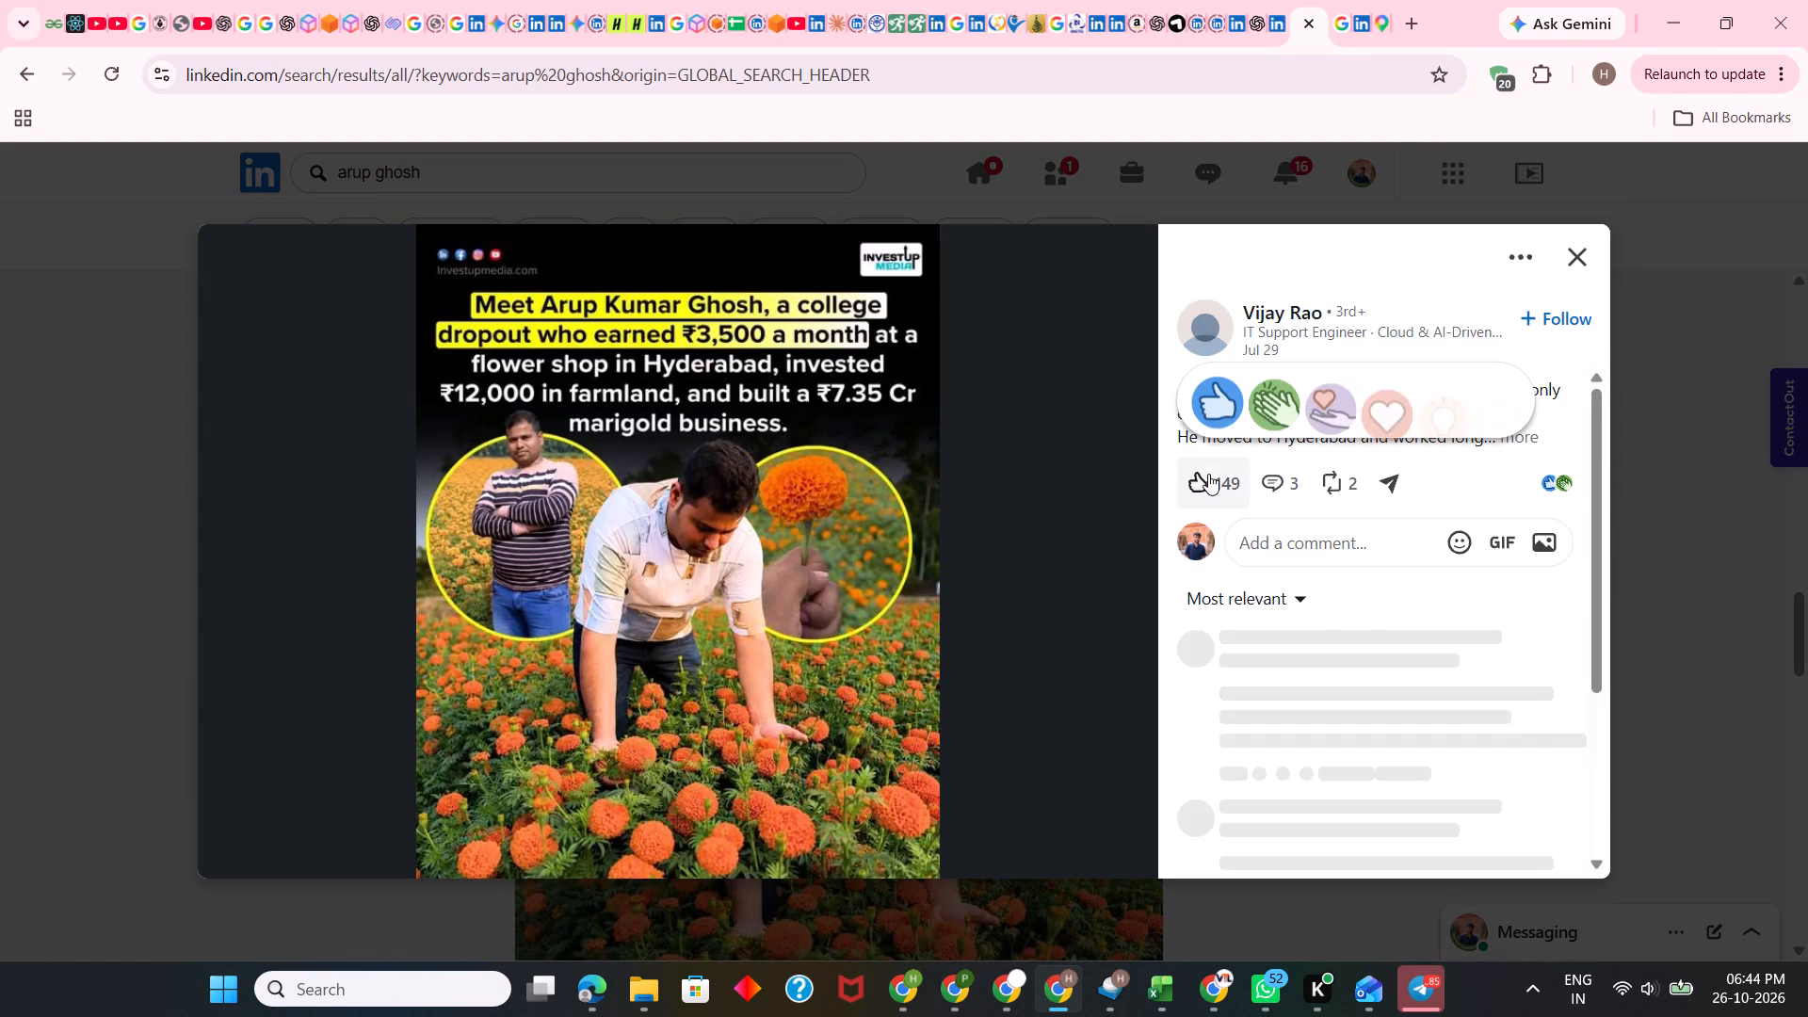
{"action": "left_click", "coordinate": [1582, 260]}
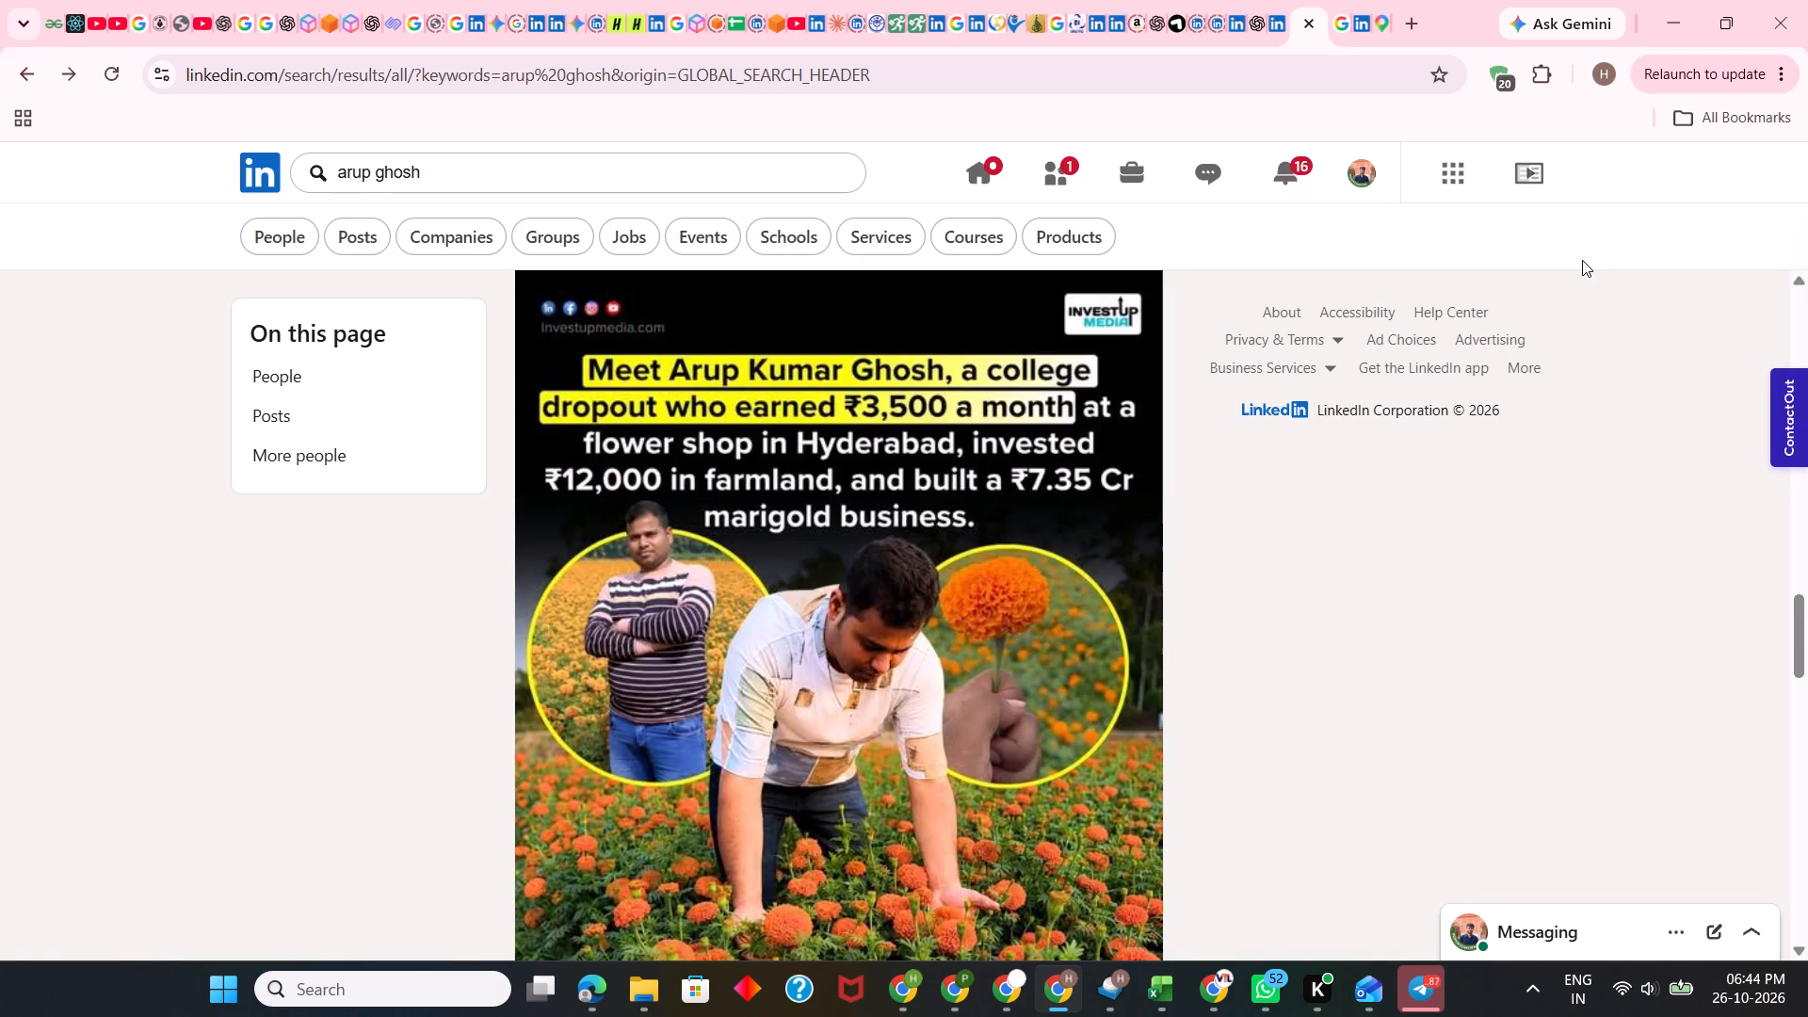
{"action": "scroll", "coordinate": [1322, 535], "scroll_direction": "up", "scroll_amount": 4}
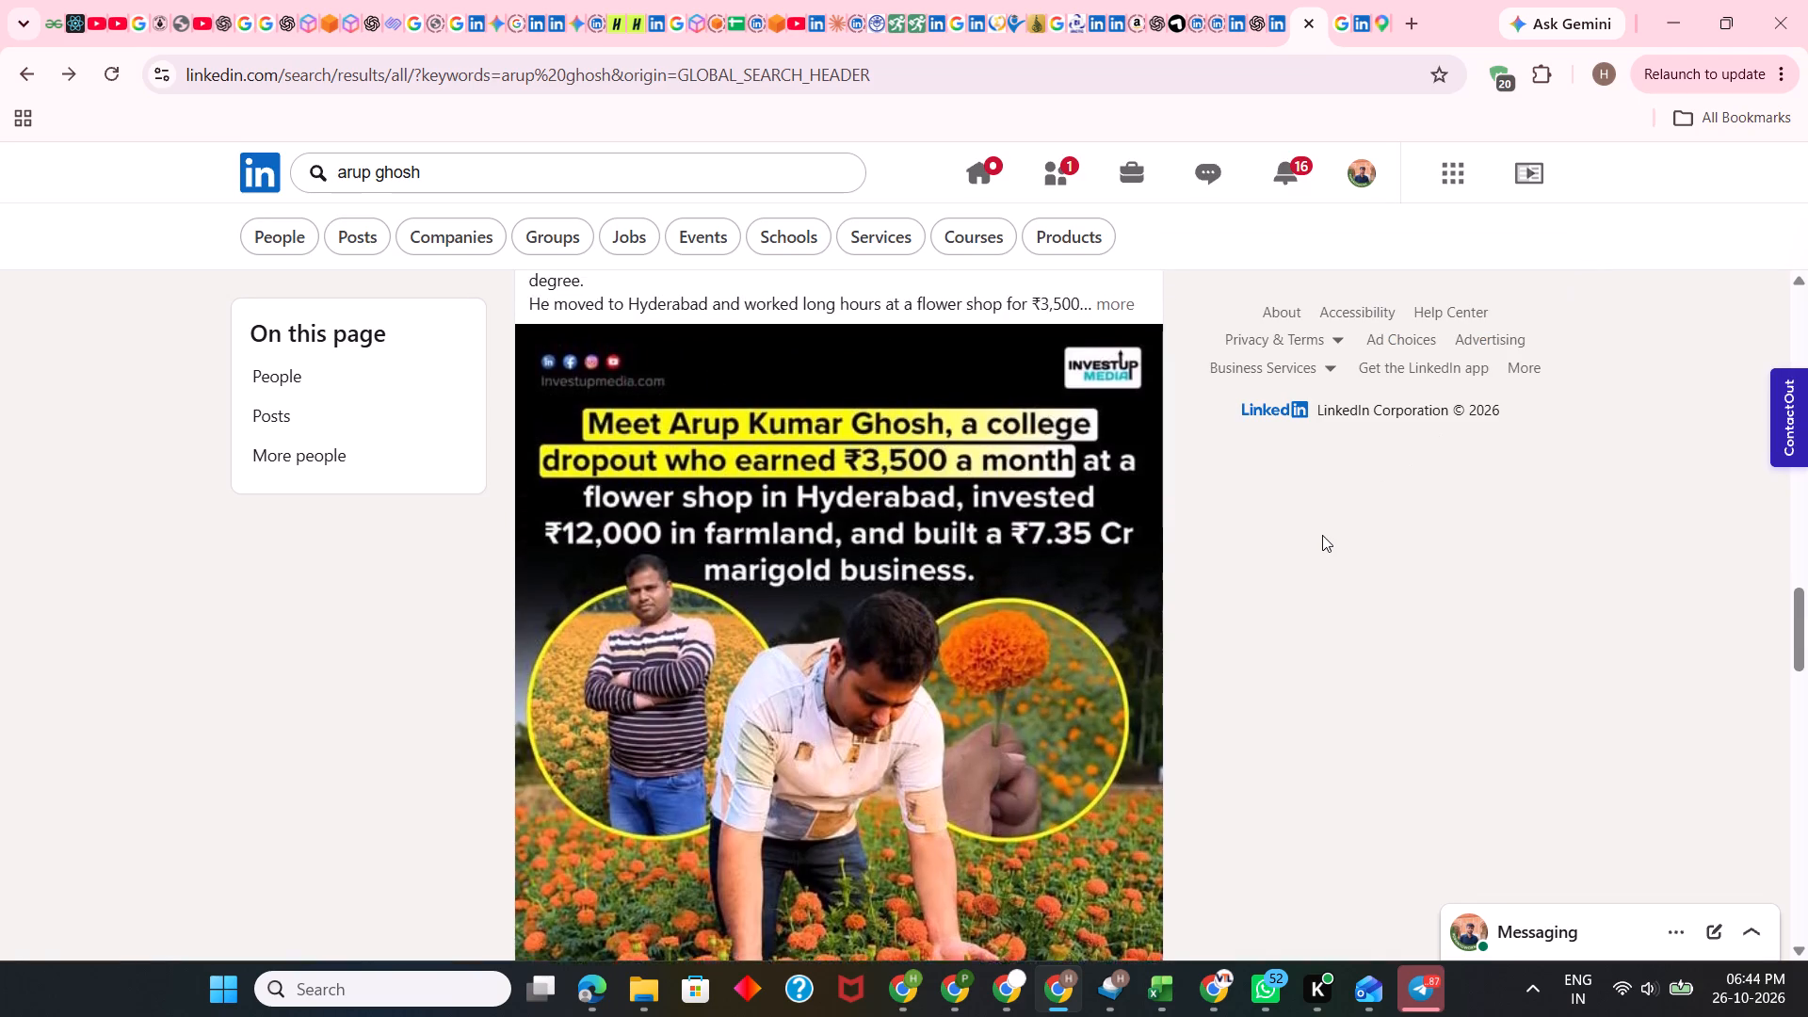
{"action": "scroll", "coordinate": [1322, 535], "scroll_direction": "up", "scroll_amount": 14}
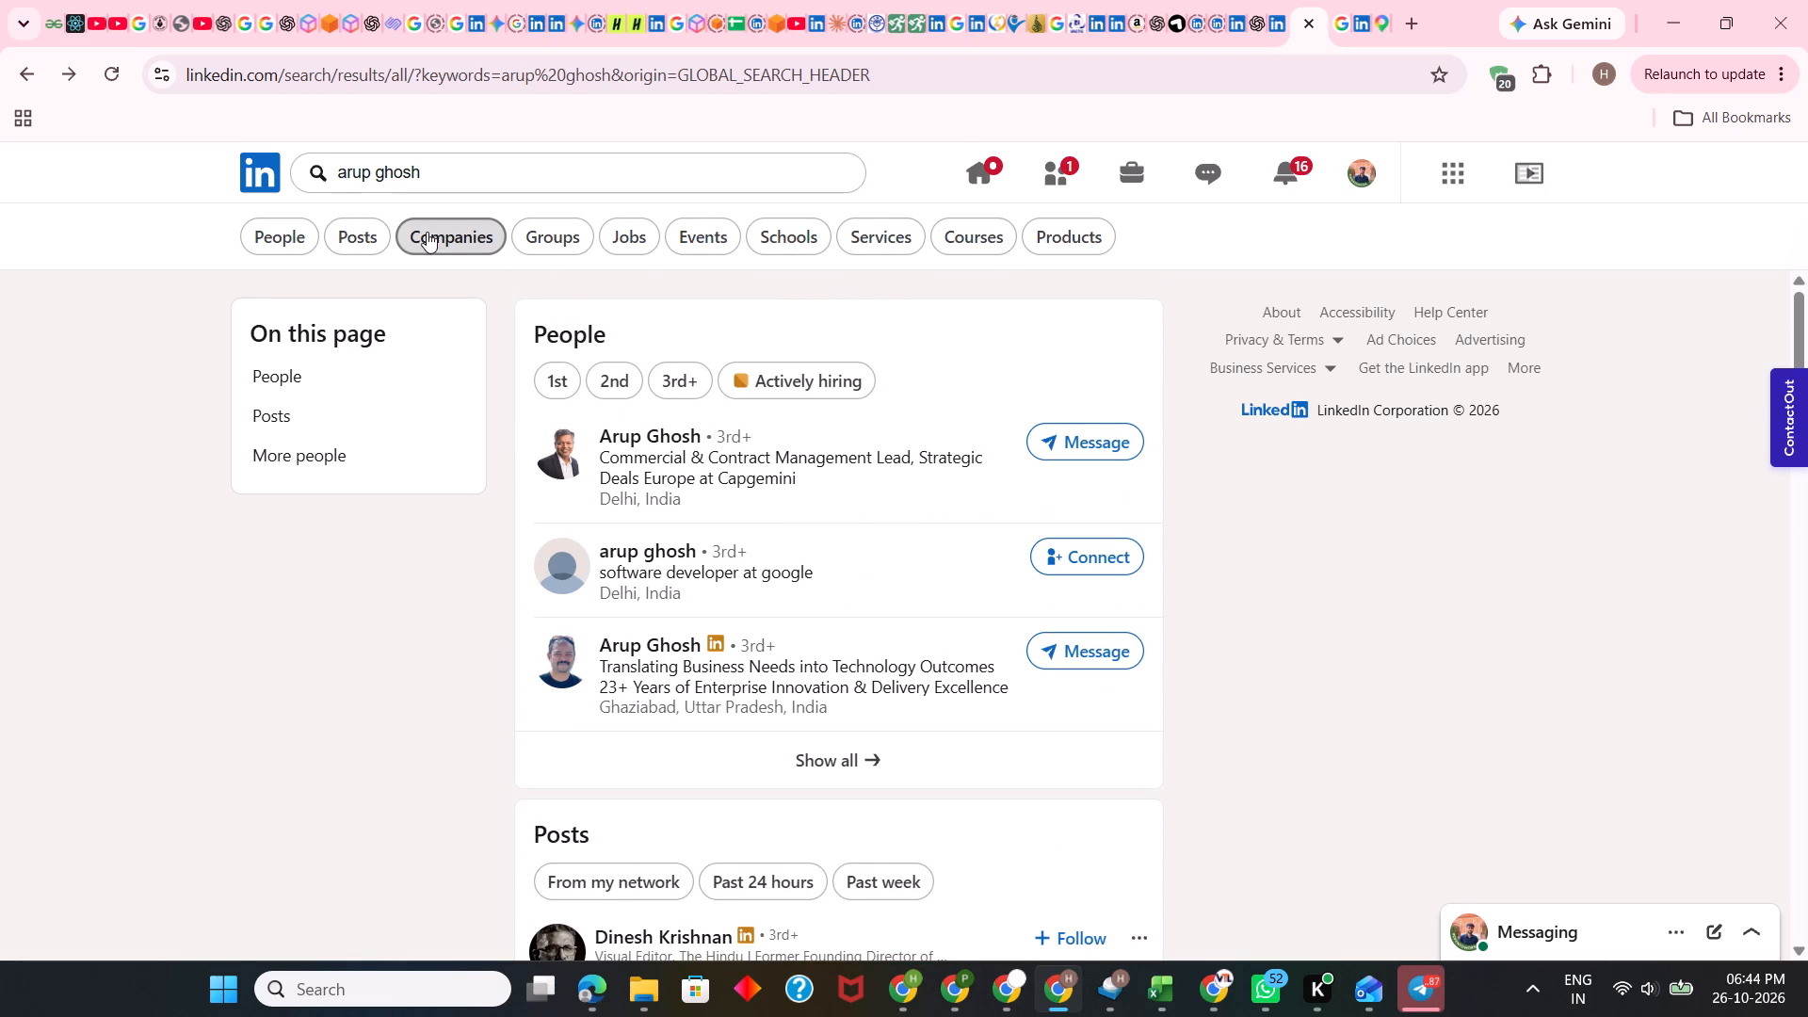
Switch to Daily Sales Call Data and copy the Dhyeya IAS Academy record in row 293, from company name through remarks.
{"action": "left_click", "coordinate": [734, 11]}
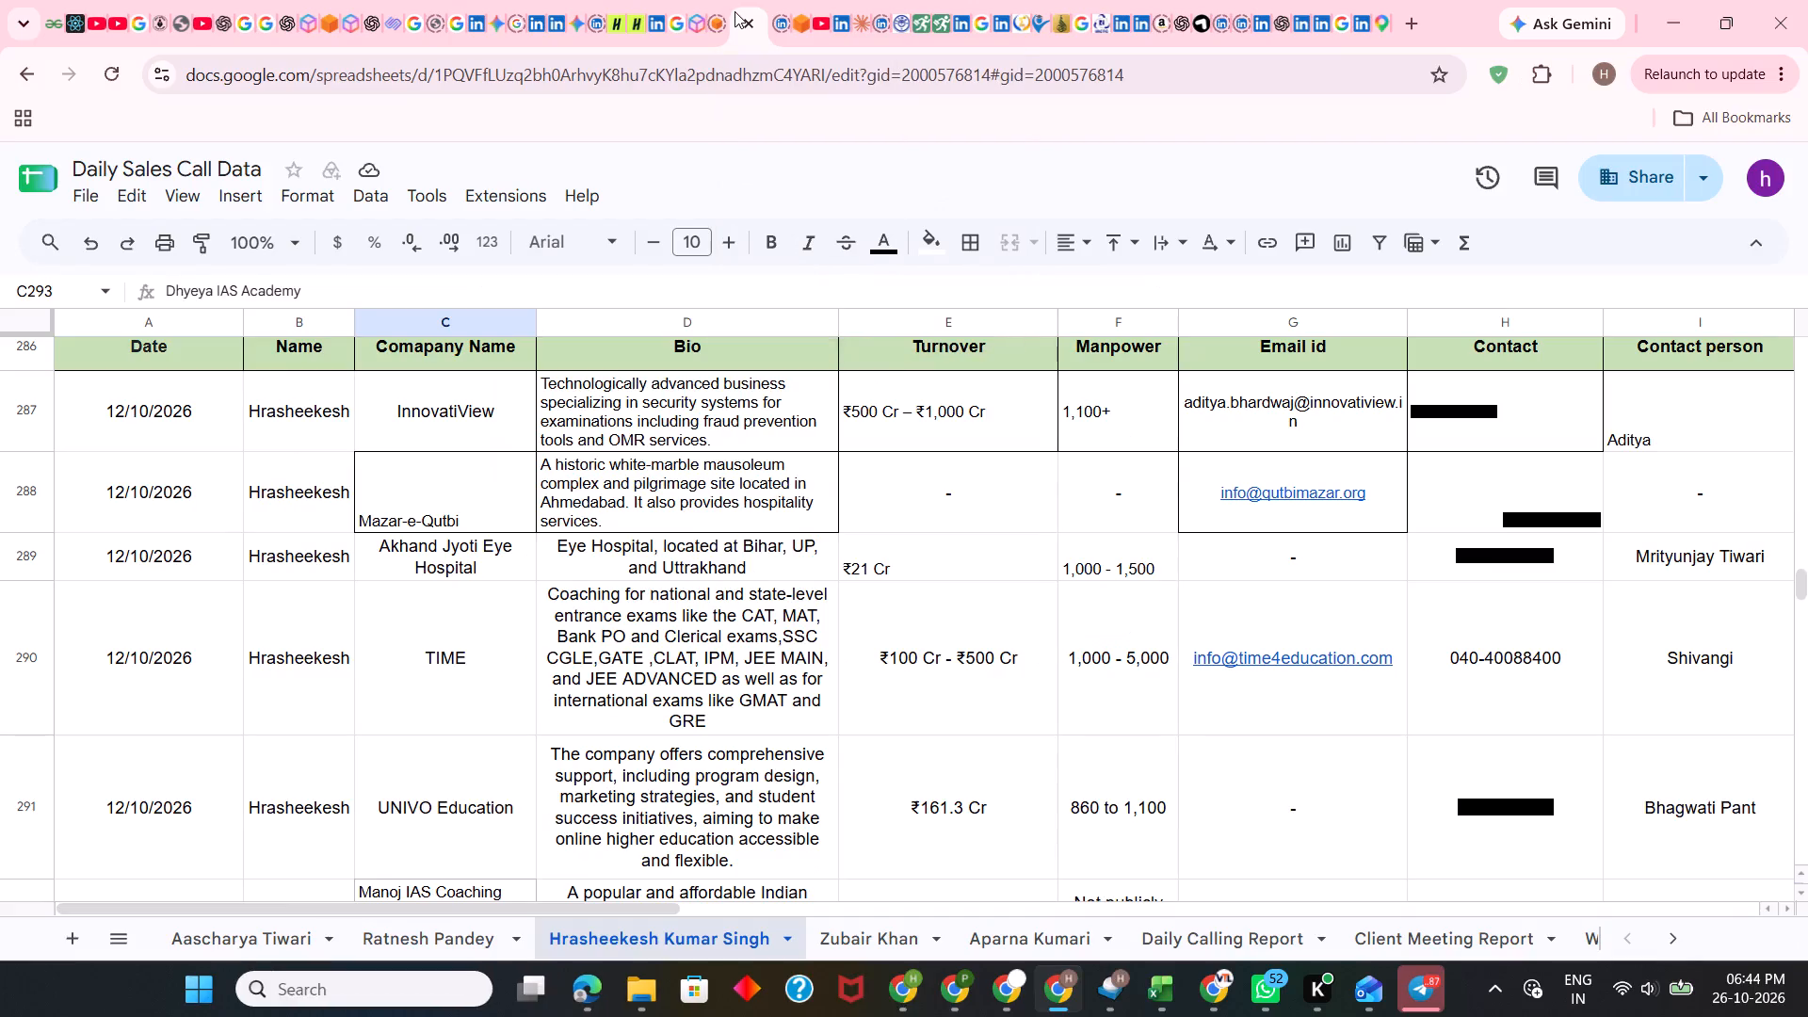
{"action": "scroll", "coordinate": [718, 518], "scroll_direction": "down", "scroll_amount": 2}
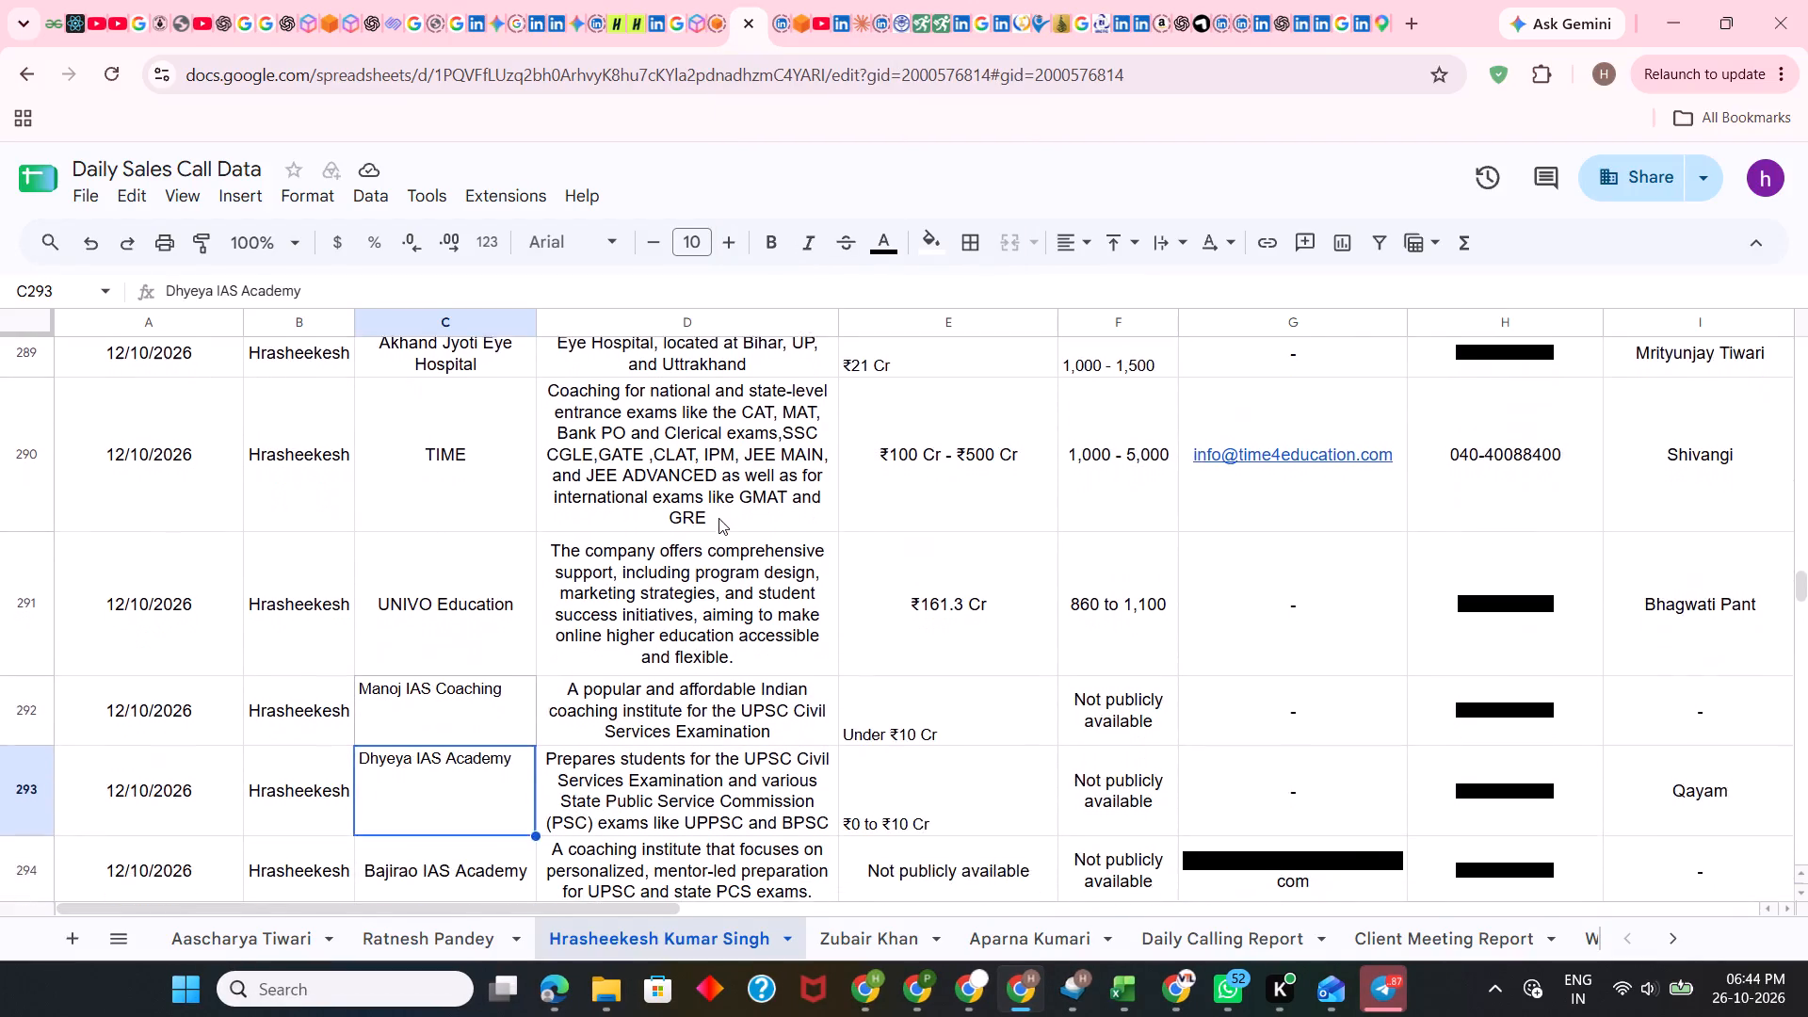
{"action": "scroll", "coordinate": [718, 518], "scroll_direction": "down", "scroll_amount": 1}
{"action": "key", "text": "shift+Right"}
{"action": "key", "text": "shift+Right"}
{"action": "key", "text": "shift+Right"}
{"action": "key", "text": "shift+Right"}
{"action": "key", "text": "shift+Right"}
{"action": "key", "text": "shift+Right"}
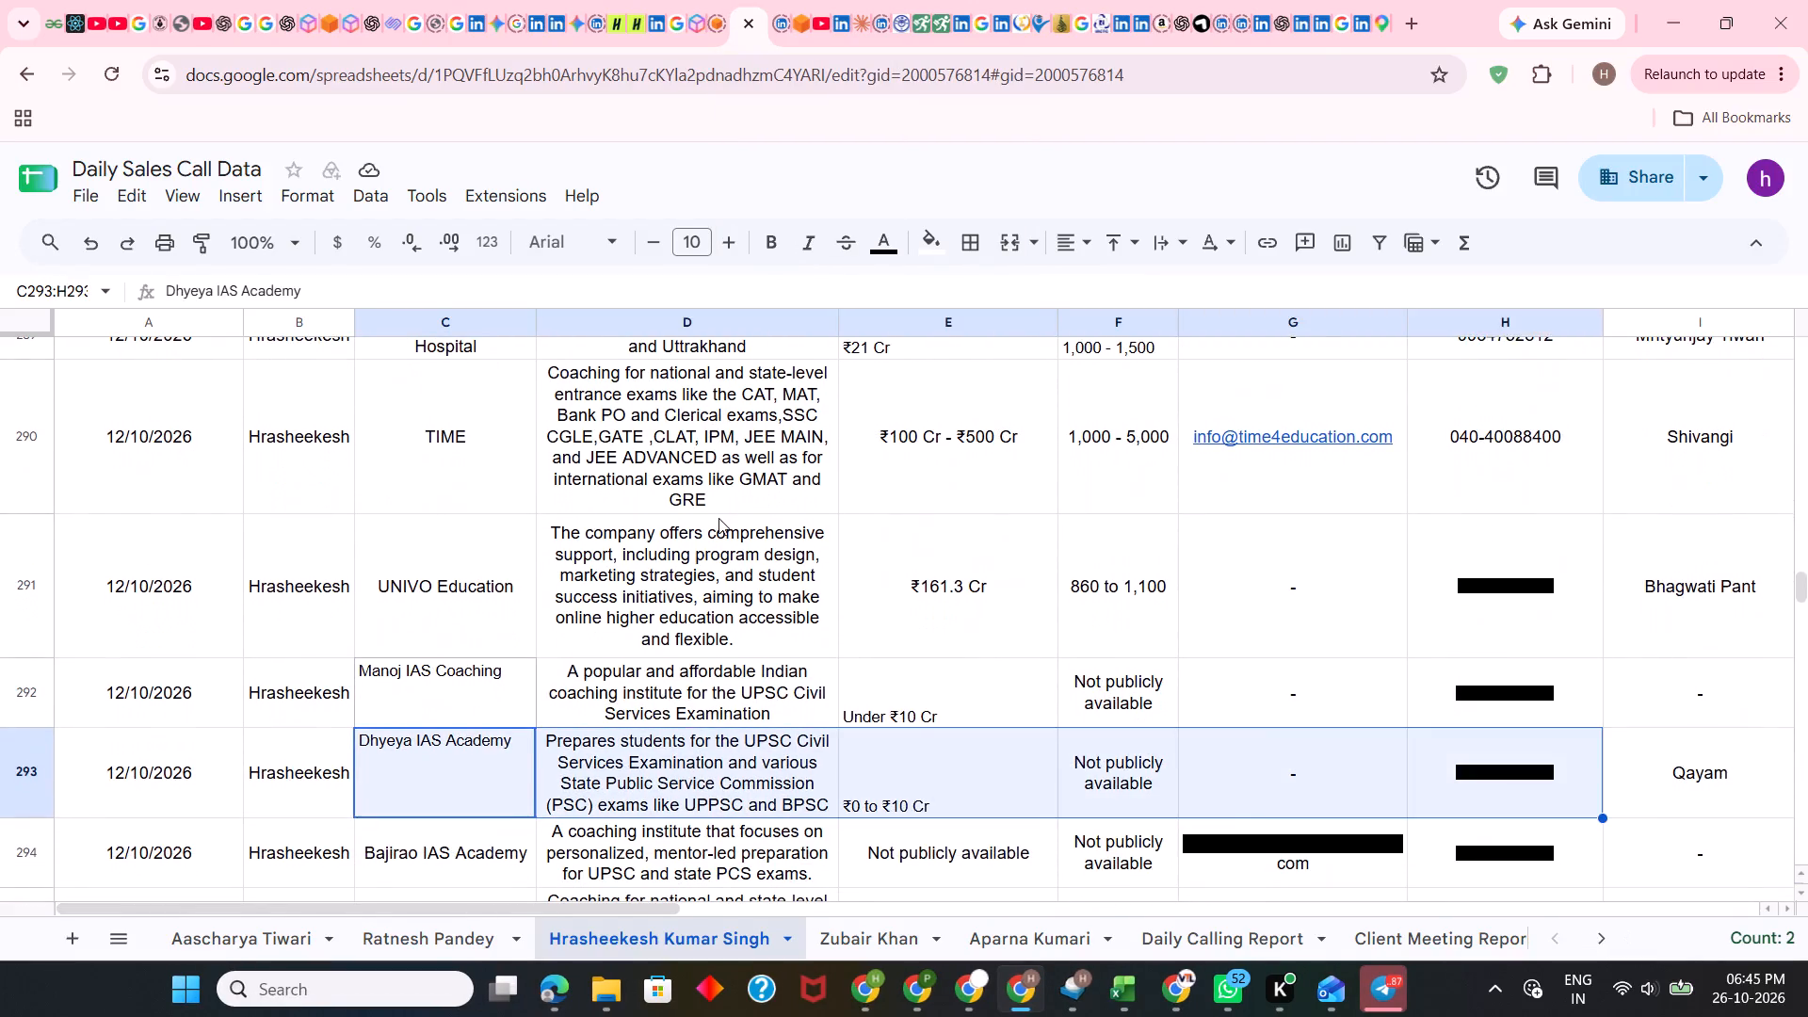
{"action": "key", "text": "shift+Right"}
{"action": "key", "text": "shift+Right"}
{"action": "key", "text": "shift+Right"}
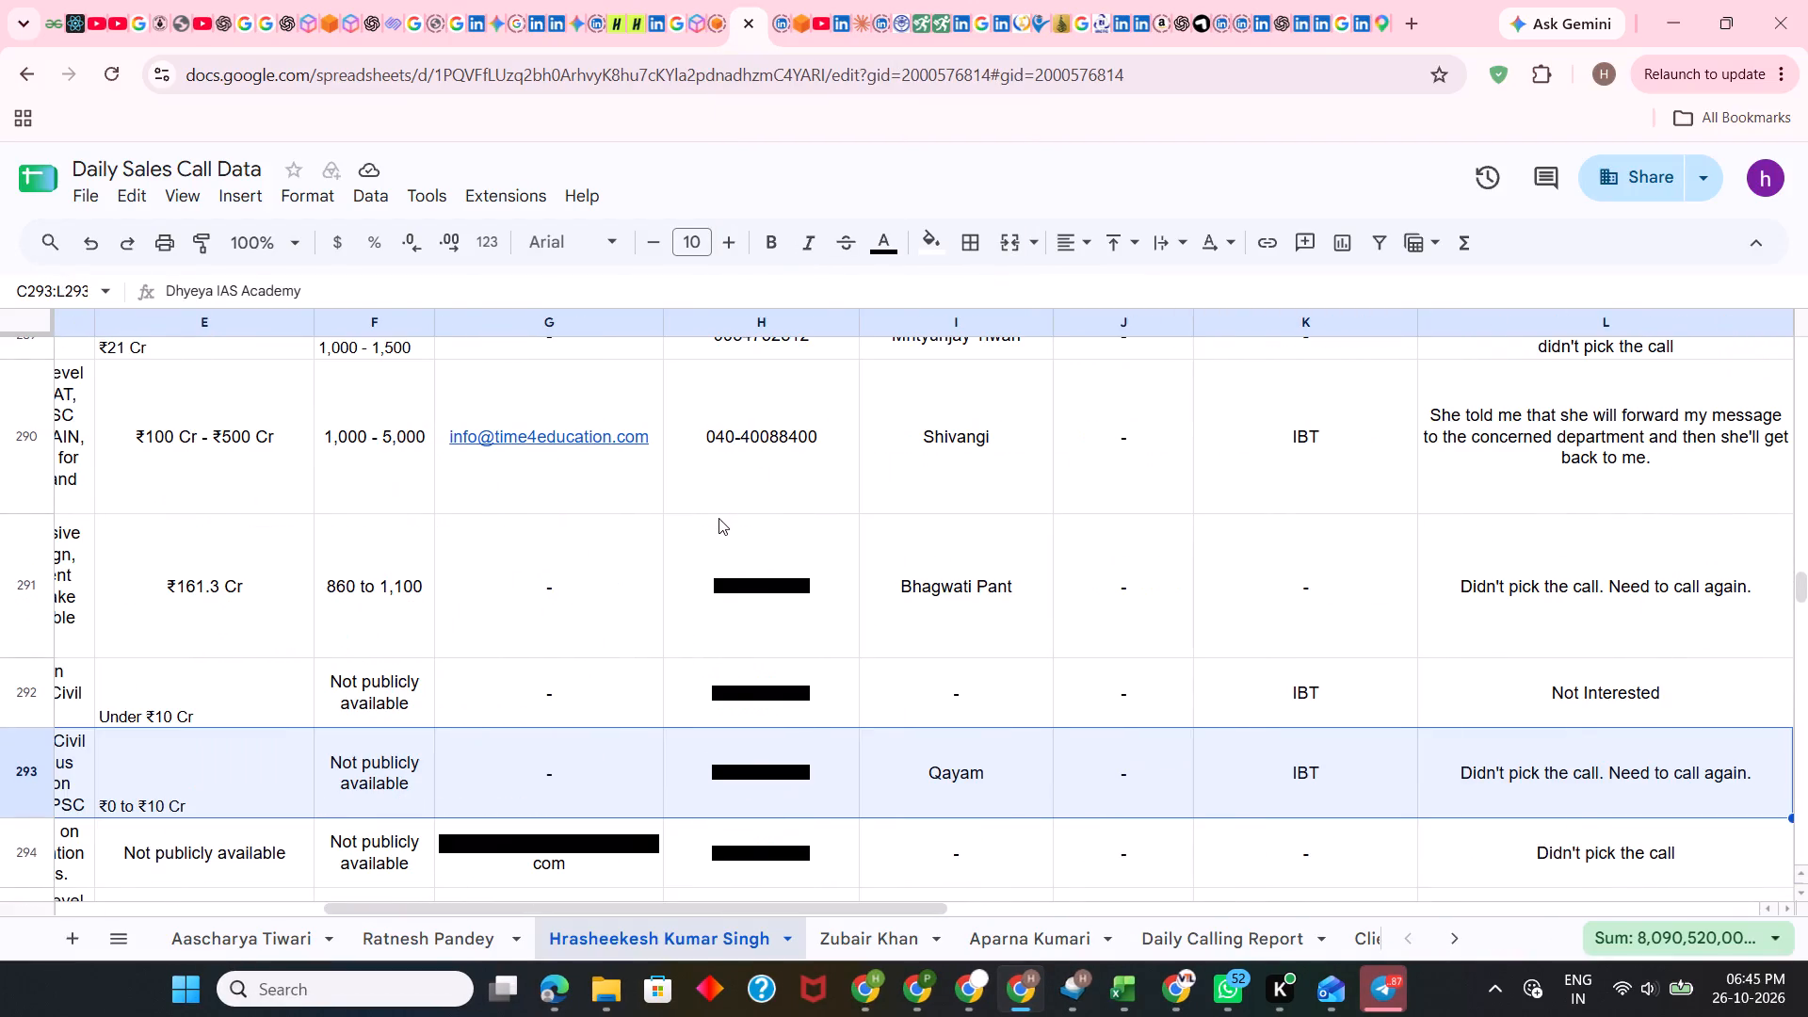
{"action": "key", "text": "ctrl+c"}
Paste the copied Dhyeya IAS Academy record into the empty 26-10-2026 row 399, starting at the company name column.
{"action": "scroll", "coordinate": [398, 543], "scroll_direction": "right", "scroll_amount": 15}
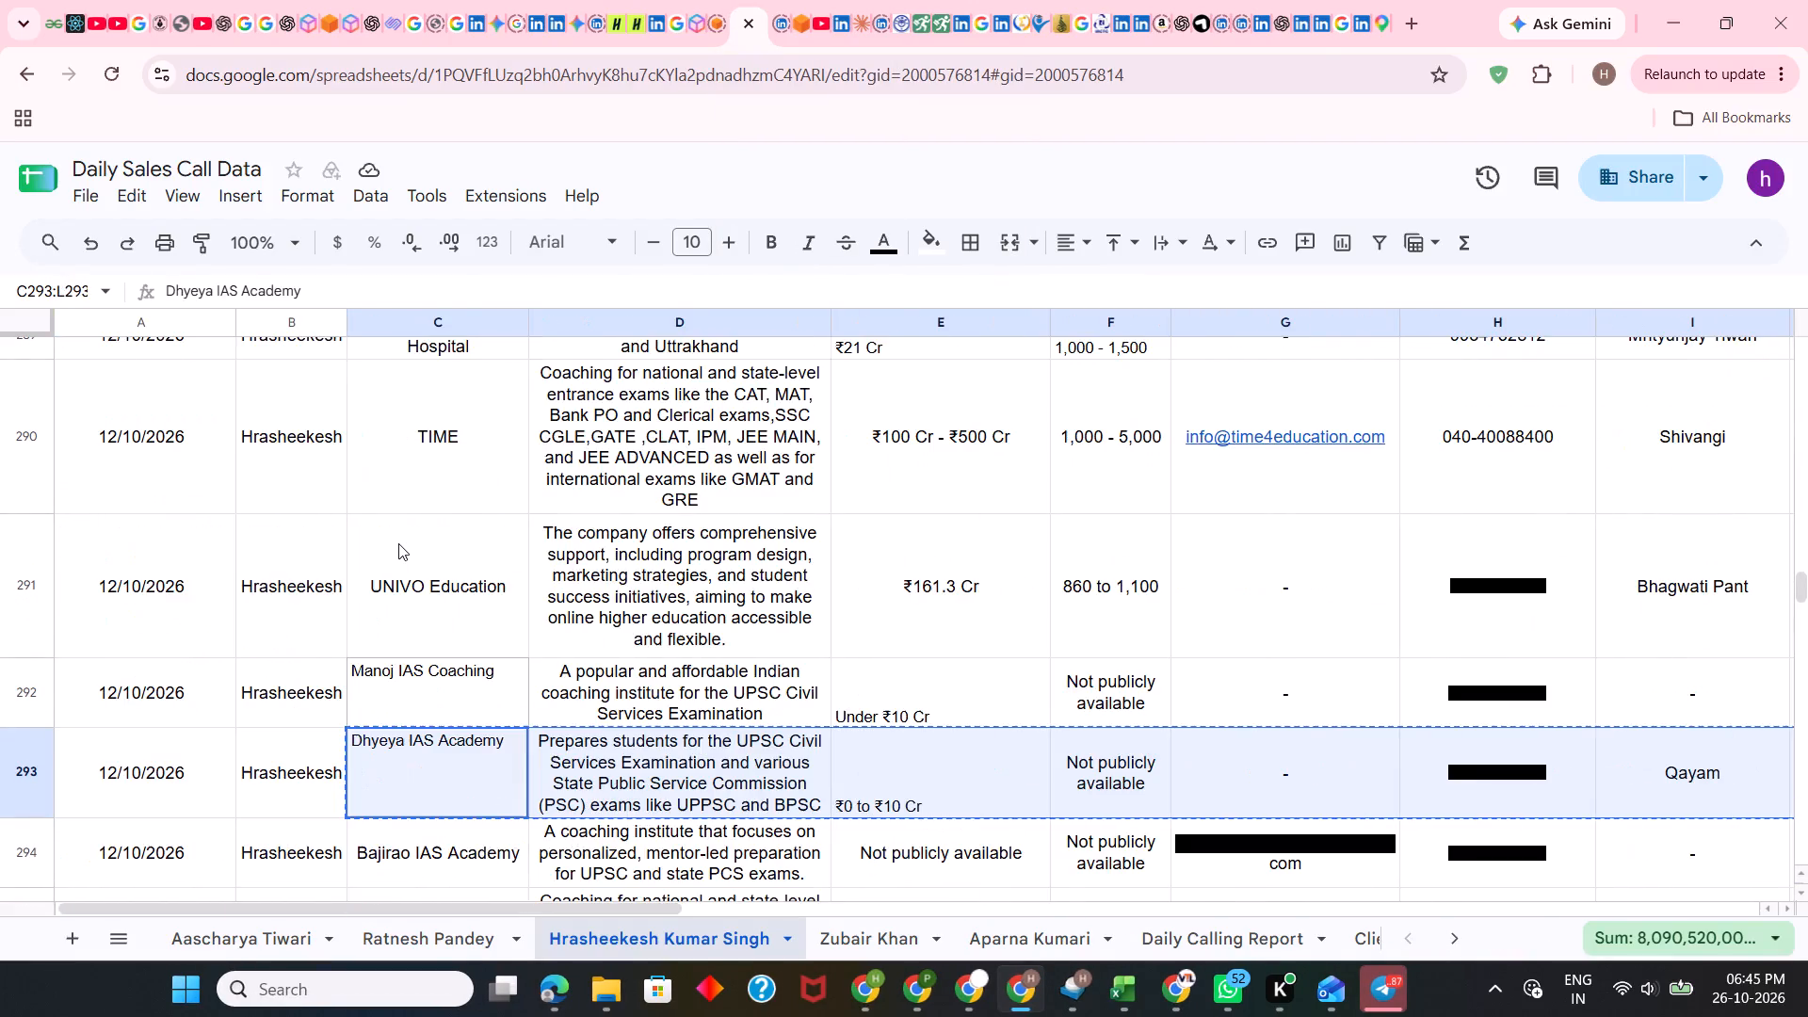
{"action": "scroll", "coordinate": [398, 543], "scroll_direction": "down", "scroll_amount": 20}
{"action": "scroll", "coordinate": [398, 543], "scroll_direction": "down", "scroll_amount": 20}
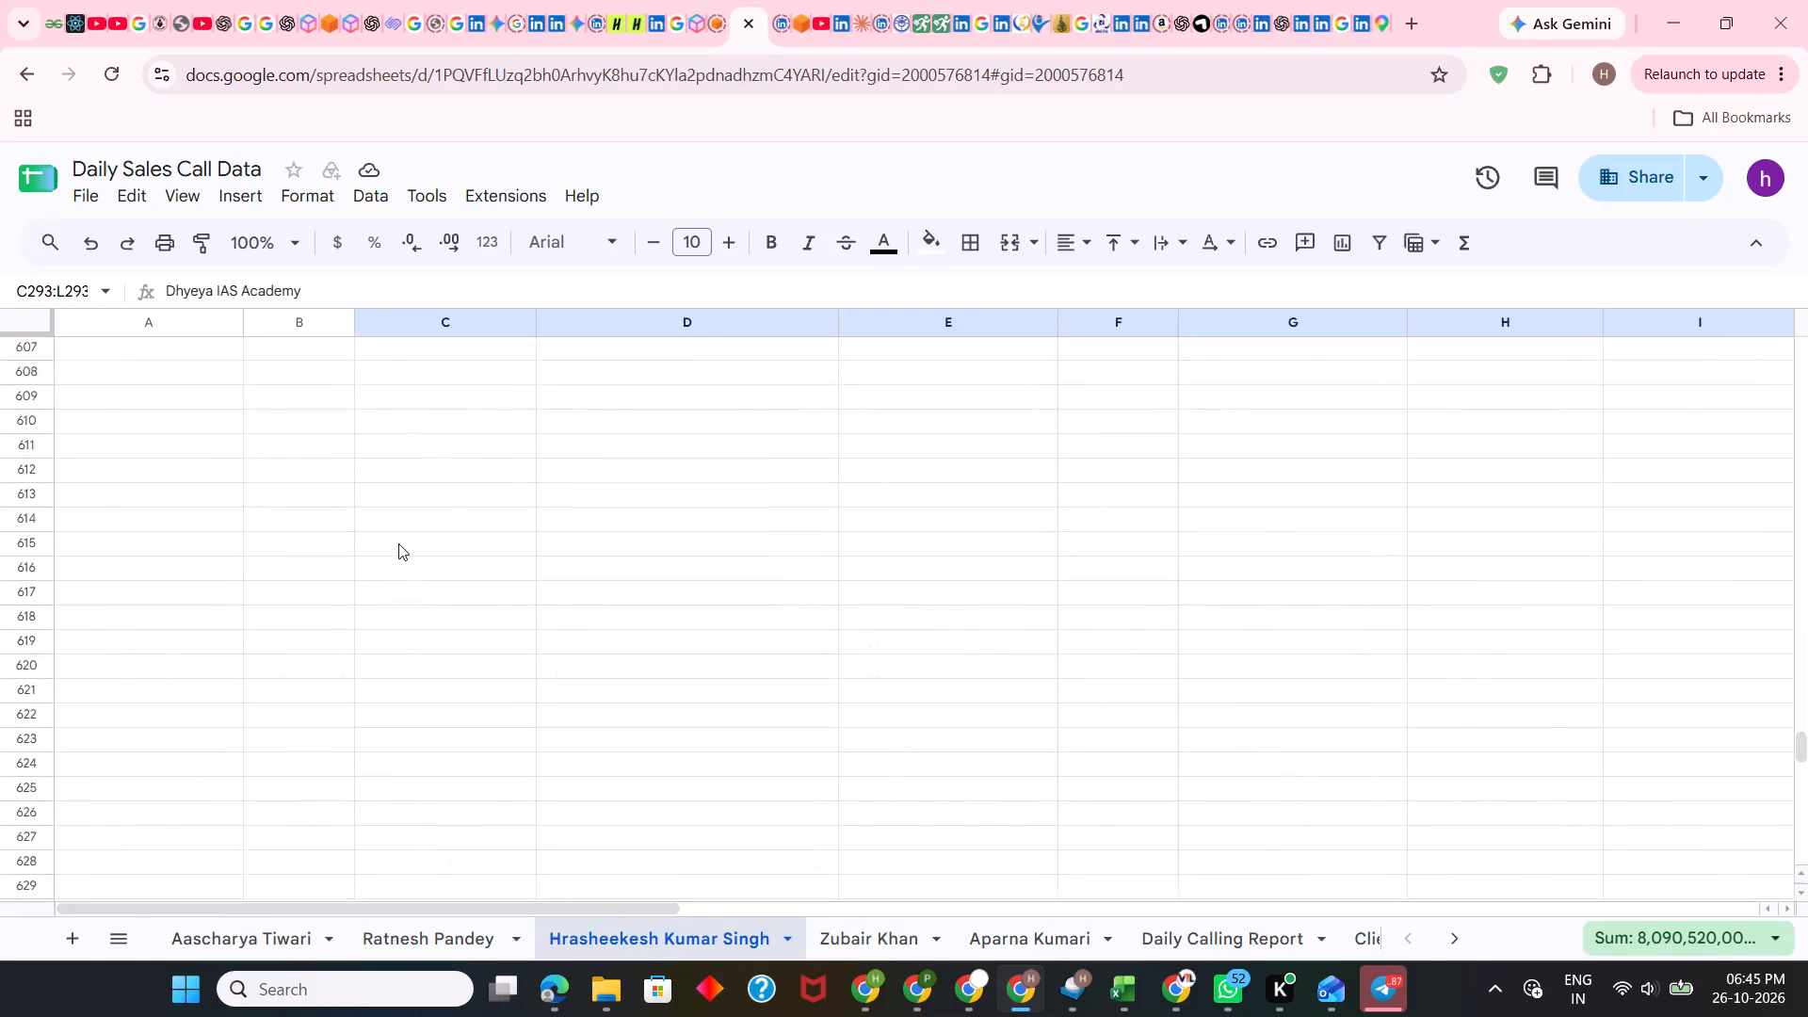
{"action": "scroll", "coordinate": [398, 543], "scroll_direction": "up", "scroll_amount": 10}
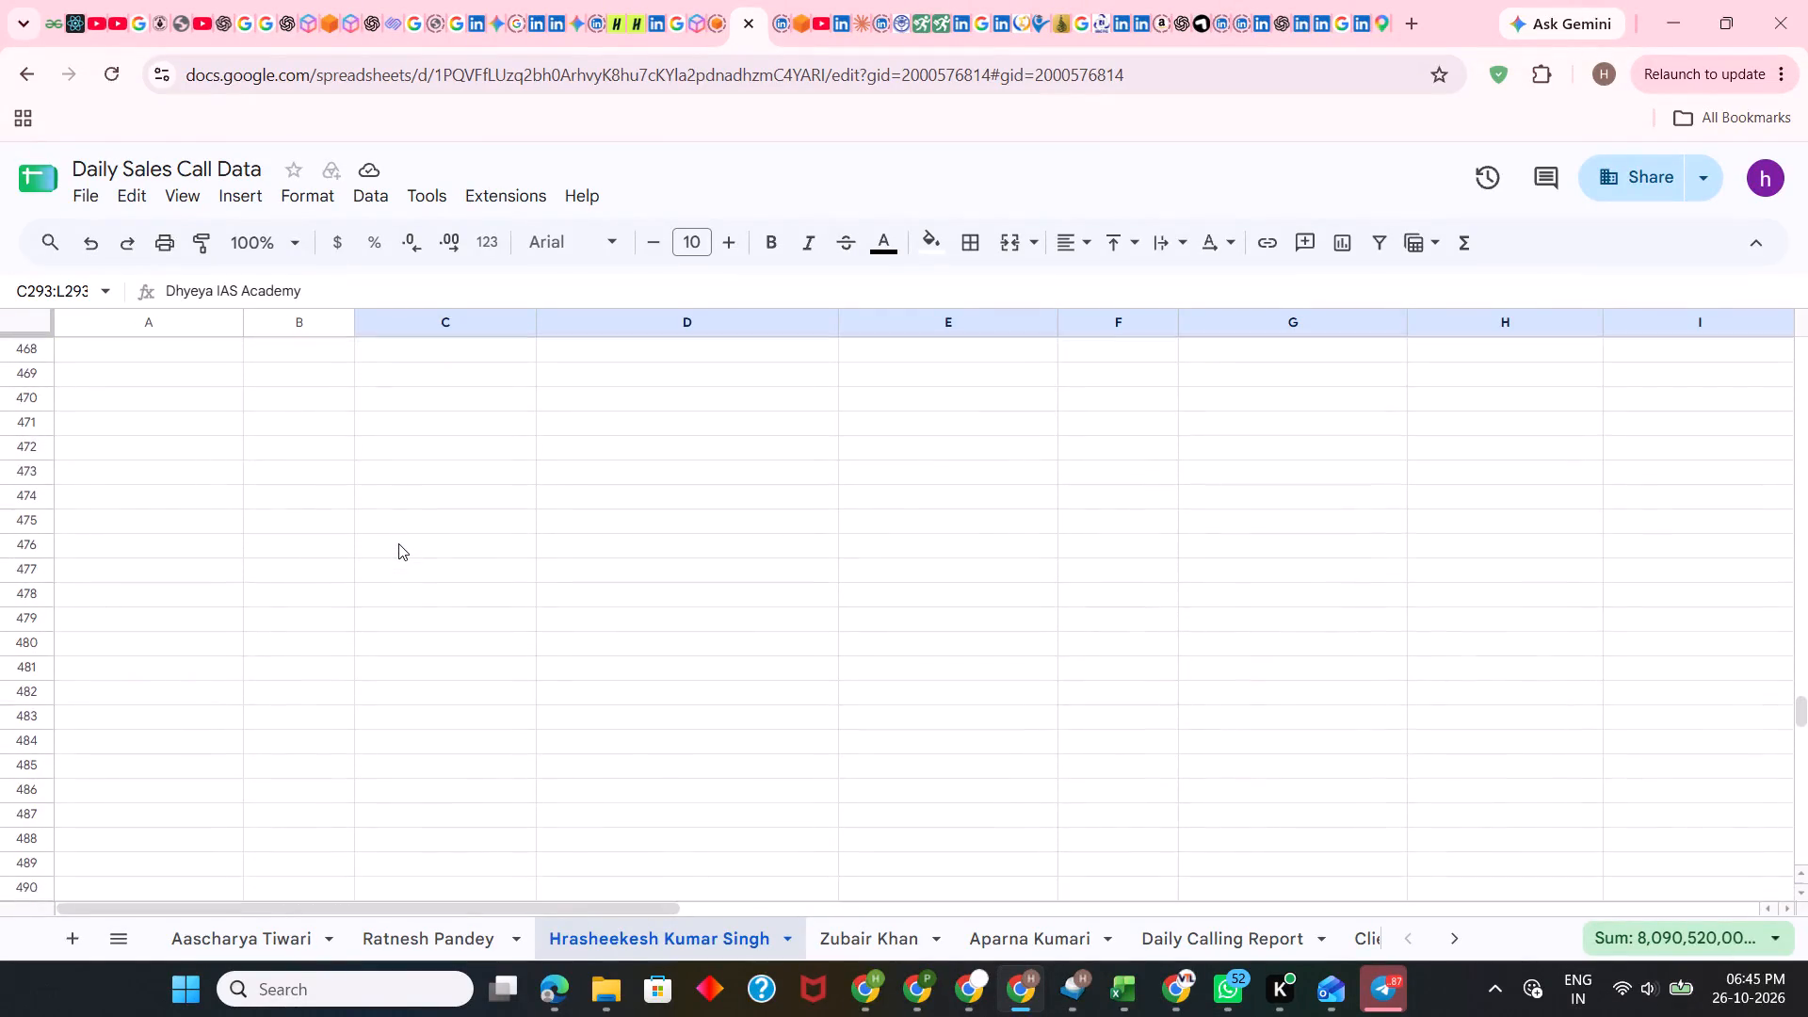
{"action": "scroll", "coordinate": [398, 543], "scroll_direction": "up", "scroll_amount": 2}
{"action": "scroll", "coordinate": [398, 543], "scroll_direction": "down", "scroll_amount": 3}
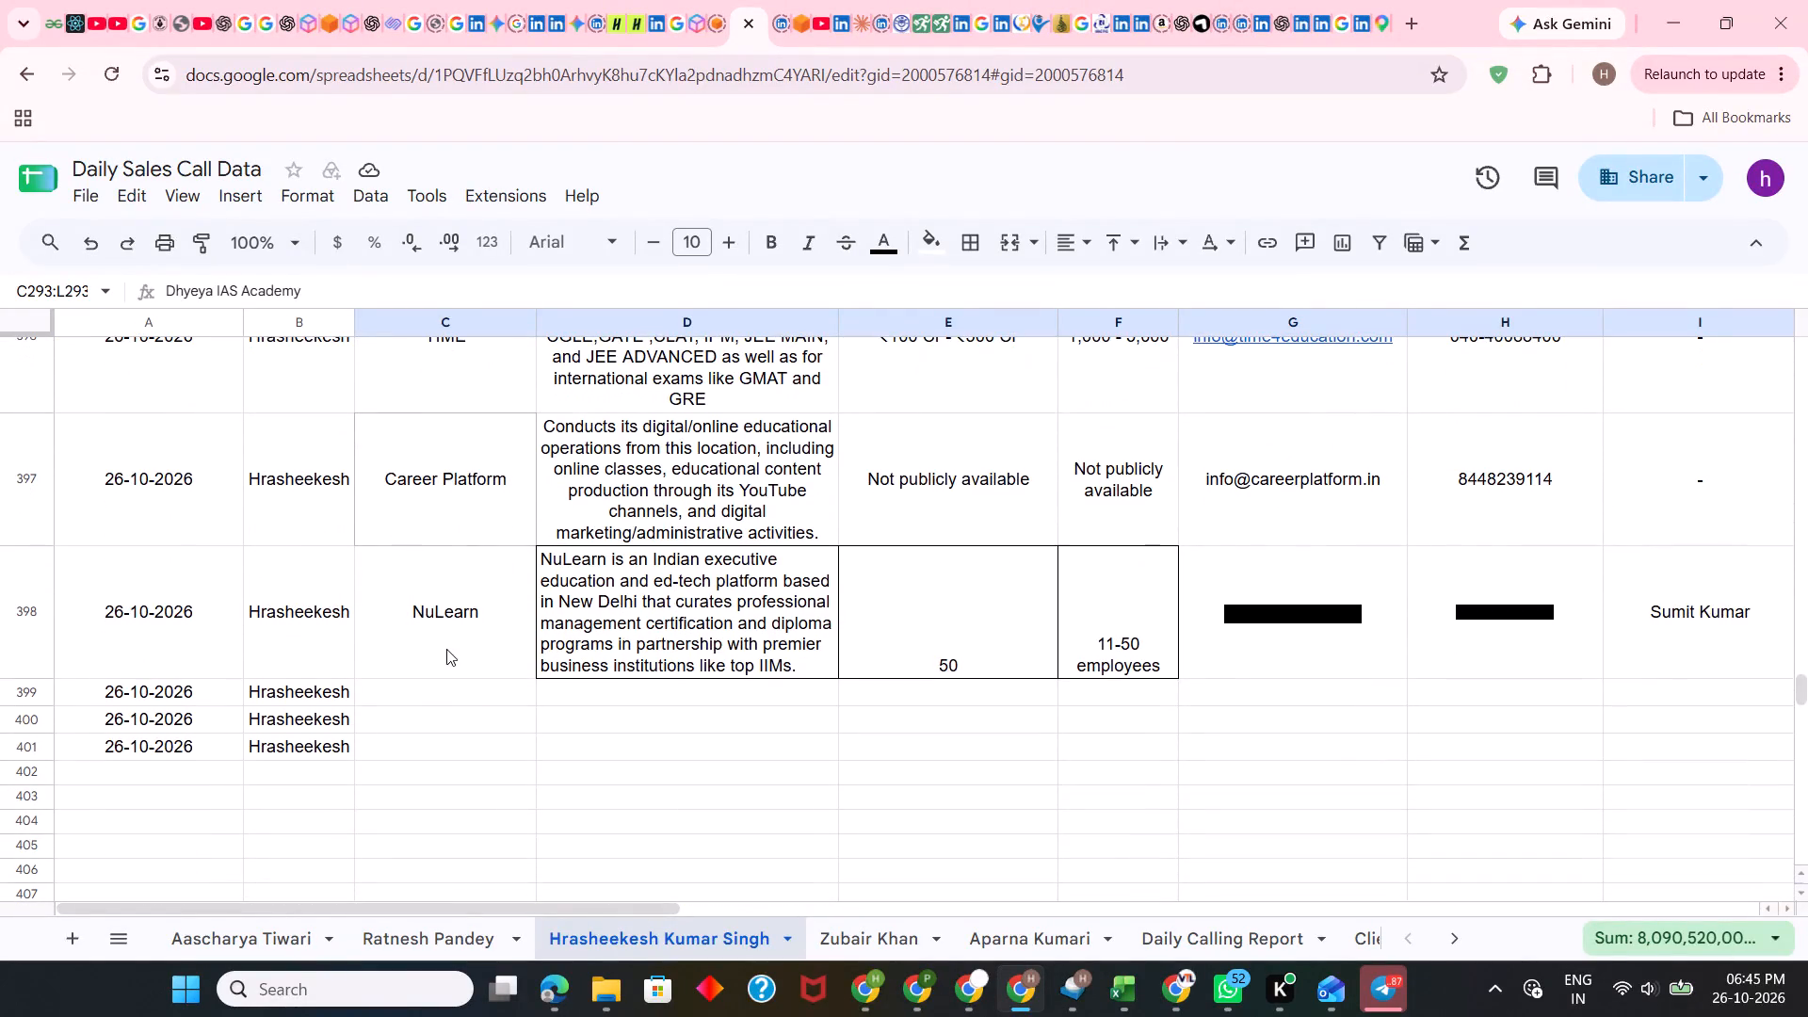
{"action": "left_click", "coordinate": [463, 686]}
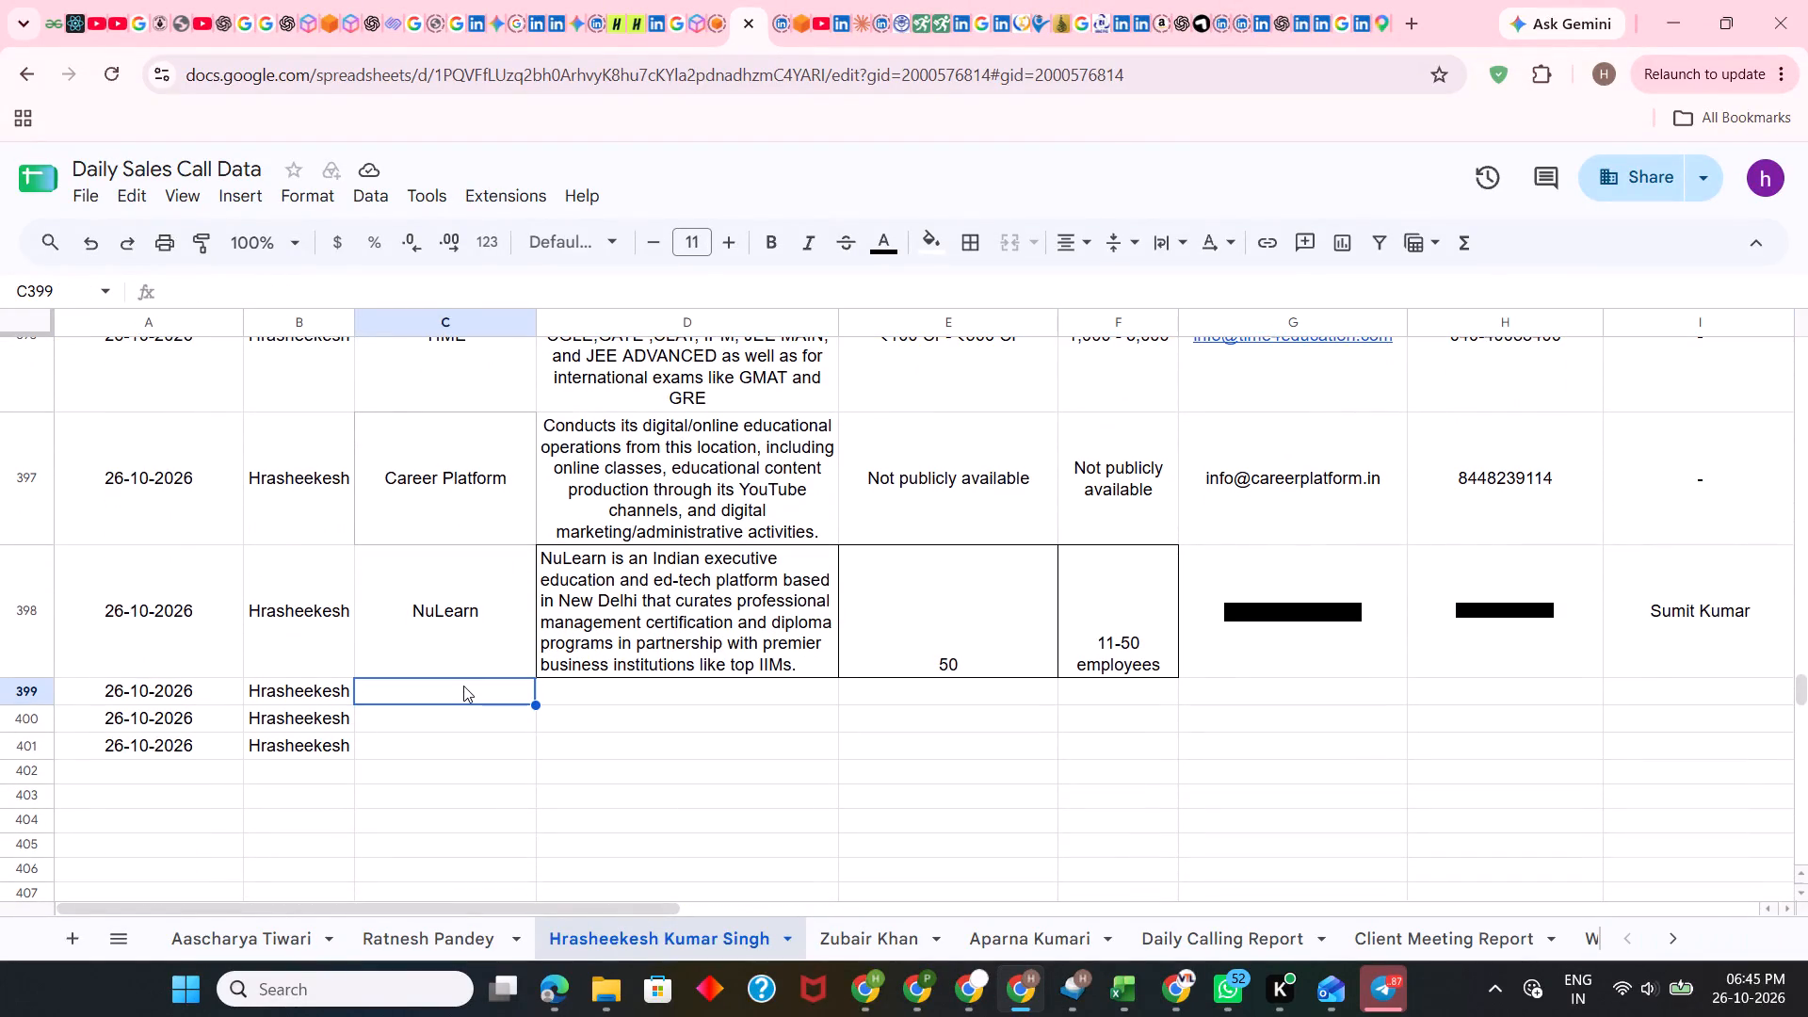
{"action": "key", "text": "ctrl+v"}
{"action": "left_click", "coordinate": [681, 779]}
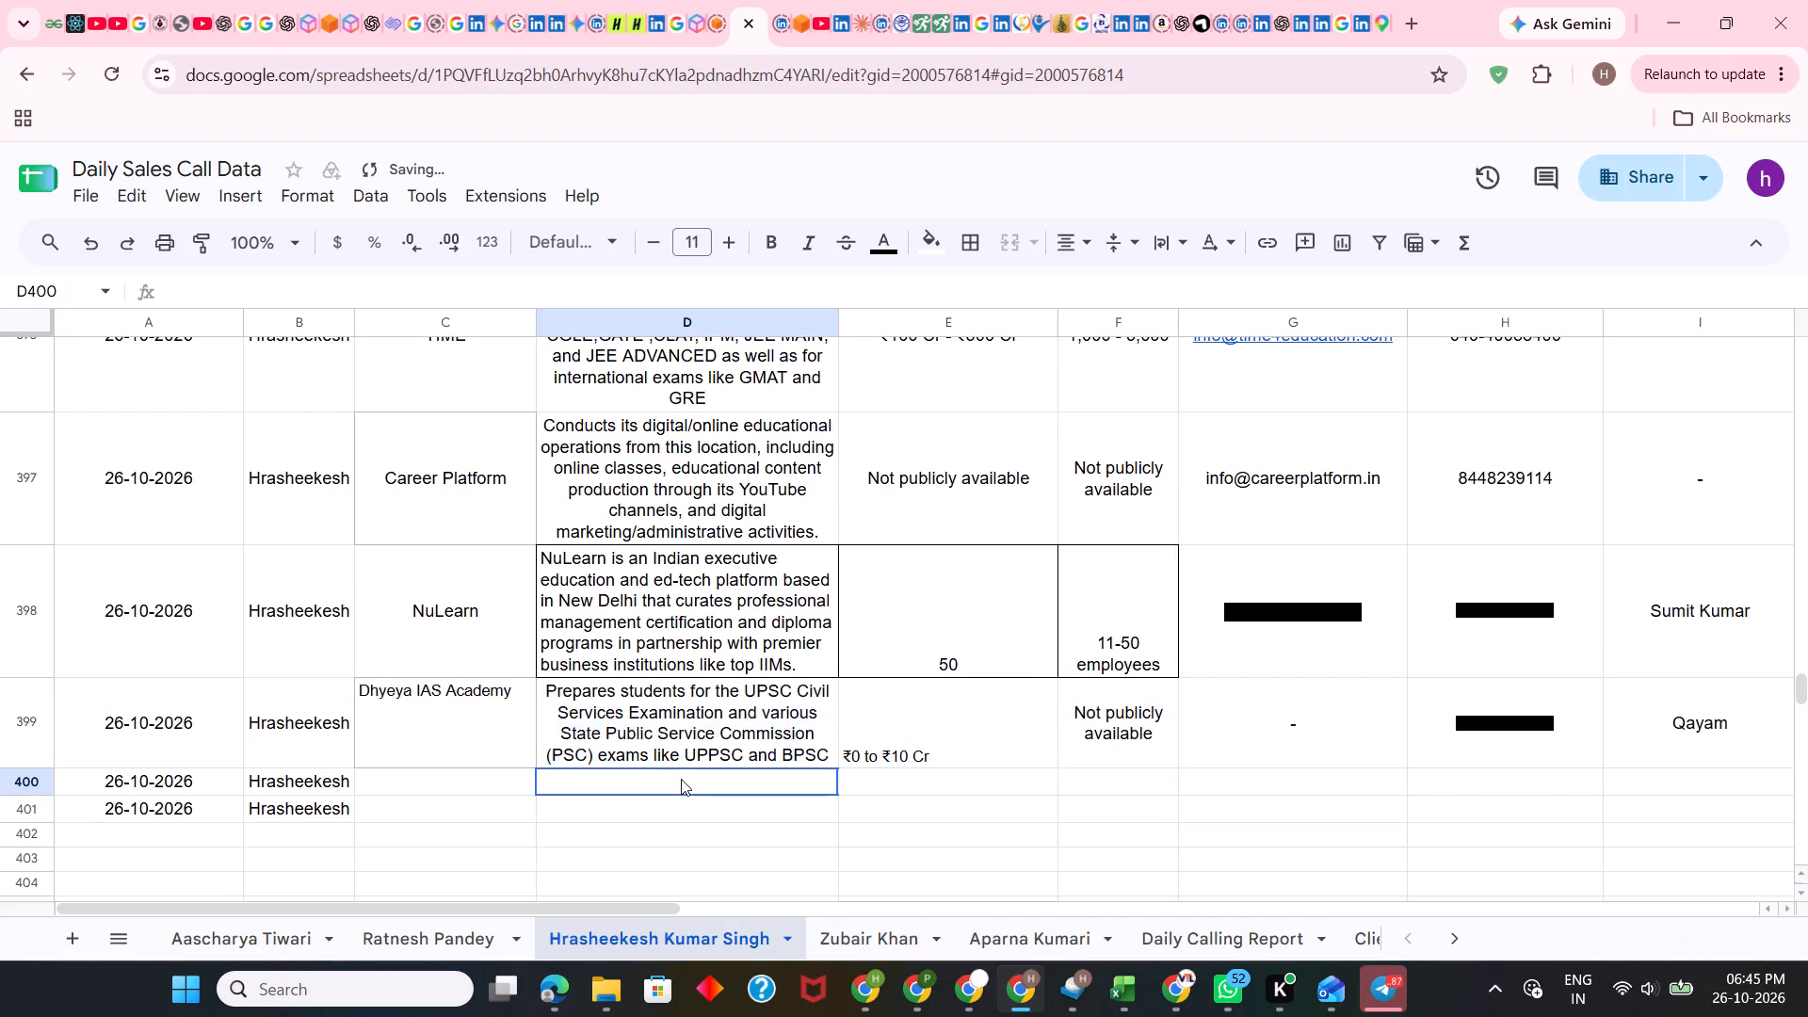
Replace the Dhyeya IAS Academy remark in L399 with "He told me that they are using IBT mode".
{"action": "scroll", "coordinate": [681, 779], "scroll_direction": "left", "scroll_amount": 8}
{"action": "scroll", "coordinate": [681, 779], "scroll_direction": "right", "scroll_amount": 1}
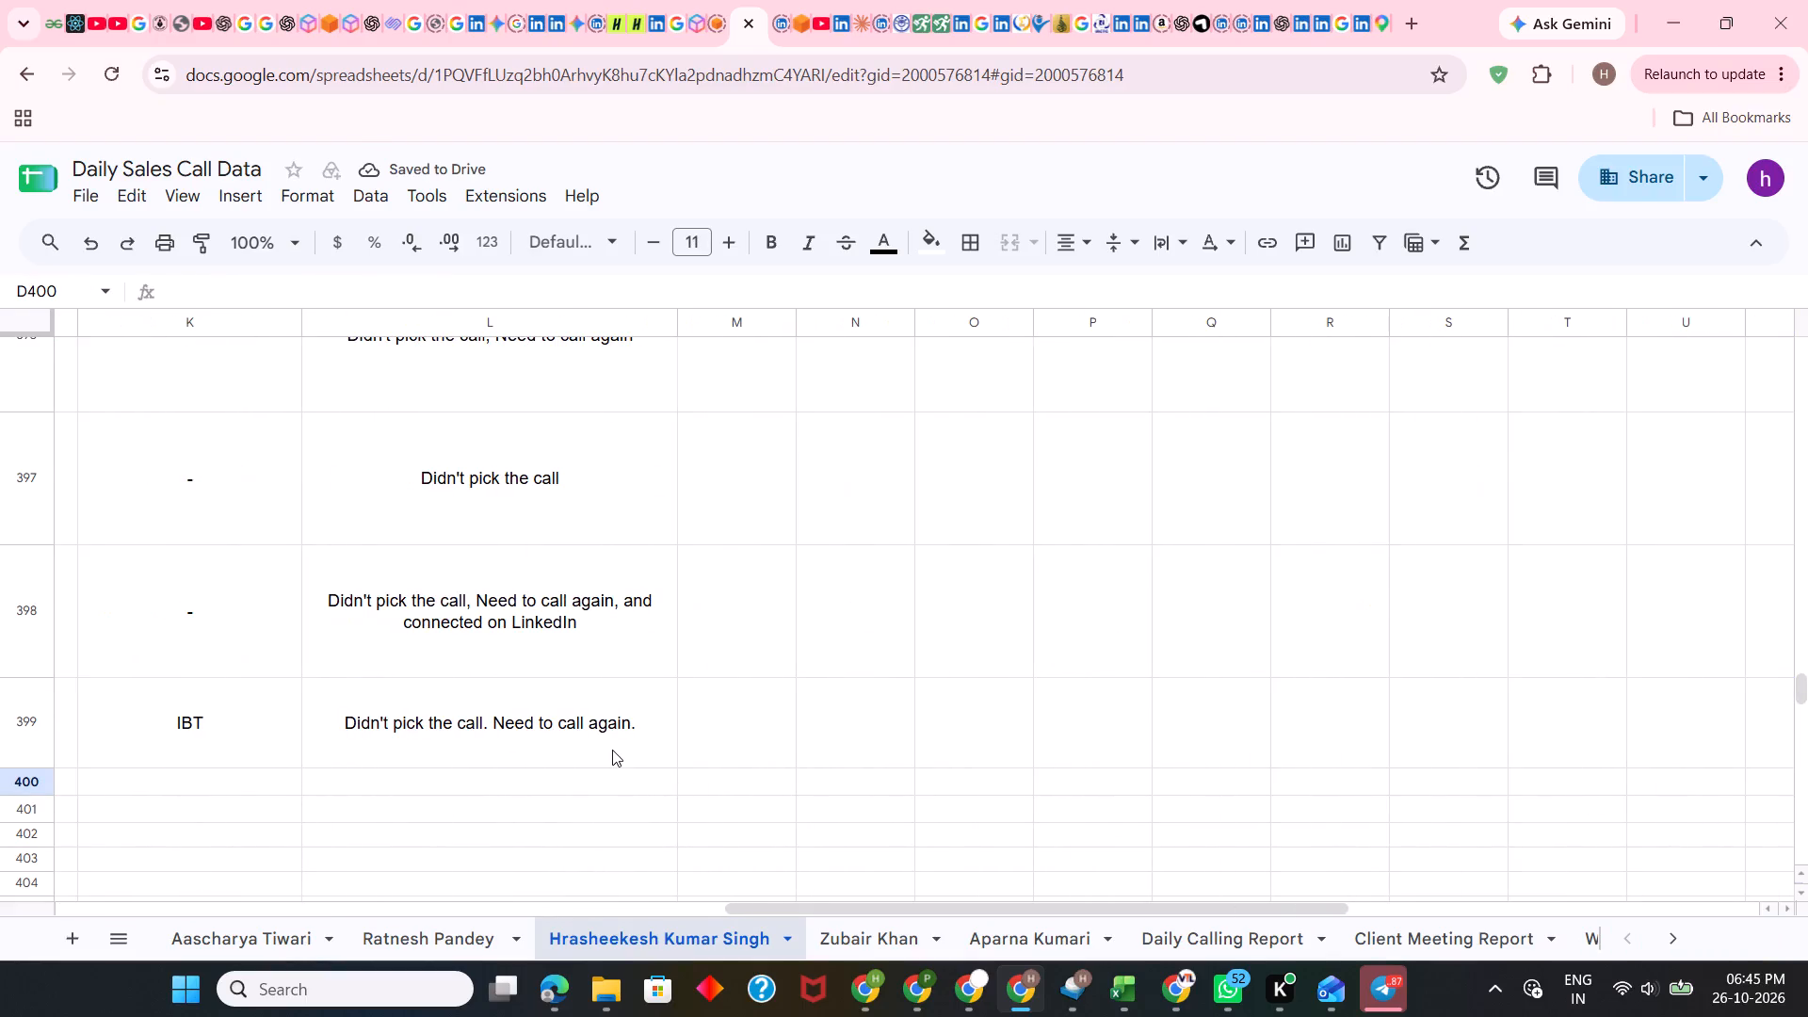
{"action": "left_click", "coordinate": [612, 750]}
{"action": "double_click", "coordinate": [653, 726]}
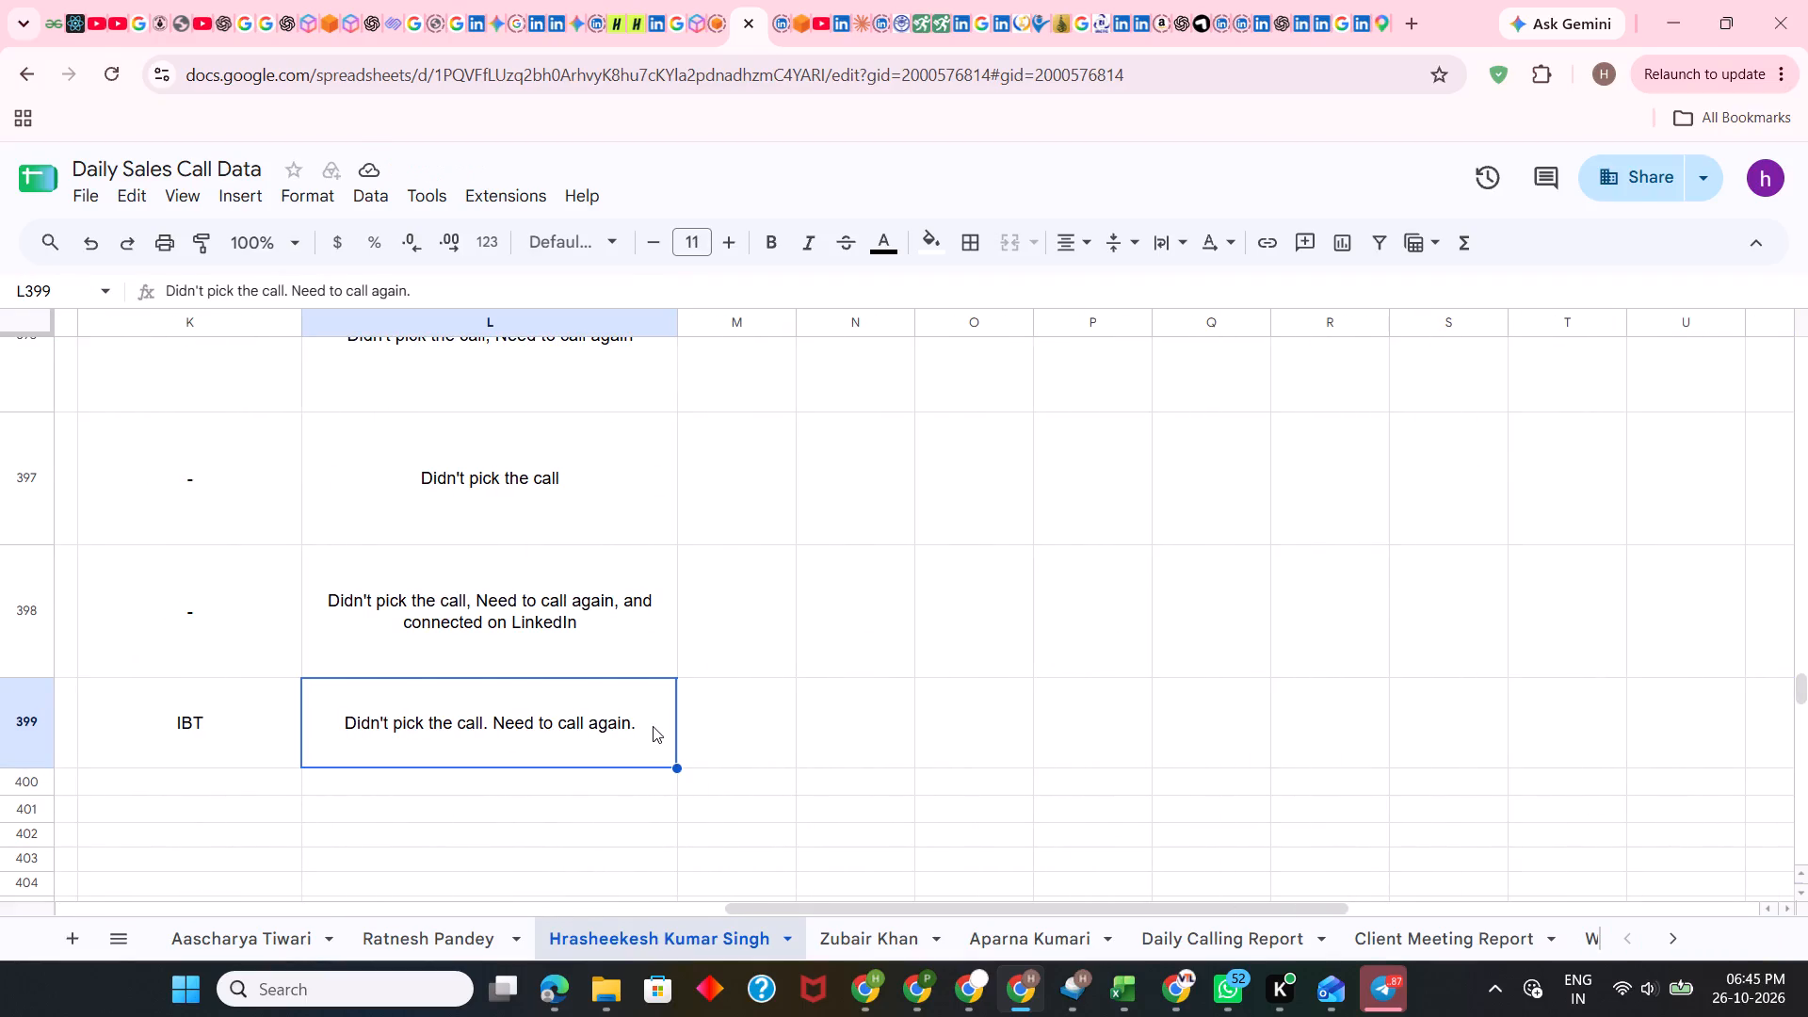
{"action": "triple_click", "coordinate": [653, 726]}
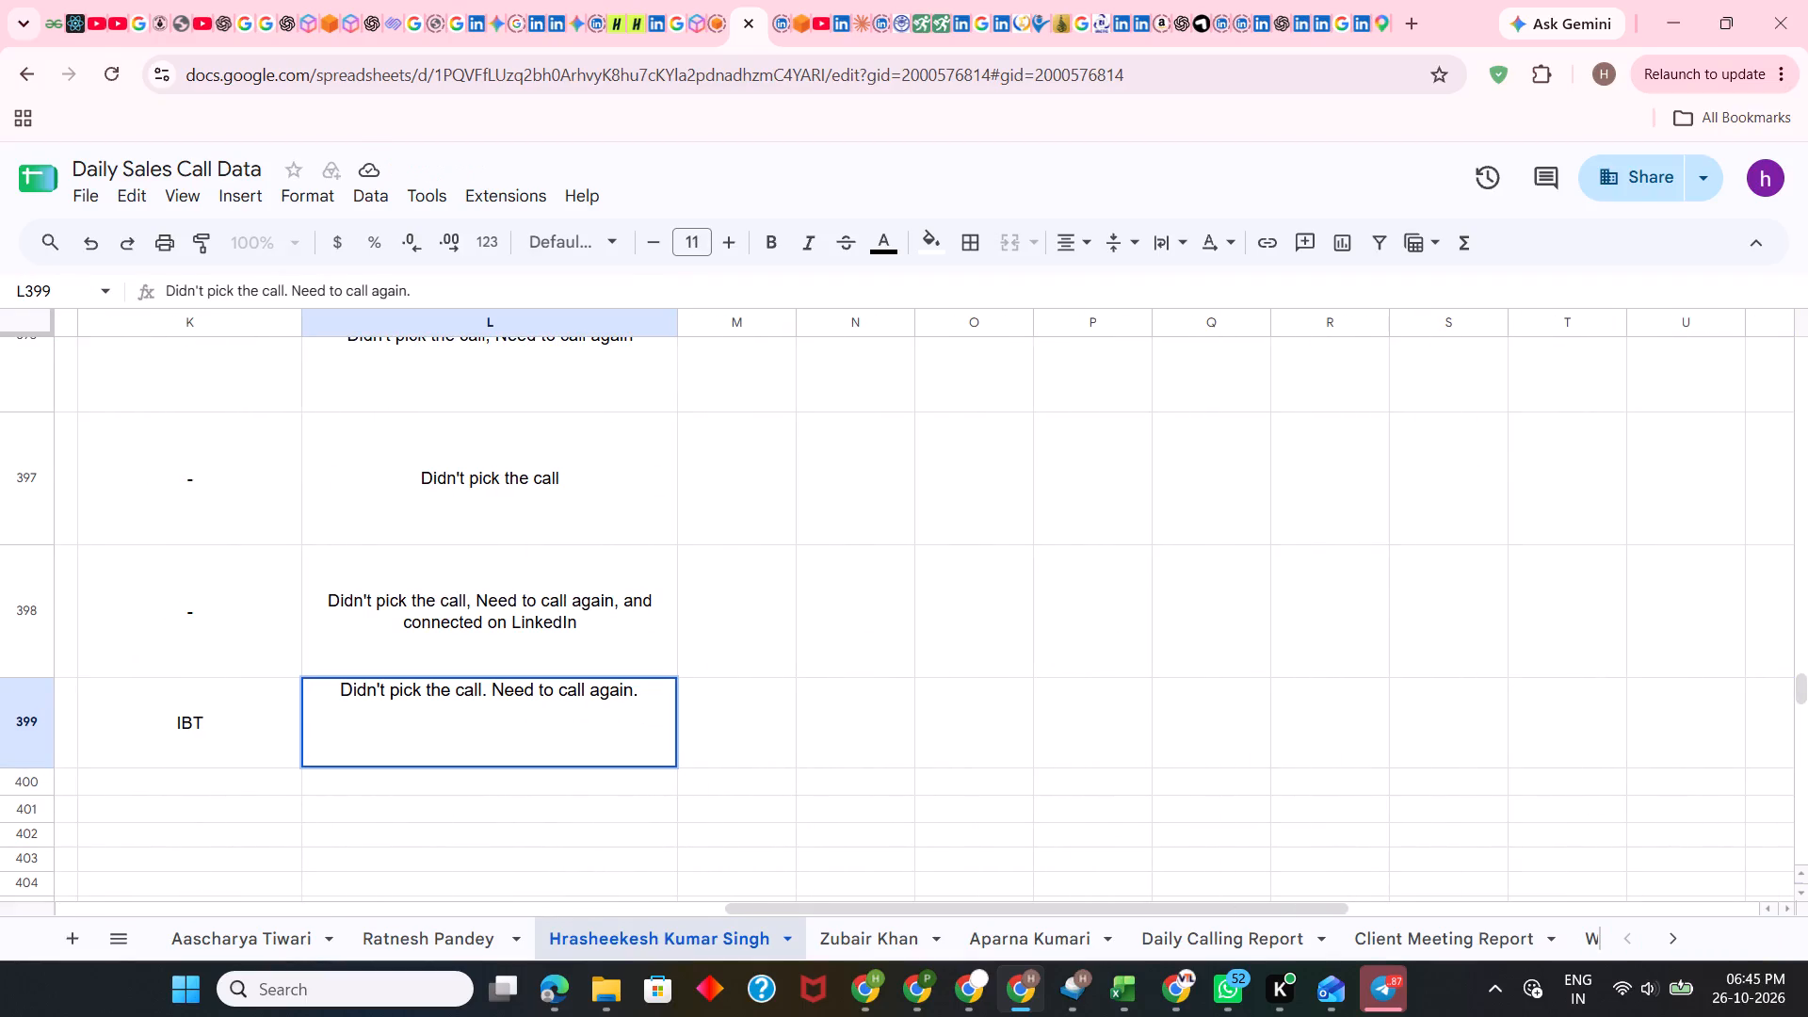
{"action": "triple_click", "coordinate": [638, 688]}
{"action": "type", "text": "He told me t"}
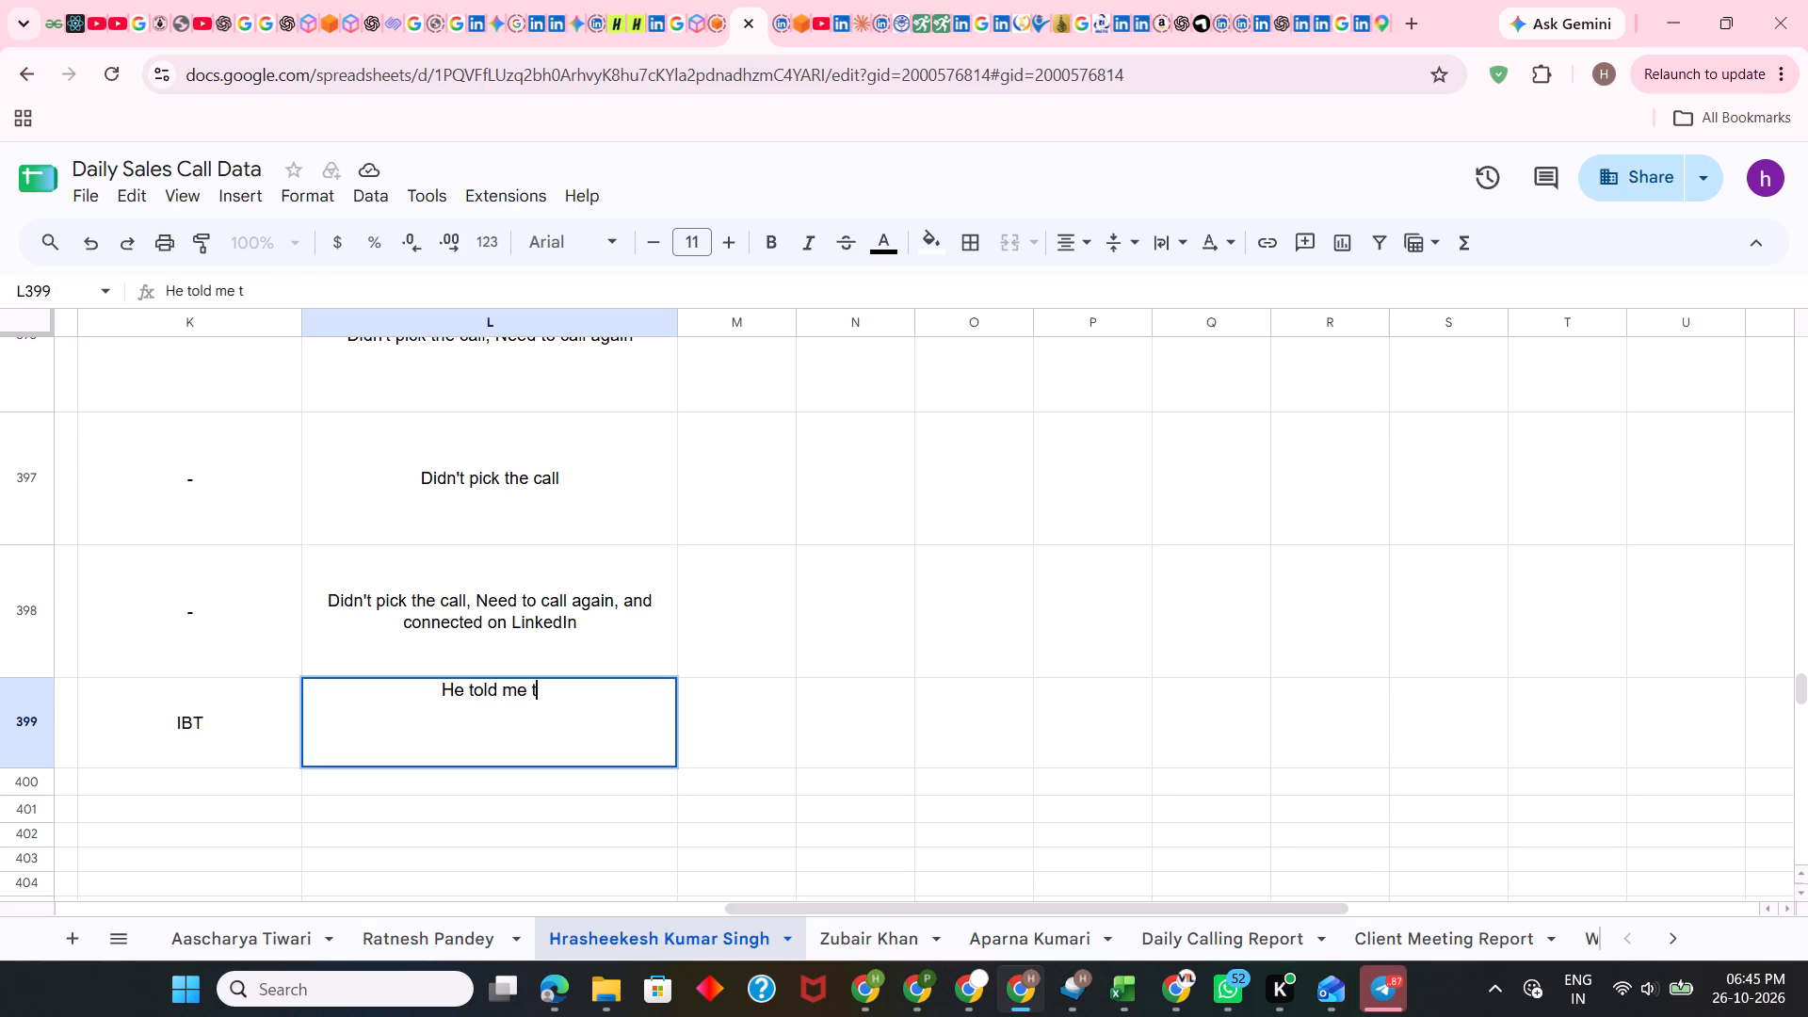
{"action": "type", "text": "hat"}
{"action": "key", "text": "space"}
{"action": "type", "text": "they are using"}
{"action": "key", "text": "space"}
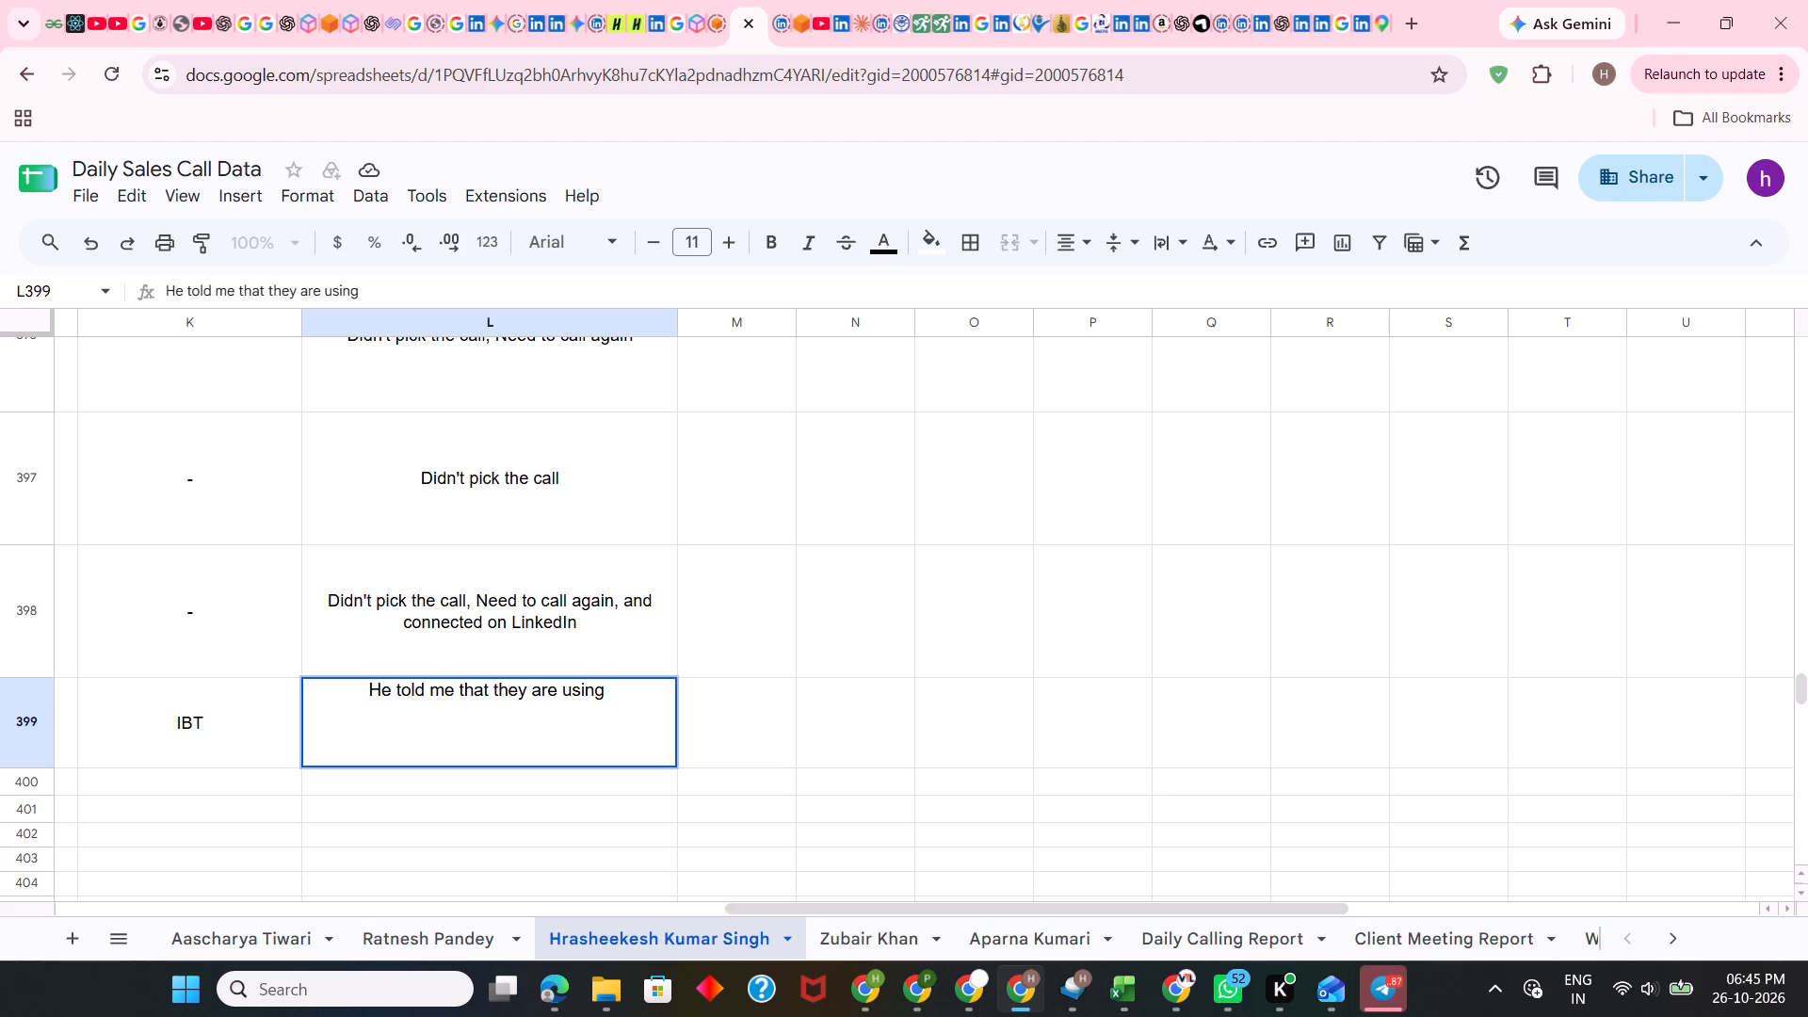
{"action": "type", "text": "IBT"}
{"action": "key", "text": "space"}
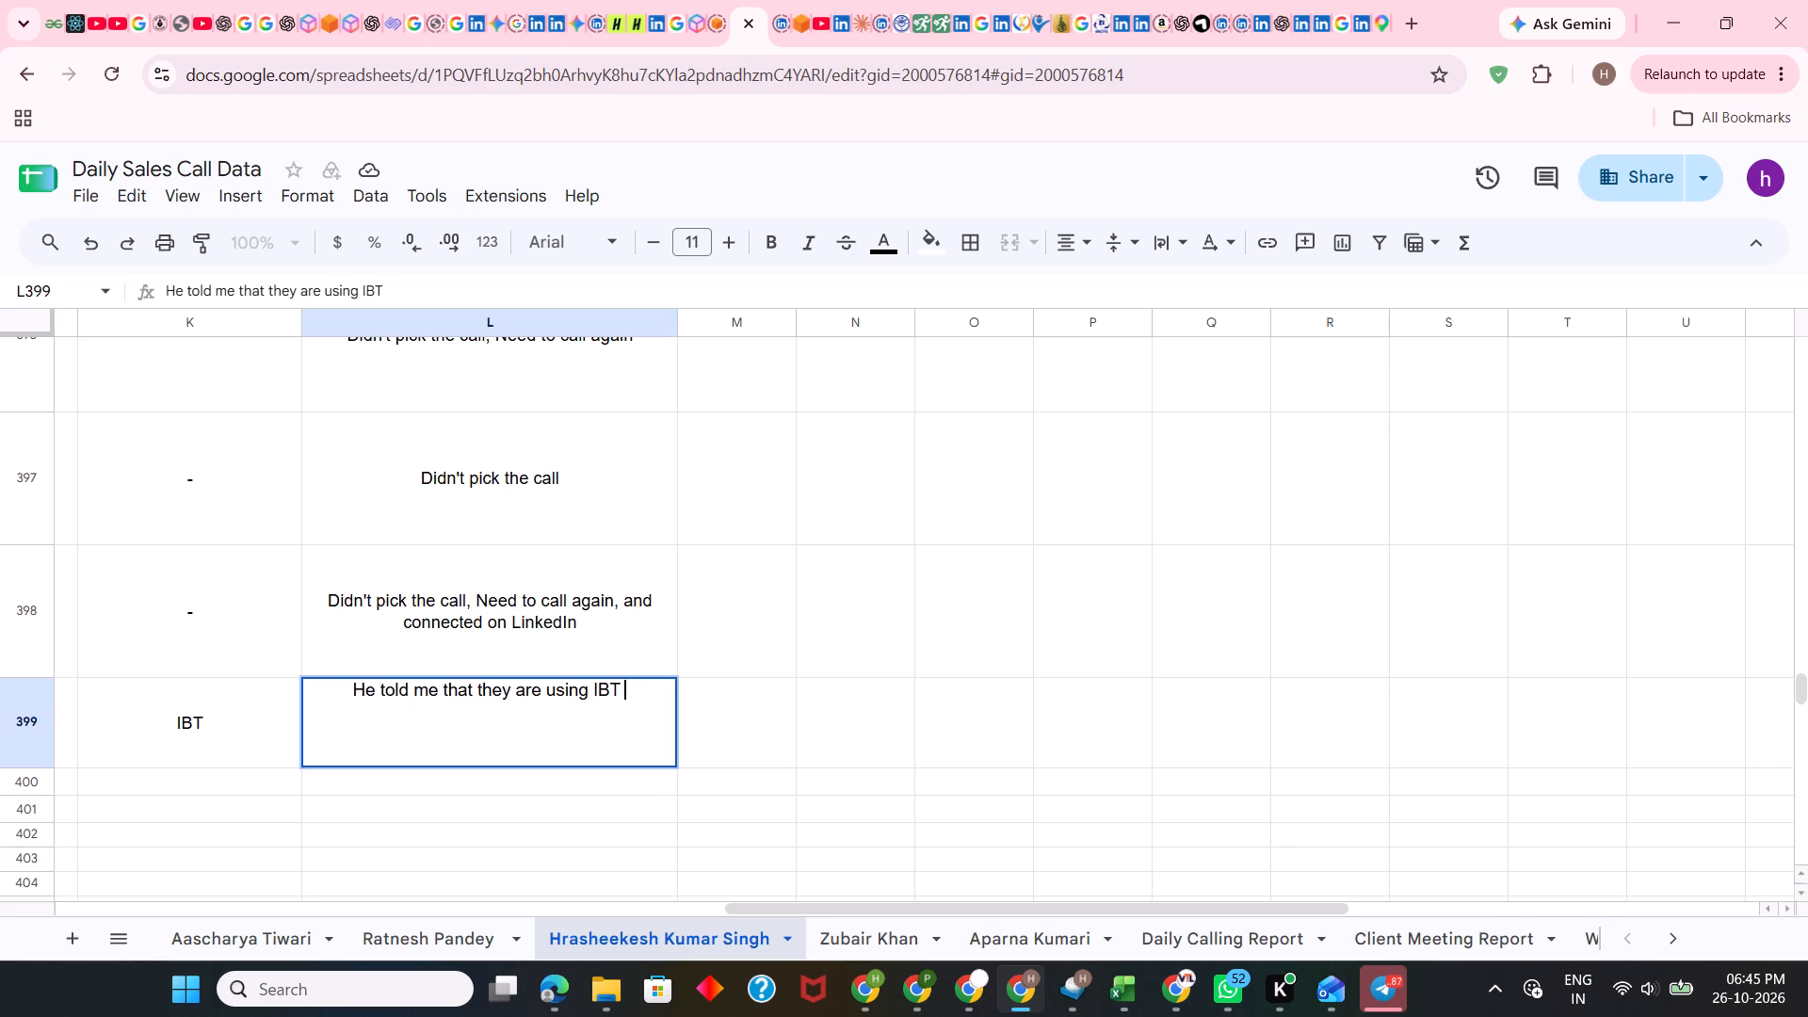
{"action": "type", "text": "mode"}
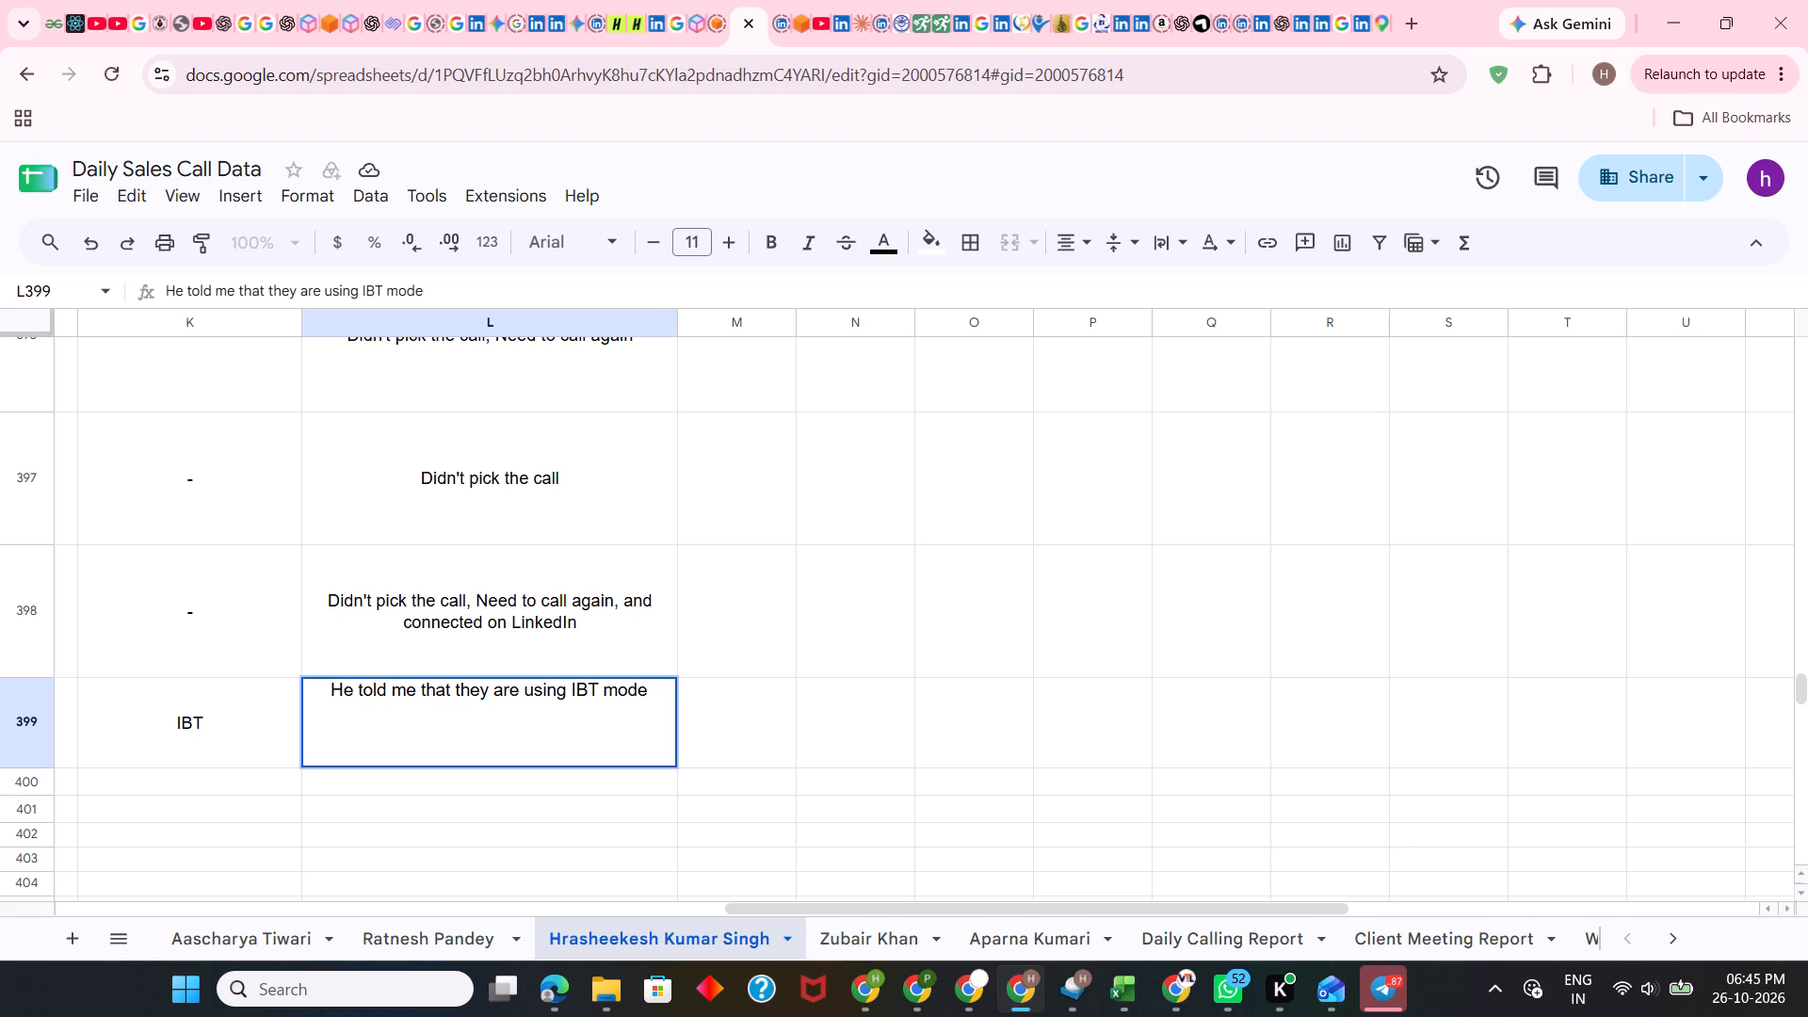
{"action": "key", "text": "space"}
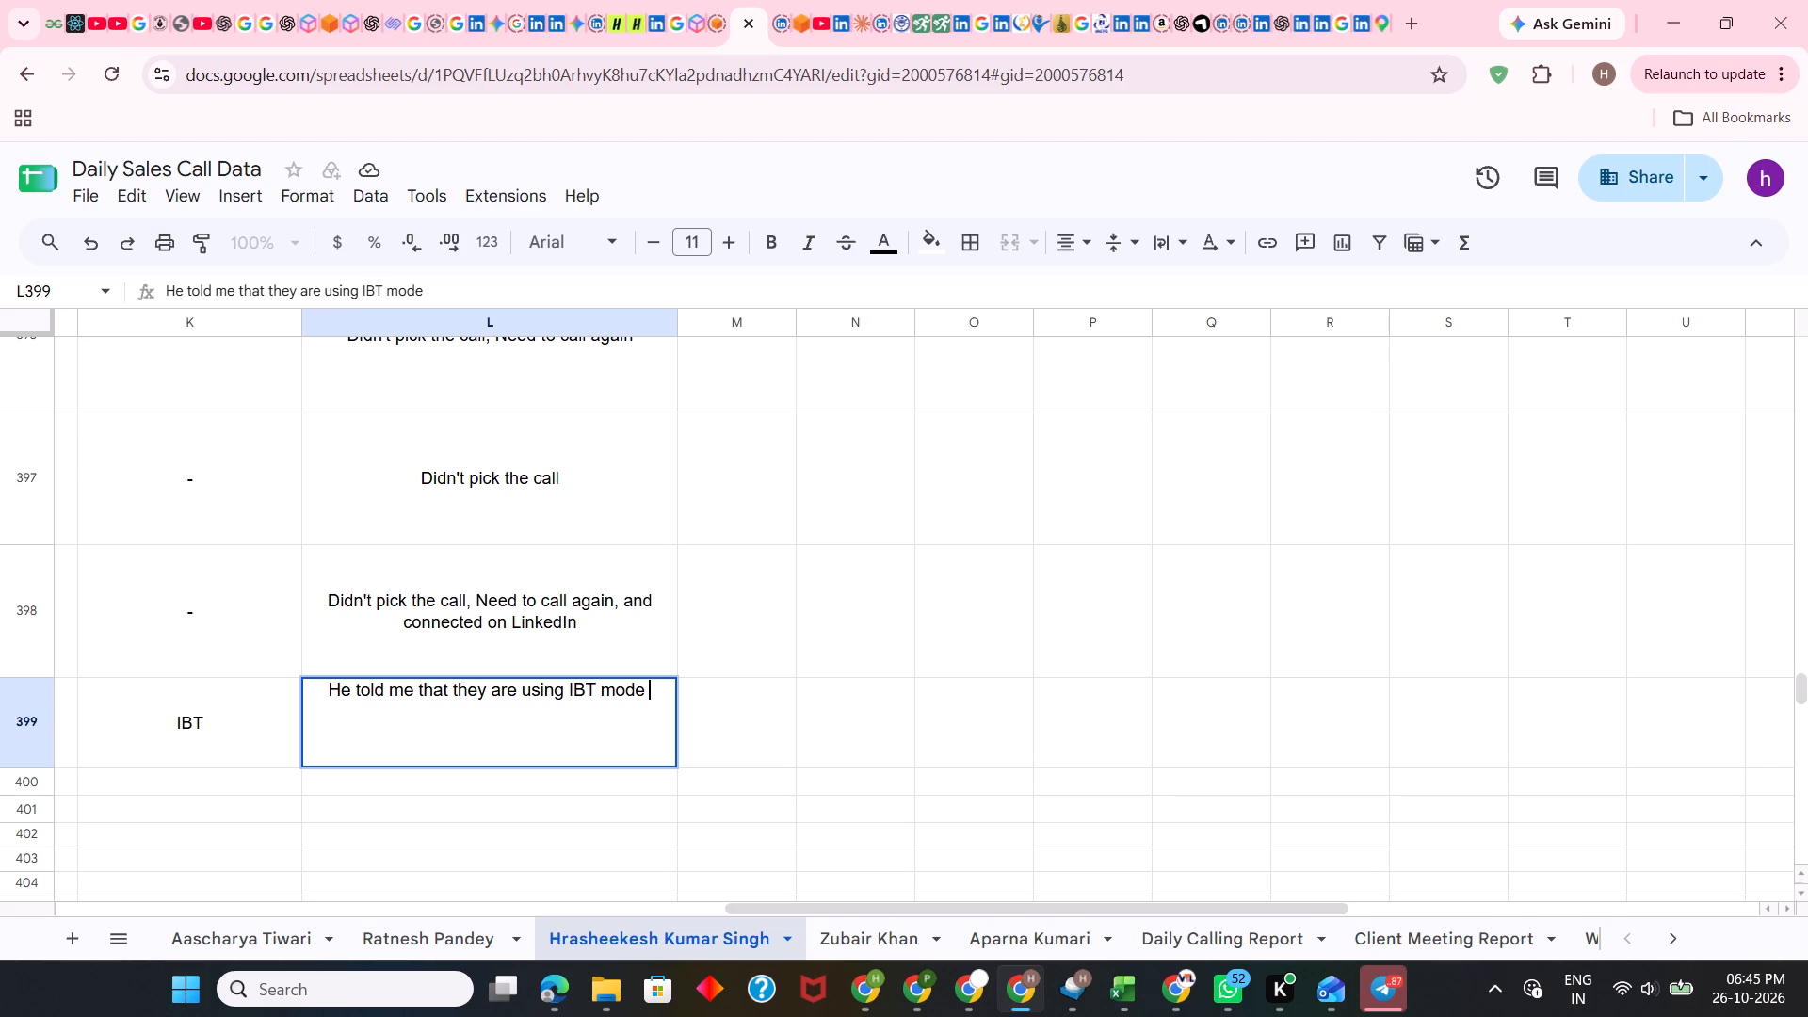
Reword the Dhyeya IAS Academy remark in L399 as "He told me that they are already using IBT mode".
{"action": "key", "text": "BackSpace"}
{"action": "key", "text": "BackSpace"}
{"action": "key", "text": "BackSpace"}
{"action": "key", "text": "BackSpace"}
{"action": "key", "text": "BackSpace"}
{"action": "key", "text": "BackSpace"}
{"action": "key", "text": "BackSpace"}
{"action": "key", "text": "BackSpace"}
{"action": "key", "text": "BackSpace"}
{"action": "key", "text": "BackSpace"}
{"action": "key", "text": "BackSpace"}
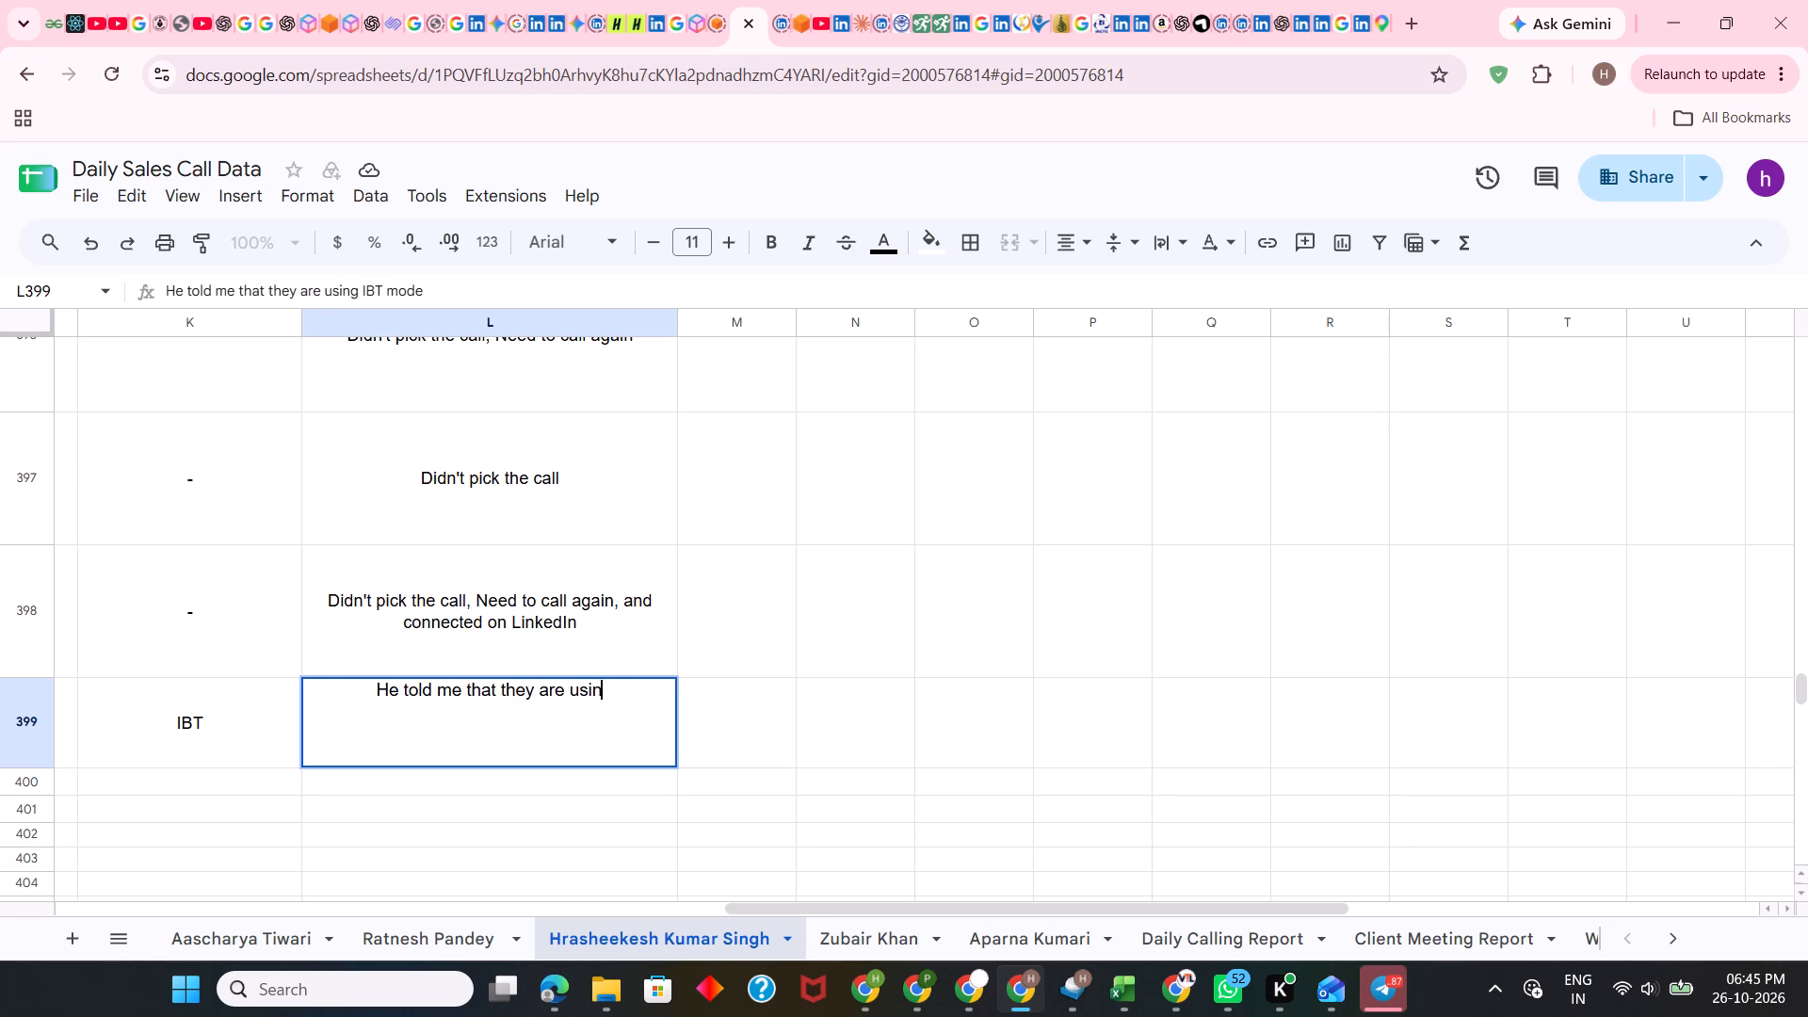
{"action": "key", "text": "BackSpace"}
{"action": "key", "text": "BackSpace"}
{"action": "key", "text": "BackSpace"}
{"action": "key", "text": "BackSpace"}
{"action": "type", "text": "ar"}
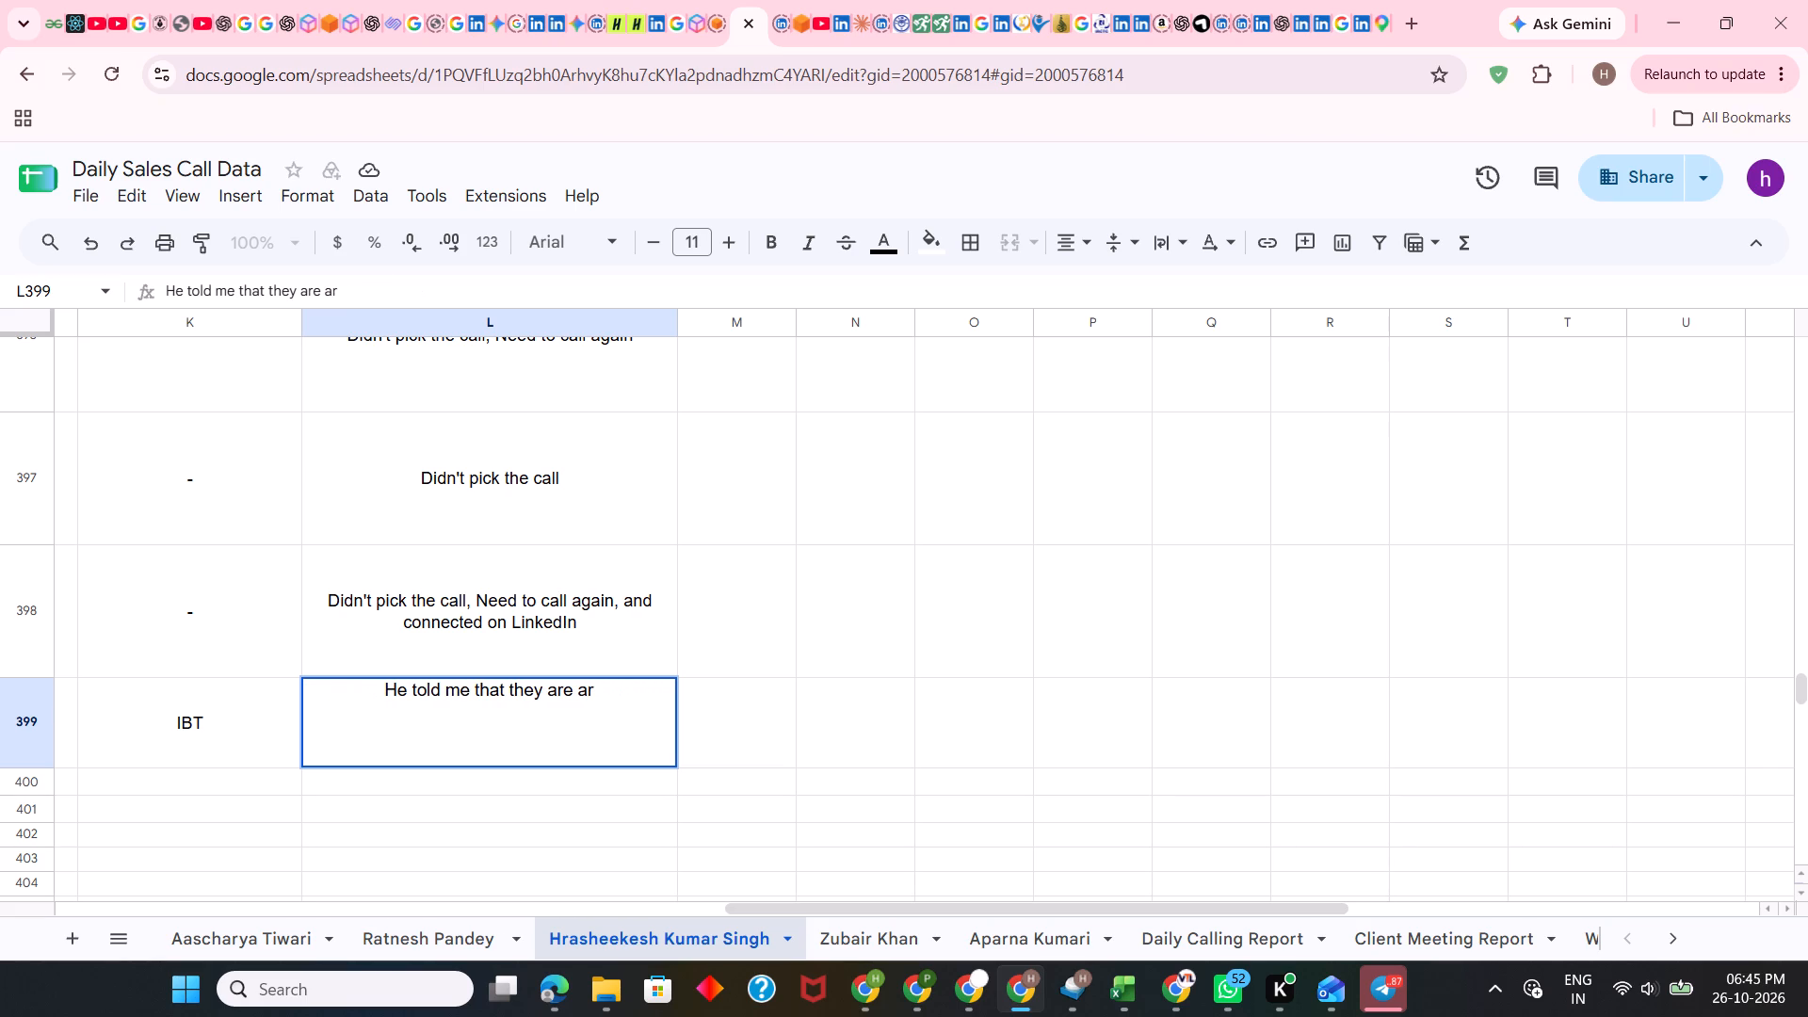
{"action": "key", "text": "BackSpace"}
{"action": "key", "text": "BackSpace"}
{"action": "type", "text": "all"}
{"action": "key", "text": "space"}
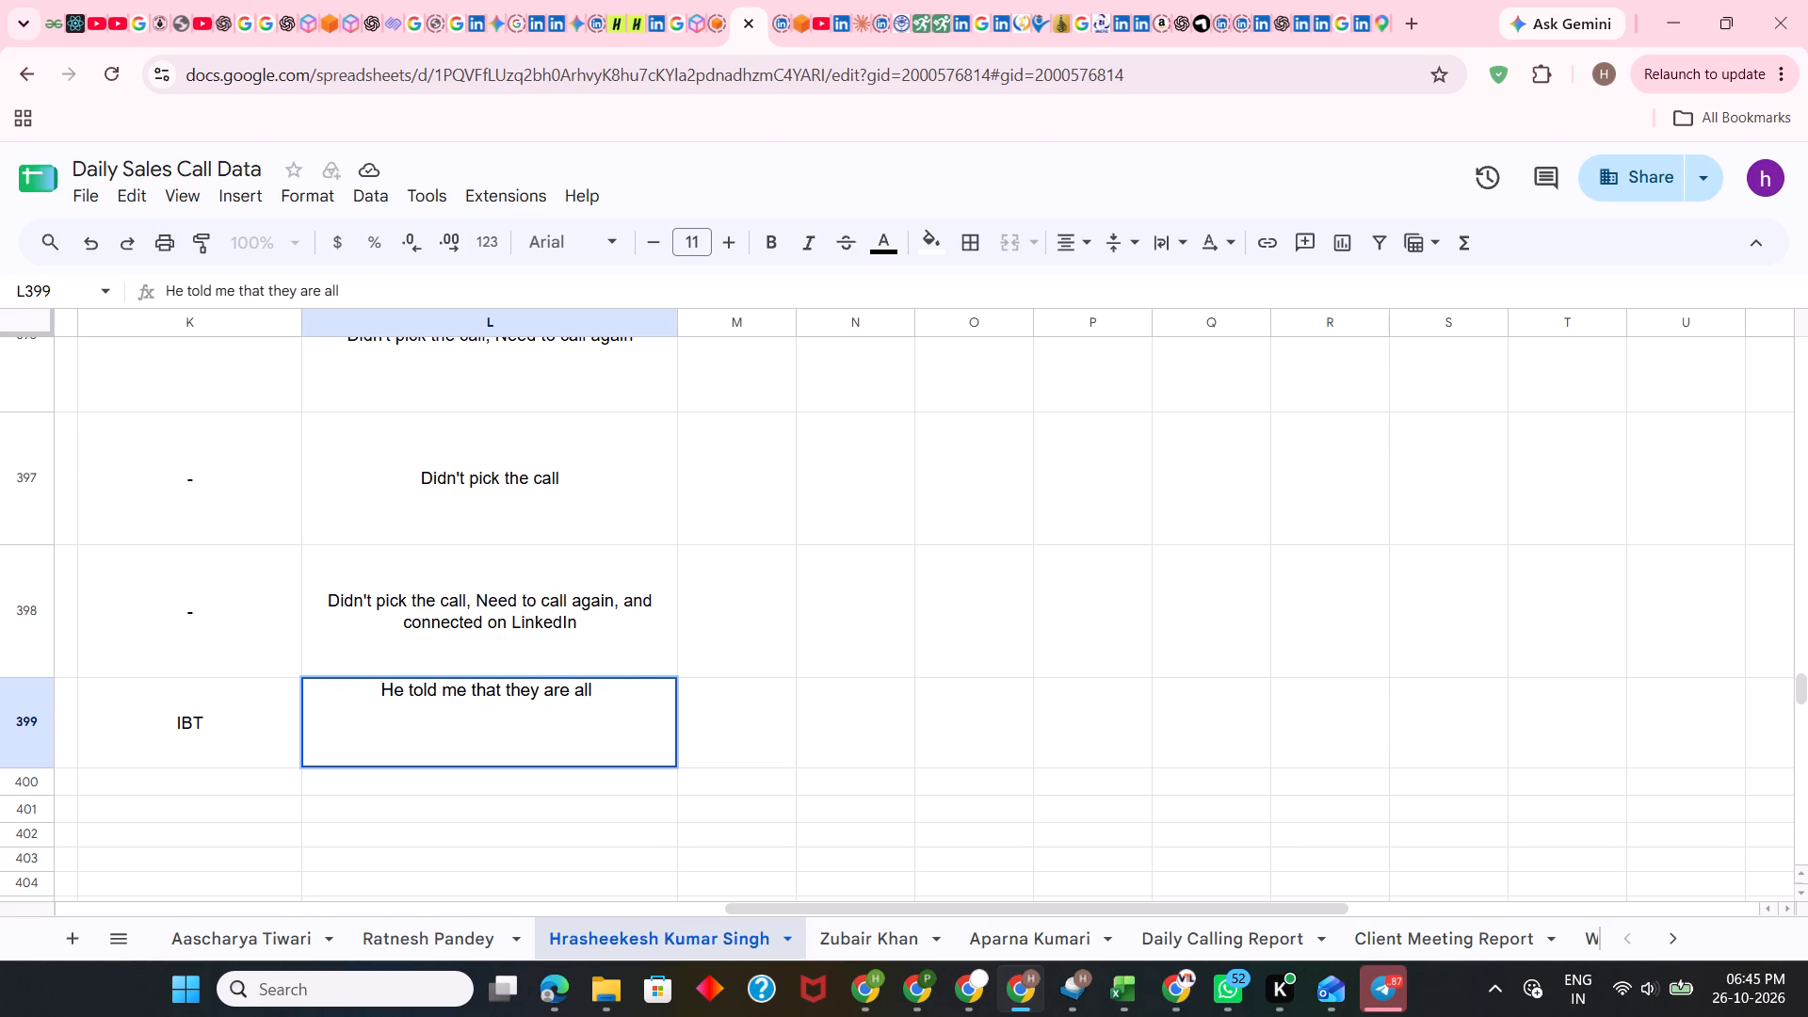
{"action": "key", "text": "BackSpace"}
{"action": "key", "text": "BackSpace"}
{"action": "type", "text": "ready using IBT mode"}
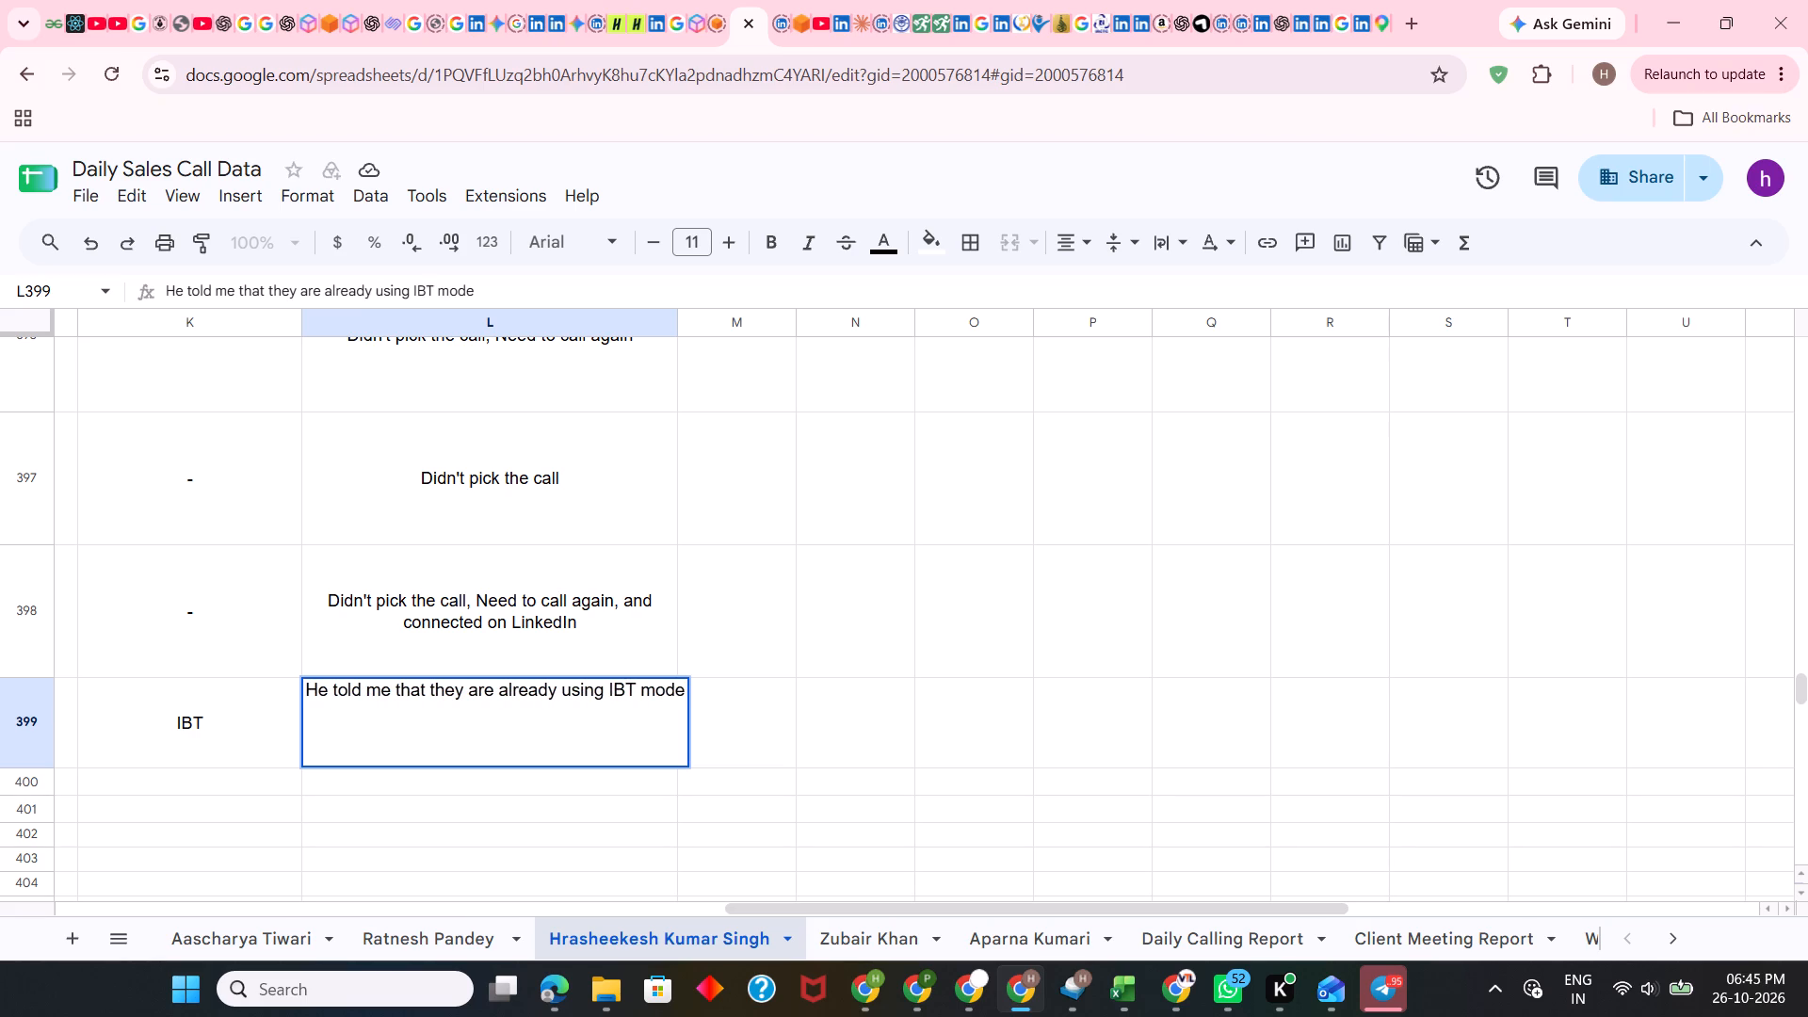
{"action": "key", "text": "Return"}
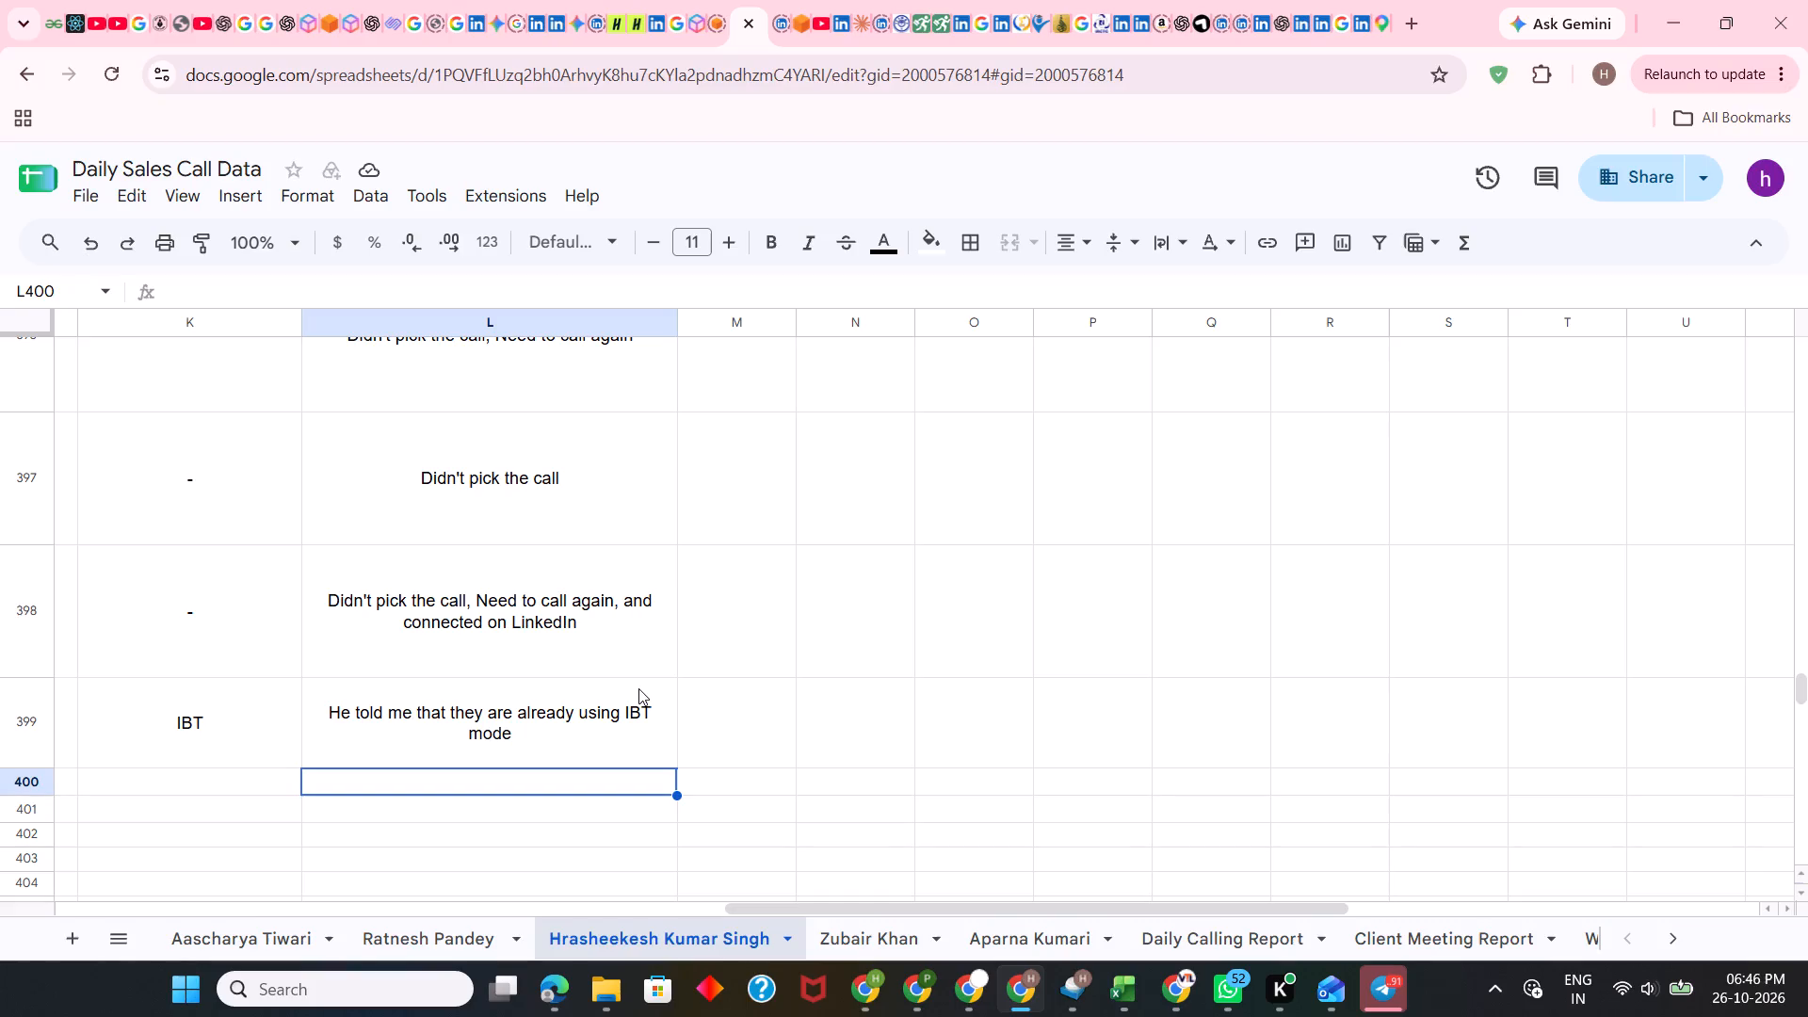
Review the 26-10-2026 company records and their remarks, from row 399 up to row 386.
{"action": "scroll", "coordinate": [638, 688], "scroll_direction": "up", "scroll_amount": 2}
{"action": "scroll", "coordinate": [638, 688], "scroll_direction": "right", "scroll_amount": 9}
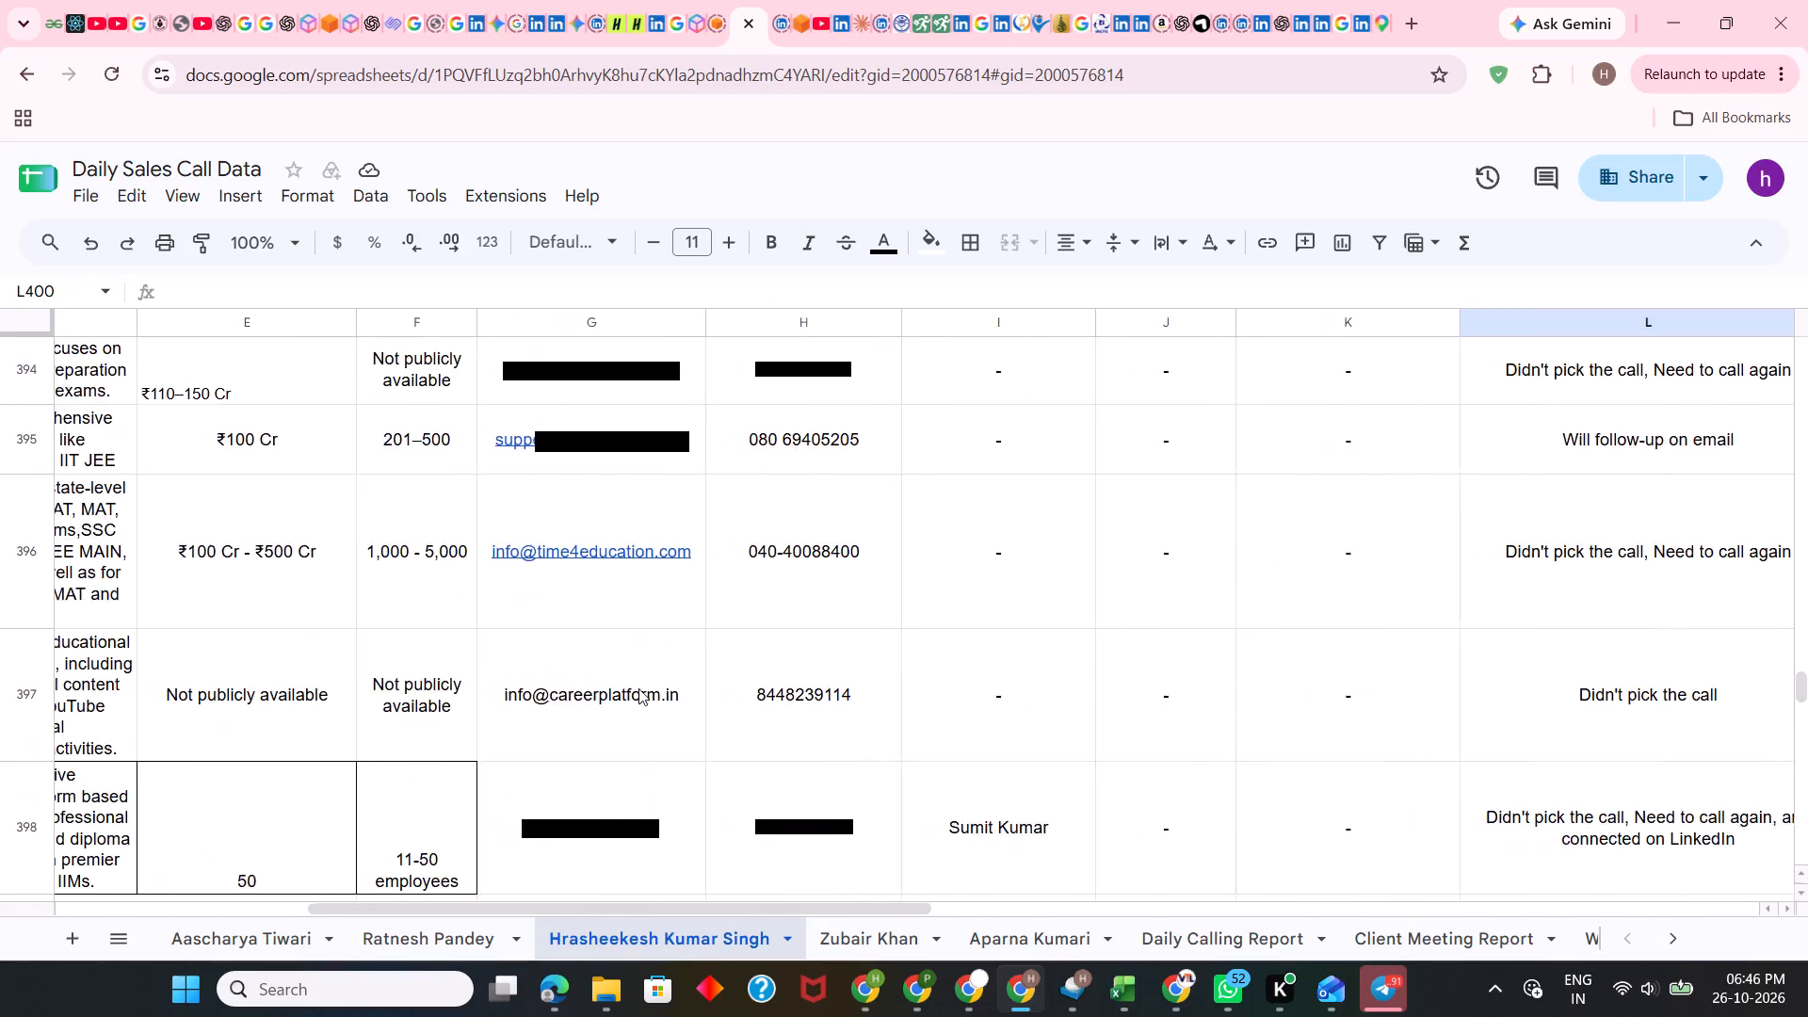
{"action": "scroll", "coordinate": [638, 688], "scroll_direction": "right", "scroll_amount": 7}
{"action": "scroll", "coordinate": [638, 688], "scroll_direction": "up", "scroll_amount": 5}
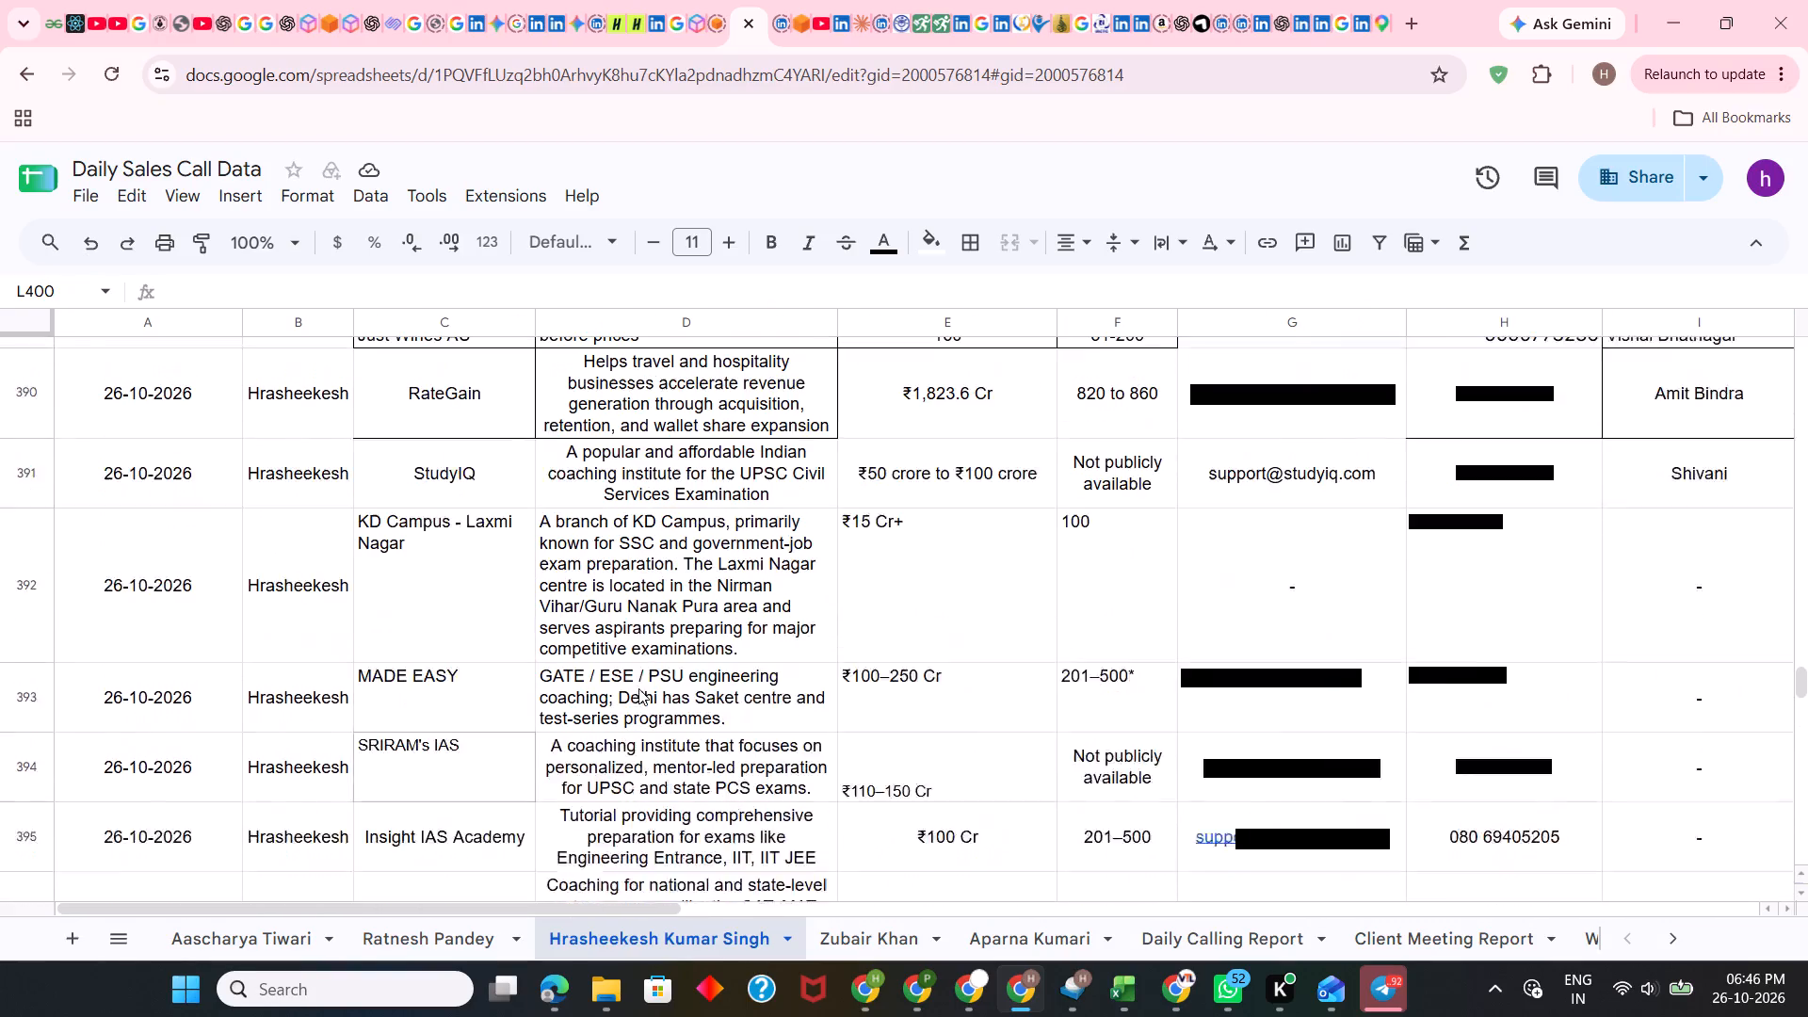
{"action": "scroll", "coordinate": [638, 688], "scroll_direction": "up", "scroll_amount": 1}
{"action": "left_click", "coordinate": [483, 532]}
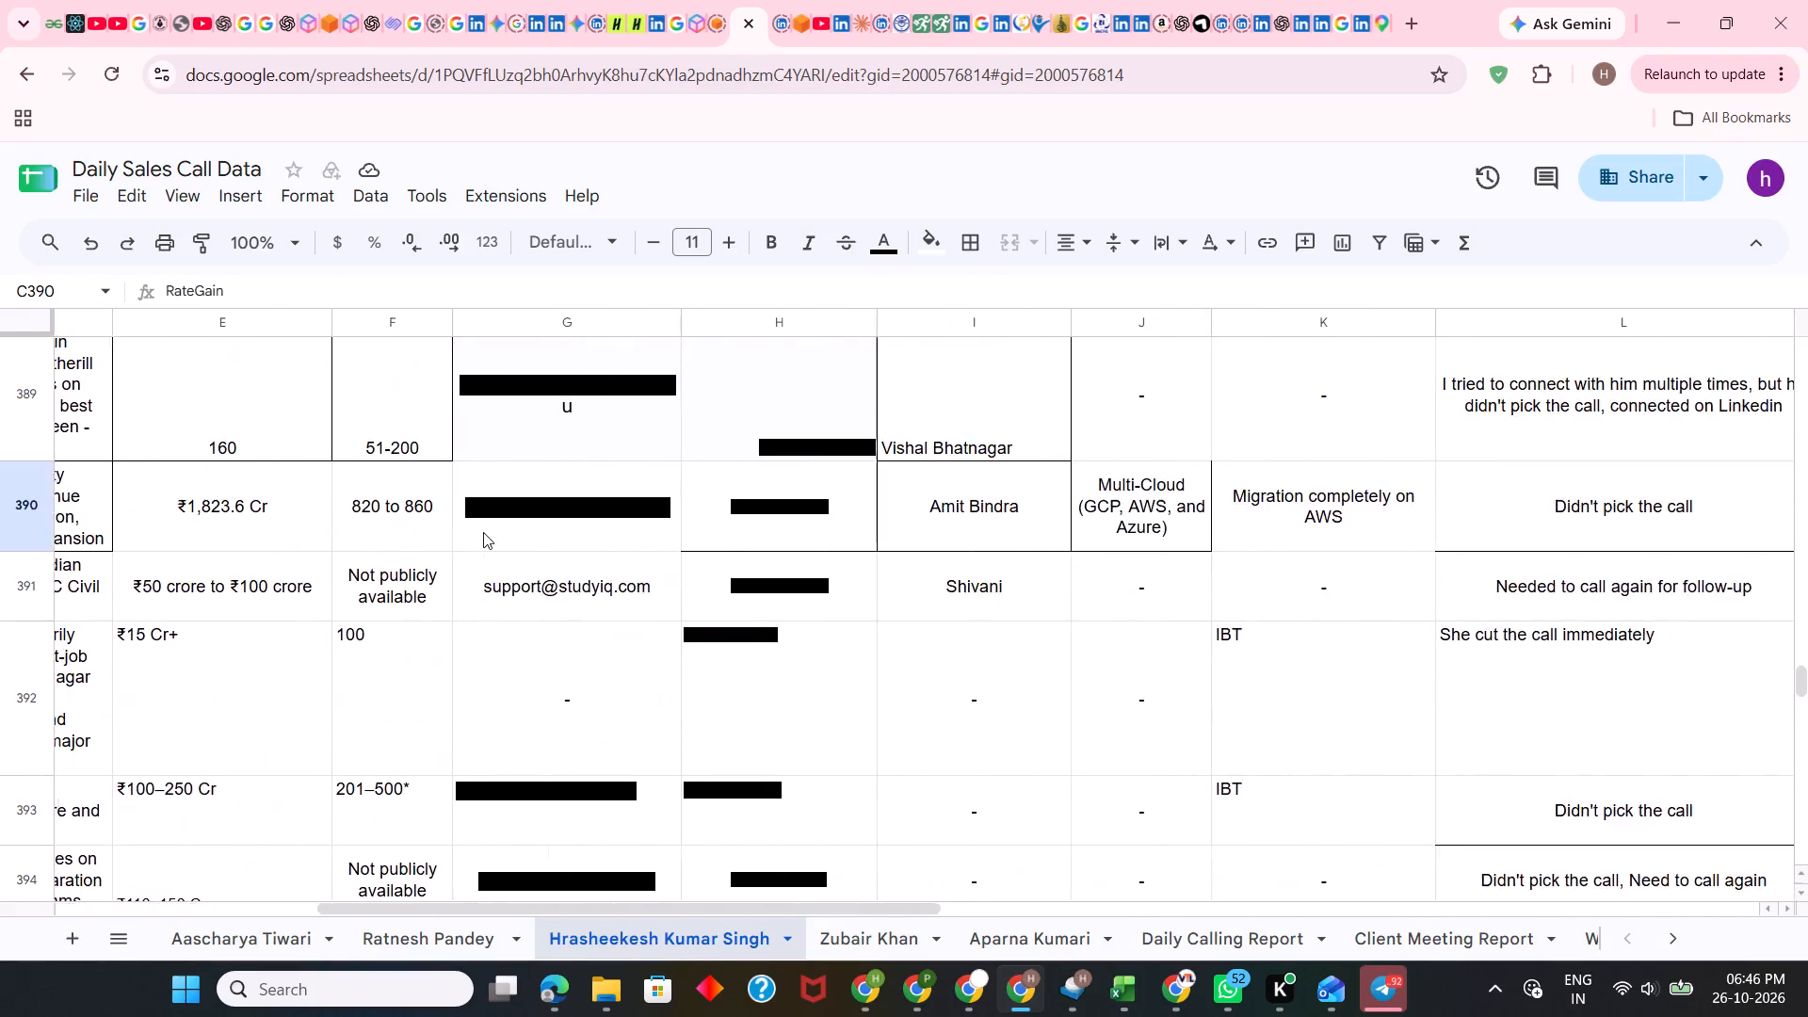
{"action": "scroll", "coordinate": [483, 532], "scroll_direction": "left", "scroll_amount": 6}
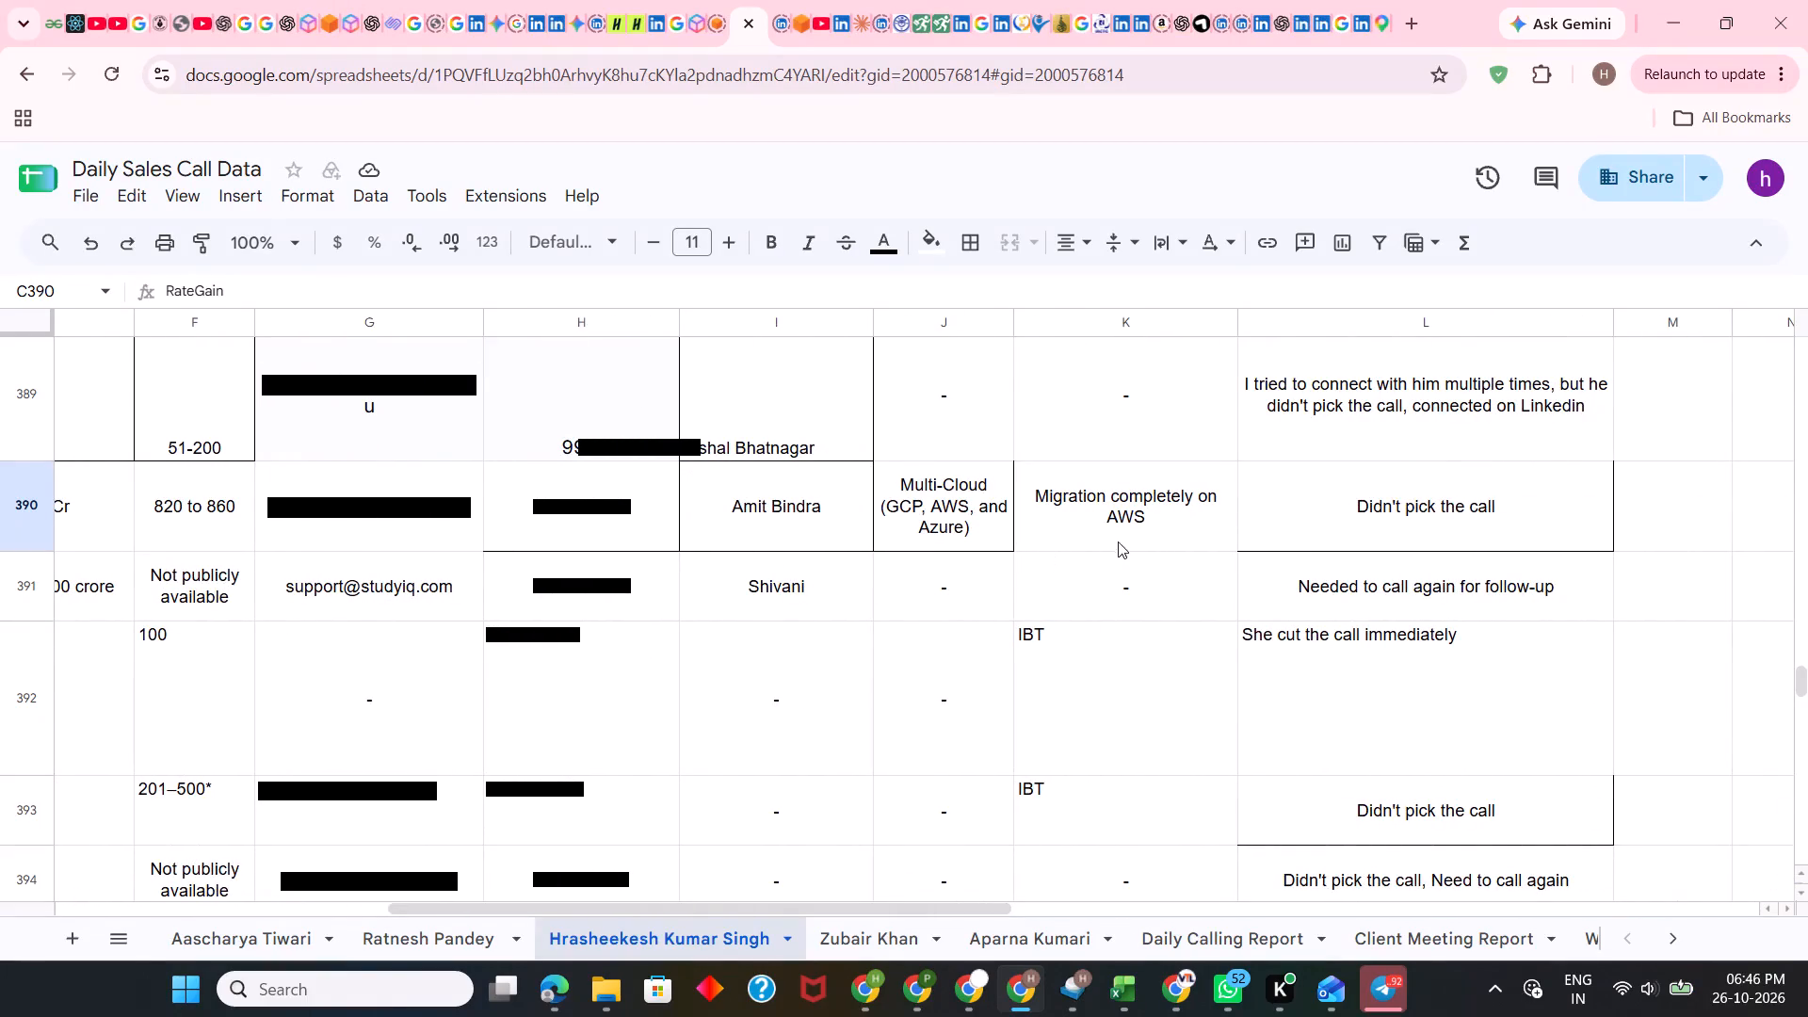
{"action": "scroll", "coordinate": [861, 546], "scroll_direction": "right", "scroll_amount": 10}
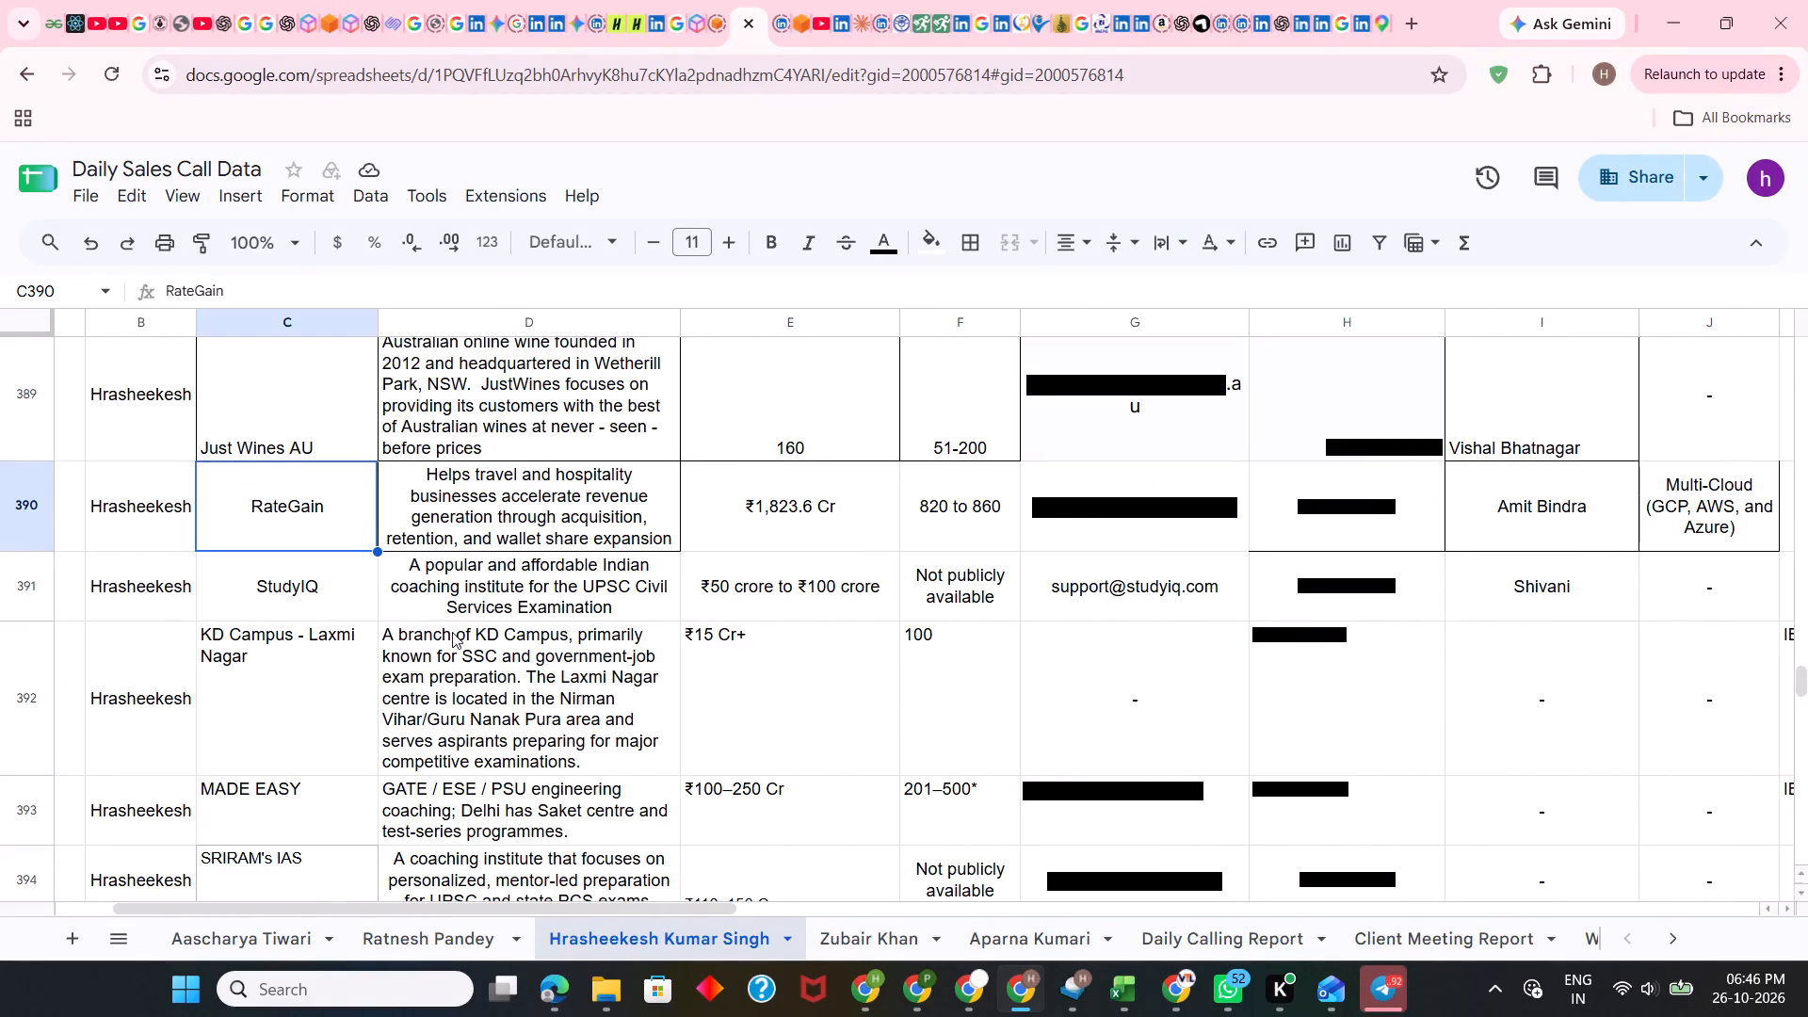
{"action": "scroll", "coordinate": [451, 634], "scroll_direction": "down", "scroll_amount": 5}
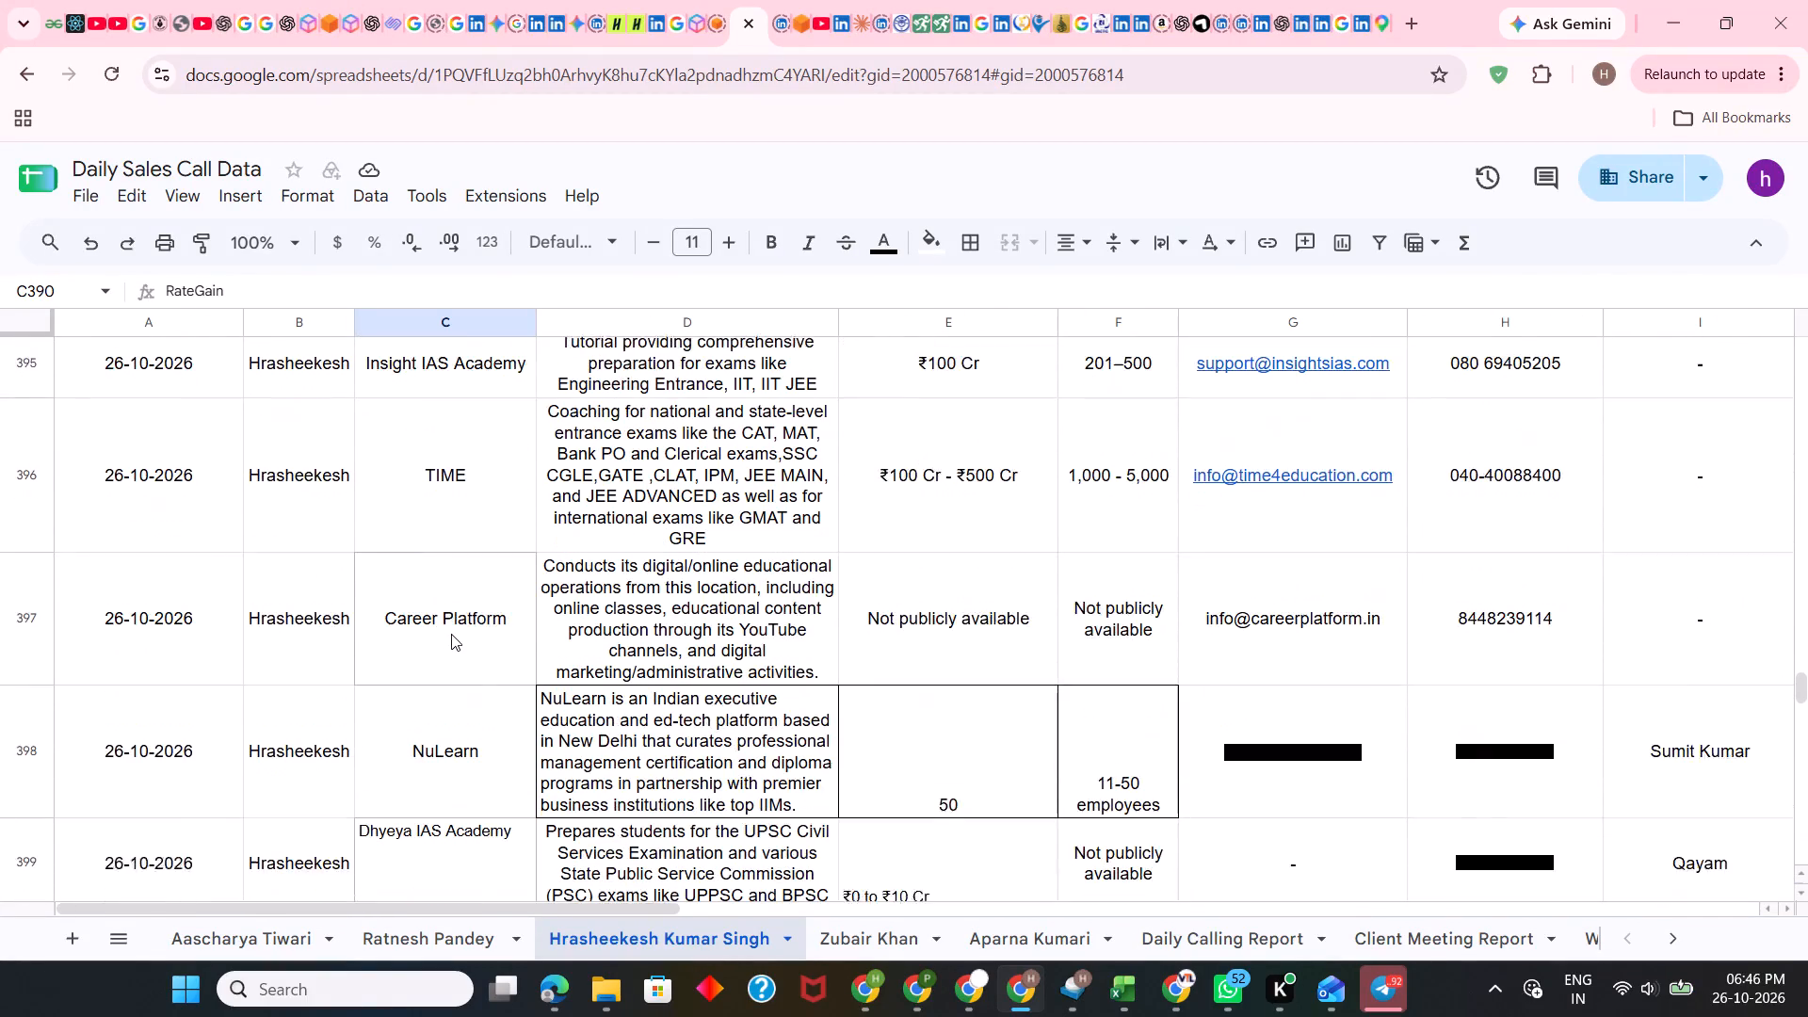
{"action": "scroll", "coordinate": [451, 634], "scroll_direction": "down", "scroll_amount": 2}
{"action": "left_click", "coordinate": [451, 634]}
{"action": "scroll", "coordinate": [451, 634], "scroll_direction": "left", "scroll_amount": 5}
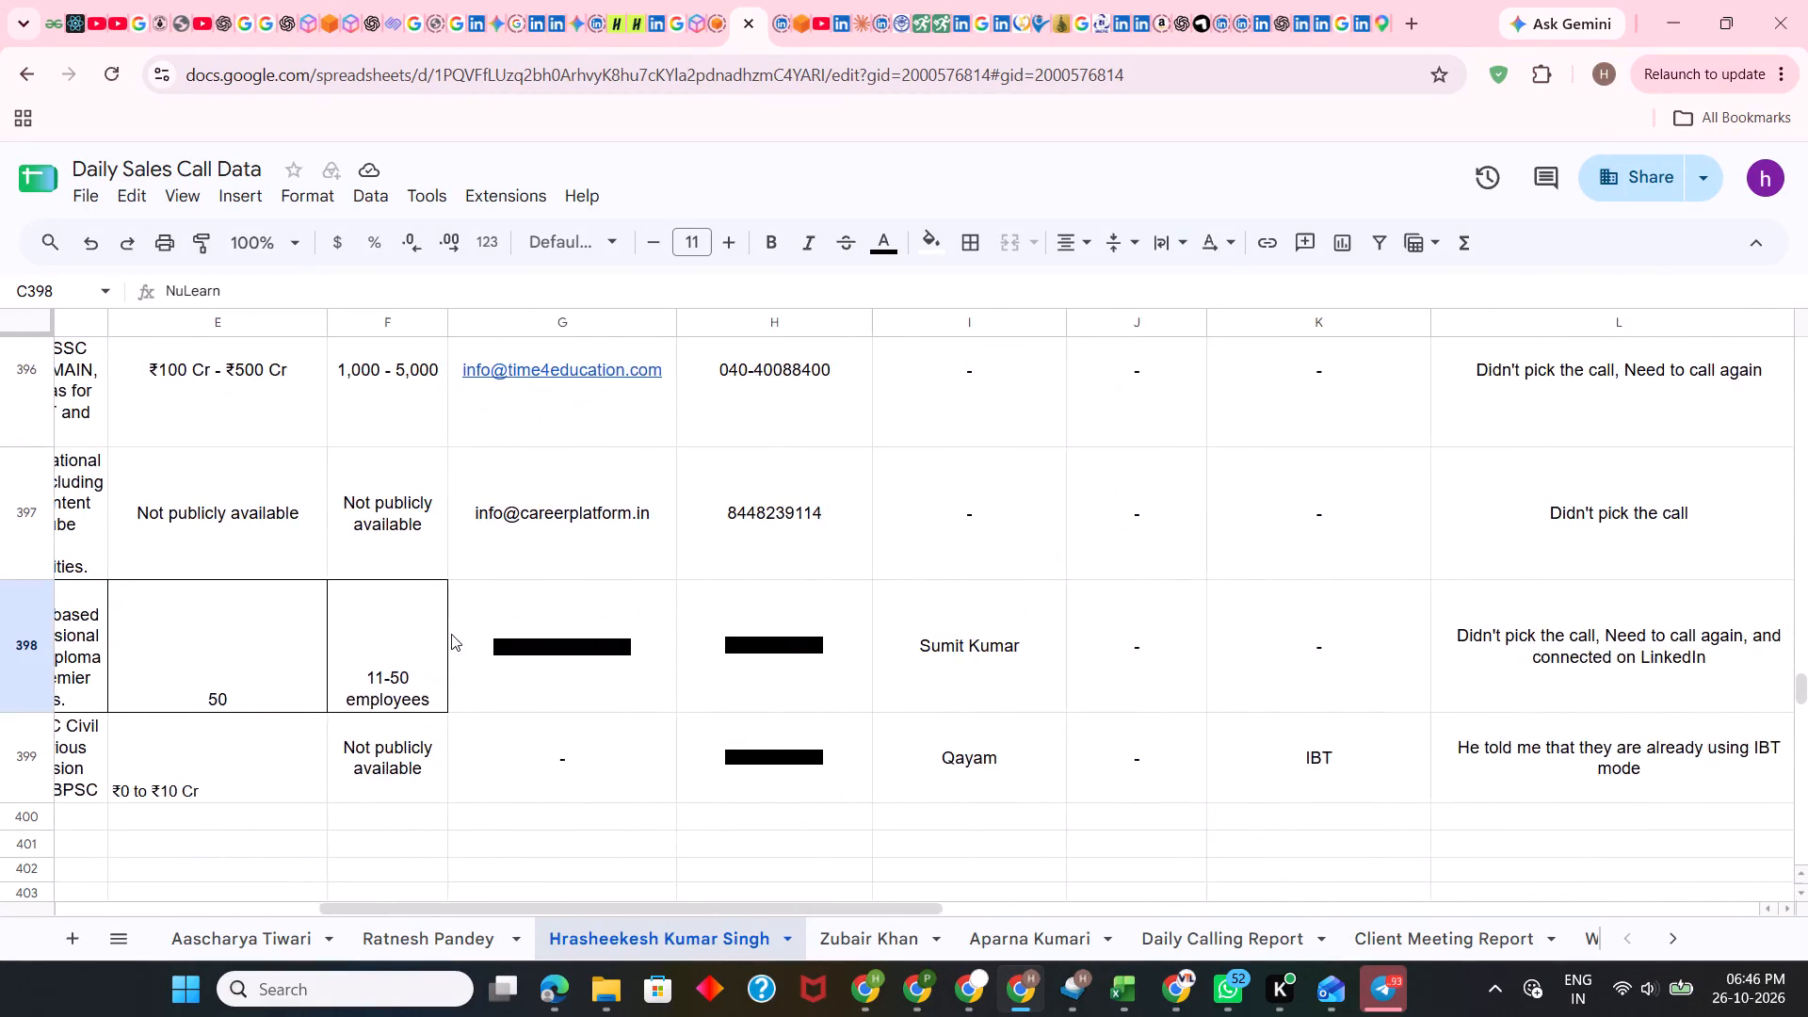
{"action": "scroll", "coordinate": [451, 634], "scroll_direction": "left", "scroll_amount": 2}
{"action": "scroll", "coordinate": [451, 634], "scroll_direction": "right", "scroll_amount": 9}
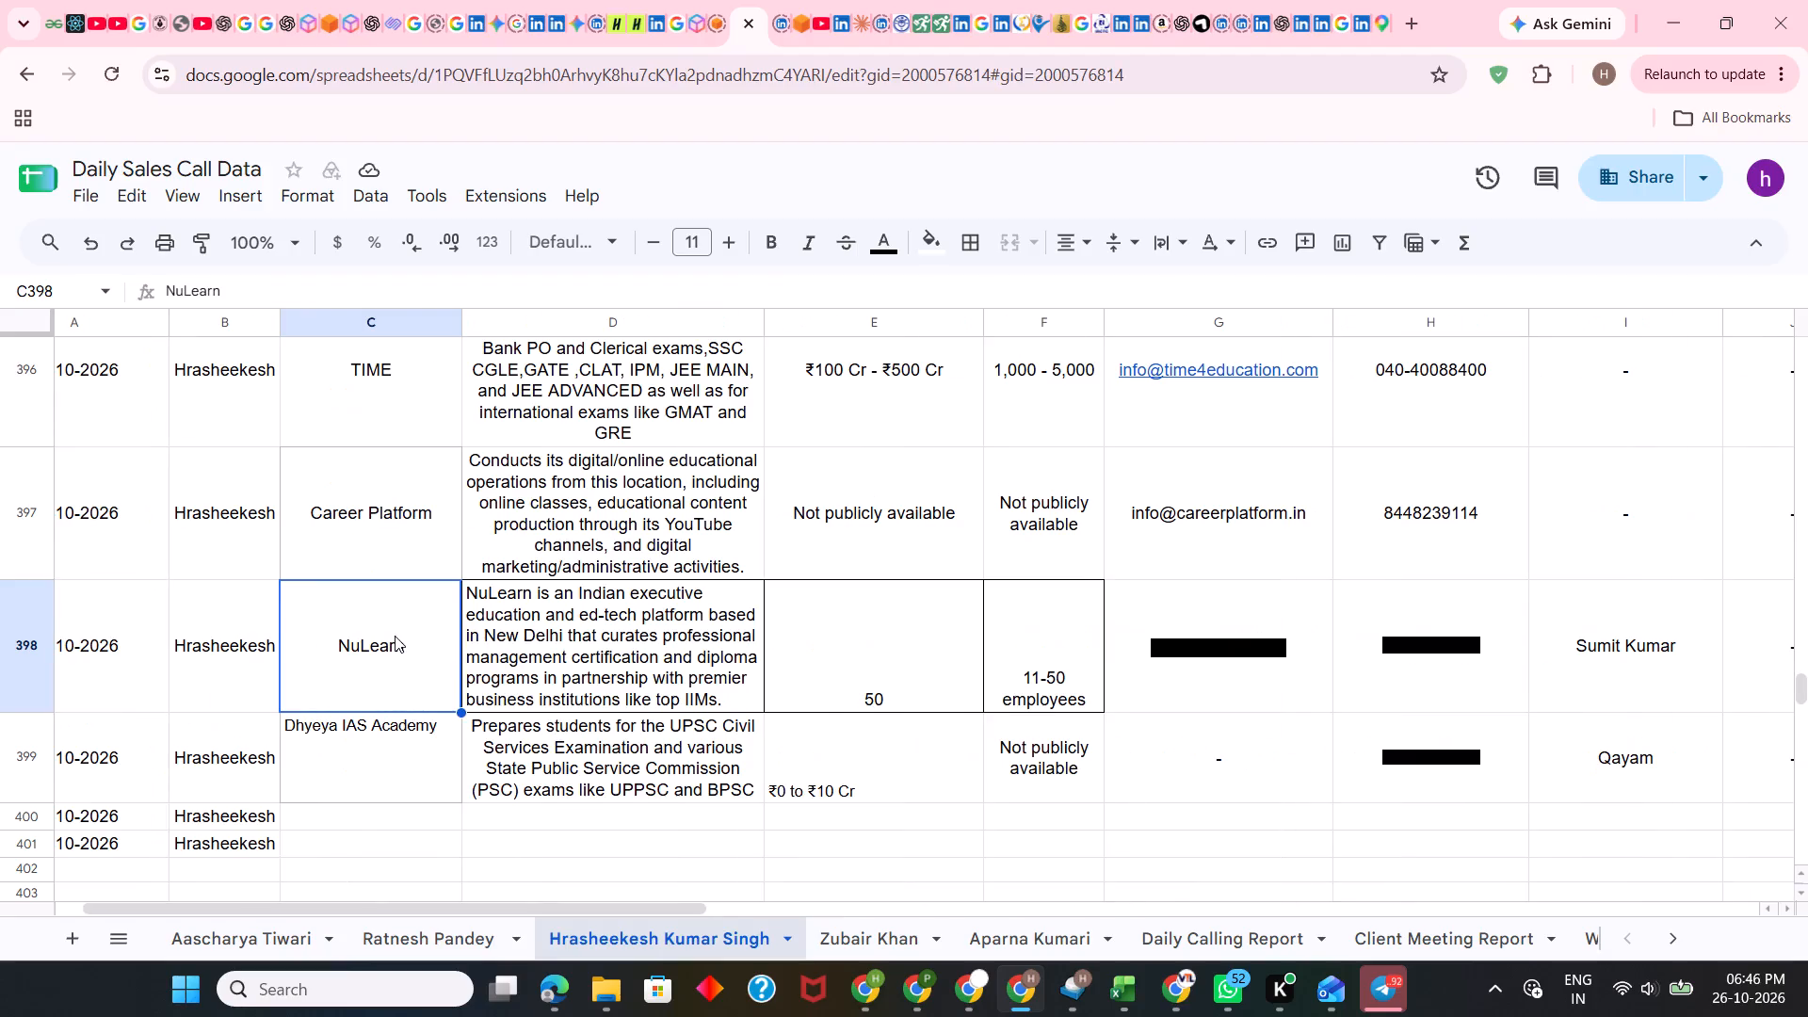
{"action": "scroll", "coordinate": [395, 636], "scroll_direction": "up", "scroll_amount": 6}
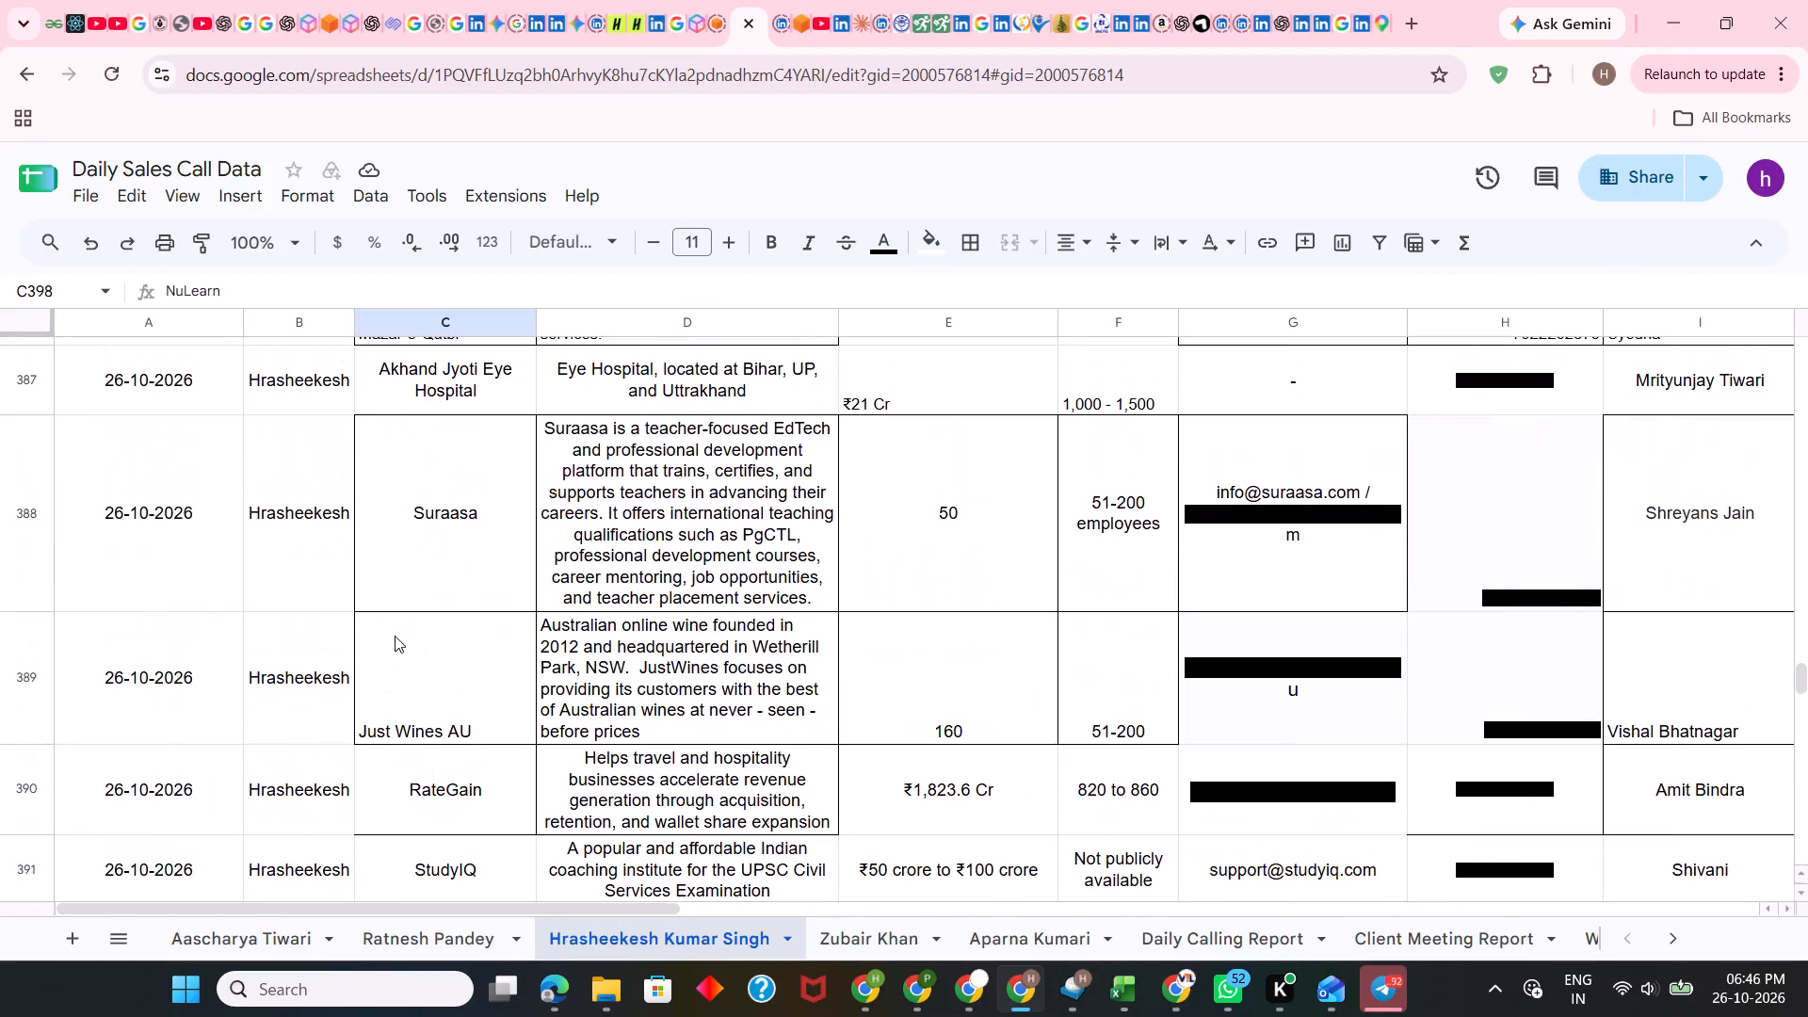
{"action": "scroll", "coordinate": [395, 636], "scroll_direction": "up", "scroll_amount": 1}
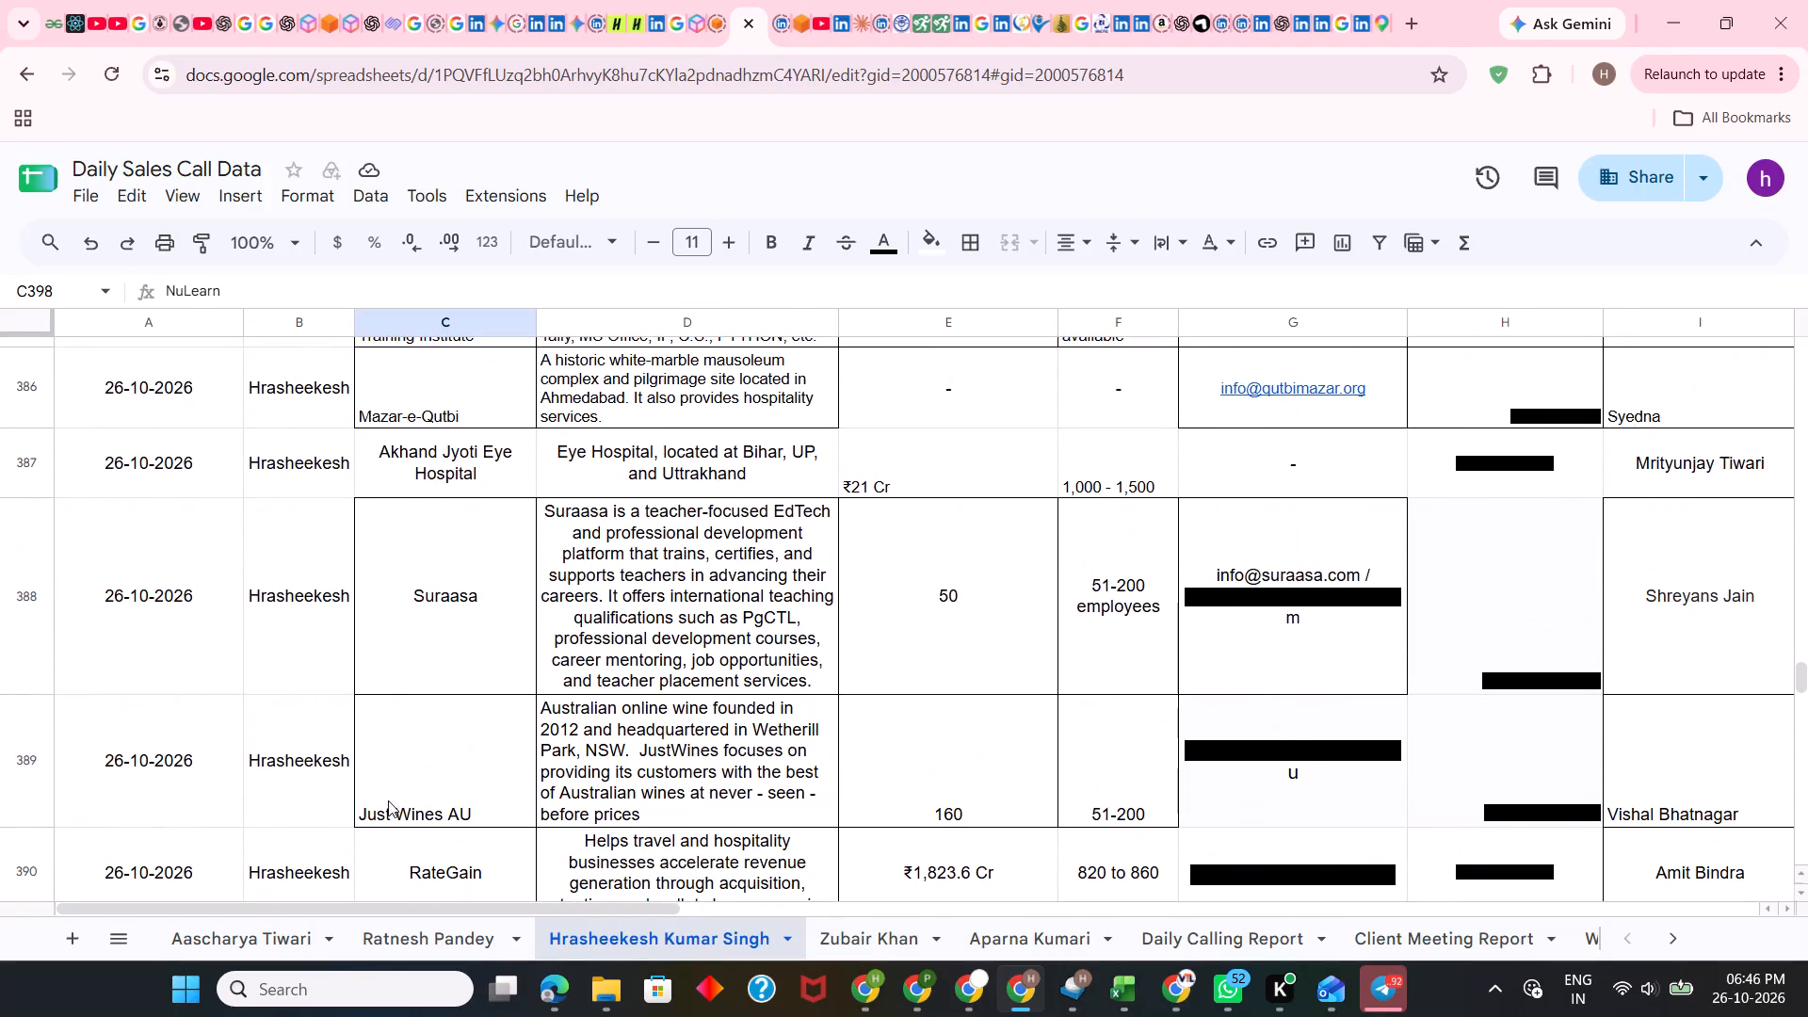
Check the Lal Bahadur Shashtri Training Institute record in row 385 across its columns, and the company names down to empty row 400.
{"action": "left_click", "coordinate": [388, 800]}
{"action": "key", "text": "Up"}
{"action": "key", "text": "Up"}
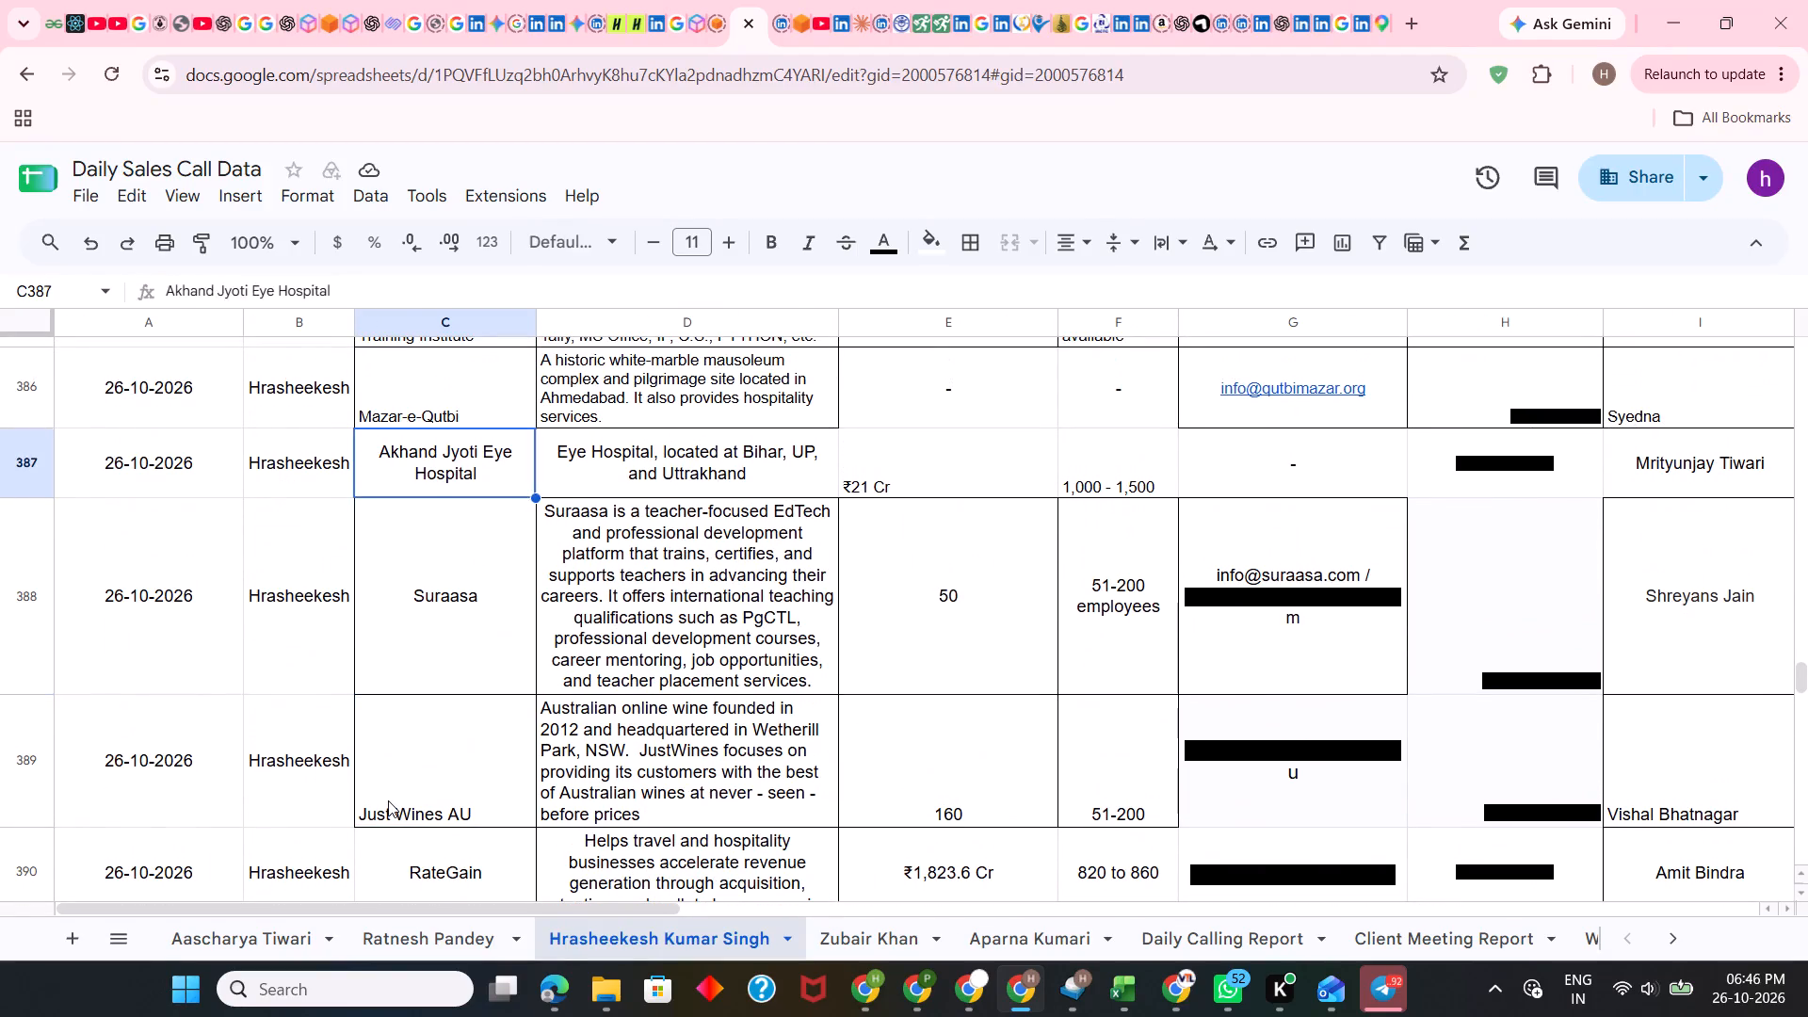
{"action": "key", "text": "Up"}
{"action": "key", "text": "Up"}
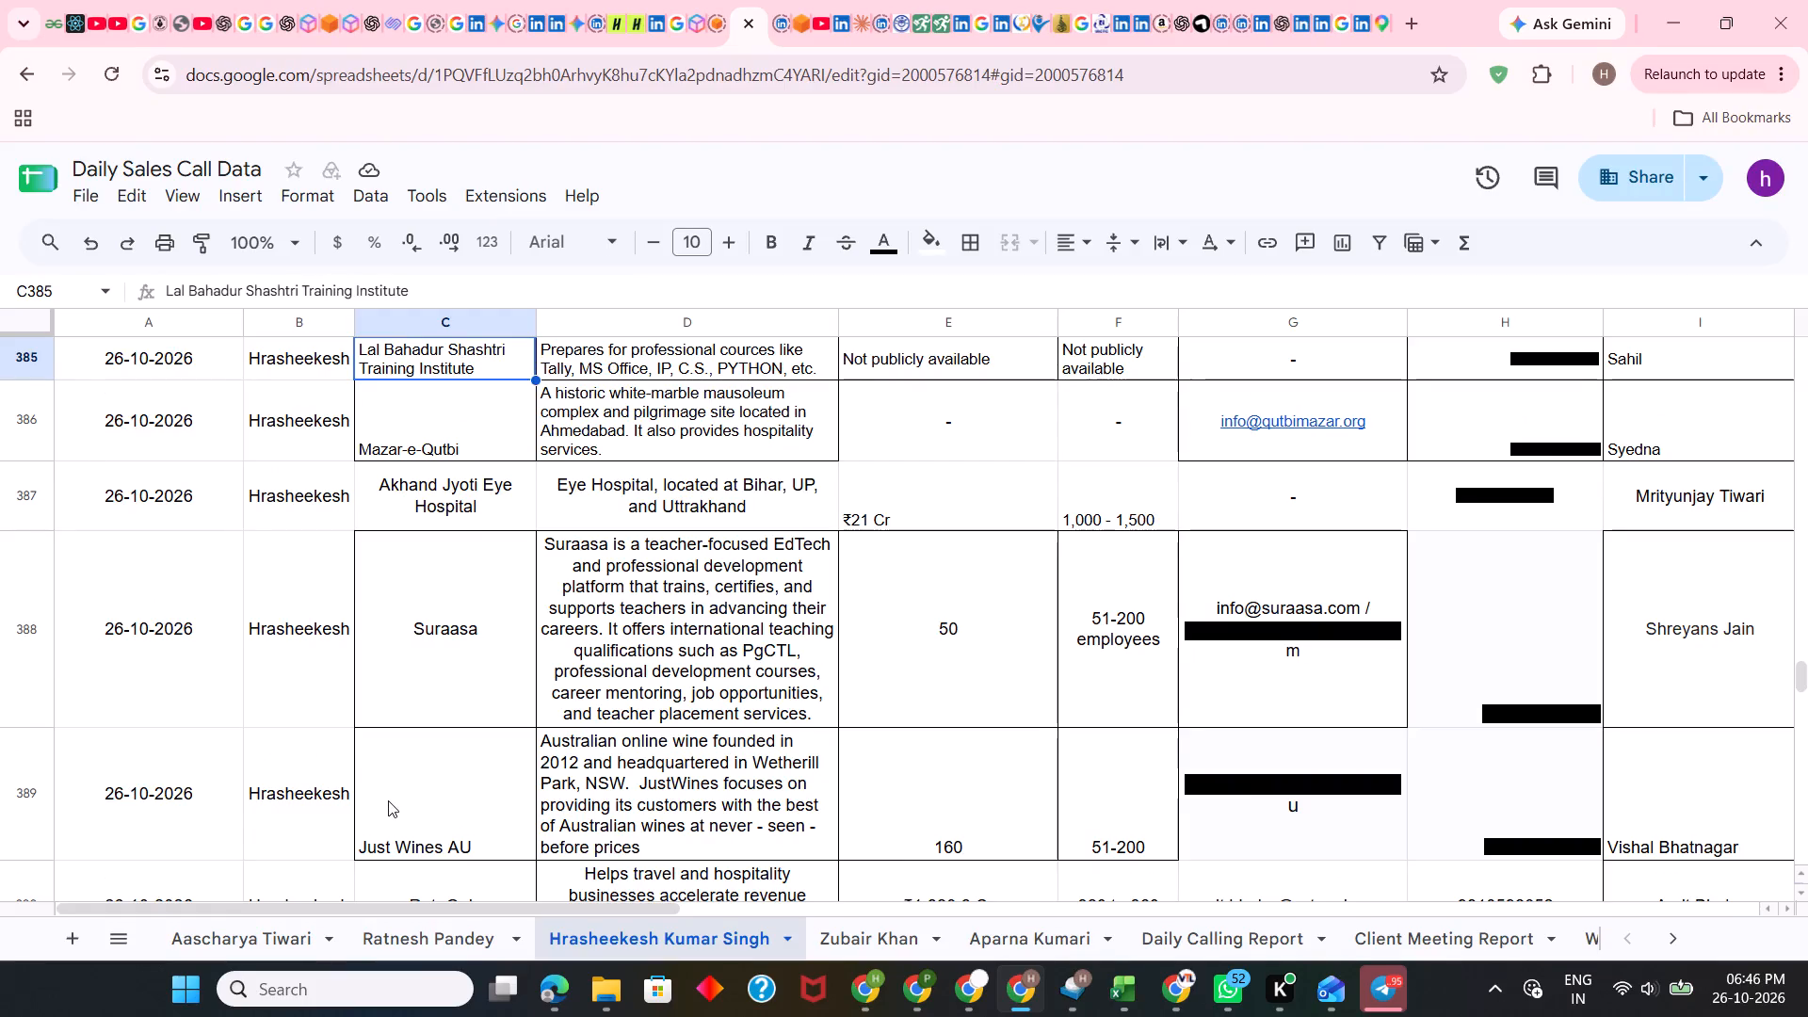
{"action": "key", "text": "Right"}
{"action": "key", "text": "Right"}
{"action": "key", "text": "Right"}
{"action": "key", "text": "Right"}
{"action": "key", "text": "Right"}
{"action": "key", "text": "Right"}
{"action": "key", "text": "Right"}
{"action": "key", "text": "Right"}
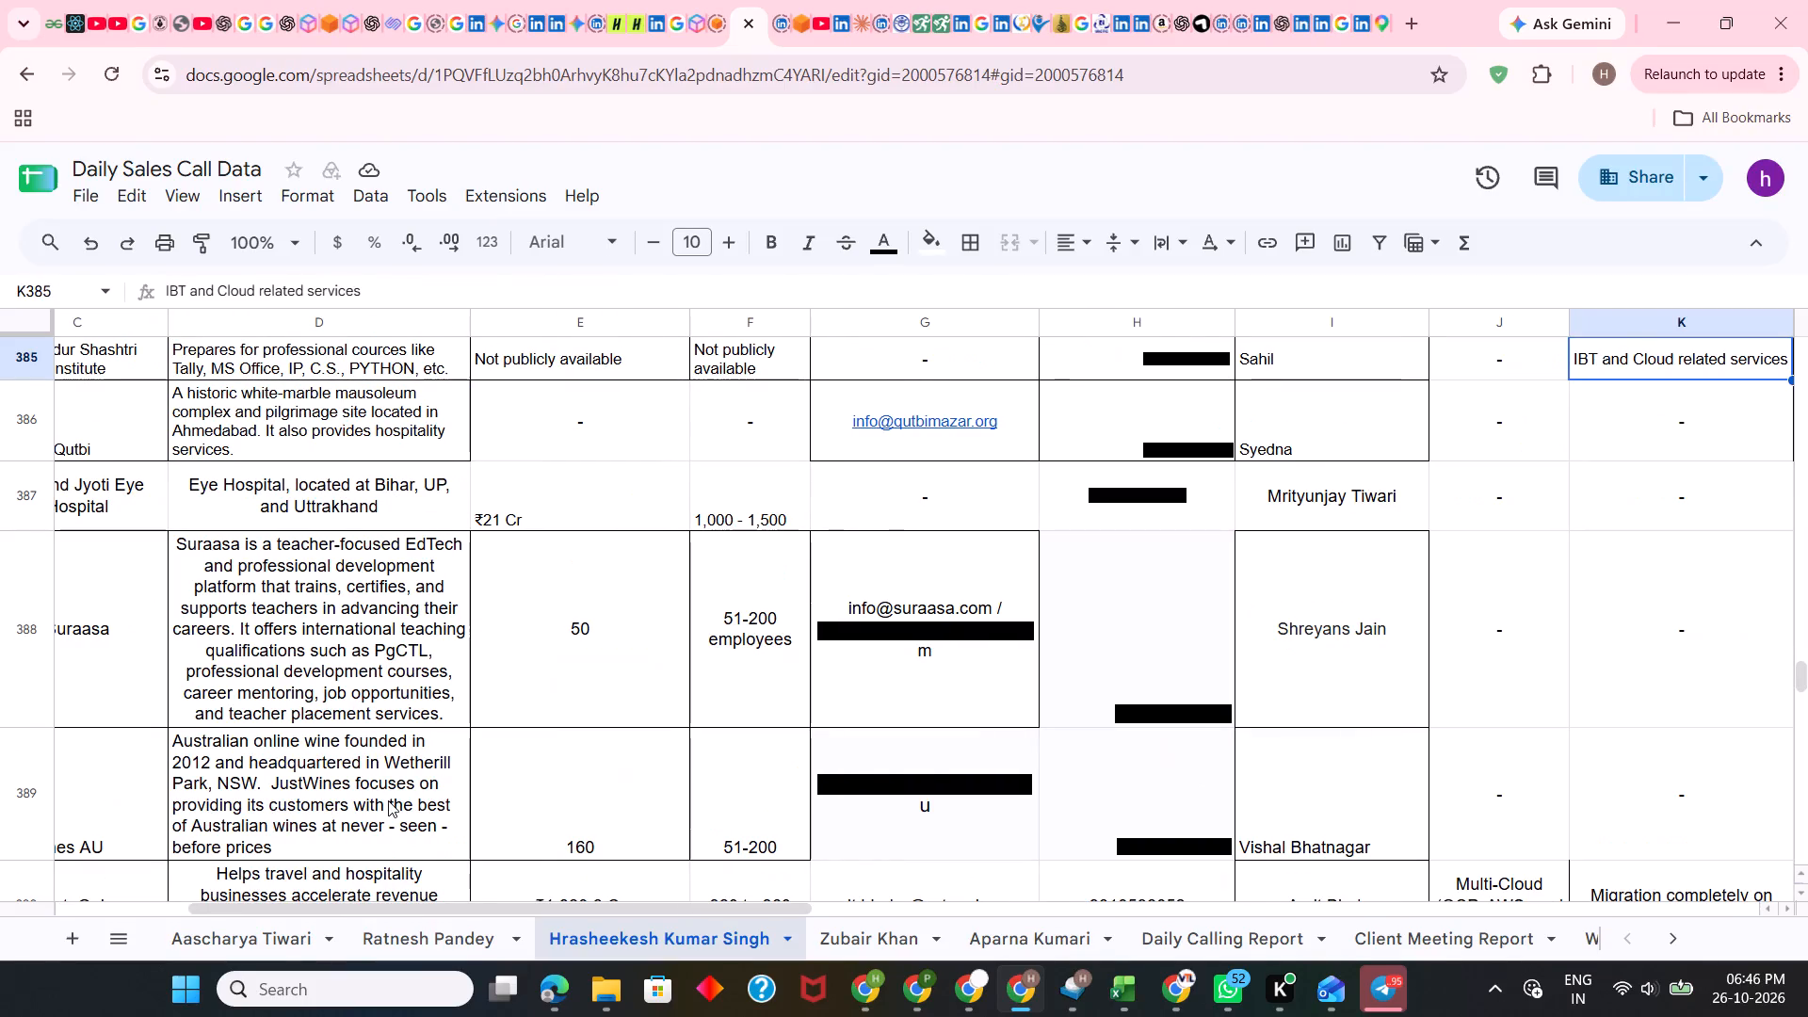
{"action": "key", "text": "Left"}
{"action": "key", "text": "Left"}
{"action": "key", "text": "Left"}
{"action": "key", "text": "Left"}
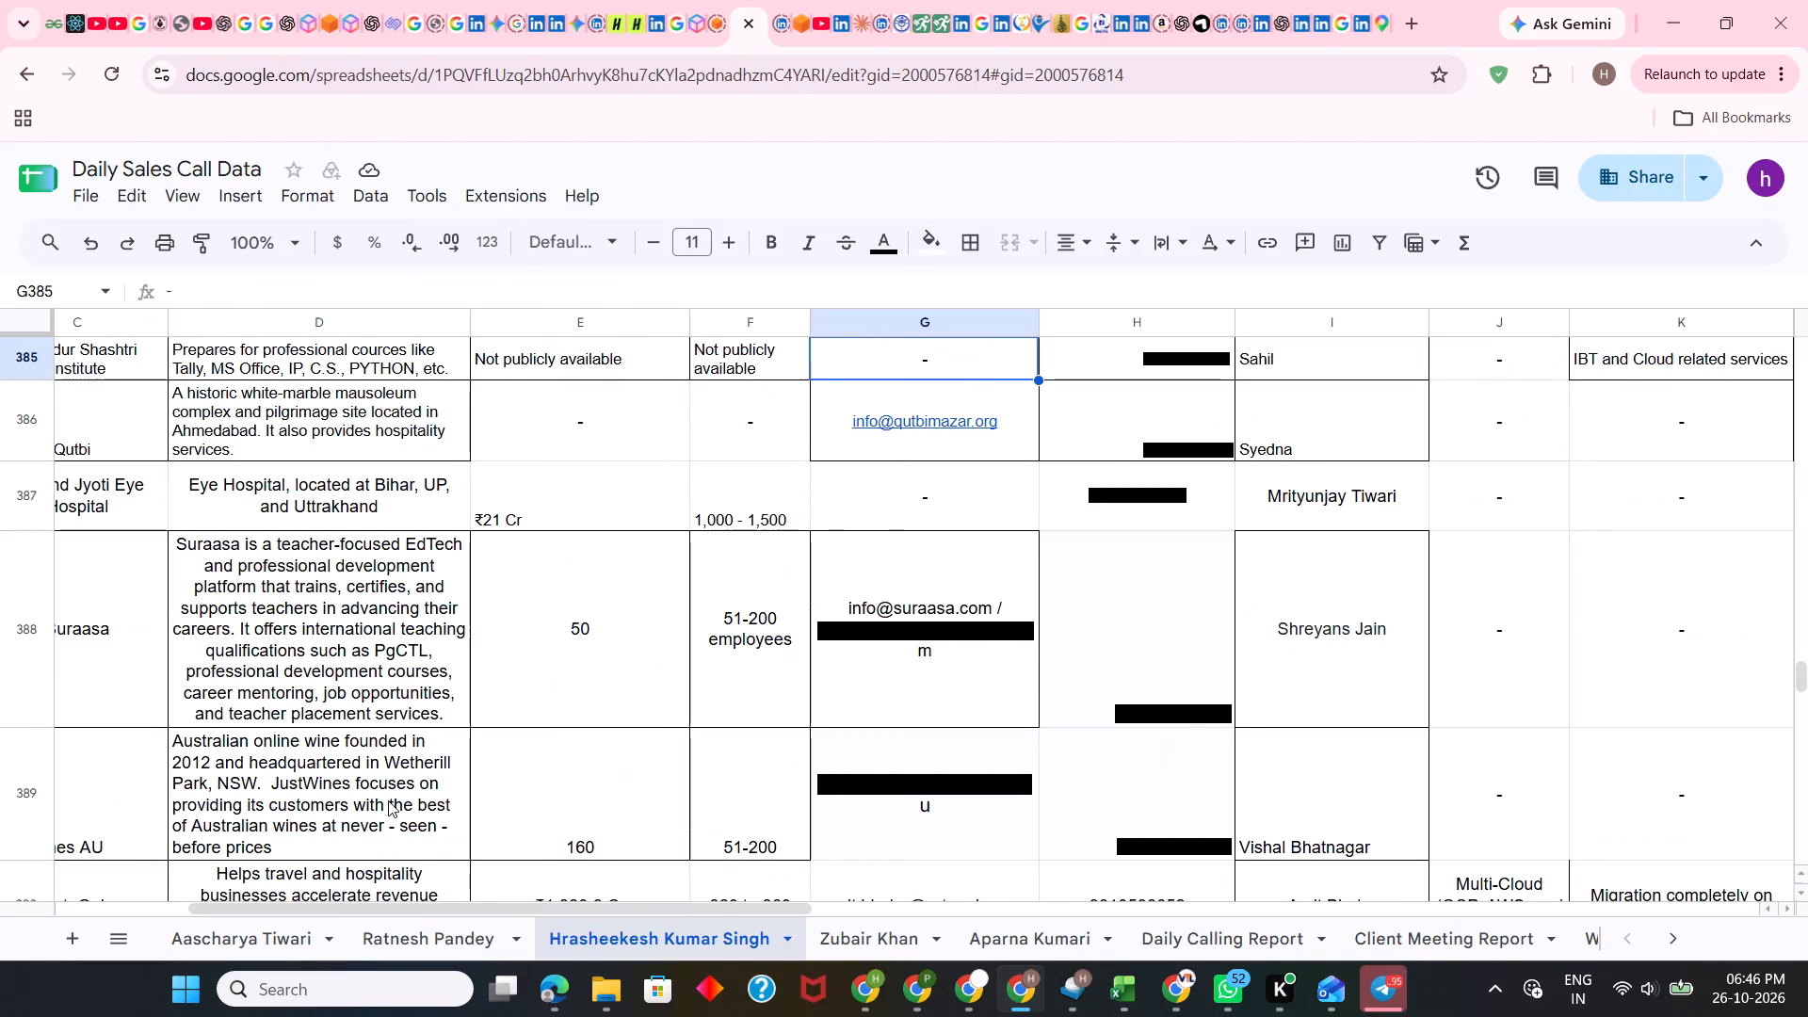
{"action": "key", "text": "Left"}
{"action": "key", "text": "Left"}
{"action": "key", "text": "Left"}
{"action": "key", "text": "Left"}
{"action": "key", "text": "Left"}
{"action": "key", "text": "Left"}
{"action": "key", "text": "Left"}
{"action": "key", "text": "Left"}
{"action": "key", "text": "Left"}
{"action": "key", "text": "Left"}
{"action": "key", "text": "Left"}
{"action": "key", "text": "Left"}
{"action": "key", "text": "Left"}
{"action": "key", "text": "Left"}
{"action": "key", "text": "Right"}
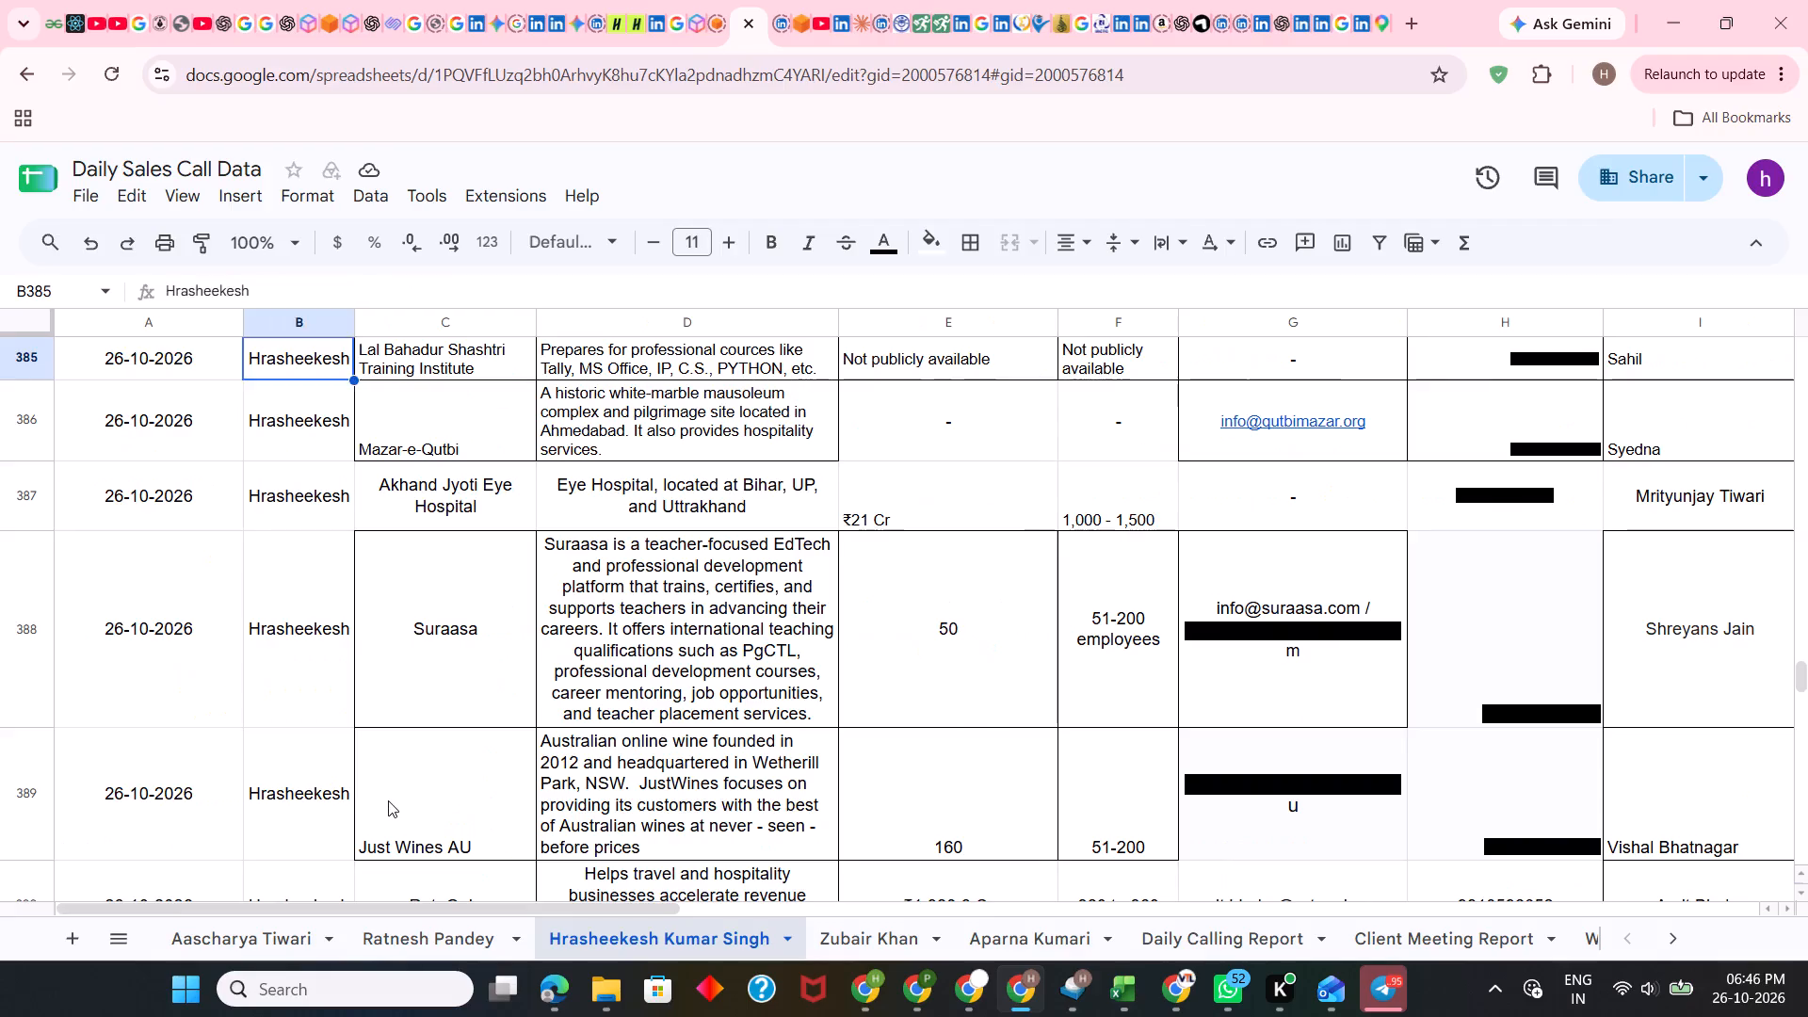
{"action": "key", "text": "Right"}
{"action": "key", "text": "Down"}
{"action": "key", "text": "Down"}
{"action": "key", "text": "Down"}
{"action": "key", "text": "Down"}
{"action": "key", "text": "Down"}
{"action": "key", "text": "Down"}
{"action": "key", "text": "Down"}
{"action": "key", "text": "Down"}
{"action": "key", "text": "Down"}
{"action": "key", "text": "Down"}
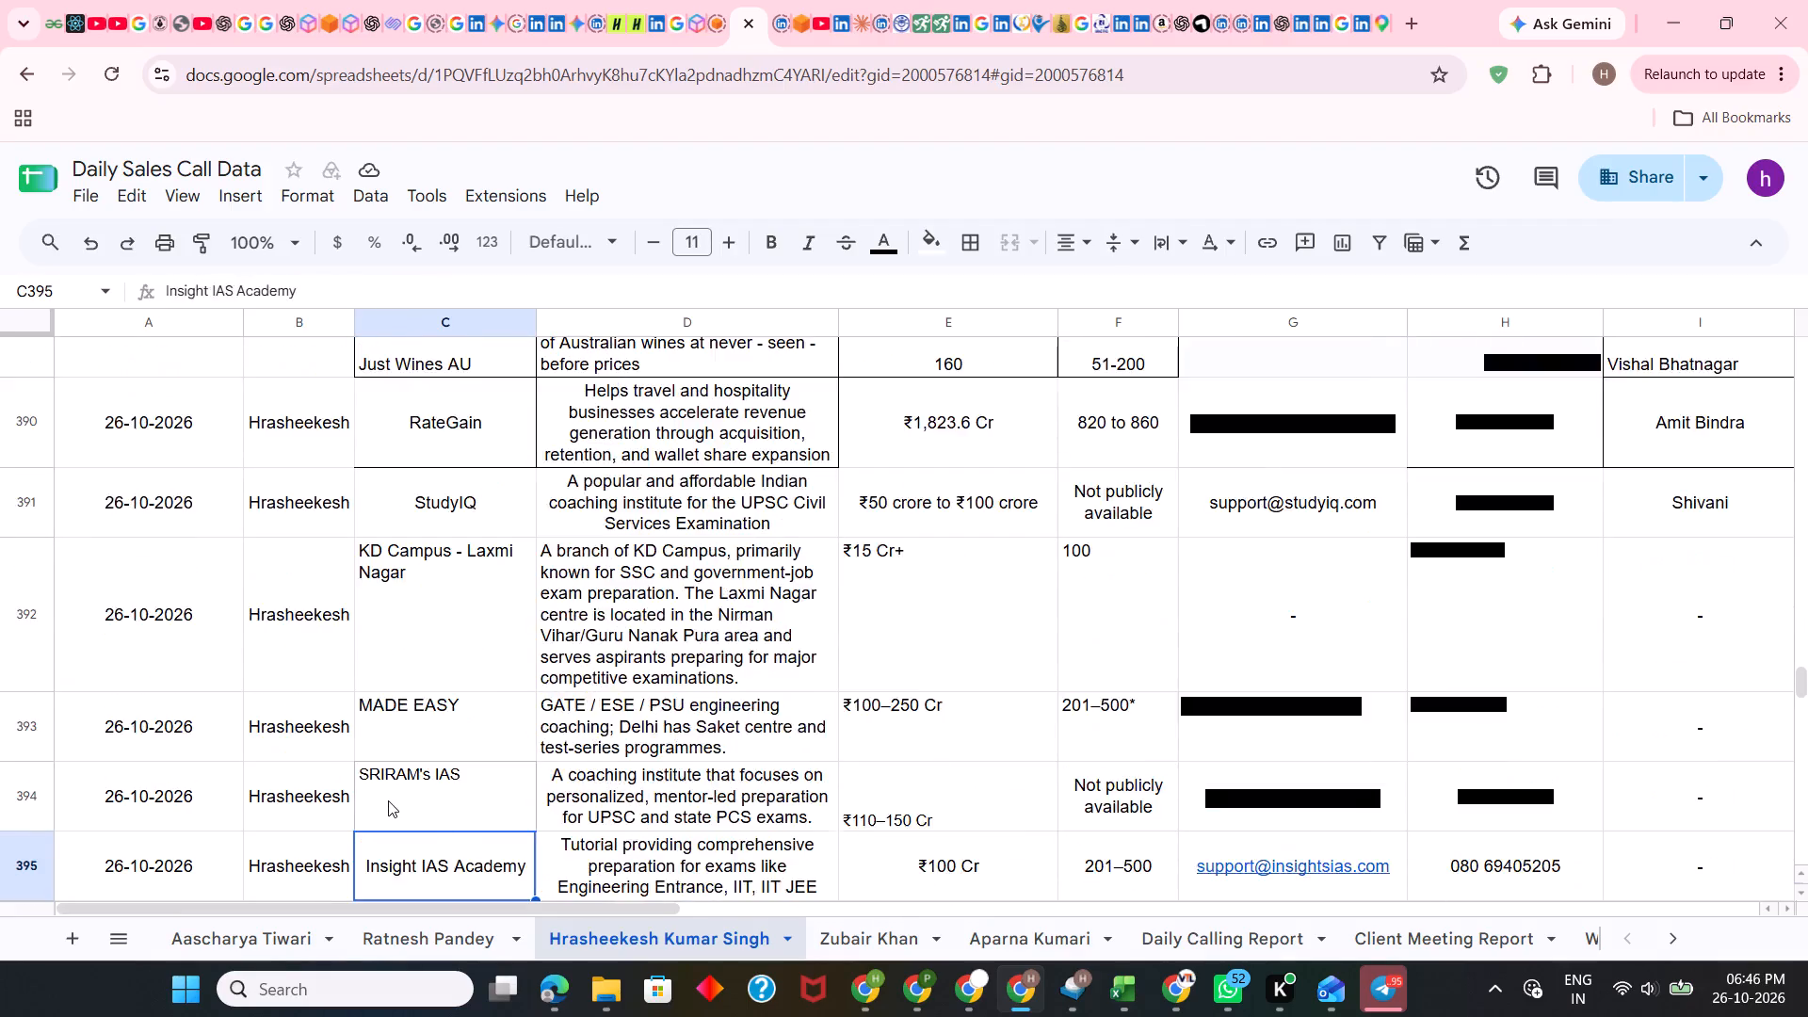
{"action": "key", "text": "Down"}
{"action": "key", "text": "Down"}
{"action": "key", "text": "Down"}
{"action": "key", "text": "Down"}
{"action": "key", "text": "Down"}
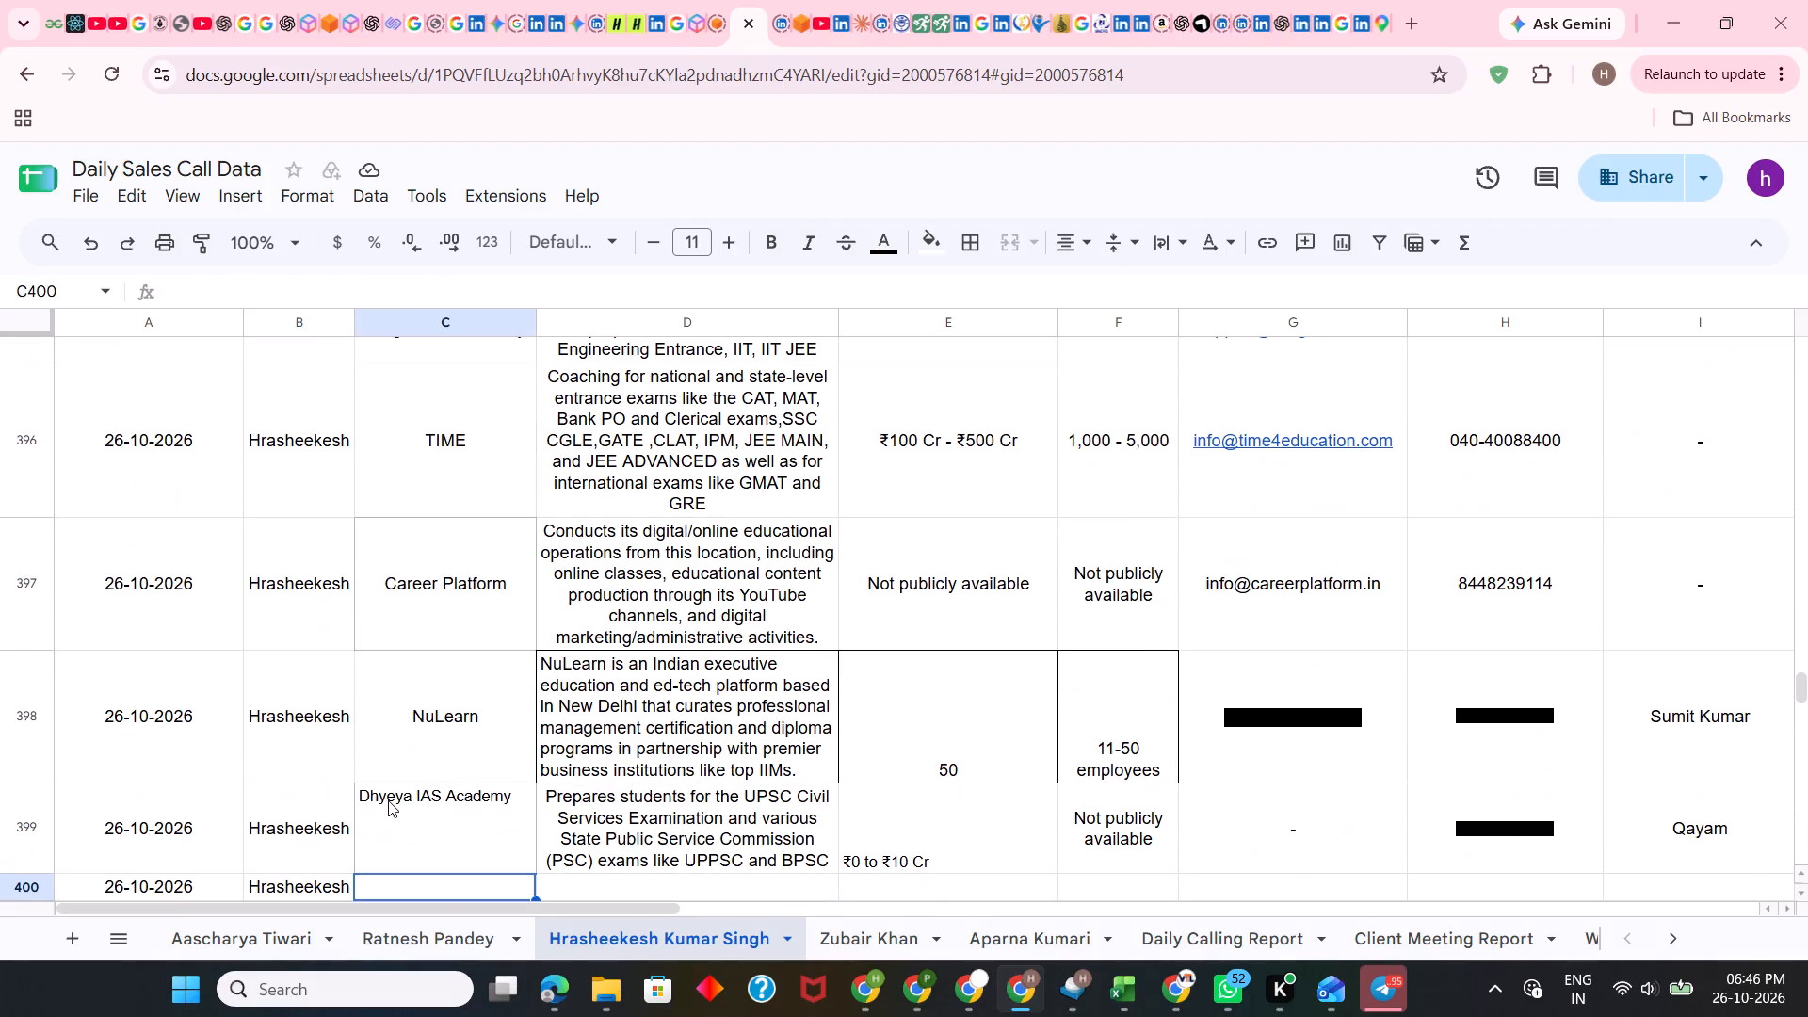
Clear the date and name entries from the two unused 26-10-2026 rows, 400 and 401.
{"action": "scroll", "coordinate": [388, 800], "scroll_direction": "right", "scroll_amount": 1}
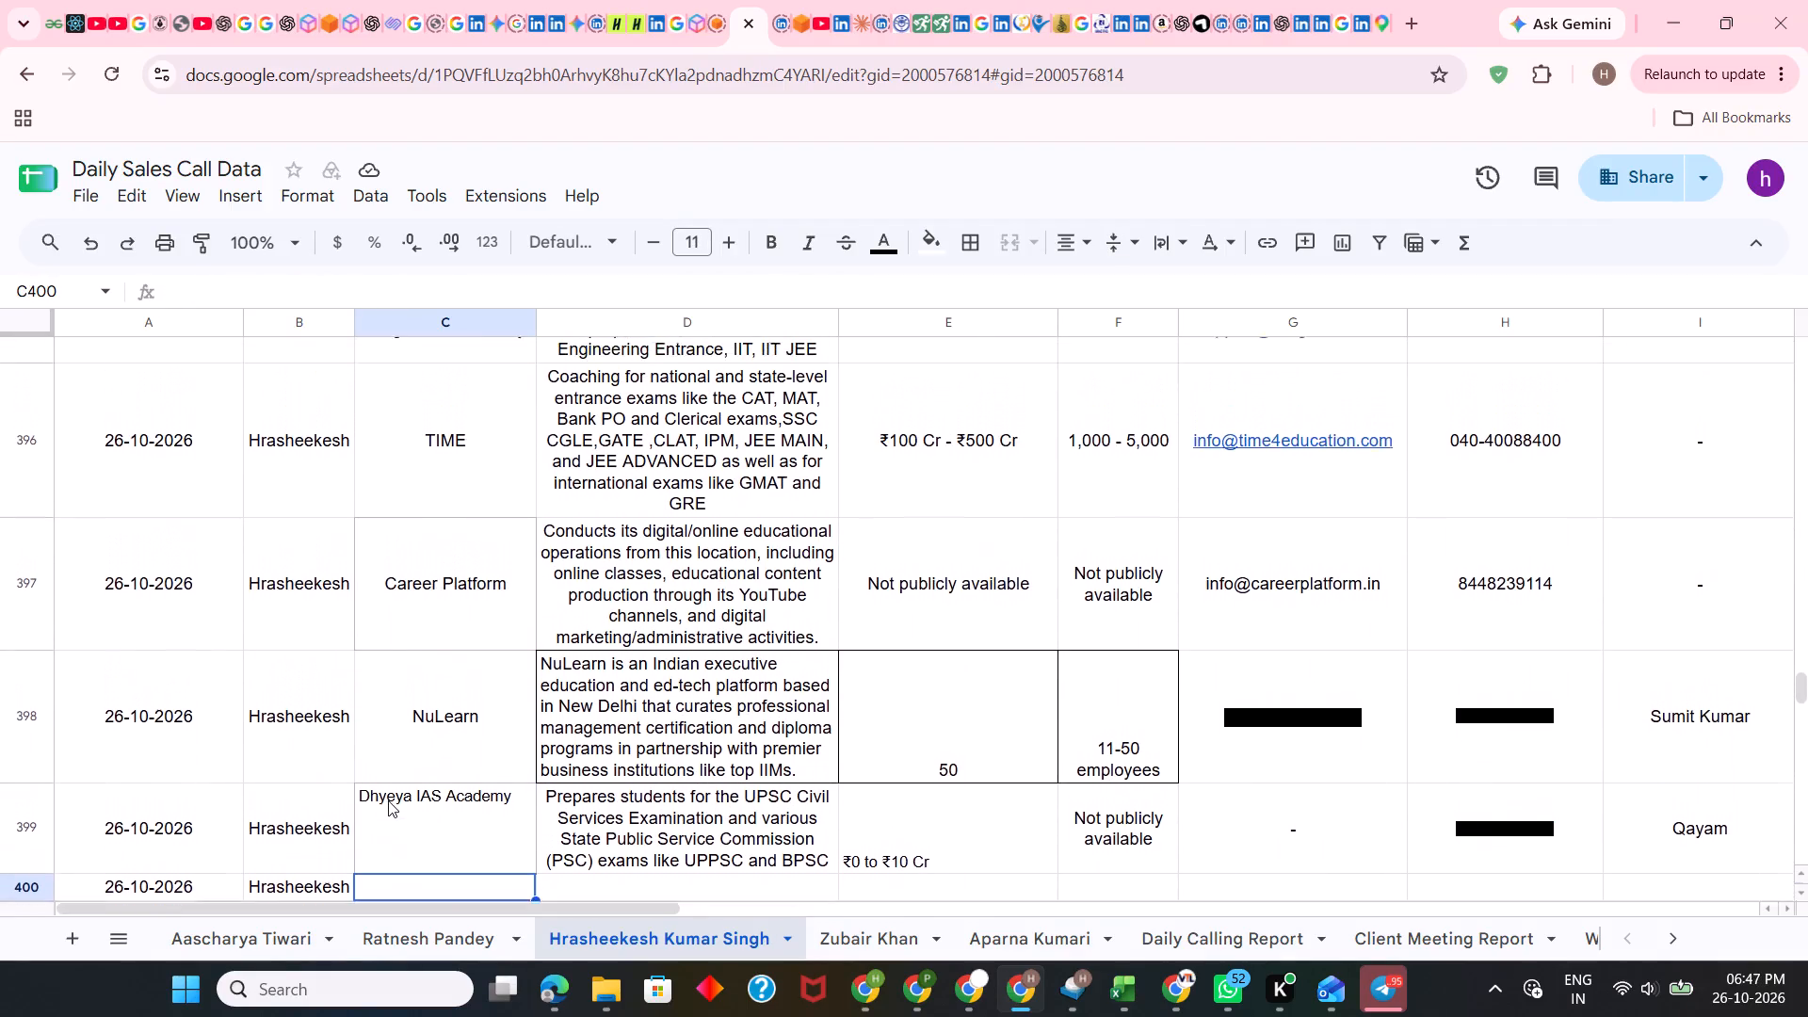
{"action": "scroll", "coordinate": [388, 800], "scroll_direction": "right", "scroll_amount": 1}
{"action": "scroll", "coordinate": [358, 659], "scroll_direction": "up", "scroll_amount": 1}
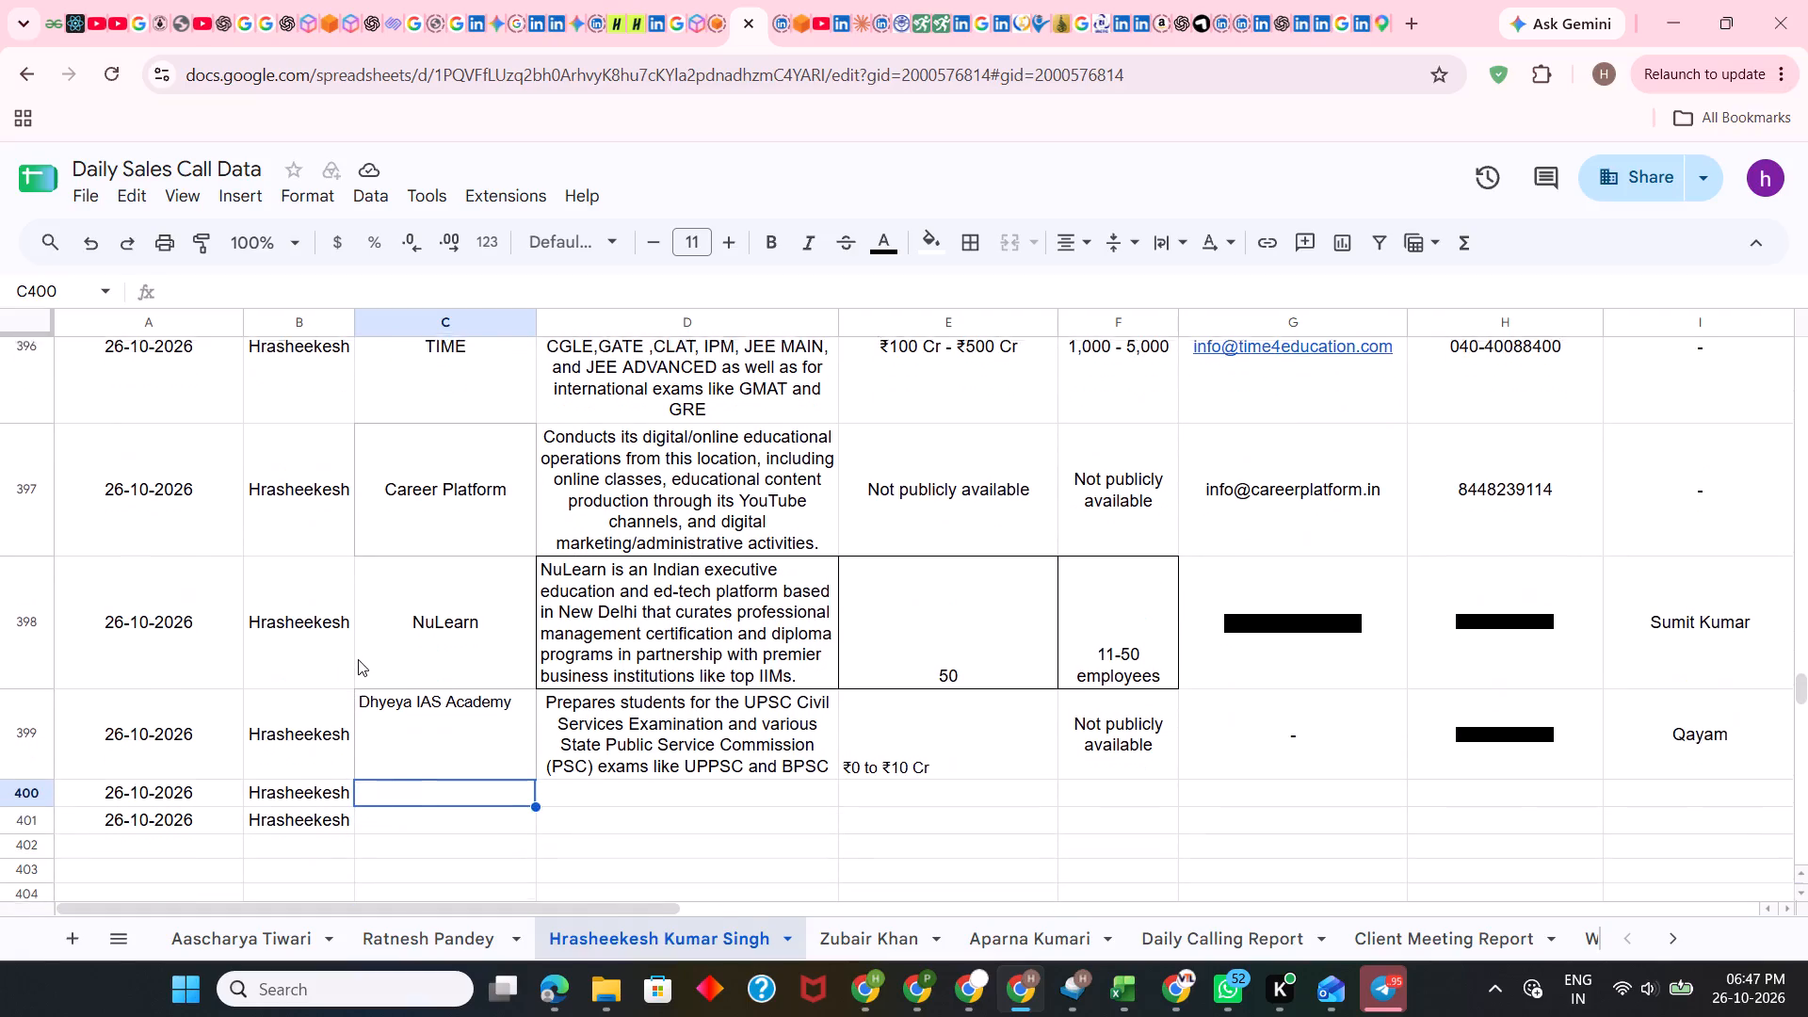
{"action": "scroll", "coordinate": [358, 659], "scroll_direction": "up", "scroll_amount": 1}
{"action": "scroll", "coordinate": [140, 743], "scroll_direction": "down", "scroll_amount": 1}
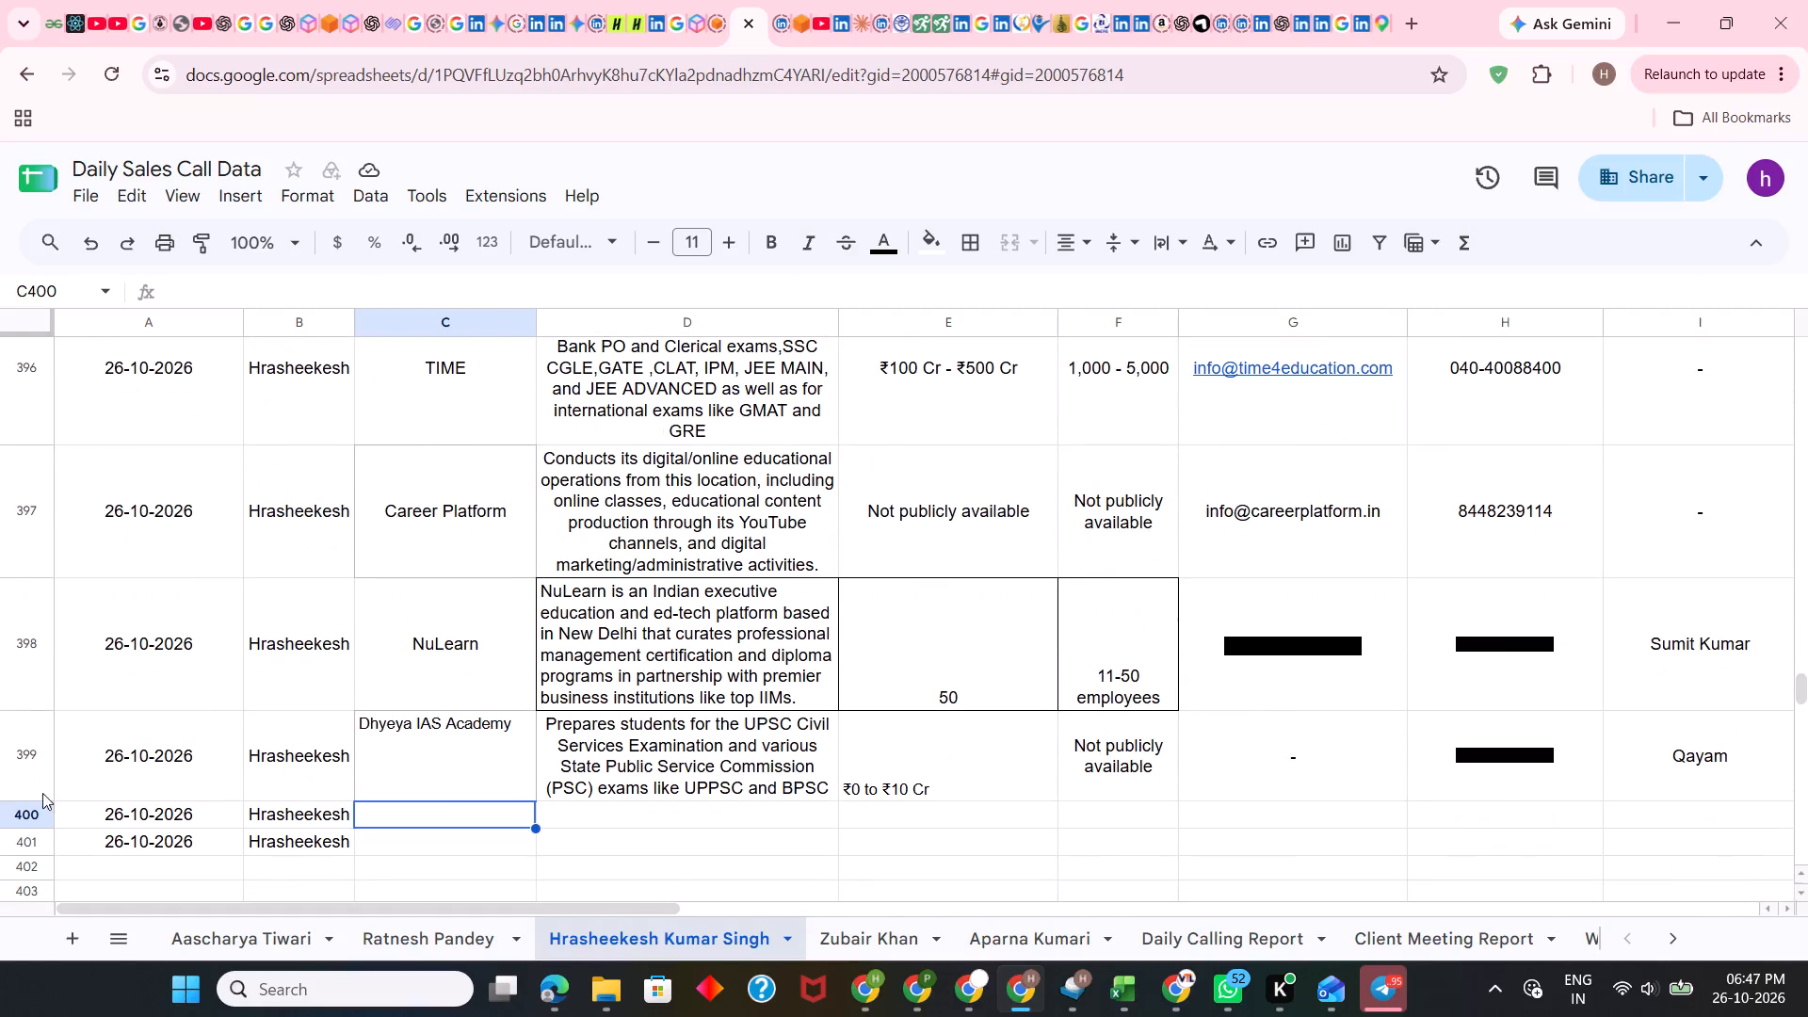
{"action": "left_click", "coordinate": [34, 811]}
{"action": "key", "text": "shift+Down"}
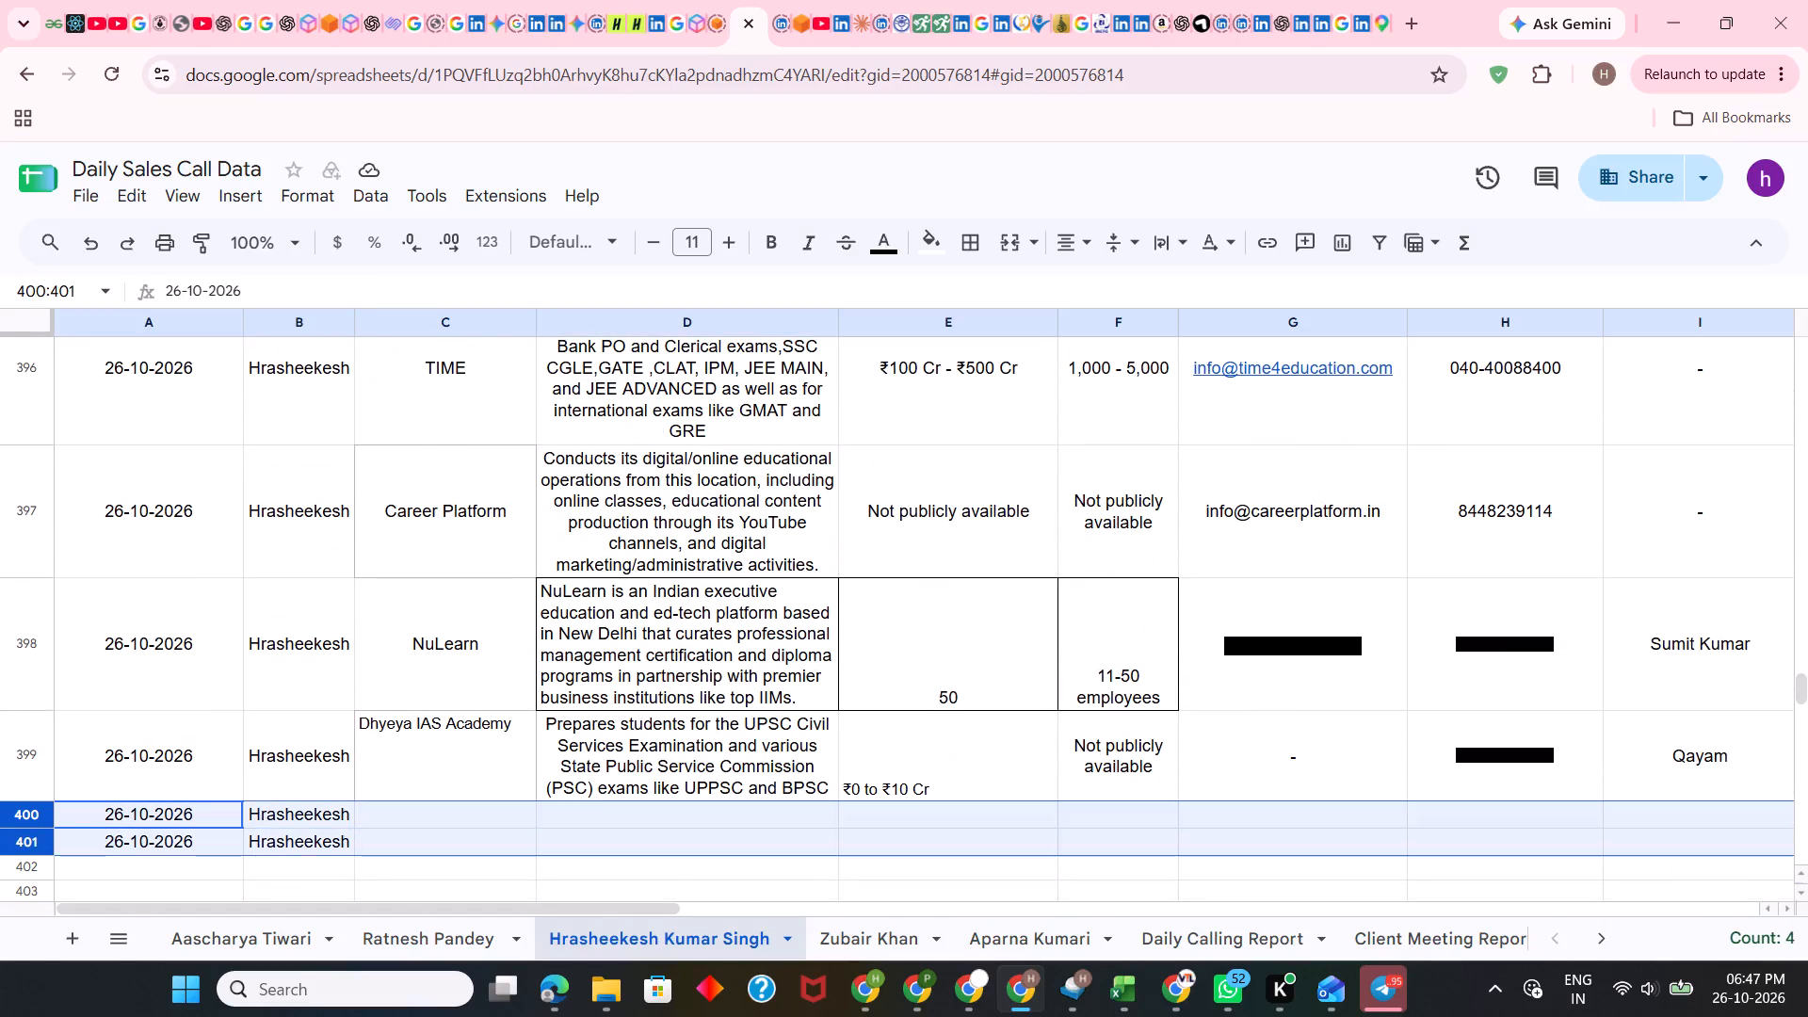
{"action": "key", "text": "BackSpace"}
Copy all the completed 26-10-2026 records, range A385:L399, from date through remarks.
{"action": "left_click", "coordinate": [354, 709]}
{"action": "scroll", "coordinate": [354, 709], "scroll_direction": "up", "scroll_amount": 4}
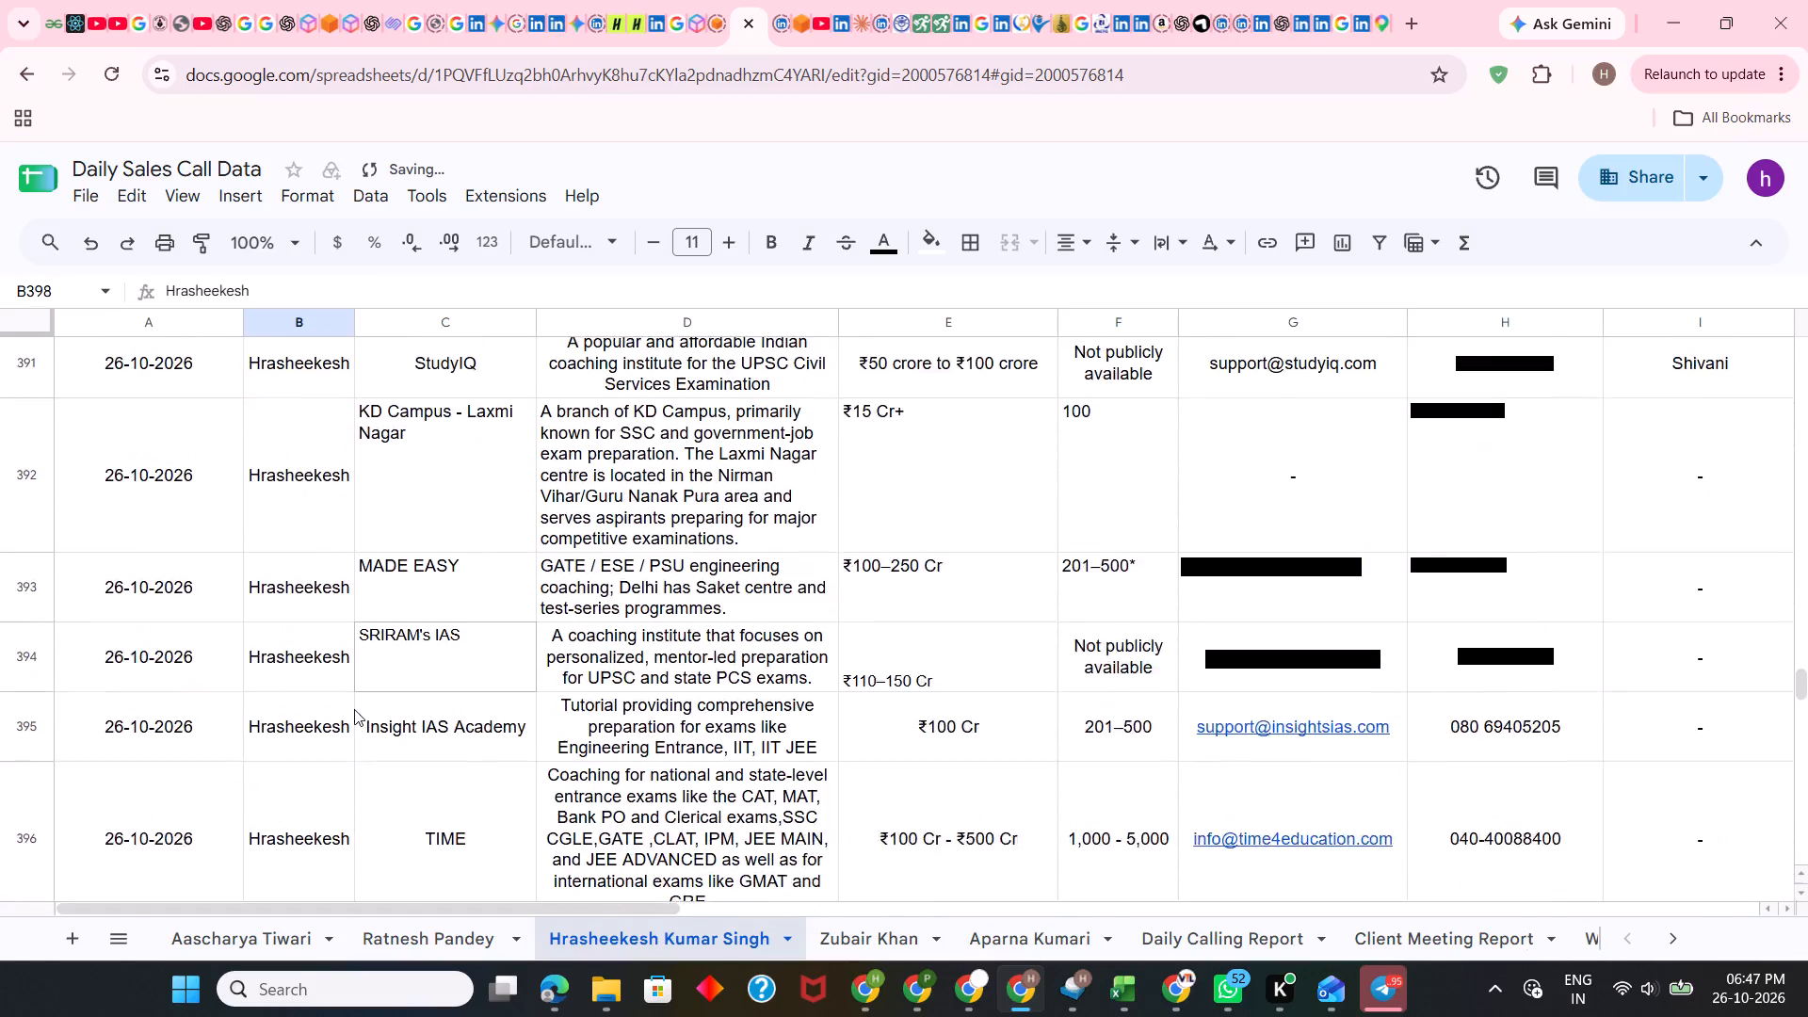
{"action": "scroll", "coordinate": [354, 709], "scroll_direction": "up", "scroll_amount": 5}
{"action": "left_click", "coordinate": [174, 703]}
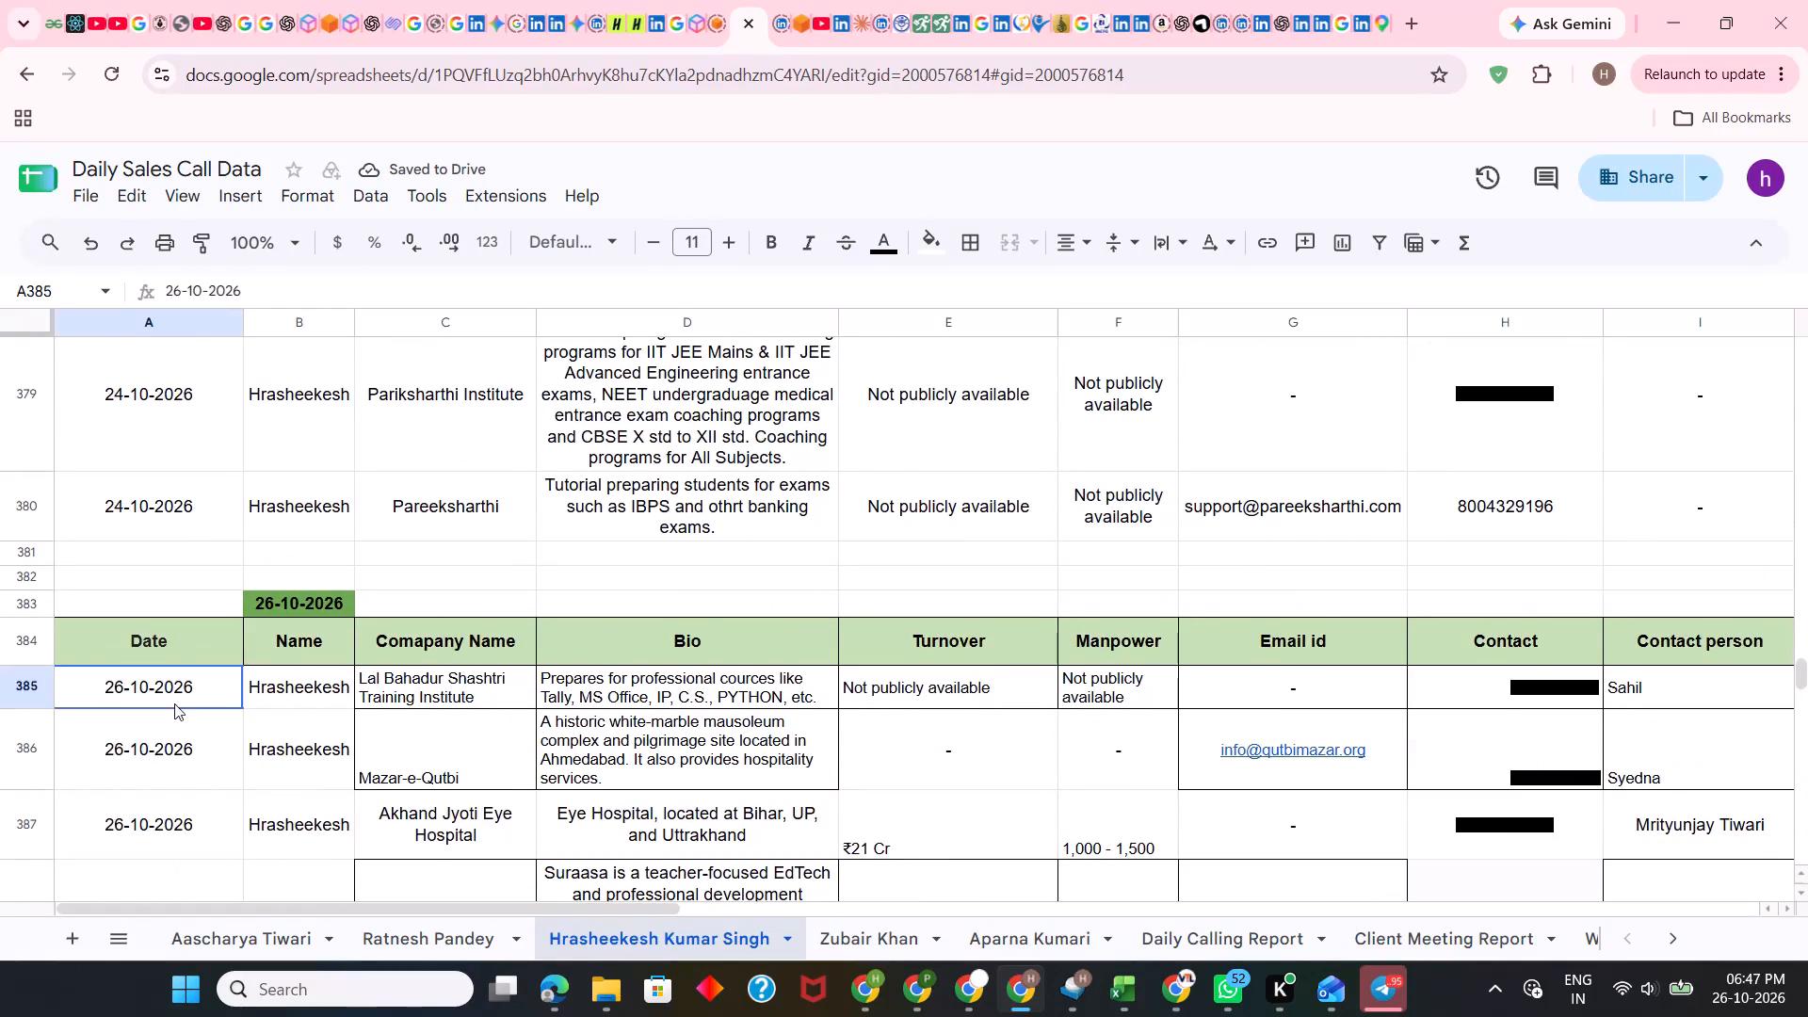
{"action": "key", "text": "shift+Down"}
{"action": "key", "text": "shift+Down"}
{"action": "key", "text": "shift+Down"}
{"action": "key", "text": "shift+Down"}
{"action": "key", "text": "shift+Down"}
{"action": "key", "text": "shift+Down"}
{"action": "key", "text": "shift+Down"}
{"action": "key", "text": "shift+Down"}
{"action": "key", "text": "shift+Down"}
{"action": "key", "text": "shift+Down"}
{"action": "key", "text": "shift+Down"}
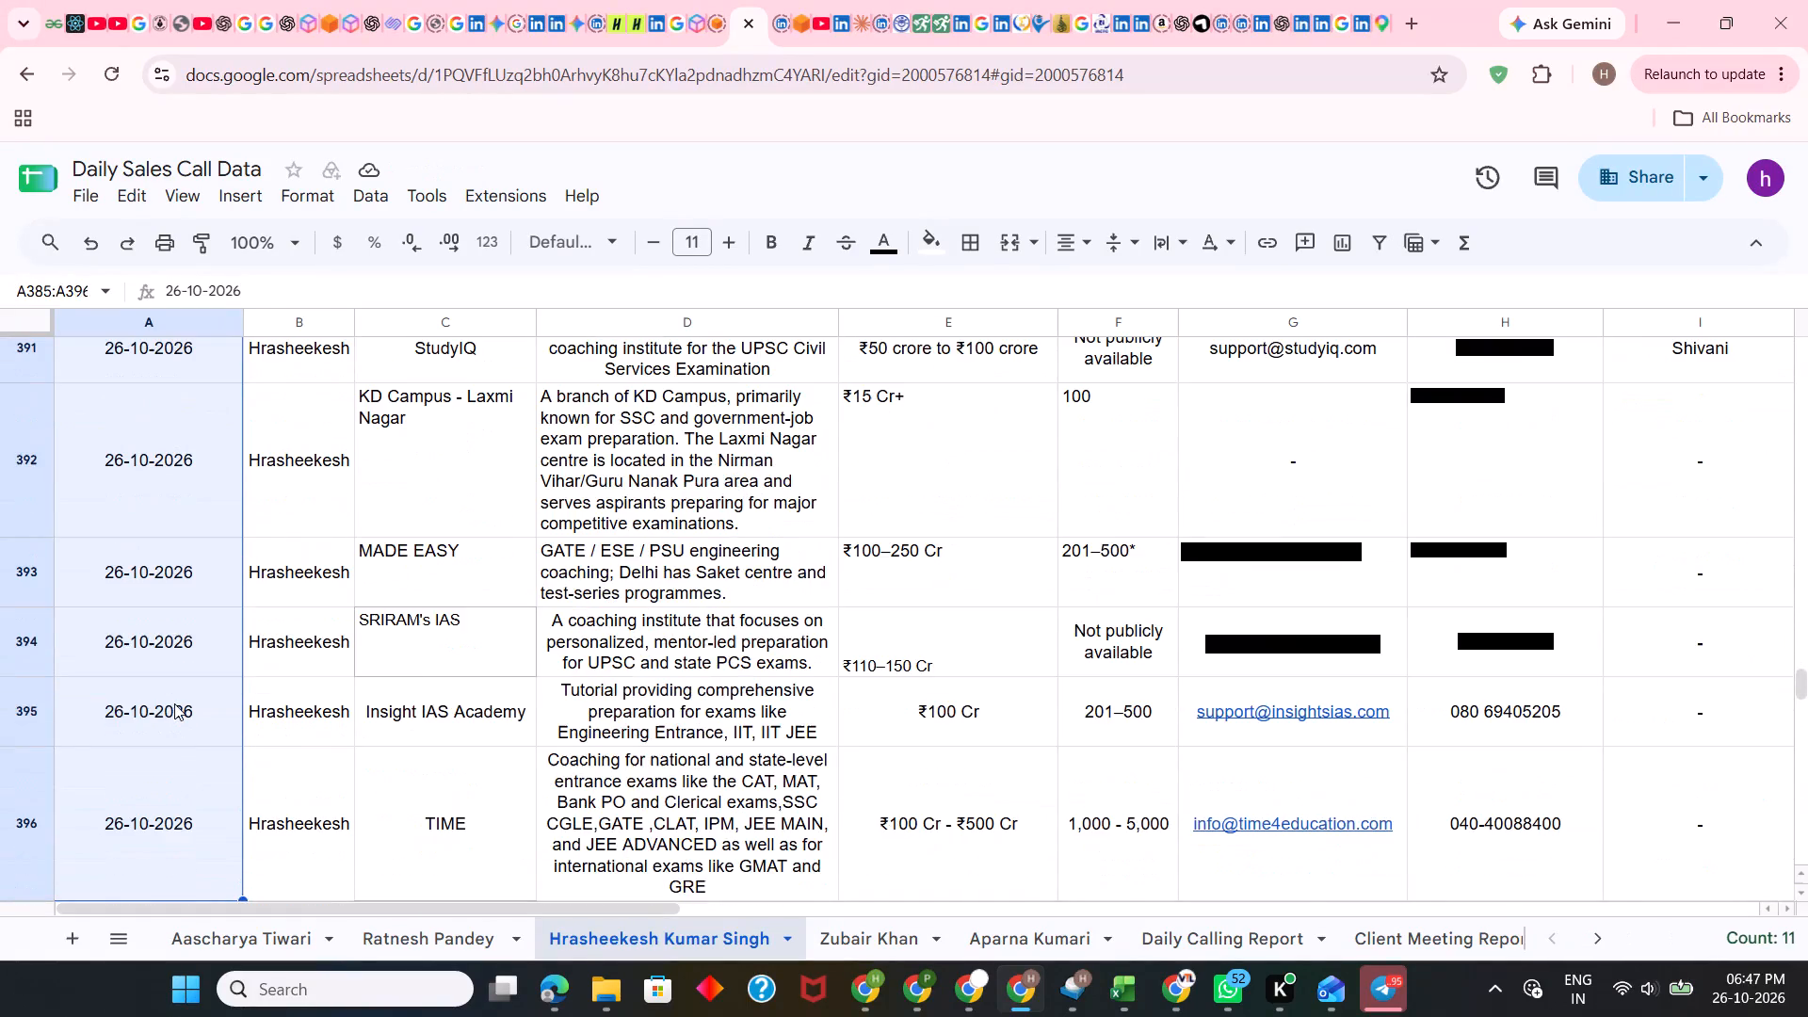
{"action": "key", "text": "shift+Down"}
{"action": "key", "text": "shift+Down"}
{"action": "key", "text": "shift+Down"}
{"action": "key", "text": "shift+Down"}
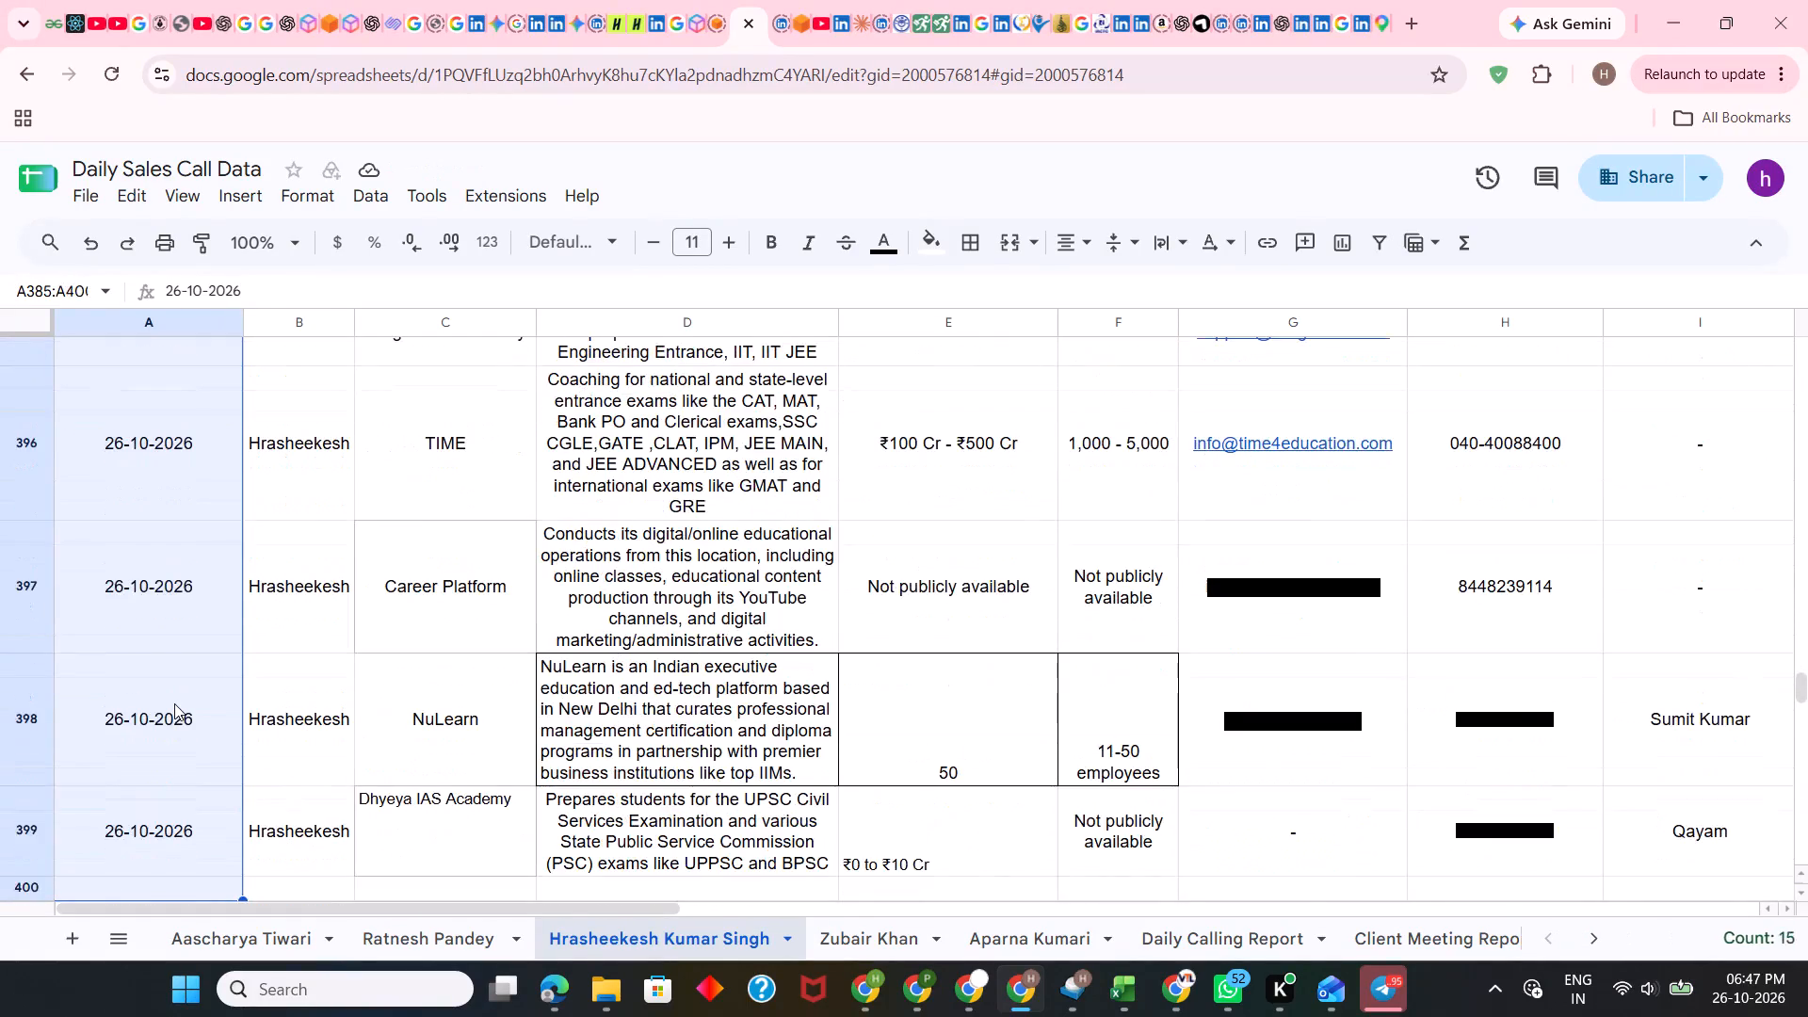
{"action": "key", "text": "shift+Up"}
{"action": "key", "text": "shift+Right"}
{"action": "key", "text": "shift+Right"}
{"action": "key", "text": "shift+Right"}
{"action": "key", "text": "shift+Right"}
{"action": "key", "text": "shift+Right"}
{"action": "key", "text": "shift+Right"}
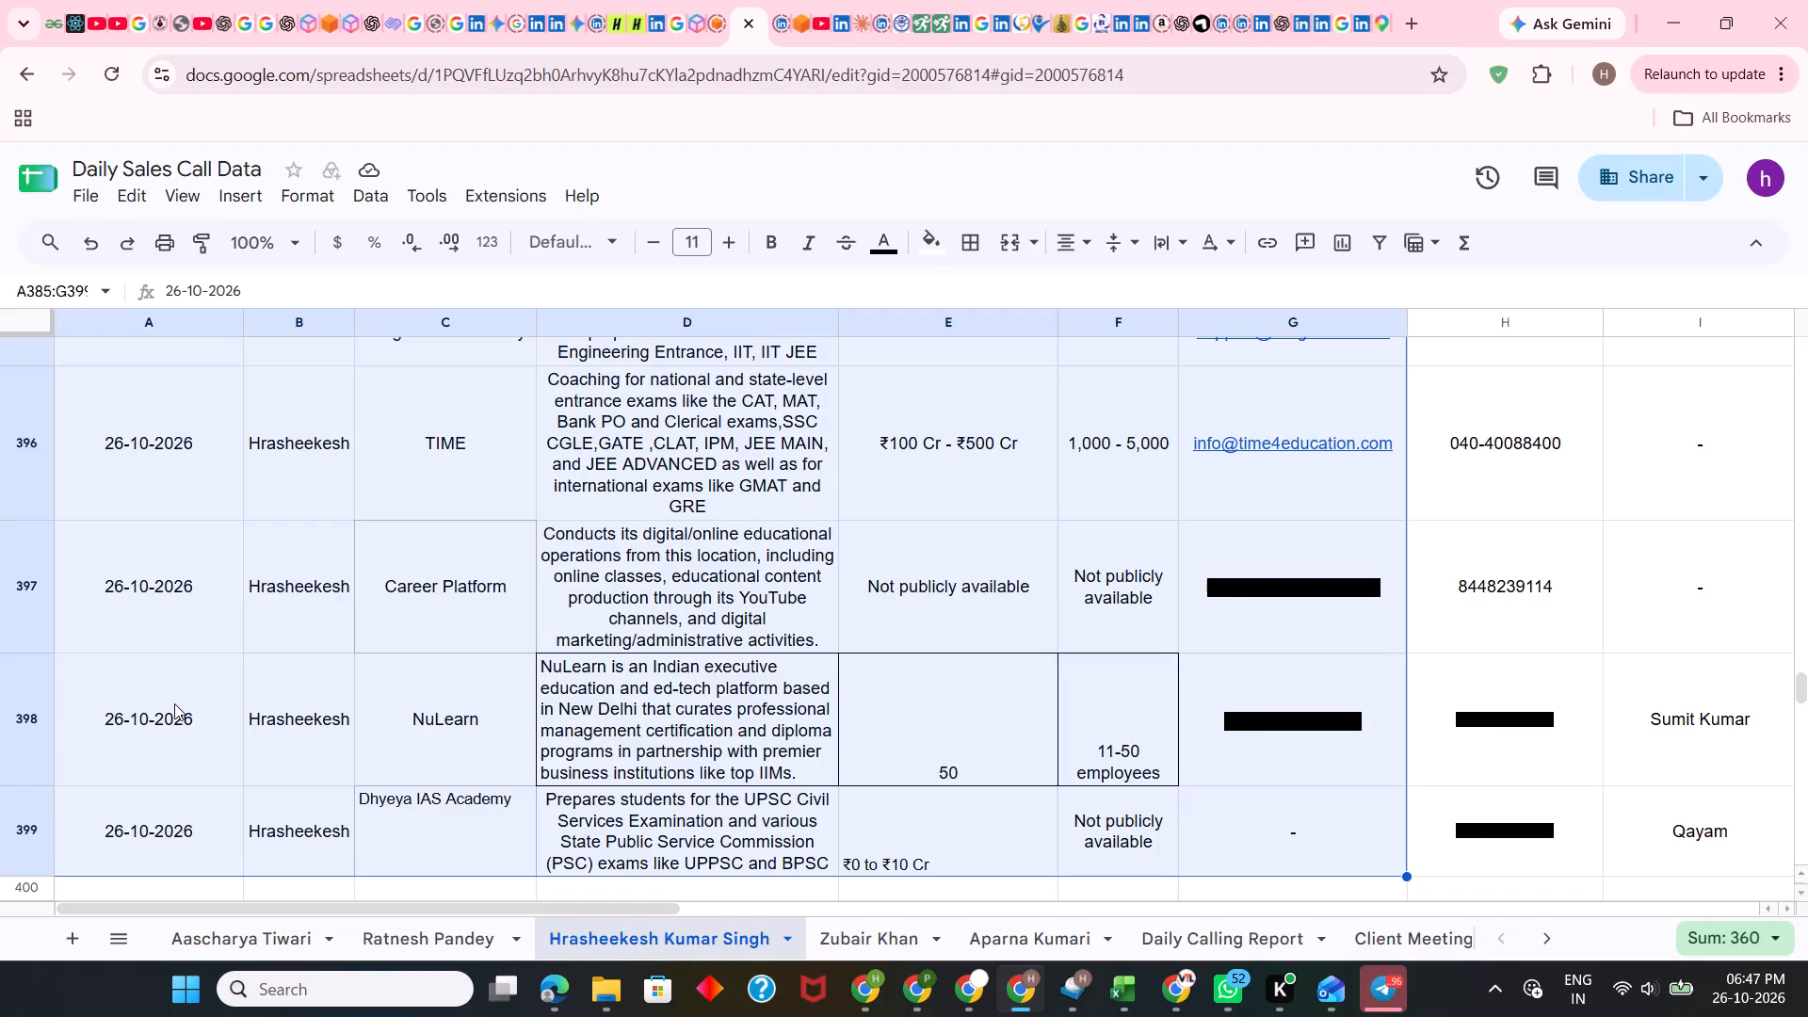
{"action": "key", "text": "shift+Right"}
{"action": "key", "text": "shift+Right"}
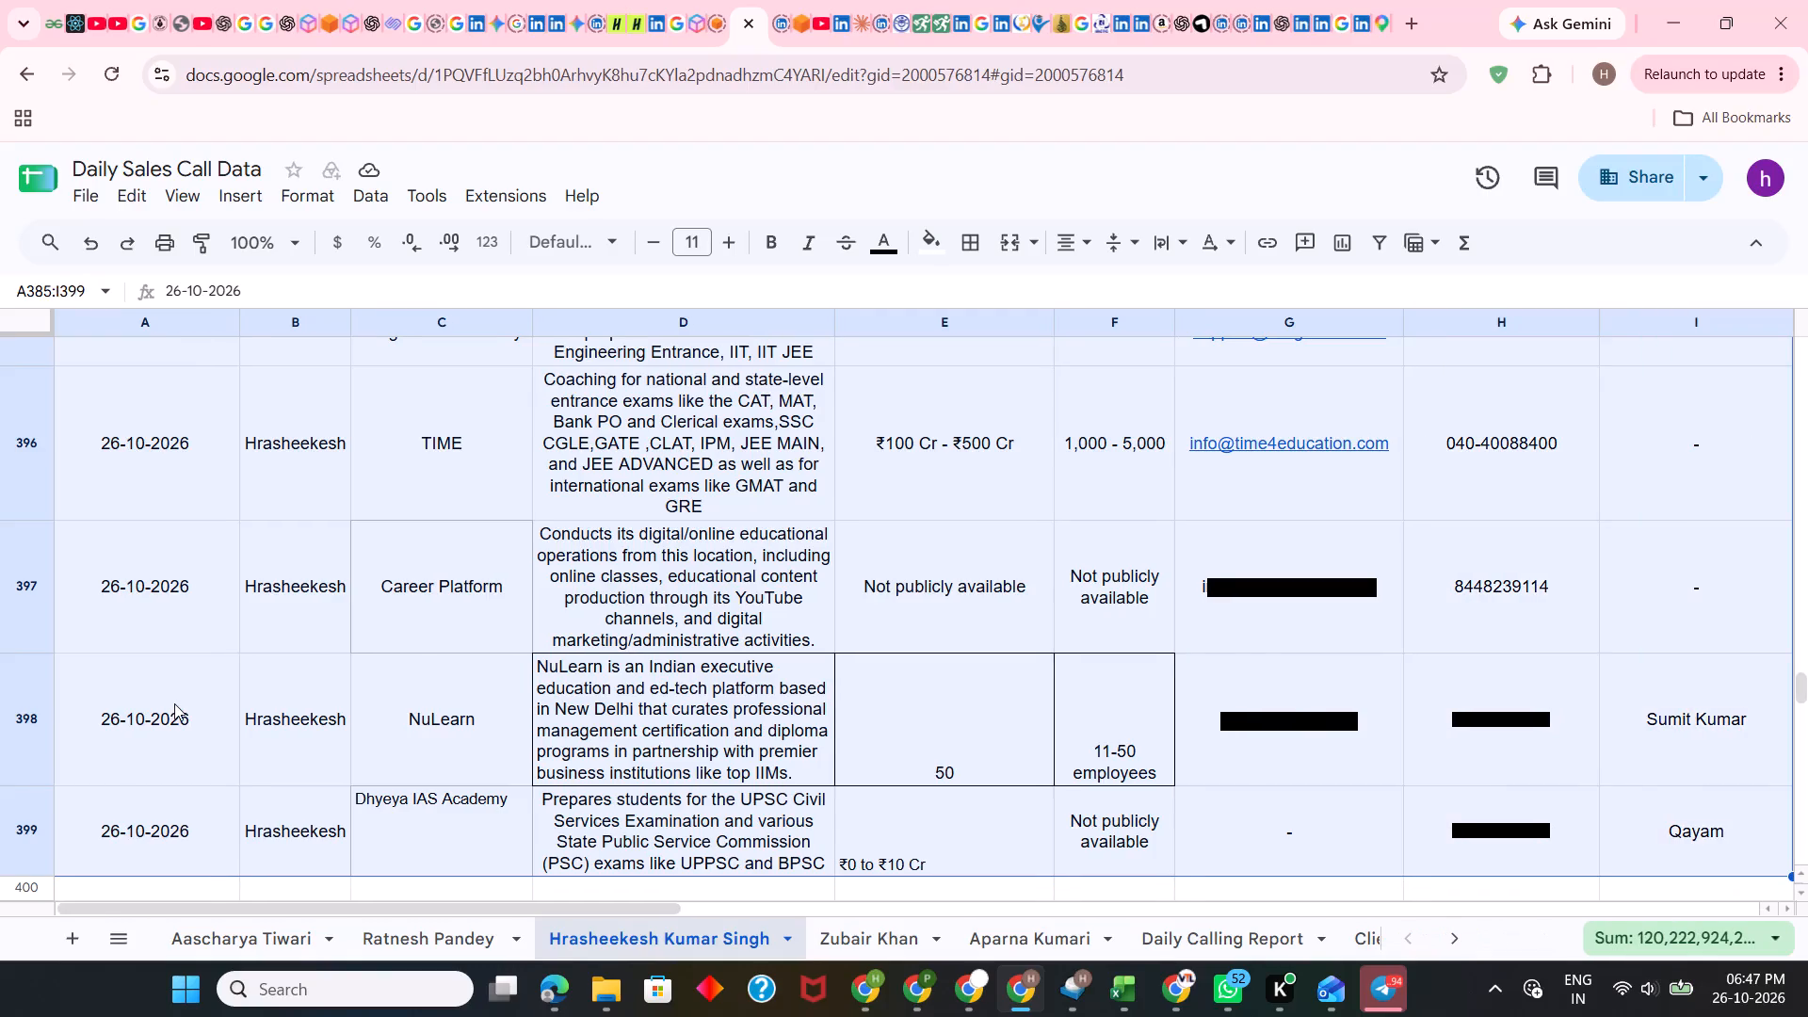
{"action": "key", "text": "shift+Right"}
{"action": "key", "text": "shift+Right"}
{"action": "key", "text": "shift+Right"}
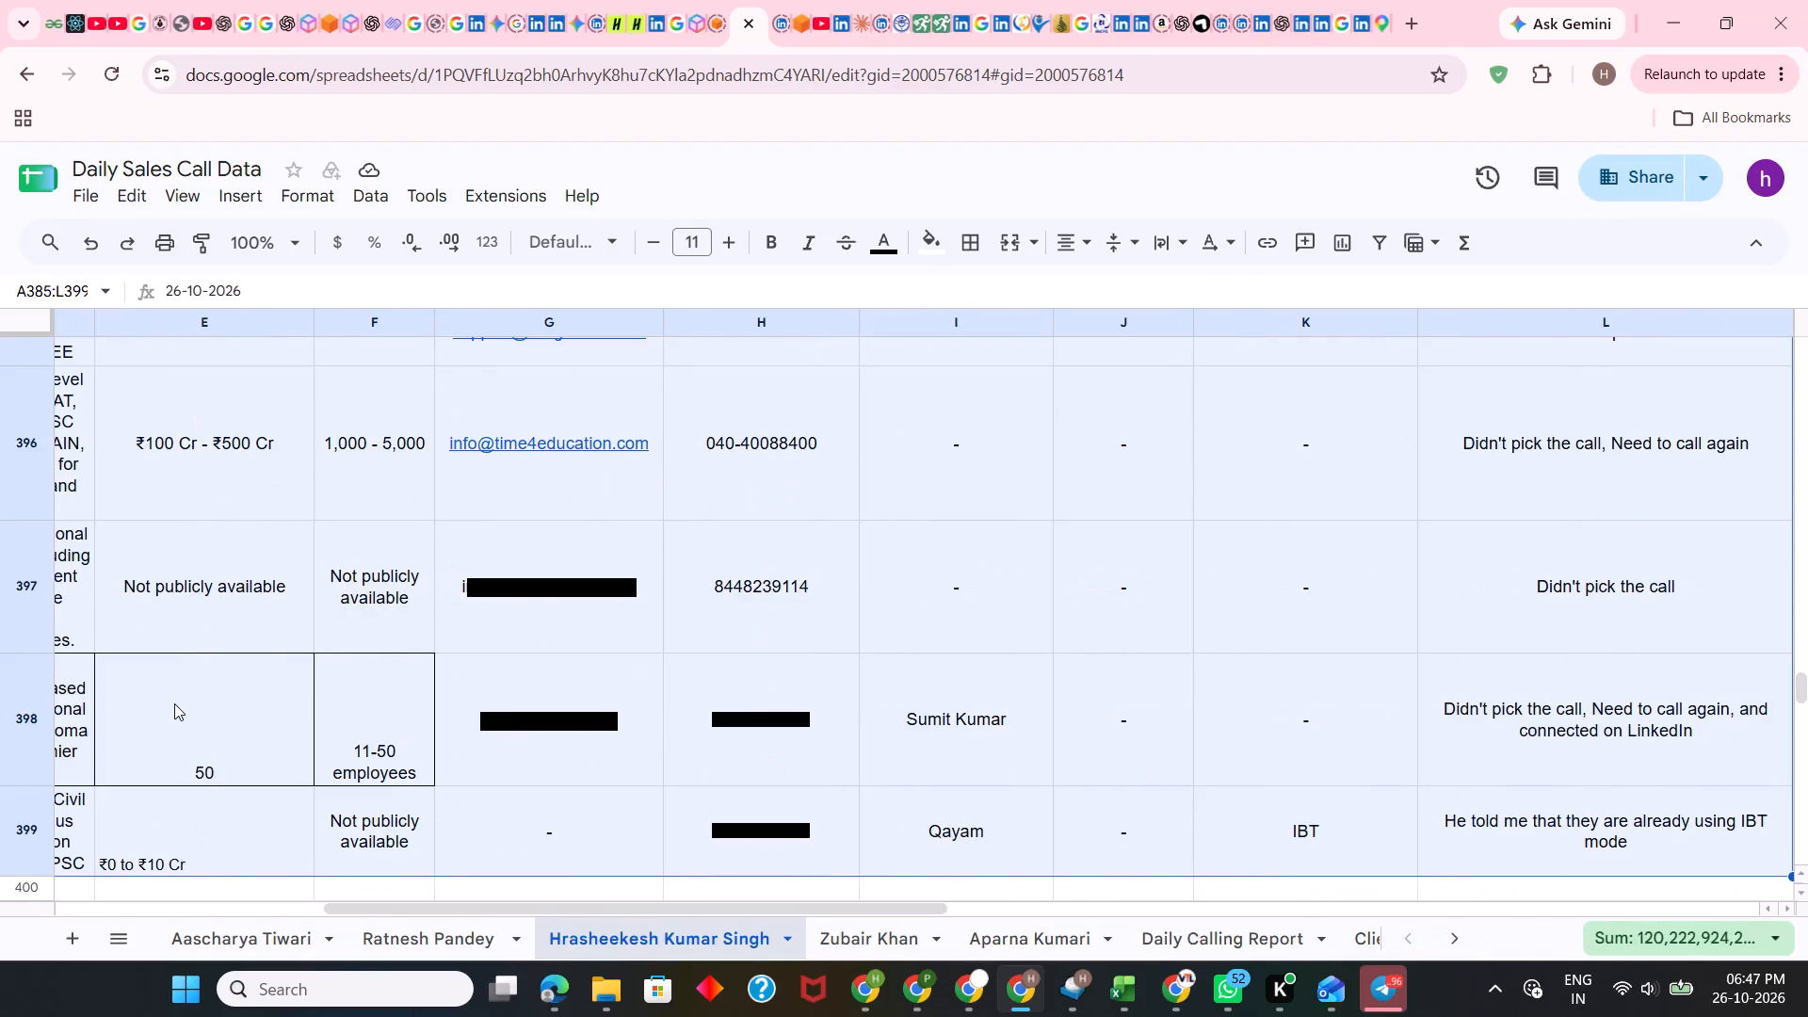
{"action": "key", "text": "ctrl+c"}
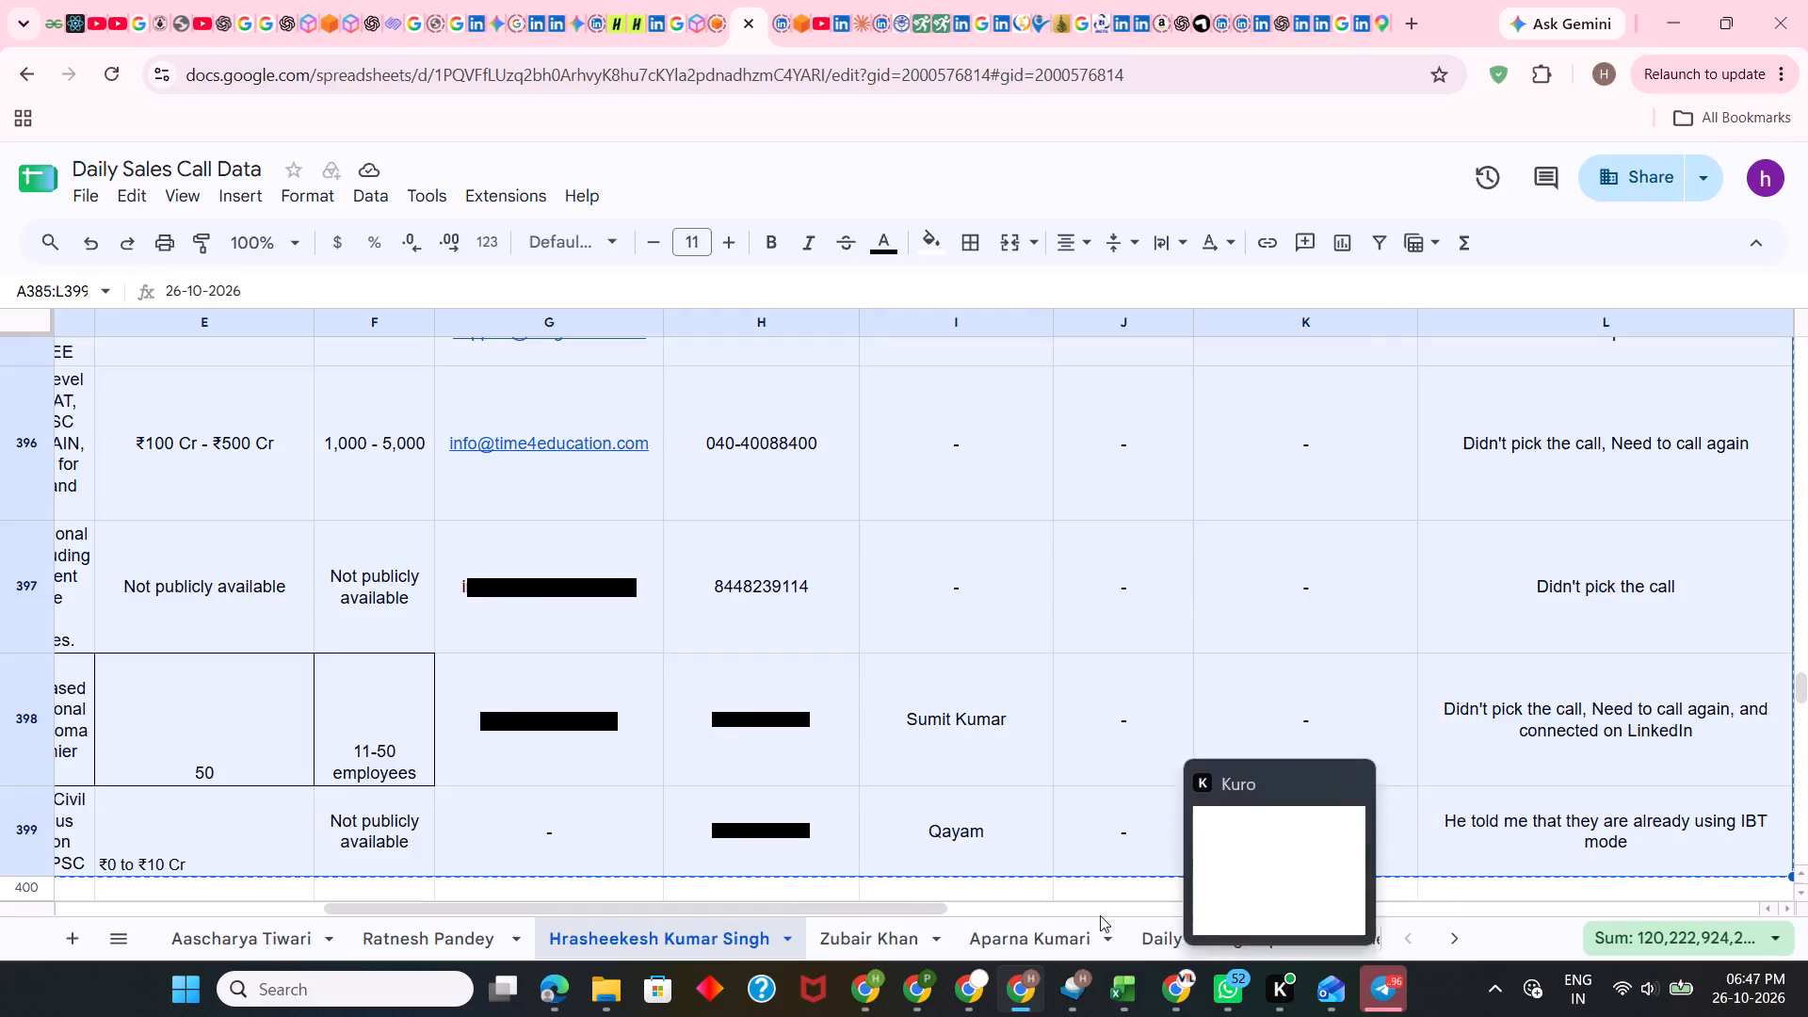
Paste the copied 26-10-2026 records into the Daily Calling Report sheet, starting at cell A1745.
{"action": "left_click", "coordinate": [1192, 933]}
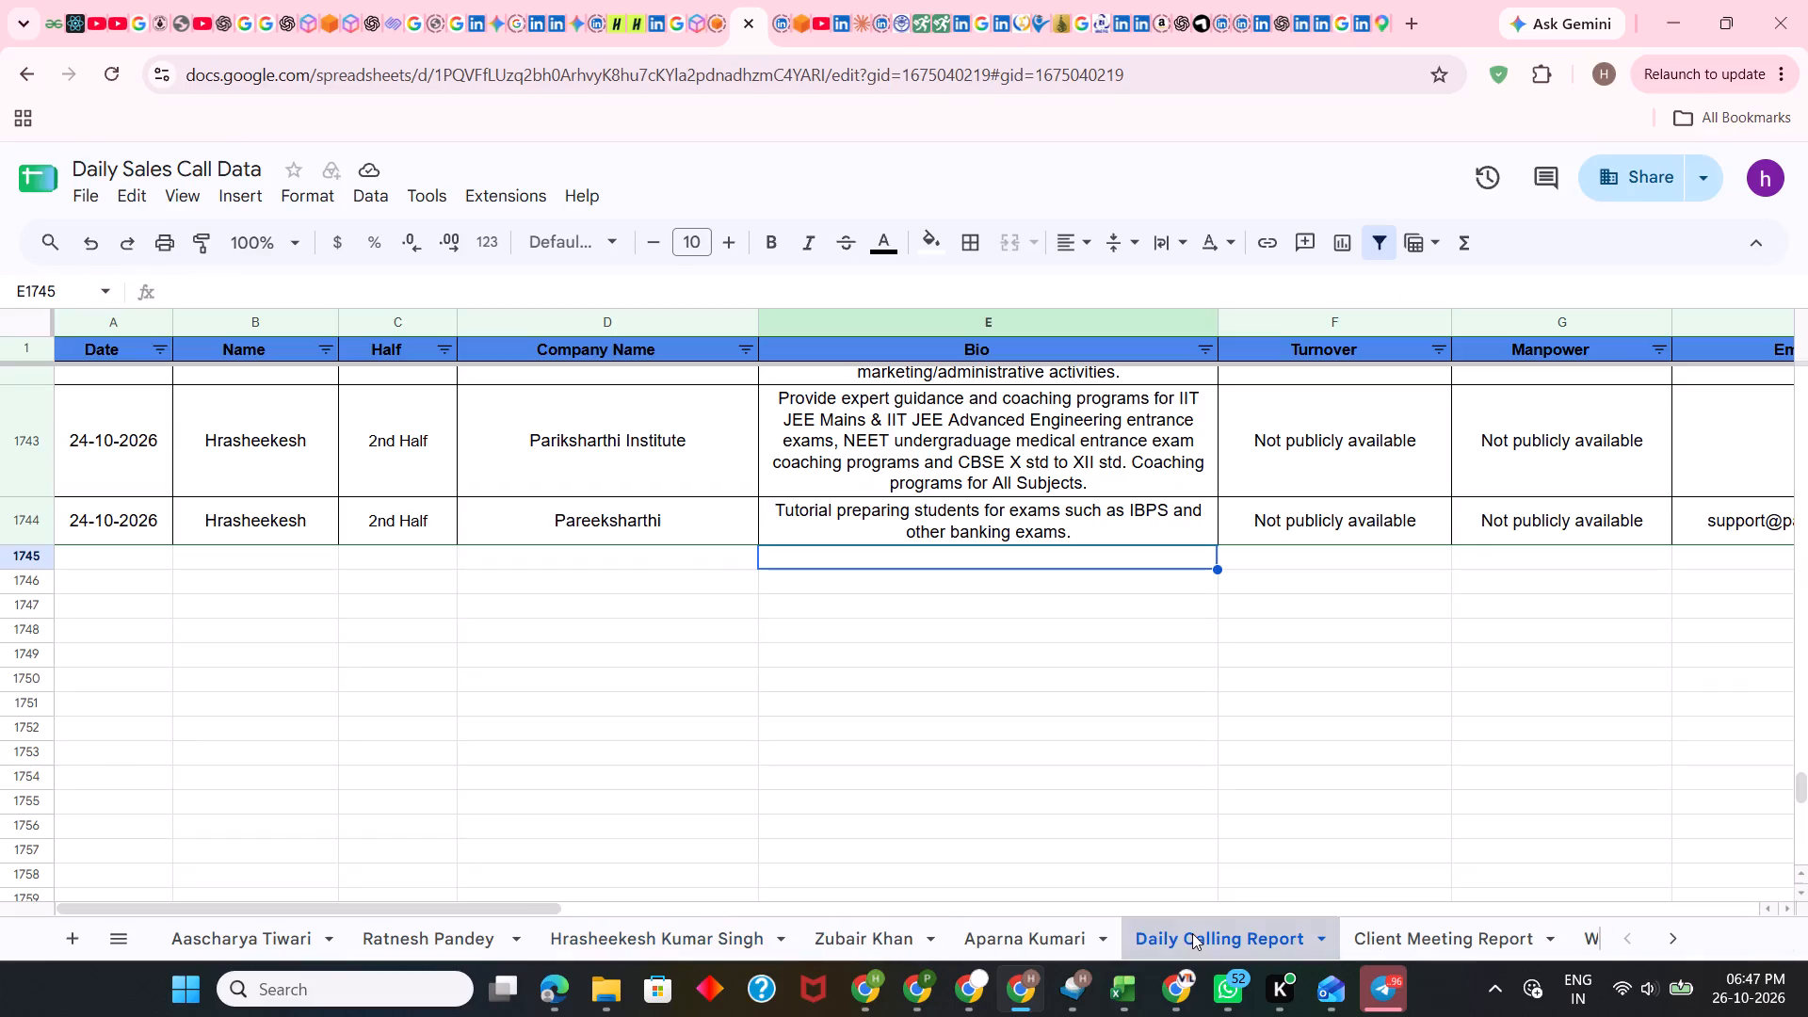
{"action": "left_click", "coordinate": [125, 561]}
{"action": "key", "text": "ctrl+v"}
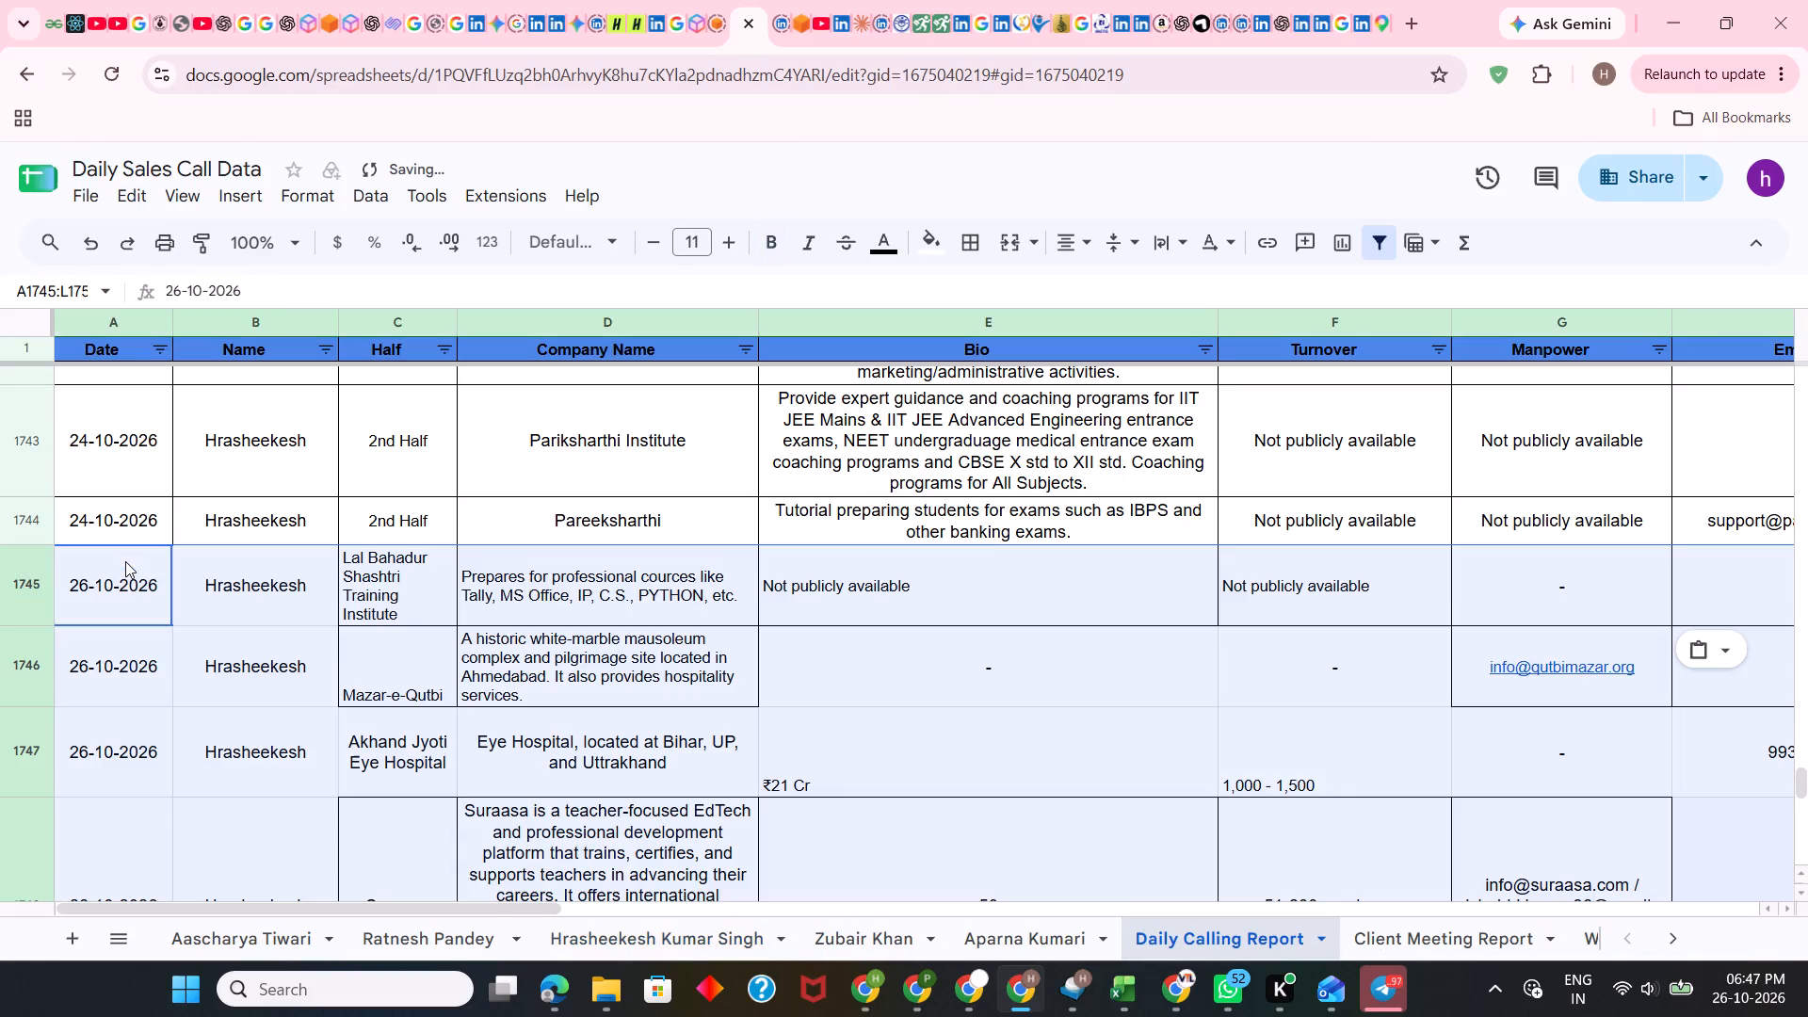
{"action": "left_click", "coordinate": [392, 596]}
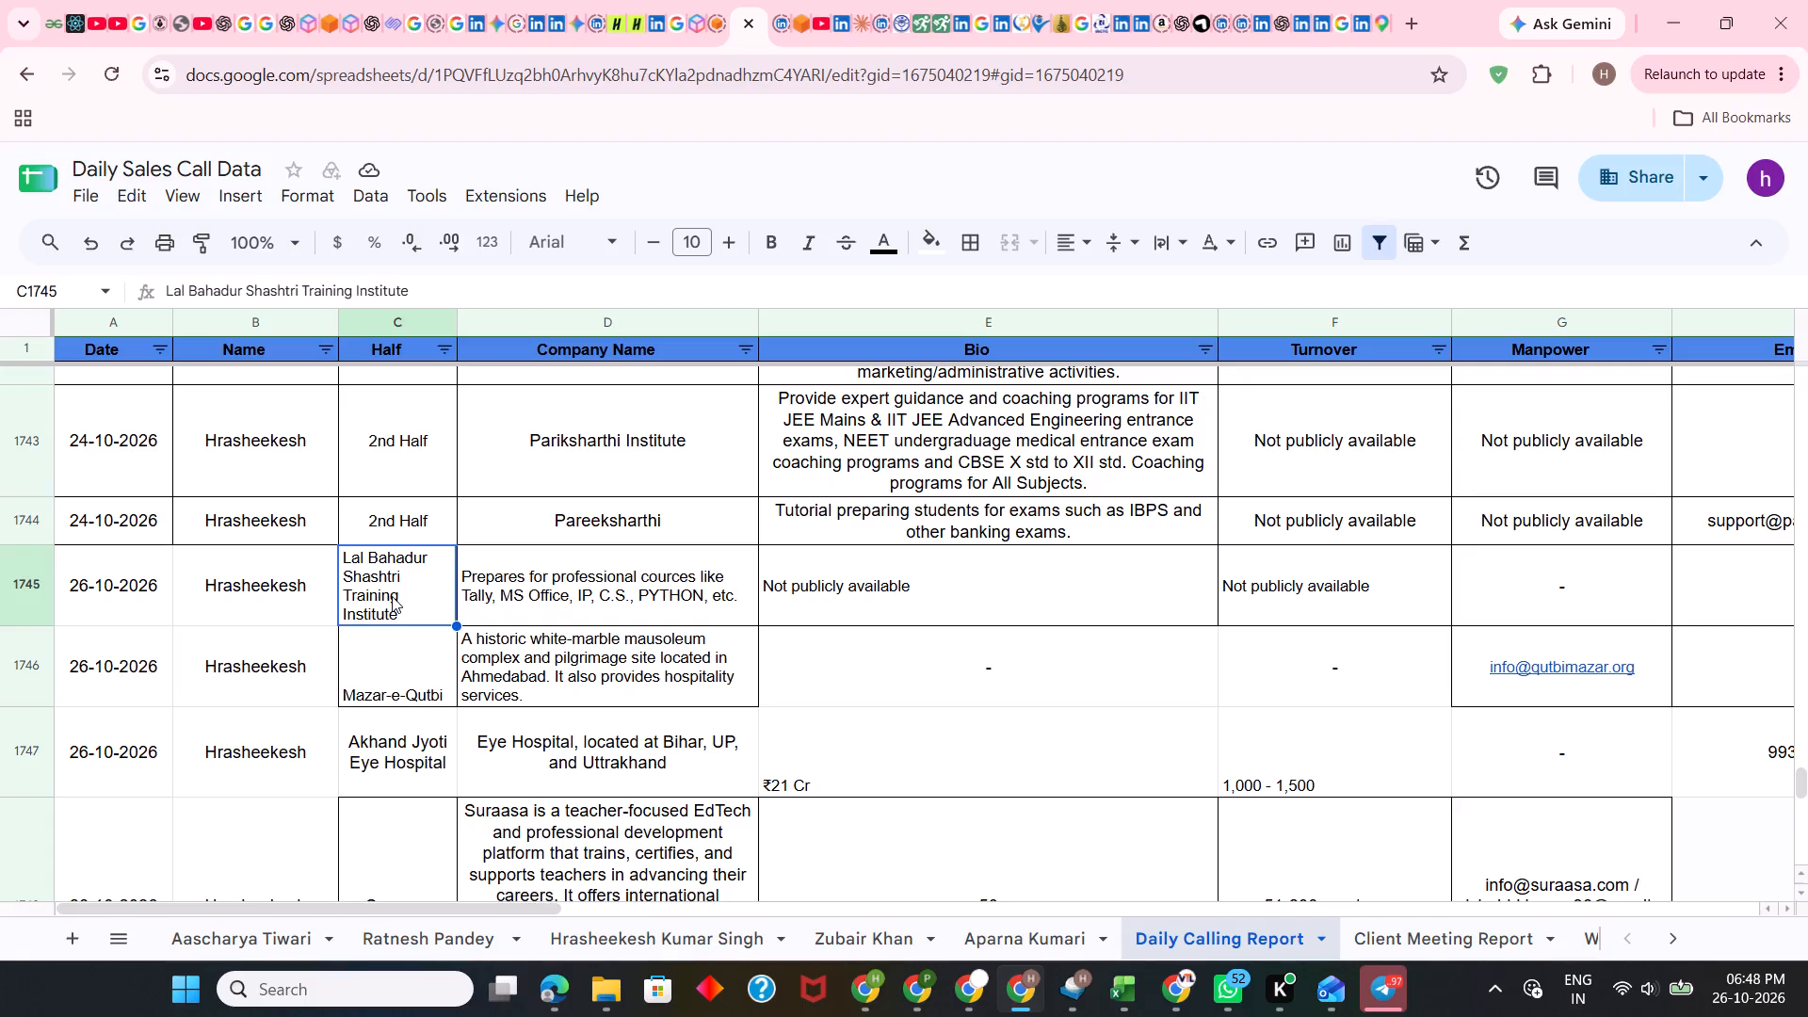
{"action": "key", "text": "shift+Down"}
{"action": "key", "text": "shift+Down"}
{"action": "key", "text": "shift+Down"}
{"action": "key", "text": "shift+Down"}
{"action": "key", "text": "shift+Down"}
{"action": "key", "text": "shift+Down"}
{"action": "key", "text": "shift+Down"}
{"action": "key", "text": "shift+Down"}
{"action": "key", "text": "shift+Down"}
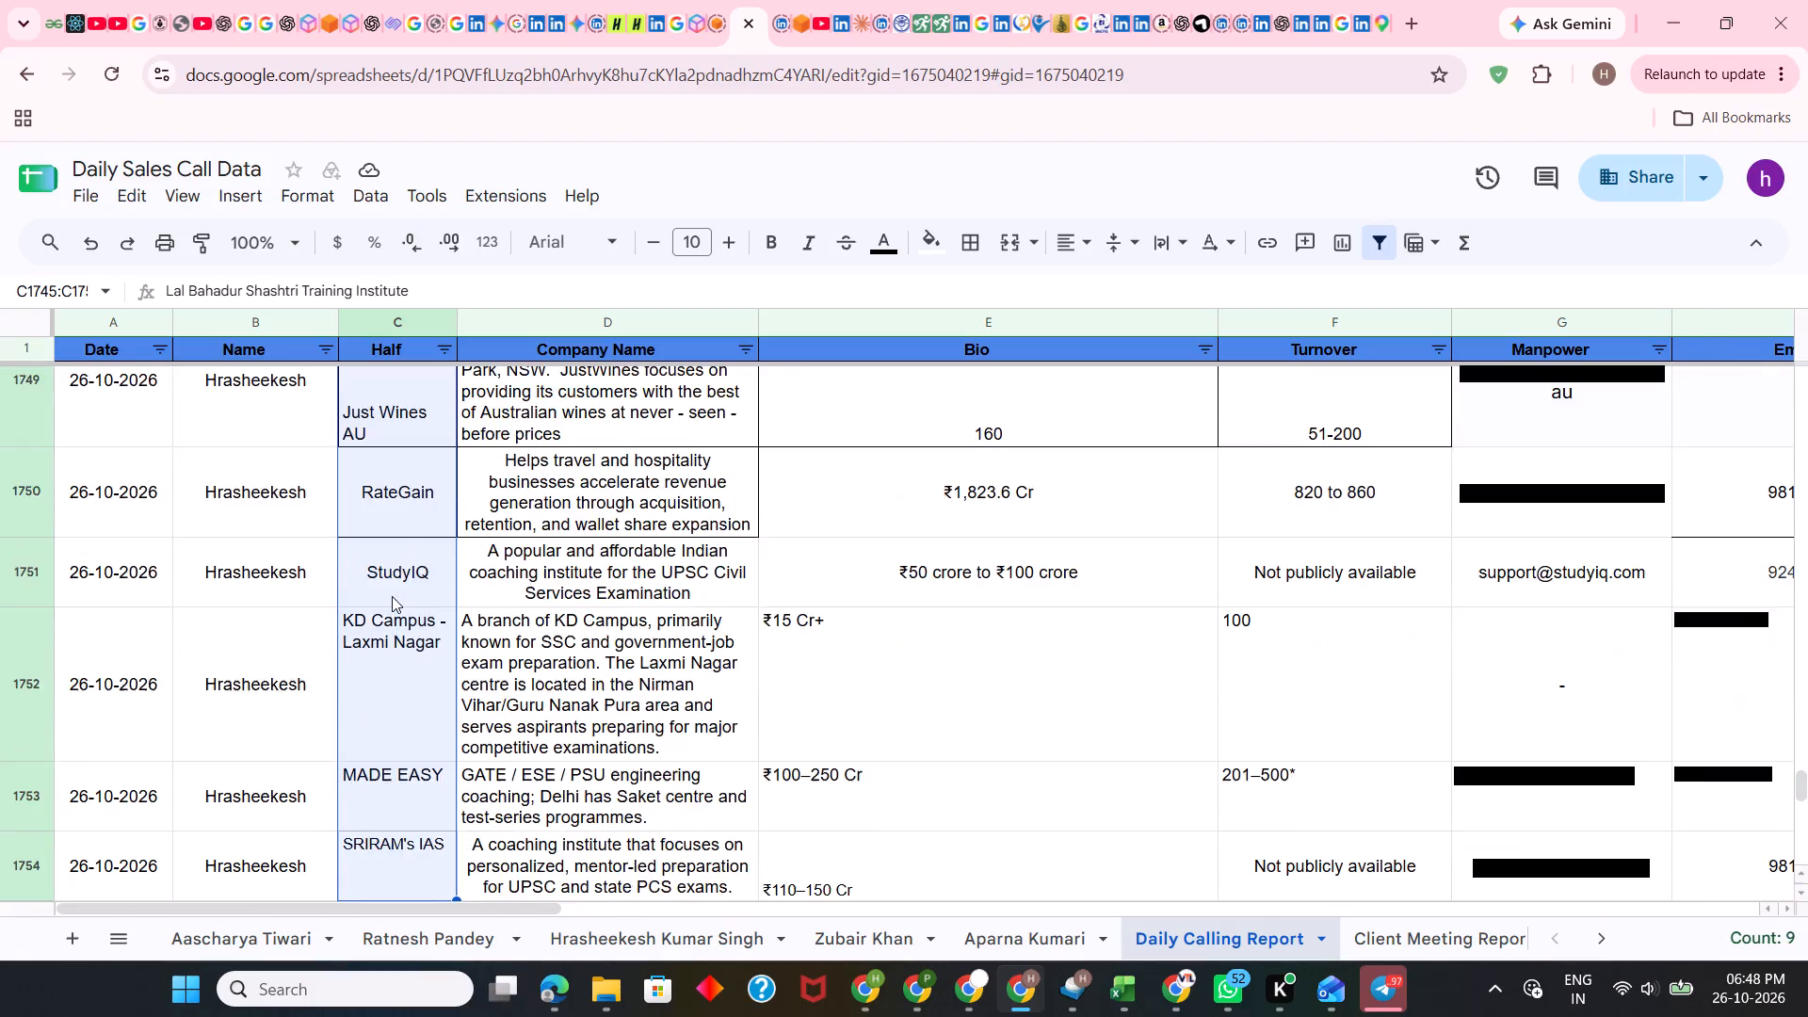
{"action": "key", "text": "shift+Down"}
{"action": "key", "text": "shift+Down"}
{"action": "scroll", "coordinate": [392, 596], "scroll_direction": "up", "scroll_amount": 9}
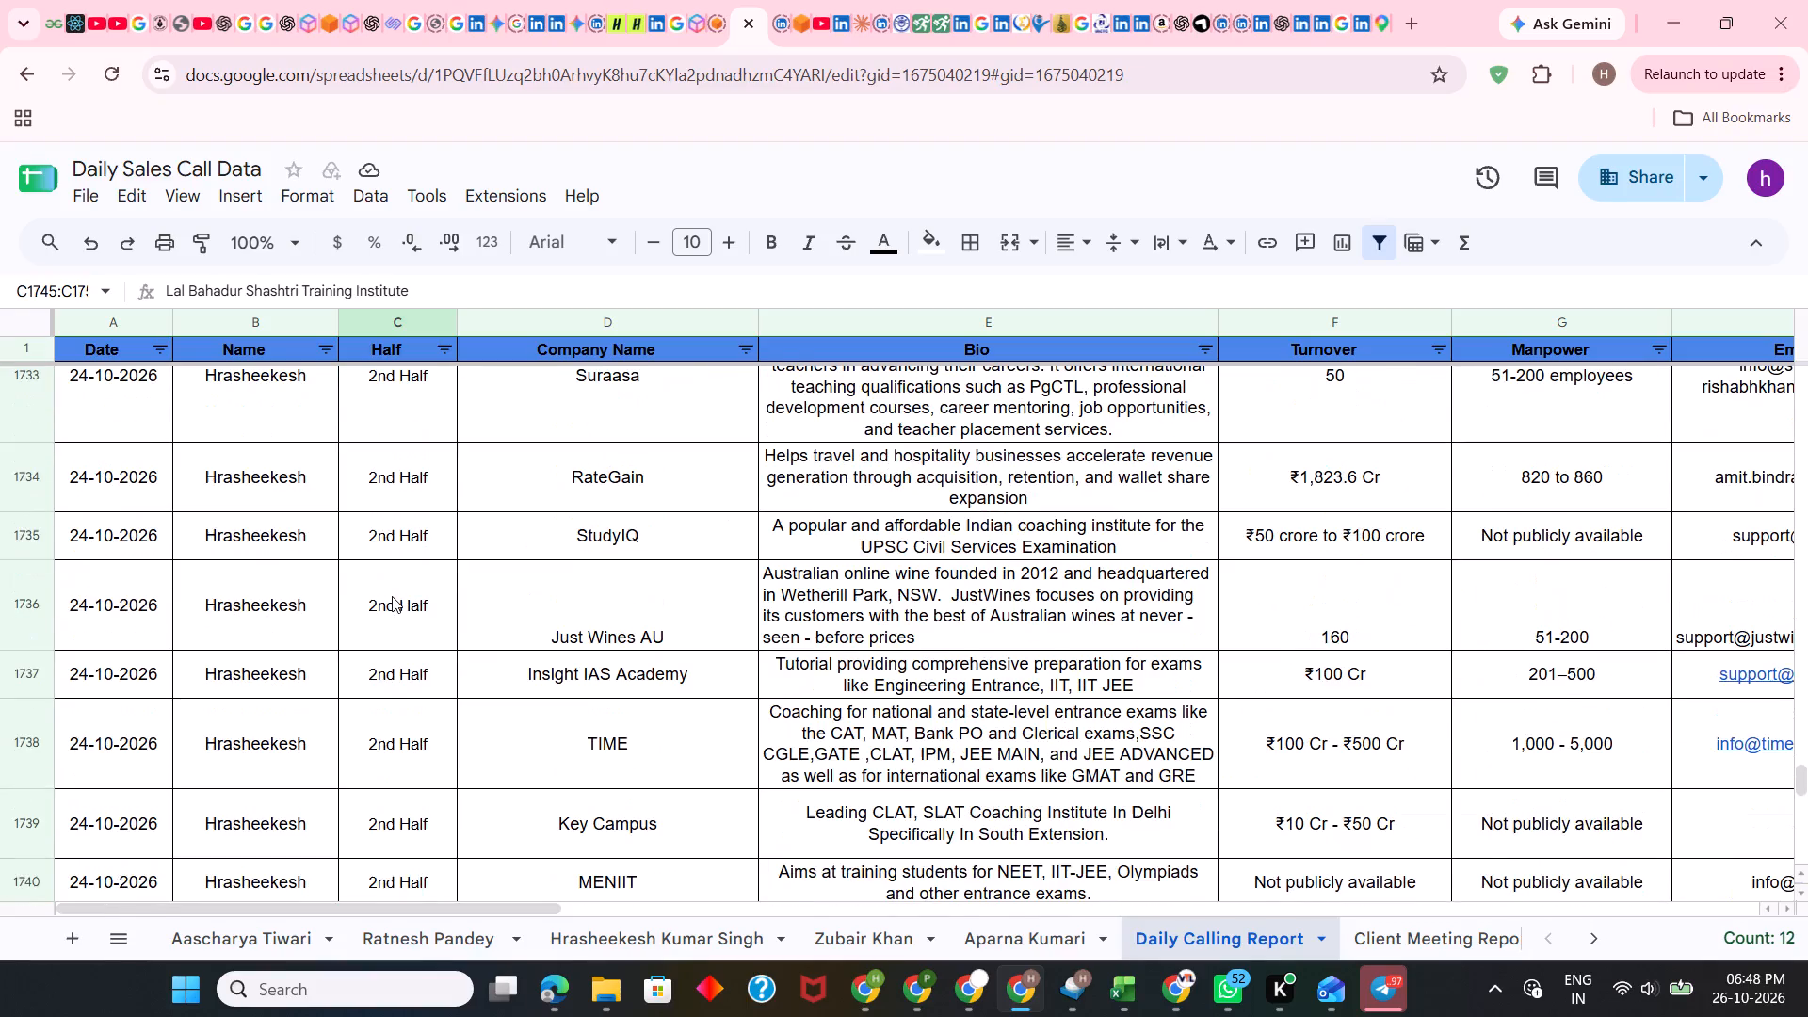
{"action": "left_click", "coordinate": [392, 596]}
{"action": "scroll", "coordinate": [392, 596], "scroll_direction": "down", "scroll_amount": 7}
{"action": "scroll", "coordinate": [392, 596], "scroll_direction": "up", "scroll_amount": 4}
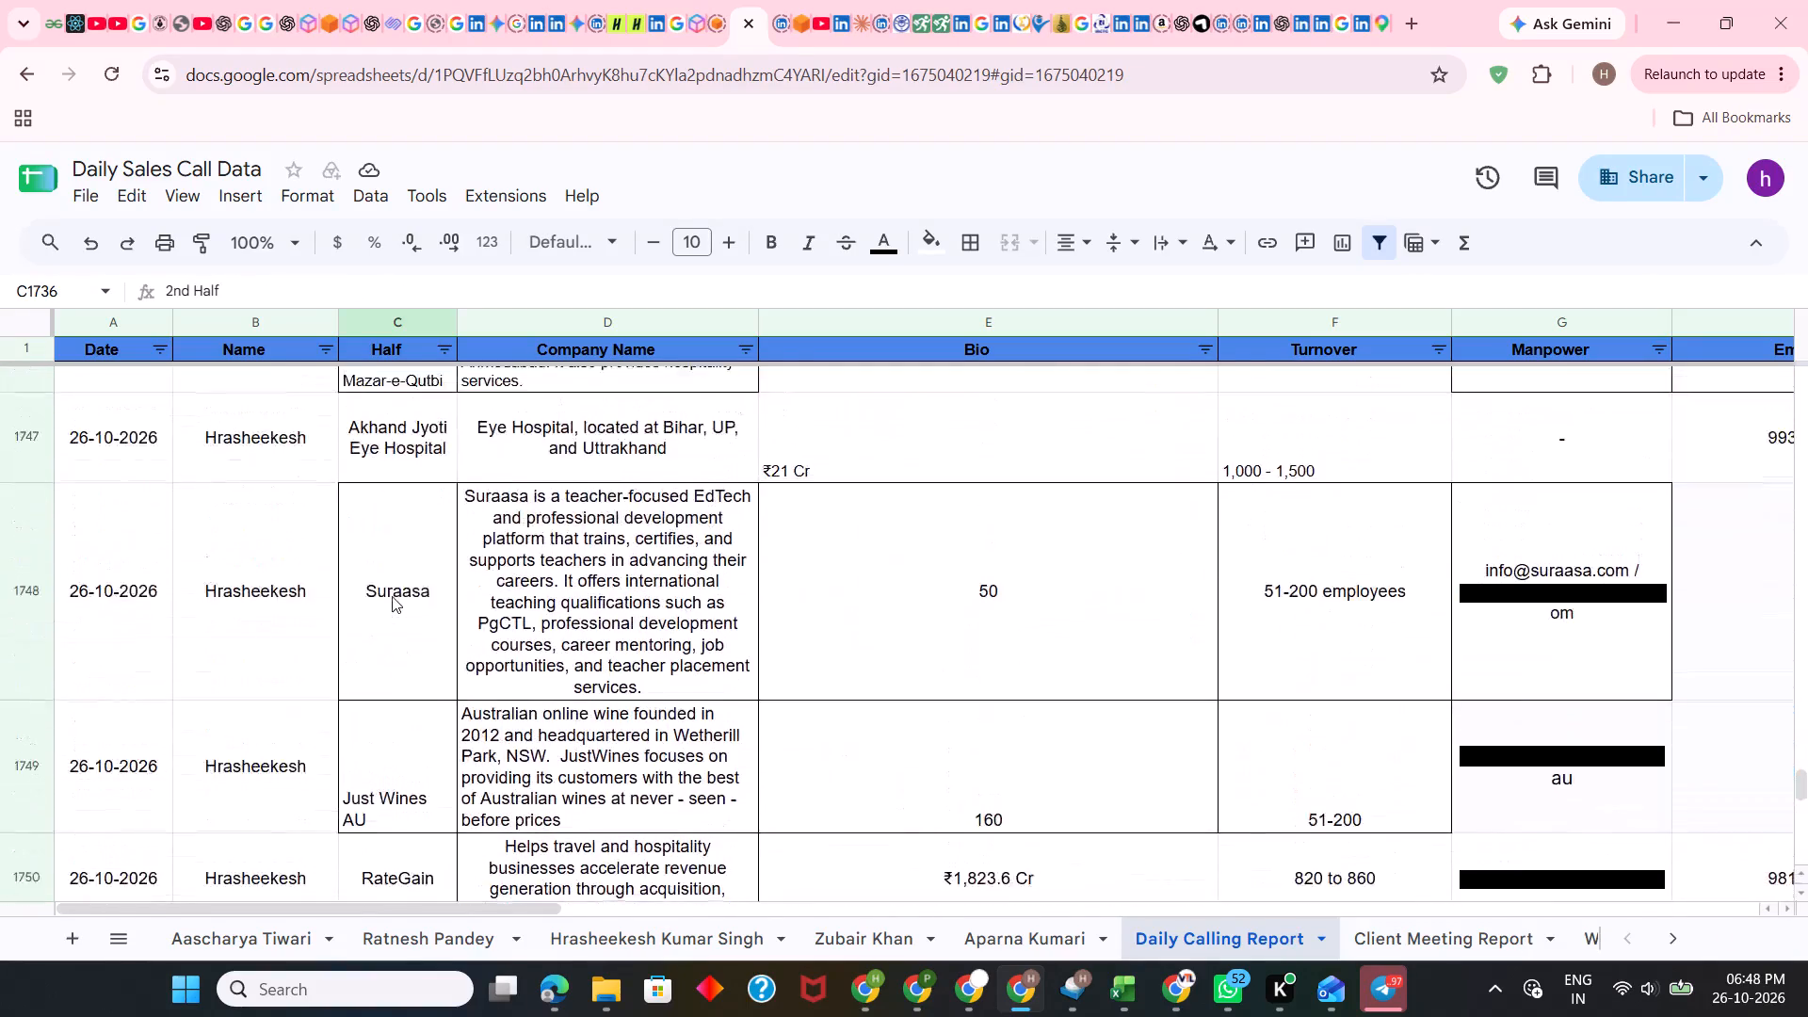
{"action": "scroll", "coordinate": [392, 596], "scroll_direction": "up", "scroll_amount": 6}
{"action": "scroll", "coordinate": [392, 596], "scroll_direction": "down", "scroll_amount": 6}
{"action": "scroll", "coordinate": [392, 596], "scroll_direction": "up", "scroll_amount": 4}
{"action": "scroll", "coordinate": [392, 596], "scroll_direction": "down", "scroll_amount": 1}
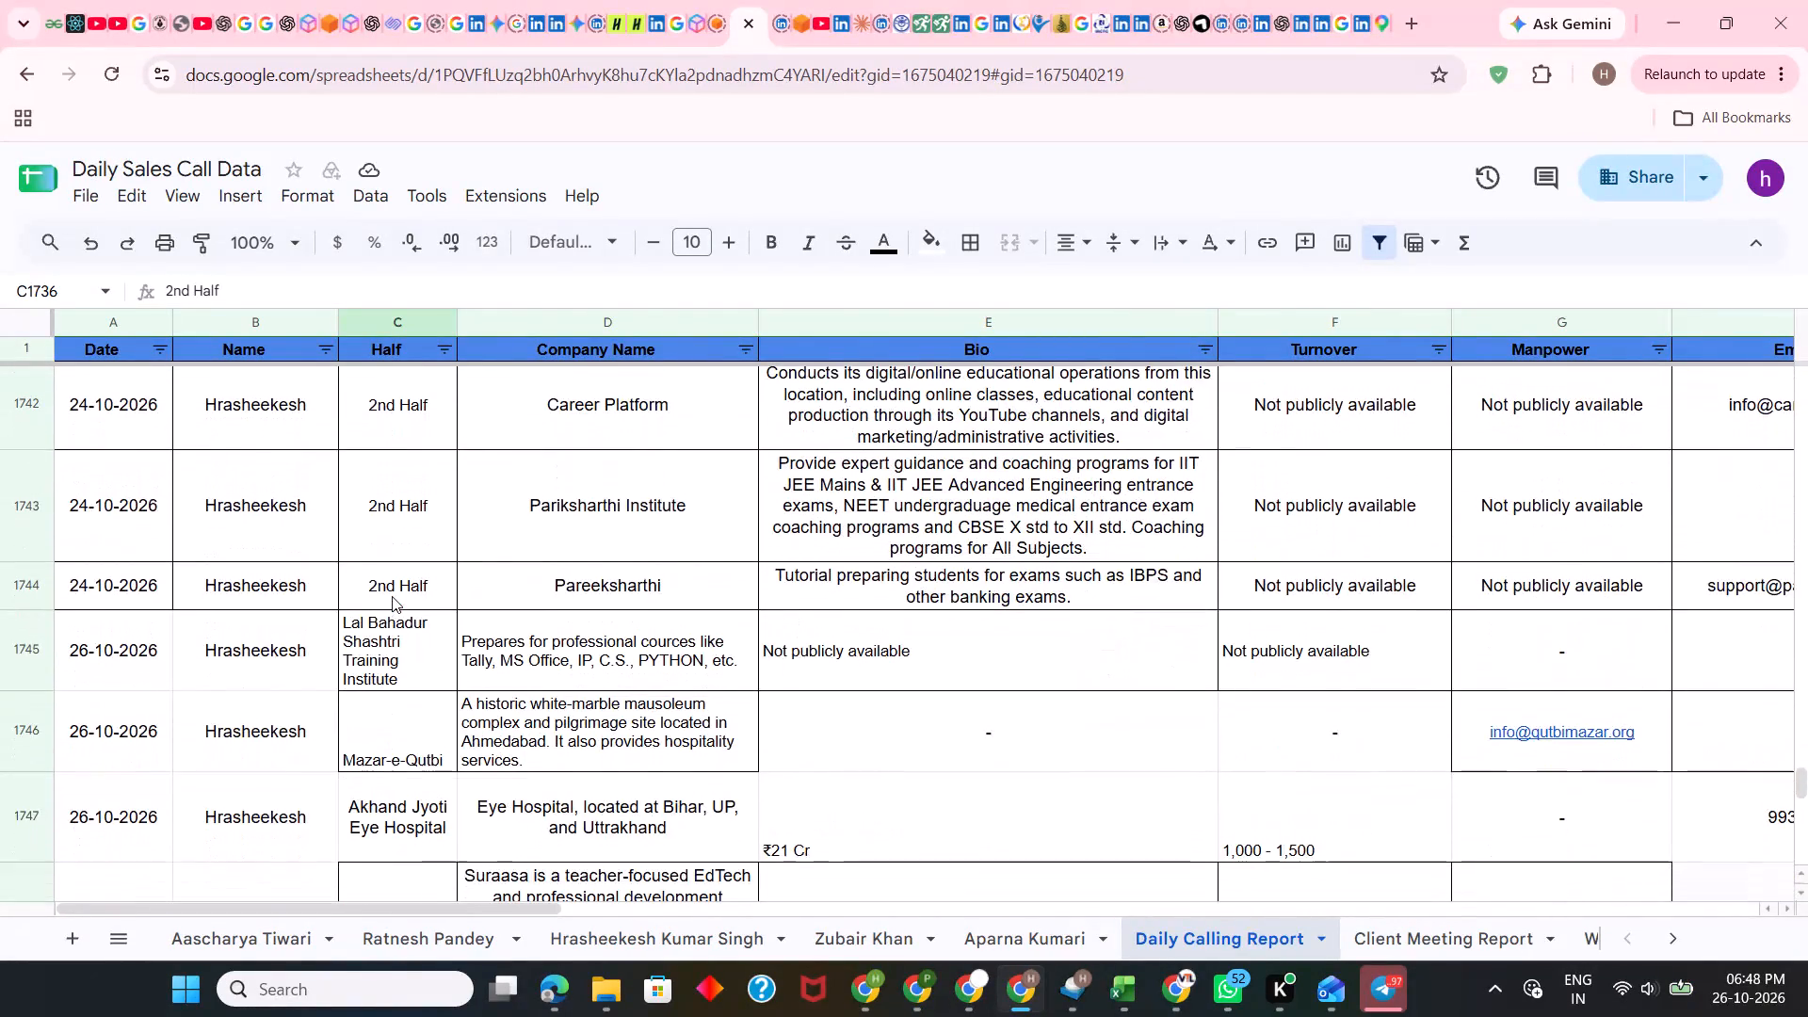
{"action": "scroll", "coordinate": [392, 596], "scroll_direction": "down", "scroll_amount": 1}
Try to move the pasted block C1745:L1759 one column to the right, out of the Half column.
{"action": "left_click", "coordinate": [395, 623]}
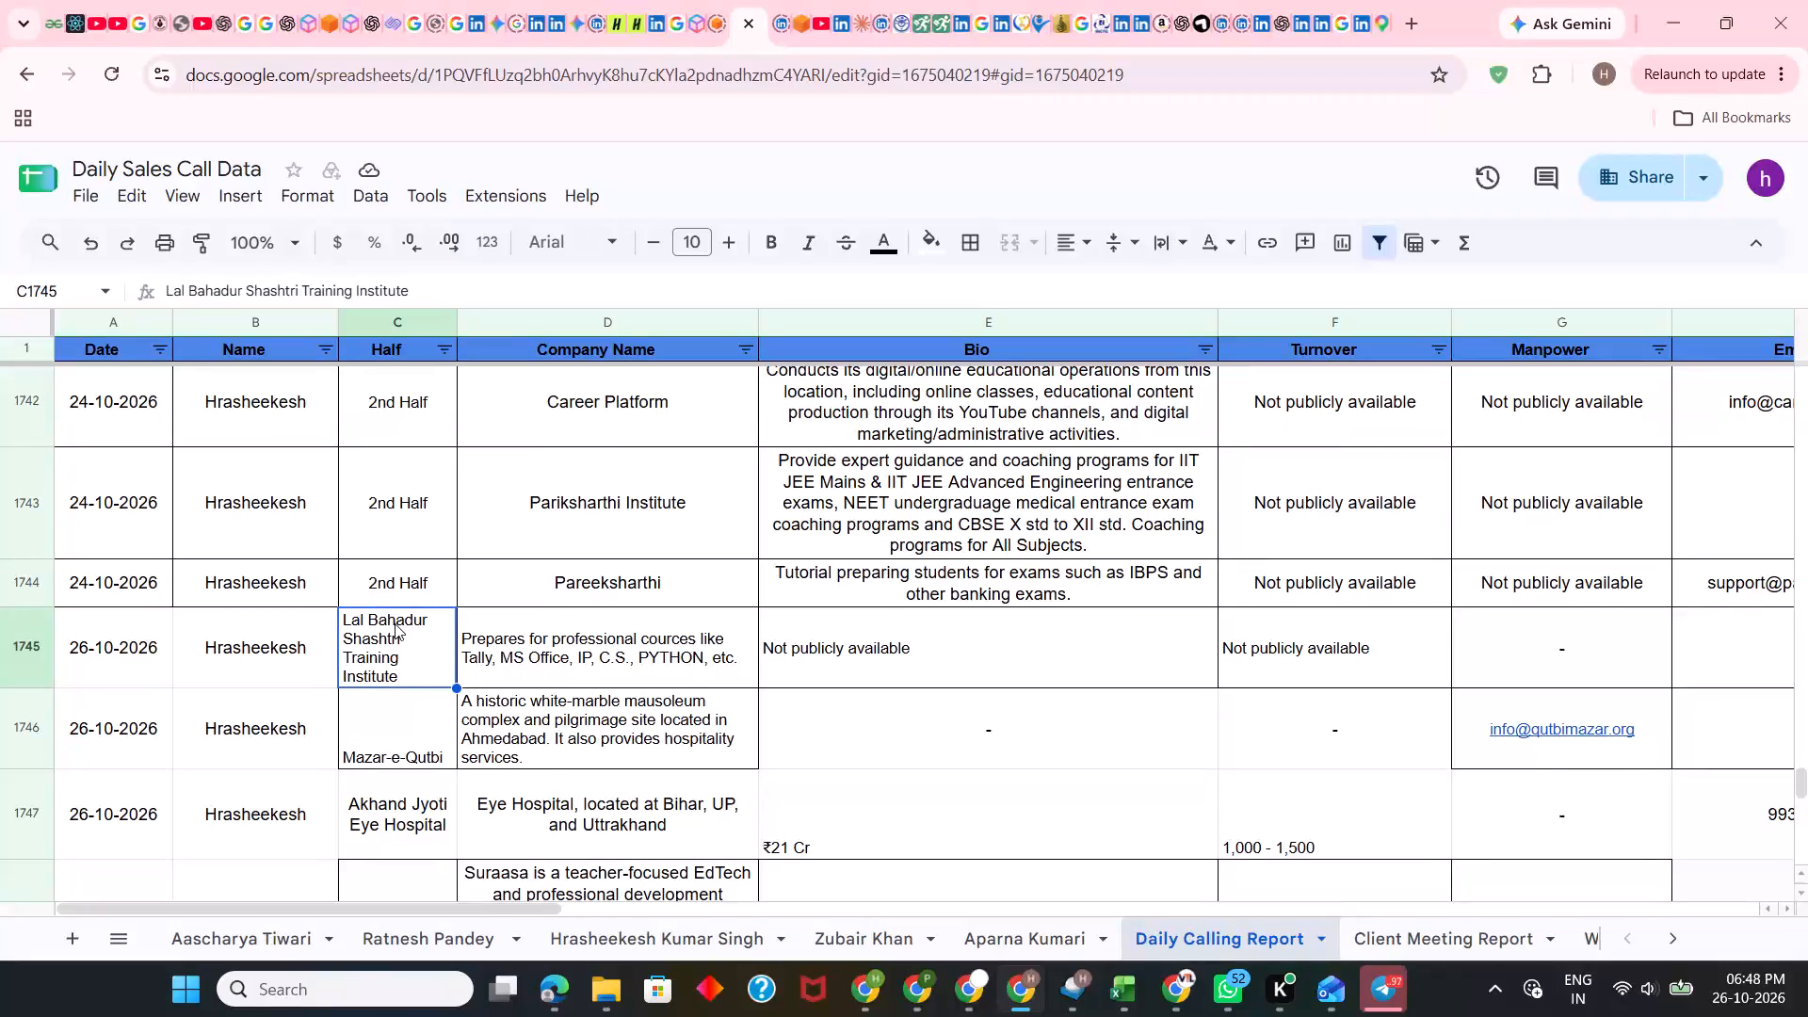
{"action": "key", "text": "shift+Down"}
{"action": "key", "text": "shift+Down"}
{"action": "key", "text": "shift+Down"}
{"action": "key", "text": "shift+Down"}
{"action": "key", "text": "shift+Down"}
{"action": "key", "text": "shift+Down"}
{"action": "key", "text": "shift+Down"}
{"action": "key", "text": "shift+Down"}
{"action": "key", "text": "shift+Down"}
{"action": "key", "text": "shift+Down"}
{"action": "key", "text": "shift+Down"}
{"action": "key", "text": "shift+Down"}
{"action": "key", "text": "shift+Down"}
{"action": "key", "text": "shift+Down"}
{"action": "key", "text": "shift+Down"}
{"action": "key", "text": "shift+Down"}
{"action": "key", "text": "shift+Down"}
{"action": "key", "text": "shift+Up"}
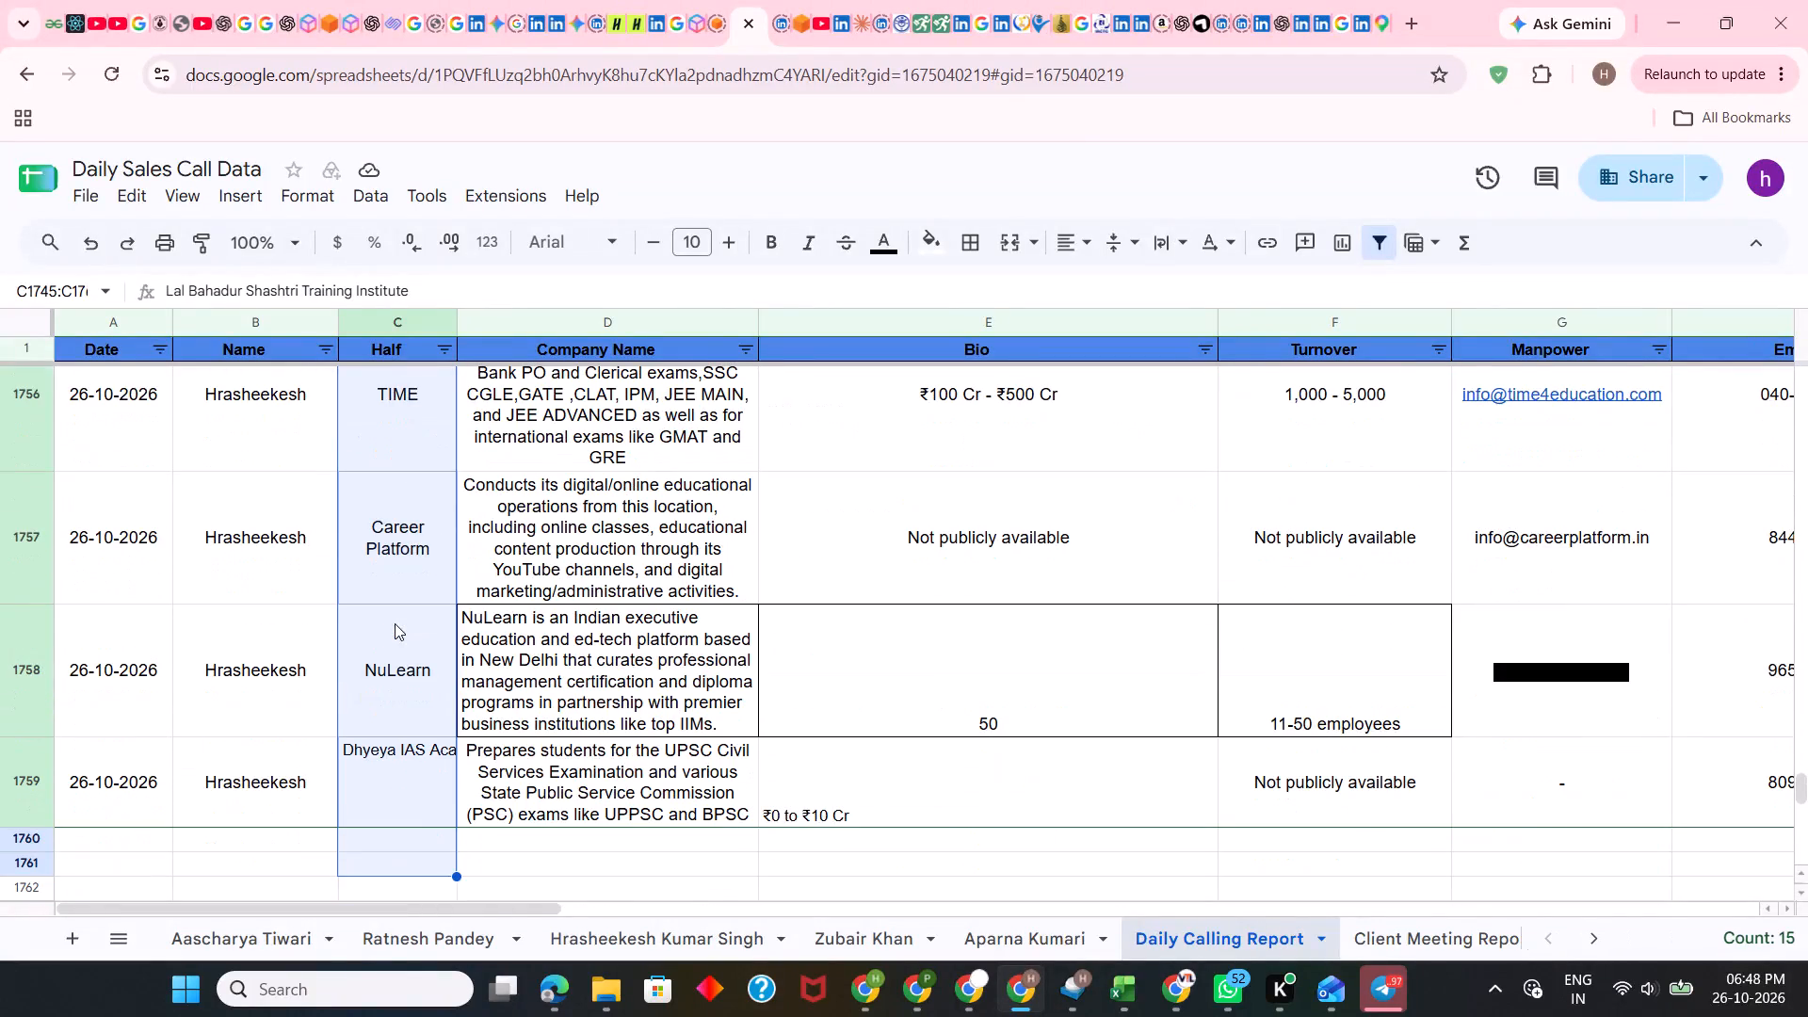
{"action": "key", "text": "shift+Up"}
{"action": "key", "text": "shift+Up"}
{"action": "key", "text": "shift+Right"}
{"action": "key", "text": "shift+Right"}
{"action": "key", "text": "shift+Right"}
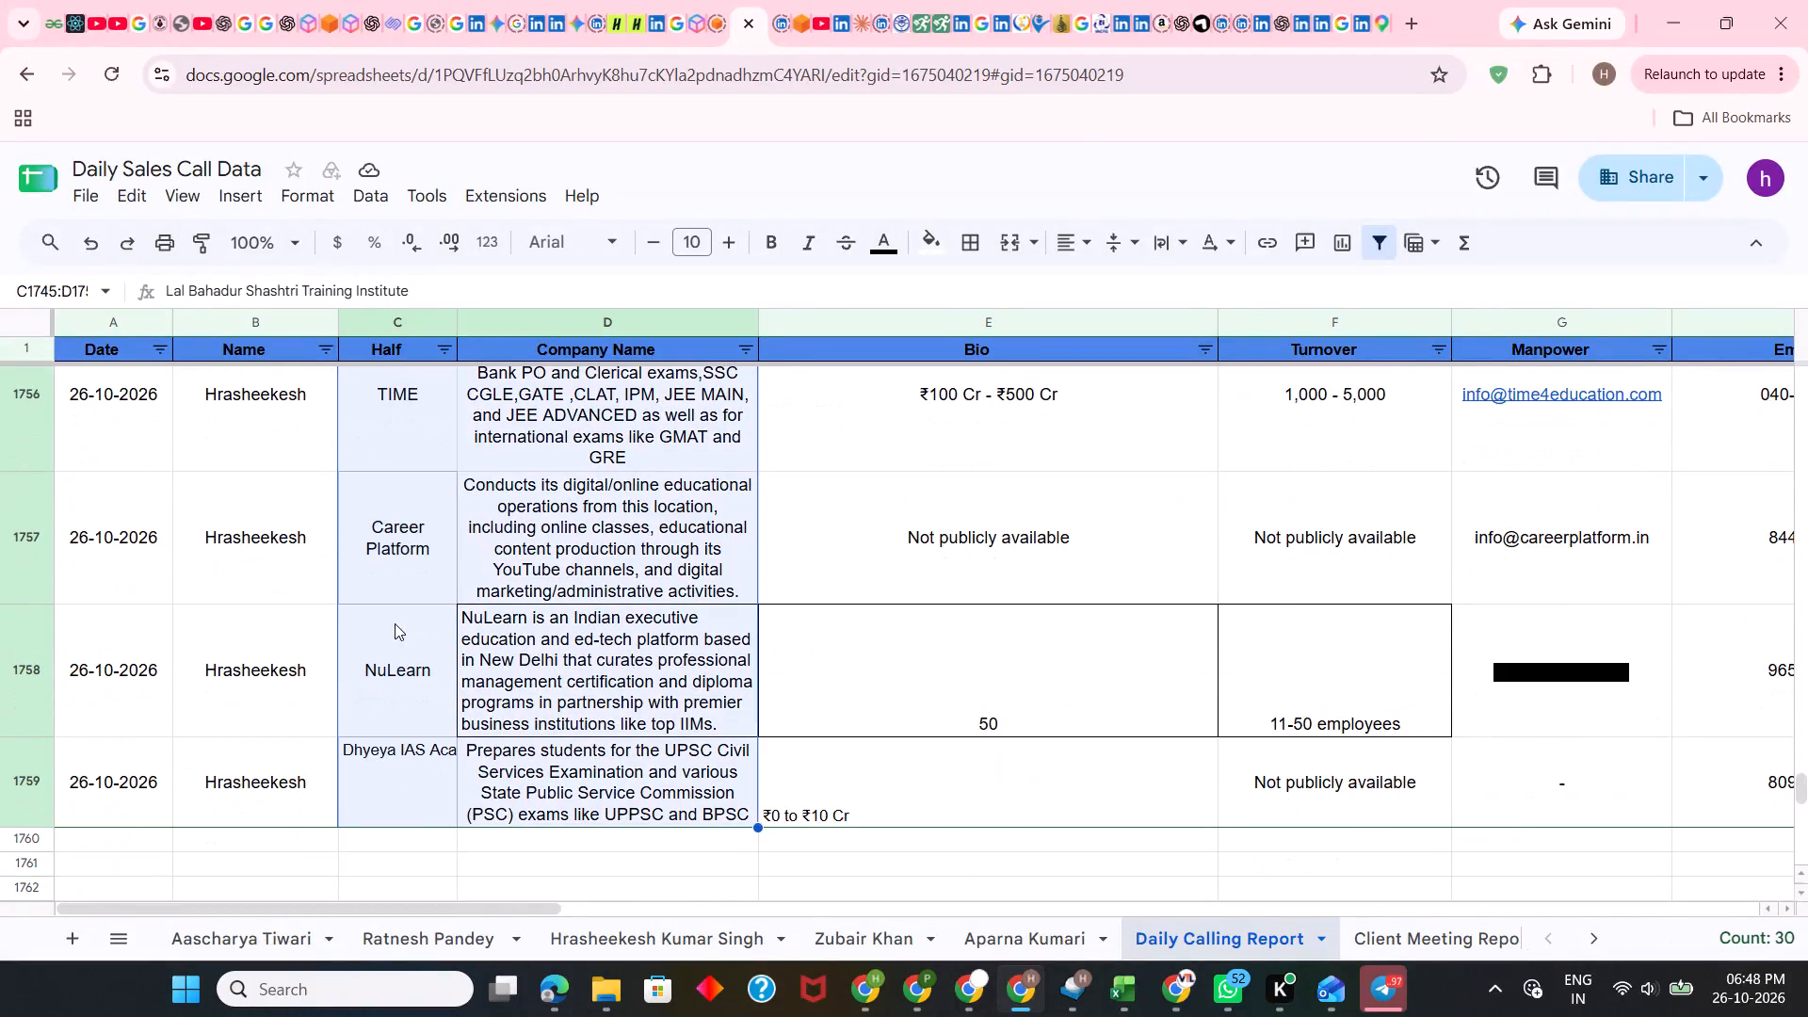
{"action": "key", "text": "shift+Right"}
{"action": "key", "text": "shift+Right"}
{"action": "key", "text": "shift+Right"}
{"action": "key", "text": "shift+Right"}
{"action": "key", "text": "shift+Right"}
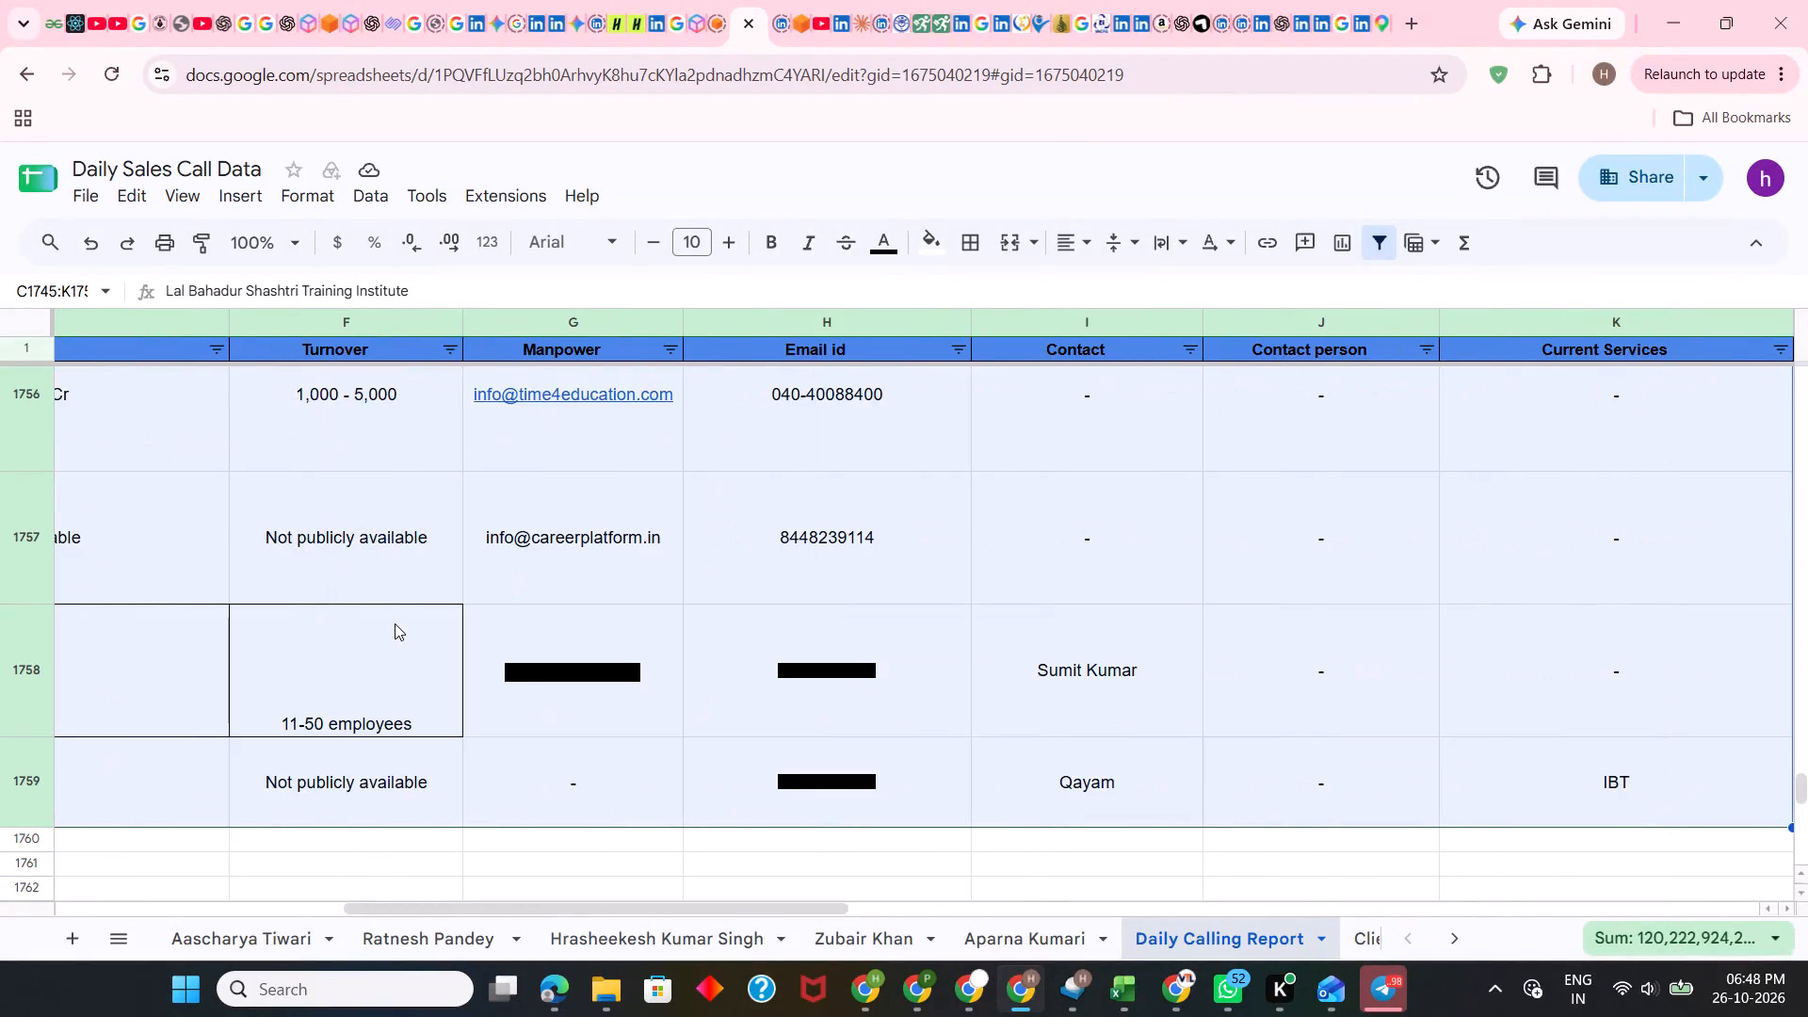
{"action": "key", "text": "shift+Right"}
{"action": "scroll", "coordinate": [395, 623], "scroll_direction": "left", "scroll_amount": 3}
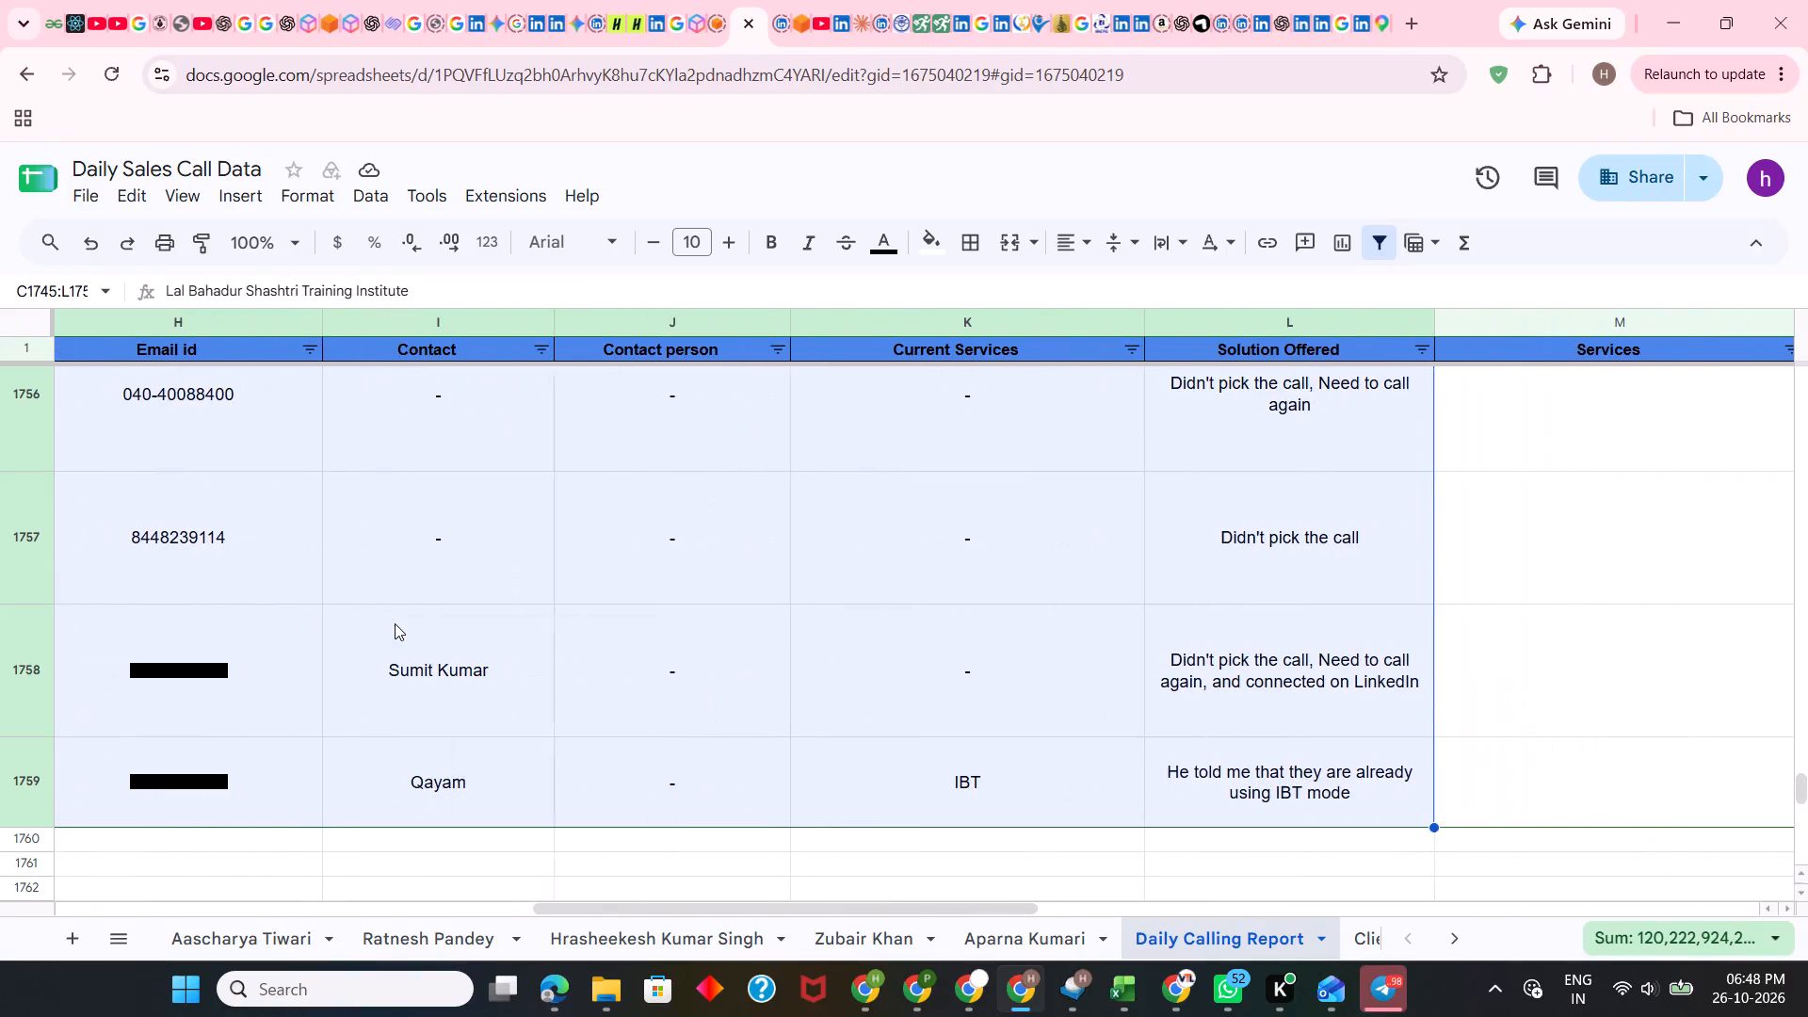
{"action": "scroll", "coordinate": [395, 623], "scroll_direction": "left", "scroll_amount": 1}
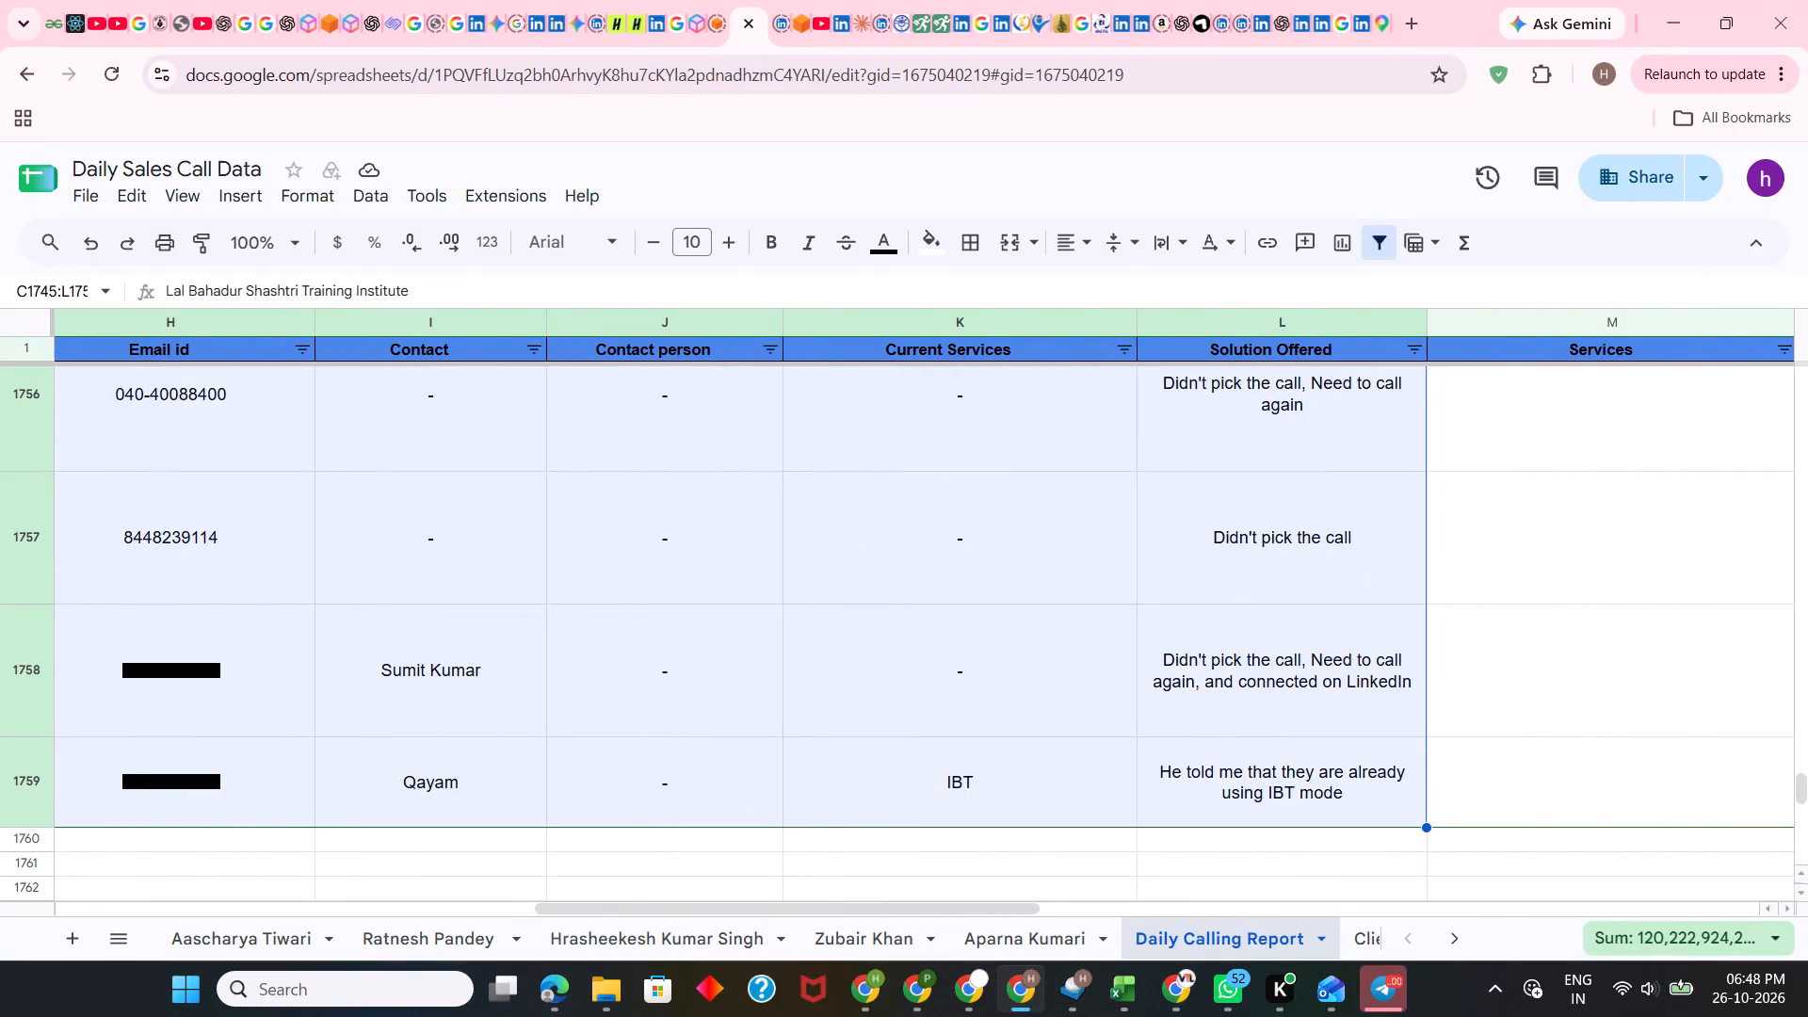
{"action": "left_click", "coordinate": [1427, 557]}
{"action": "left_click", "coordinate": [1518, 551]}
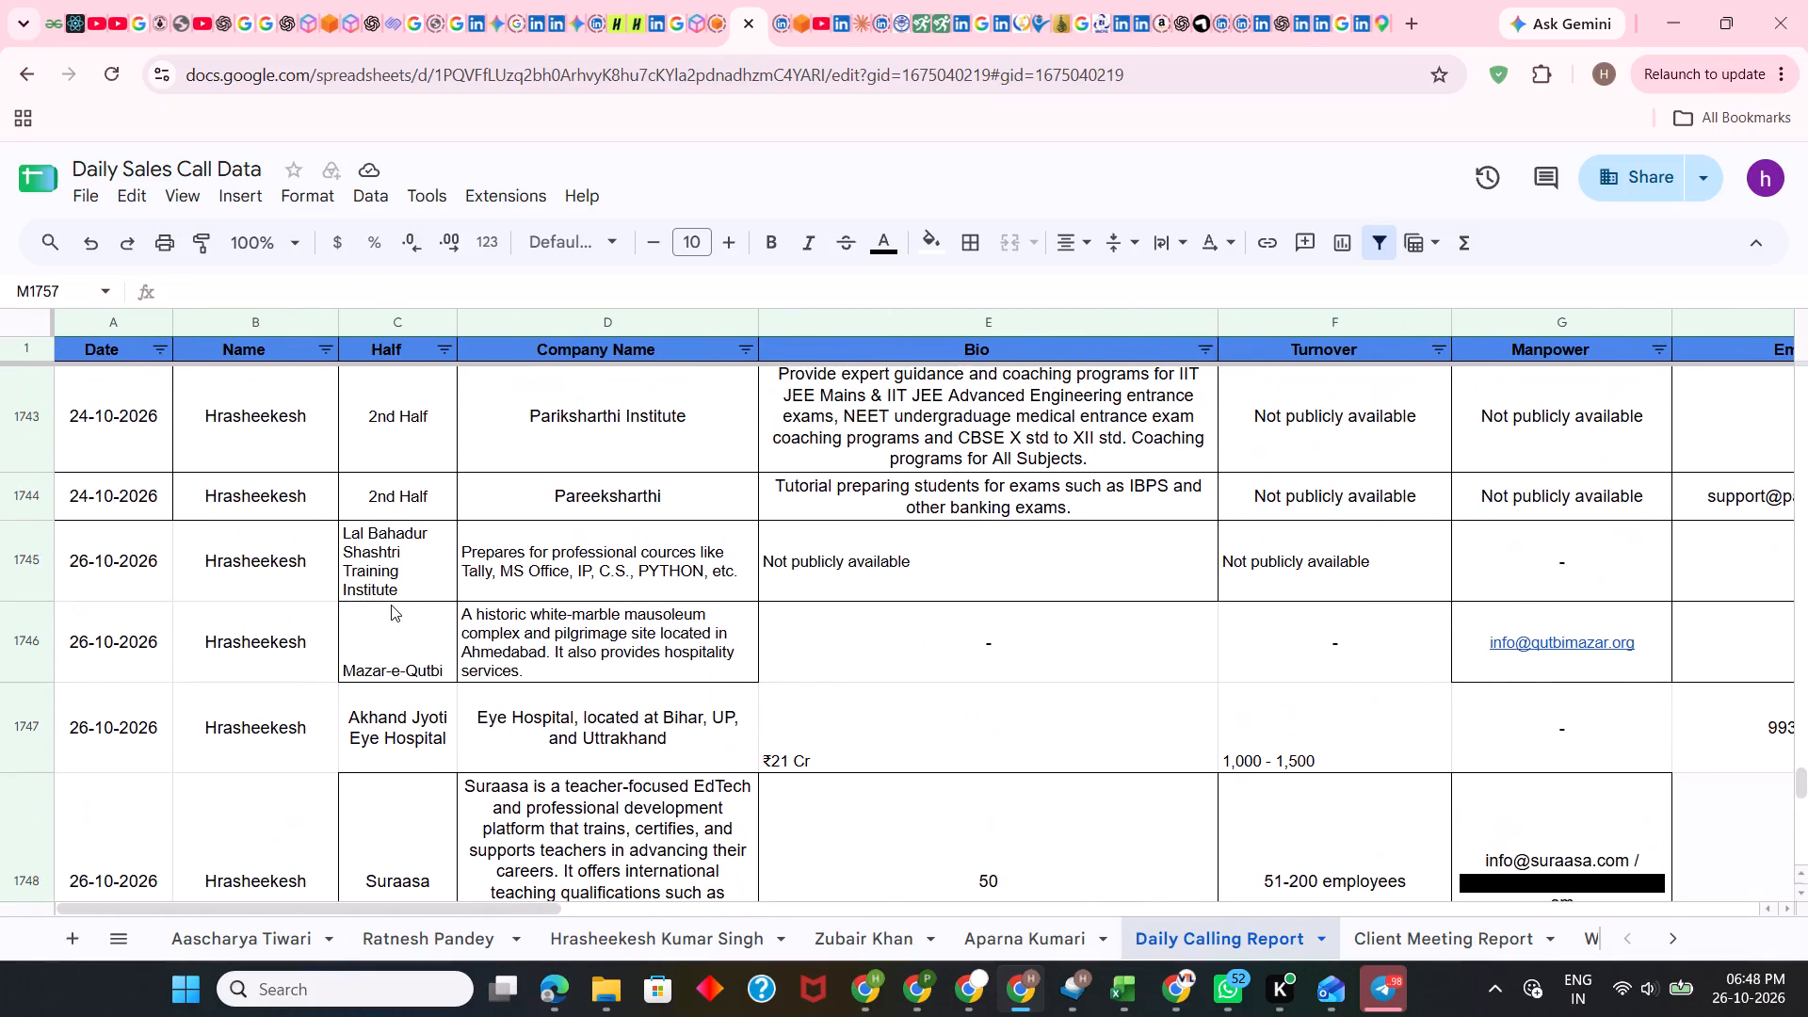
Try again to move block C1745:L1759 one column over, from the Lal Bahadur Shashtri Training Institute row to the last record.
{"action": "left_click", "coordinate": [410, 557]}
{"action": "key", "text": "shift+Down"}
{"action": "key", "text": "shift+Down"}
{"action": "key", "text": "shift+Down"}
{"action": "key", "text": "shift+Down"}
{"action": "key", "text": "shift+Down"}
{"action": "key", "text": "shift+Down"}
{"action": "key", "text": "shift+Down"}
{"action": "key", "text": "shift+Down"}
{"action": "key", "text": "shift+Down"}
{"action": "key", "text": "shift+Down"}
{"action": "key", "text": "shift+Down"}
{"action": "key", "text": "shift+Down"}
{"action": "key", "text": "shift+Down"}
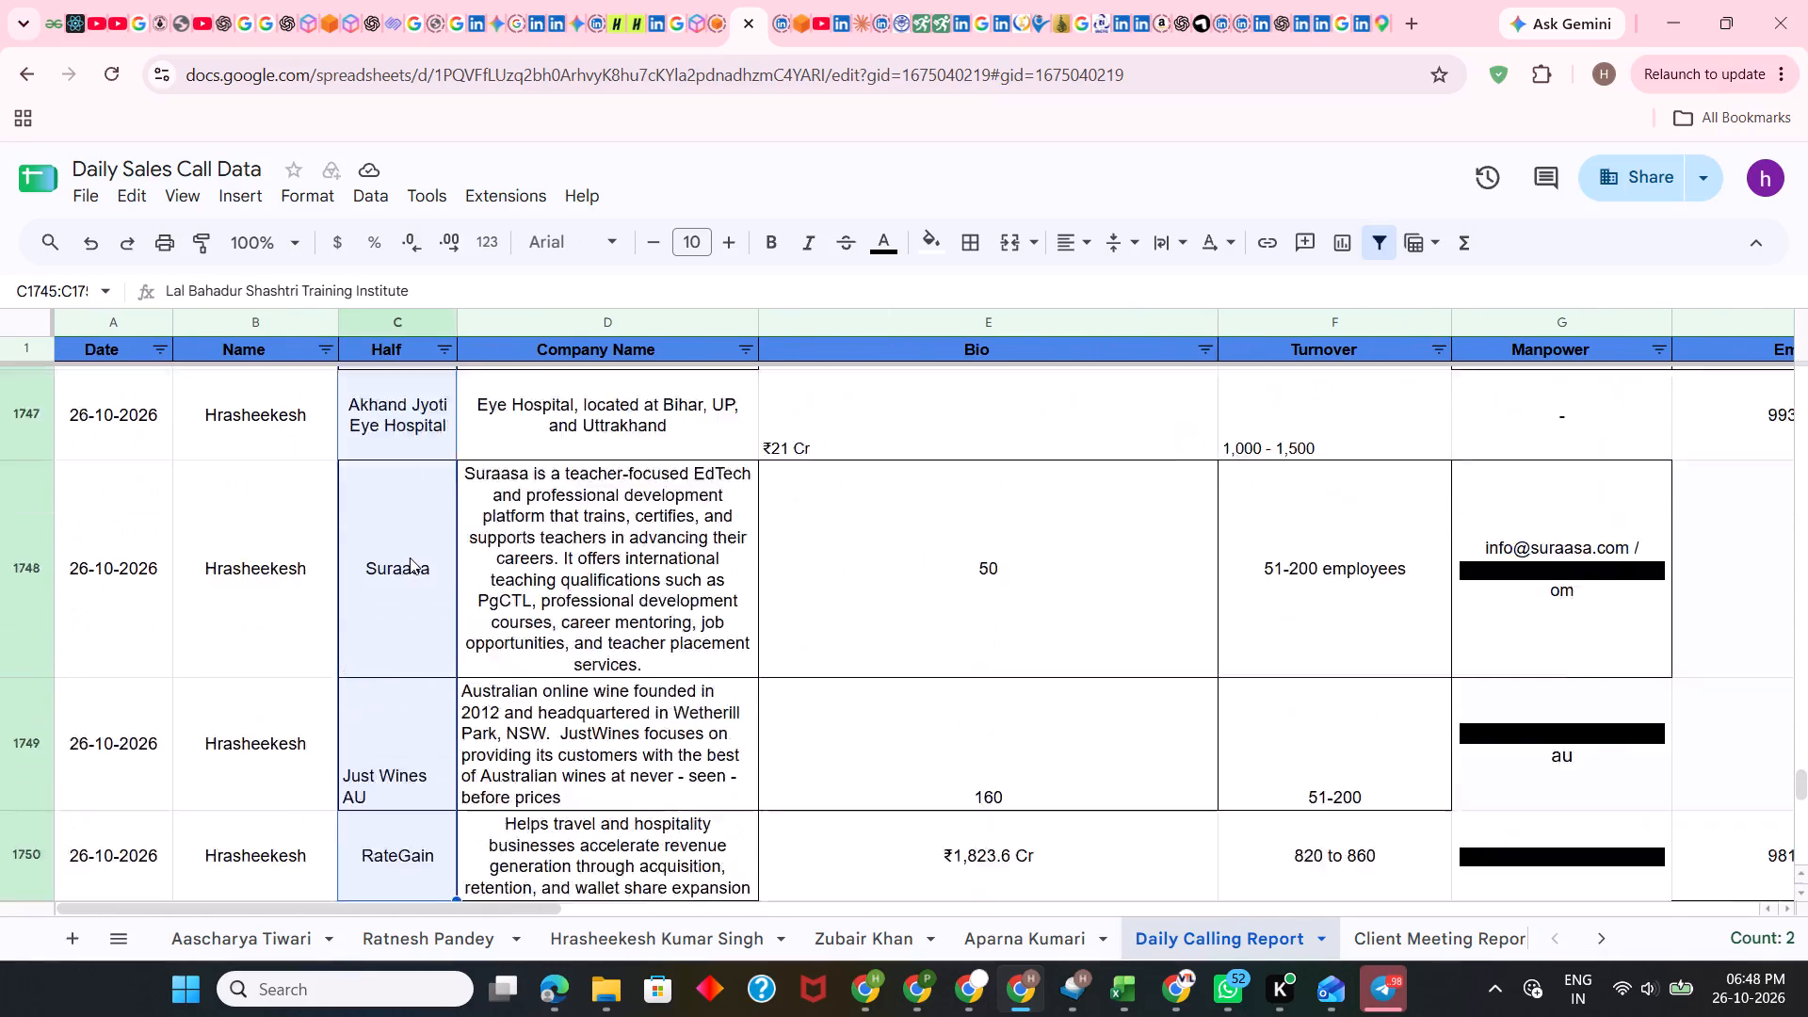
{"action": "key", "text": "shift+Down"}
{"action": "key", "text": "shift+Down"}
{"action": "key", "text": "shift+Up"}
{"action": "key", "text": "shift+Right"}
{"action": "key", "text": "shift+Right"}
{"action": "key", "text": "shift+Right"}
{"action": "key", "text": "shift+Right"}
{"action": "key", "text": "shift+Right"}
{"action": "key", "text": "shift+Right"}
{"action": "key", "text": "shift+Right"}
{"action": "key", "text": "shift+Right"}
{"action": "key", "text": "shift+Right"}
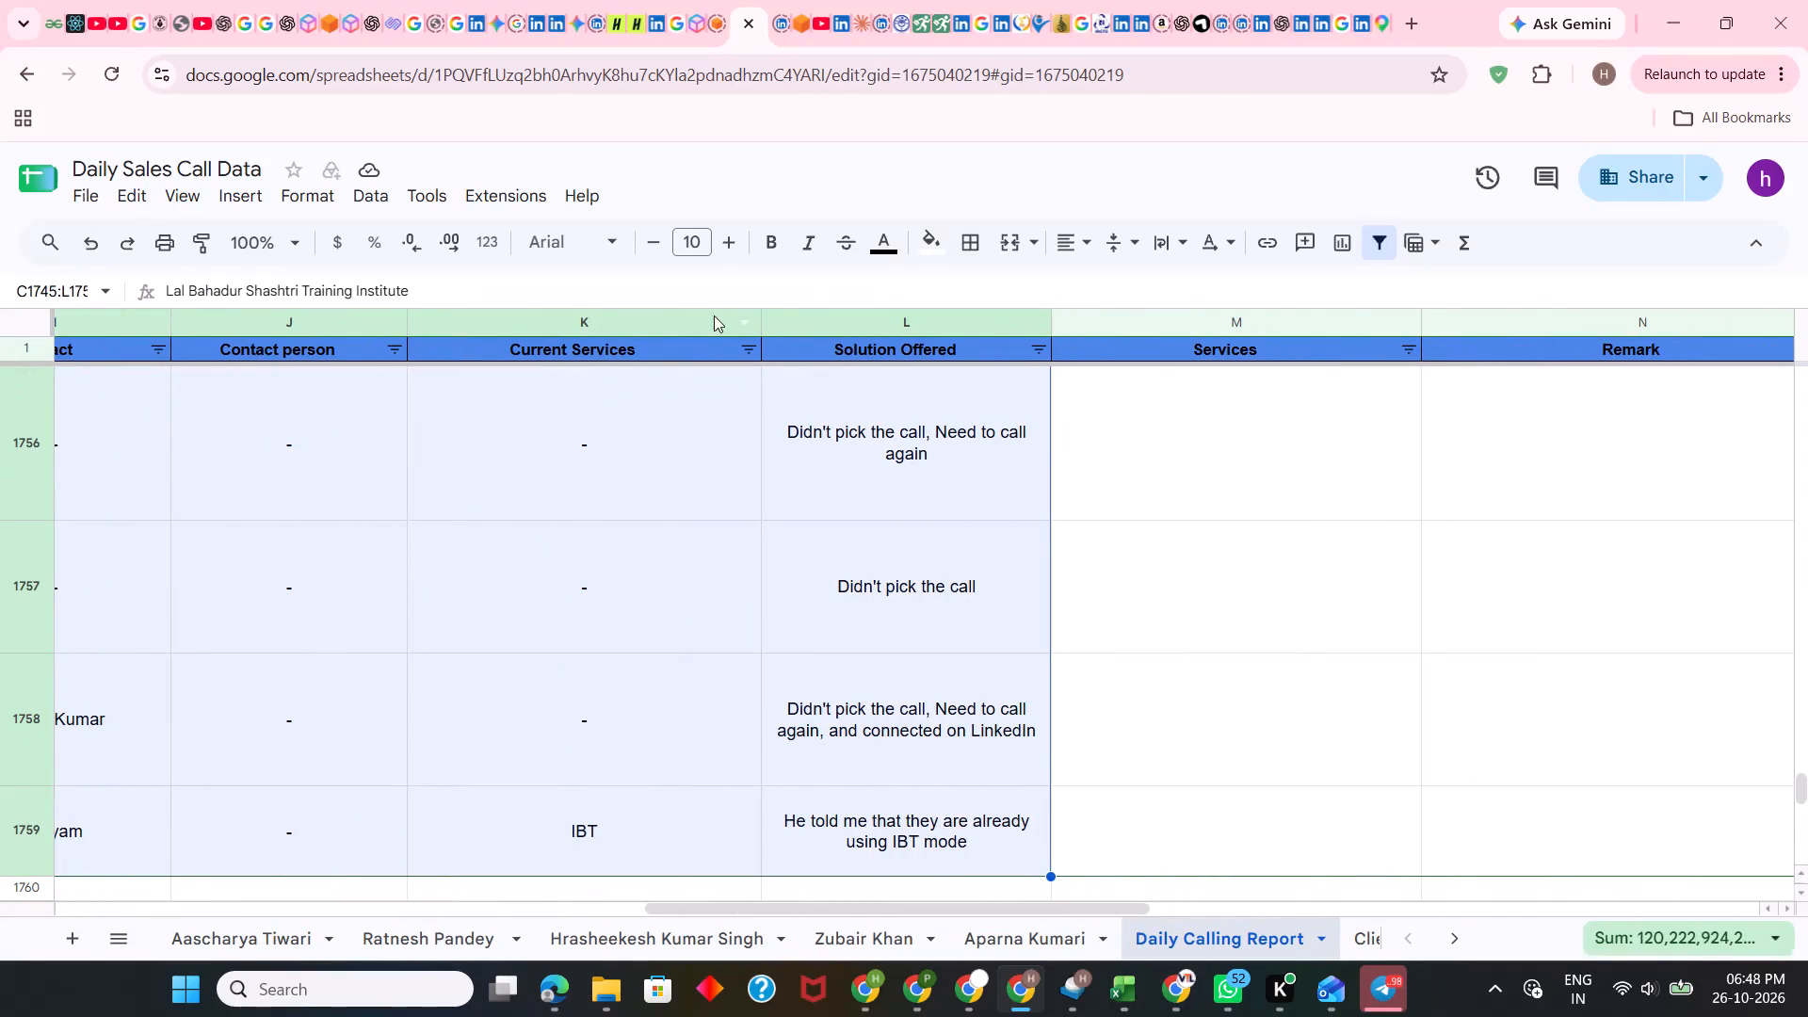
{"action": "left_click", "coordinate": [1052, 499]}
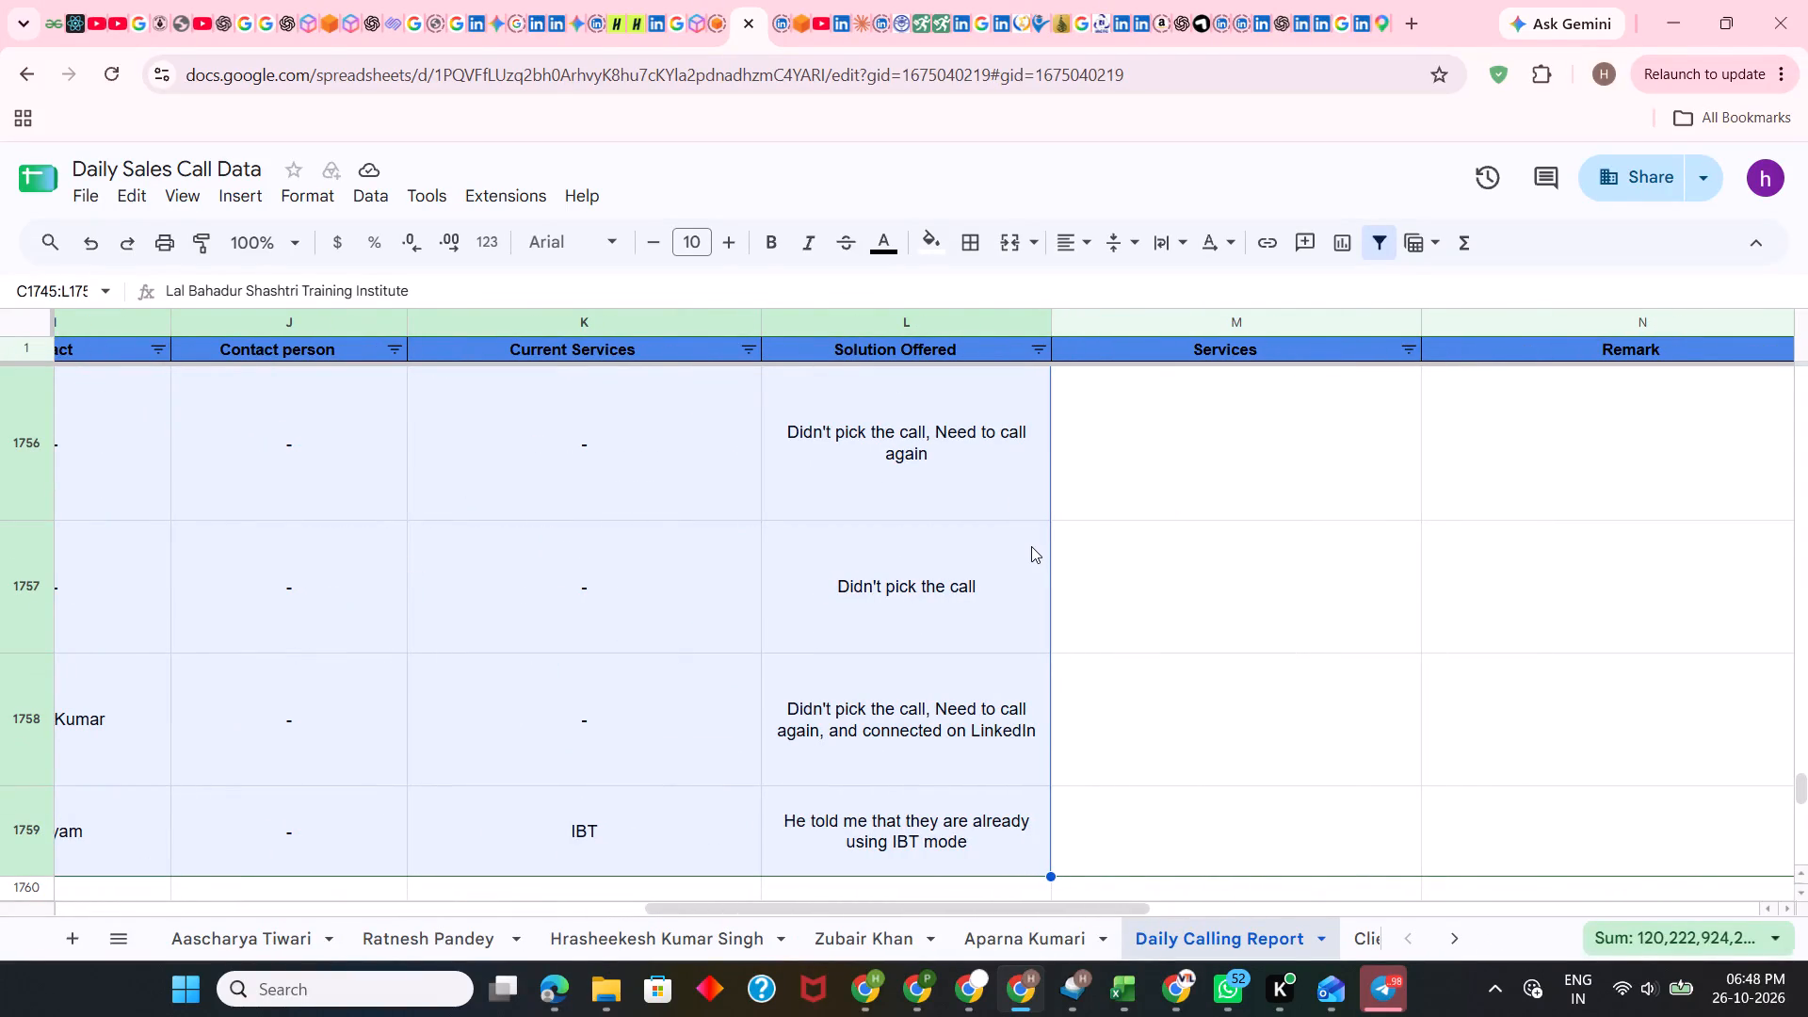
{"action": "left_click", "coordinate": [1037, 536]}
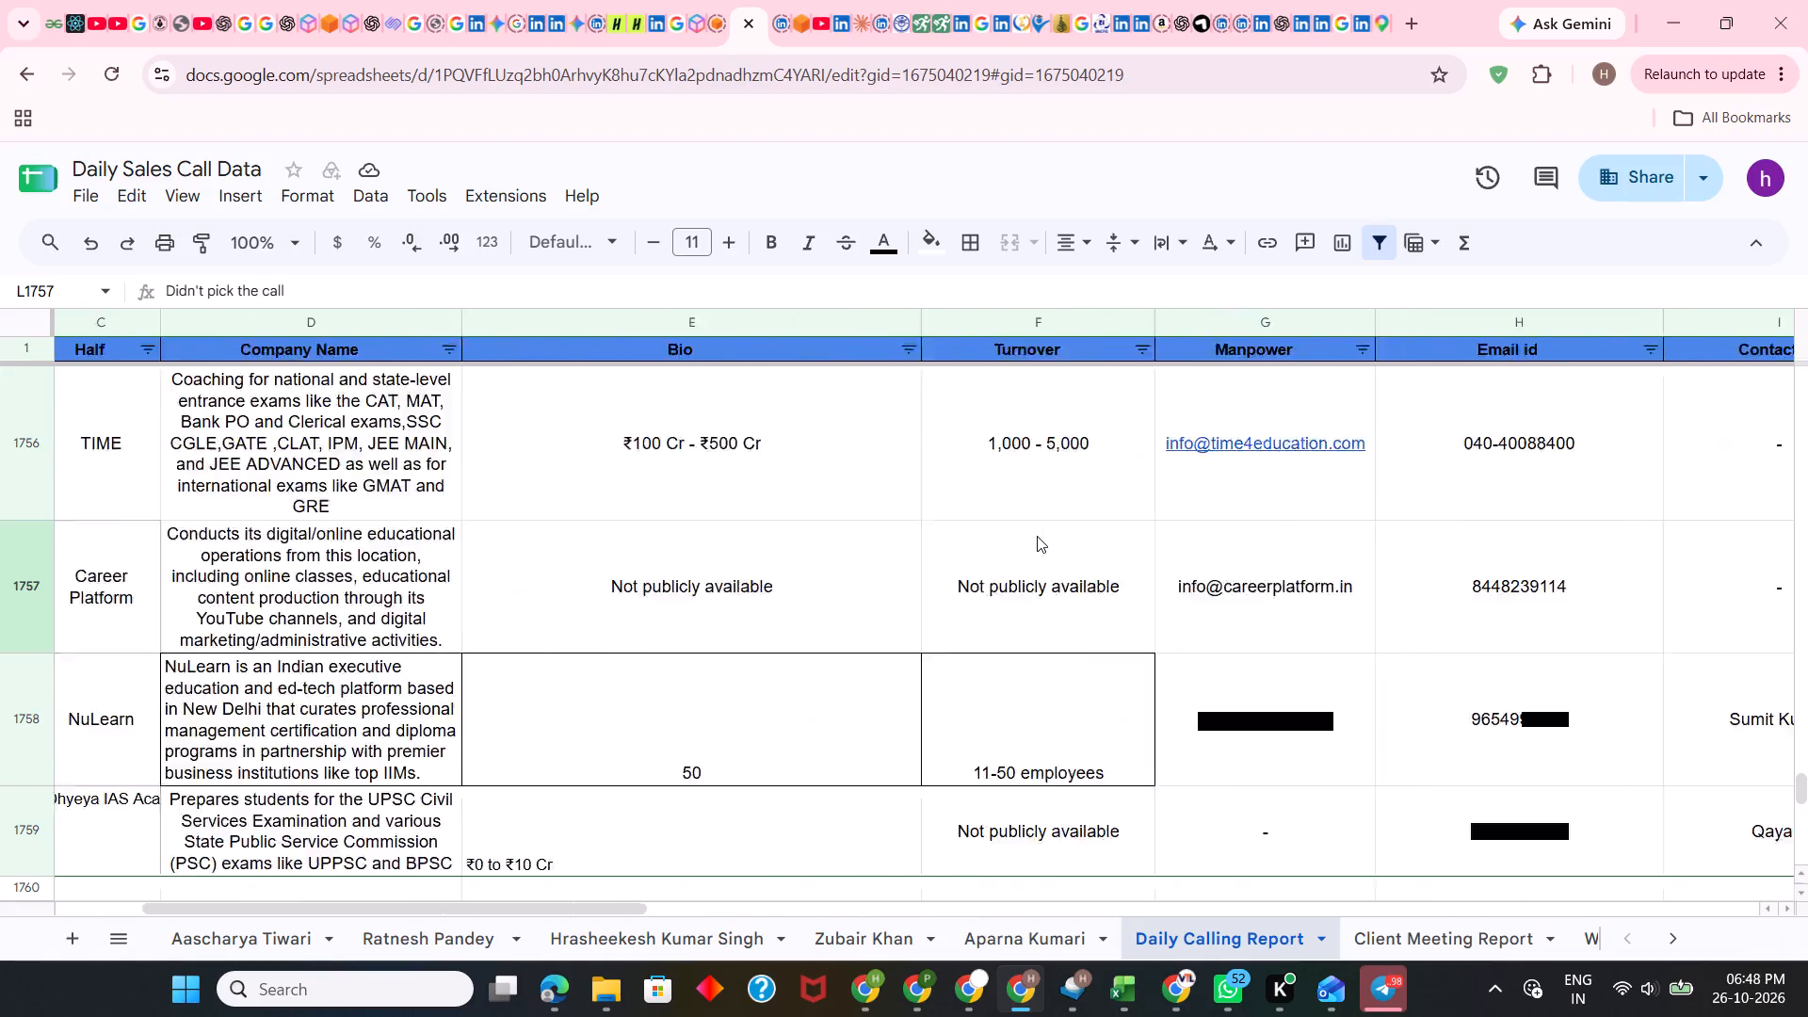
Move block C1745:L1759 one column right to D1745:M1759, so the company names fall under Company Name.
{"action": "scroll", "coordinate": [1037, 536], "scroll_direction": "up", "scroll_amount": 2}
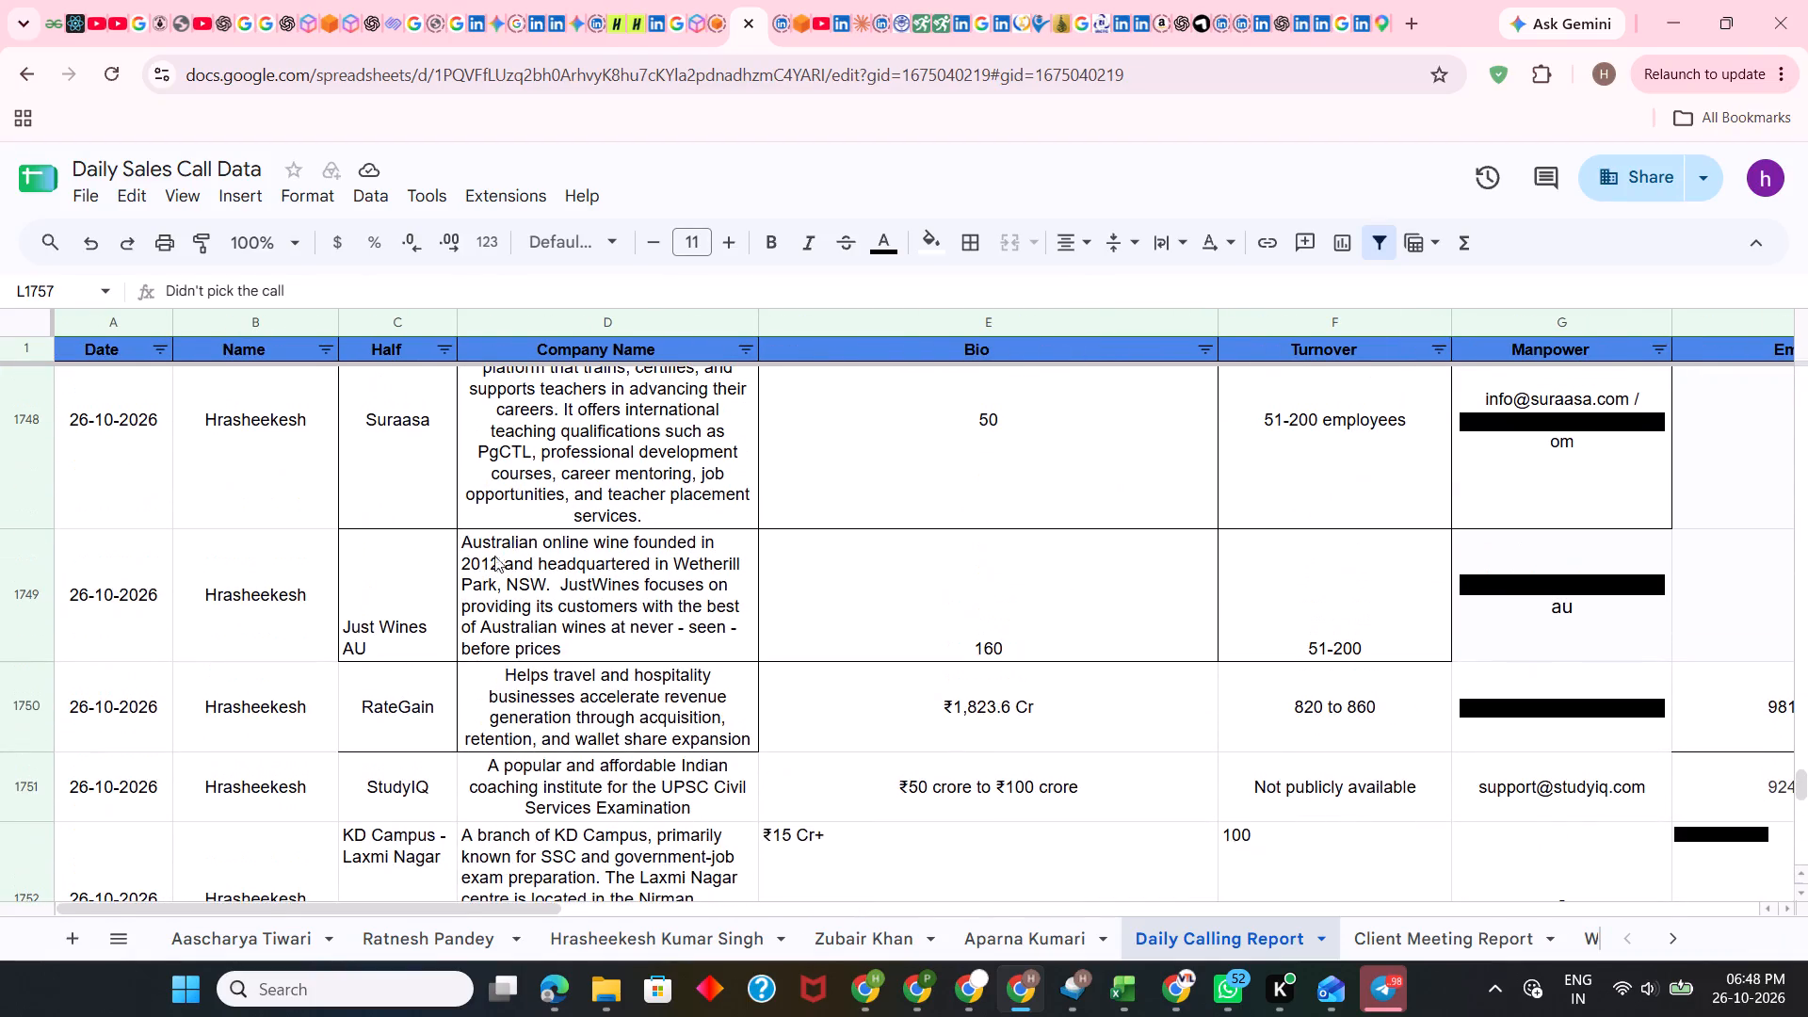
{"action": "scroll", "coordinate": [483, 542], "scroll_direction": "up", "scroll_amount": 2}
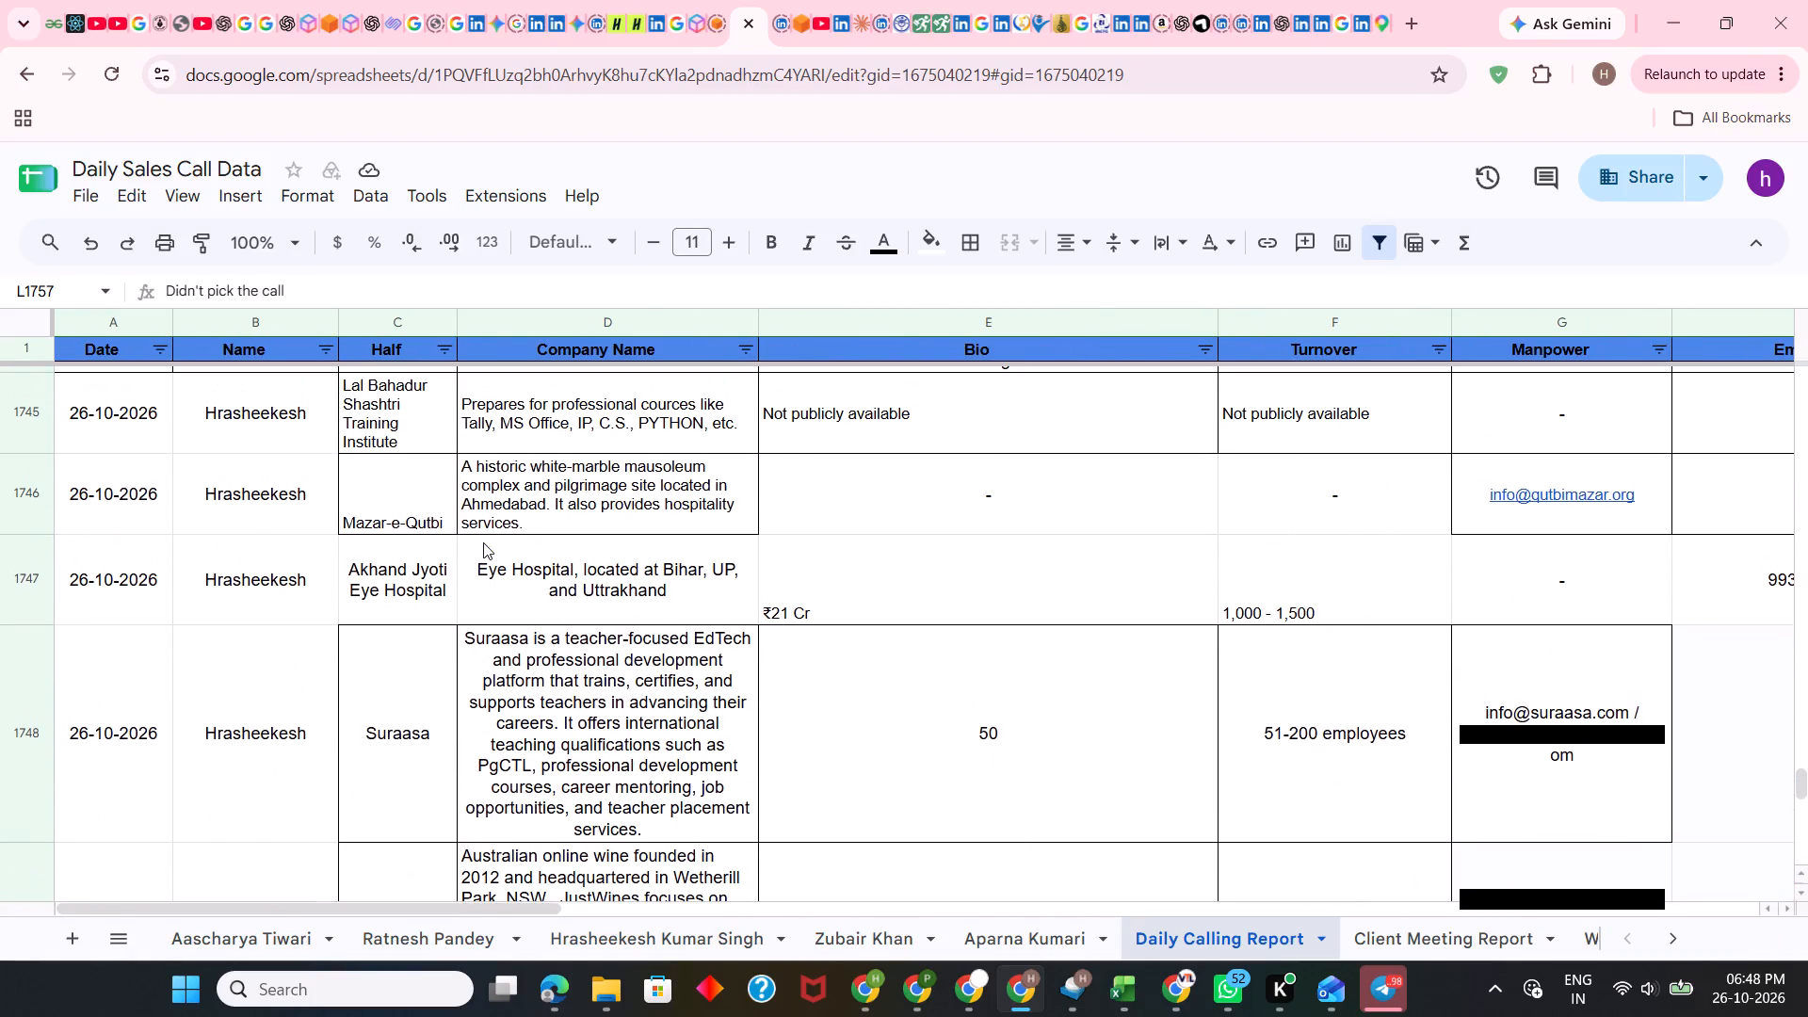
{"action": "left_click", "coordinate": [368, 406]}
{"action": "key", "text": "shift+Down"}
{"action": "key", "text": "shift+Down"}
{"action": "key", "text": "shift+Down"}
{"action": "key", "text": "shift+Down"}
{"action": "key", "text": "shift+Down"}
{"action": "key", "text": "shift+Down"}
{"action": "key", "text": "shift+Down"}
{"action": "key", "text": "shift+Down"}
{"action": "key", "text": "shift+Down"}
{"action": "key", "text": "shift+Down"}
{"action": "key", "text": "shift+Down"}
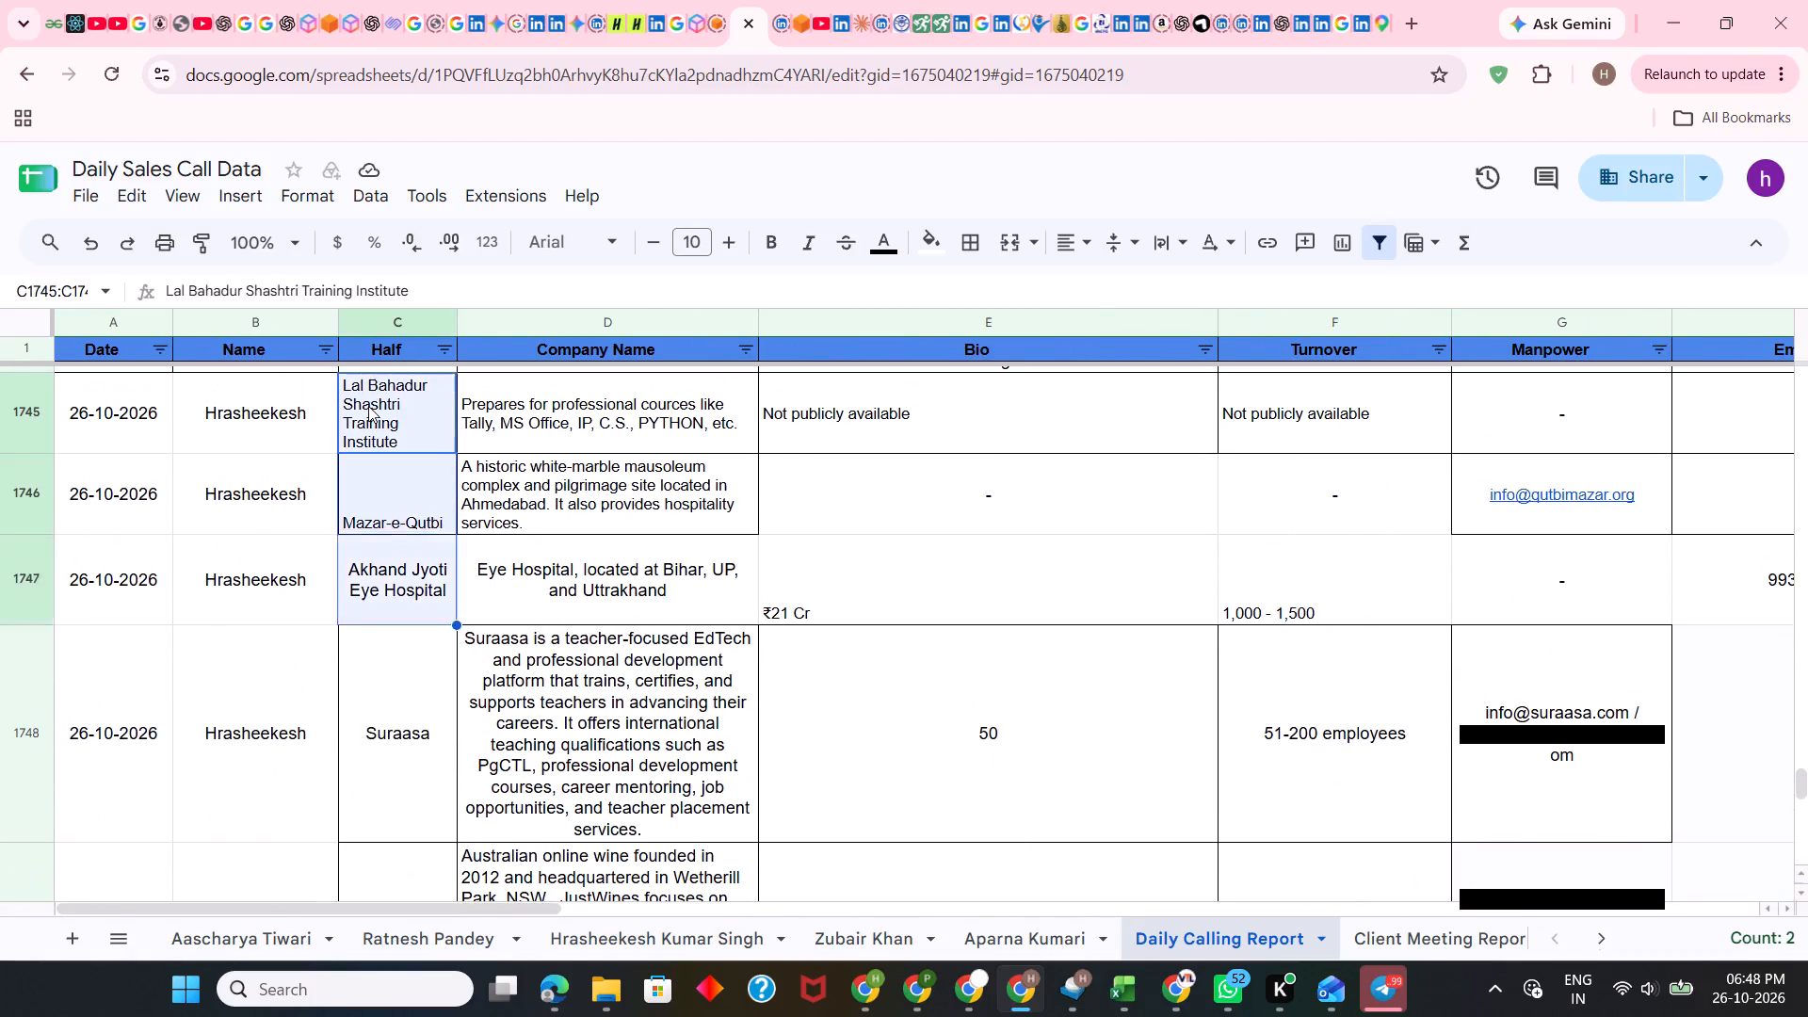
{"action": "key", "text": "shift+Down"}
{"action": "key", "text": "shift+Down"}
{"action": "key", "text": "shift+Down"}
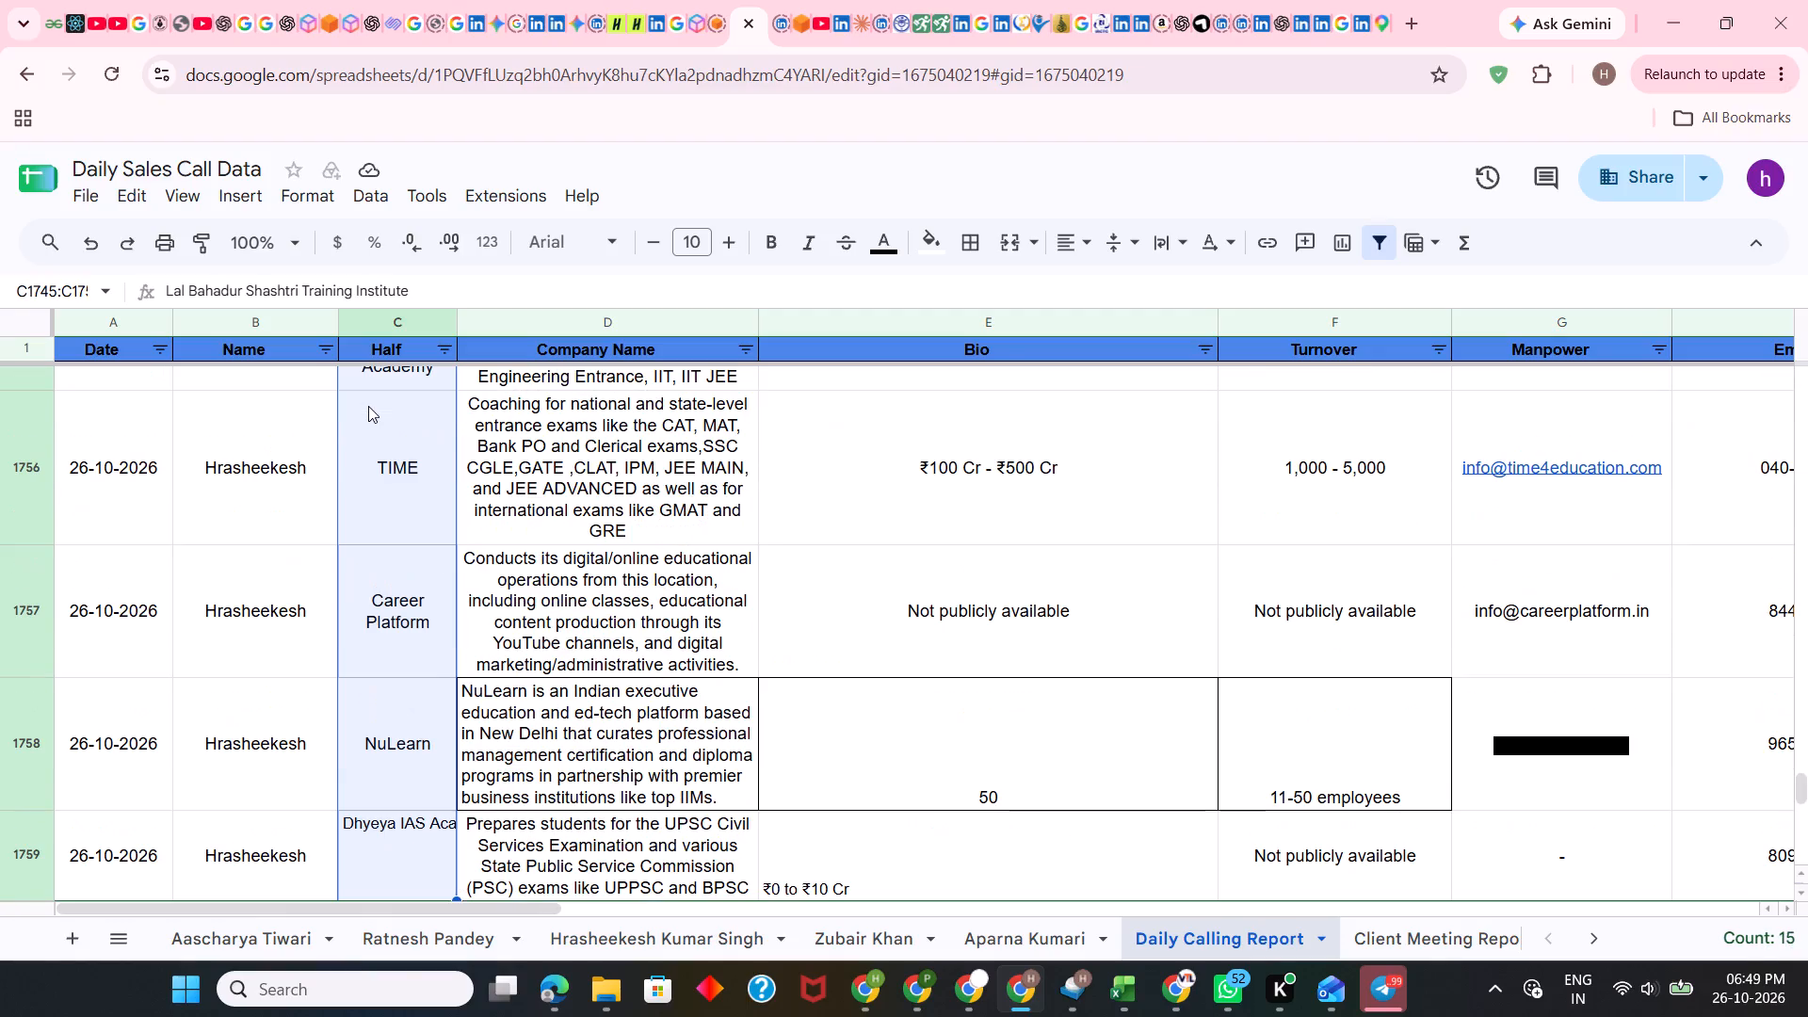
{"action": "key", "text": "shift+Right"}
{"action": "key", "text": "shift+Right"}
{"action": "key", "text": "shift+Right"}
{"action": "key", "text": "shift+Right"}
{"action": "key", "text": "shift+Right"}
{"action": "key", "text": "shift+Right"}
{"action": "key", "text": "shift+Right"}
{"action": "key", "text": "shift+Right"}
{"action": "key", "text": "shift+Right"}
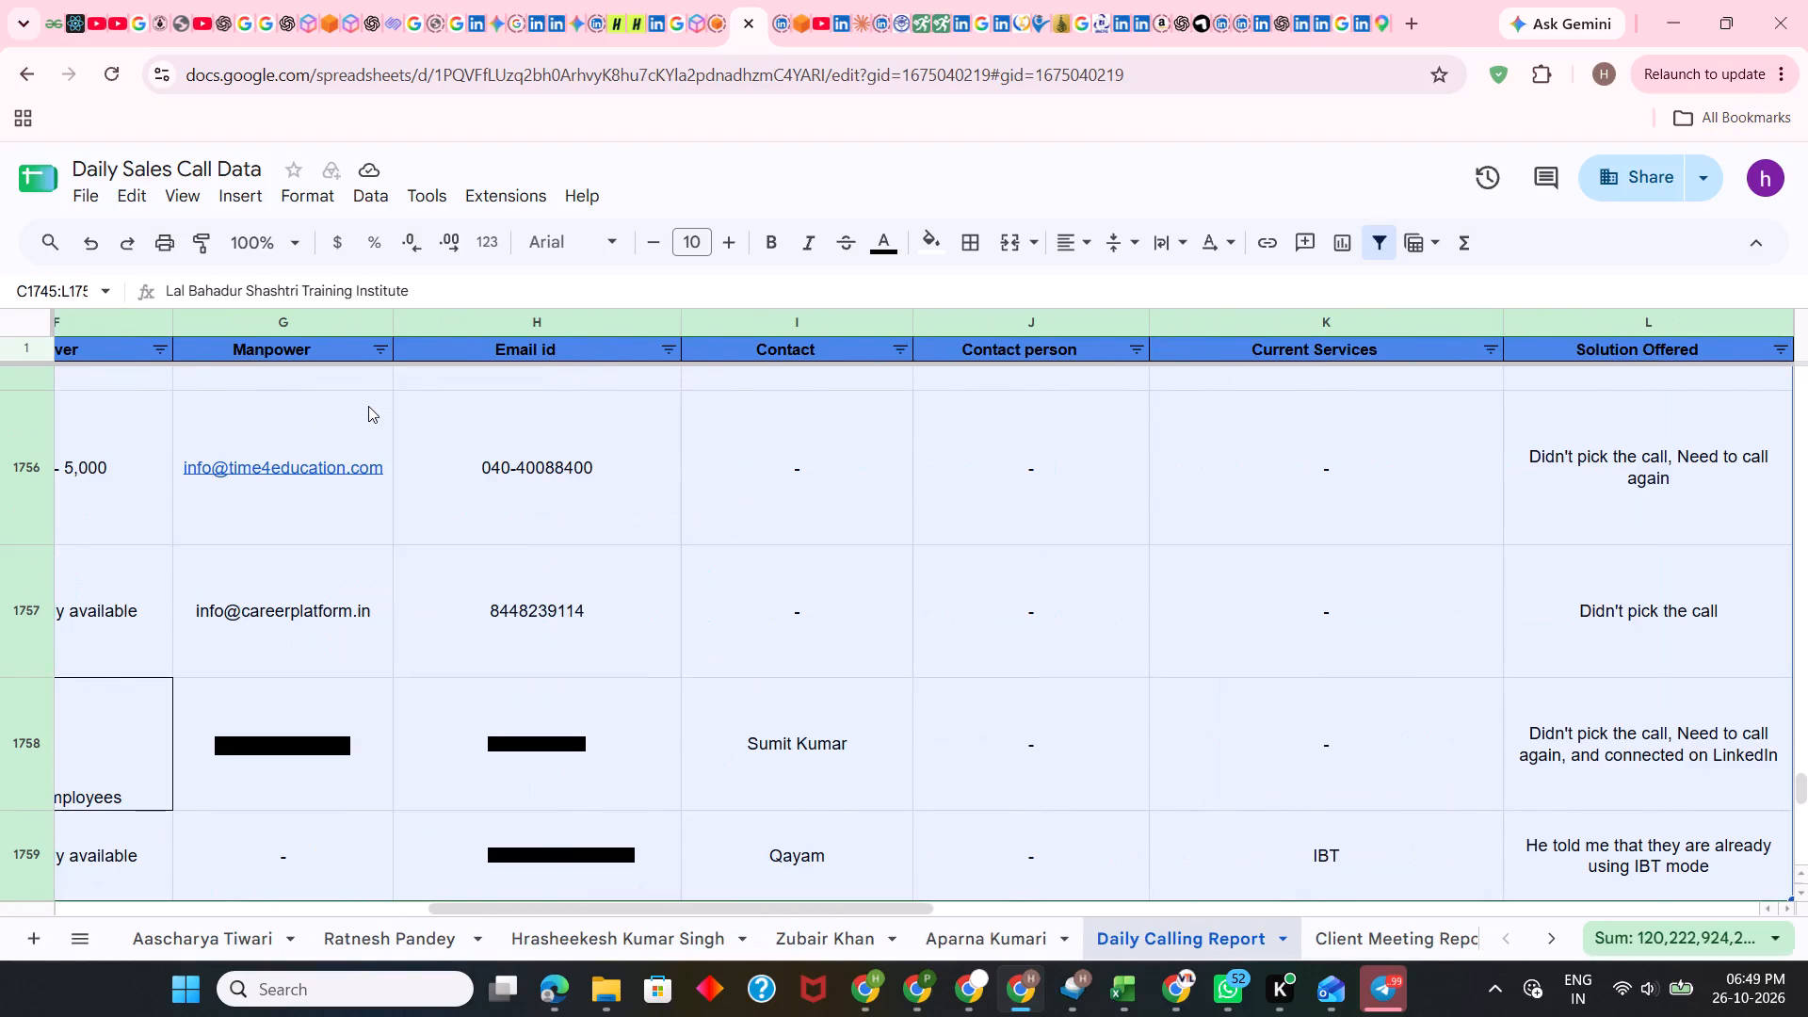
{"action": "scroll", "coordinate": [368, 406], "scroll_direction": "left", "scroll_amount": 5}
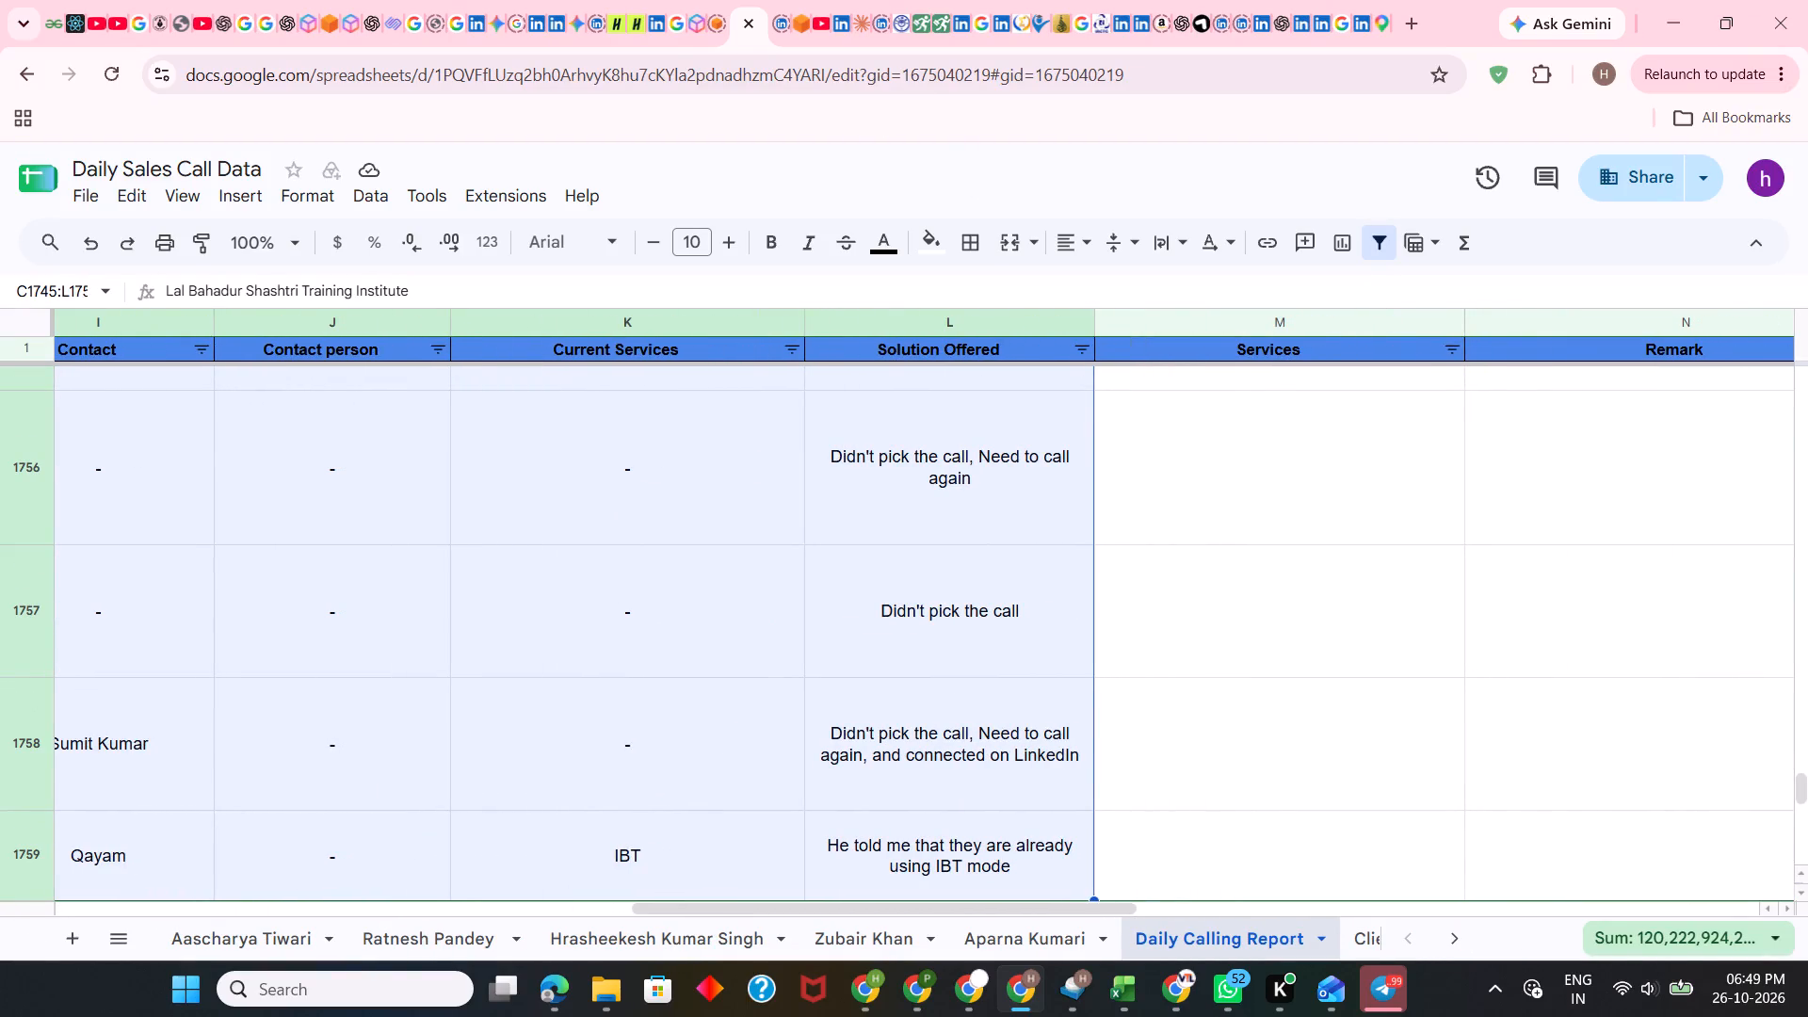
{"action": "left_click_drag", "start_coordinate": [1097, 428], "coordinate": [1241, 411]}
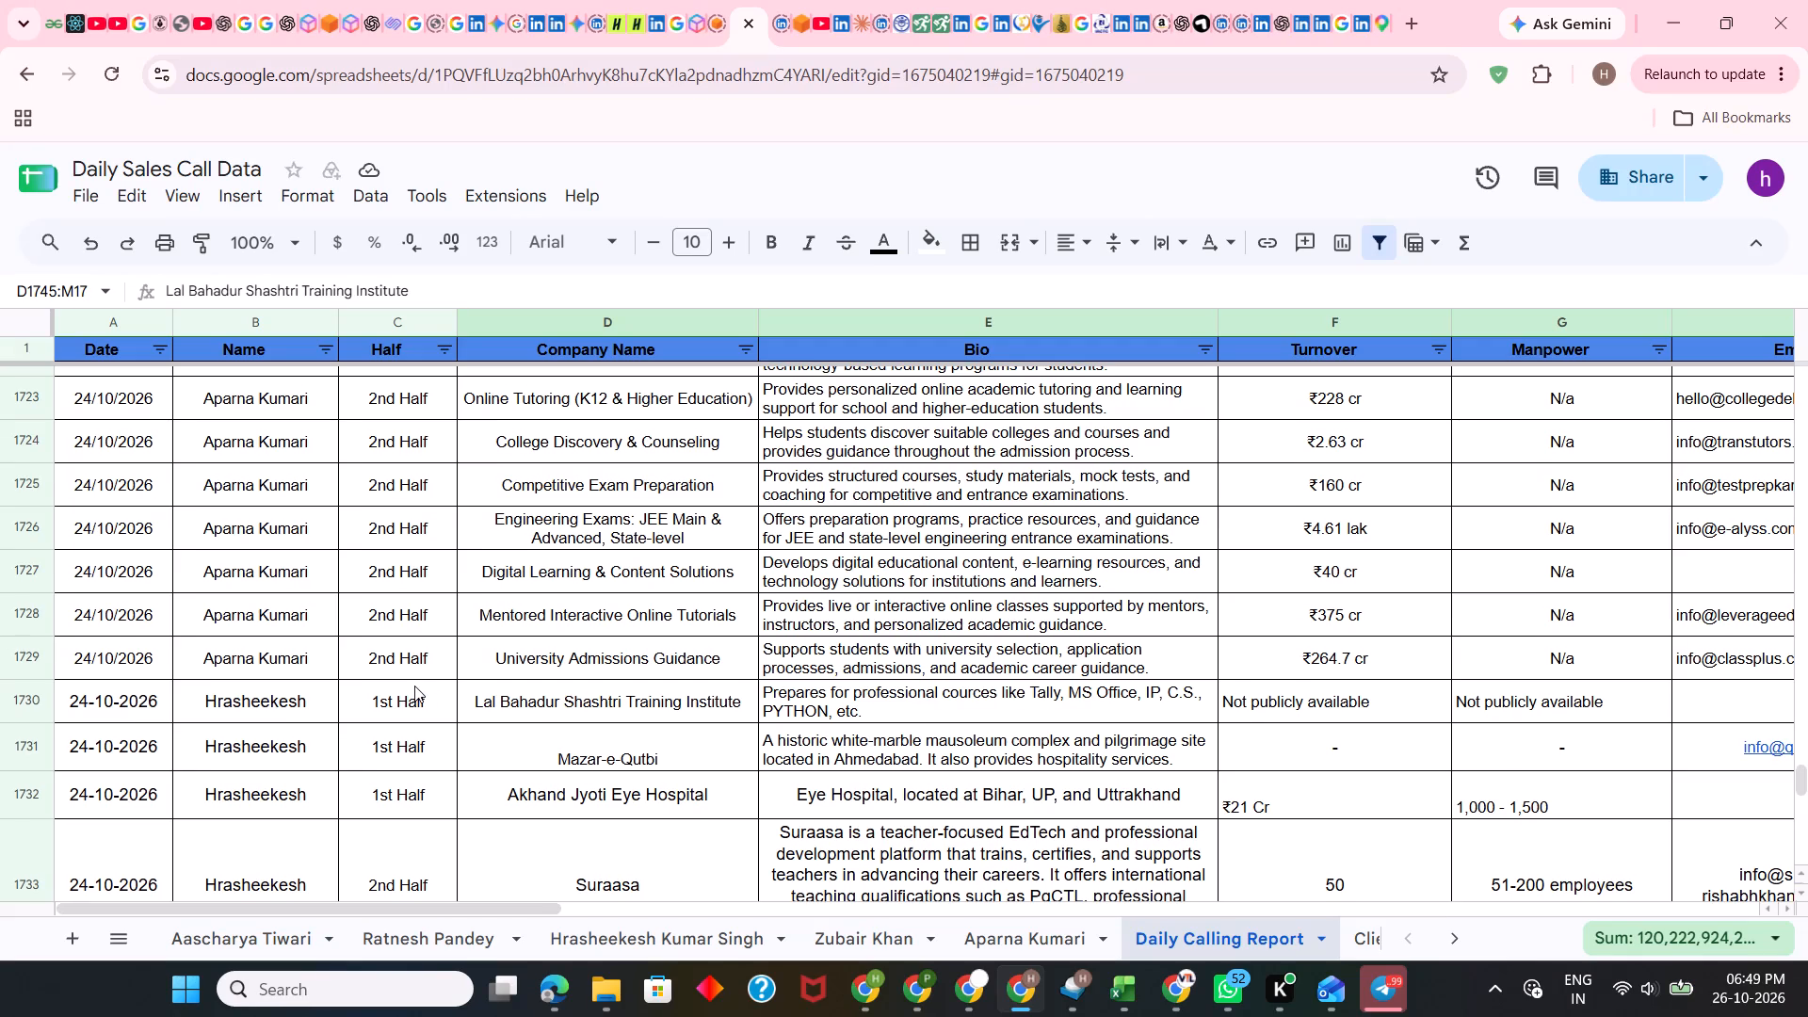
Copy the 1st Half and 2nd Half entries from C1730:C1744 into the empty Half cells starting at C1745.
{"action": "left_click", "coordinate": [414, 686]}
{"action": "key", "text": "shift+Down"}
{"action": "key", "text": "shift+Down"}
{"action": "key", "text": "shift+Down"}
{"action": "key", "text": "shift+Down"}
{"action": "key", "text": "shift+Down"}
{"action": "key", "text": "shift+Down"}
{"action": "key", "text": "shift+Down"}
{"action": "key", "text": "shift+Down"}
{"action": "key", "text": "shift+Down"}
{"action": "key", "text": "shift+Down"}
{"action": "key", "text": "shift+Down"}
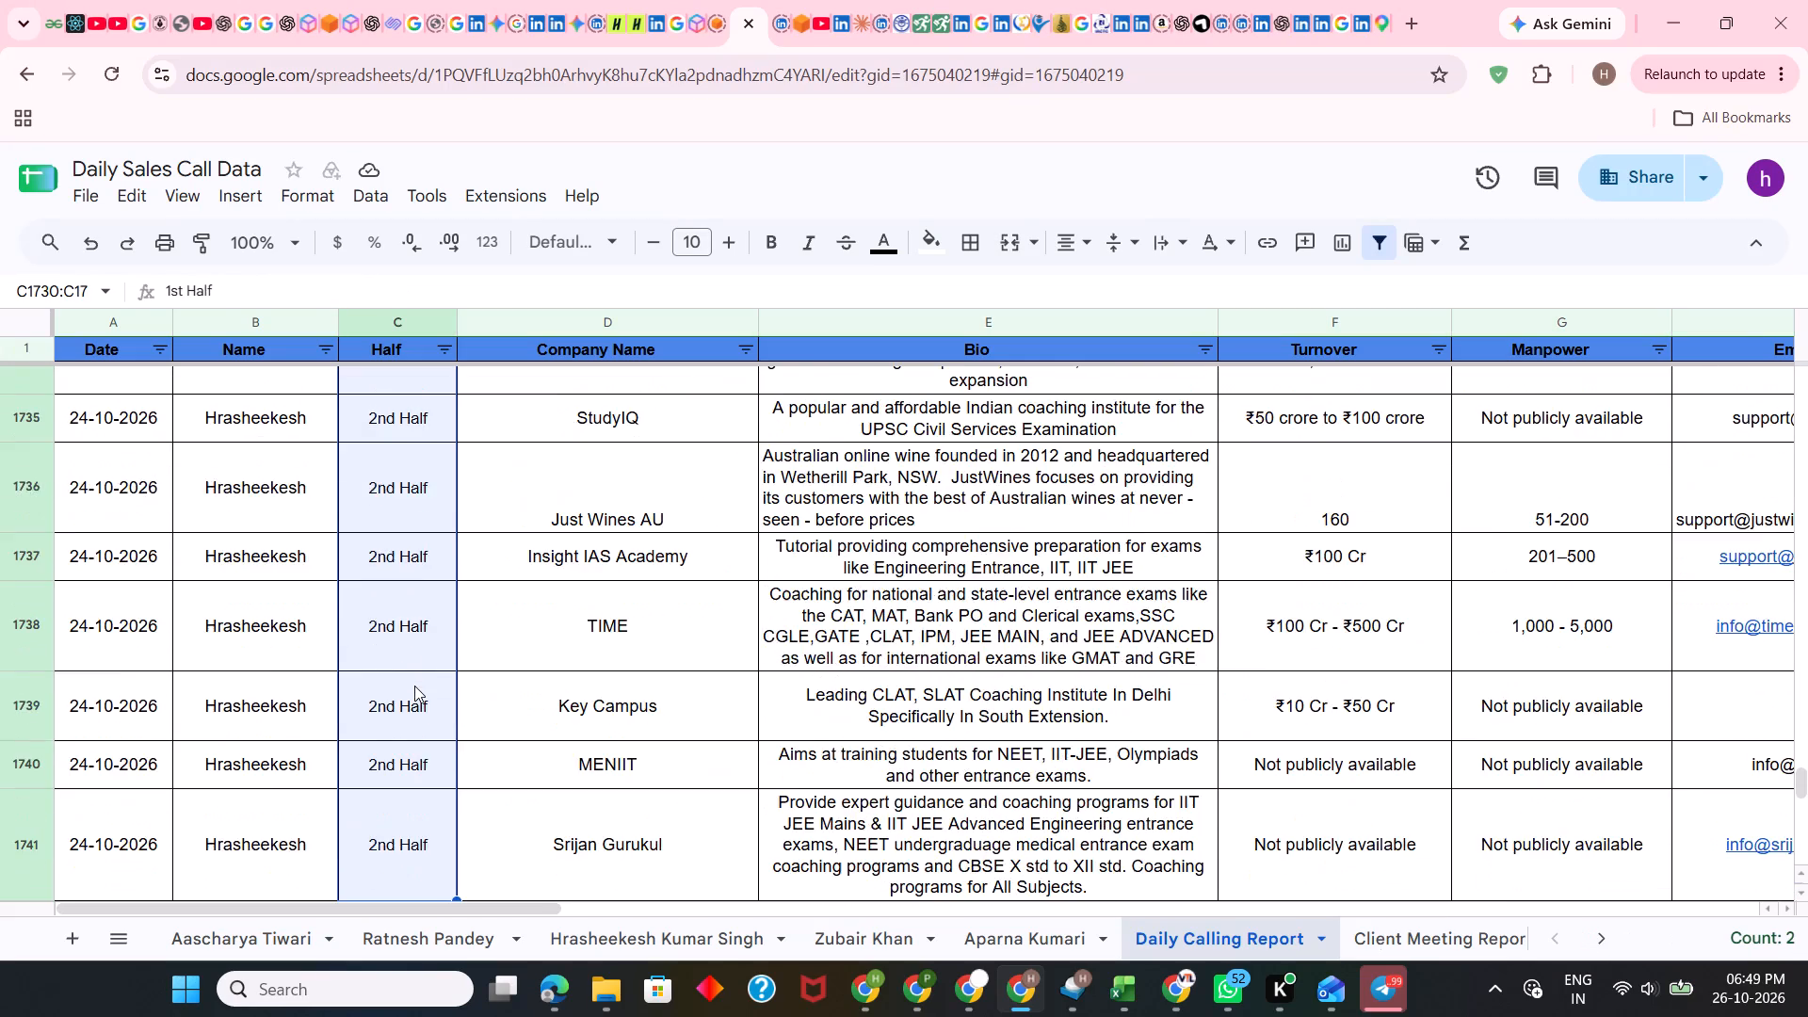
{"action": "key", "text": "shift+Down"}
{"action": "key", "text": "shift+Down"}
{"action": "key", "text": "shift+Down"}
{"action": "key", "text": "shift+Down"}
{"action": "key", "text": "shift+Down"}
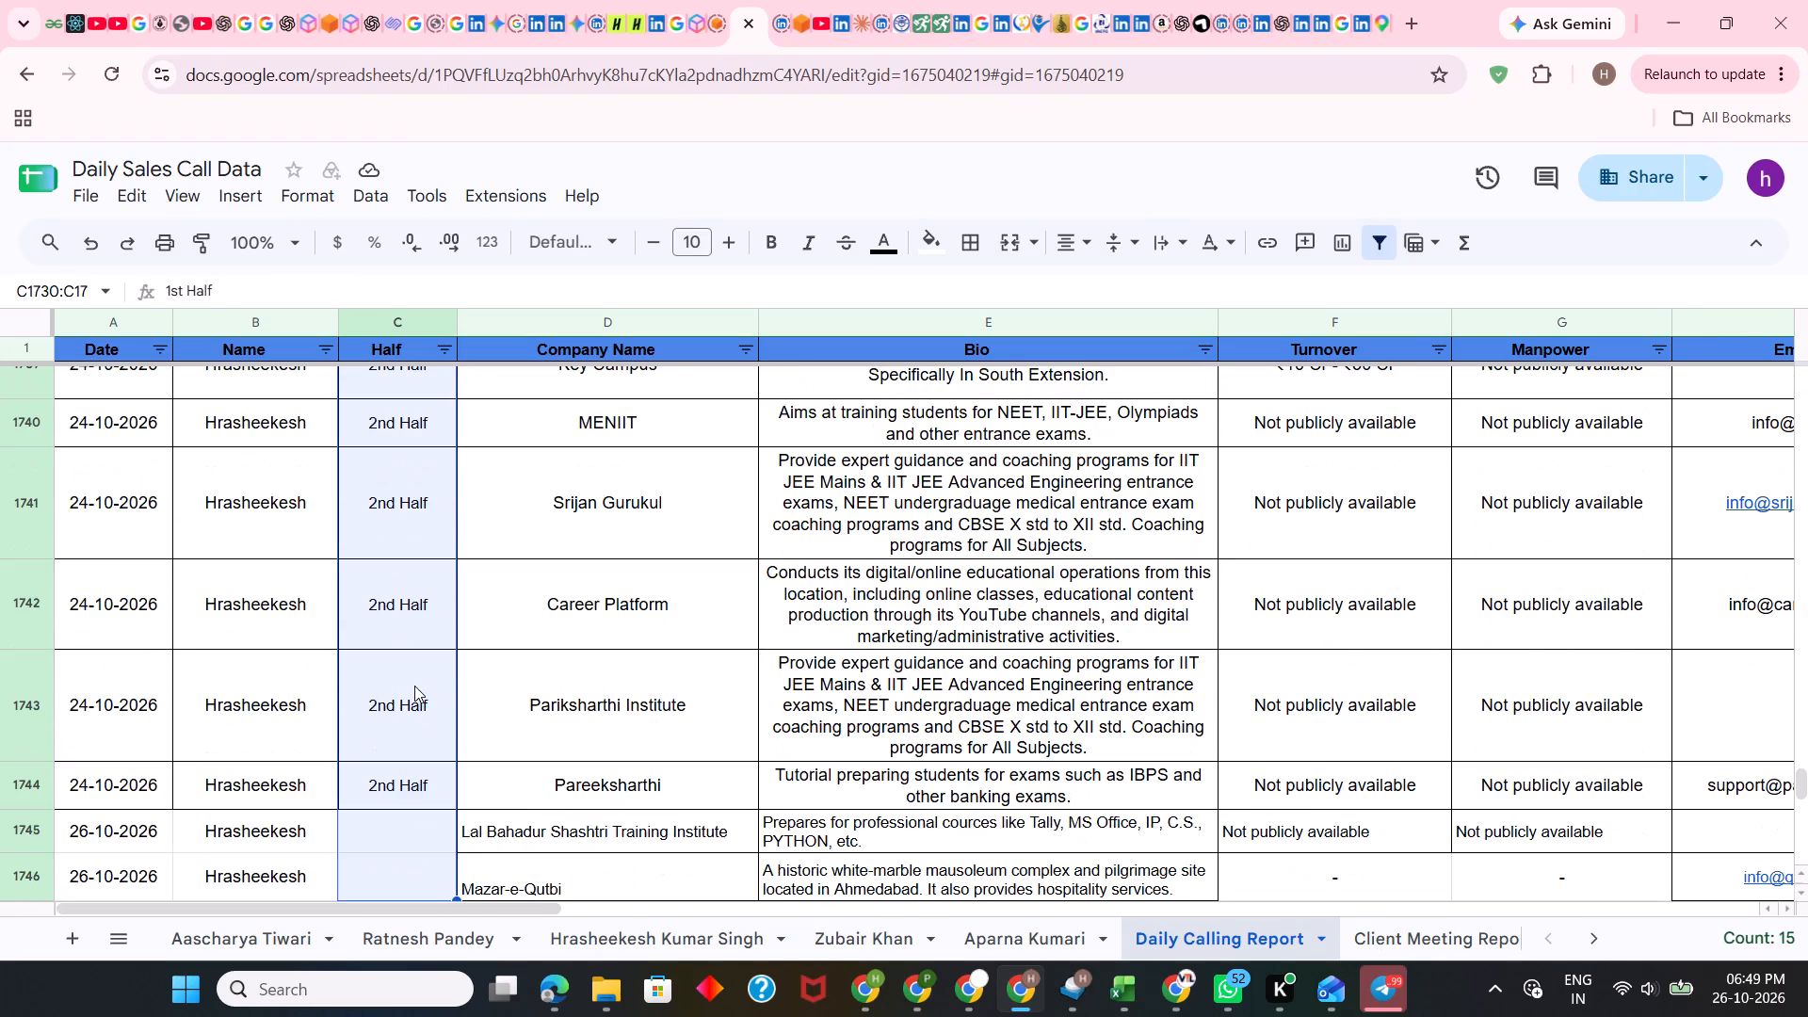
{"action": "key", "text": "shift+Up"}
{"action": "key", "text": "shift+Up"}
{"action": "key", "text": "ctrl+c"}
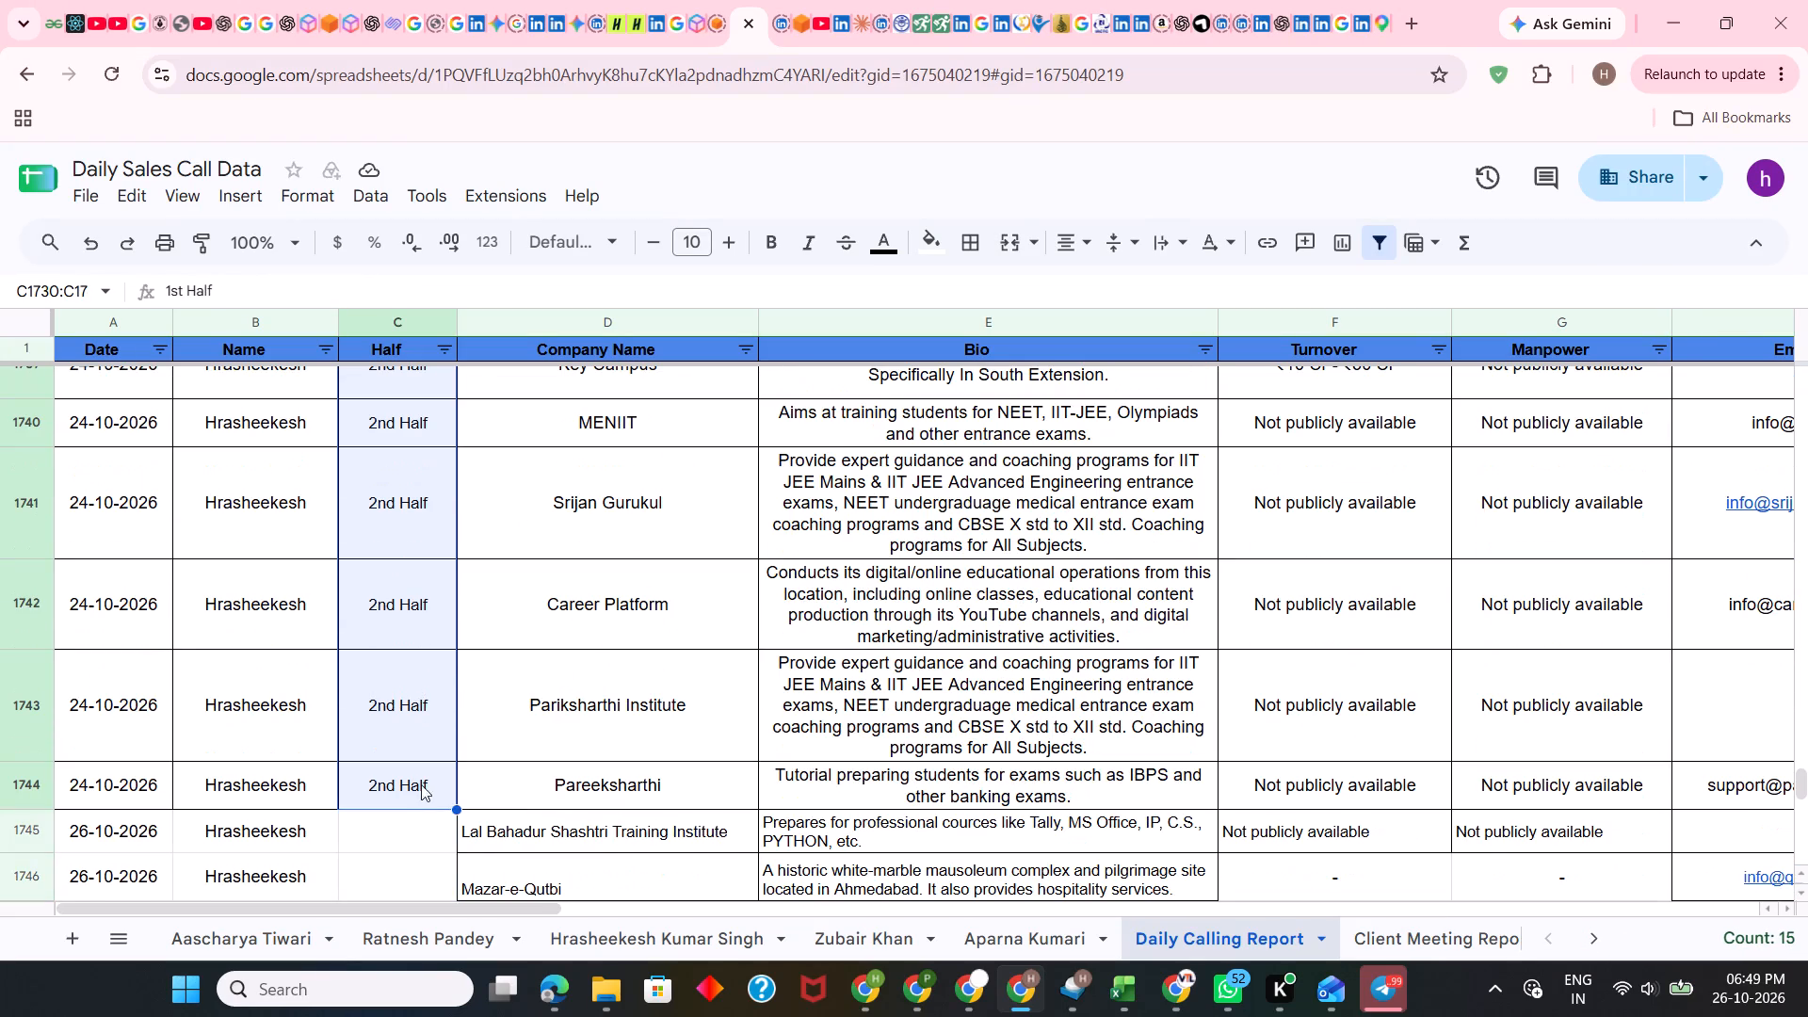
{"action": "left_click", "coordinate": [430, 832]}
{"action": "key", "text": "ctrl+v"}
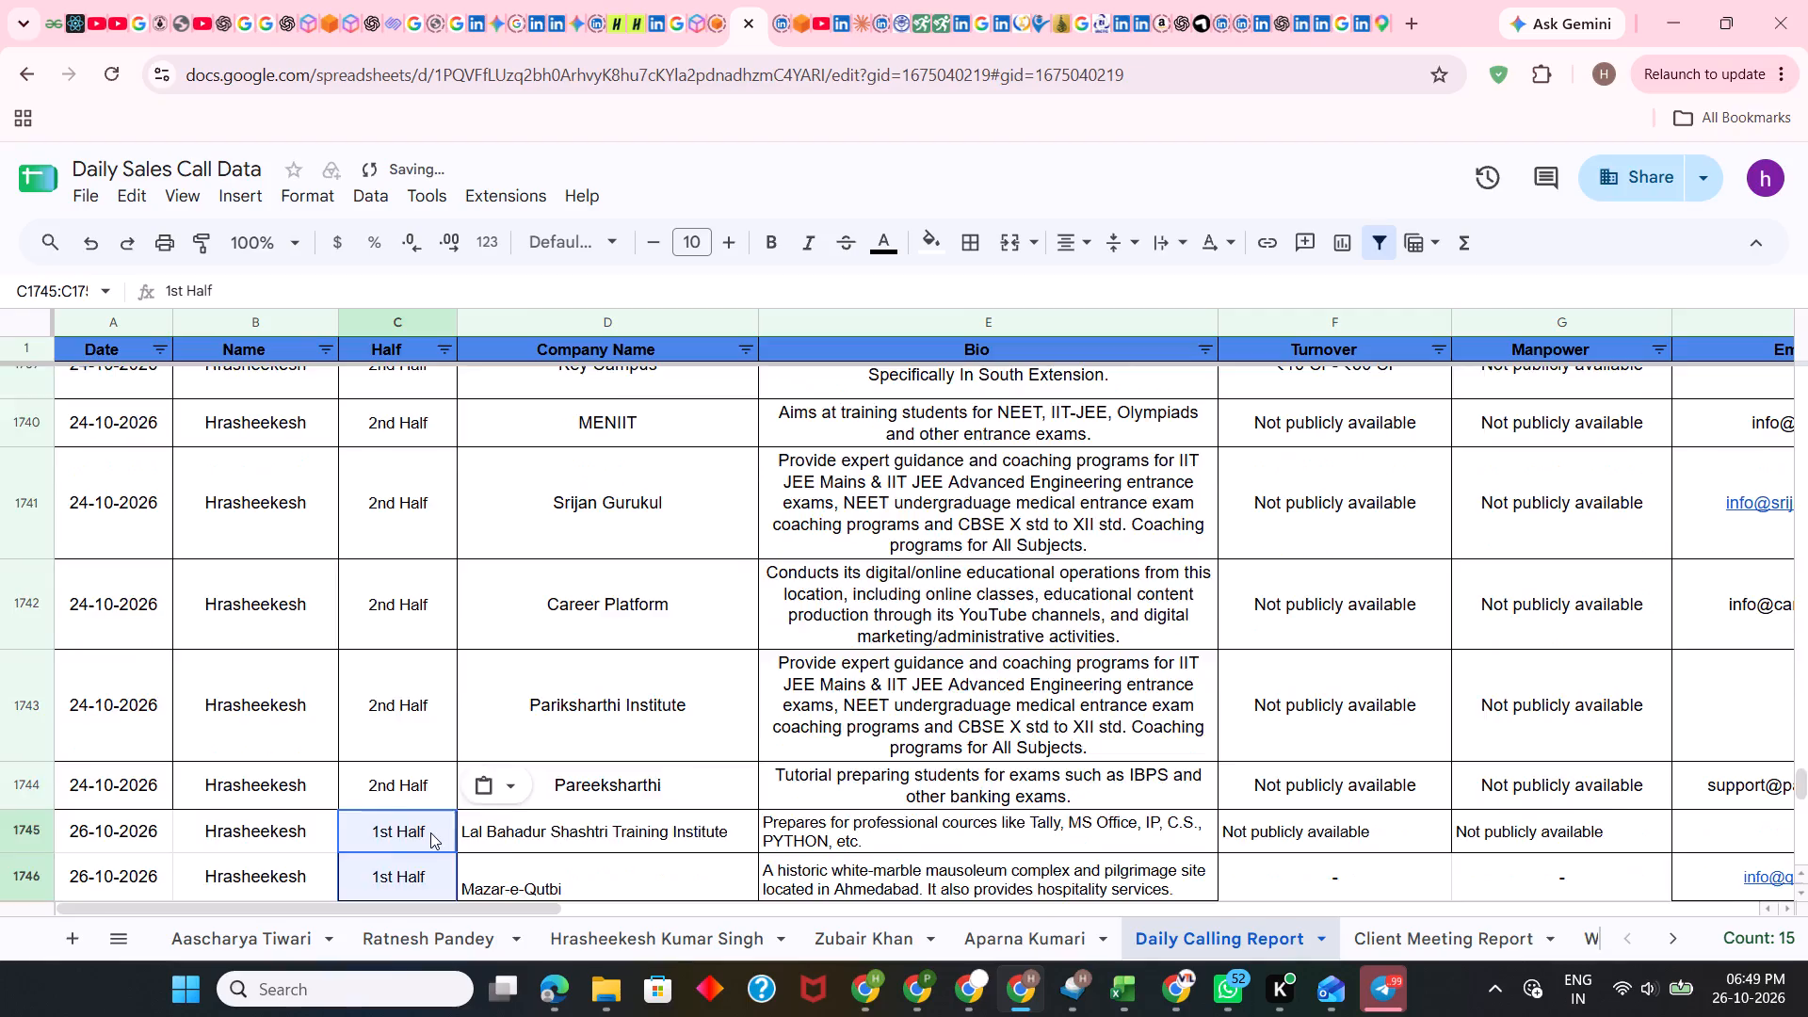
Check the 26-10-2026 records in rows 1745 to 1759 against the column headers, from Half through Services and Remark.
{"action": "scroll", "coordinate": [430, 832], "scroll_direction": "down", "scroll_amount": 9}
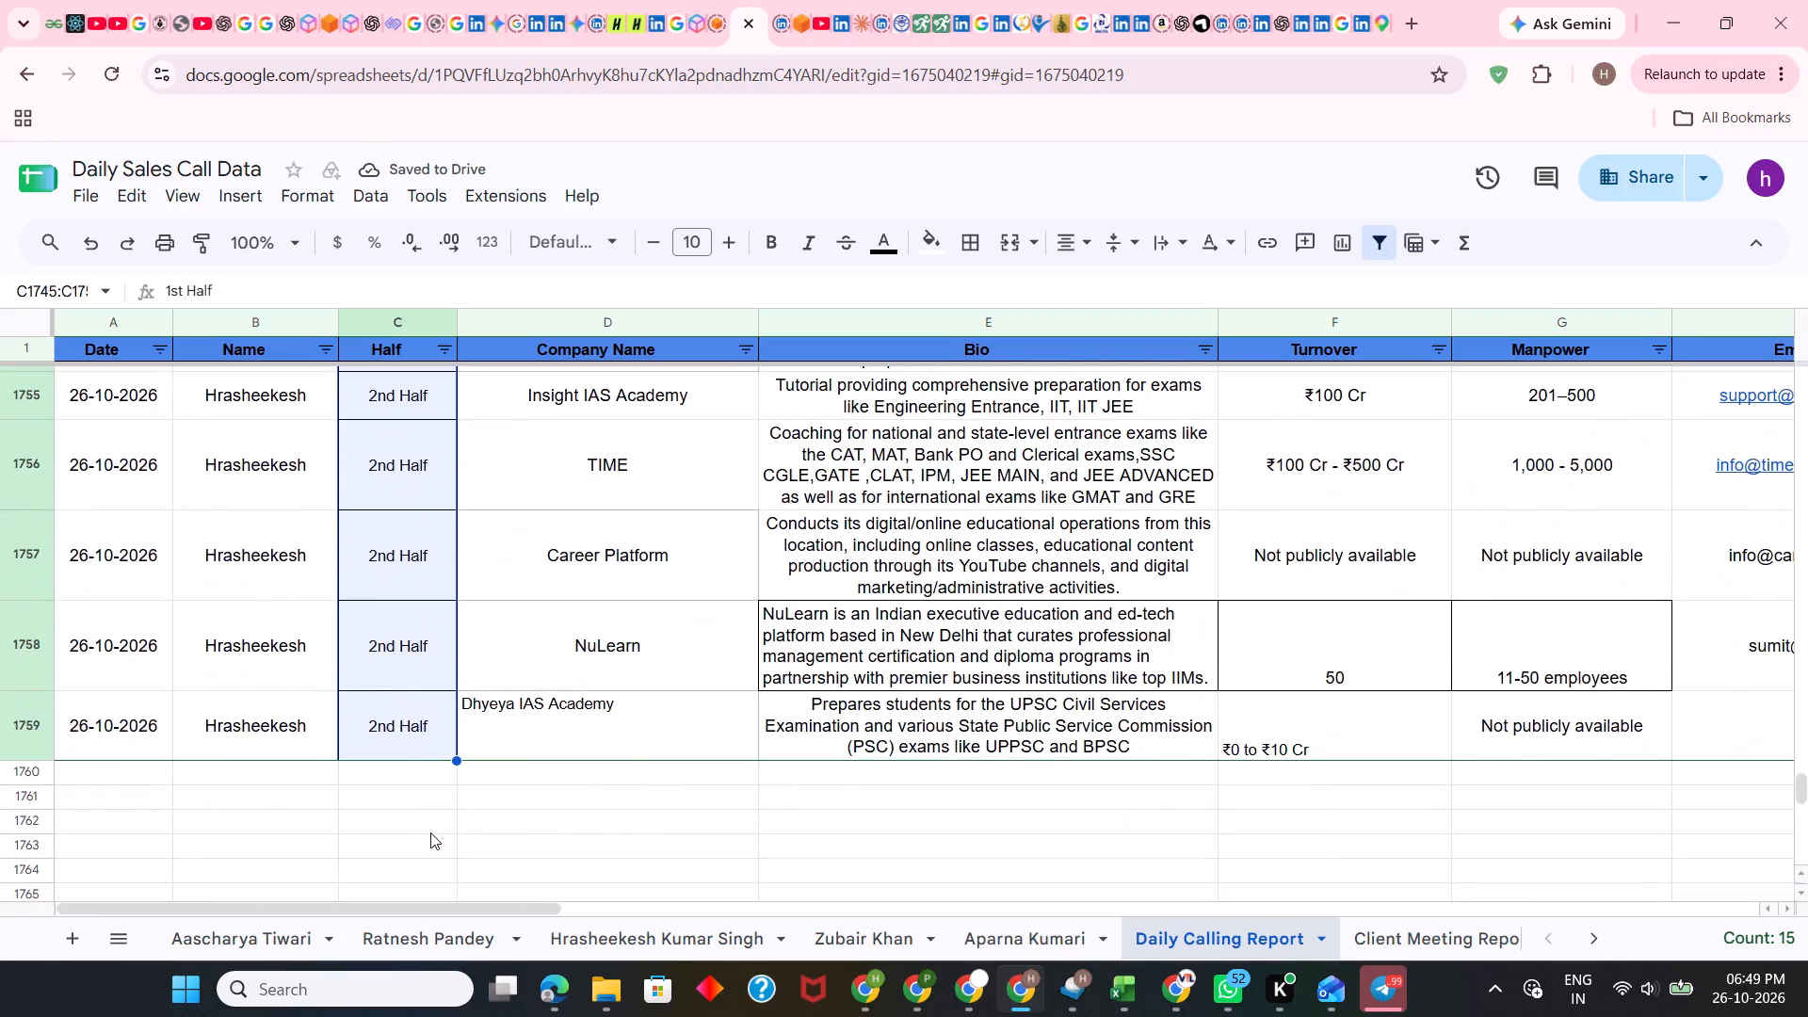
{"action": "scroll", "coordinate": [430, 832], "scroll_direction": "left", "scroll_amount": 6}
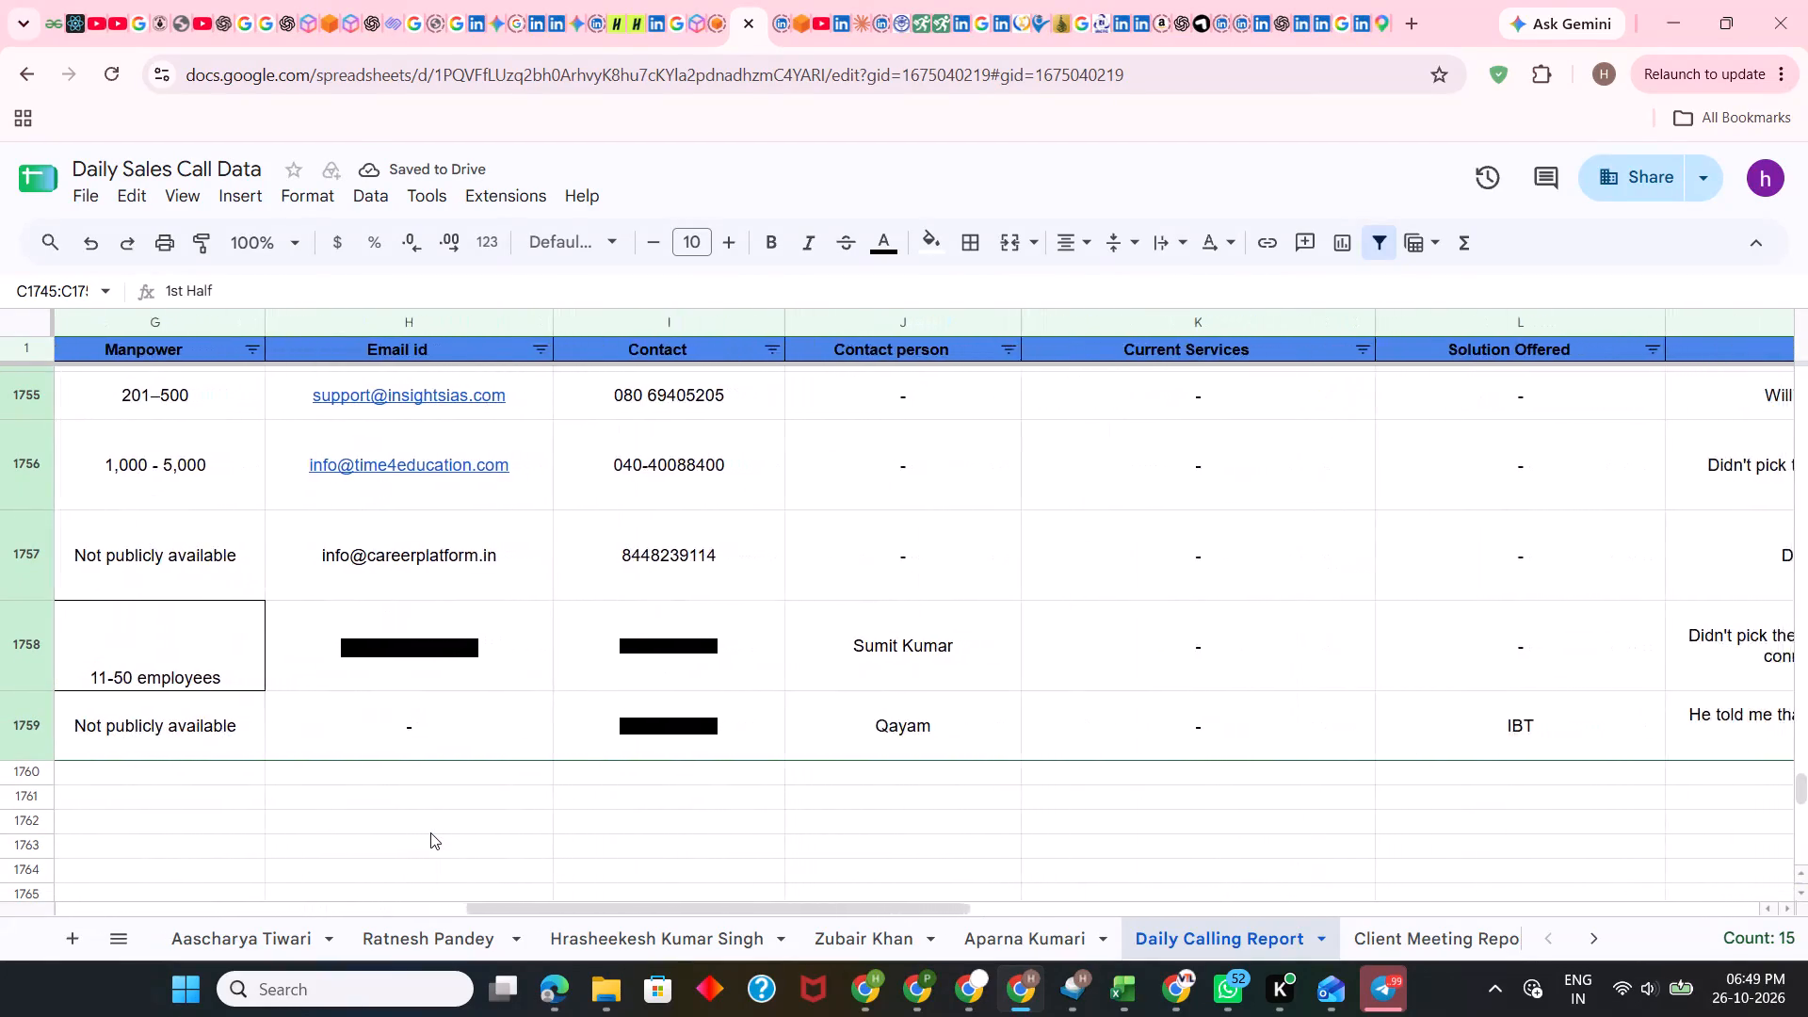
{"action": "scroll", "coordinate": [430, 832], "scroll_direction": "right", "scroll_amount": 1}
{"action": "scroll", "coordinate": [606, 743], "scroll_direction": "right", "scroll_amount": 5}
{"action": "scroll", "coordinate": [606, 743], "scroll_direction": "left", "scroll_amount": 5}
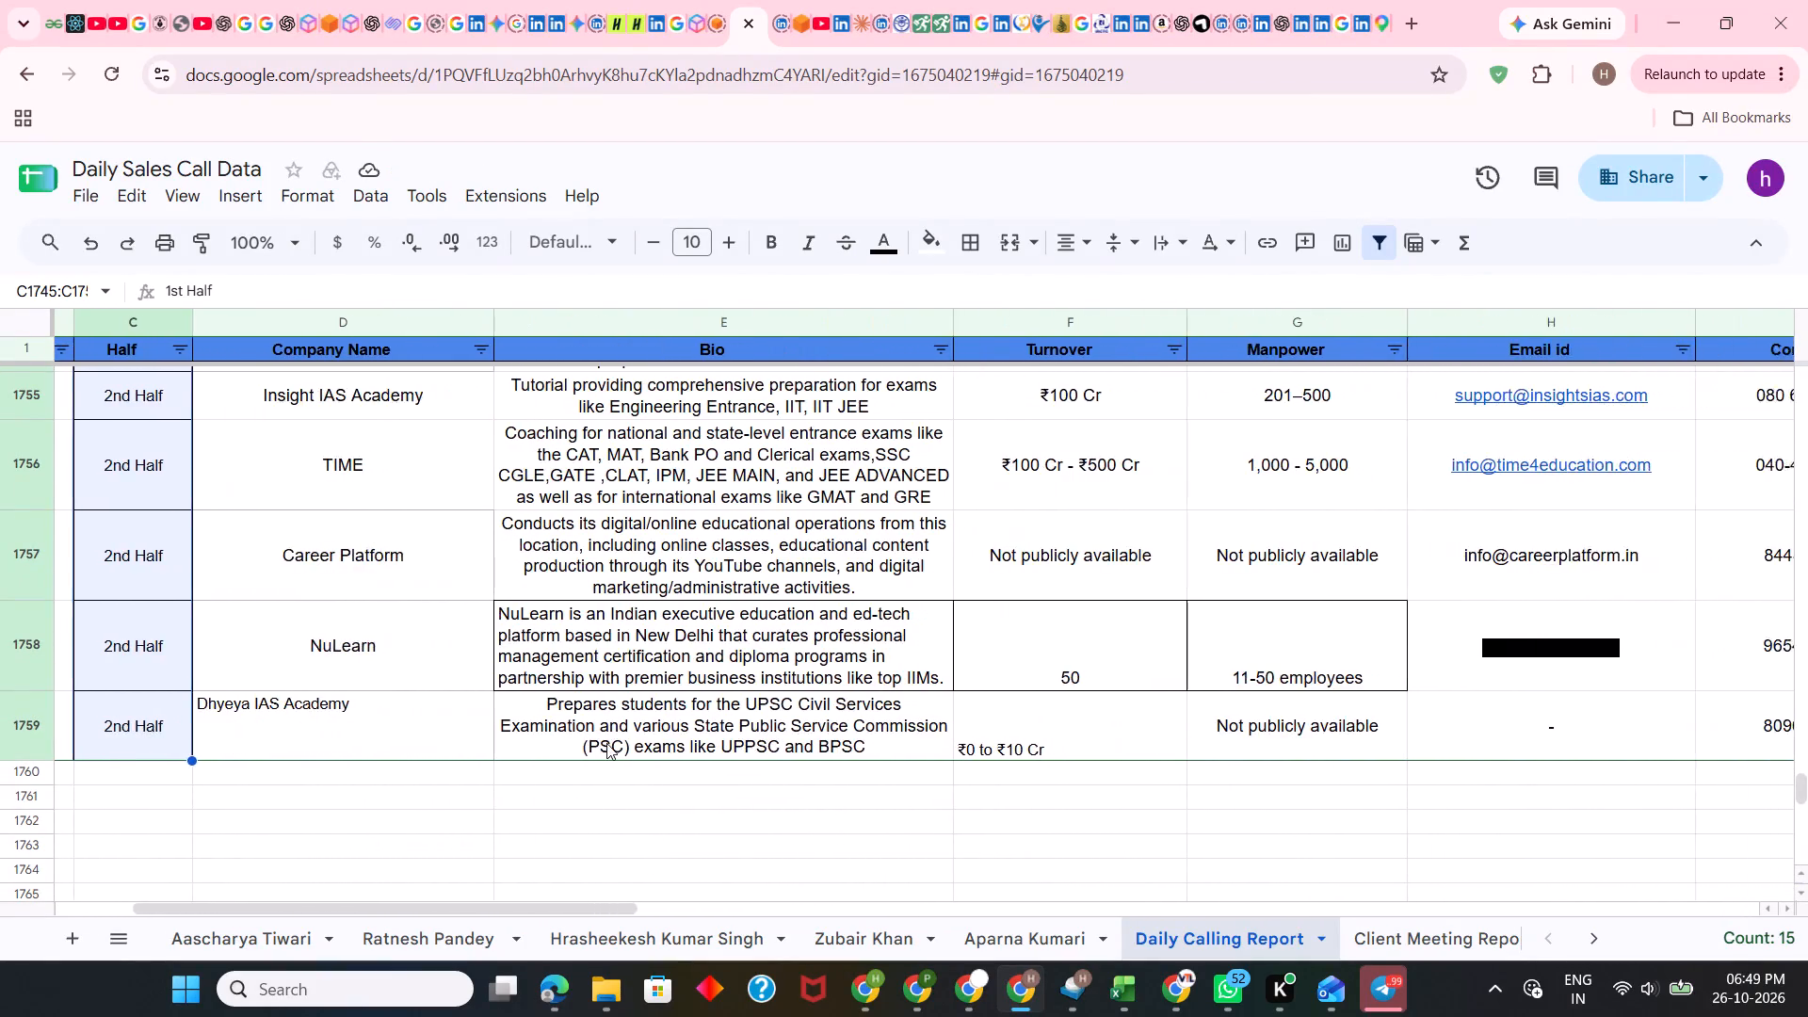
{"action": "scroll", "coordinate": [606, 743], "scroll_direction": "left", "scroll_amount": 7}
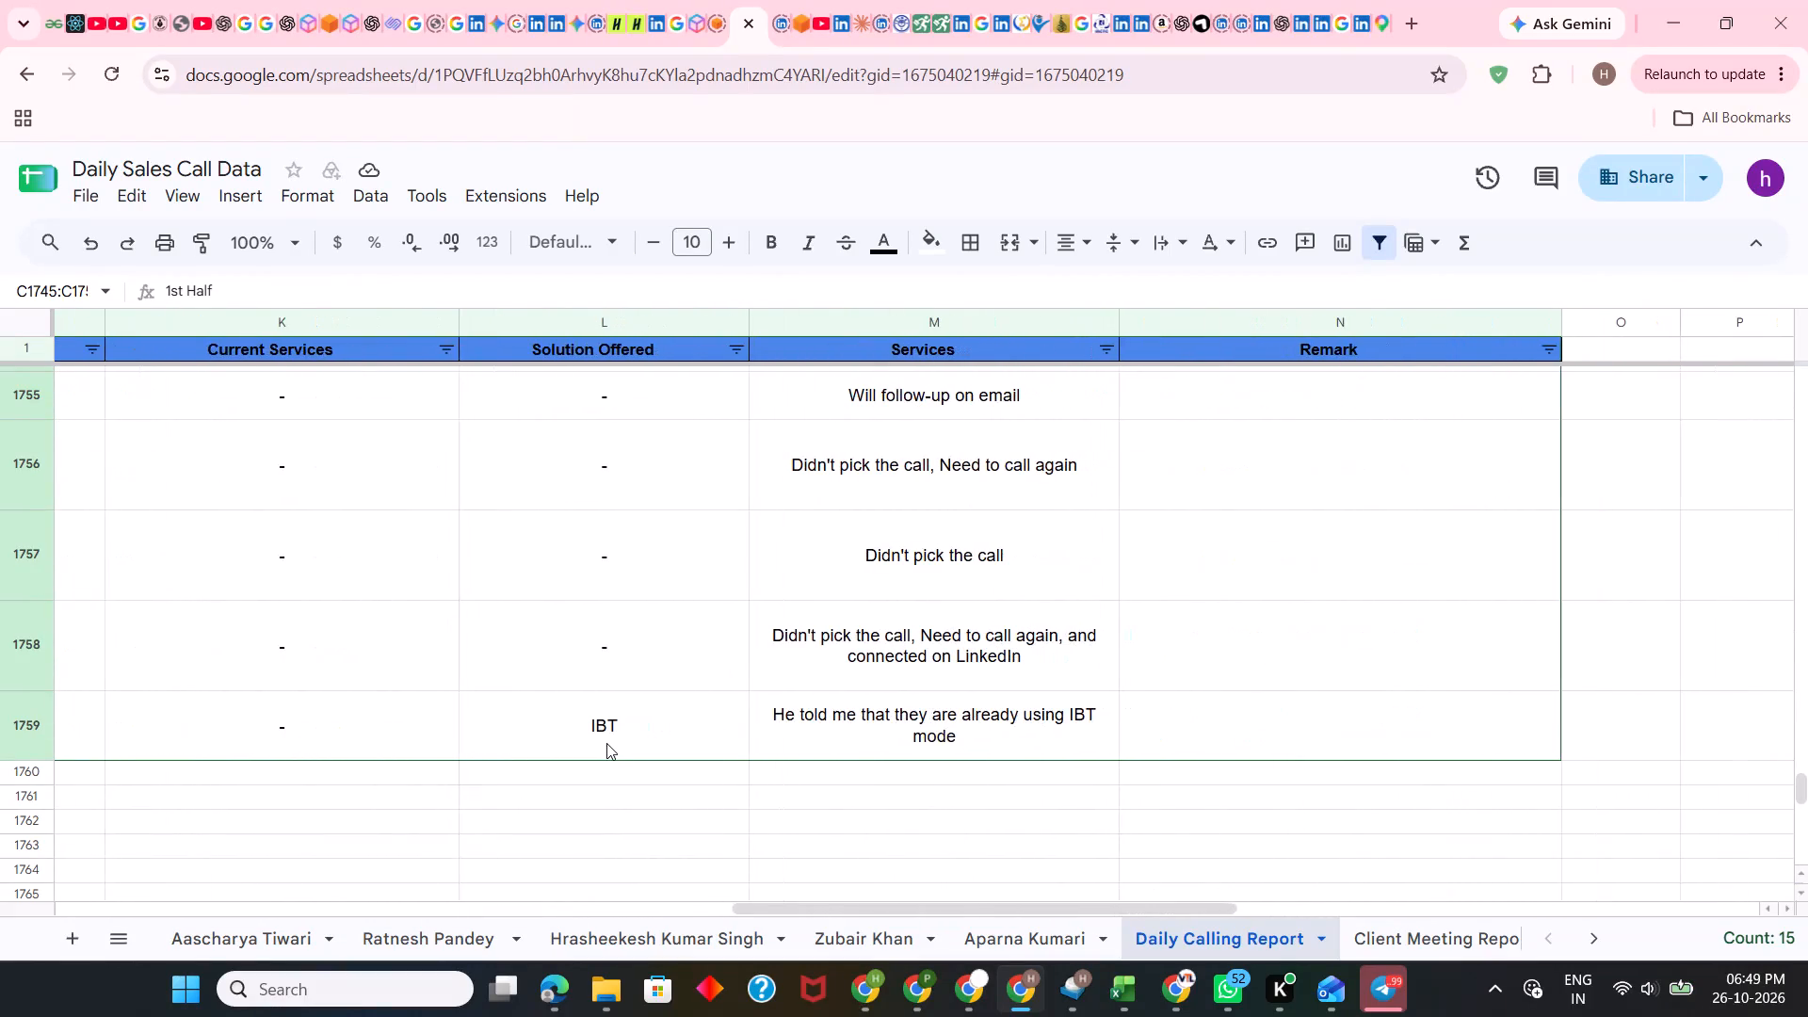
{"action": "scroll", "coordinate": [606, 743], "scroll_direction": "up", "scroll_amount": 7}
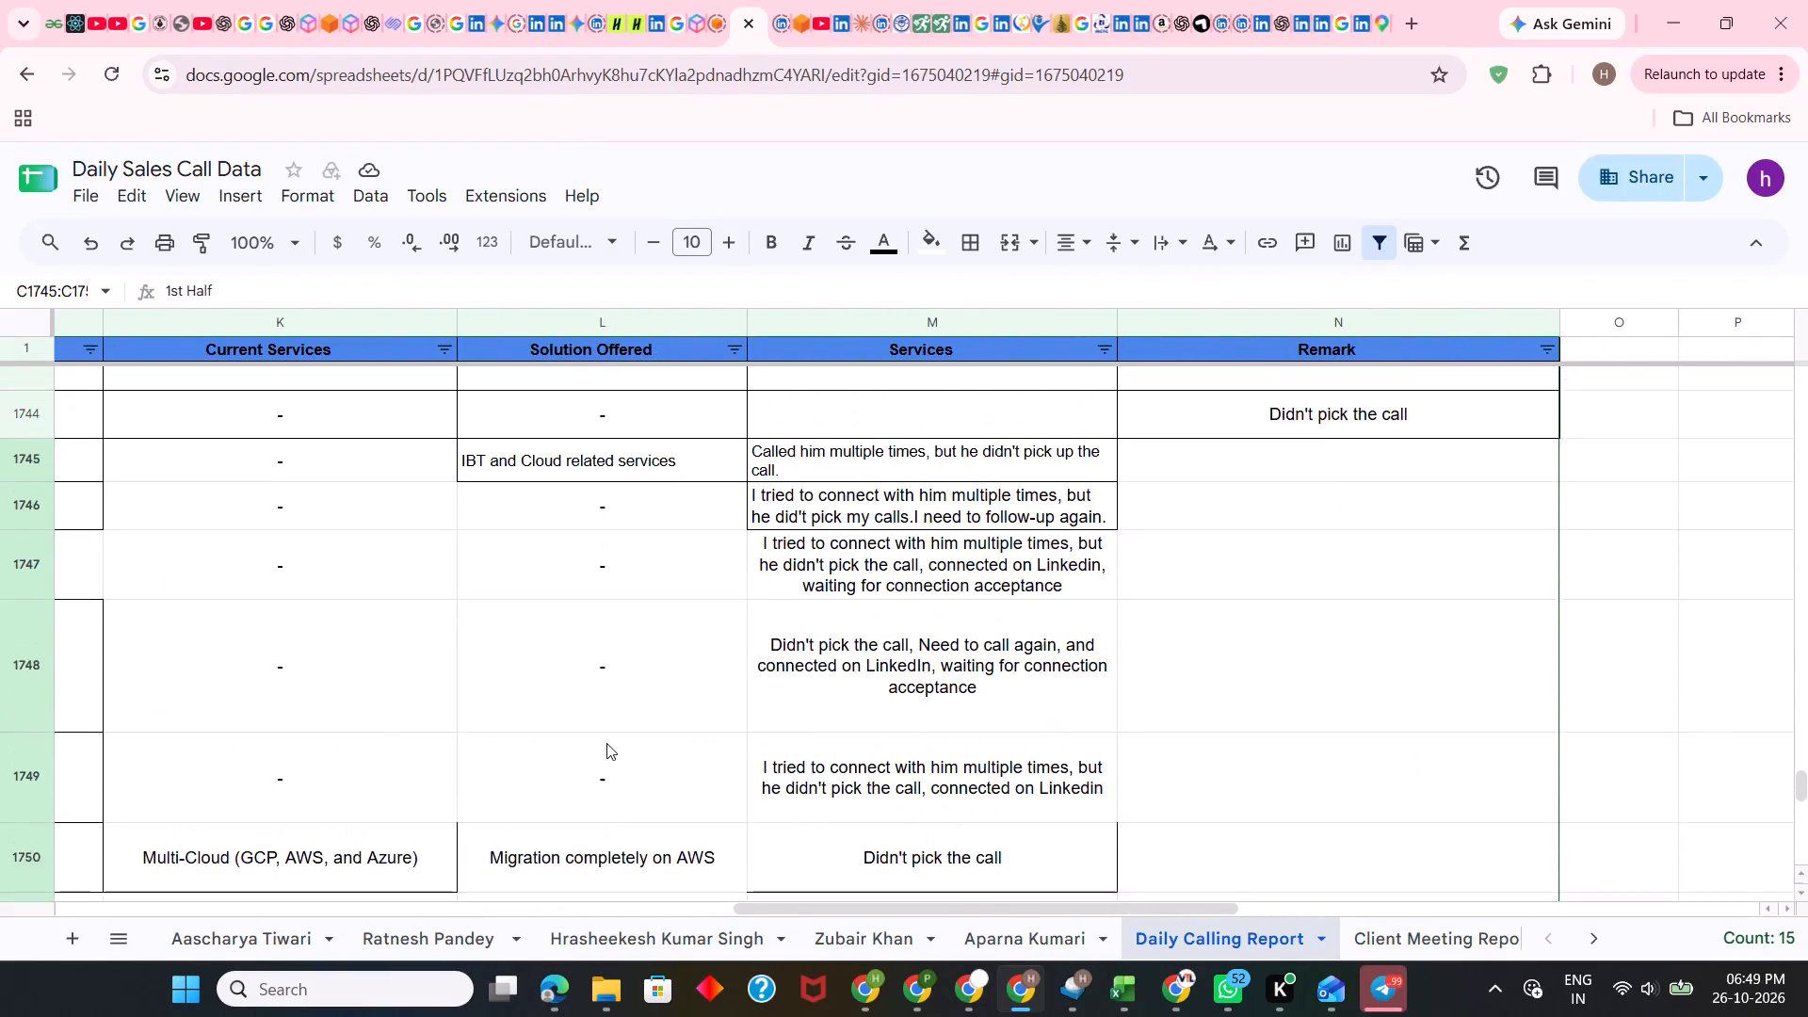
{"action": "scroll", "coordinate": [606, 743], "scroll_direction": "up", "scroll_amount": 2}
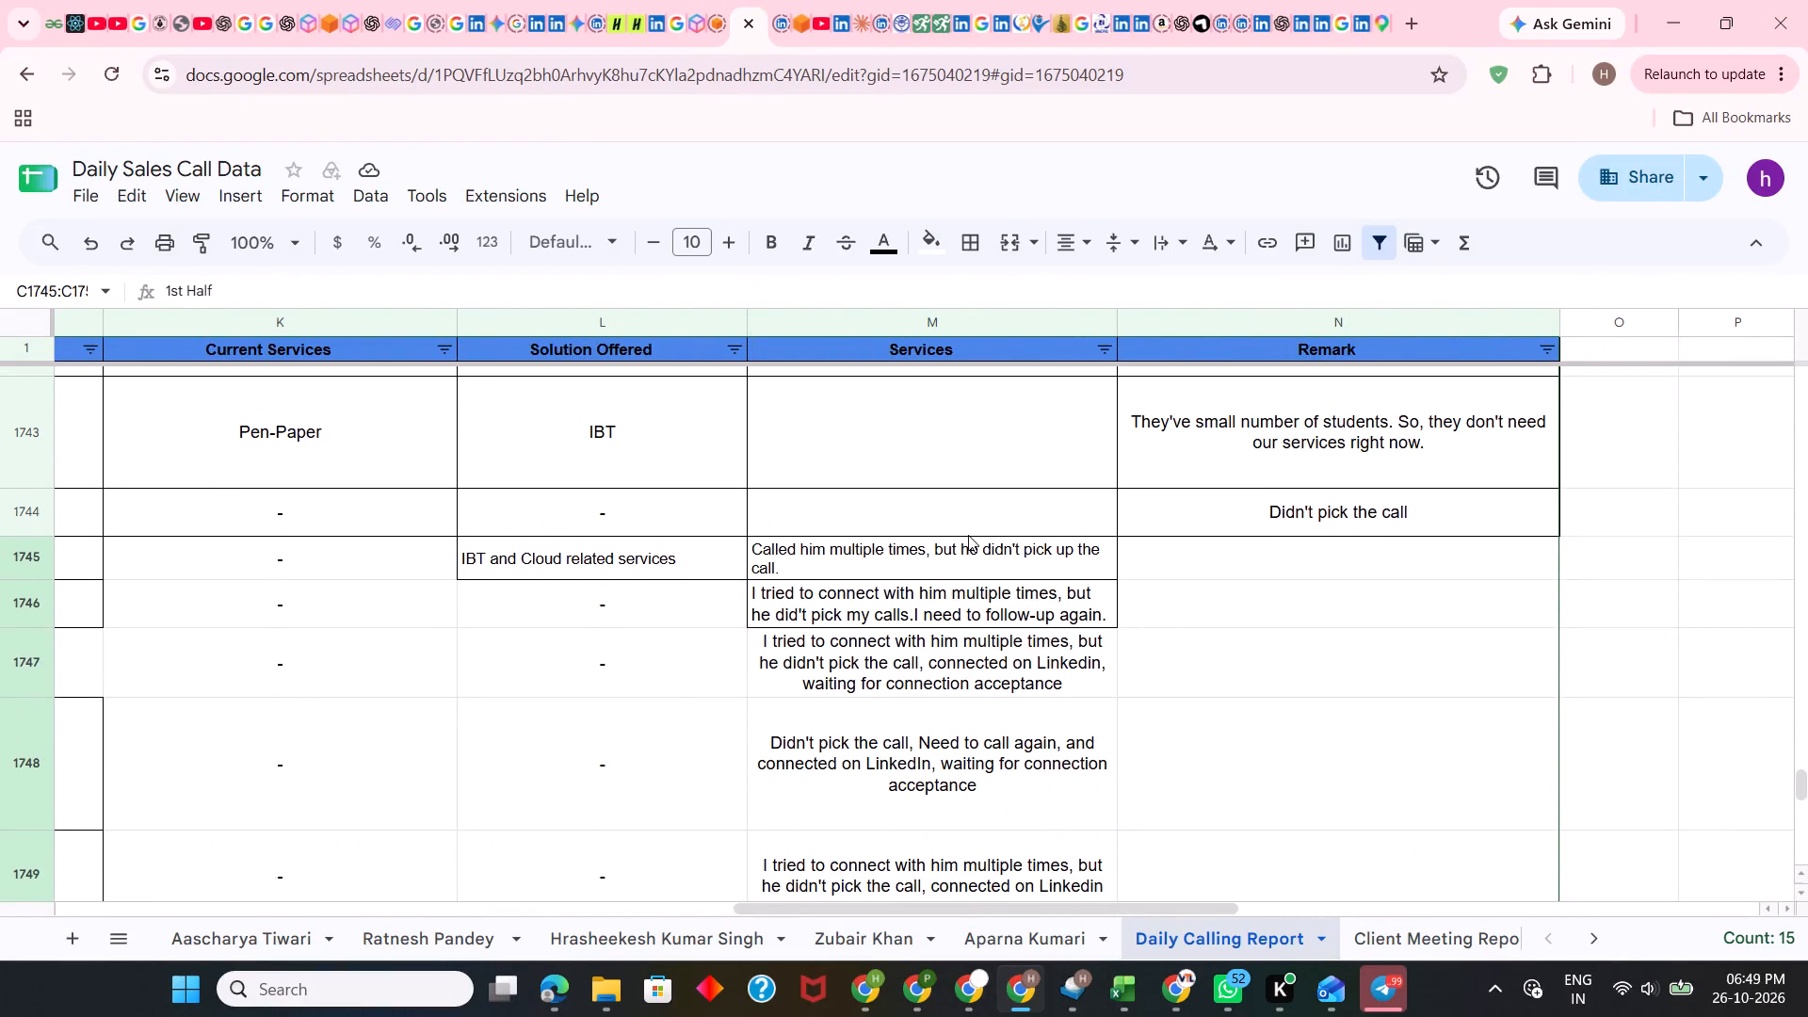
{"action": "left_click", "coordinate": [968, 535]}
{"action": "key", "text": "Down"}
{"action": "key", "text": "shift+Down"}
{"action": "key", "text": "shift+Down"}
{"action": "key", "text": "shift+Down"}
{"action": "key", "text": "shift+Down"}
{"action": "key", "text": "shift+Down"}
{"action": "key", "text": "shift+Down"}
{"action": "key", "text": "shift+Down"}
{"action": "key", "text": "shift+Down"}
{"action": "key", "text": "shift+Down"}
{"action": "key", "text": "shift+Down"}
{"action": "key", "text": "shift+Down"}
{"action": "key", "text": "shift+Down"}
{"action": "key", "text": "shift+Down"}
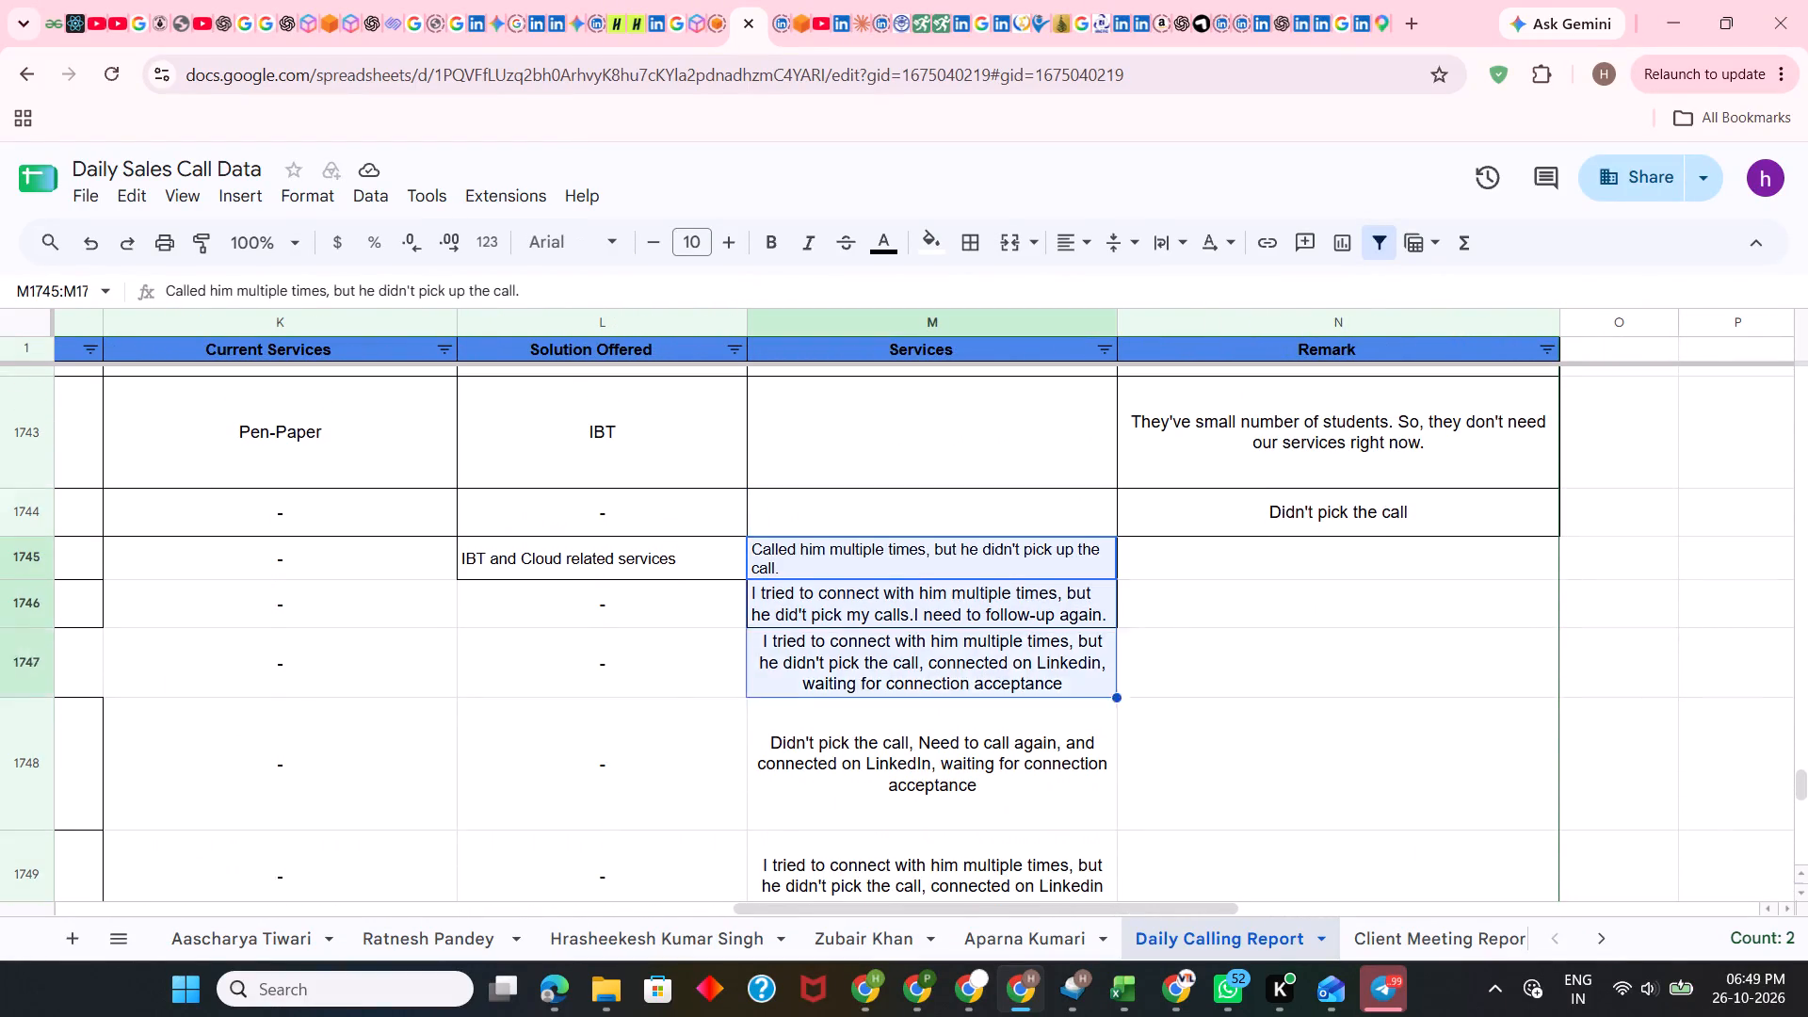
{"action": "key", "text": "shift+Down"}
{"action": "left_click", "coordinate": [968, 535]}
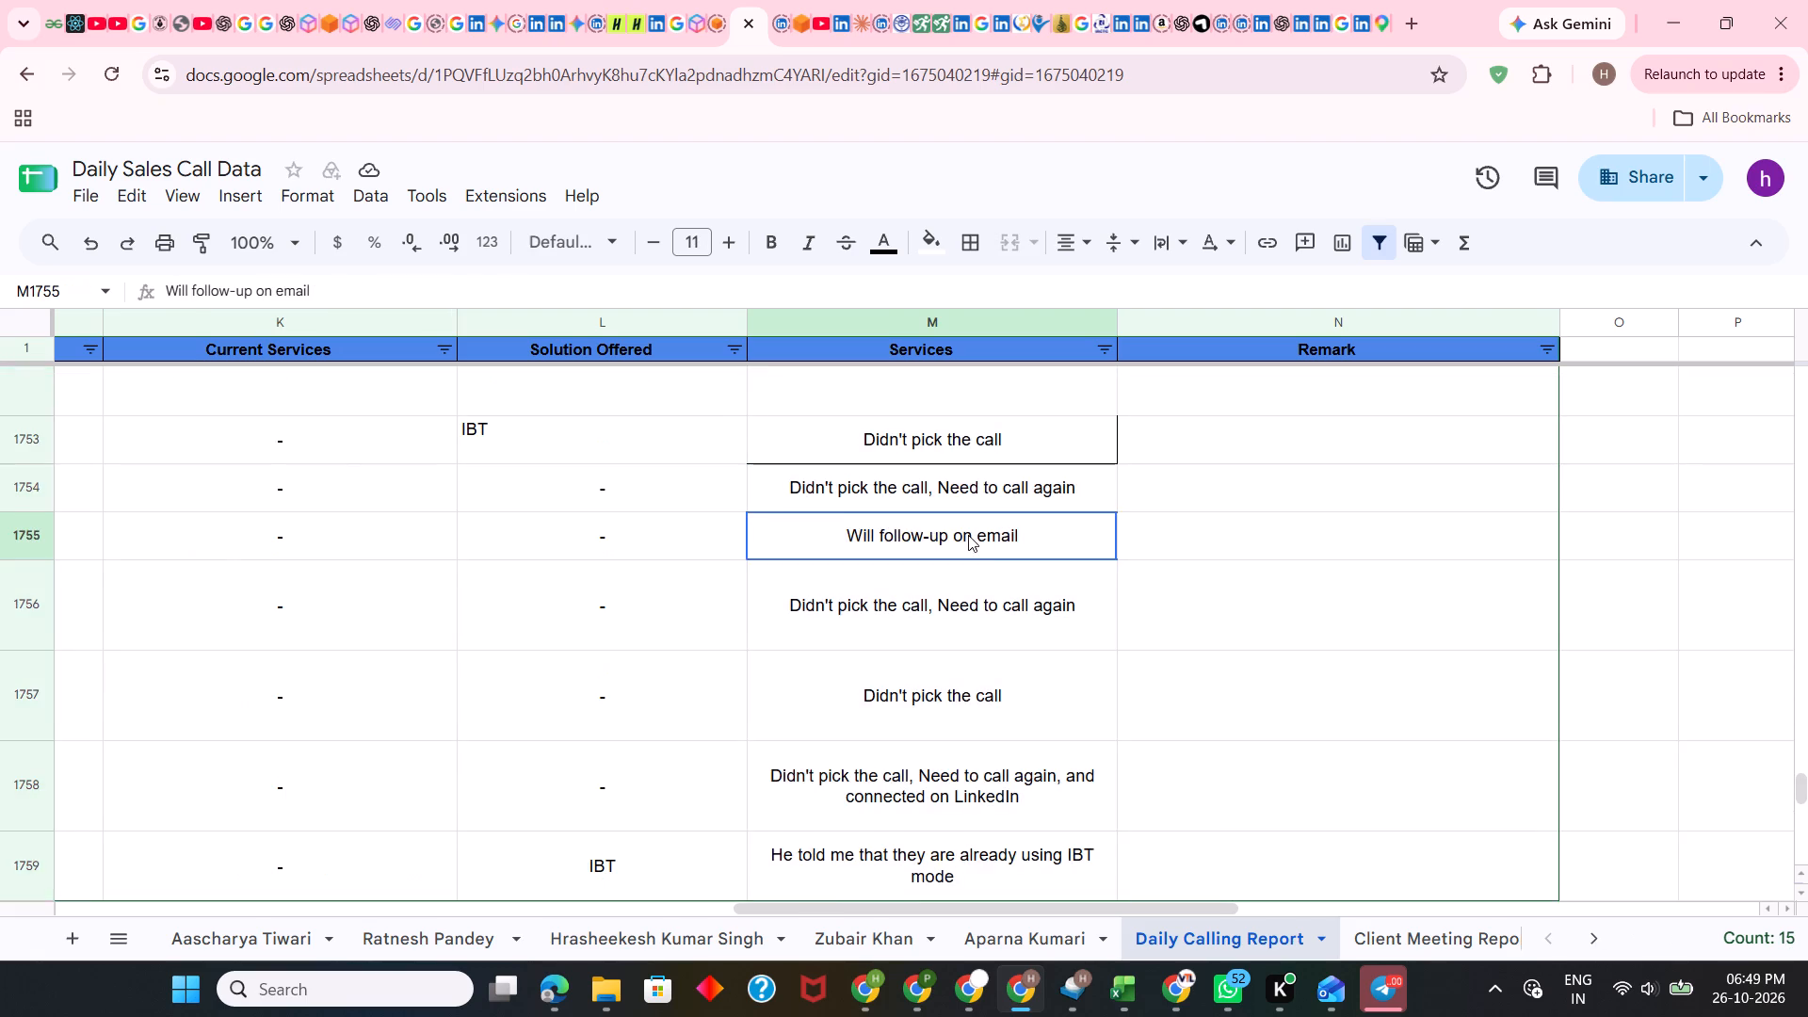
Move the call notes in M1745:M1759 one column right to N1745:N1759, so they fall under Remark instead of Services.
{"action": "scroll", "coordinate": [968, 535], "scroll_direction": "up", "scroll_amount": 7}
{"action": "scroll", "coordinate": [968, 535], "scroll_direction": "down", "scroll_amount": 9}
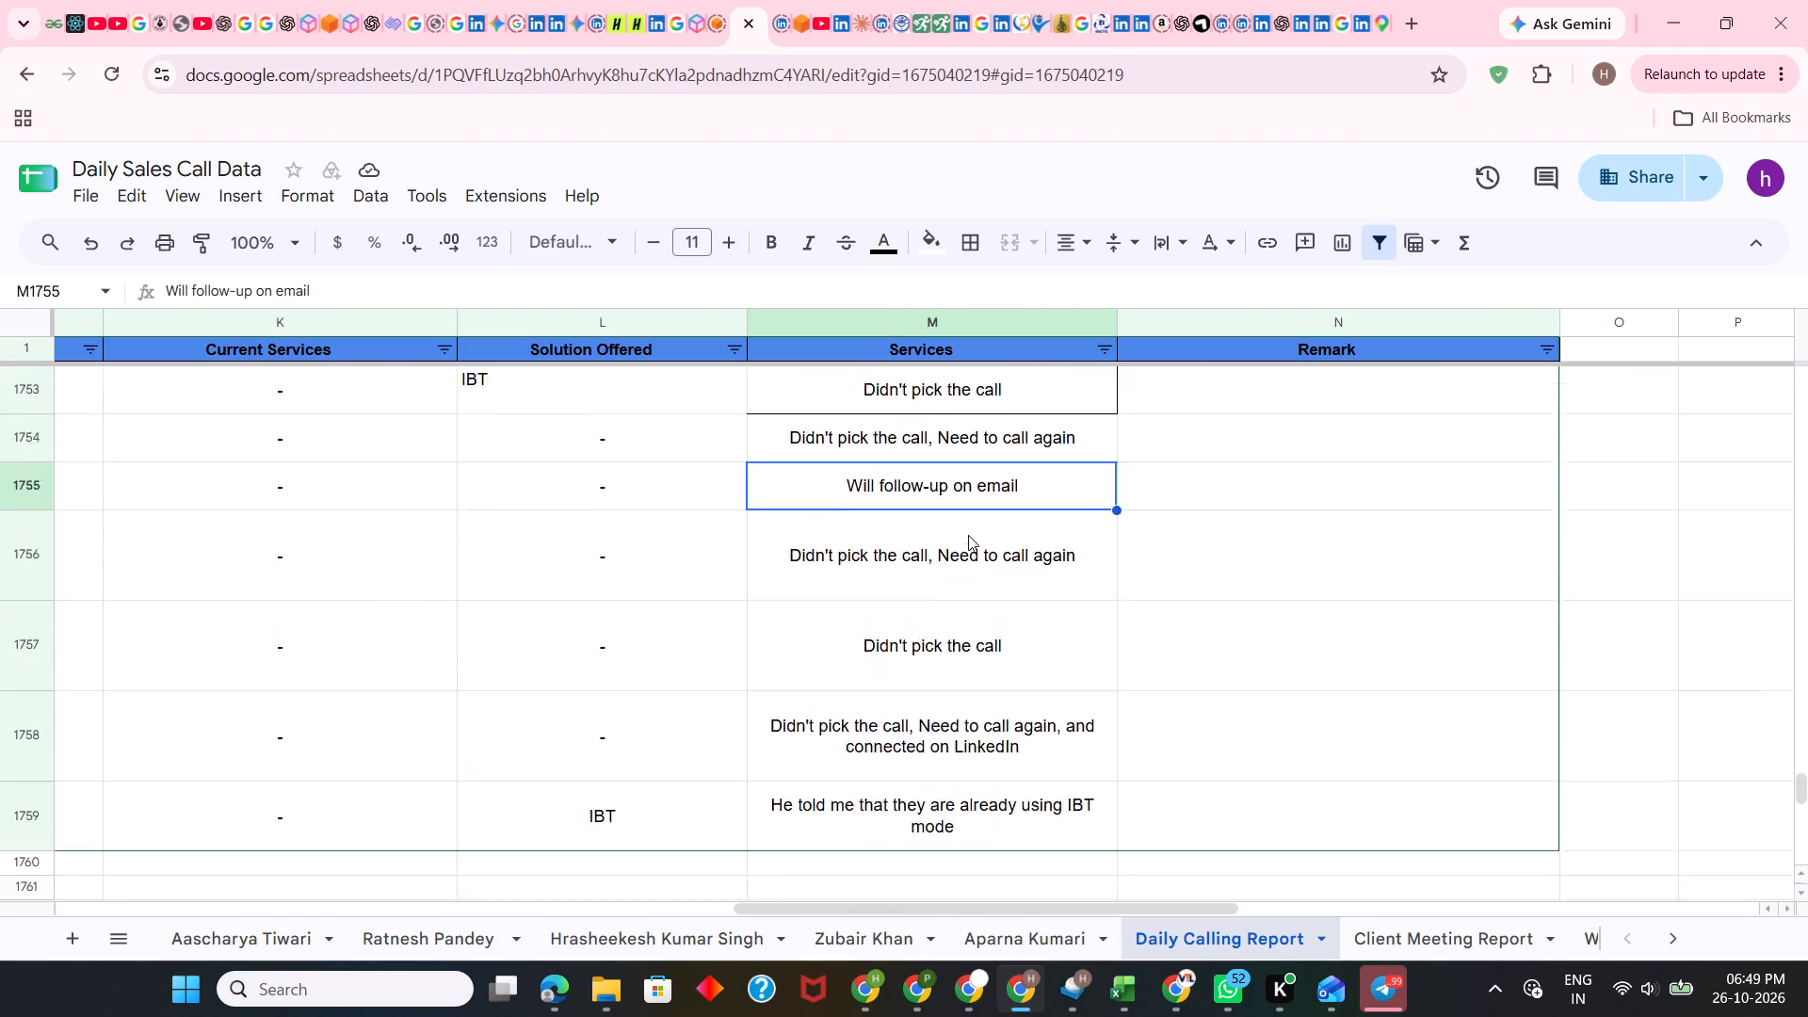
{"action": "scroll", "coordinate": [968, 535], "scroll_direction": "down", "scroll_amount": 3}
{"action": "scroll", "coordinate": [968, 535], "scroll_direction": "up", "scroll_amount": 4}
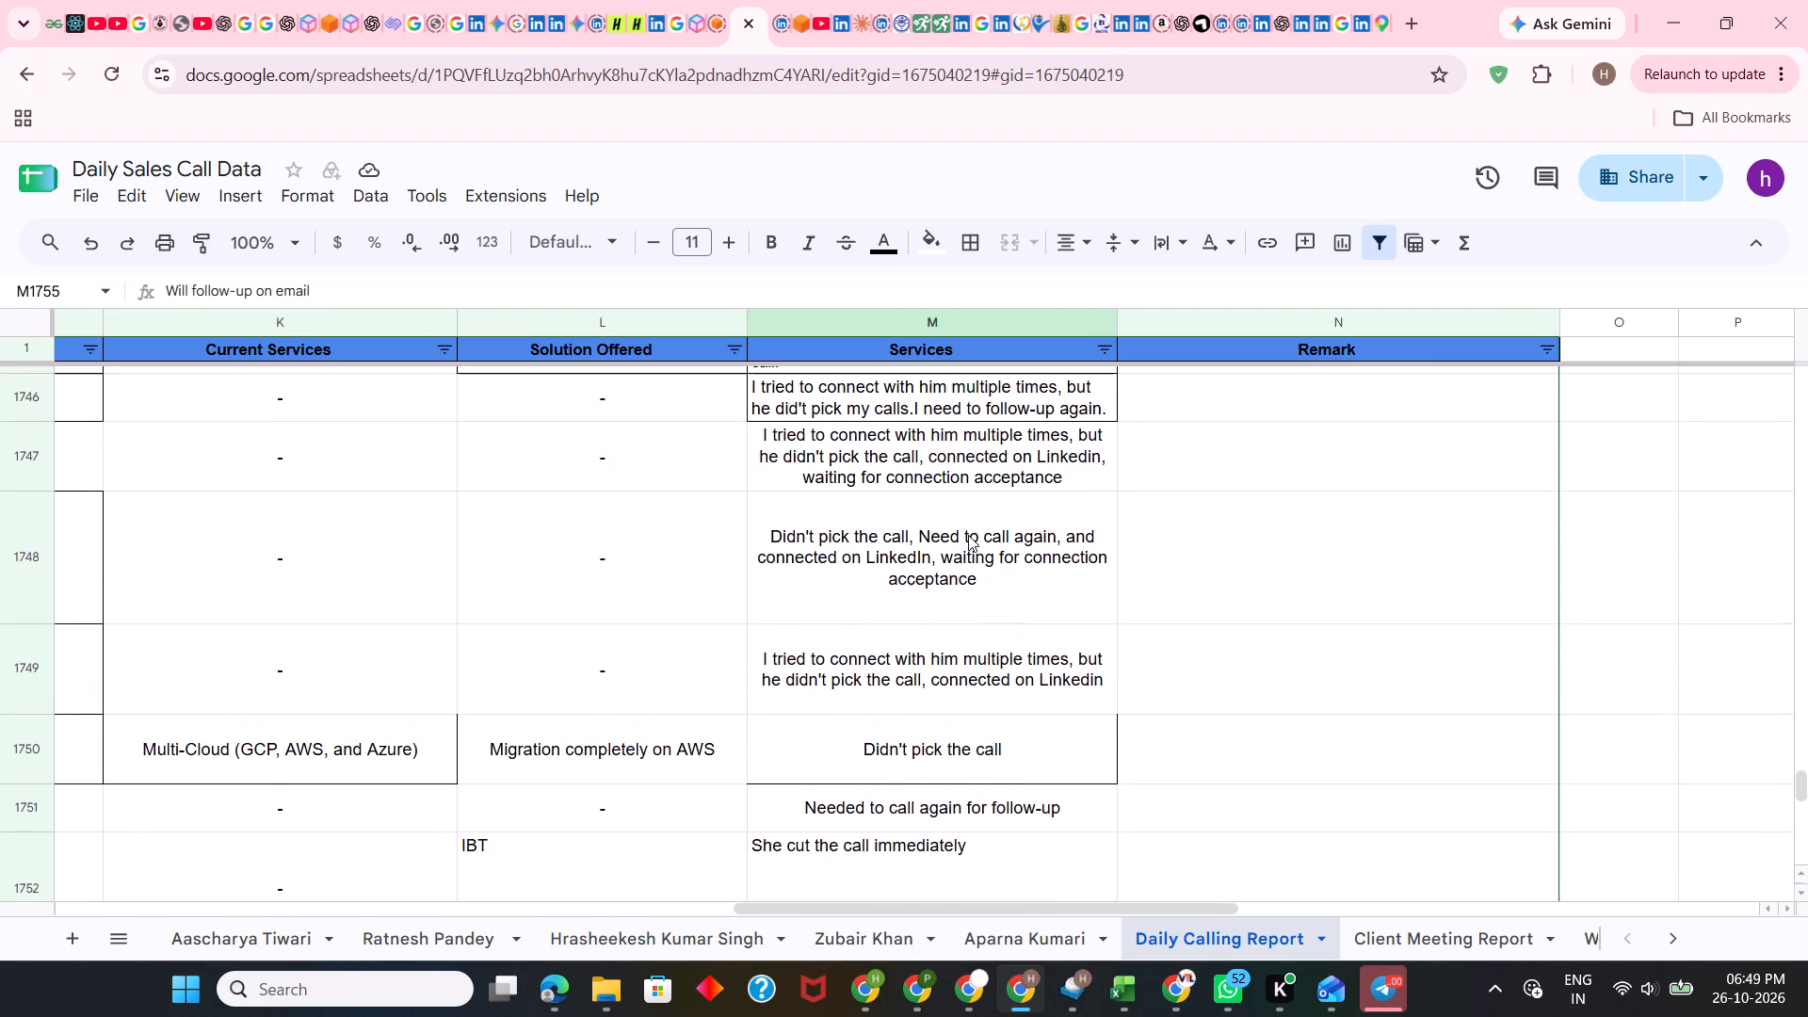
{"action": "scroll", "coordinate": [968, 535], "scroll_direction": "up", "scroll_amount": 1}
{"action": "left_click", "coordinate": [977, 522]}
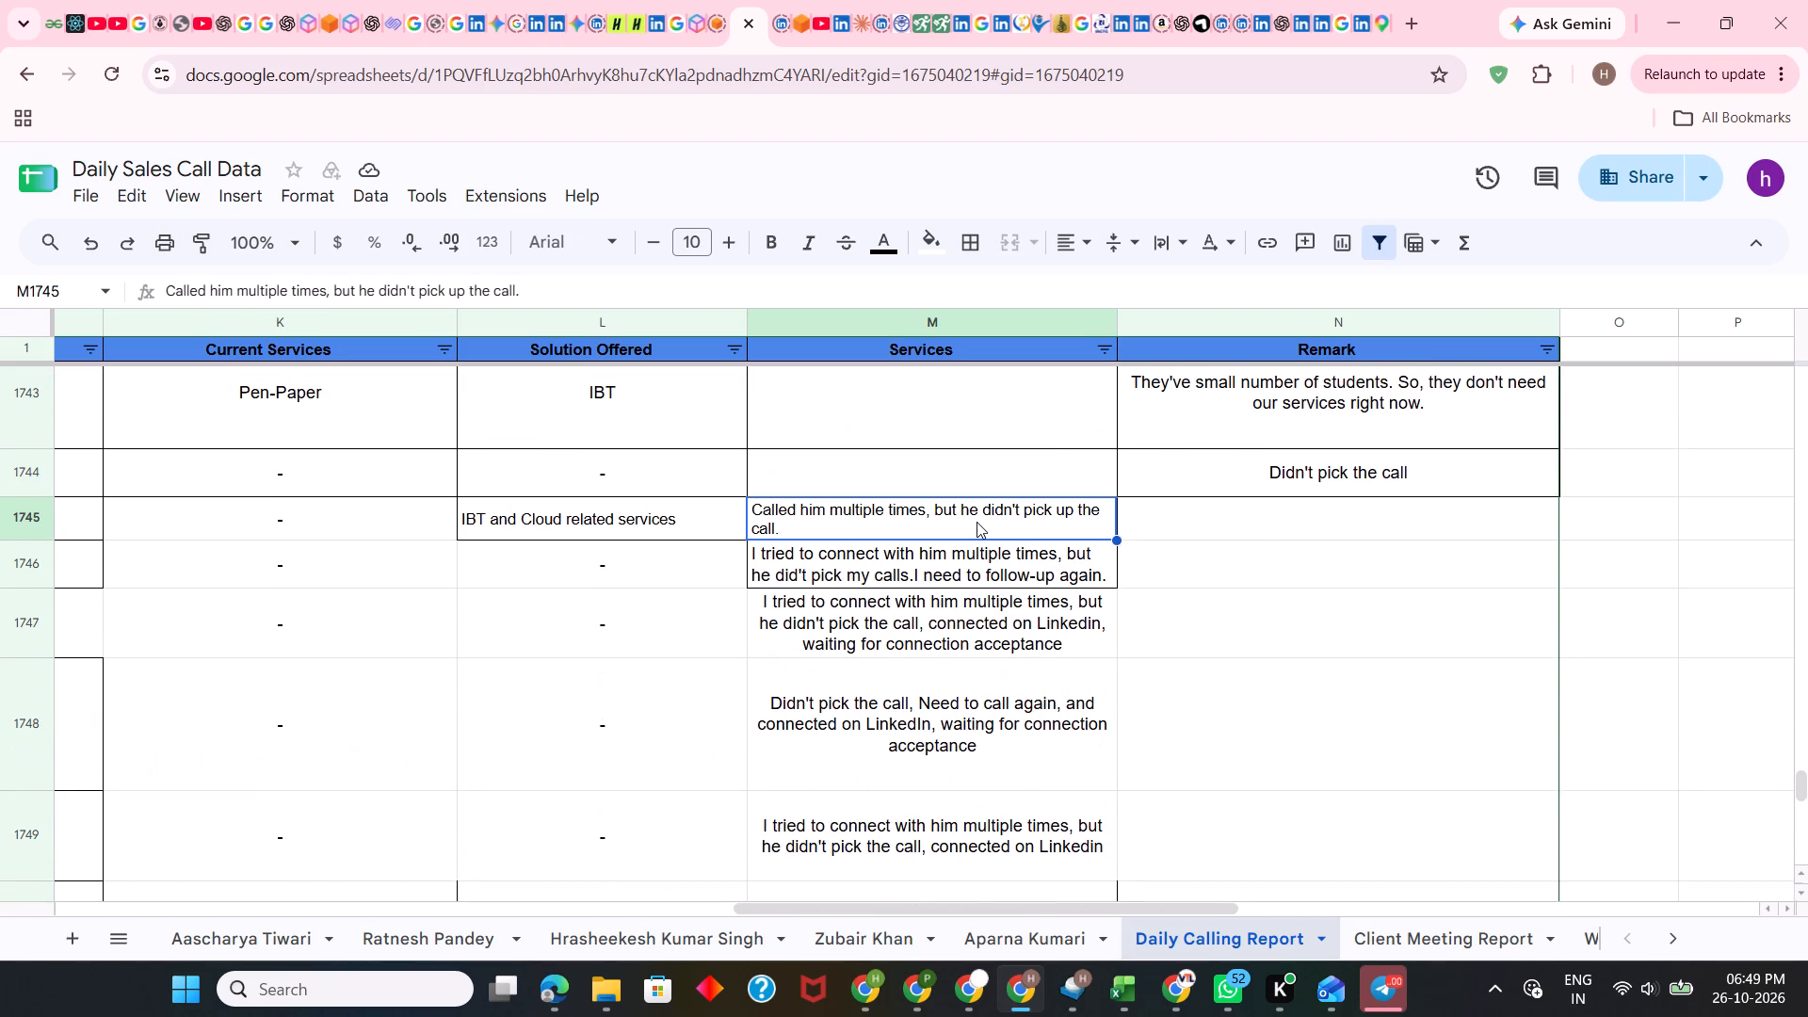
{"action": "key", "text": "shift+Down"}
{"action": "key", "text": "shift+Down"}
{"action": "key", "text": "shift+Down"}
{"action": "key", "text": "shift+Down"}
{"action": "key", "text": "shift+Down"}
{"action": "key", "text": "shift+Down"}
{"action": "key", "text": "shift+Down"}
{"action": "key", "text": "shift+Down"}
{"action": "key", "text": "shift+Down"}
{"action": "key", "text": "shift+Down"}
{"action": "key", "text": "shift+Down"}
{"action": "key", "text": "shift+Down"}
{"action": "key", "text": "shift+Down"}
{"action": "key", "text": "shift+Down"}
{"action": "key", "text": "shift+Down"}
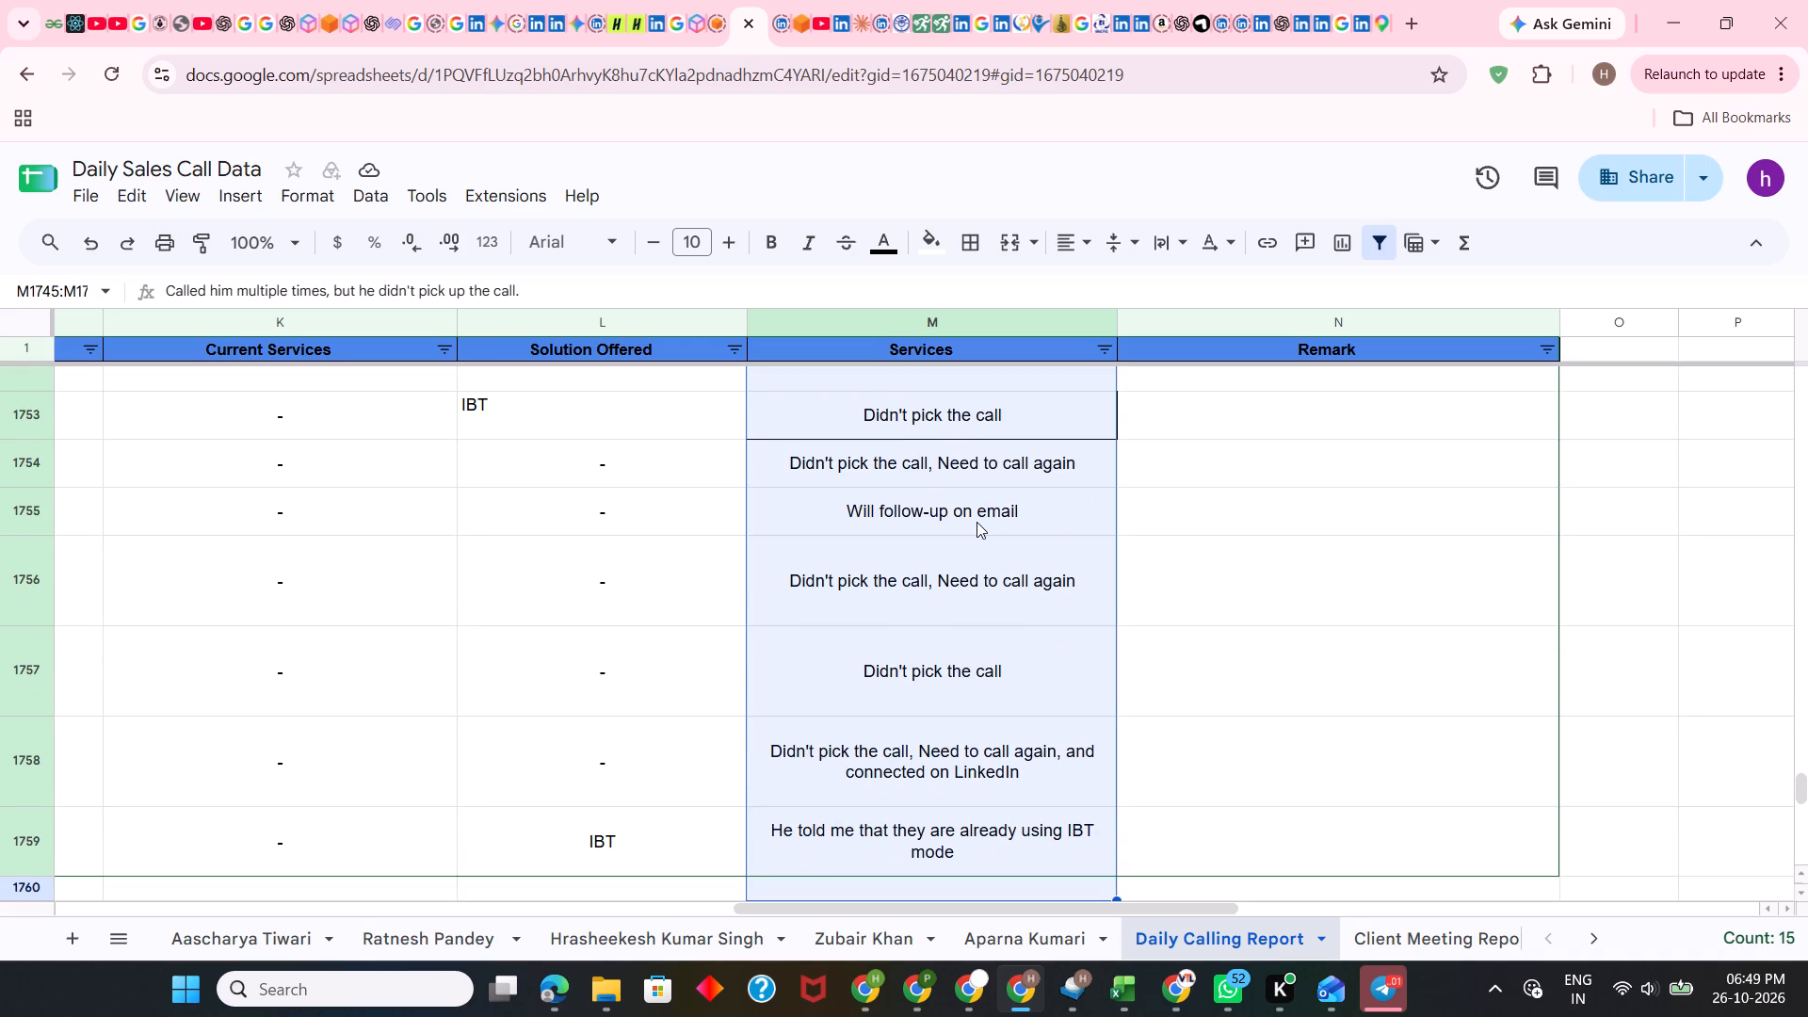
{"action": "key", "text": "shift+Up"}
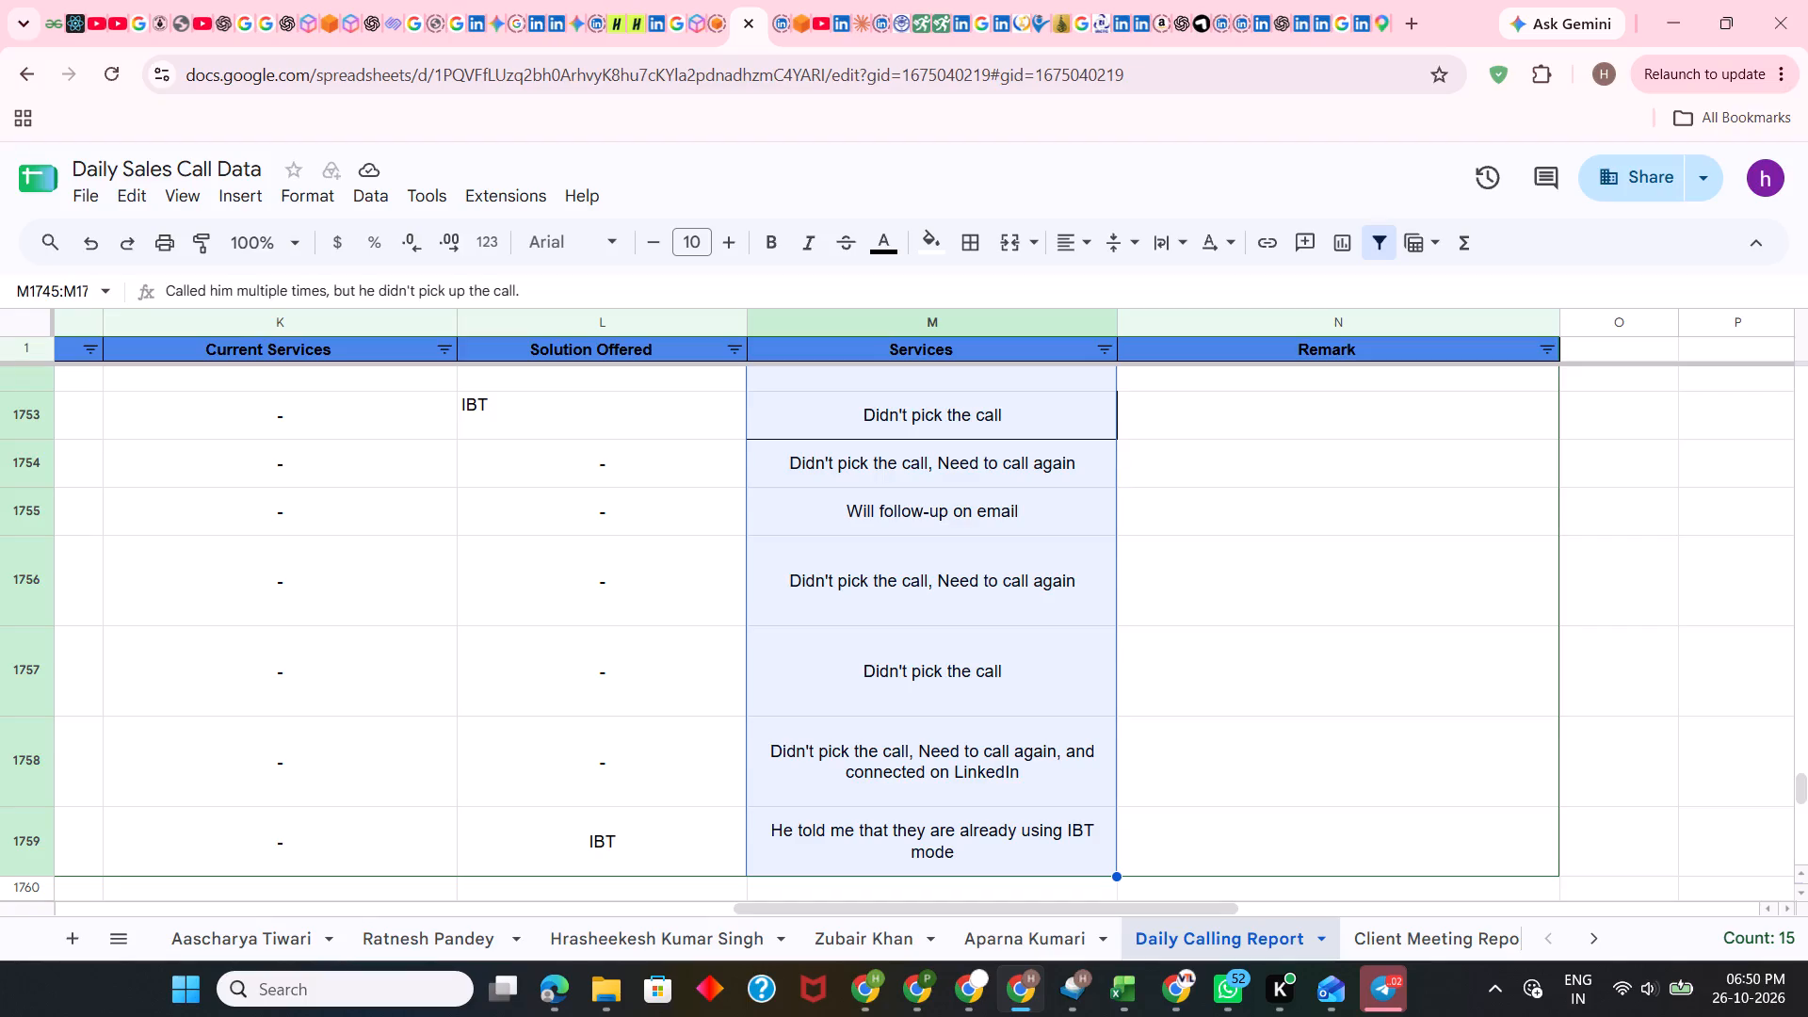
{"action": "left_click_drag", "start_coordinate": [1119, 447], "coordinate": [1276, 457]}
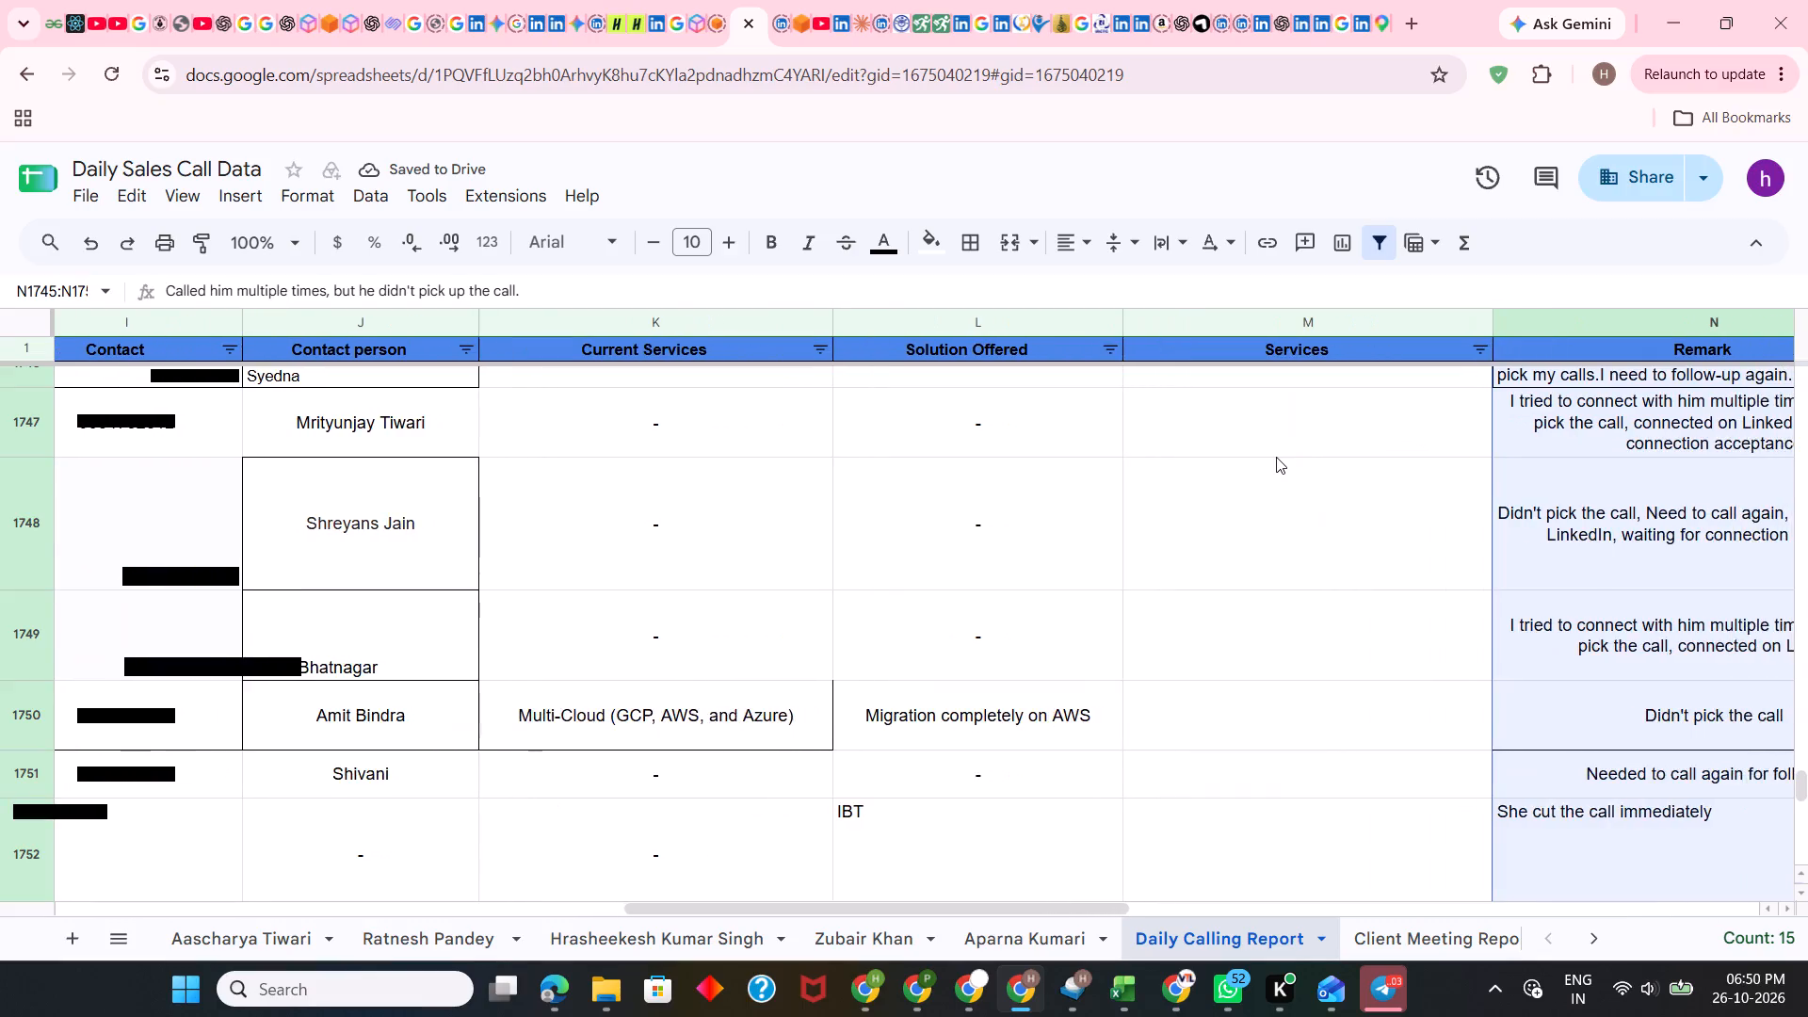
Check the 26-10-2026 records against their column headers and the 24-10-2026 rows above, down to the last record in row 1759.
{"action": "scroll", "coordinate": [1276, 457], "scroll_direction": "down", "scroll_amount": 3}
{"action": "scroll", "coordinate": [1276, 457], "scroll_direction": "left", "scroll_amount": 3}
{"action": "scroll", "coordinate": [1276, 457], "scroll_direction": "down", "scroll_amount": 4}
{"action": "scroll", "coordinate": [1276, 457], "scroll_direction": "up", "scroll_amount": 3}
{"action": "scroll", "coordinate": [1276, 457], "scroll_direction": "right", "scroll_amount": 9}
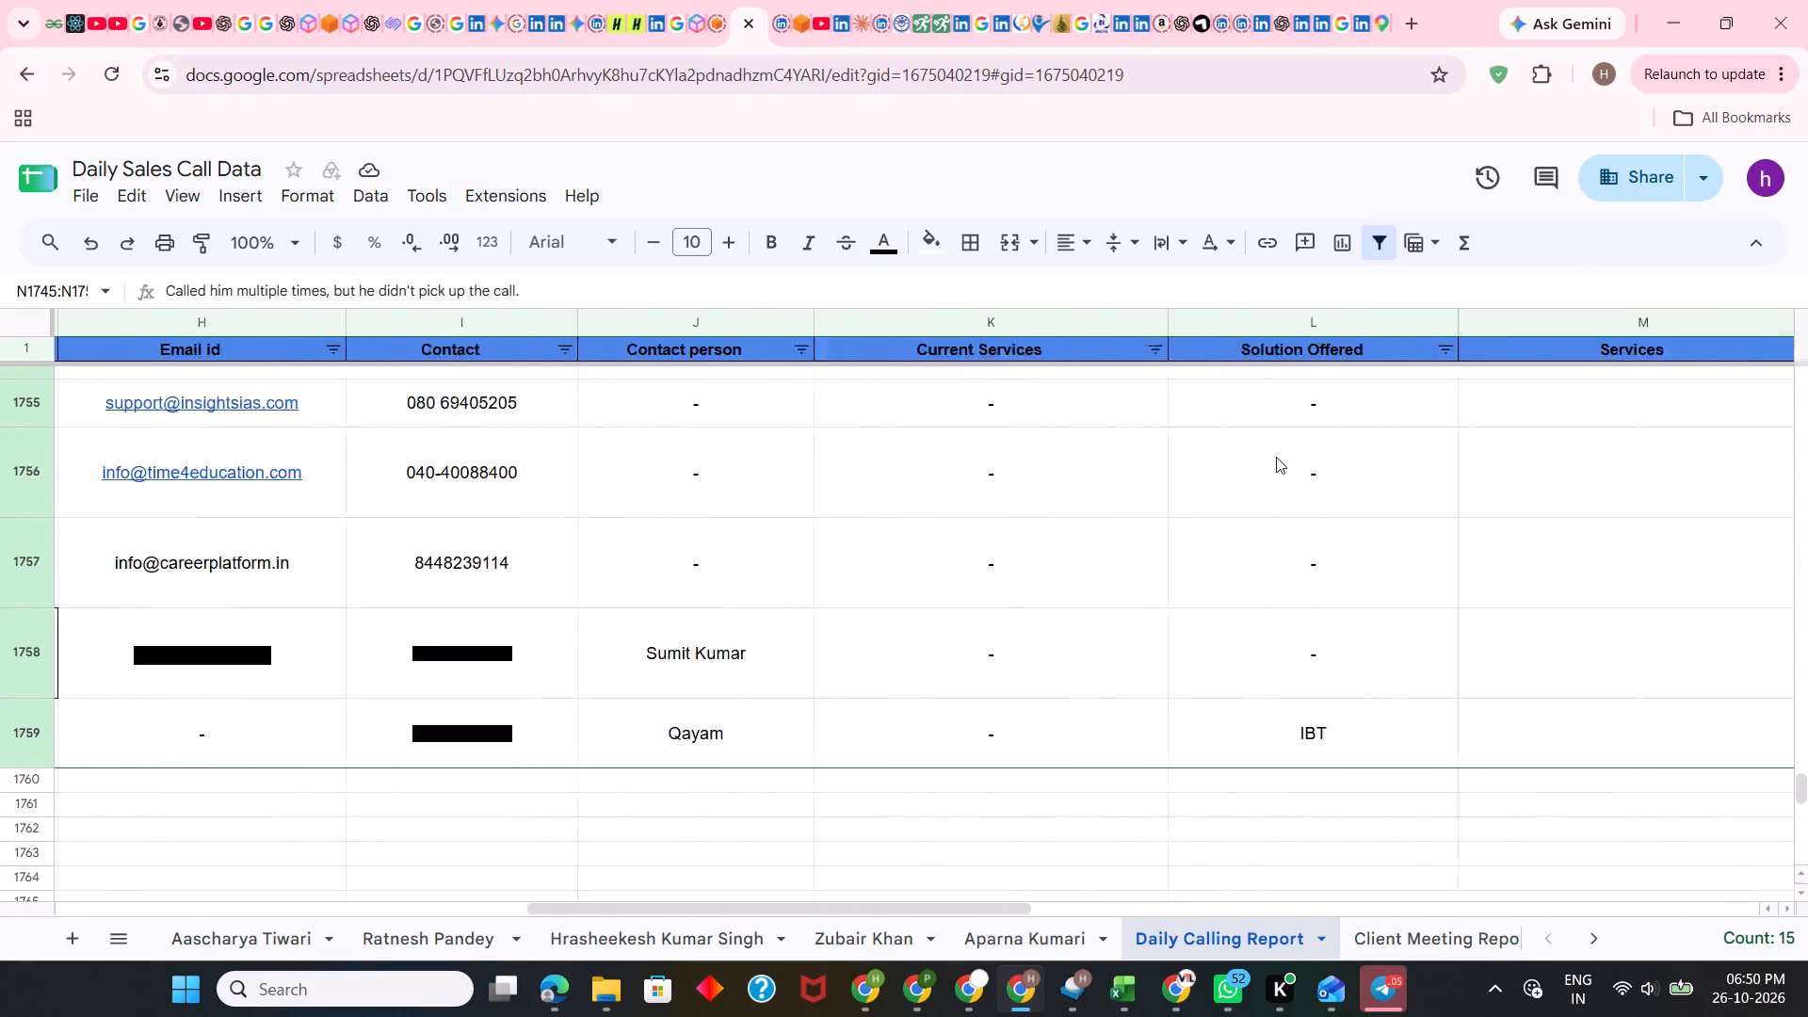
{"action": "scroll", "coordinate": [1276, 457], "scroll_direction": "right", "scroll_amount": 6}
{"action": "scroll", "coordinate": [1276, 457], "scroll_direction": "up", "scroll_amount": 8}
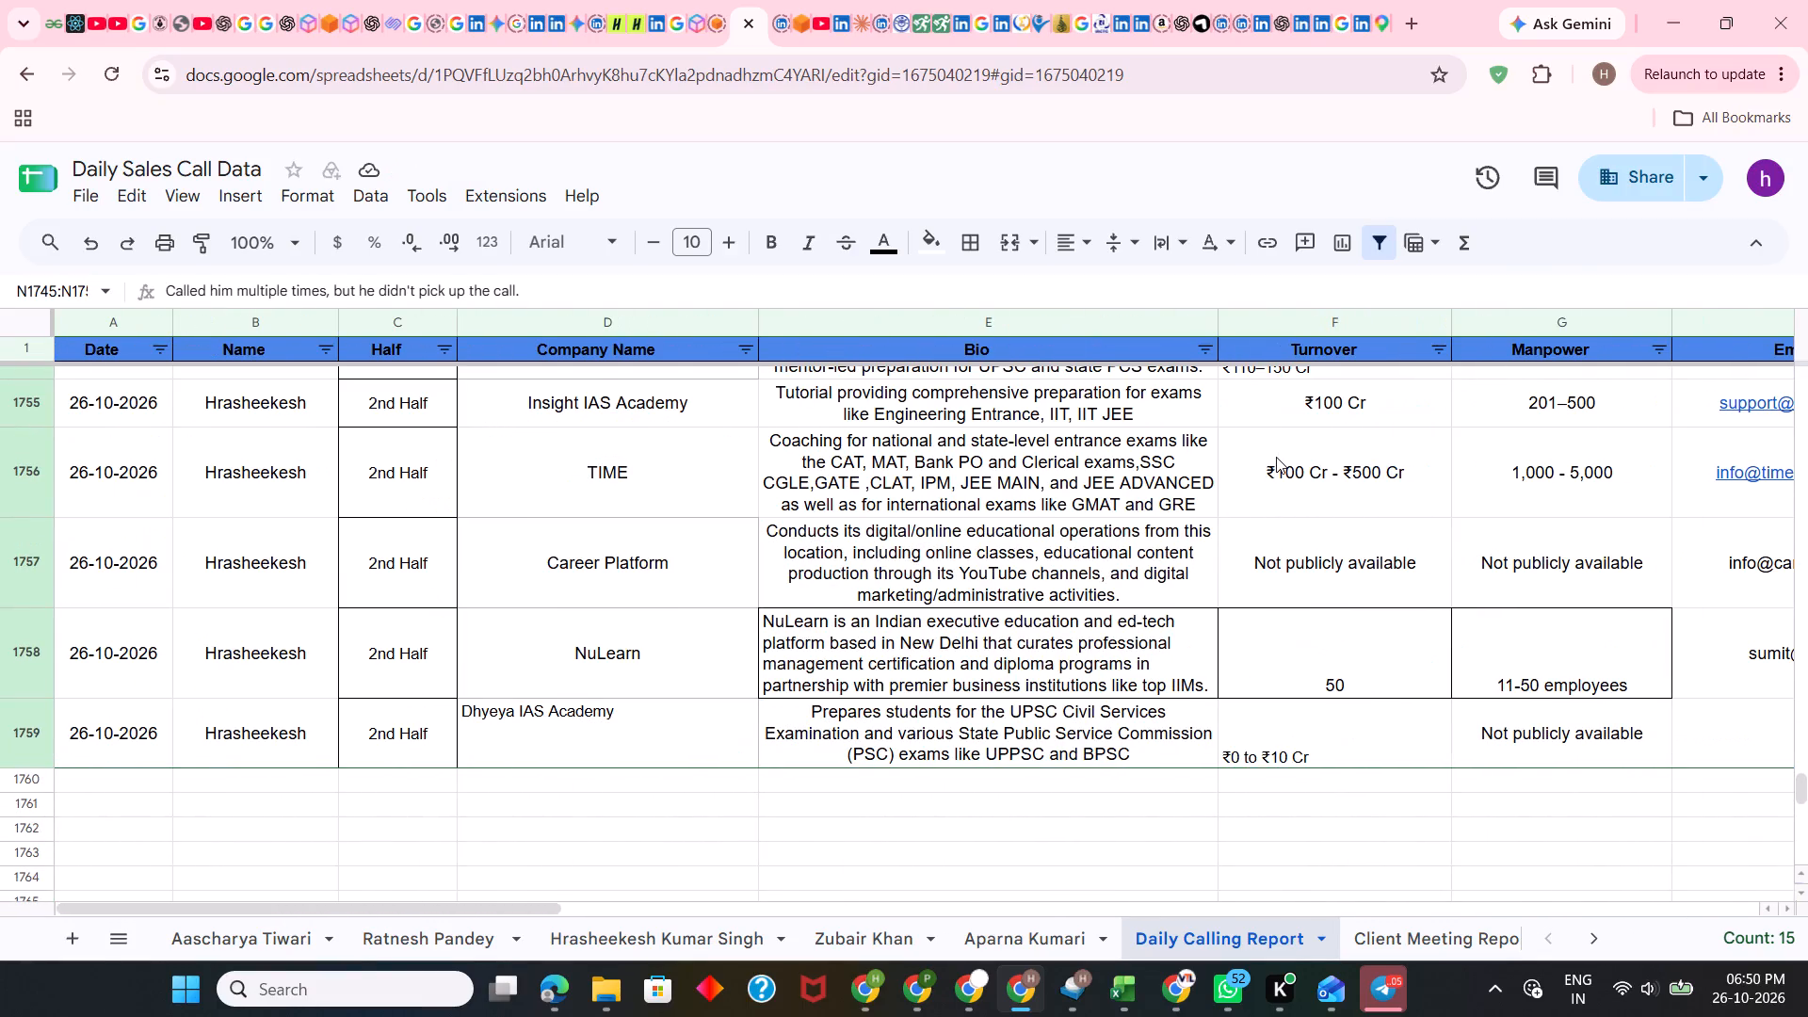
{"action": "scroll", "coordinate": [1276, 457], "scroll_direction": "up", "scroll_amount": 12}
{"action": "scroll", "coordinate": [1276, 457], "scroll_direction": "down", "scroll_amount": 7}
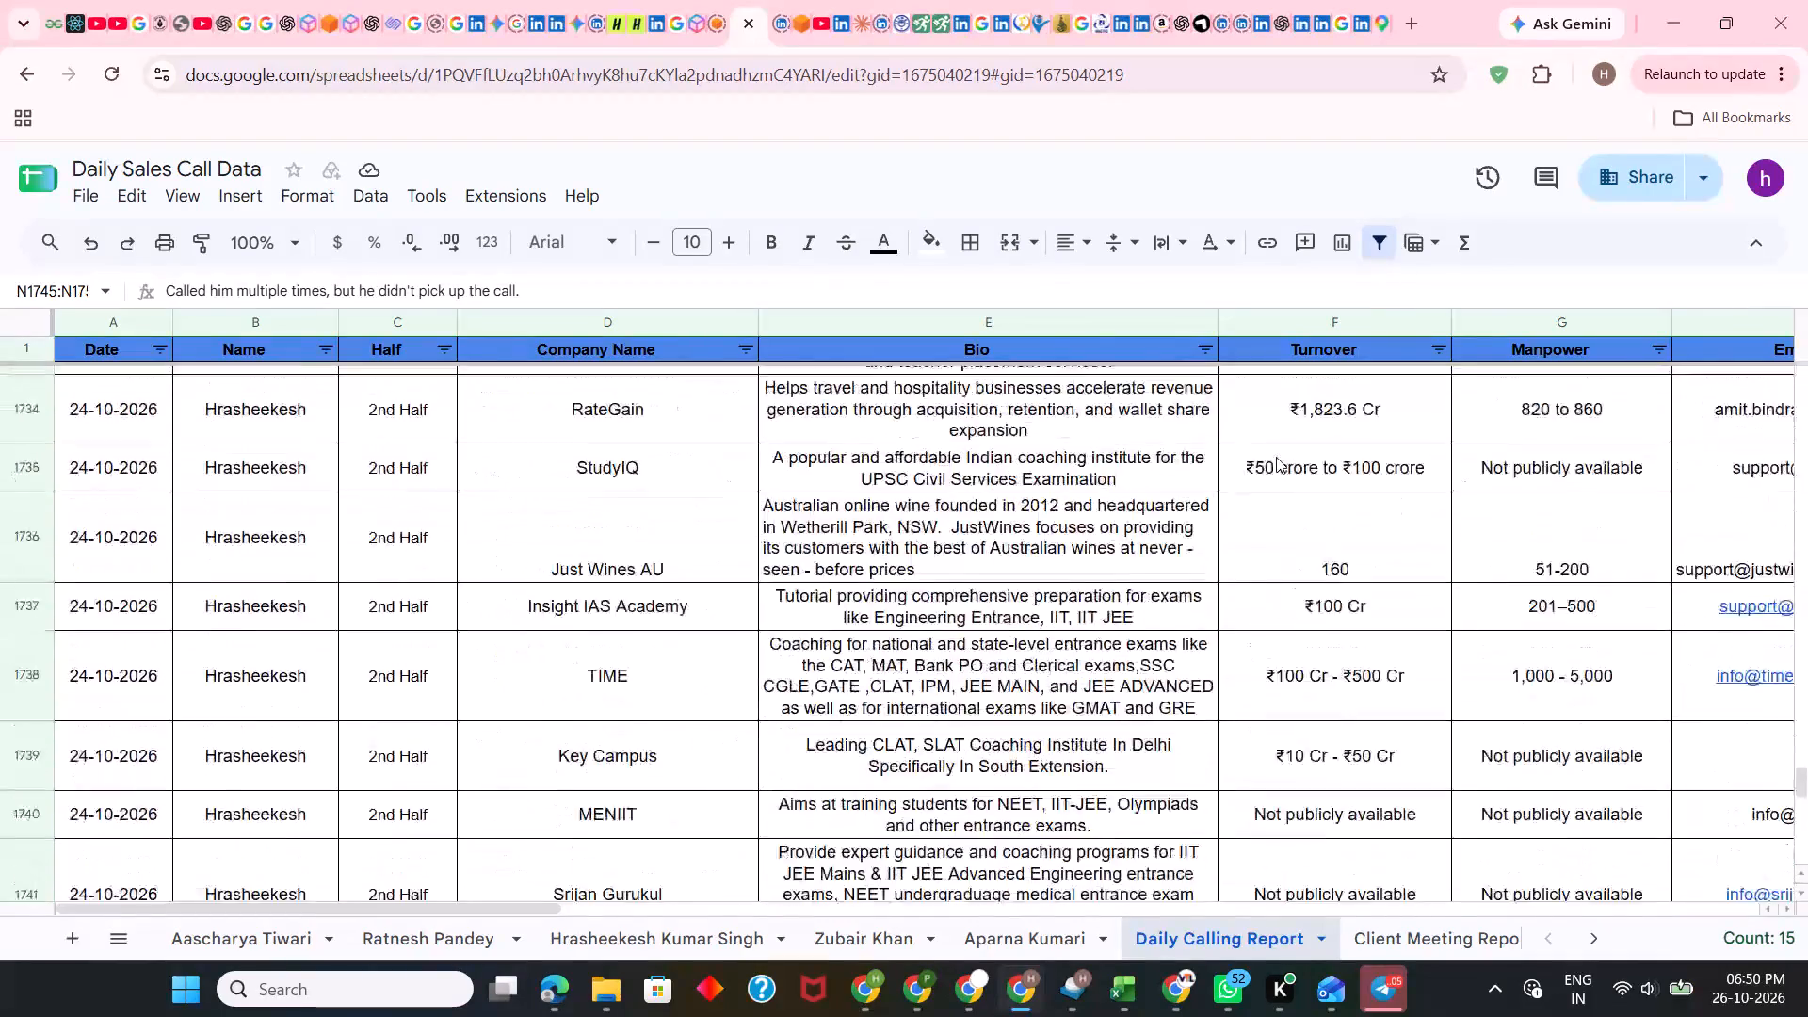
{"action": "scroll", "coordinate": [1276, 457], "scroll_direction": "down", "scroll_amount": 3}
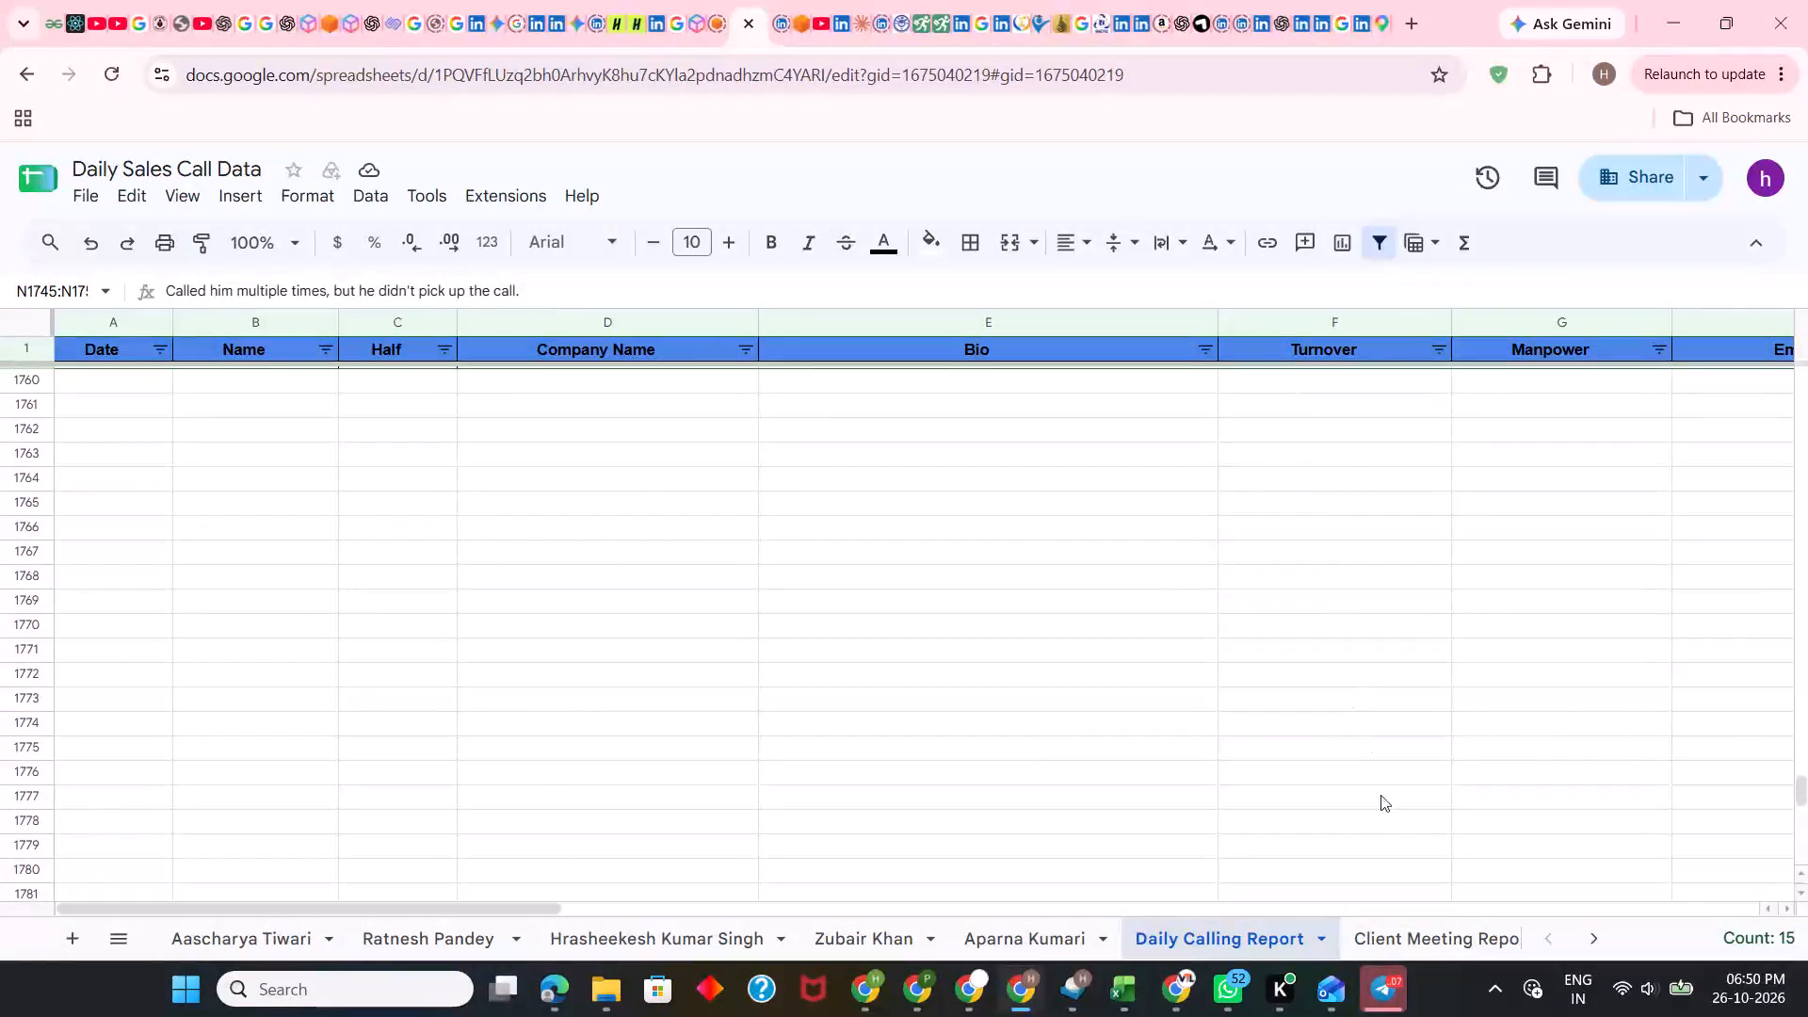
{"action": "scroll", "coordinate": [1527, 768], "scroll_direction": "up", "scroll_amount": 2}
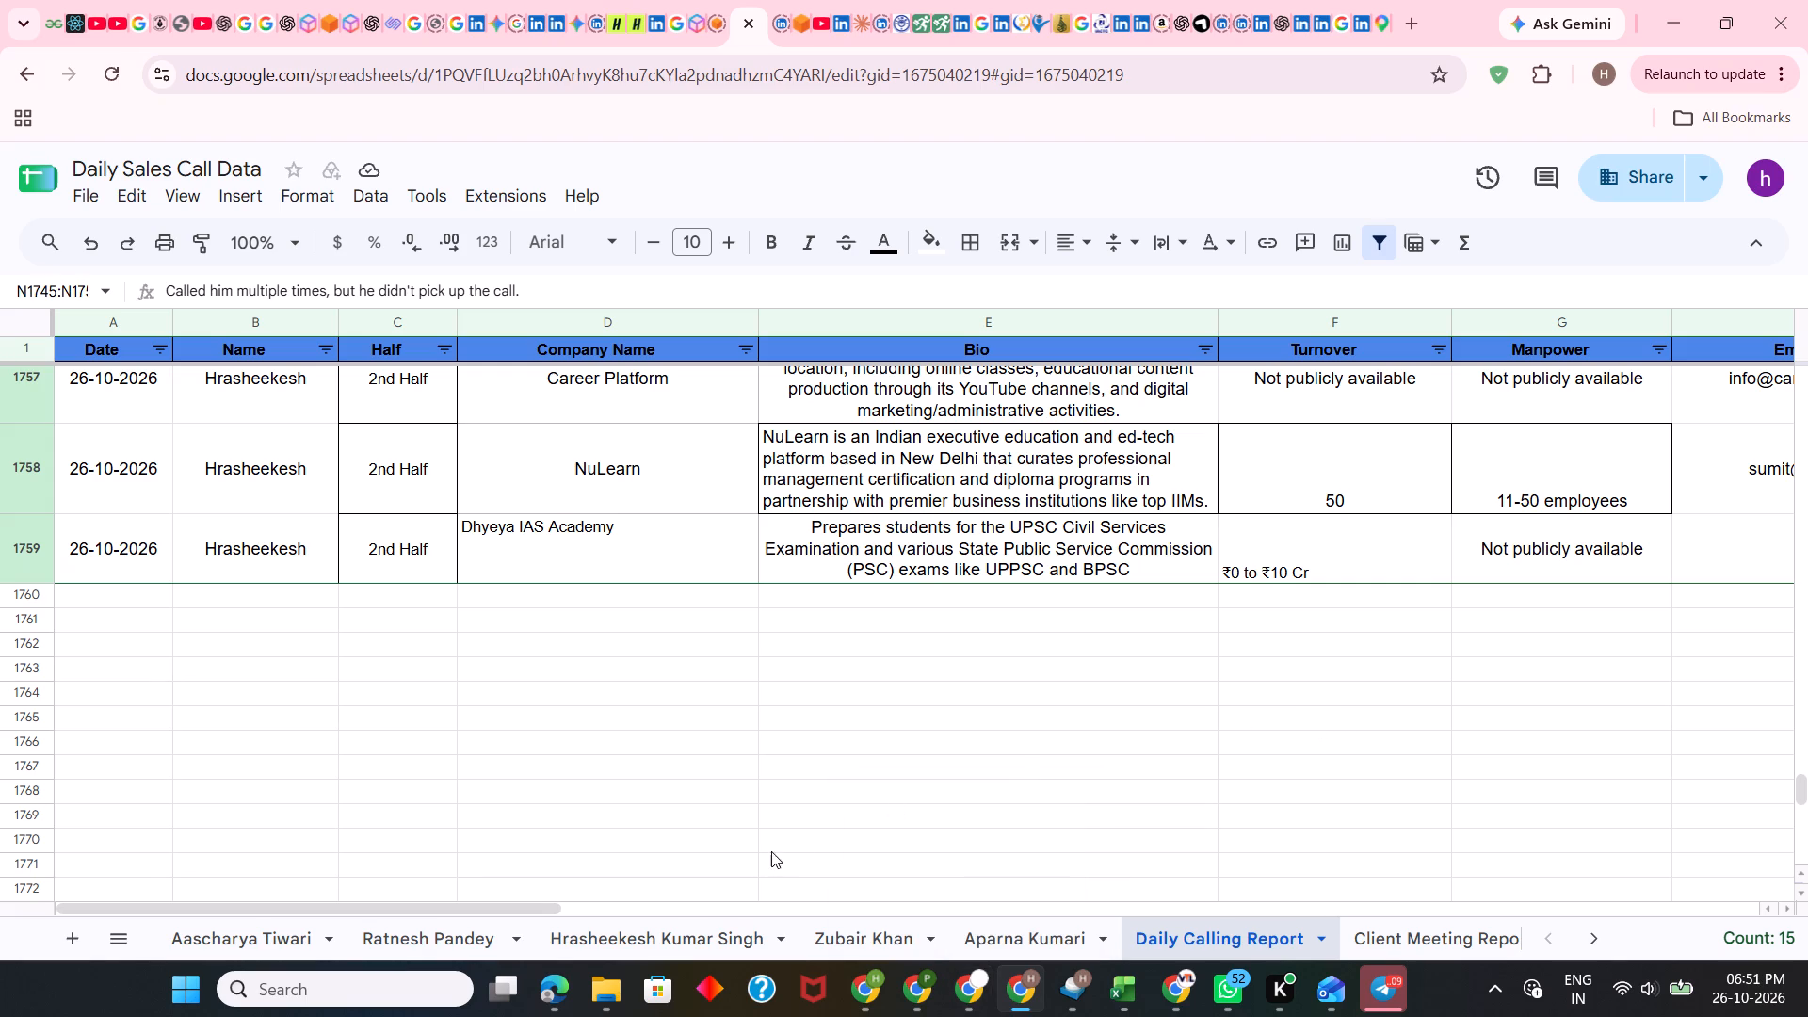
Switch to File Explorer and open the video CenterCircle.mp4 from the Downloads folder.
{"action": "left_click", "coordinate": [627, 979]}
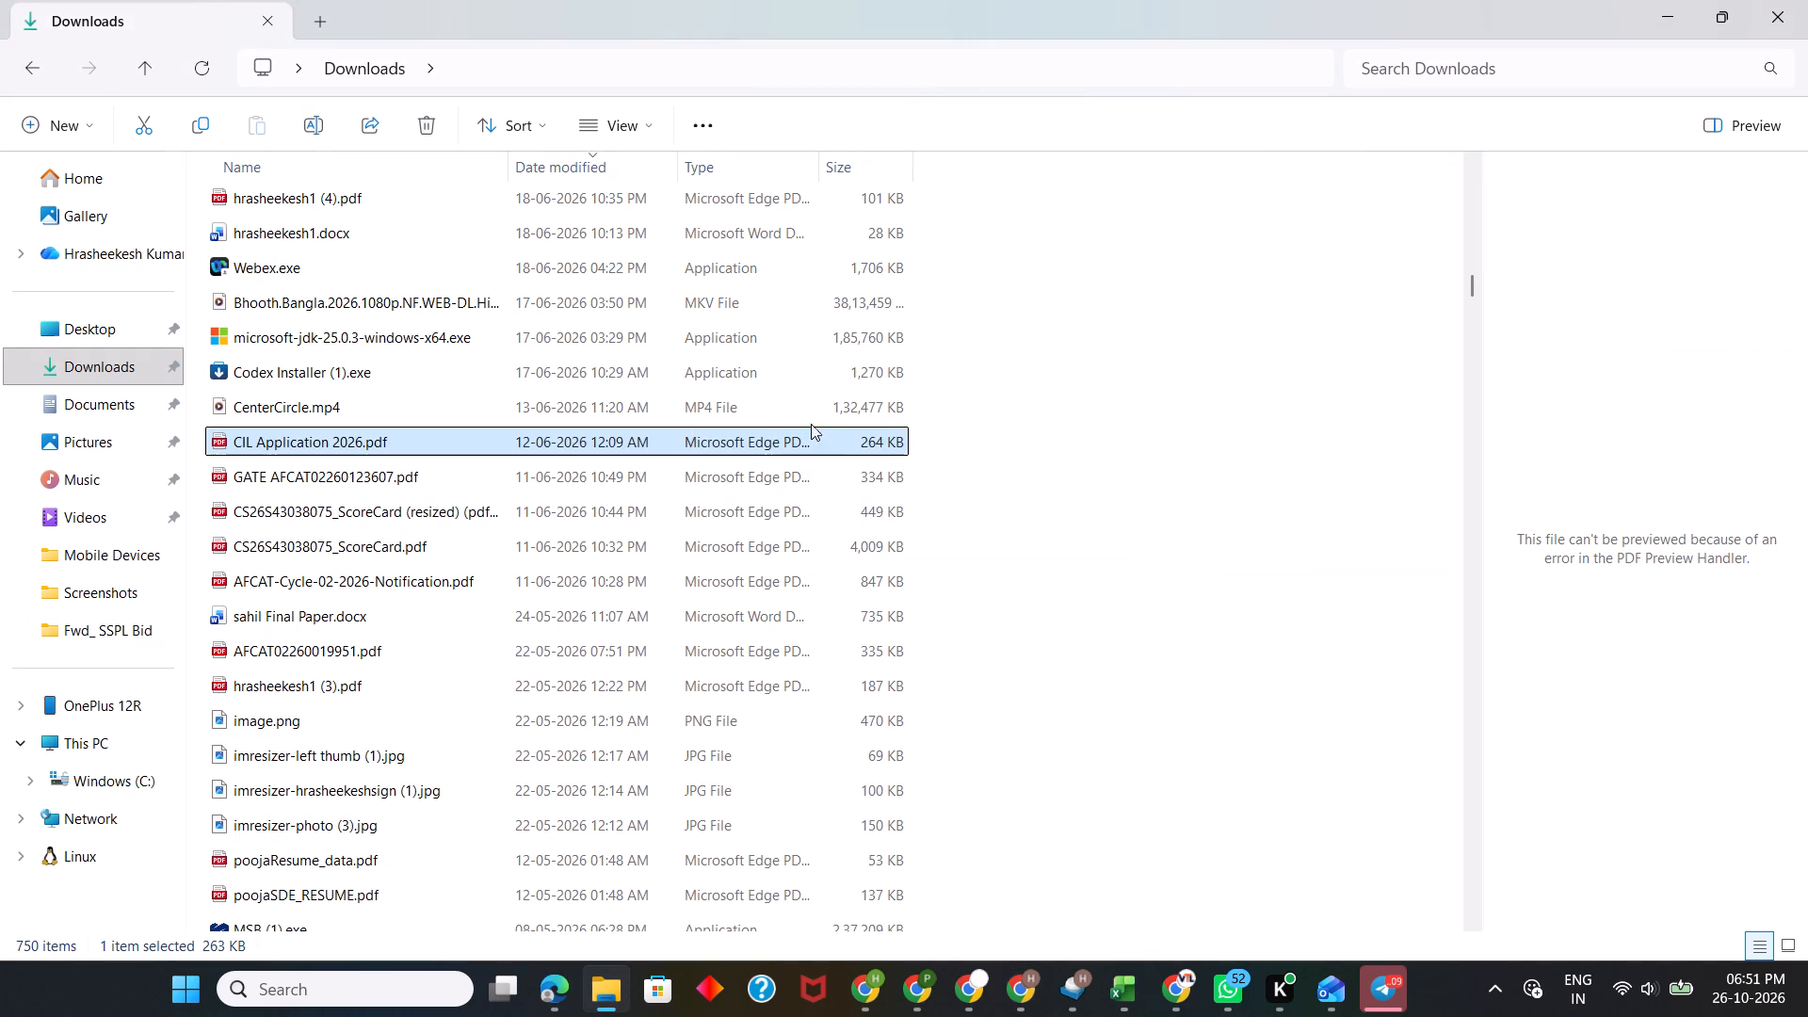
{"action": "double_click", "coordinate": [777, 402]}
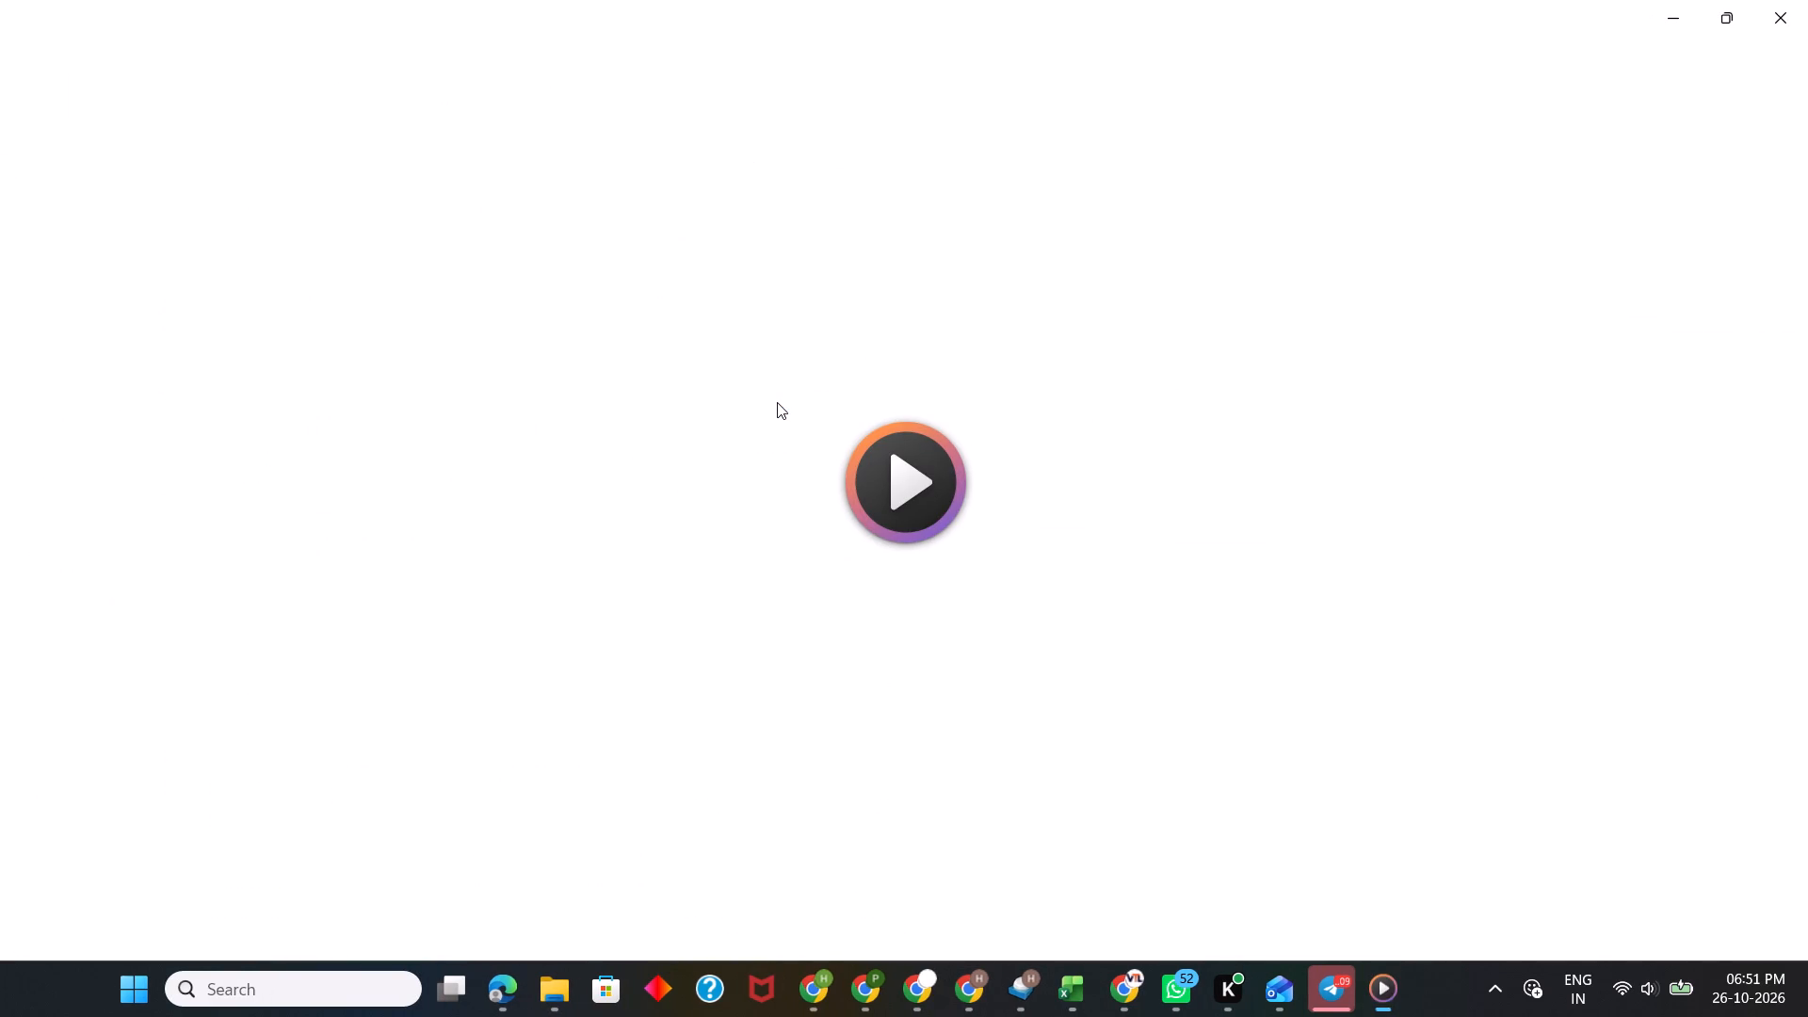